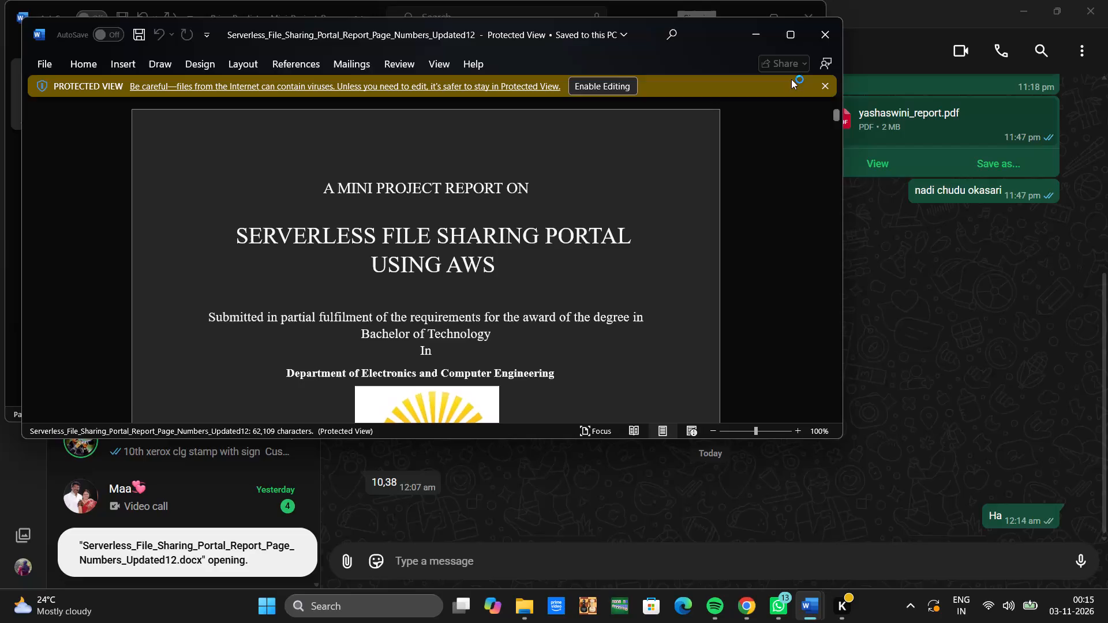
Maximize the Serverless File Sharing Portal report and take it out of Protected View so it can be edited.
click(779, 37)
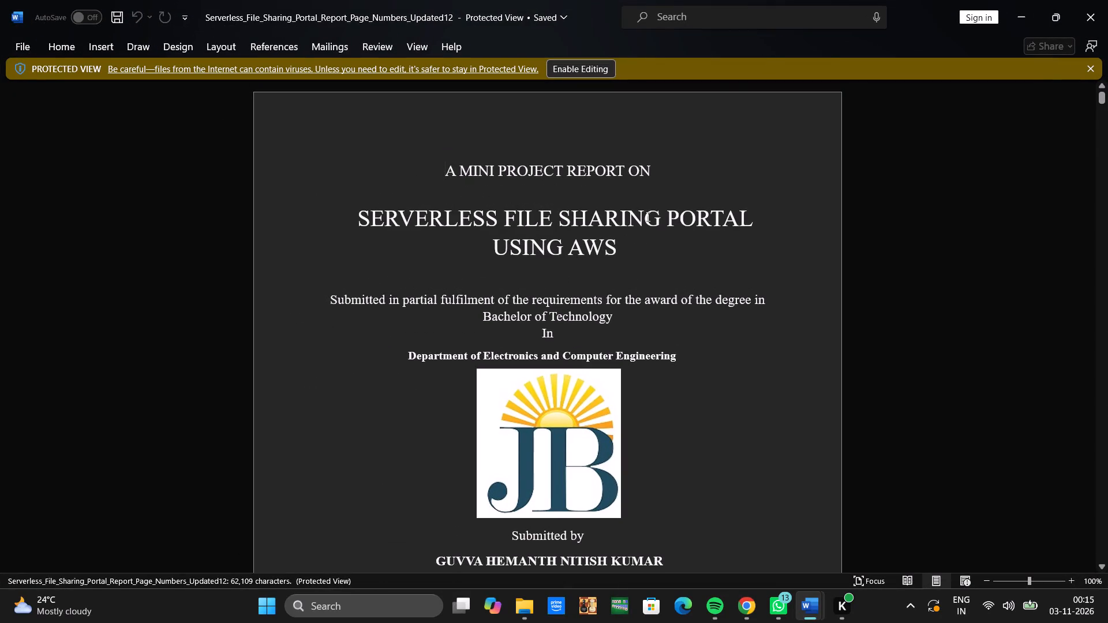
click(598, 74)
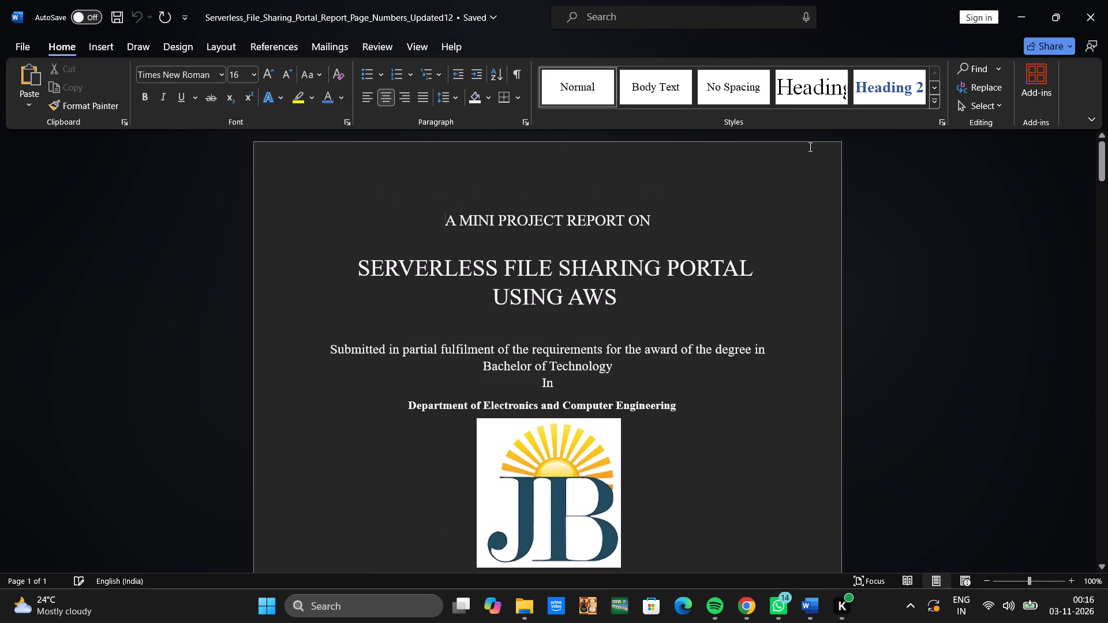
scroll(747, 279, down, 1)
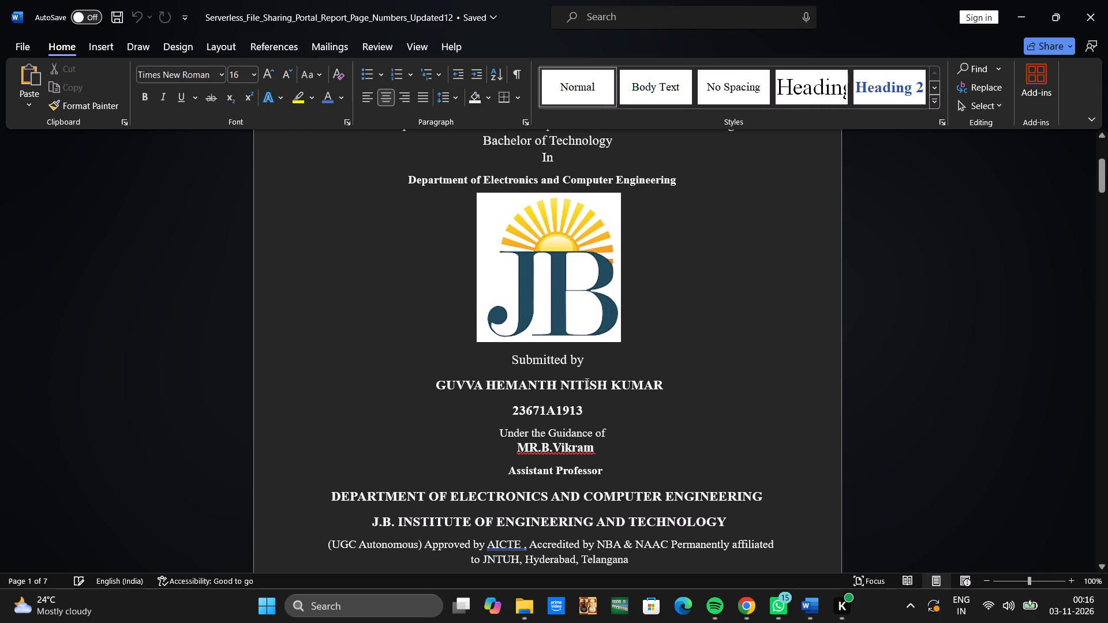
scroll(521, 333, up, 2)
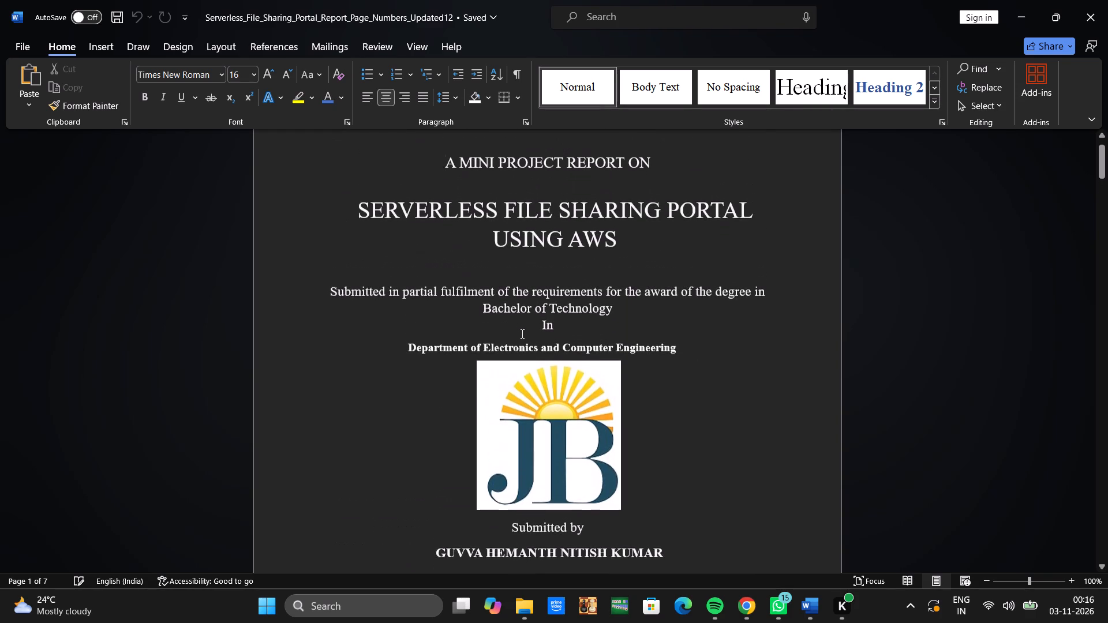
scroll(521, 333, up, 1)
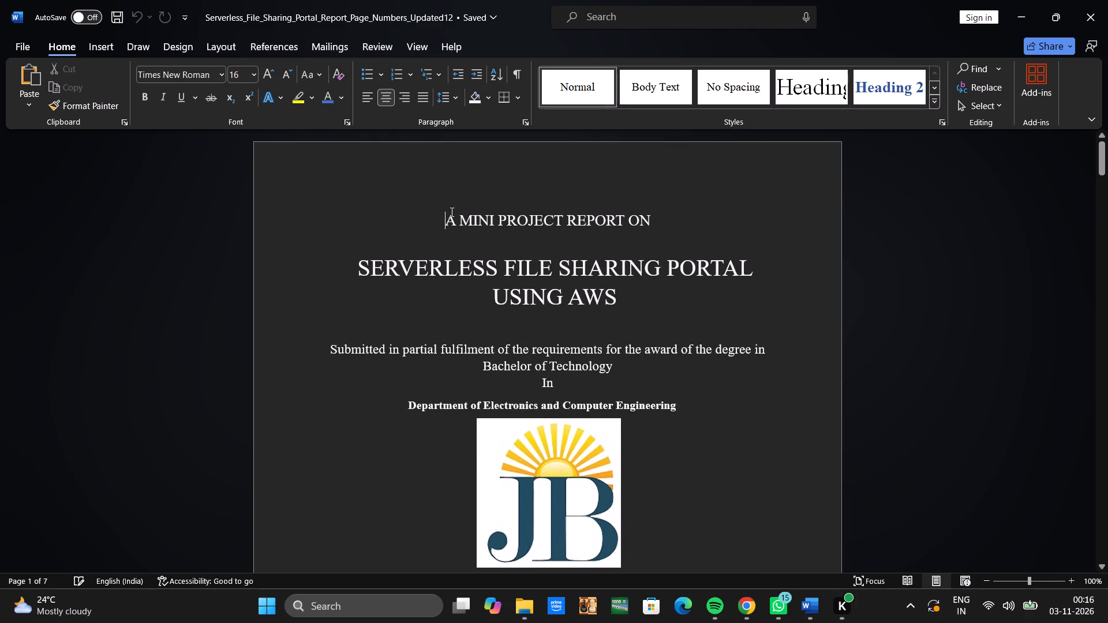
Arrange the Serverless File Sharing Portal report and the Price Predictor report side by side in a two-window split.
click(1045, 17)
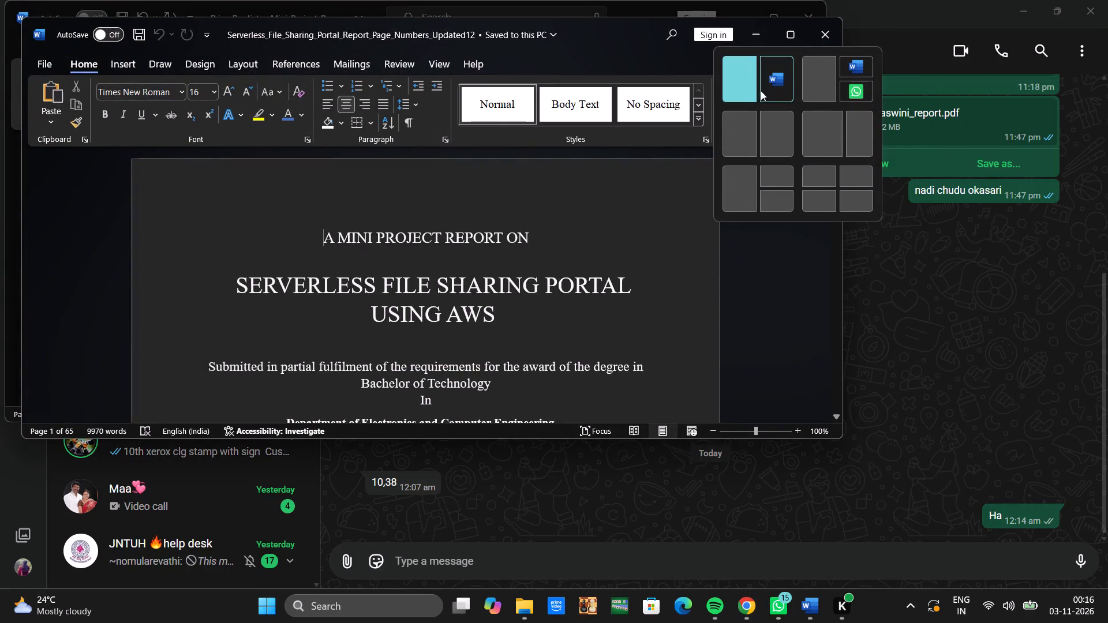
click(754, 89)
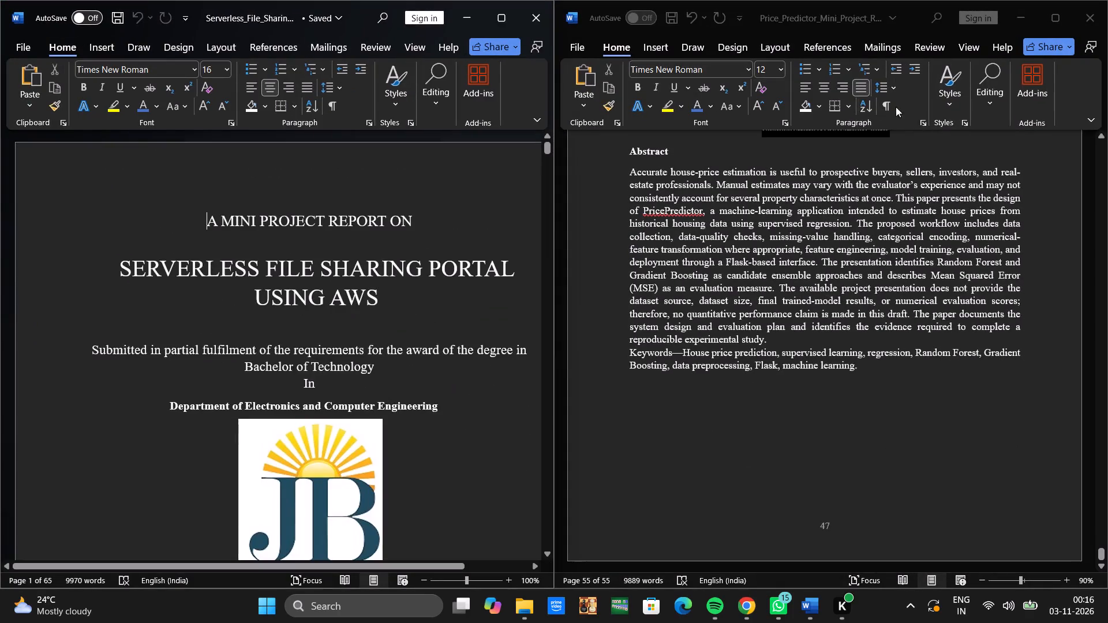
Go back through the Price Predictor report to its title page for comparison with the Serverless File Sharing Portal title page.
scroll(1015, 245, up, 9)
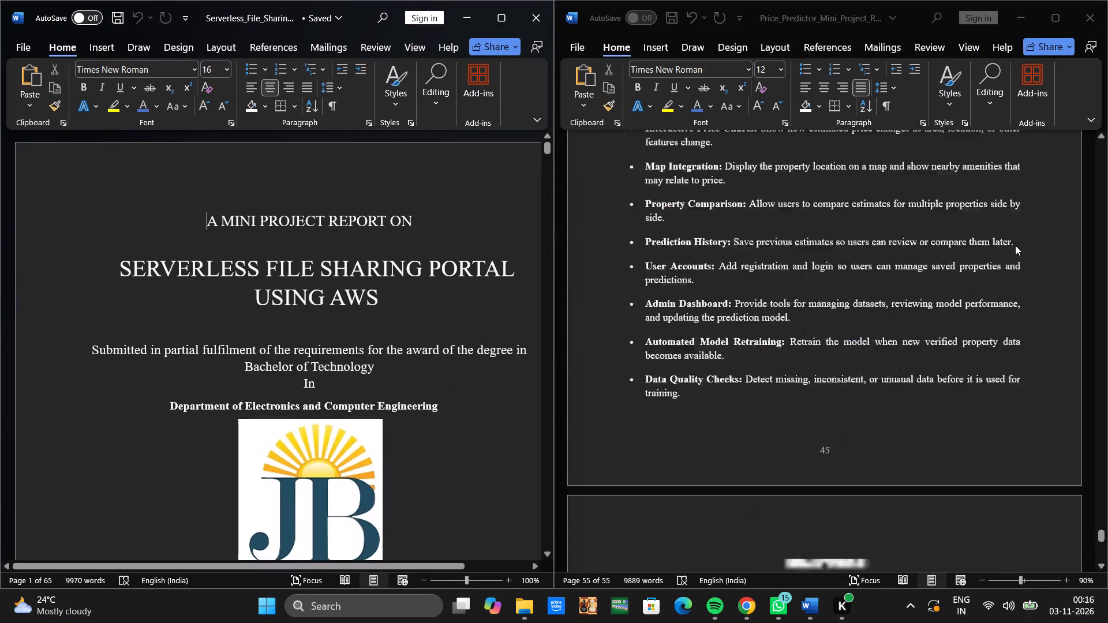
scroll(1015, 245, up, 19)
scroll(1015, 245, up, 20)
scroll(1015, 245, up, 20)
scroll(1015, 245, up, 20)
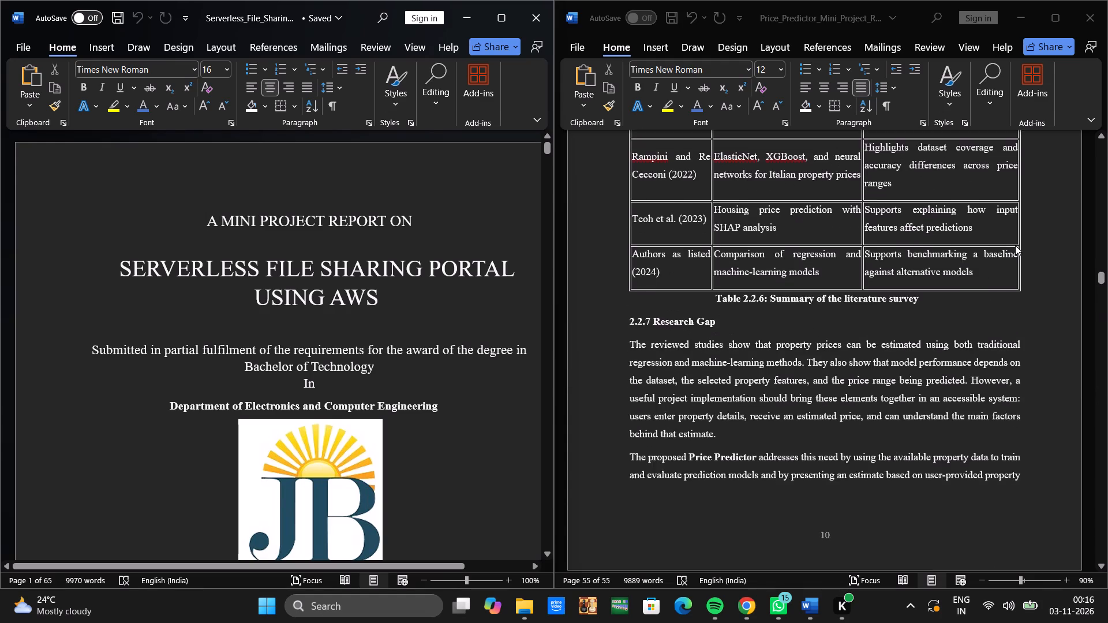
scroll(1015, 245, up, 20)
scroll(1015, 245, up, 20)
scroll(1015, 245, up, 20)
scroll(1015, 245, up, 20)
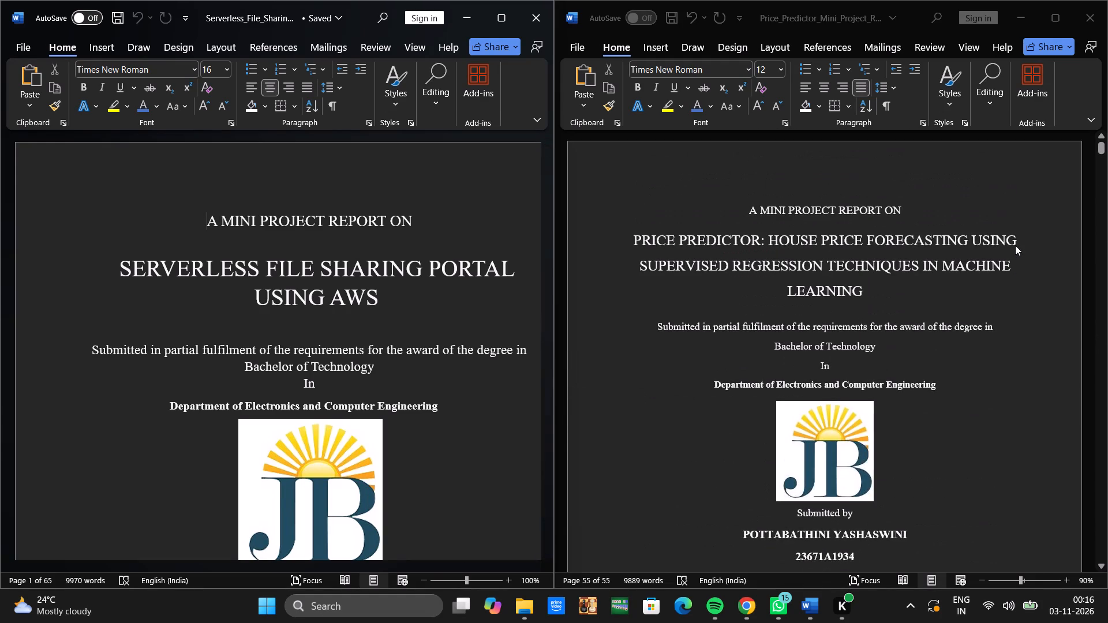
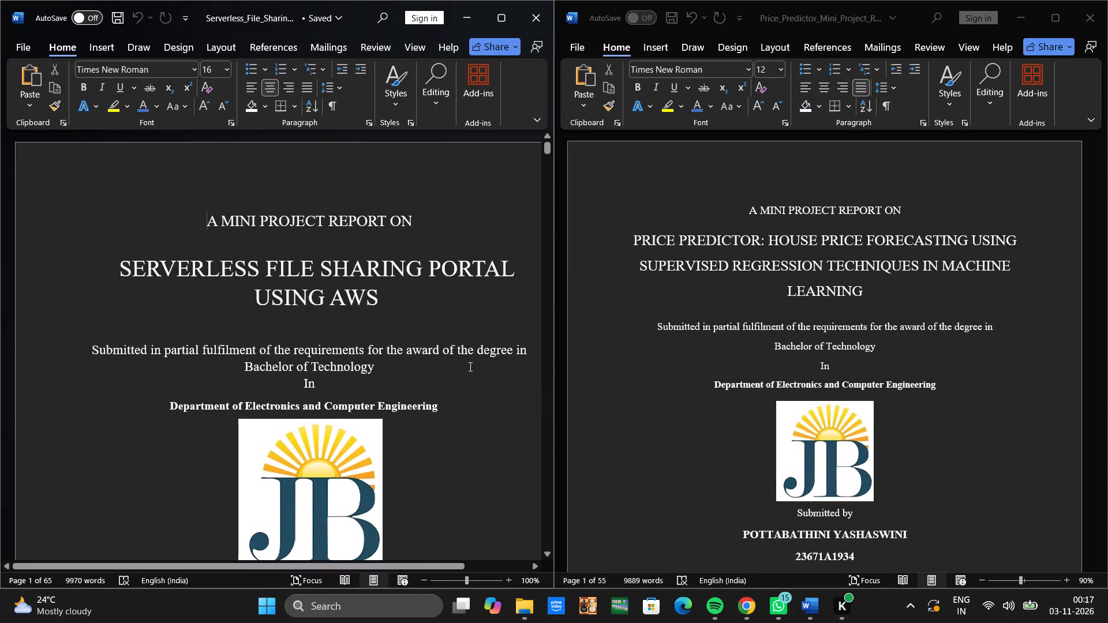
Compare the cover pages of the Serverless File Sharing Portal and Price Predictor reports, viewing both at 90% zoom.
scroll(469, 366, down, 4)
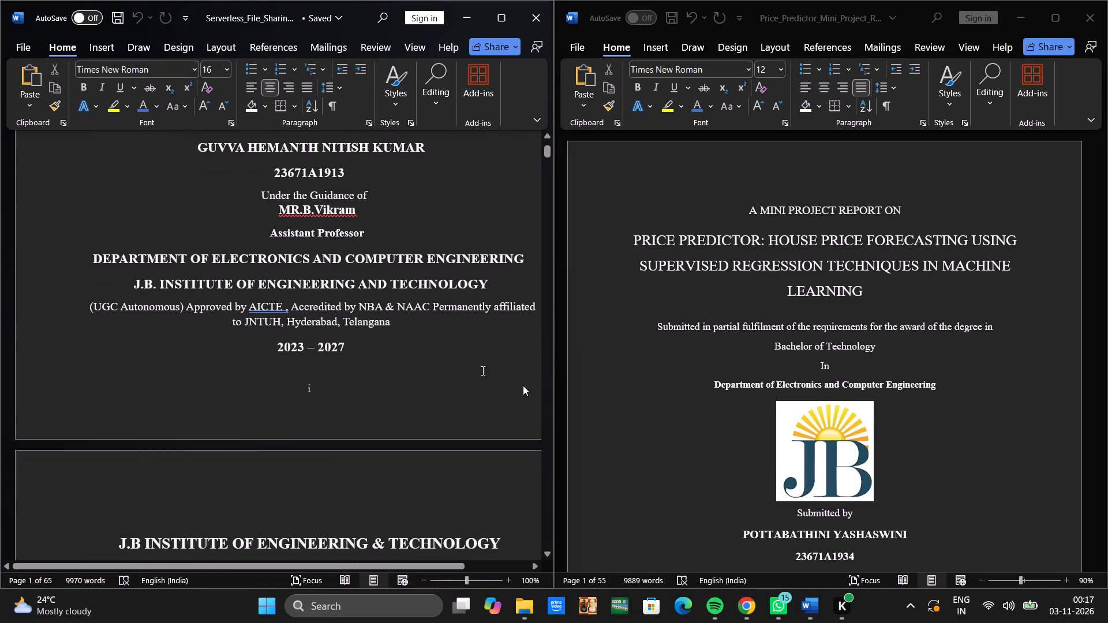
scroll(743, 439, down, 1)
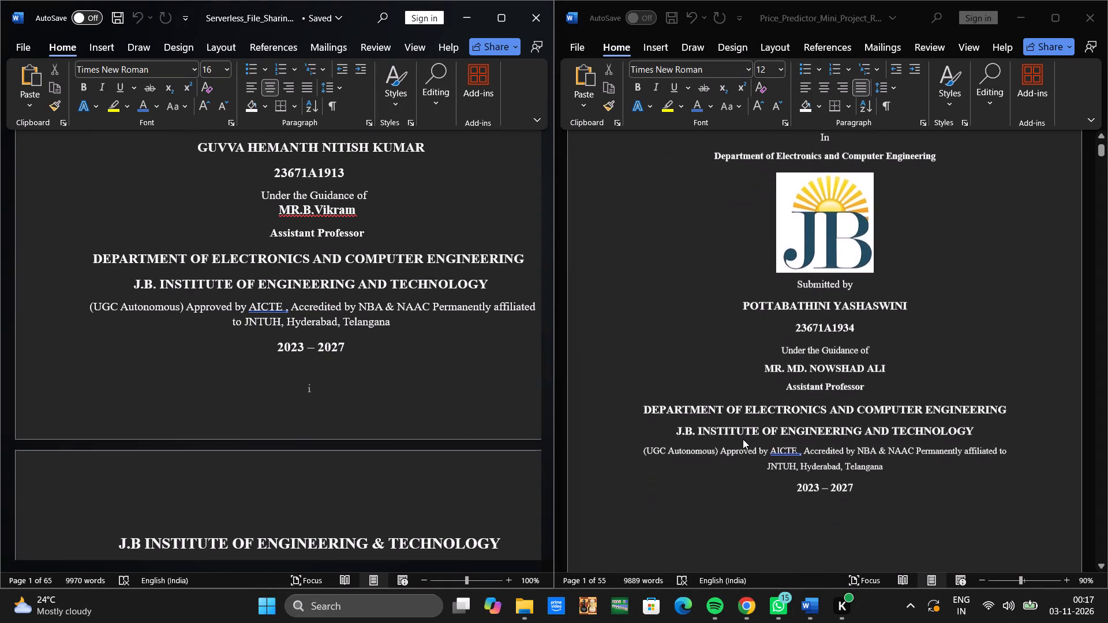
scroll(743, 439, down, 1)
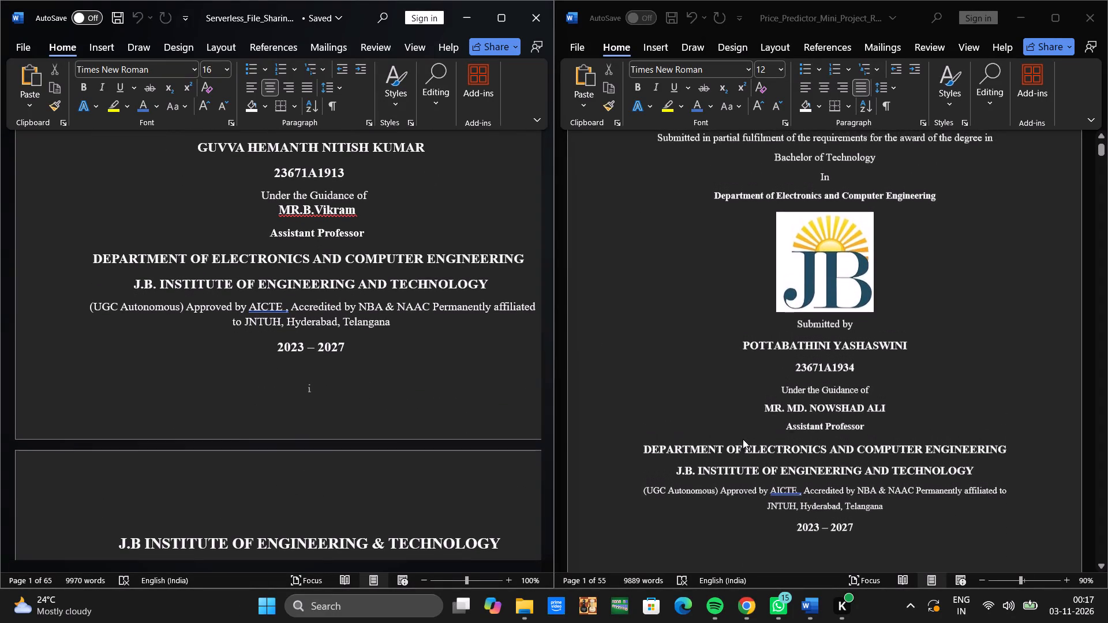
ctrl+scroll(297, 395, down, 5)
ctrl+scroll(297, 395, up, 2)
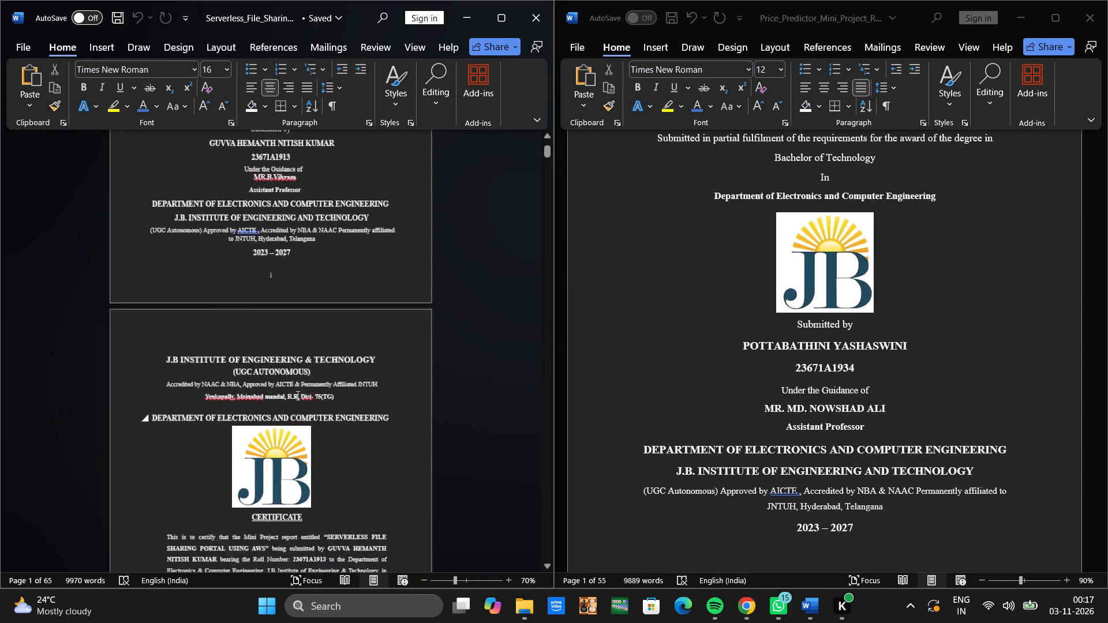
ctrl+scroll(297, 395, up, 2)
scroll(297, 395, up, 7)
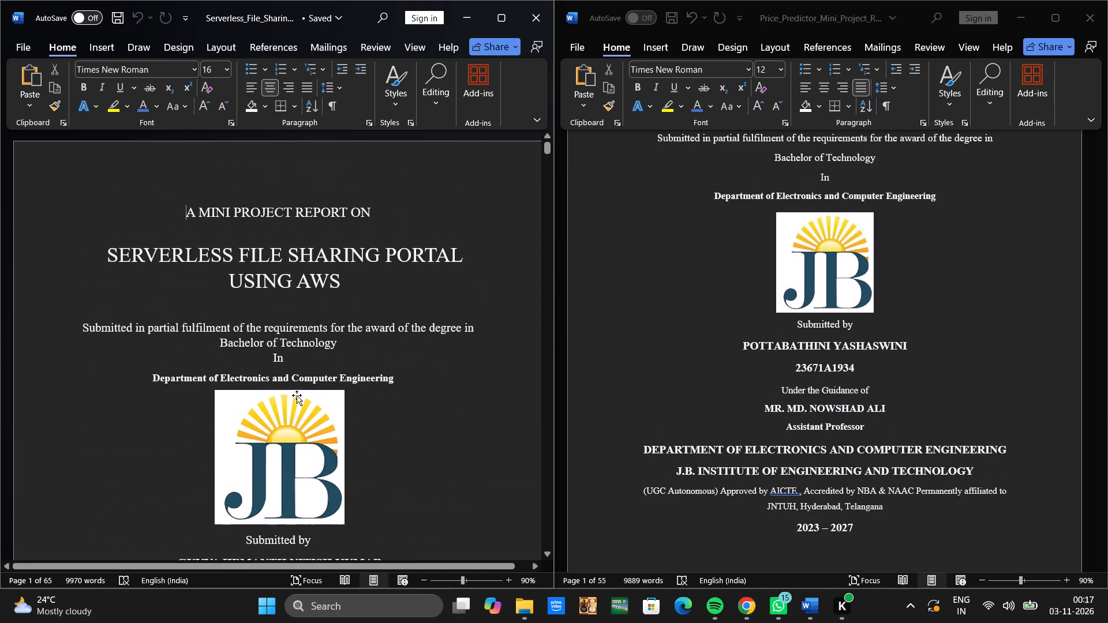
scroll(297, 395, up, 1)
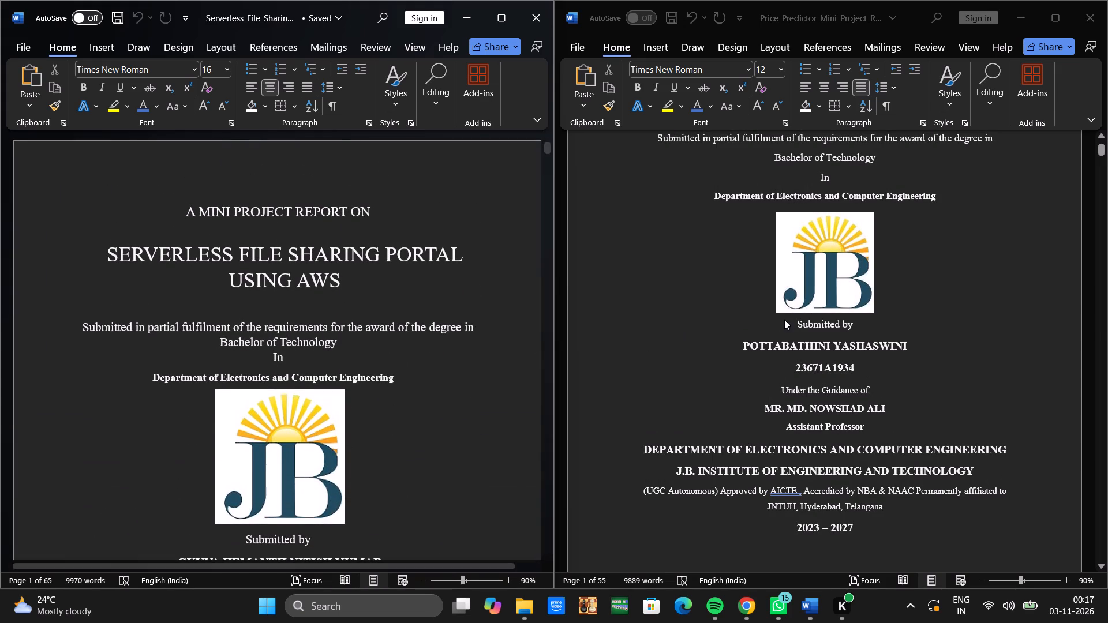
scroll(784, 320, up, 1)
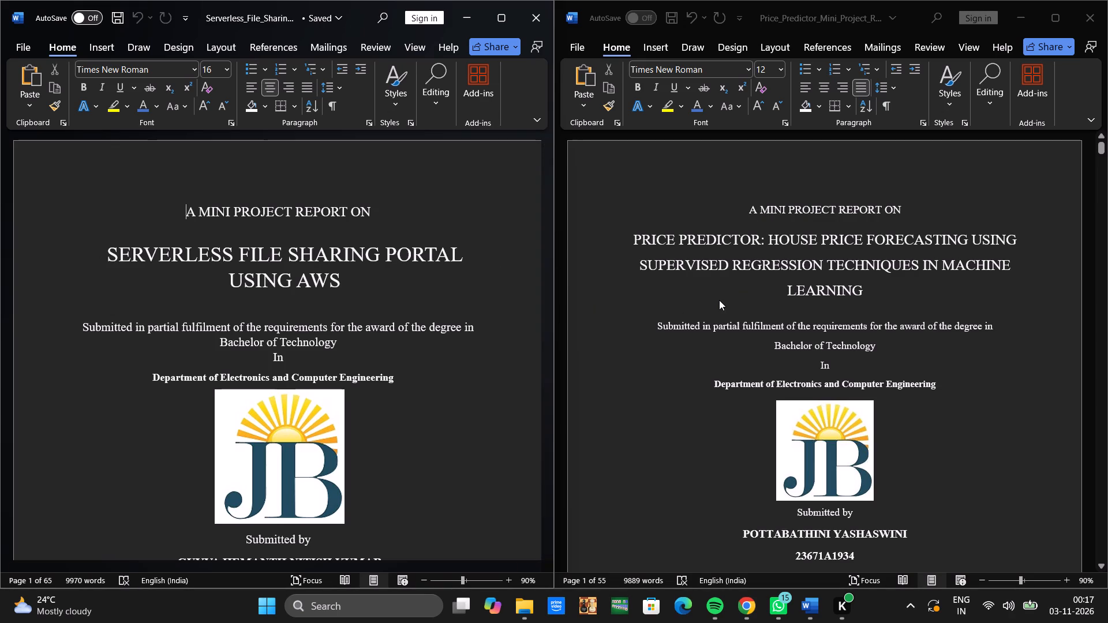
Set the "A MINI PROJECT REPORT ON" line on the Price Predictor cover page to 14 pt, checking it against the Serverless report's line.
click(750, 207)
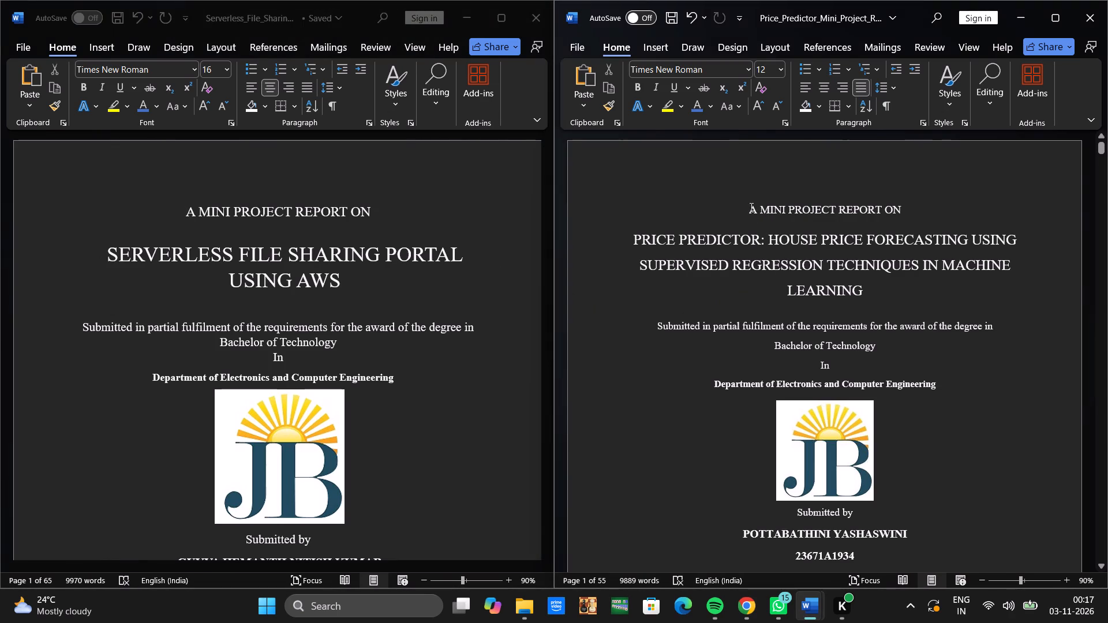
click(750, 207)
drag(750, 207, 935, 193)
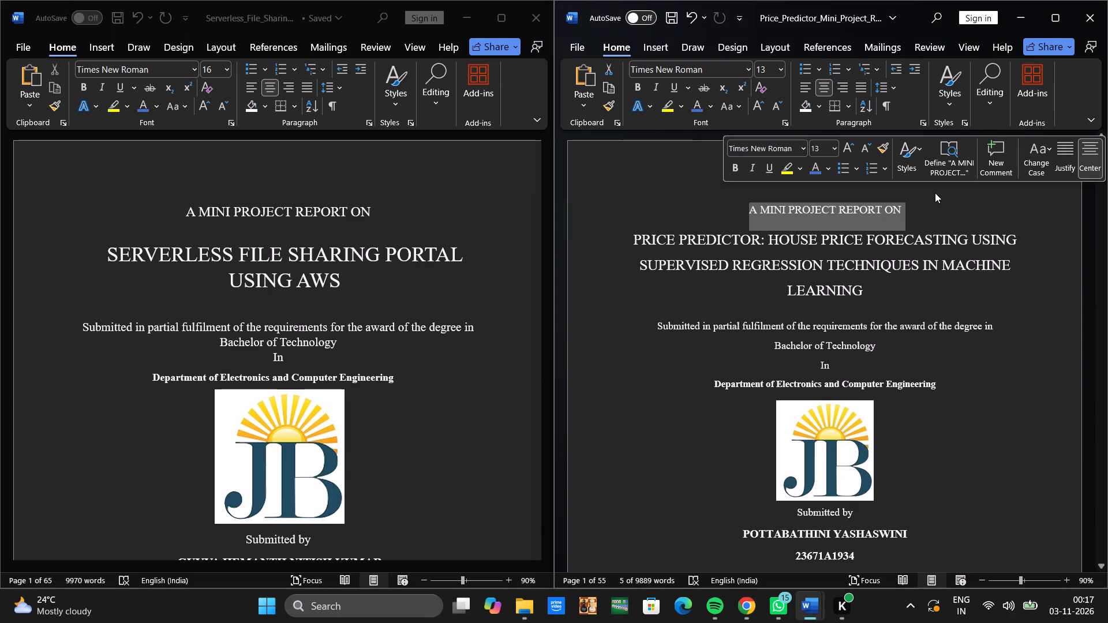
double_click(369, 206)
drag(369, 206, 181, 205)
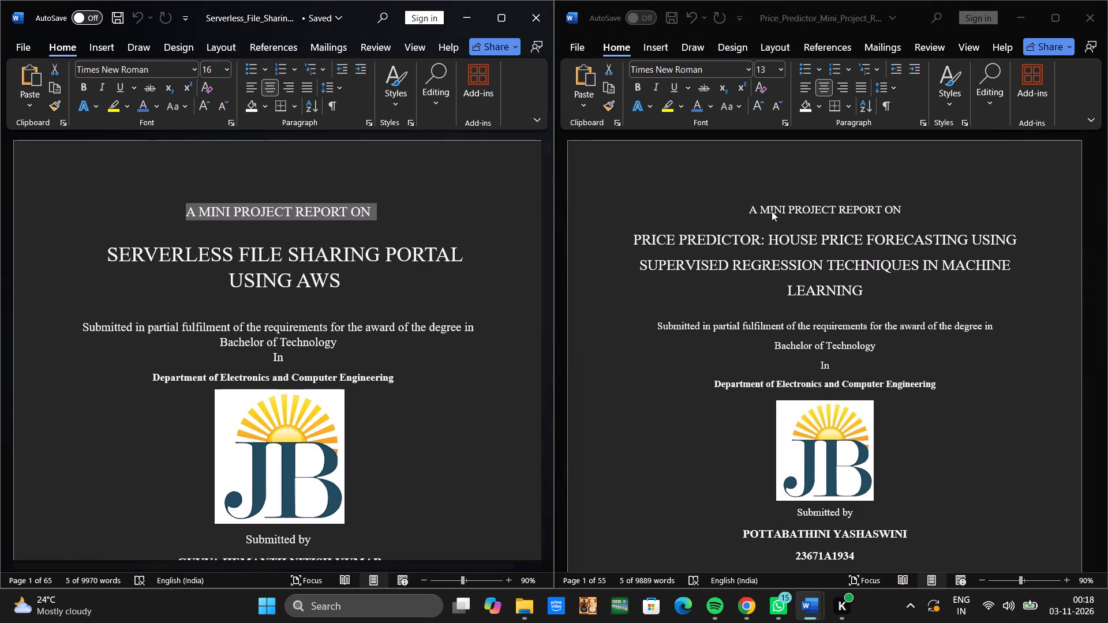
double_click(753, 206)
drag(753, 206, 839, 203)
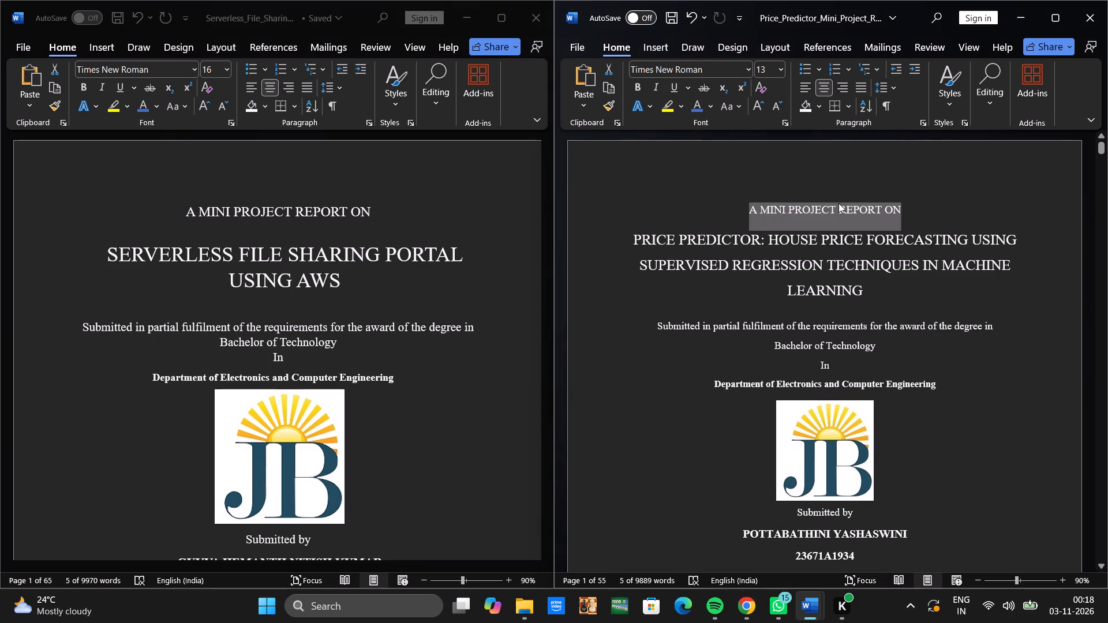
drag(839, 203, 843, 203)
click(834, 157)
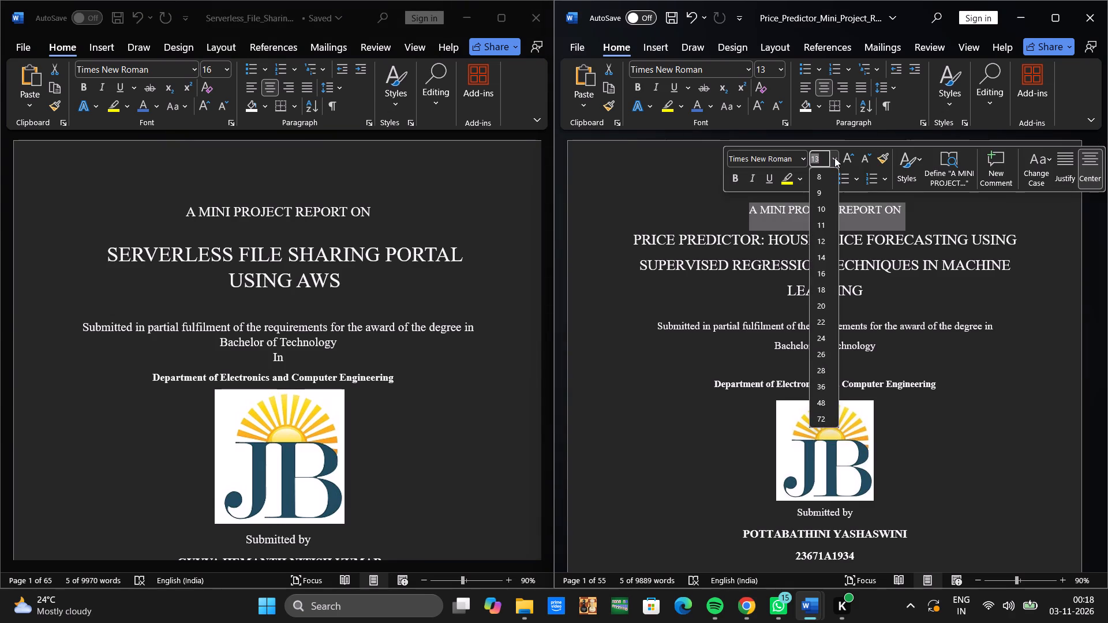
click(821, 262)
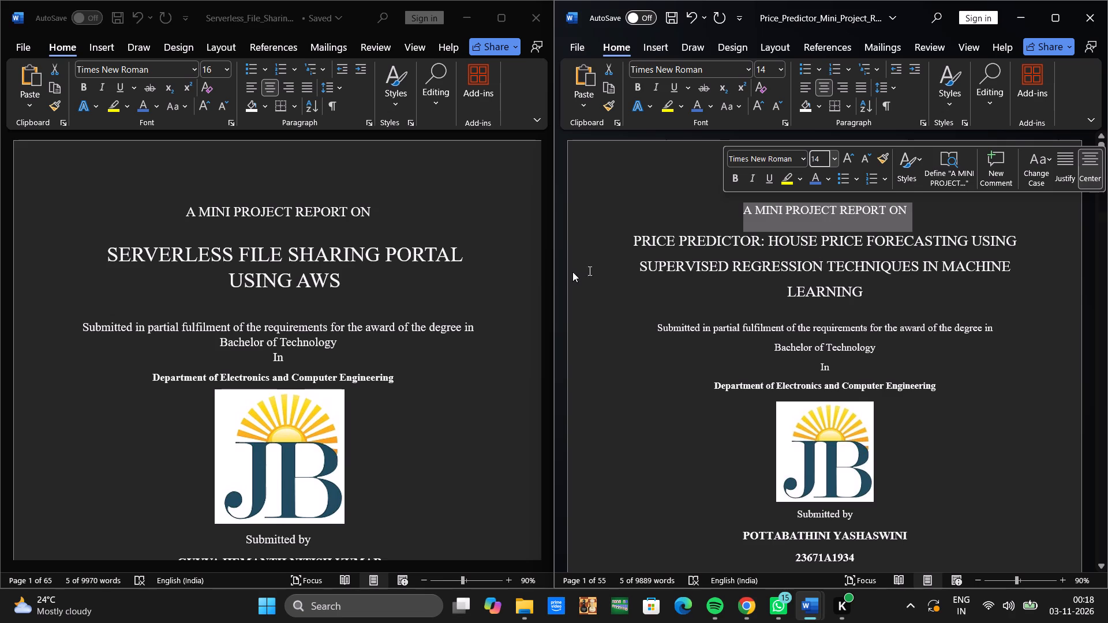
Set the "A MINI PROJECT REPORT ON" line on the Serverless File Sharing Portal cover page to 14 pt.
click(370, 207)
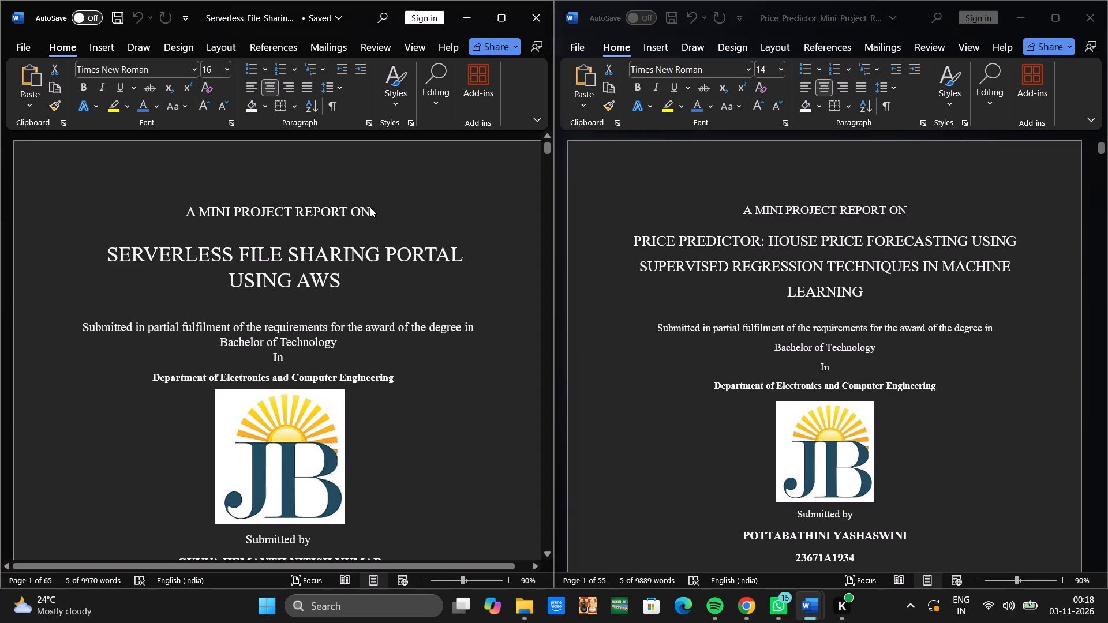
drag(370, 207, 189, 215)
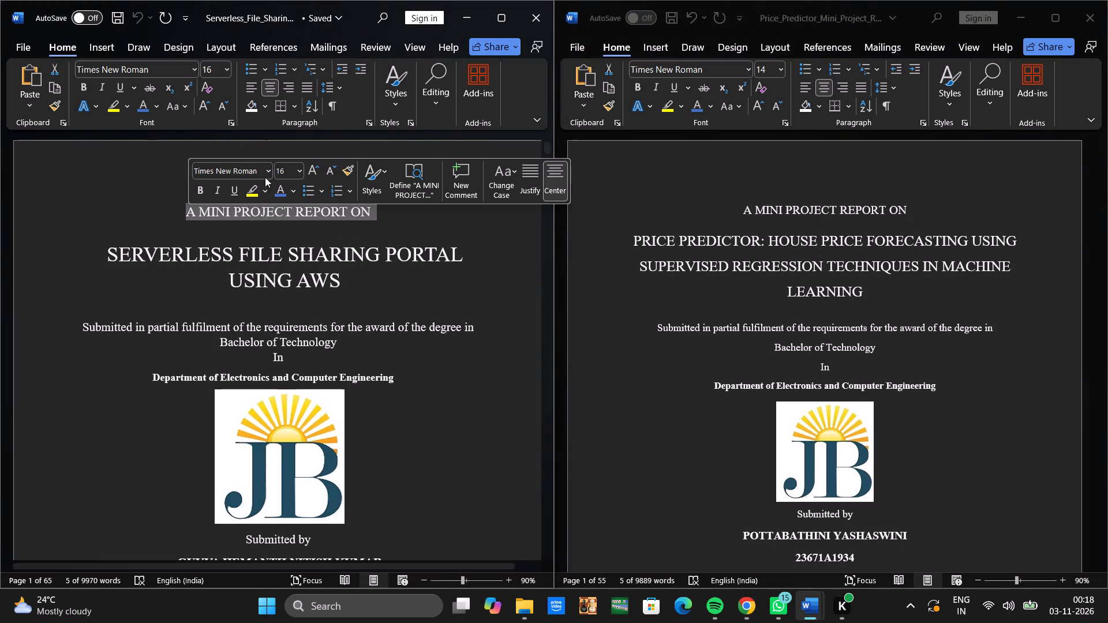
click(296, 172)
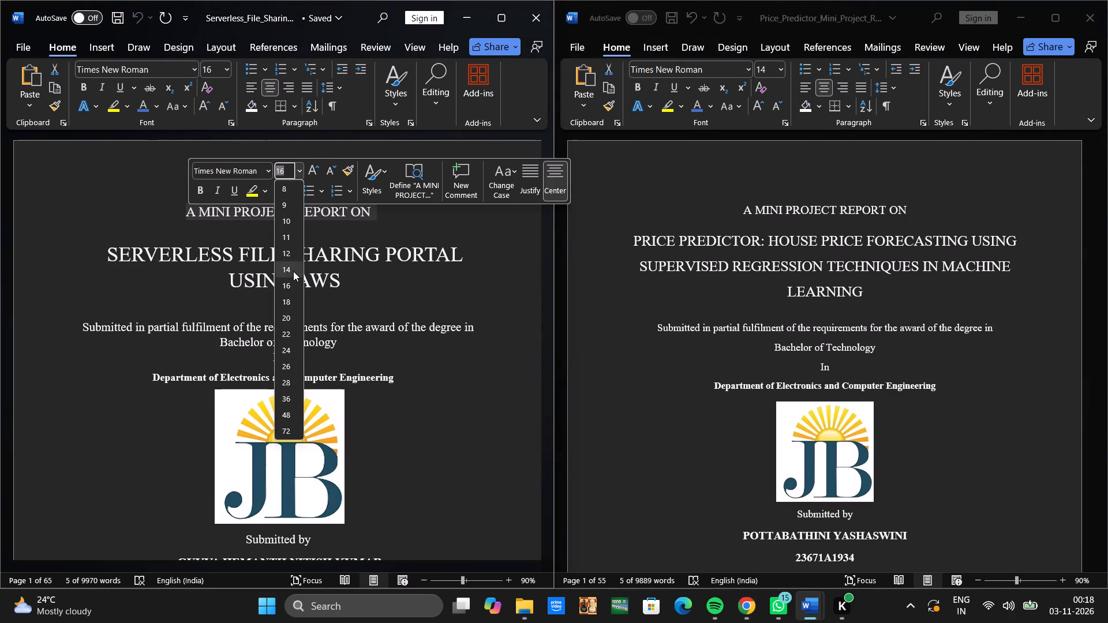
click(293, 272)
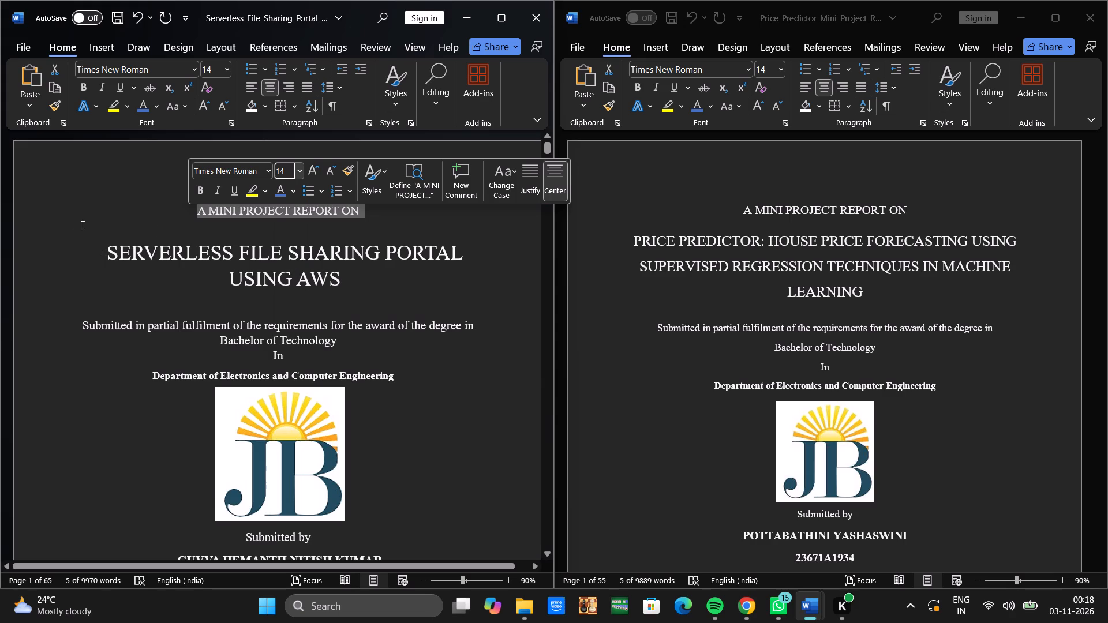
Check the font size of the "SERVERLESS FILE SHARING PORTAL USING AWS" title on the cover page.
click(104, 252)
drag(104, 252, 246, 273)
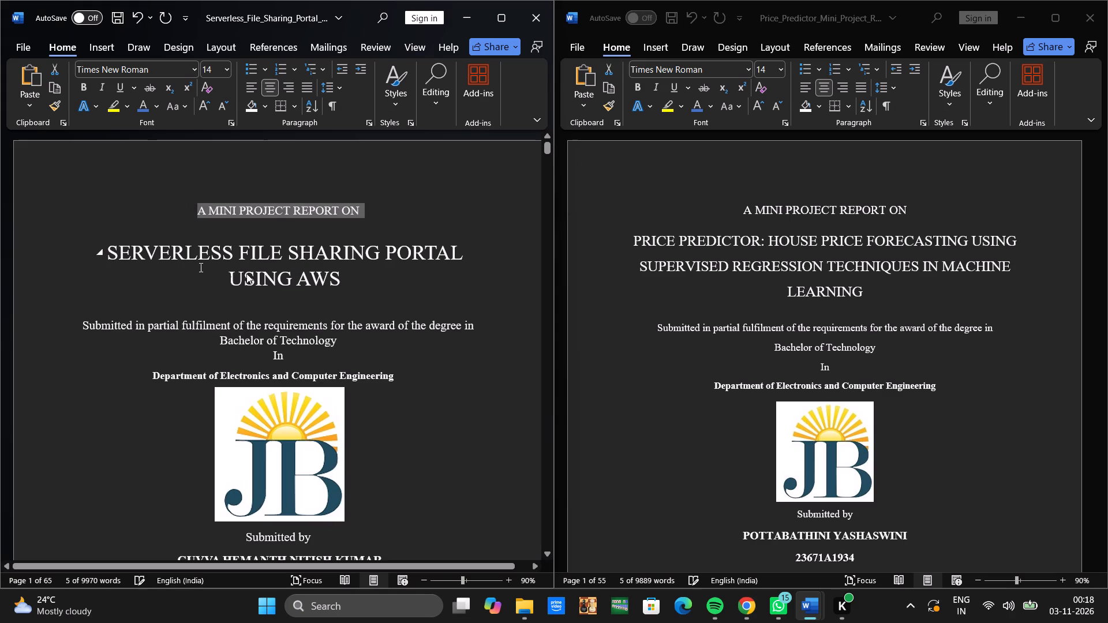
drag(246, 273, 114, 254)
double_click(114, 254)
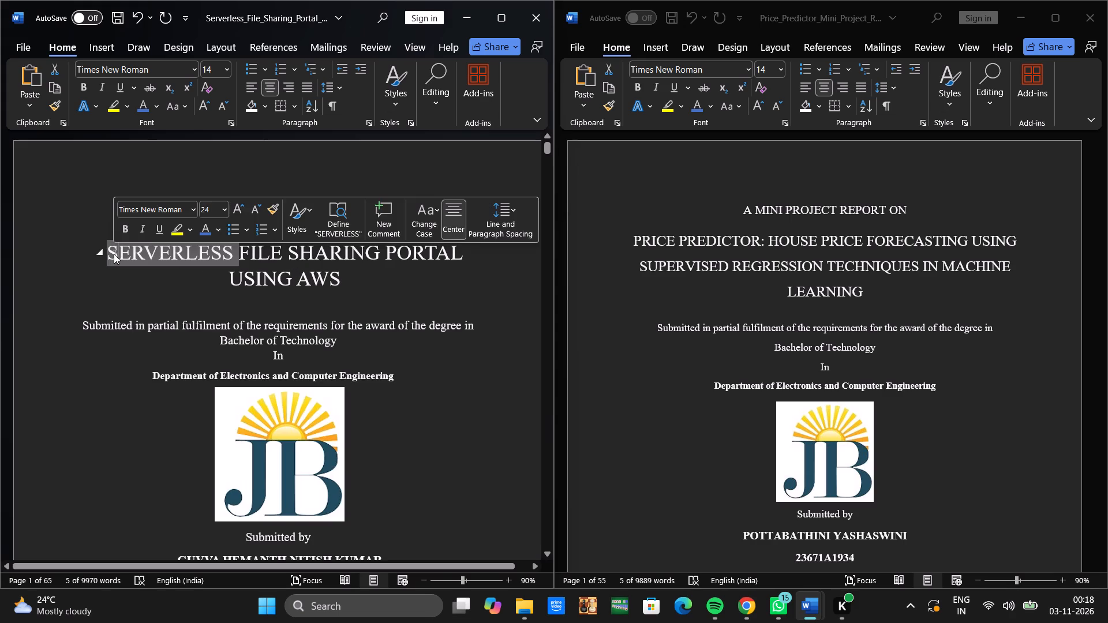
click(282, 298)
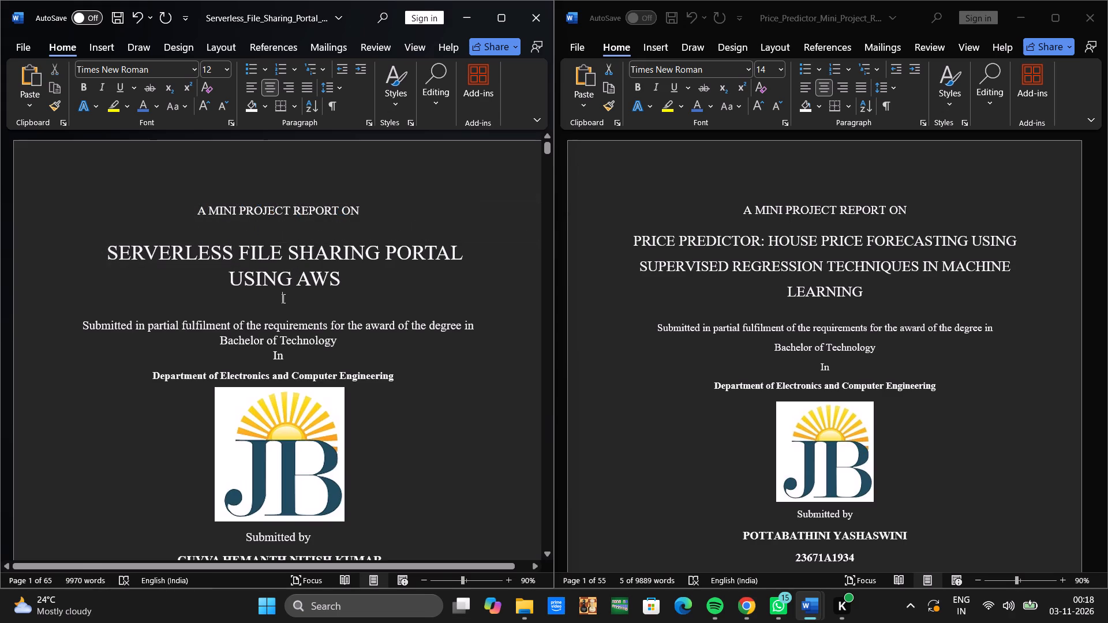
Compare the lower parts of both reports' cover pages, from the logo down to the institute details and the academic years.
scroll(282, 298, down, 1)
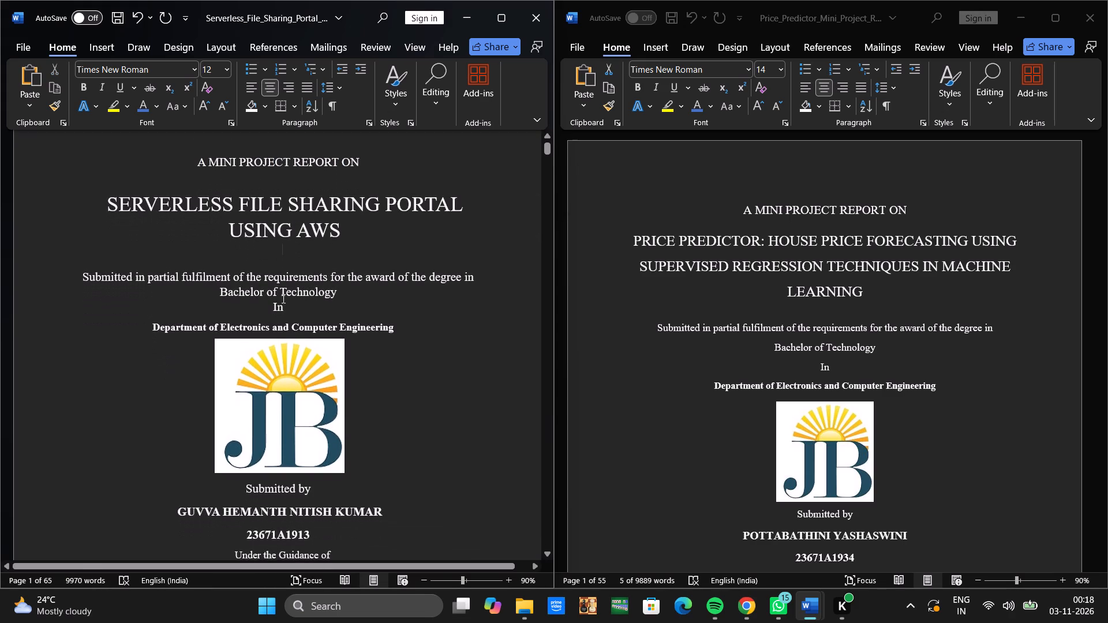
scroll(282, 298, down, 1)
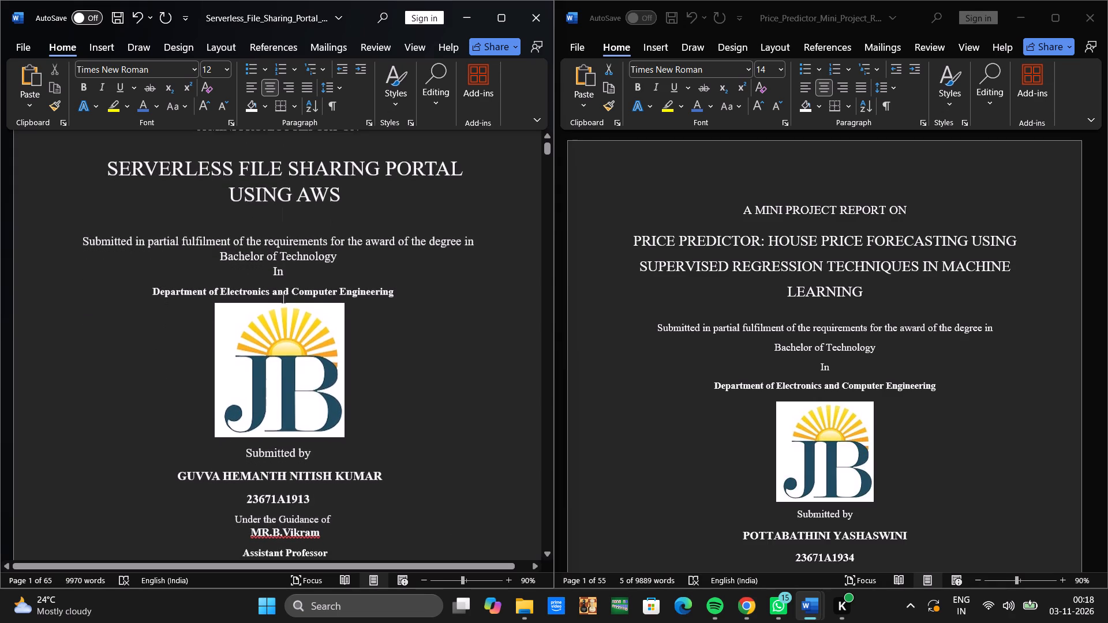
scroll(282, 298, down, 2)
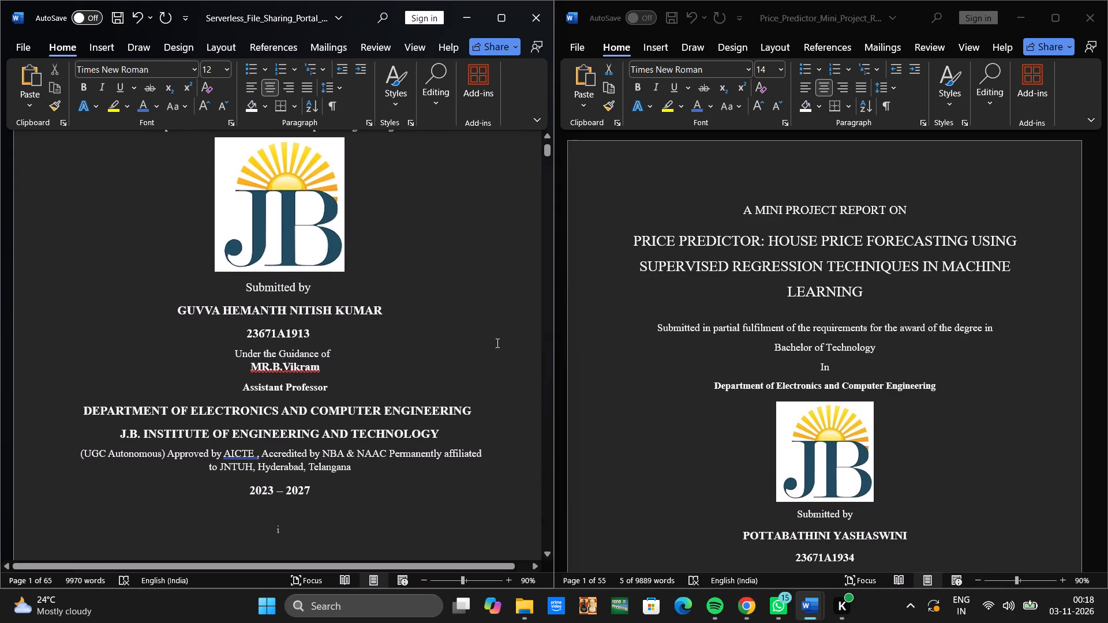
scroll(799, 357, down, 2)
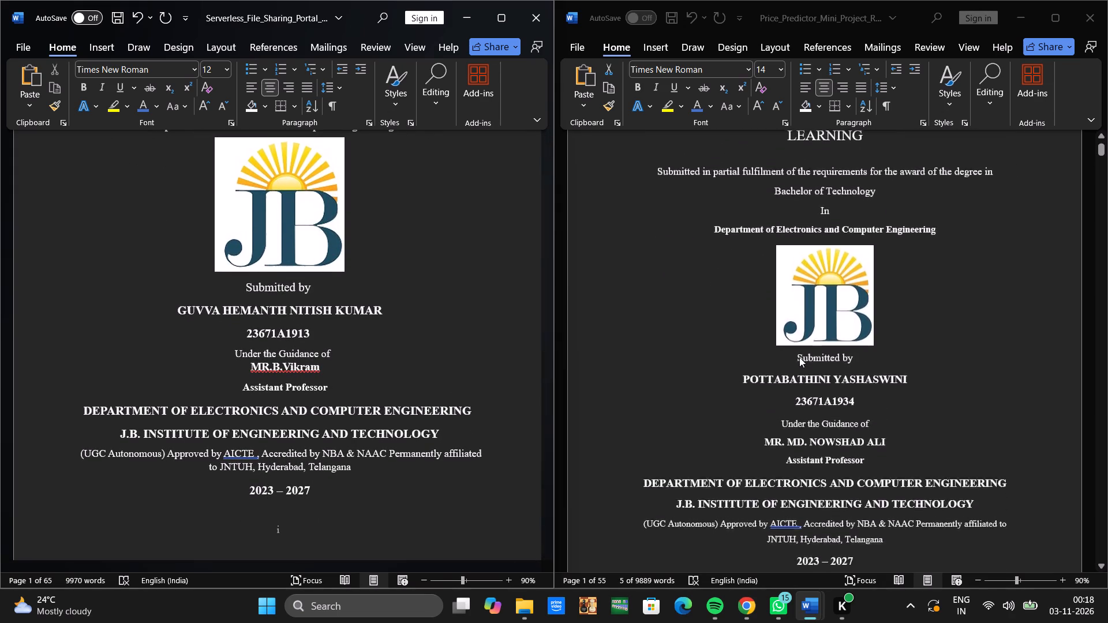
scroll(799, 357, down, 2)
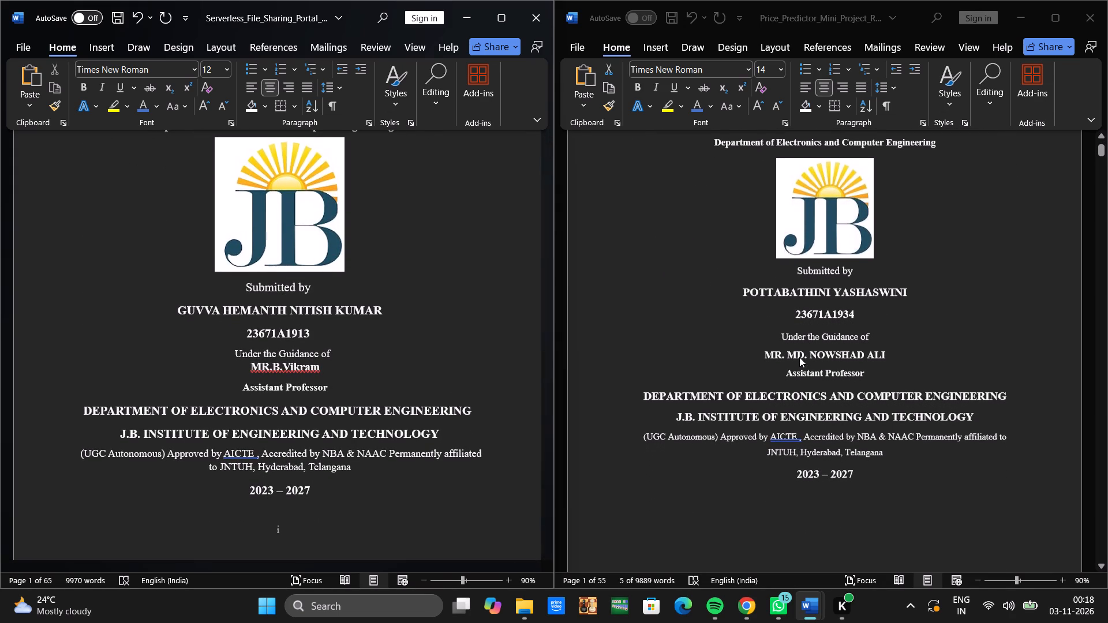
Check the font size of the guide's name line on the Price Predictor report's cover page.
scroll(799, 357, down, 1)
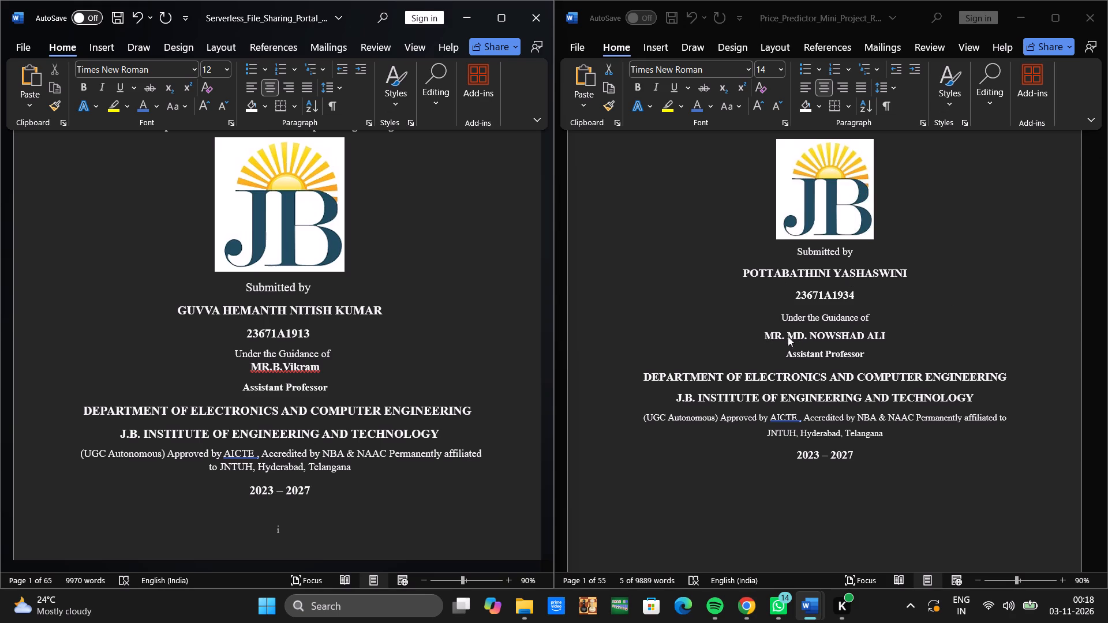
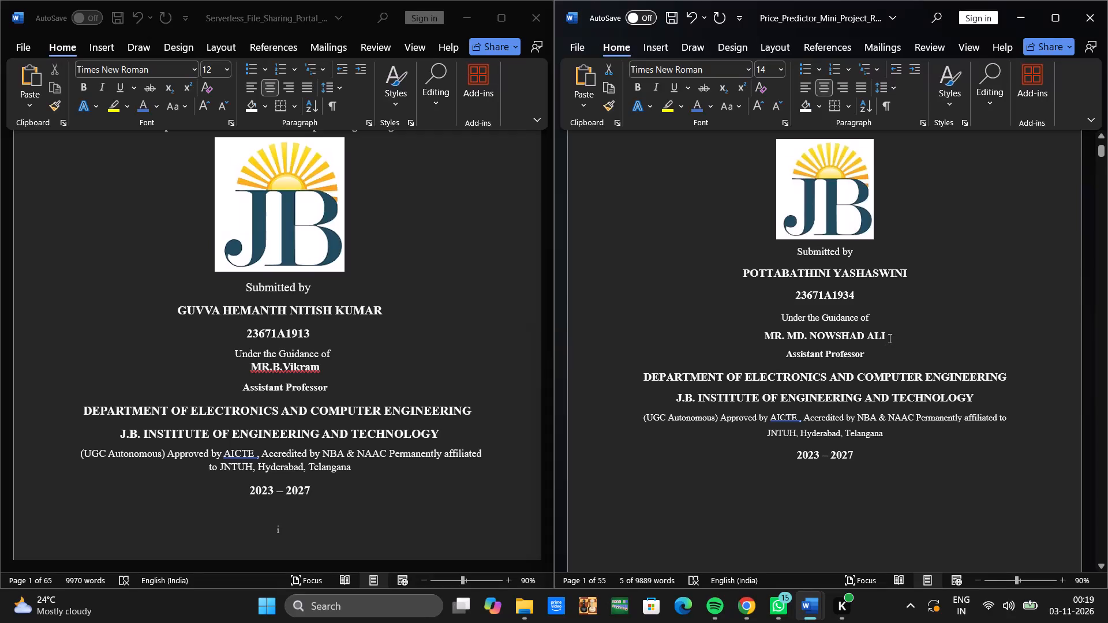
Open the letter case options for the guide's name below "Under the Guidance of" on the Price Predictor cover page.
click(889, 338)
drag(889, 338, 809, 334)
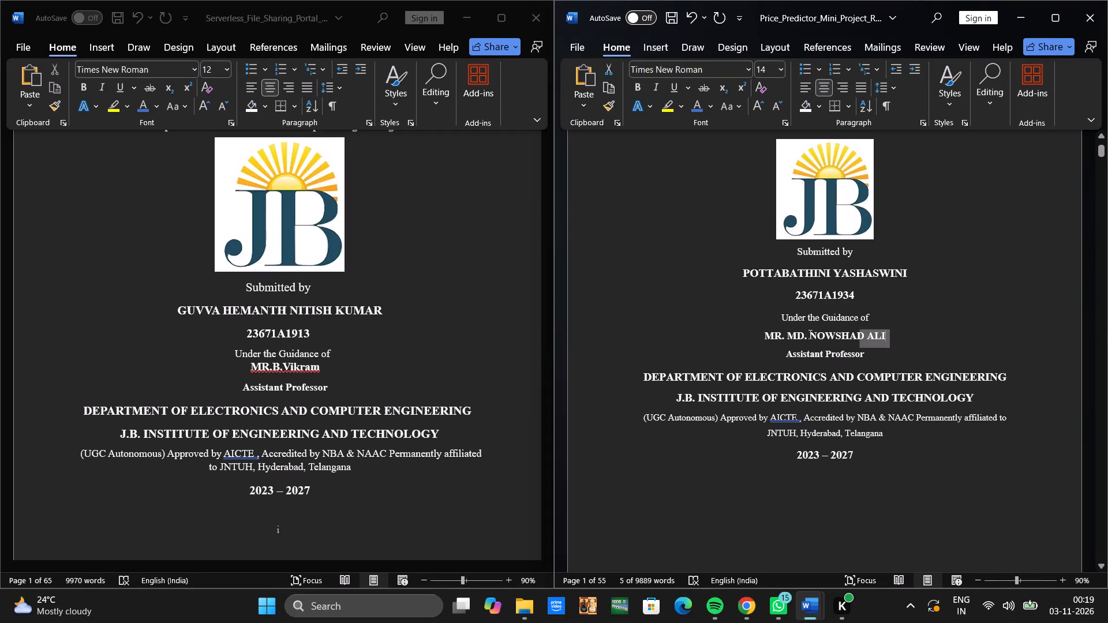
drag(809, 334, 754, 337)
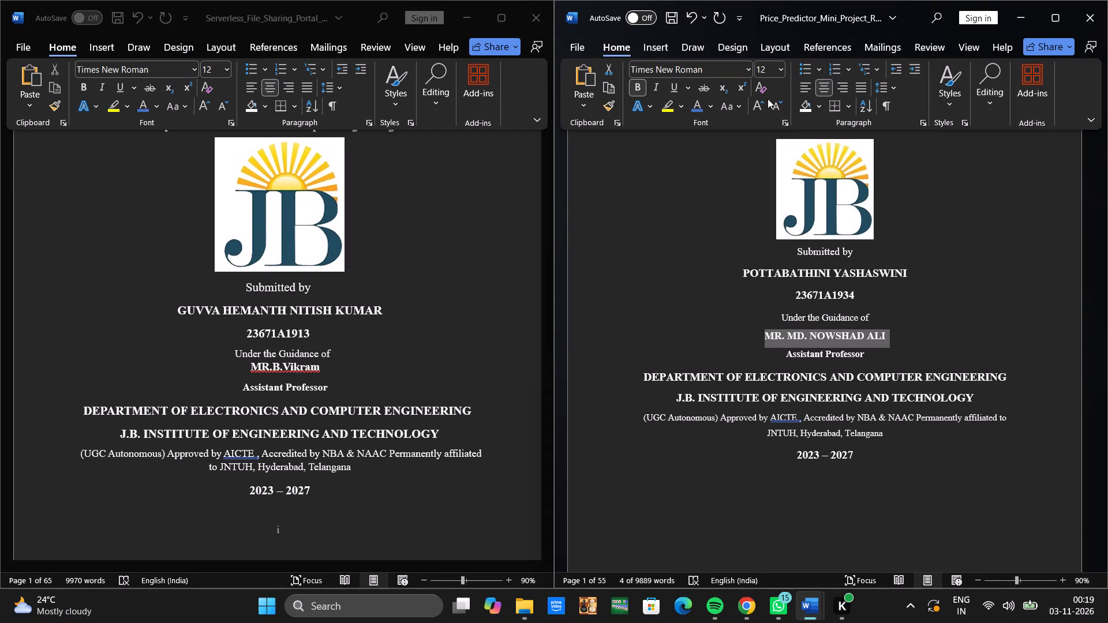
click(737, 106)
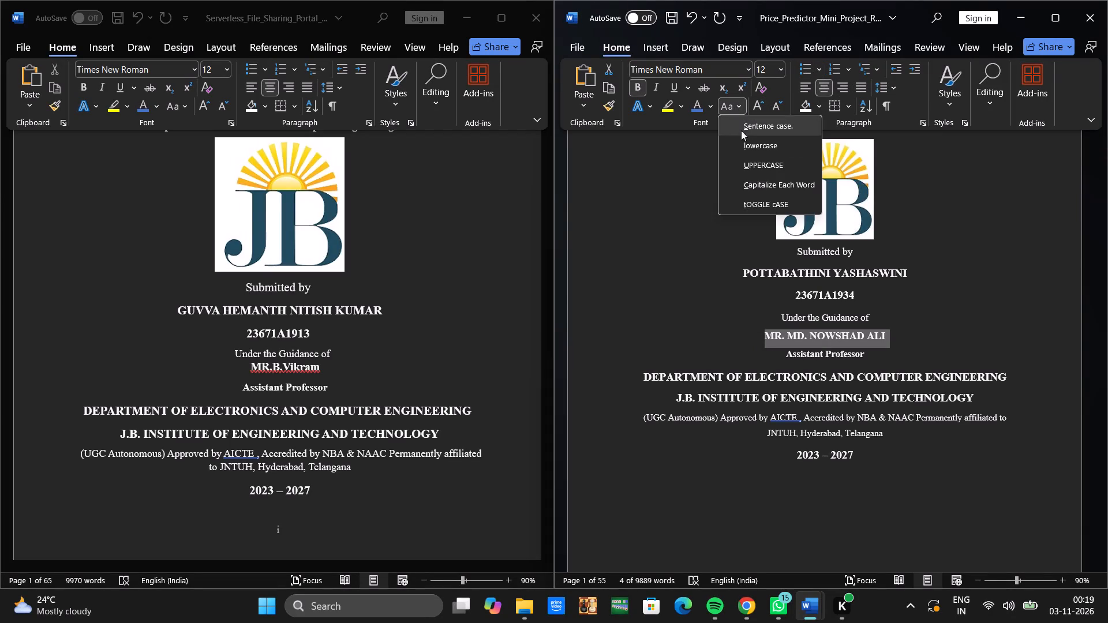
Change the guide's name on the Price Predictor cover page to Capitalize Each Word case.
click(747, 179)
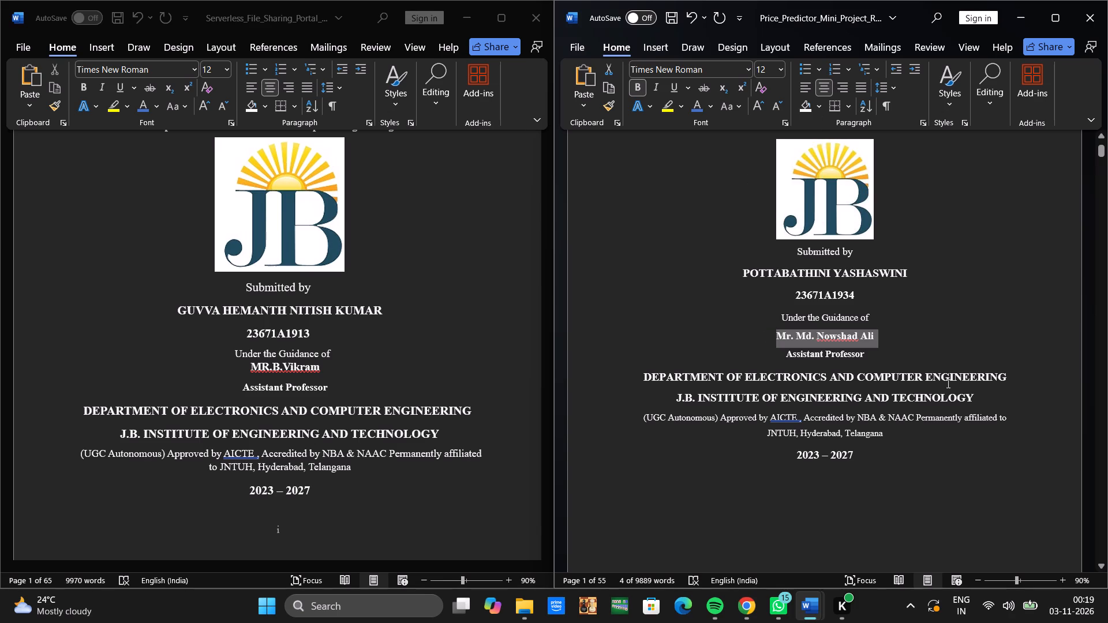
Set the "Assistant Professor" line on the Price Predictor cover page to 12 pt.
scroll(939, 350, down, 2)
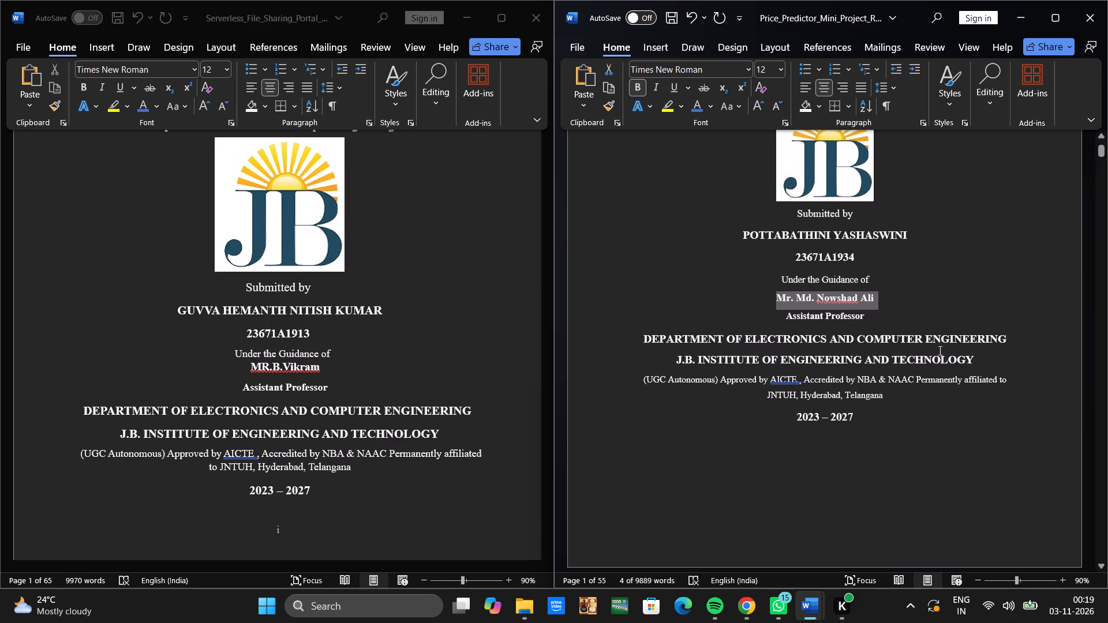
click(864, 321)
drag(864, 321, 770, 331)
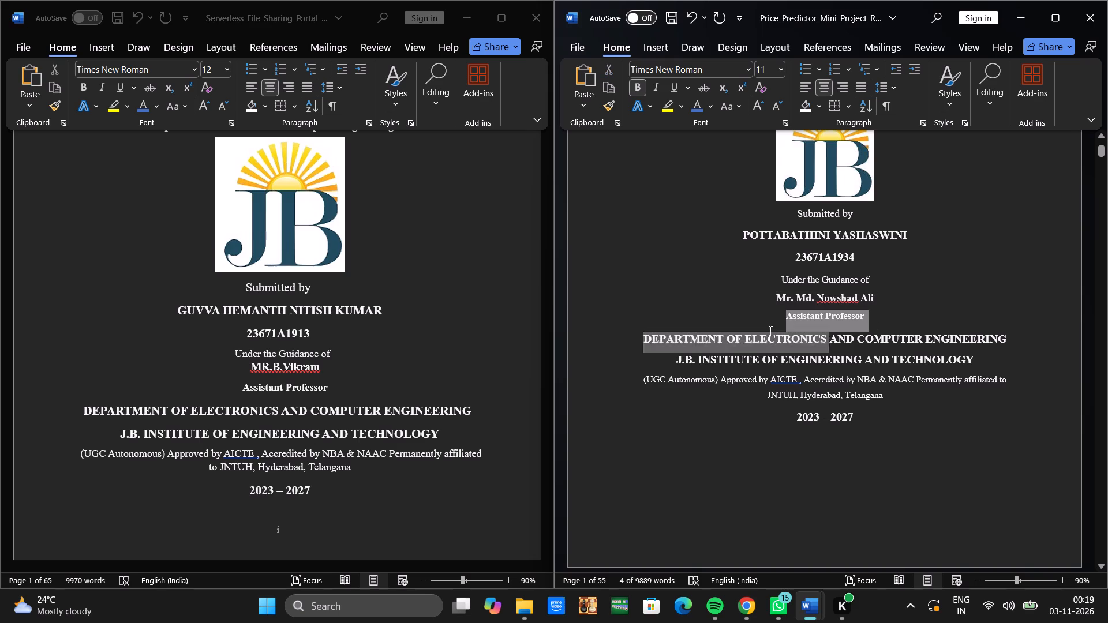
drag(770, 331, 778, 325)
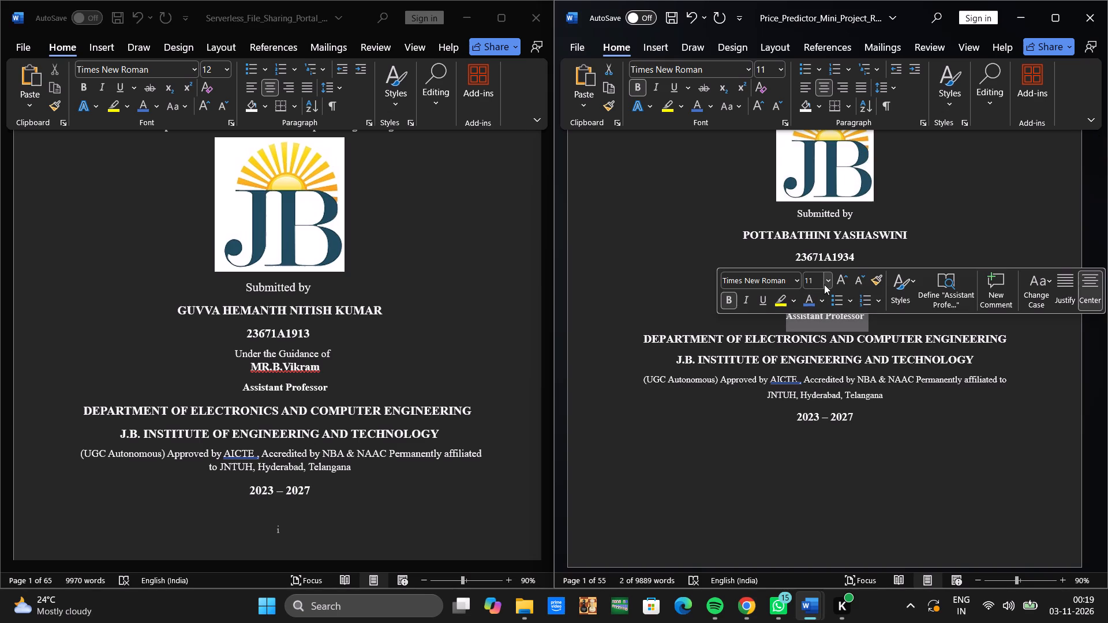
click(823, 284)
click(829, 282)
click(821, 365)
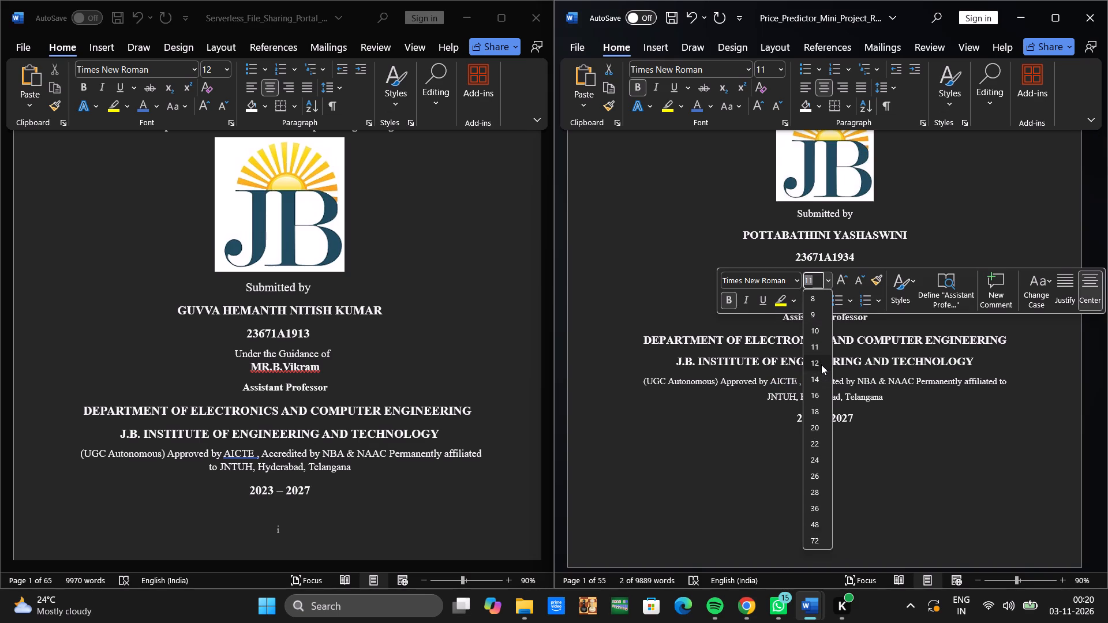
click(714, 433)
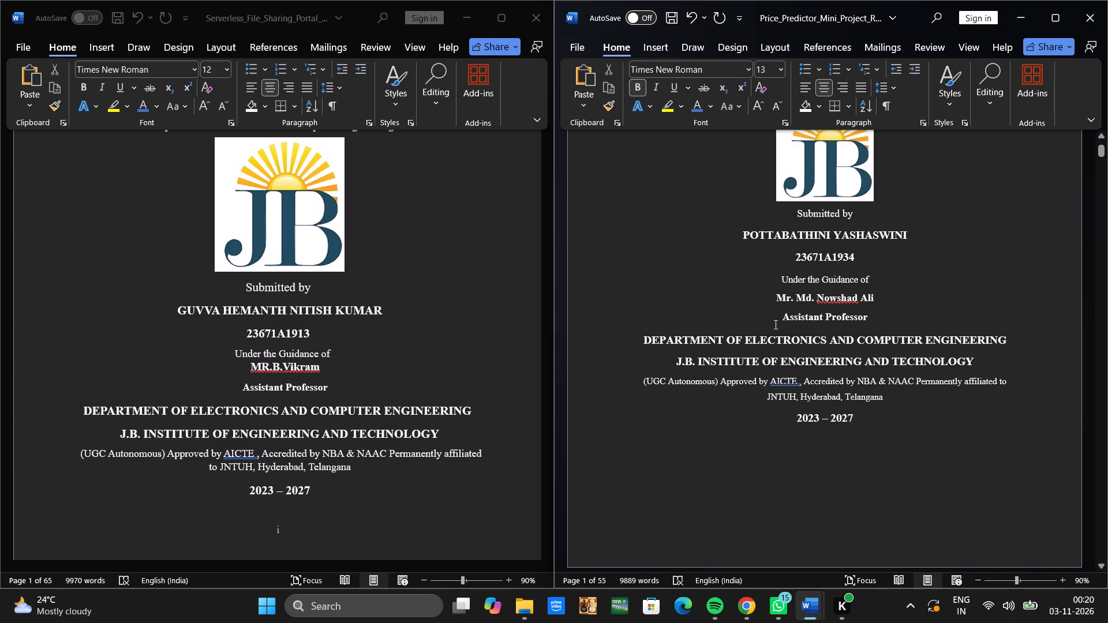
Review the Price Predictor cover page from the title to the page bottom, comparing its end with the Serverless report's cover page.
scroll(774, 269, up, 2)
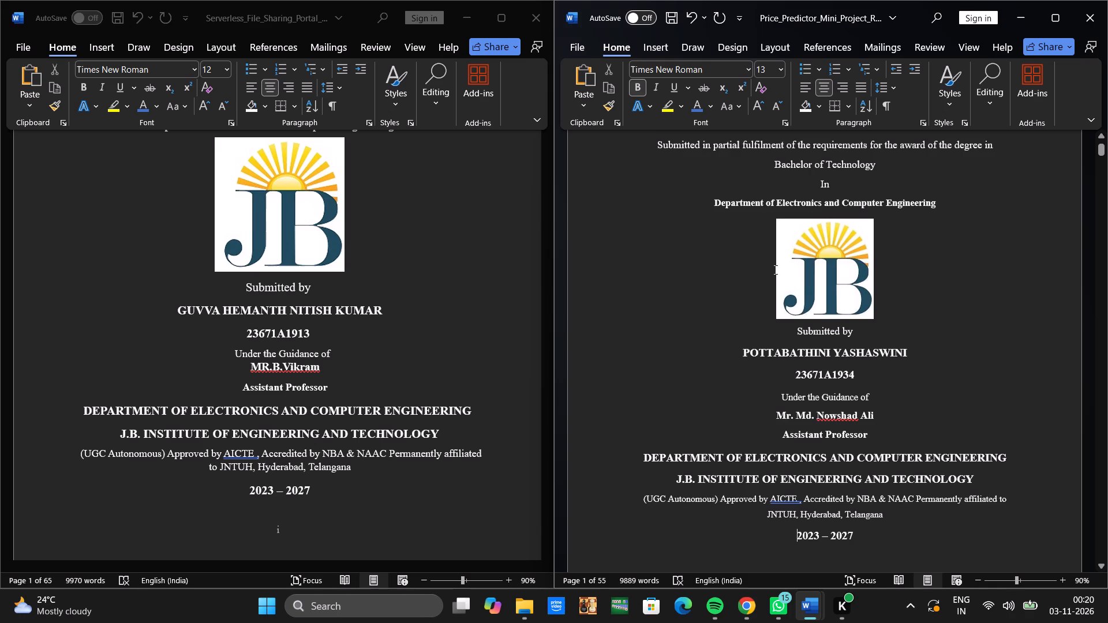
scroll(774, 269, up, 1)
scroll(774, 269, down, 1)
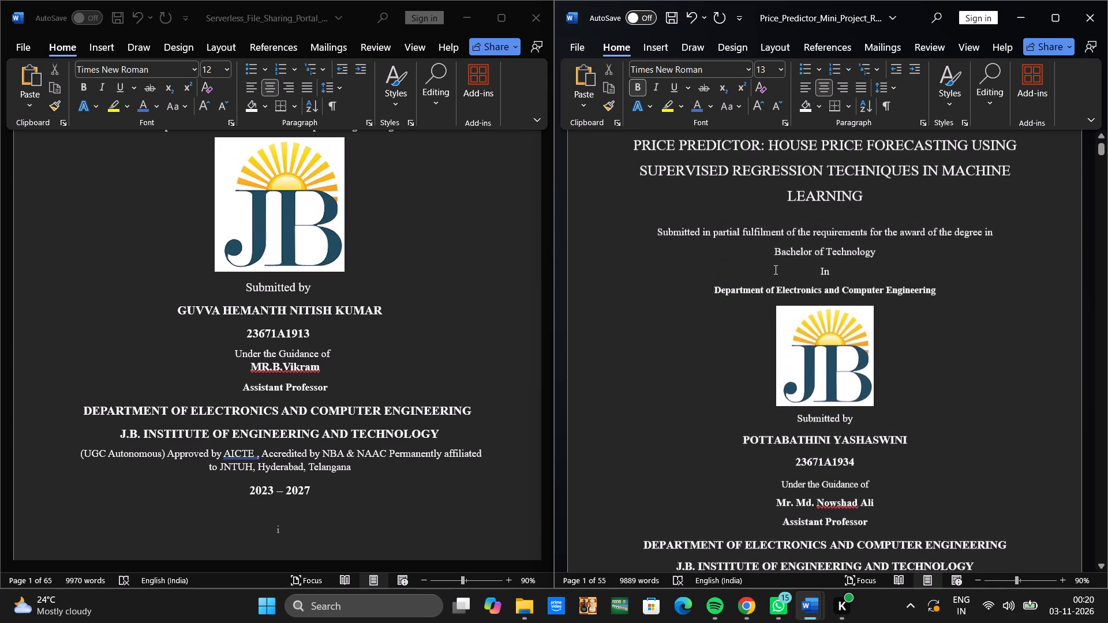
scroll(774, 269, down, 2)
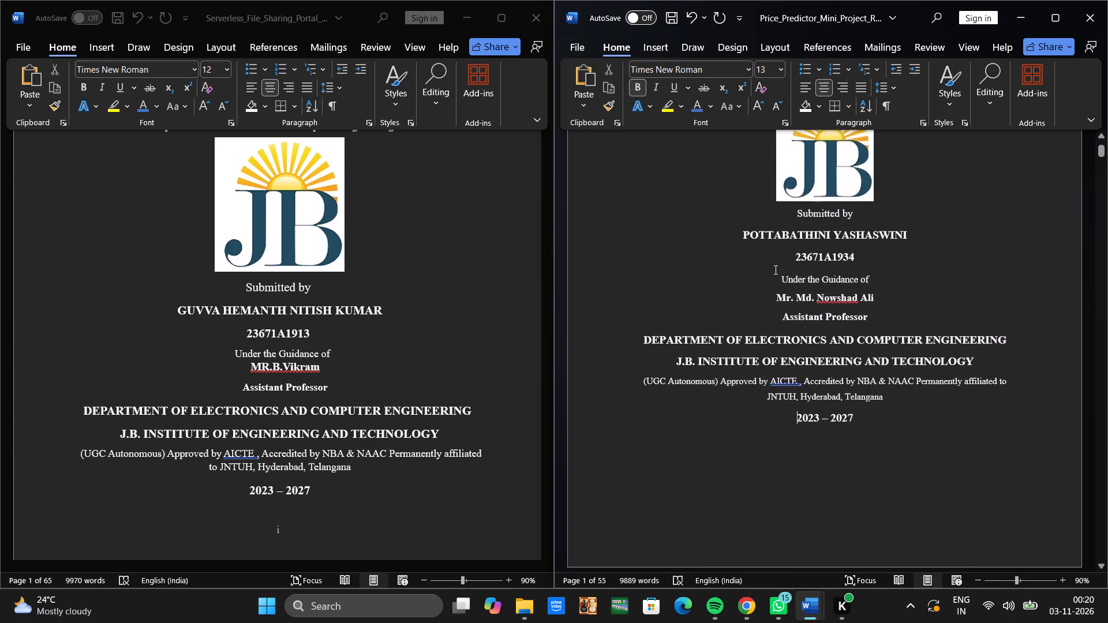
scroll(774, 269, down, 2)
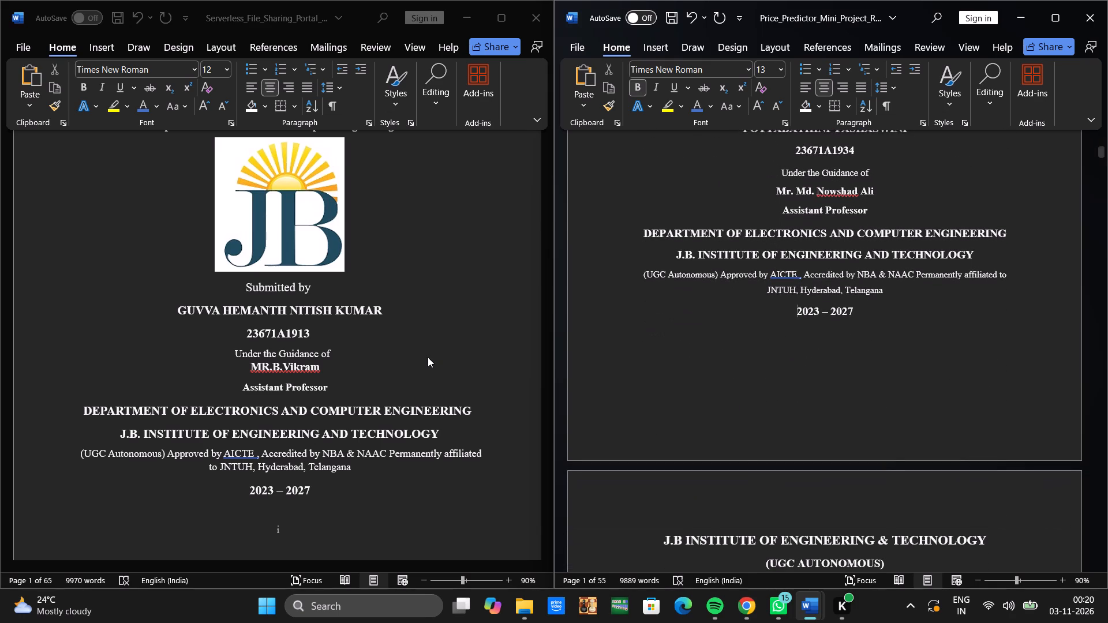
scroll(428, 357, down, 1)
scroll(808, 428, down, 1)
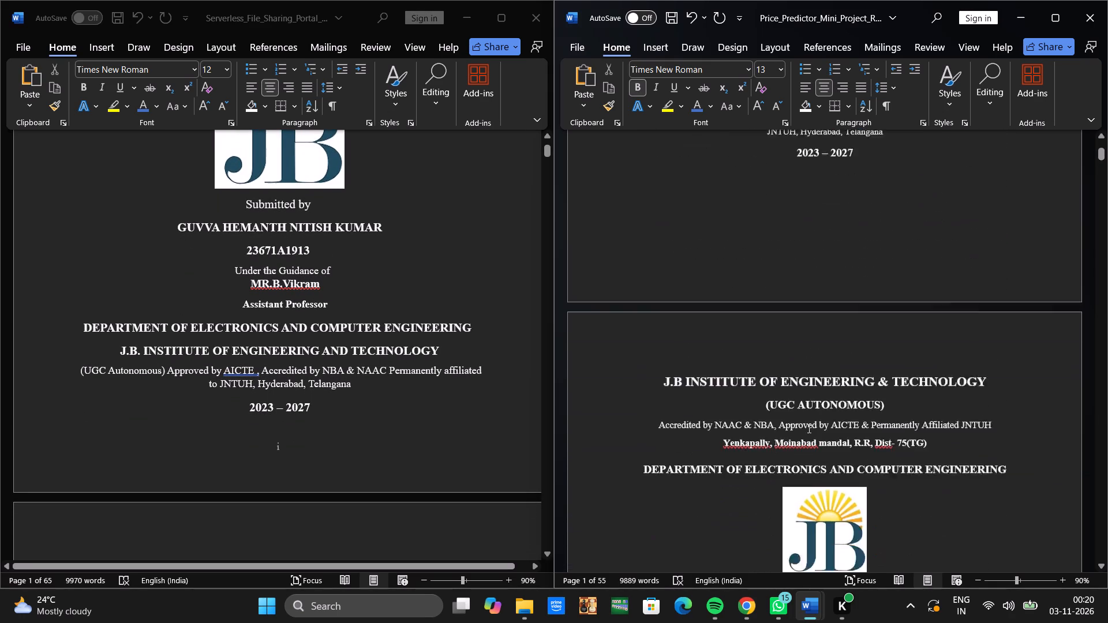
scroll(808, 428, down, 4)
scroll(808, 428, up, 1)
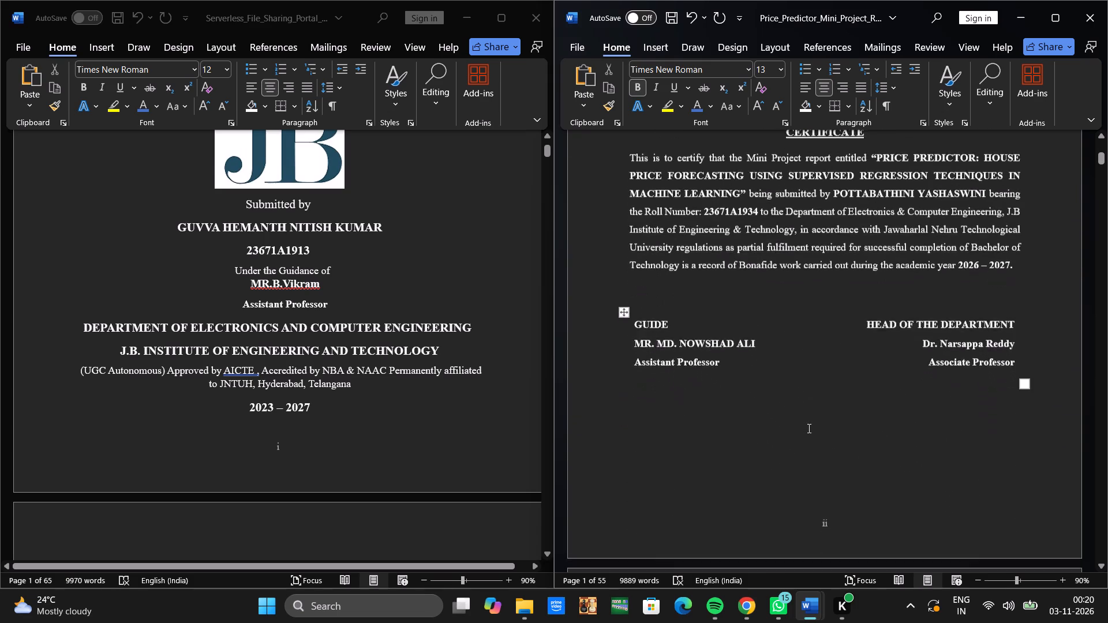
scroll(808, 428, up, 2)
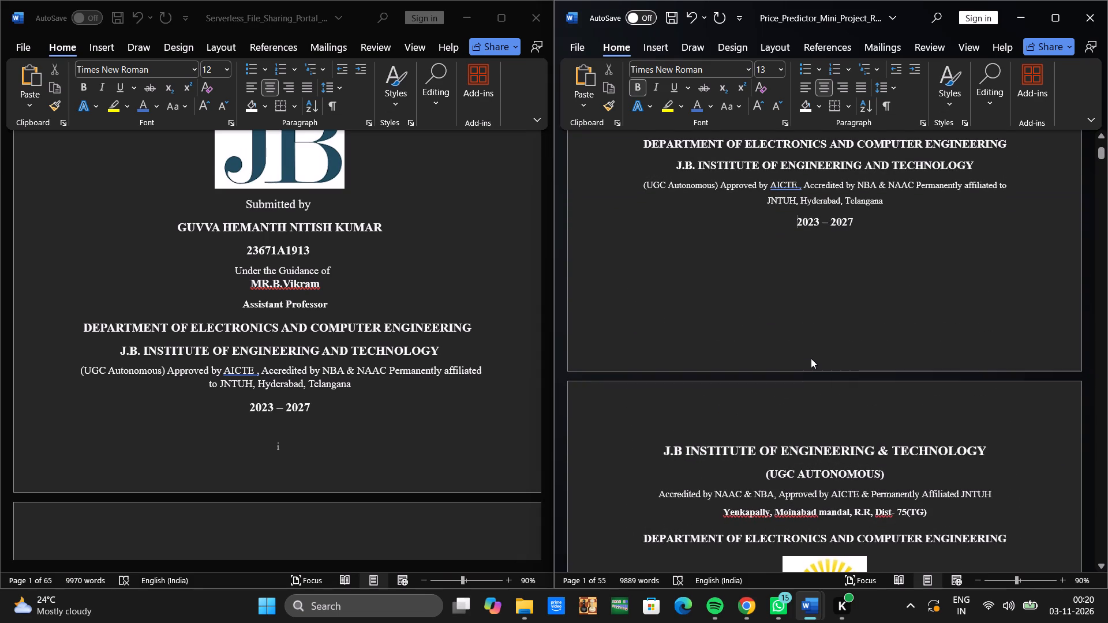
click(818, 355)
click(849, 242)
Compare the Certificate pages of both reports, from the institute heading and logo down to the guide and head of department details.
scroll(851, 317, down, 1)
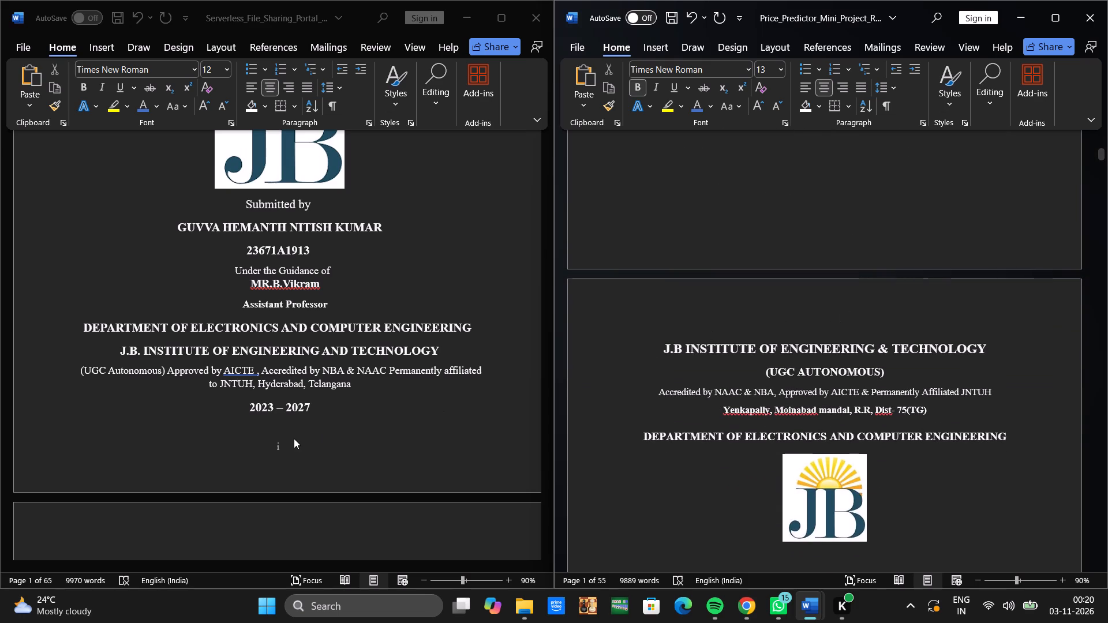
scroll(294, 438, down, 3)
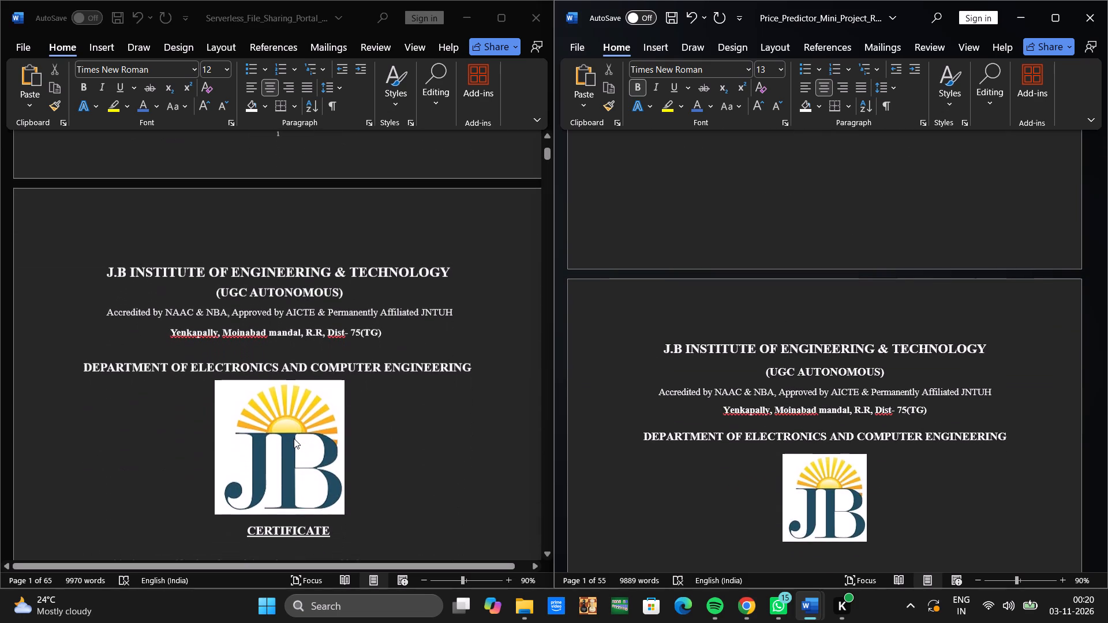
scroll(294, 438, down, 1)
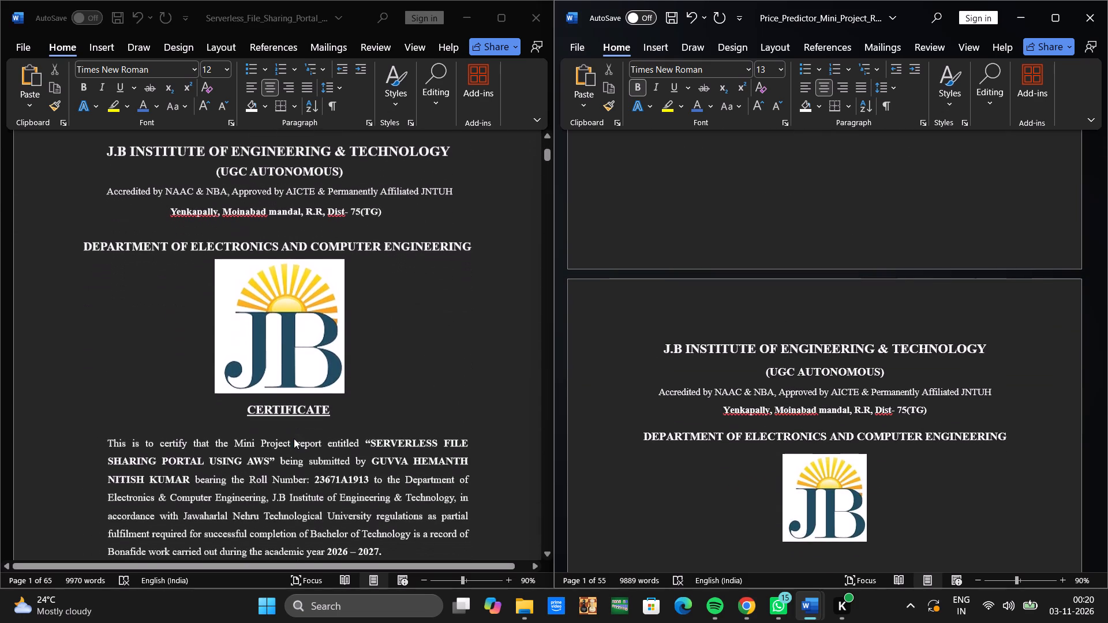
scroll(294, 438, down, 1)
scroll(630, 427, down, 1)
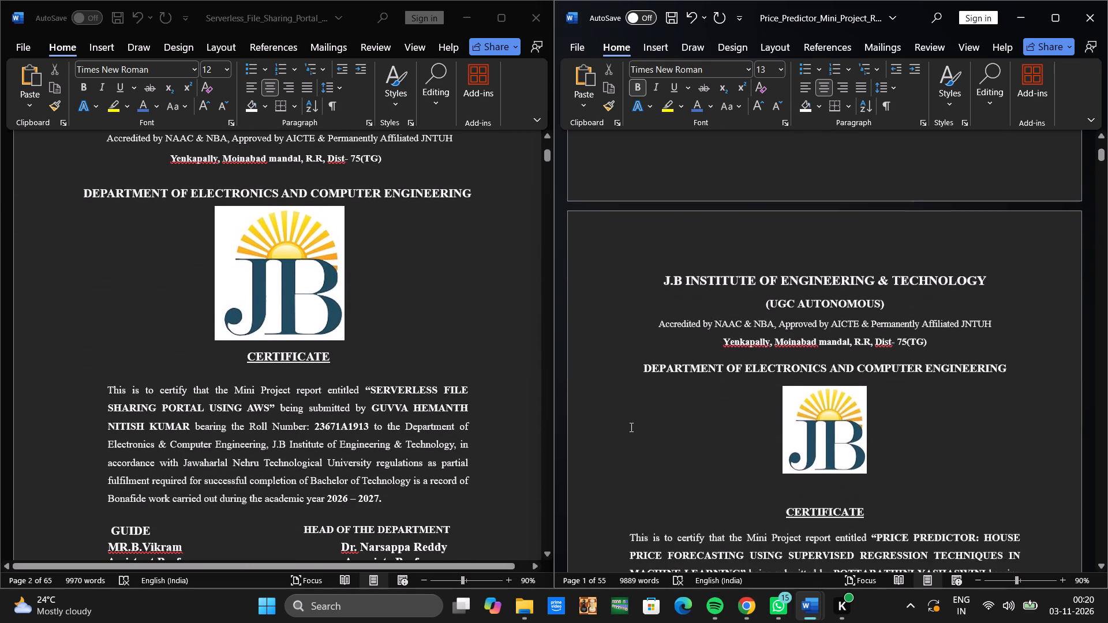
scroll(630, 427, down, 1)
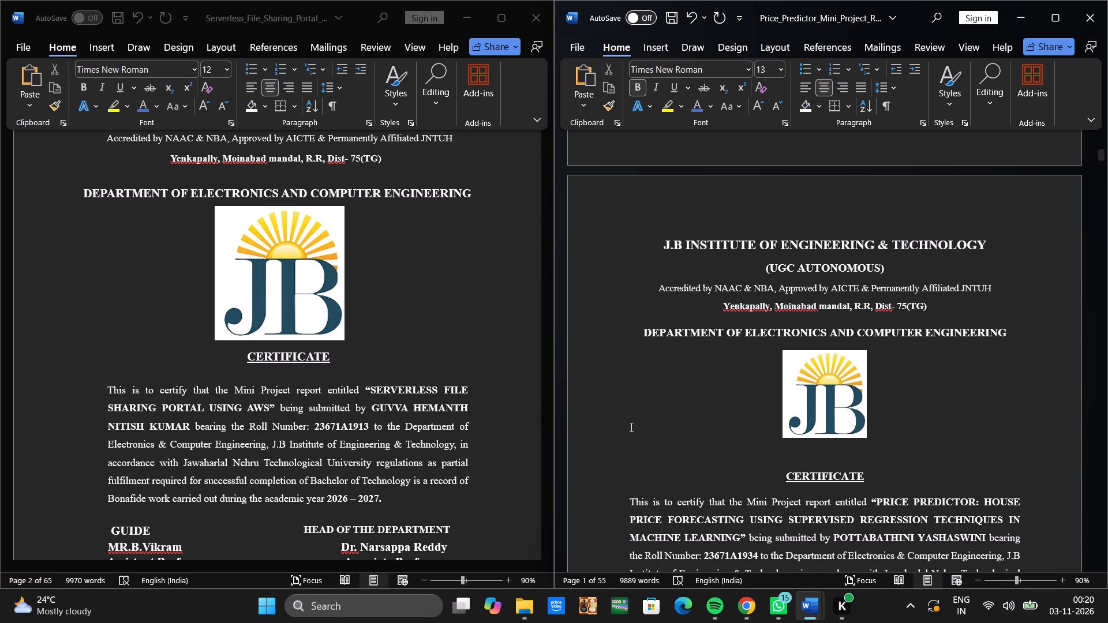
scroll(727, 437, down, 1)
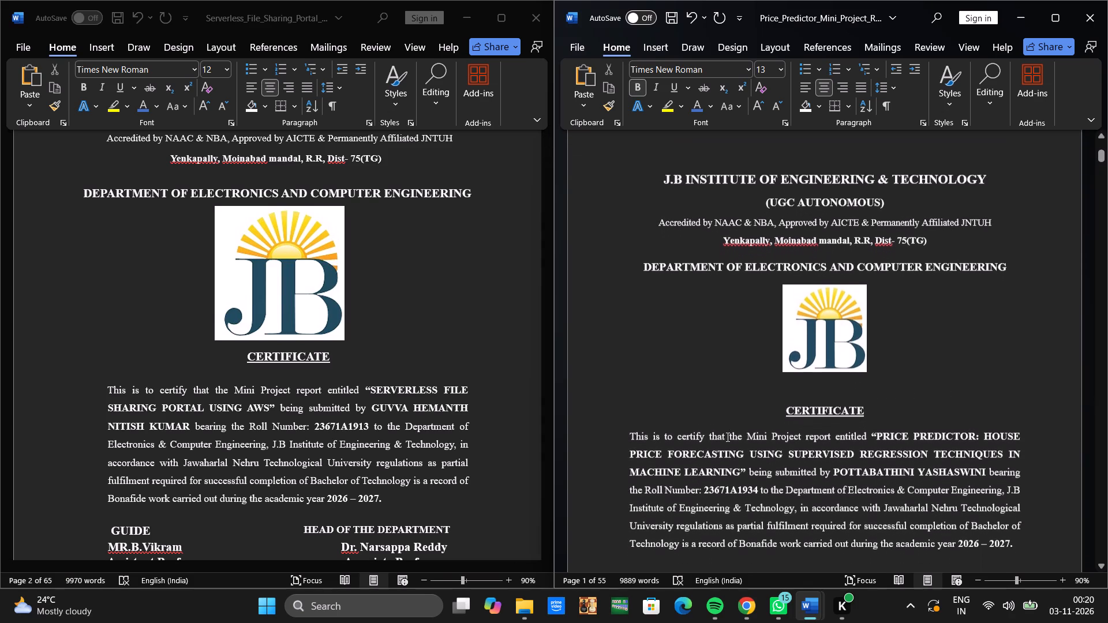
scroll(727, 437, down, 2)
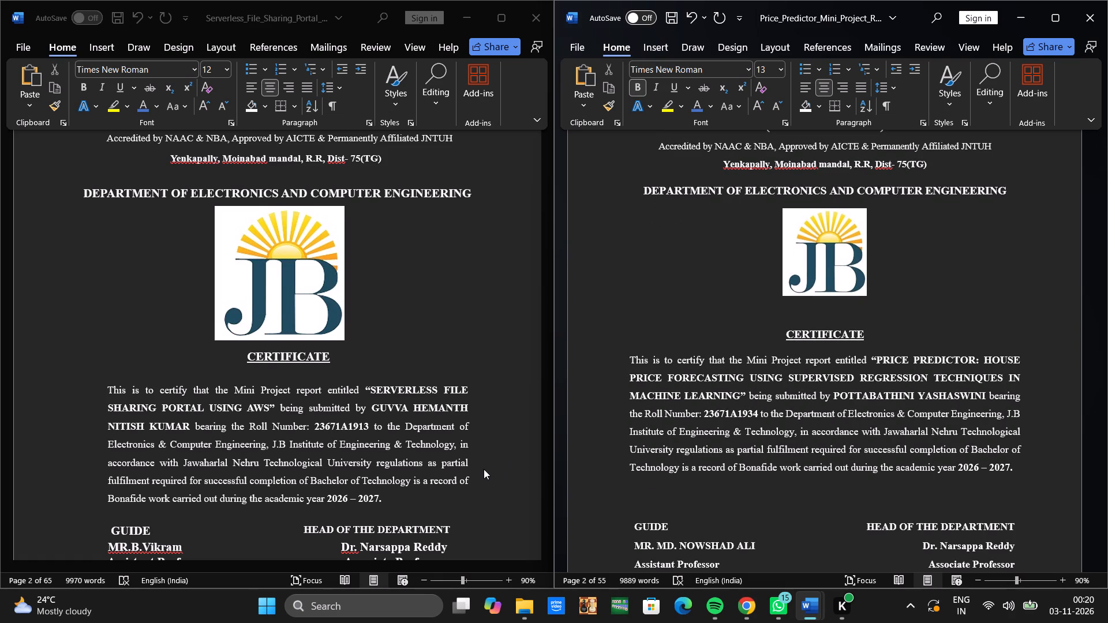
scroll(484, 469, down, 1)
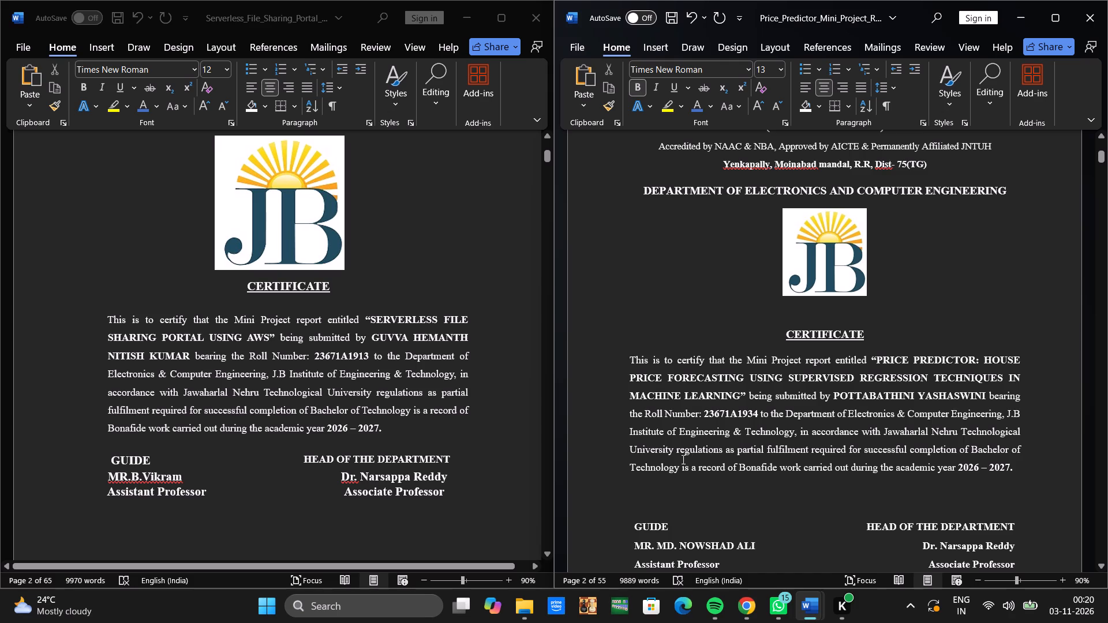
scroll(682, 459, down, 1)
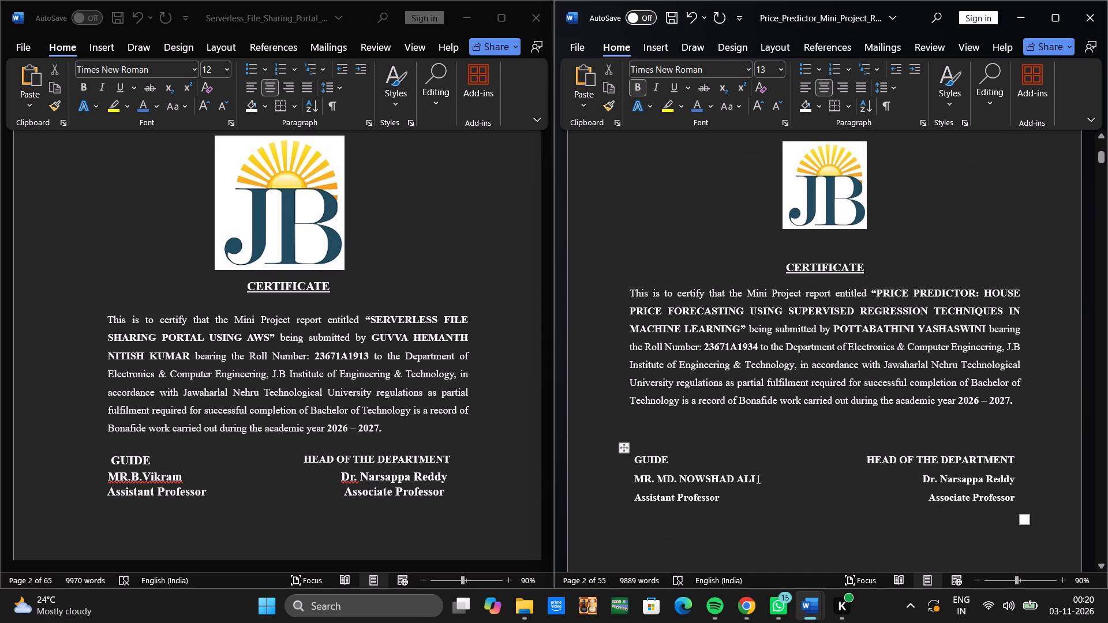
Change the guide's name on the Price Predictor Certificate page to Capitalize Each Word case.
click(757, 479)
drag(757, 479, 635, 478)
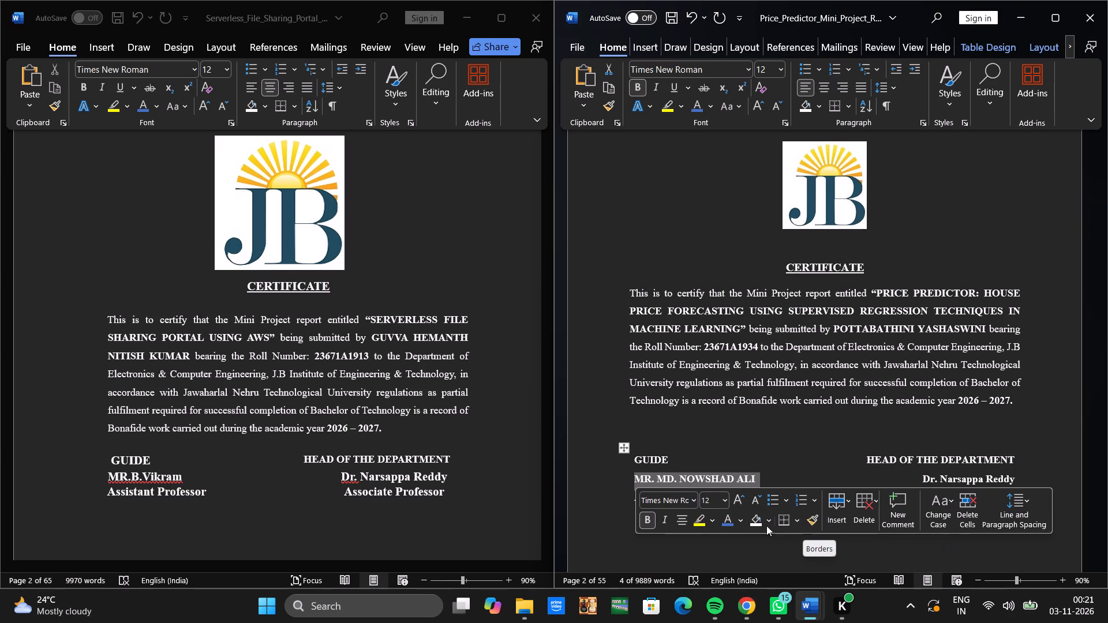
click(946, 504)
click(960, 463)
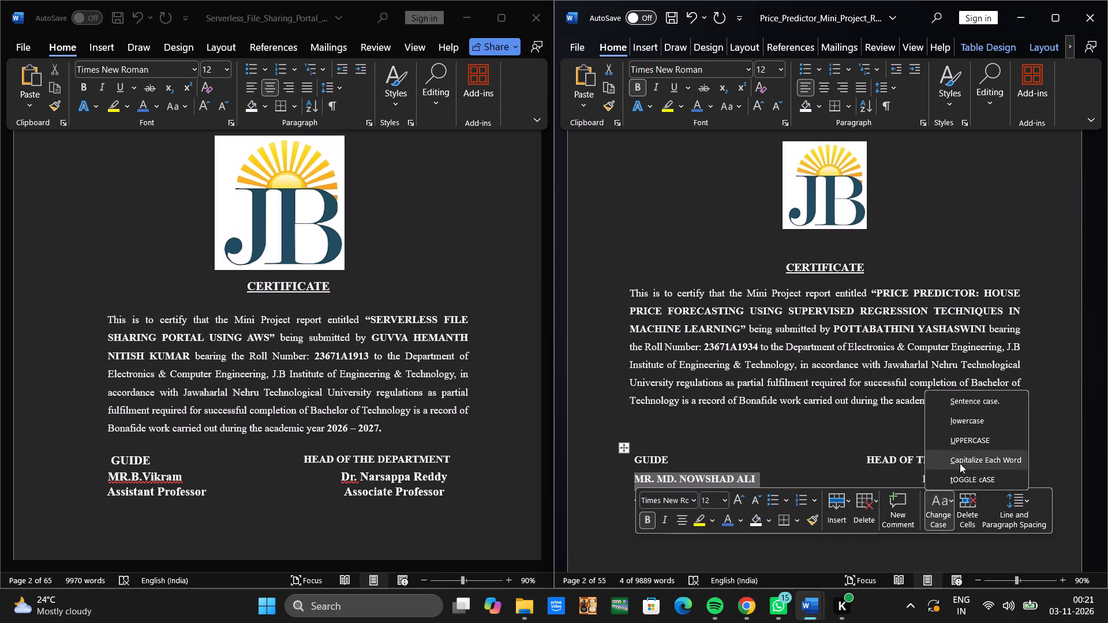
click(830, 423)
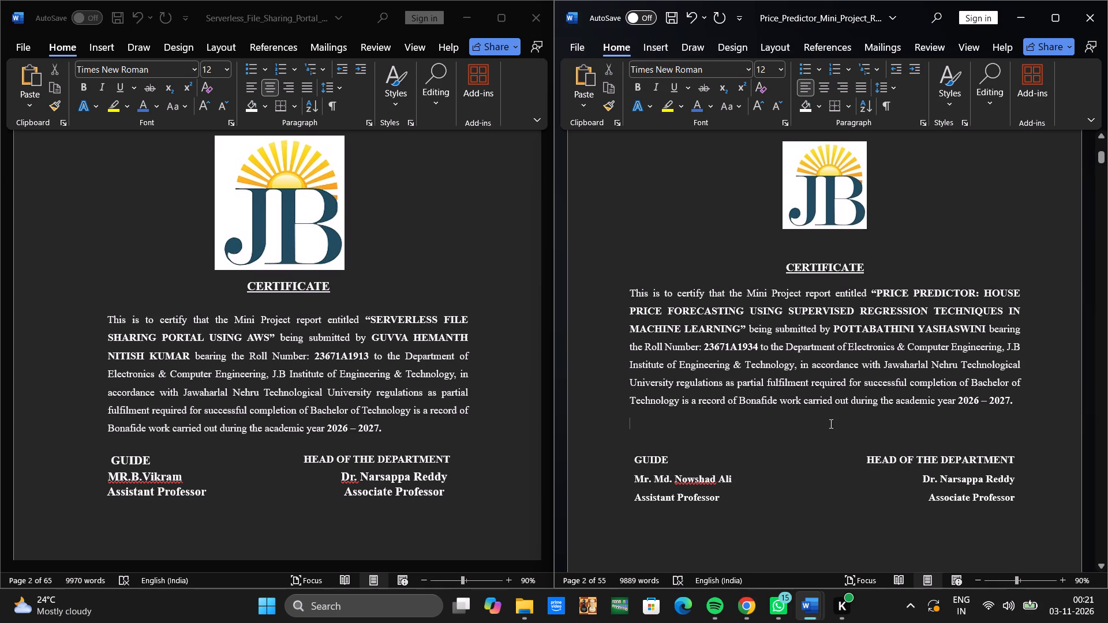
Compare the lower halves of both reports' Certificate pages and look over the headers and text of their Declaration pages.
scroll(830, 423, down, 2)
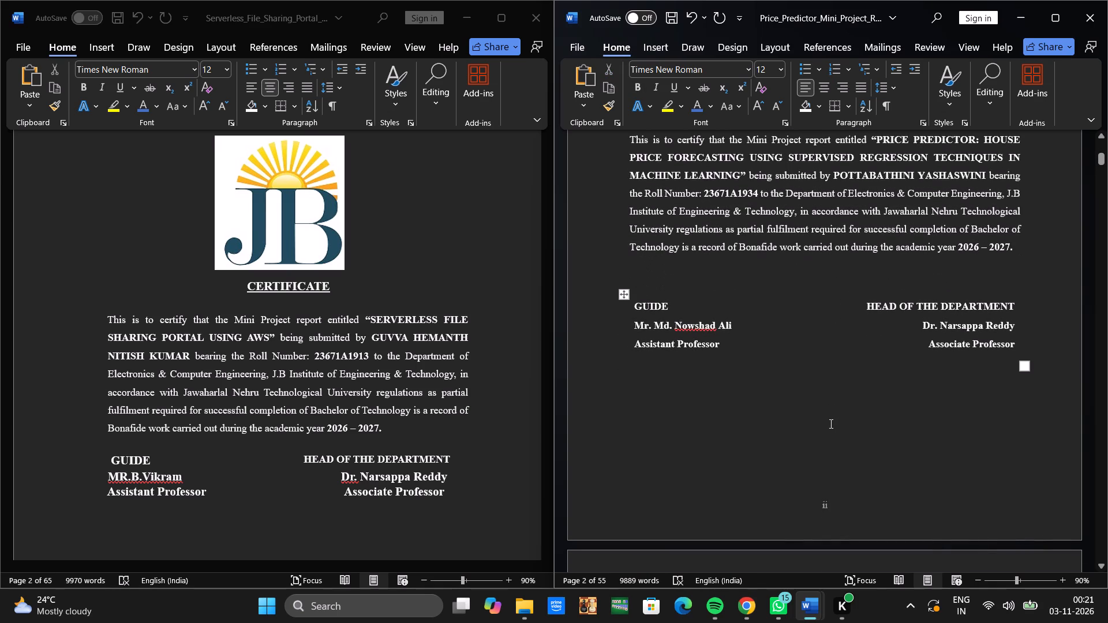
scroll(497, 486, down, 1)
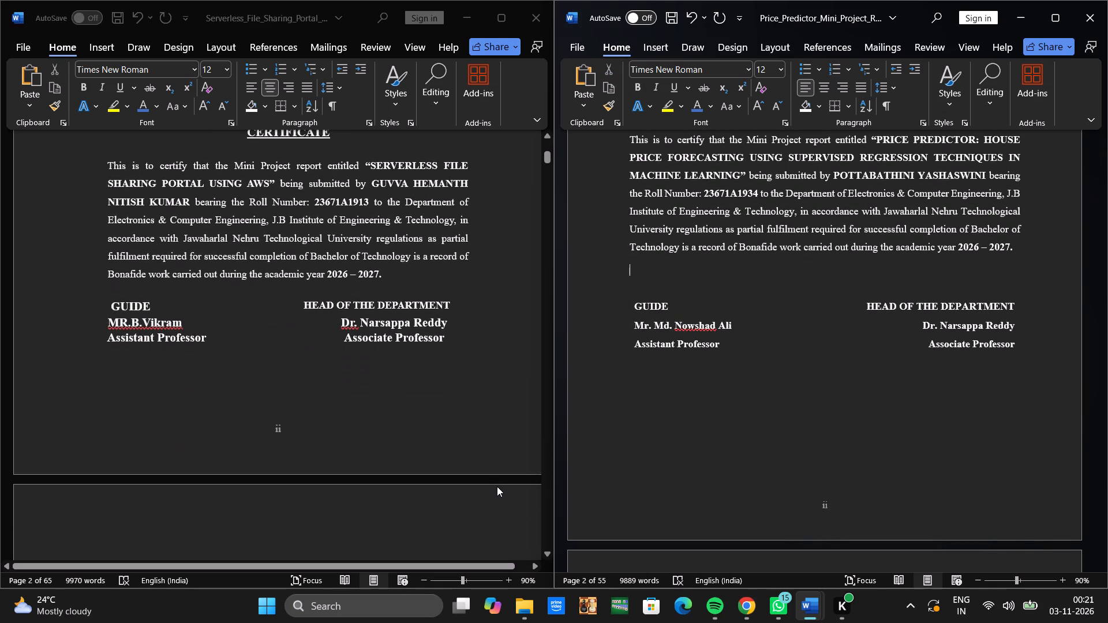
scroll(497, 486, down, 1)
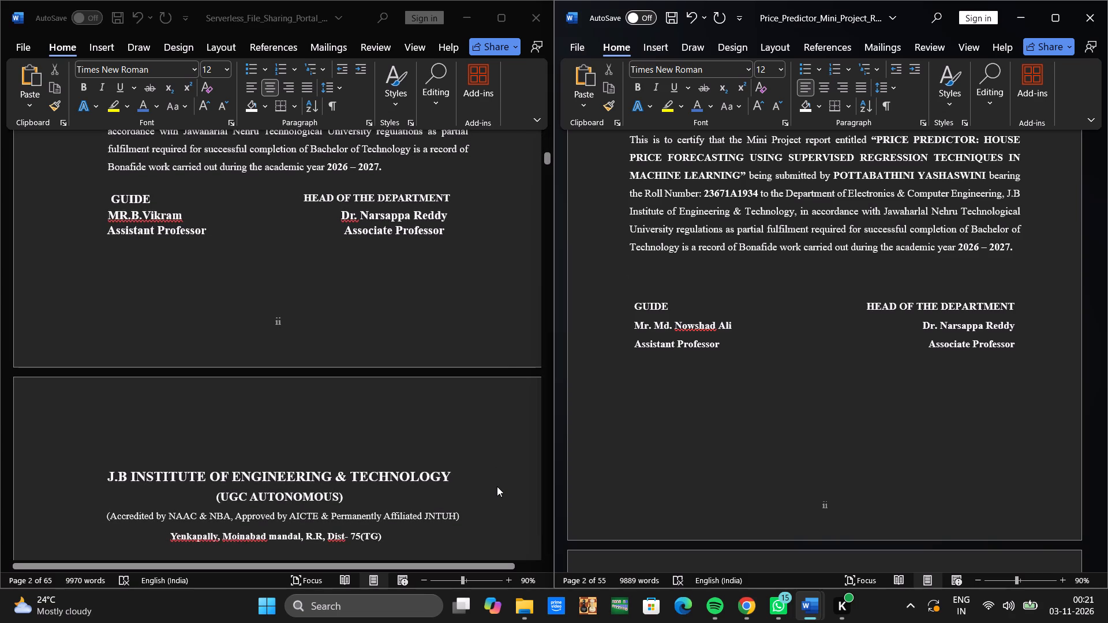
scroll(501, 420, down, 1)
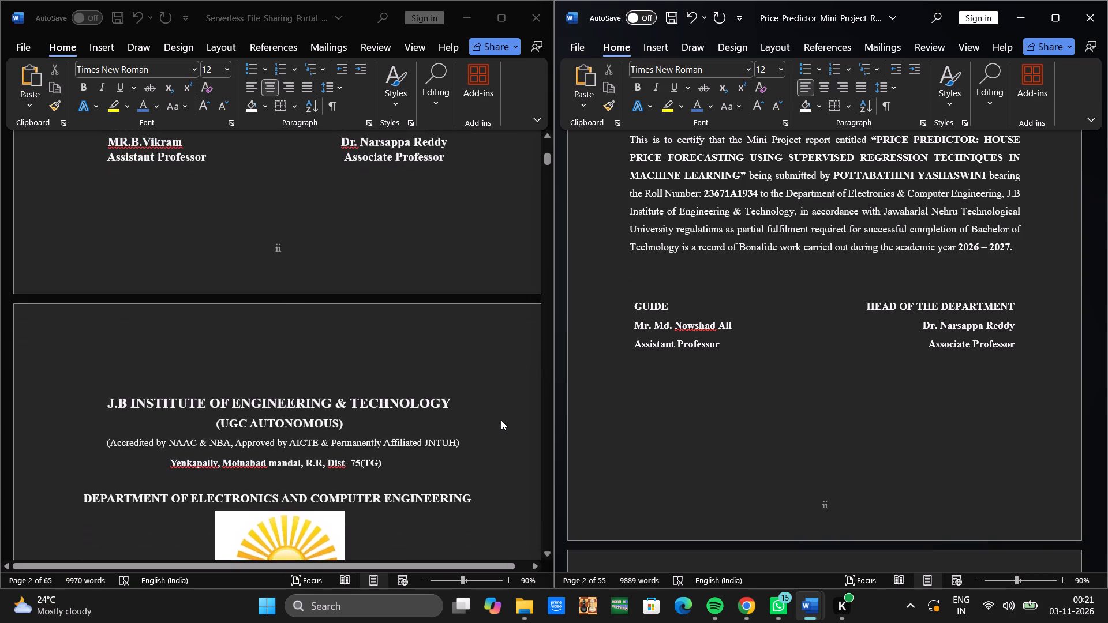
scroll(501, 420, down, 1)
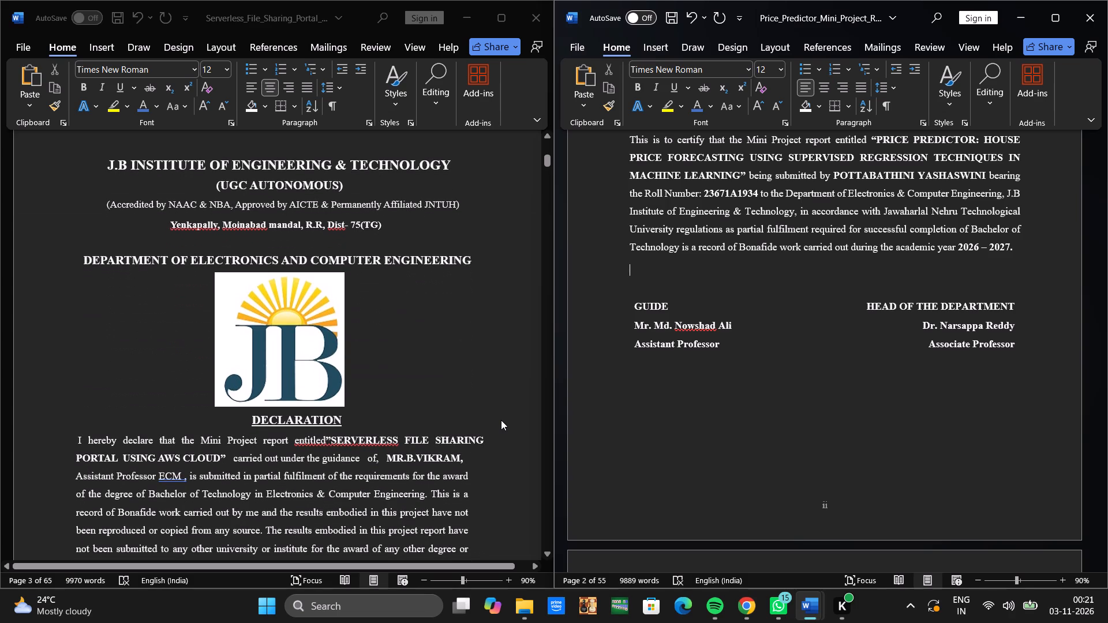
scroll(501, 420, up, 2)
scroll(501, 420, down, 2)
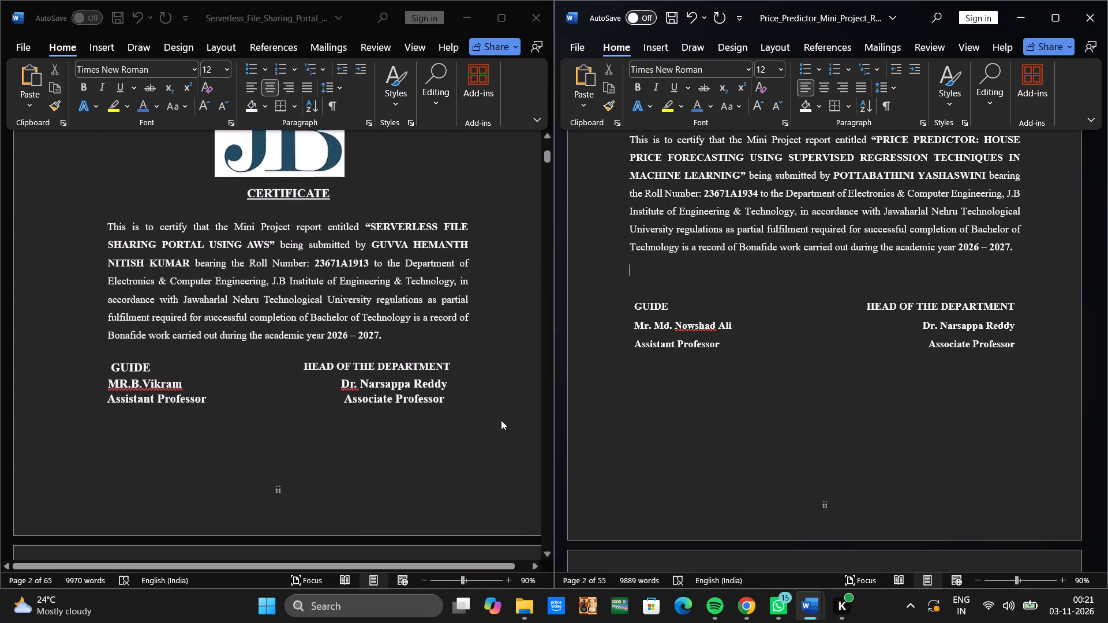
scroll(501, 420, down, 1)
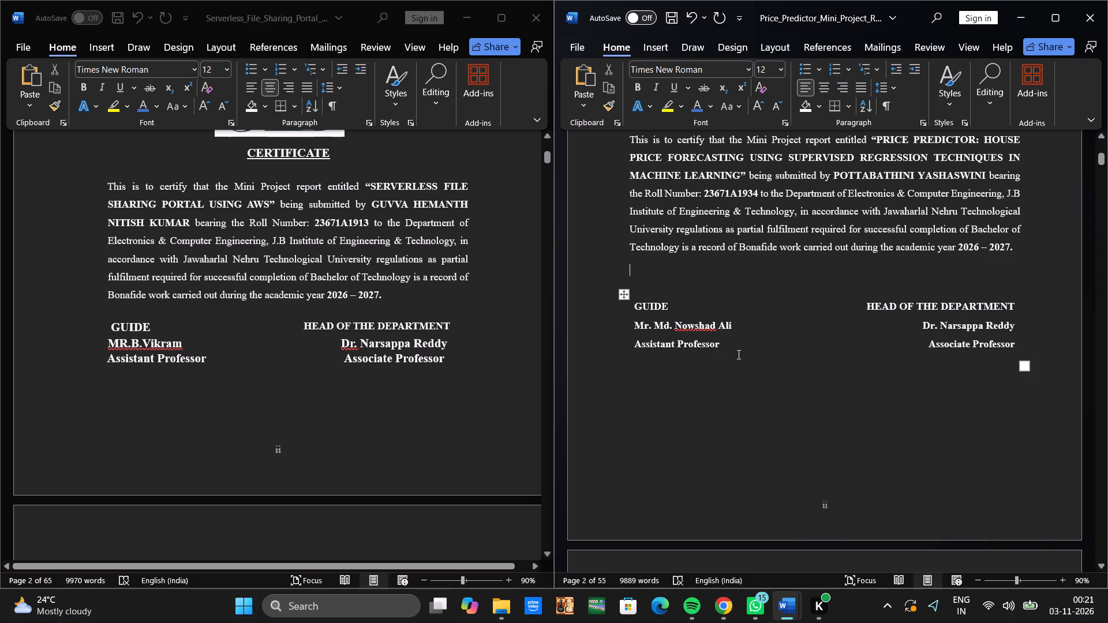
scroll(738, 354, down, 3)
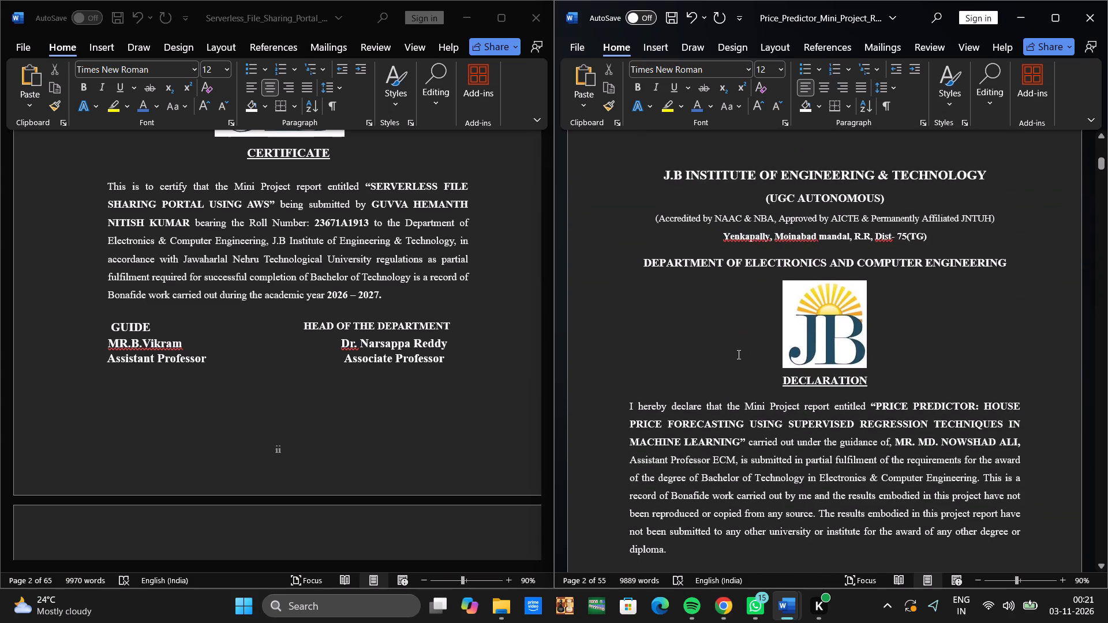
Insert a space between "entitled" and the quoted project title in the Serverless report's Declaration paragraph.
scroll(339, 476, down, 3)
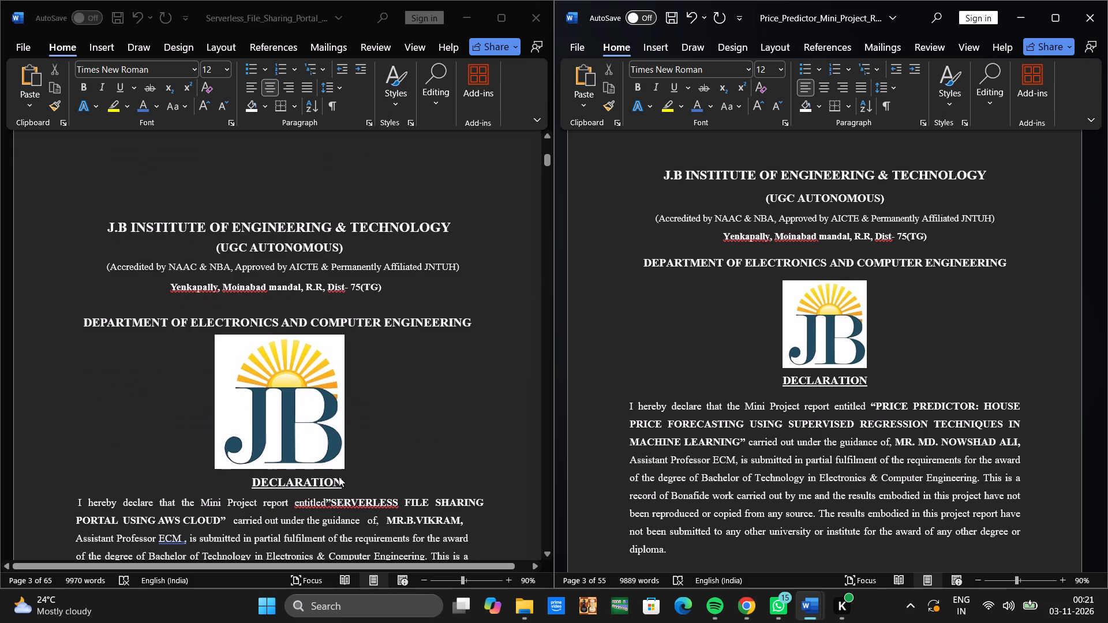
scroll(339, 476, down, 2)
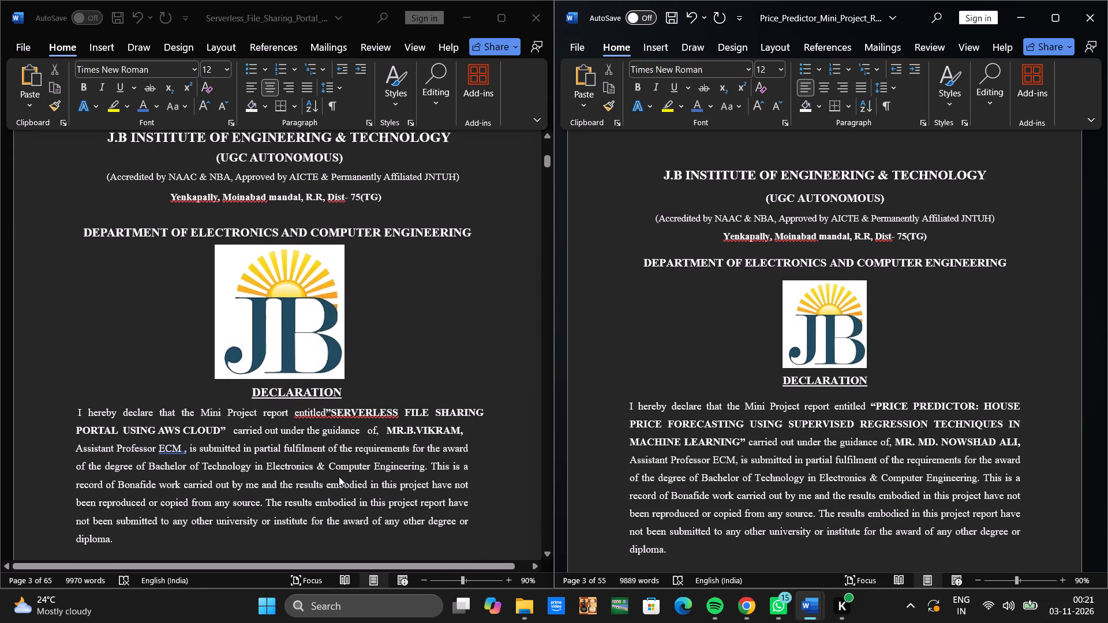
click(325, 409)
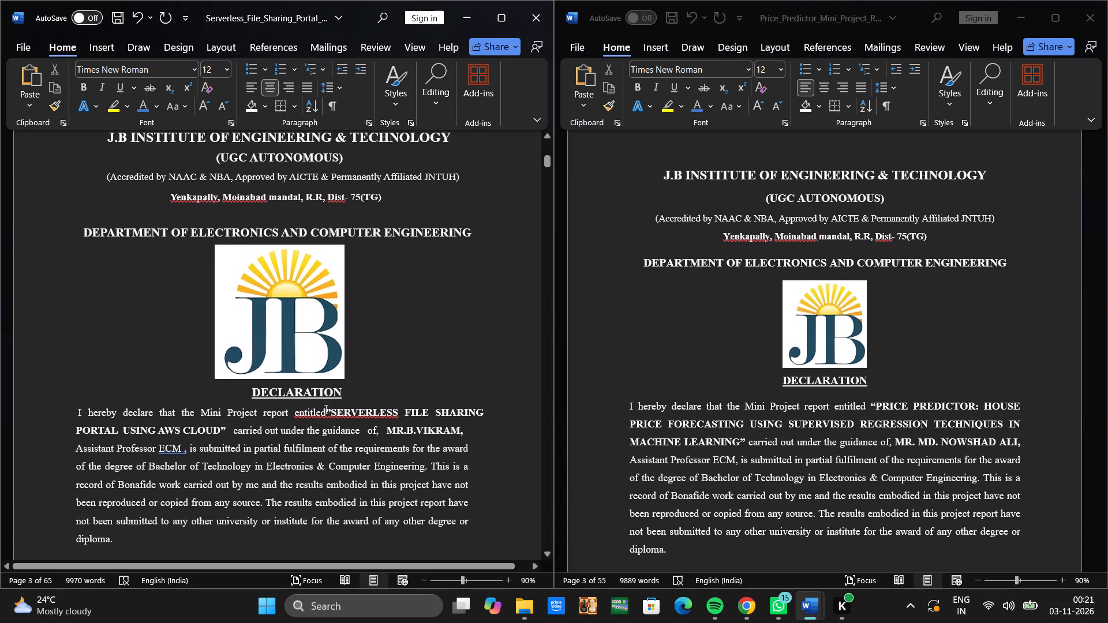
click(325, 409)
key(space)
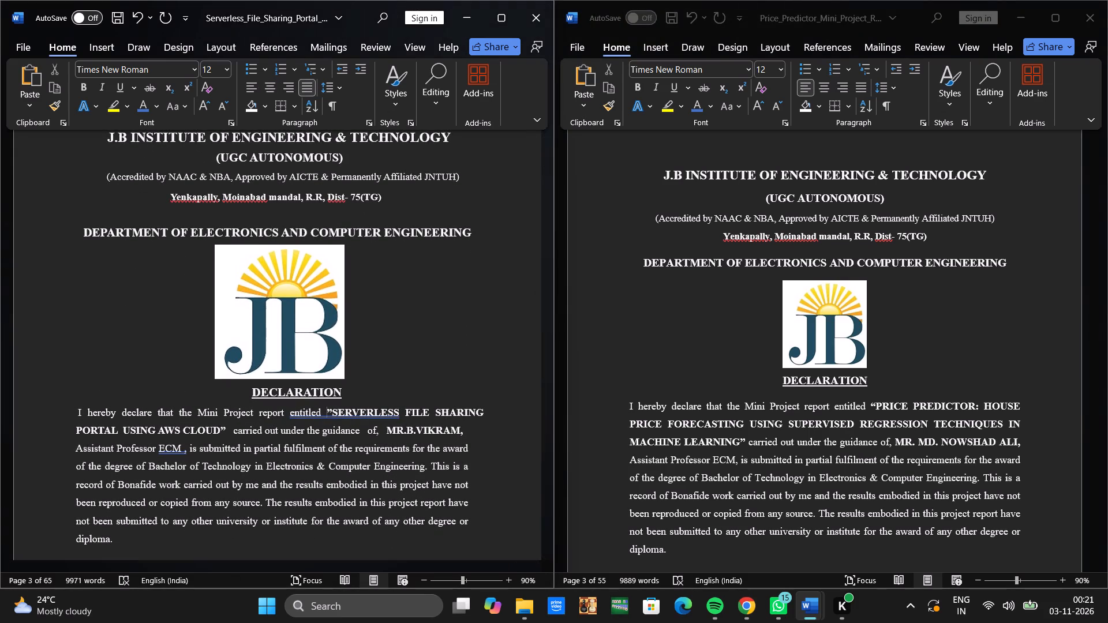
Compare the Declaration pages of both reports, from the logo and body text down to the date and student signature block.
scroll(474, 483, down, 1)
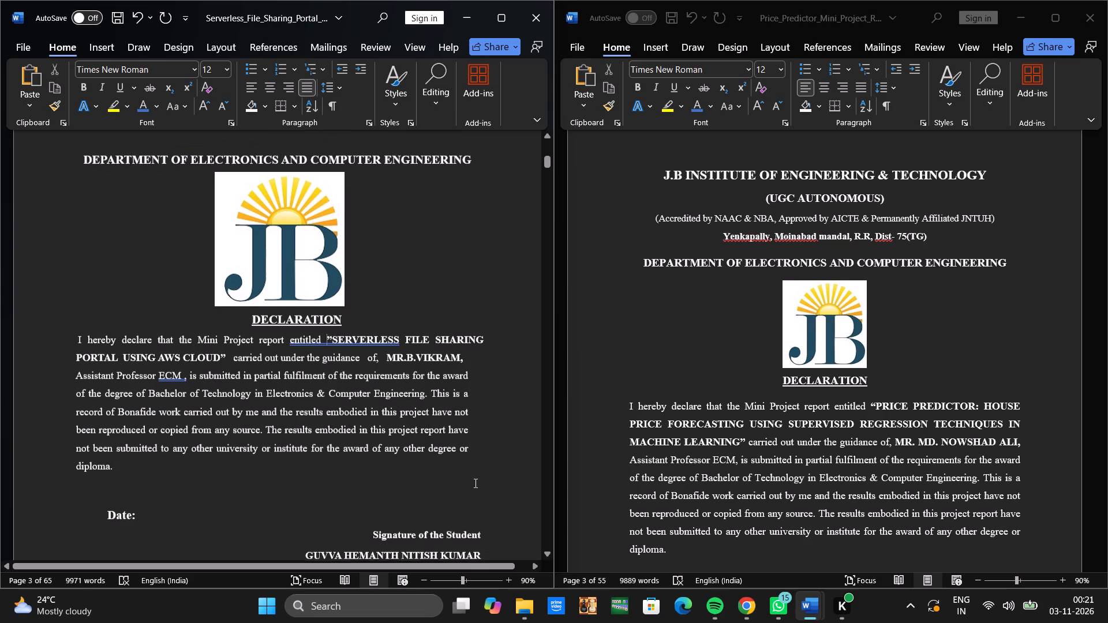
scroll(474, 483, down, 2)
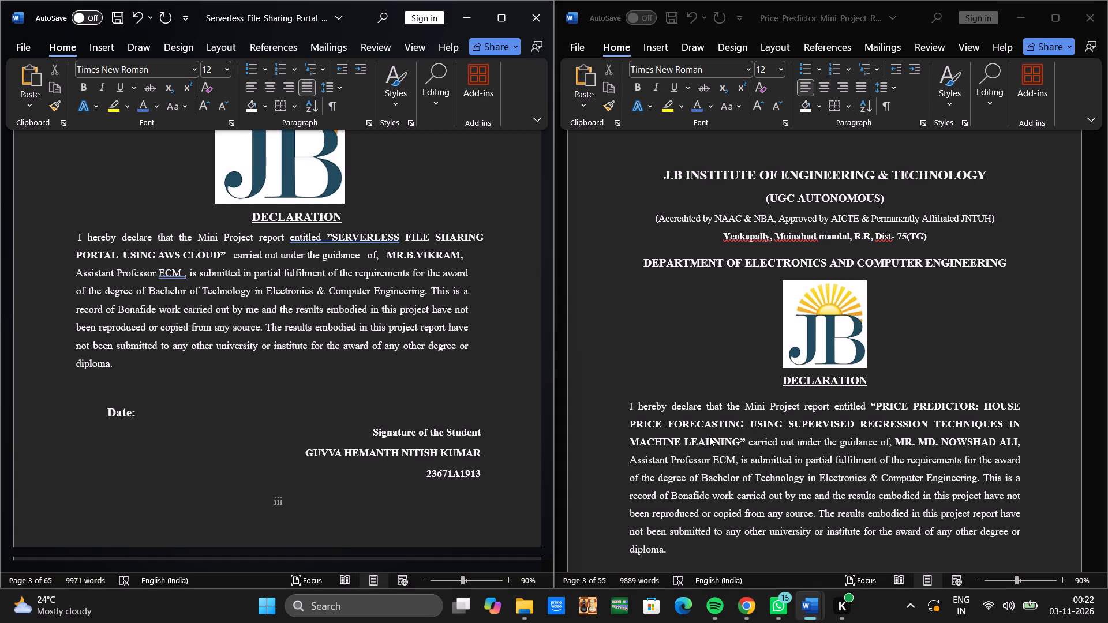
scroll(709, 436, down, 2)
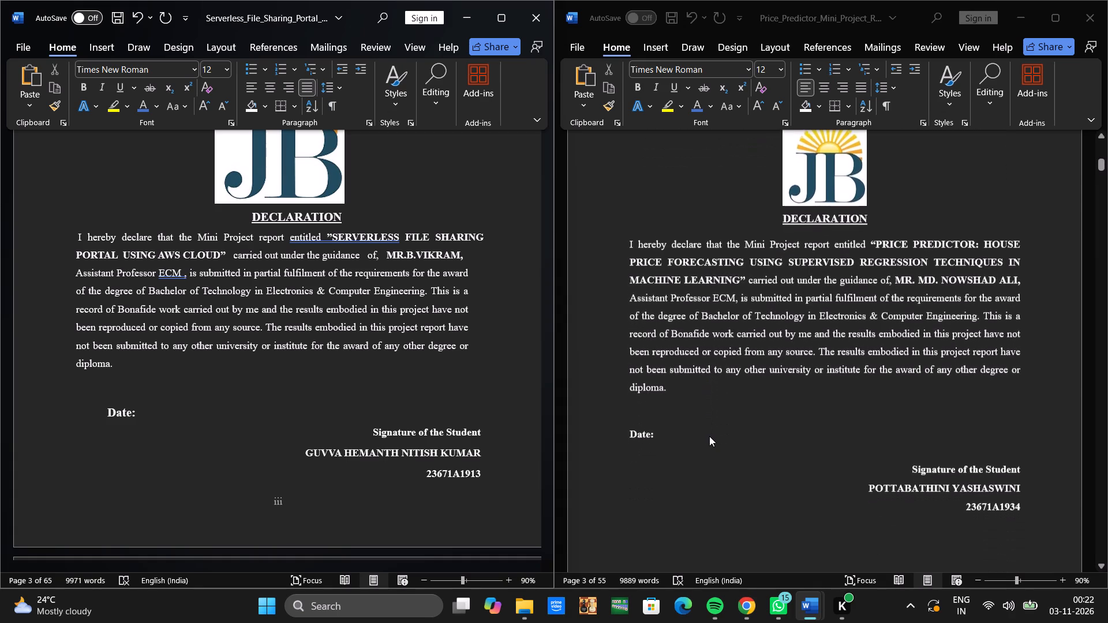
scroll(709, 436, down, 2)
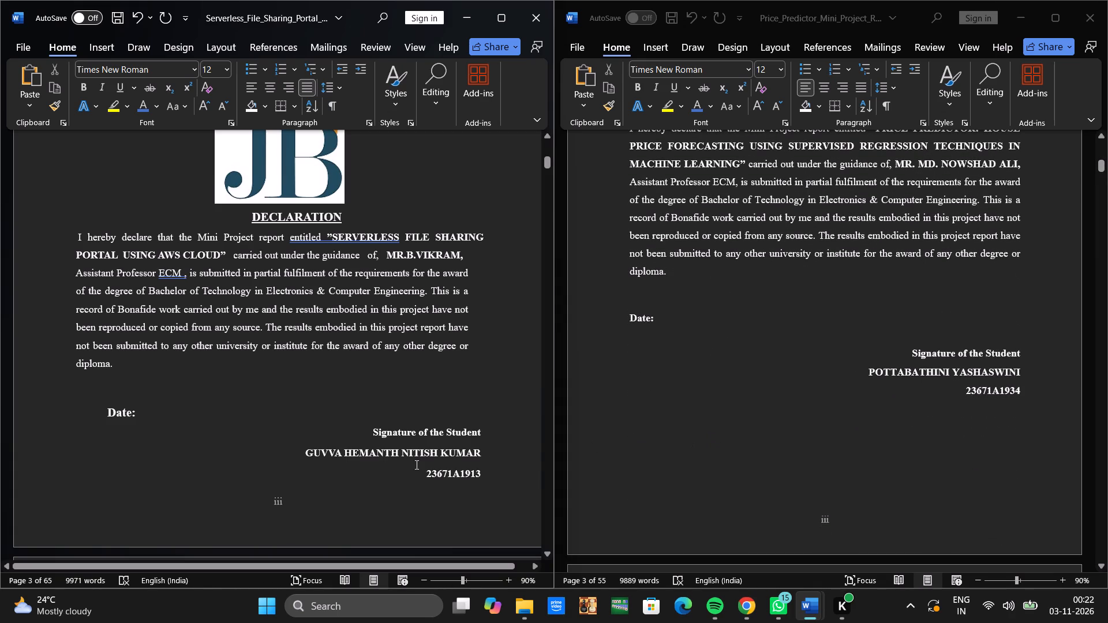
scroll(416, 464, up, 1)
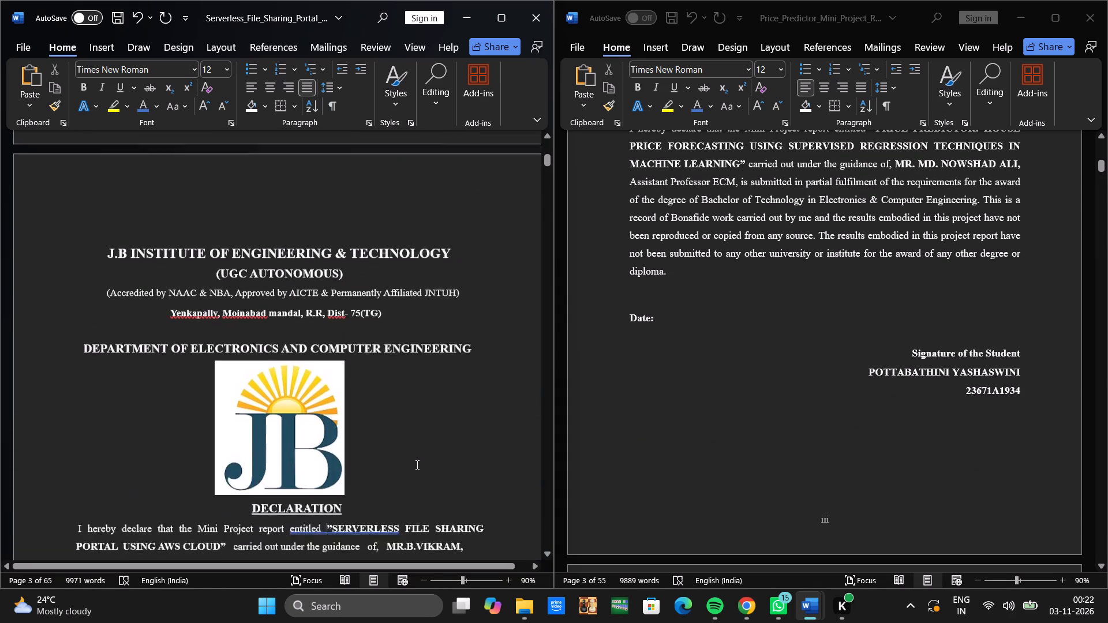
scroll(587, 443, up, 1)
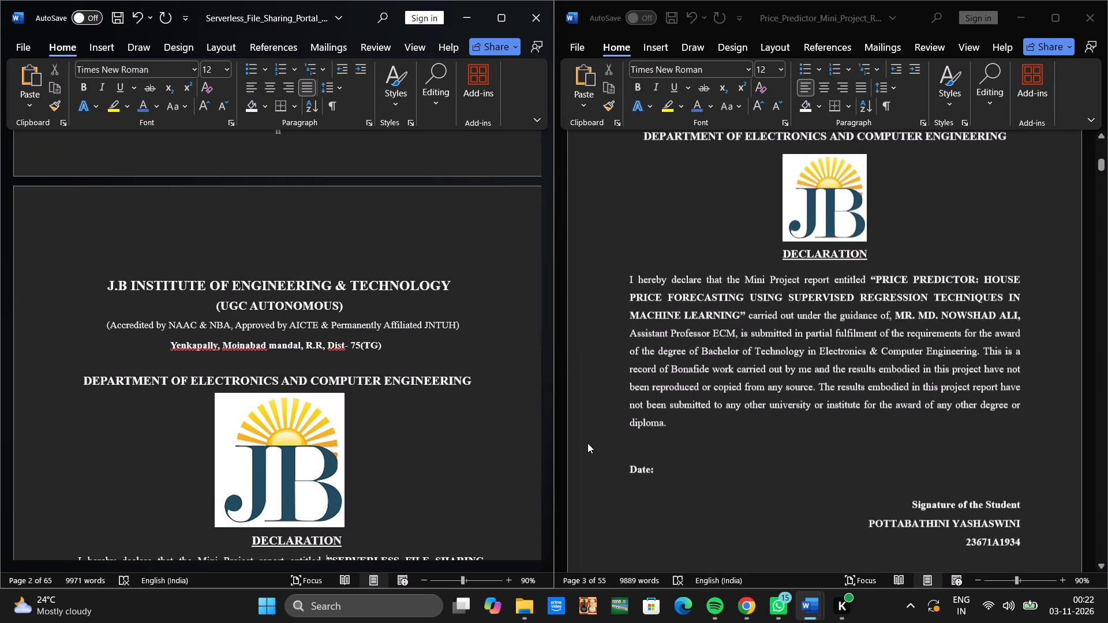
Enlarge the institute logo on the Price Predictor Declaration page to be closer in size to the Serverless report's logo.
scroll(587, 443, up, 1)
click(839, 223)
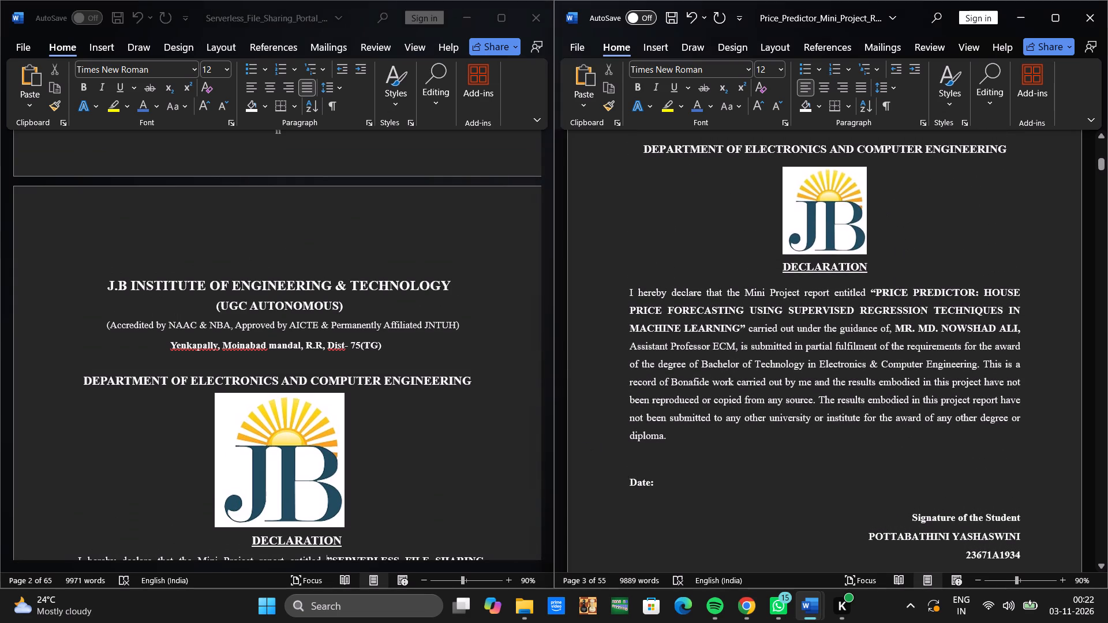
click(851, 237)
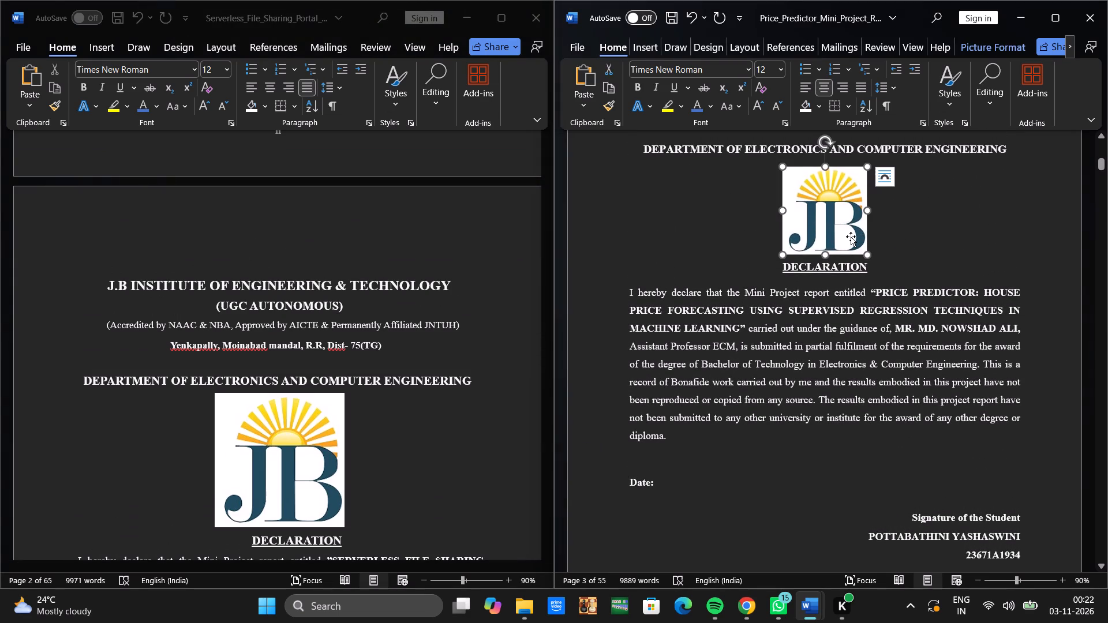
click(867, 257)
drag(867, 257, 870, 266)
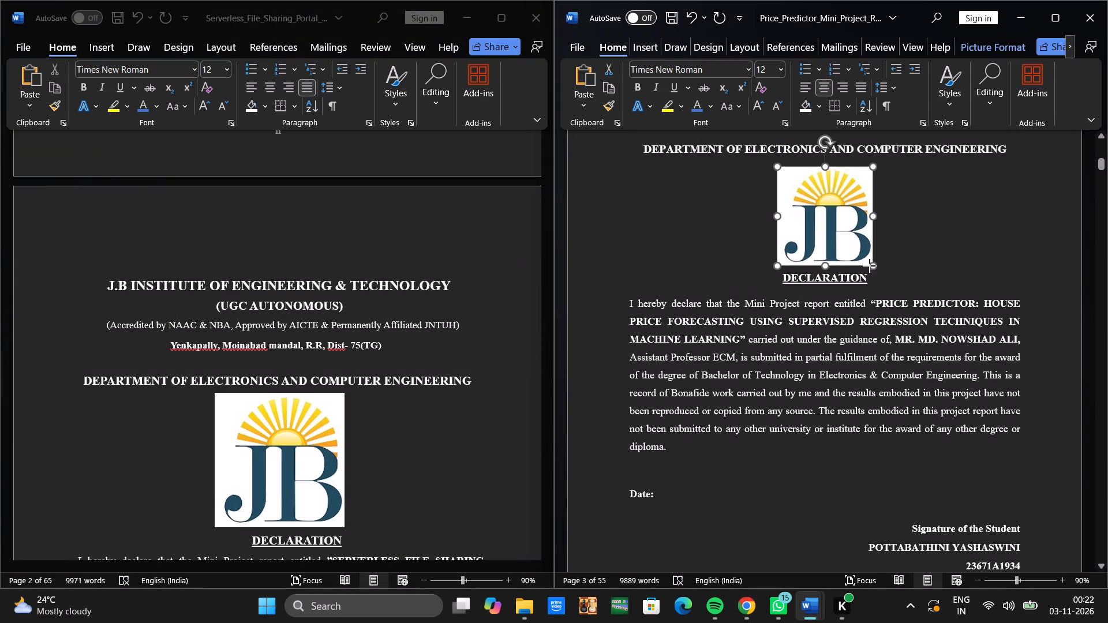
drag(870, 266, 874, 281)
Check the Price Predictor Declaration page layout around the enlarged logo, from the institute heading down to the signature block.
scroll(874, 281, down, 1)
ctrl+scroll(874, 281, up, 1)
ctrl+scroll(874, 281, down, 1)
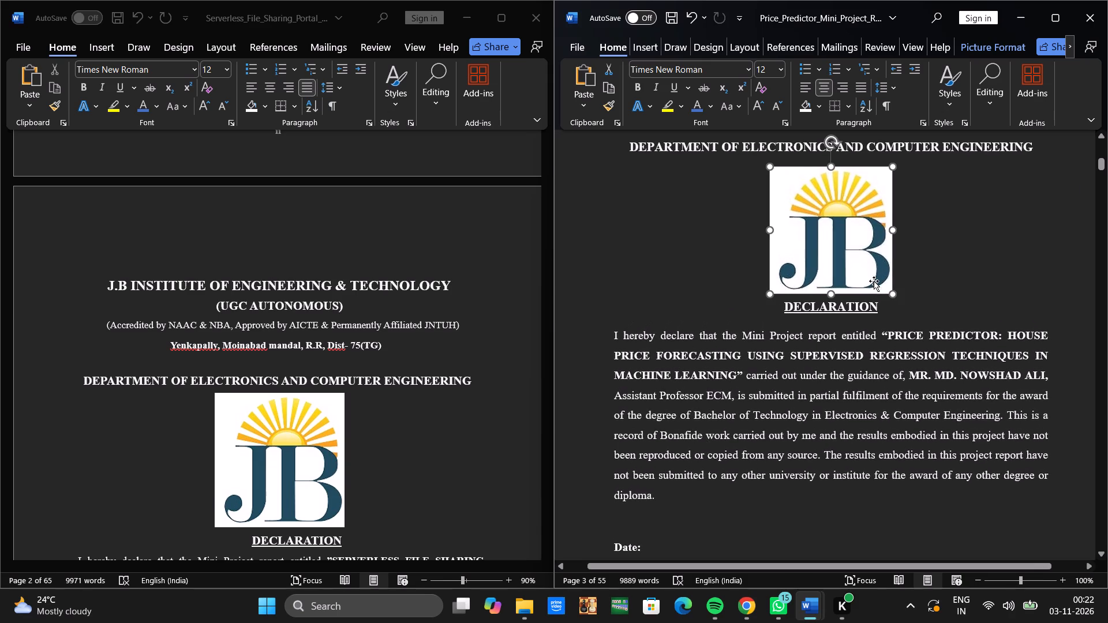
scroll(819, 524, right, 1)
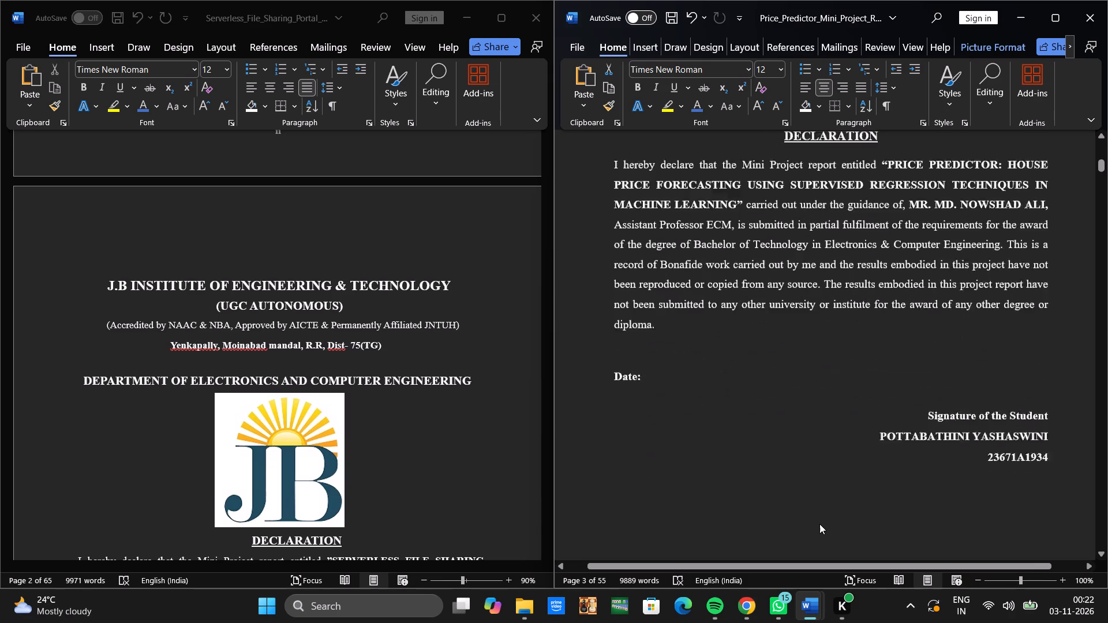
scroll(819, 524, right, 1)
scroll(819, 524, up, 1)
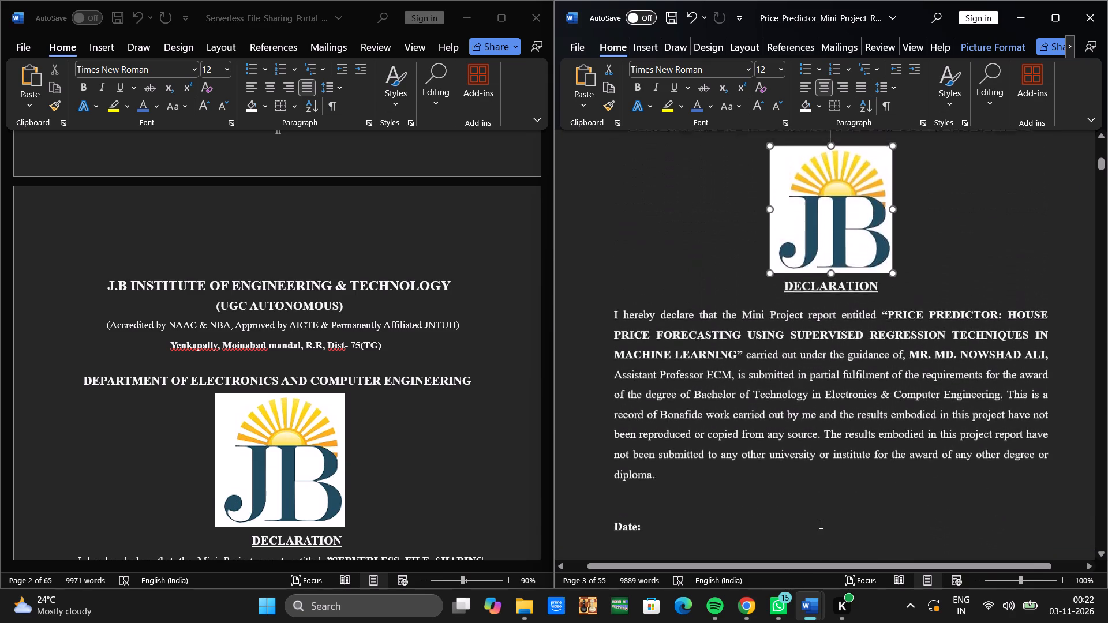
scroll(819, 524, up, 2)
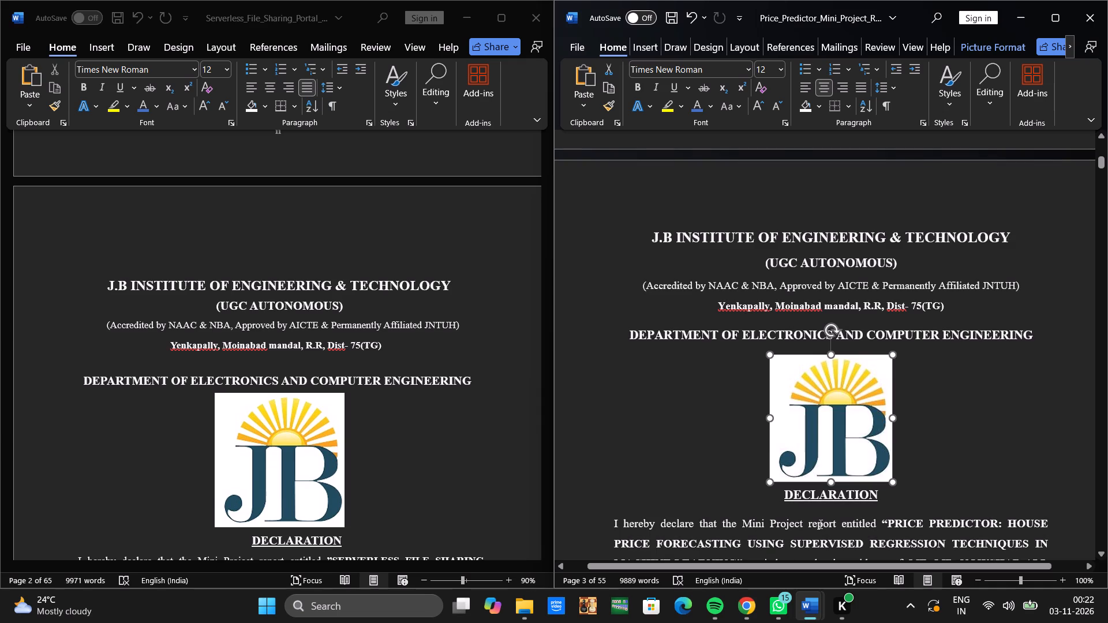
scroll(819, 524, down, 1)
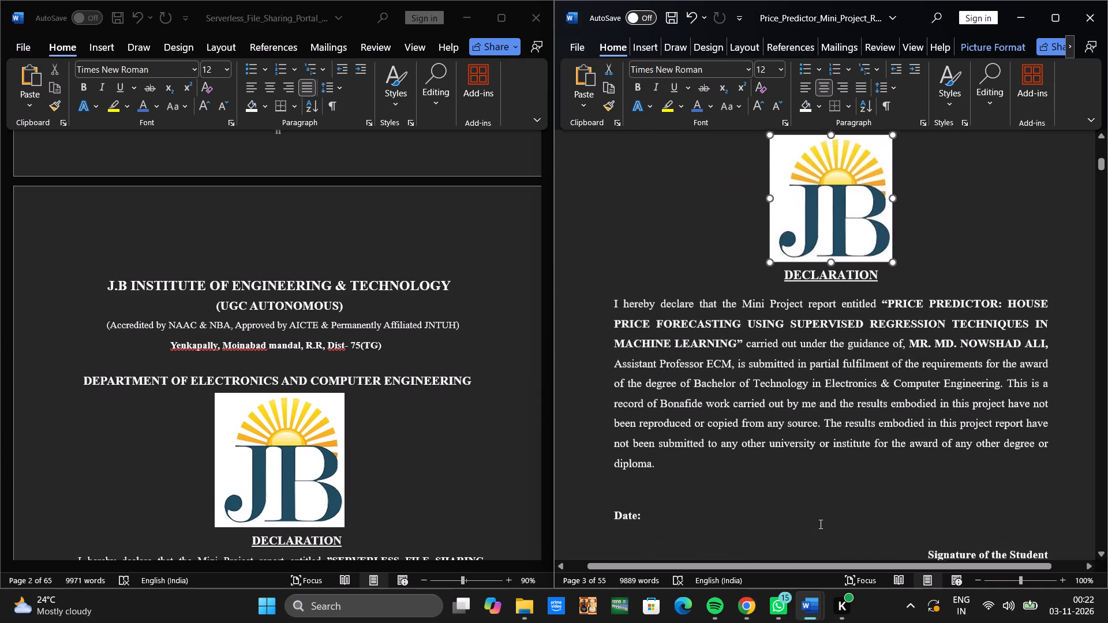
scroll(819, 524, down, 1)
Reposition the DECLARATION heading in the Serverless report with five tab indents so it sits centred beneath the logo.
scroll(430, 524, down, 1)
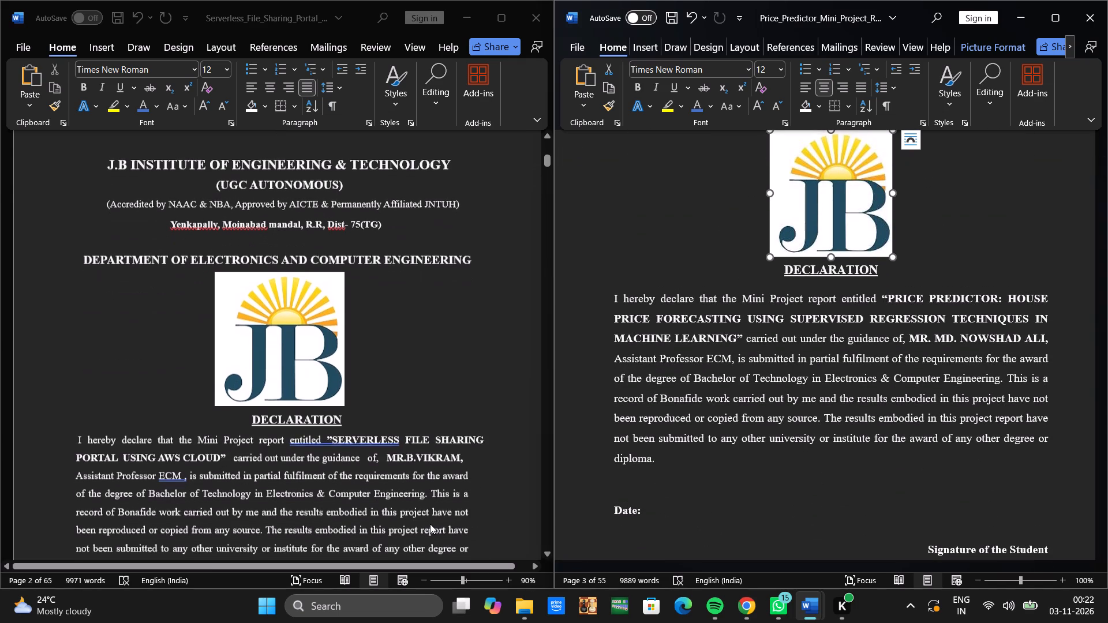
scroll(430, 524, down, 1)
click(253, 415)
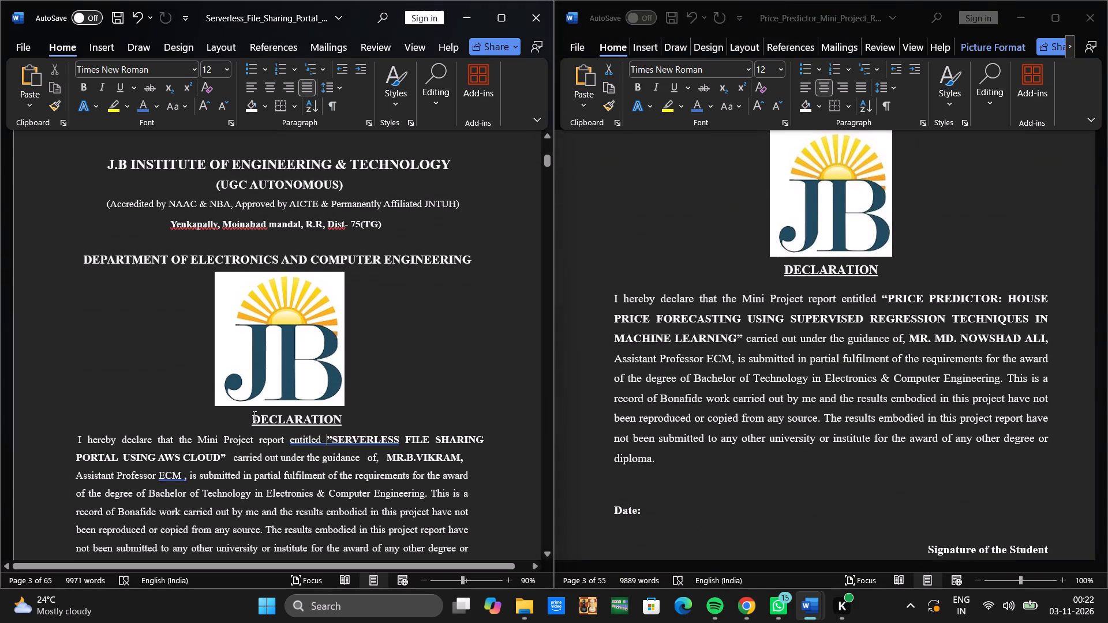
click(253, 415)
key(BackSpace)
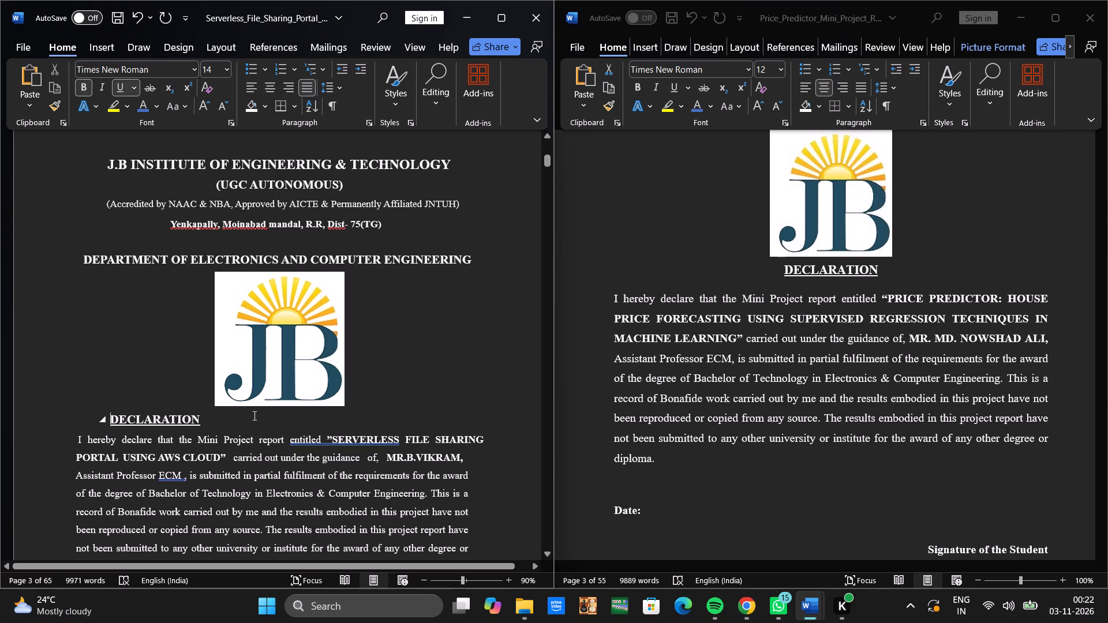
key(Tab)
key(Tab)
key(Tab)
key(Tab)
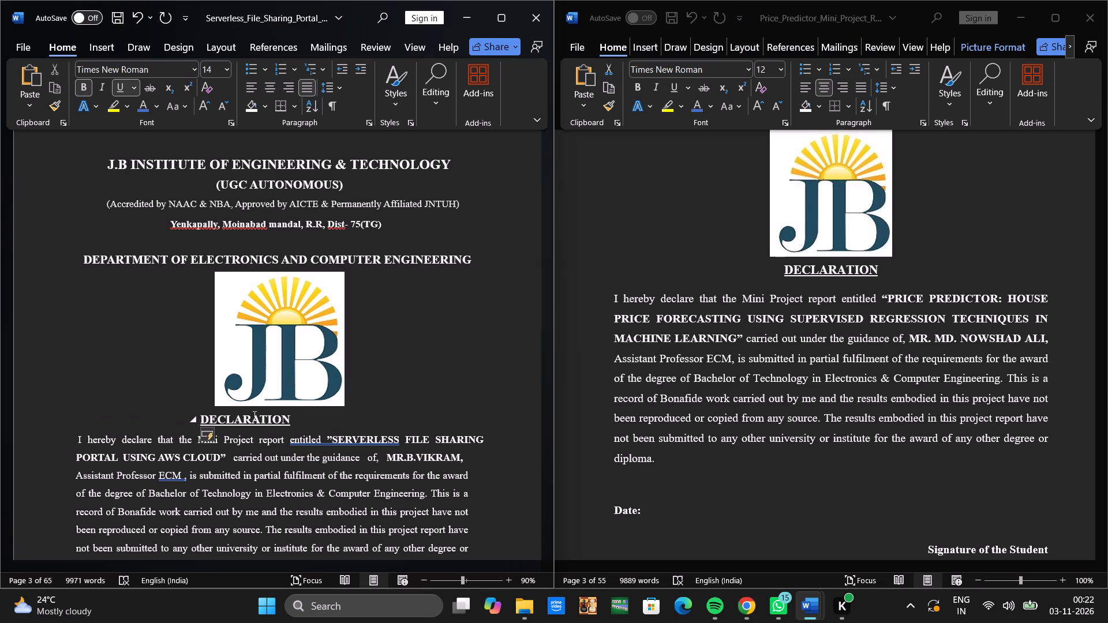
key(Tab)
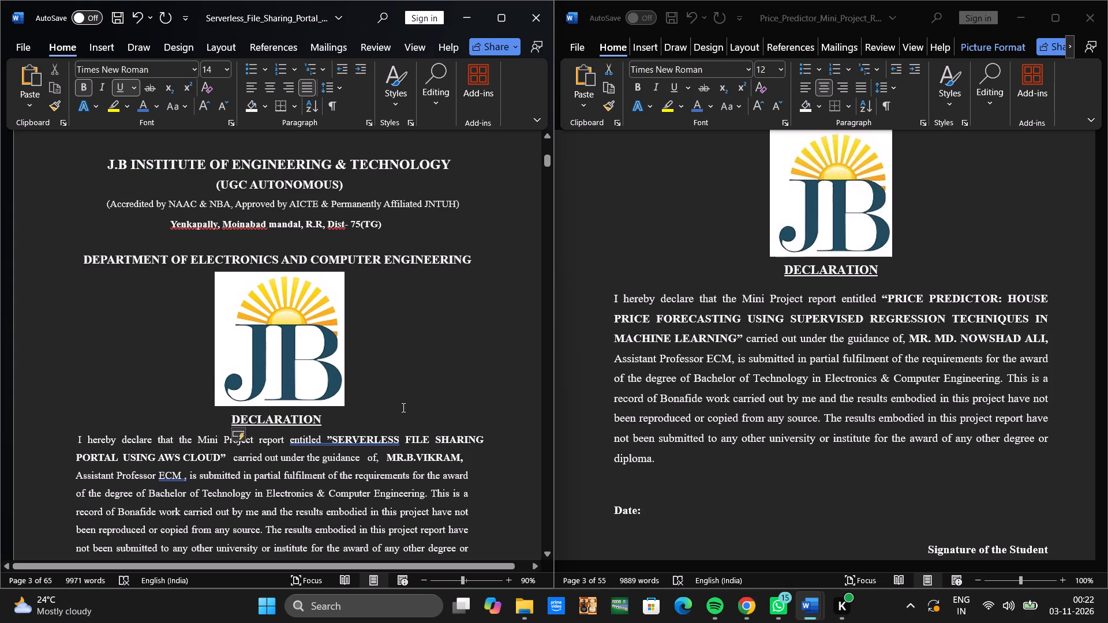
Review the Serverless report's Declaration page from its heading down to the signature block and page end.
scroll(402, 407, down, 1)
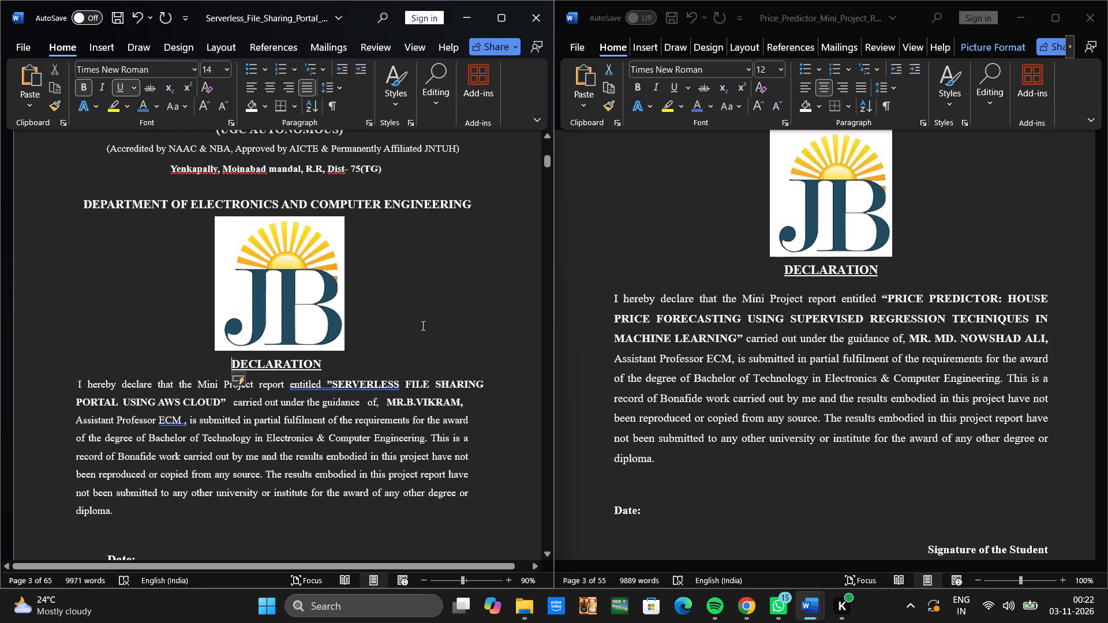
scroll(422, 325, down, 1)
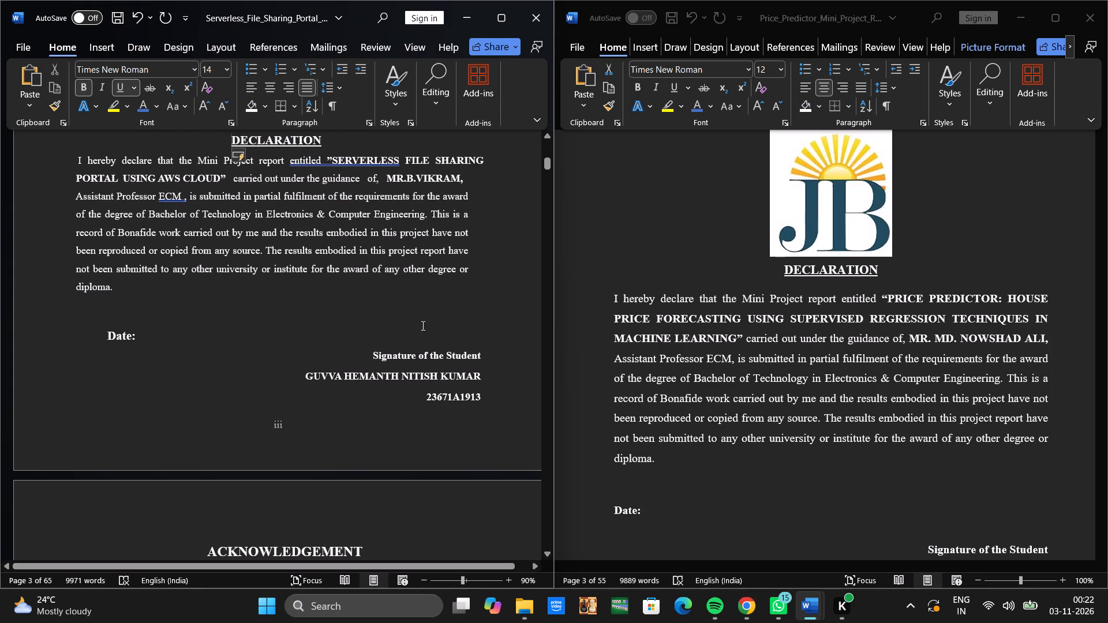
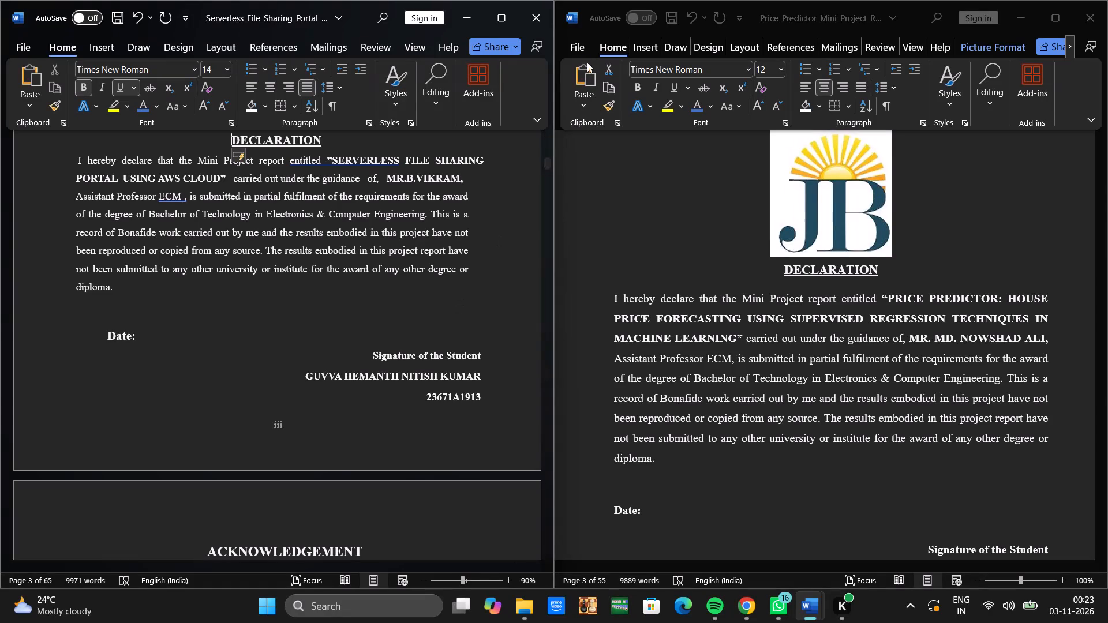
Save a copy of the Price Predictor report to the Desktop as a Word document named Price_Predictor_Mini_Project_Report 2.
click(580, 54)
click(580, 54)
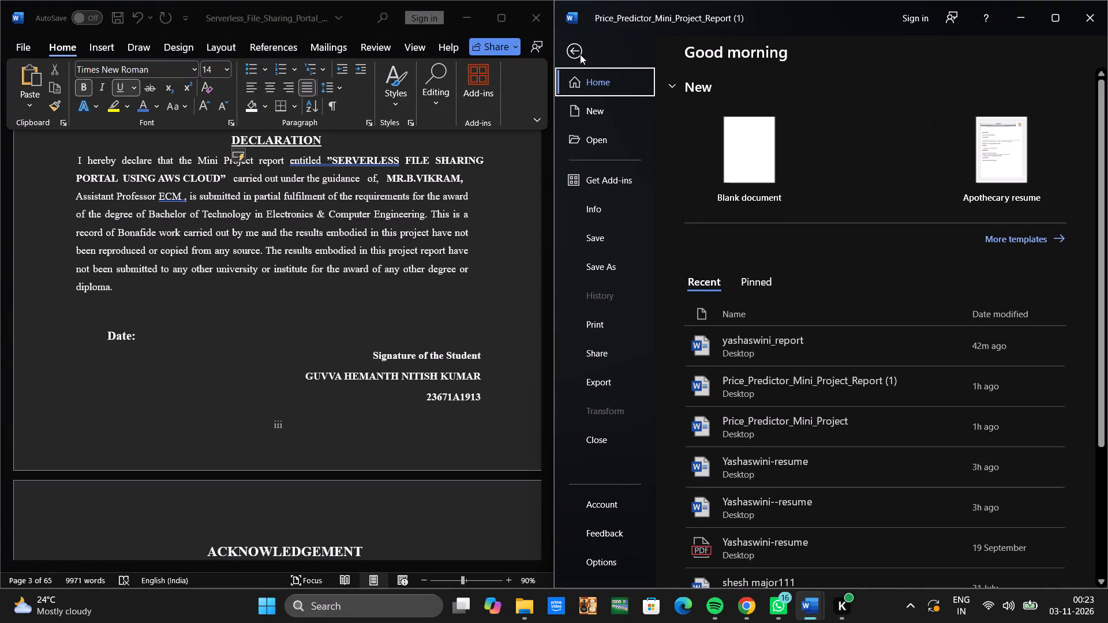
click(607, 273)
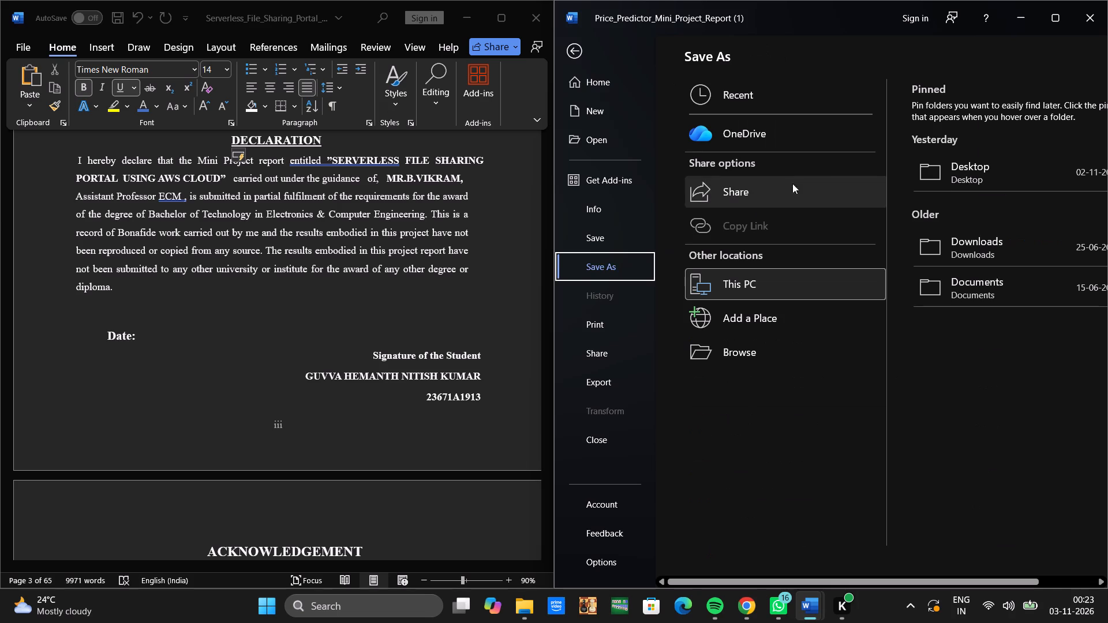
click(935, 163)
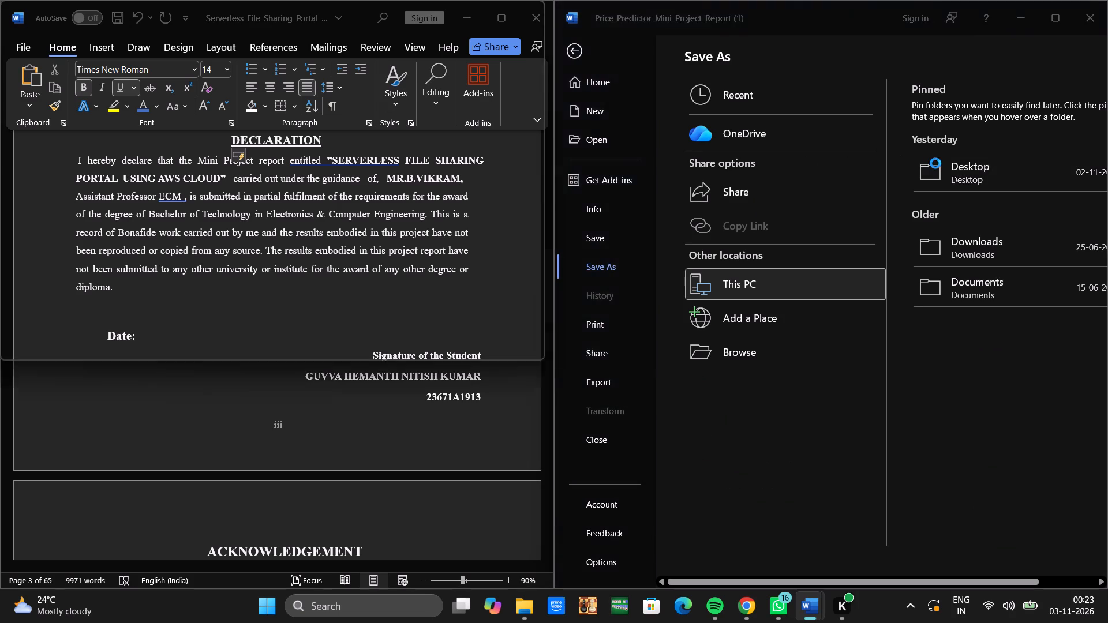
click(849, 246)
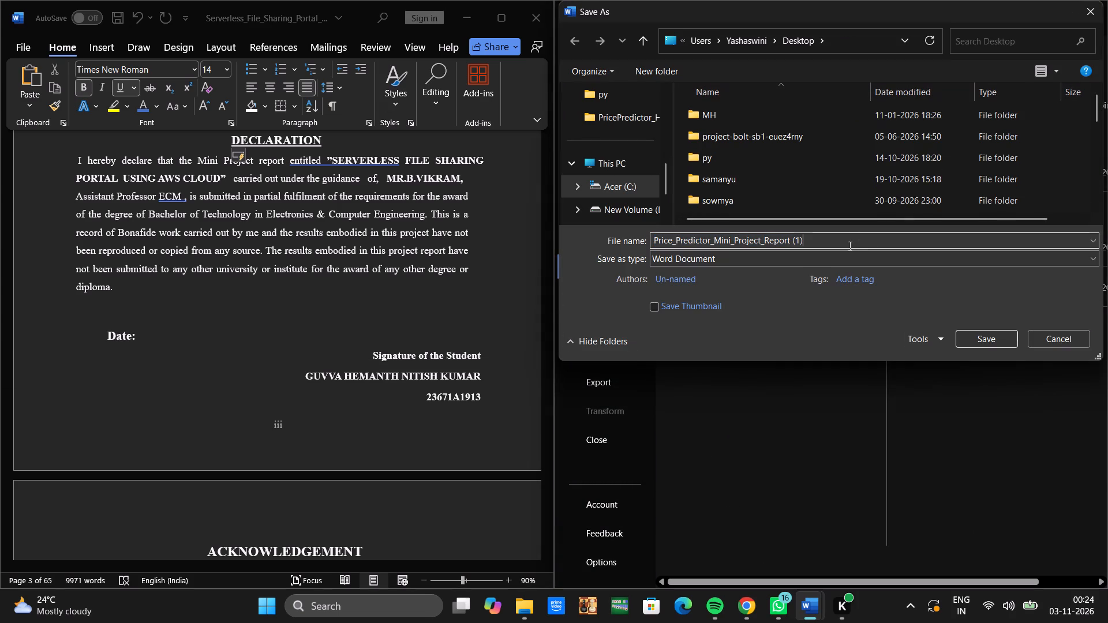
key(BackSpace)
key(BackSpace)
key(BackSpace)
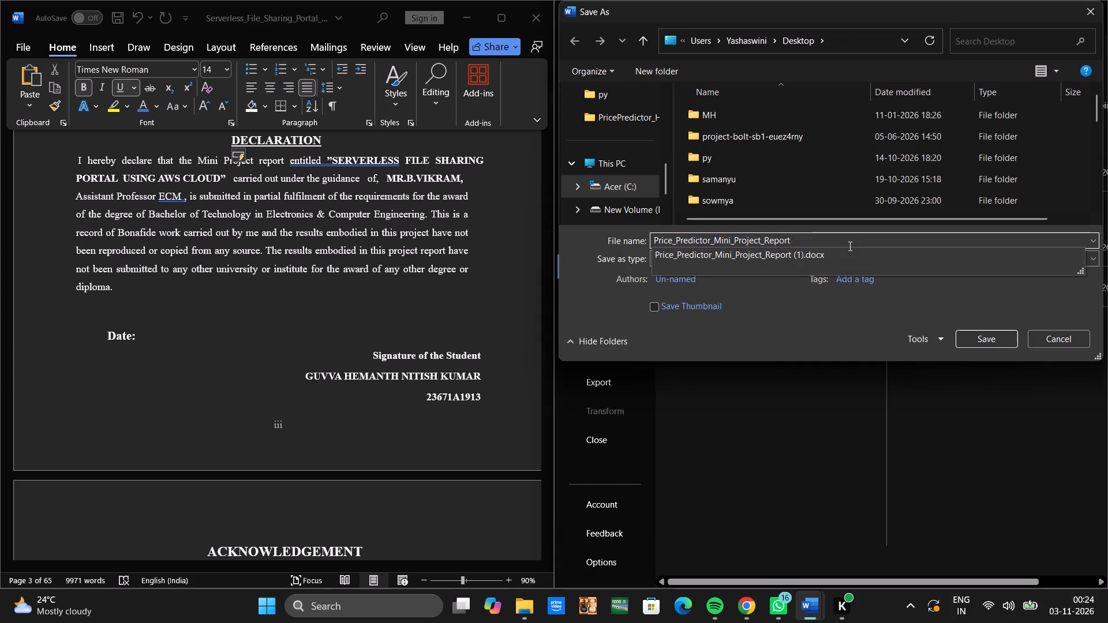
key(2)
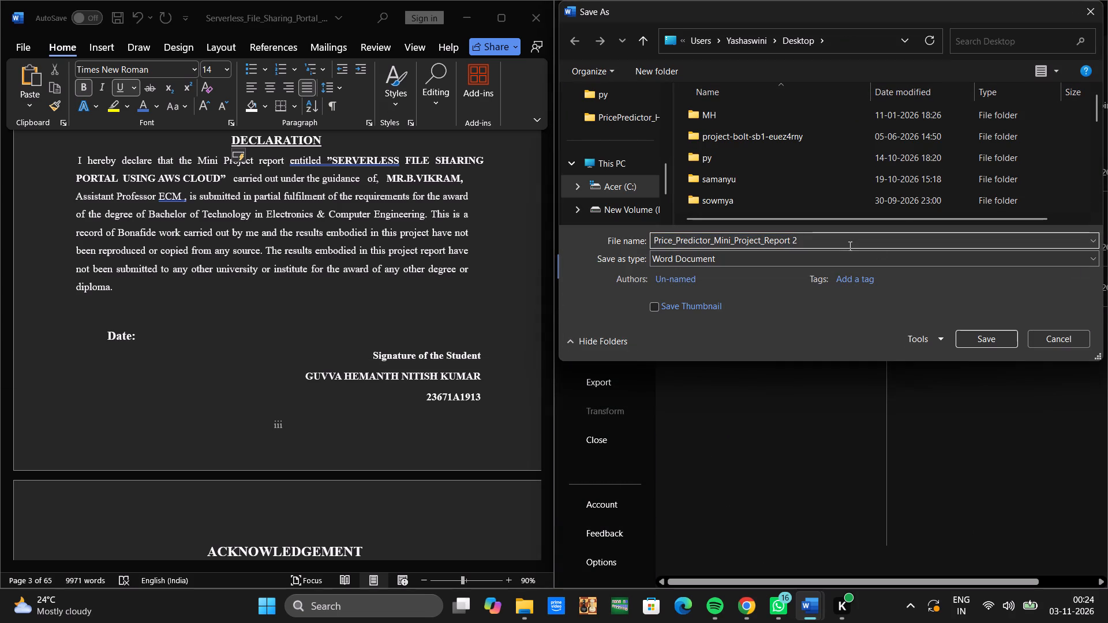
click(998, 340)
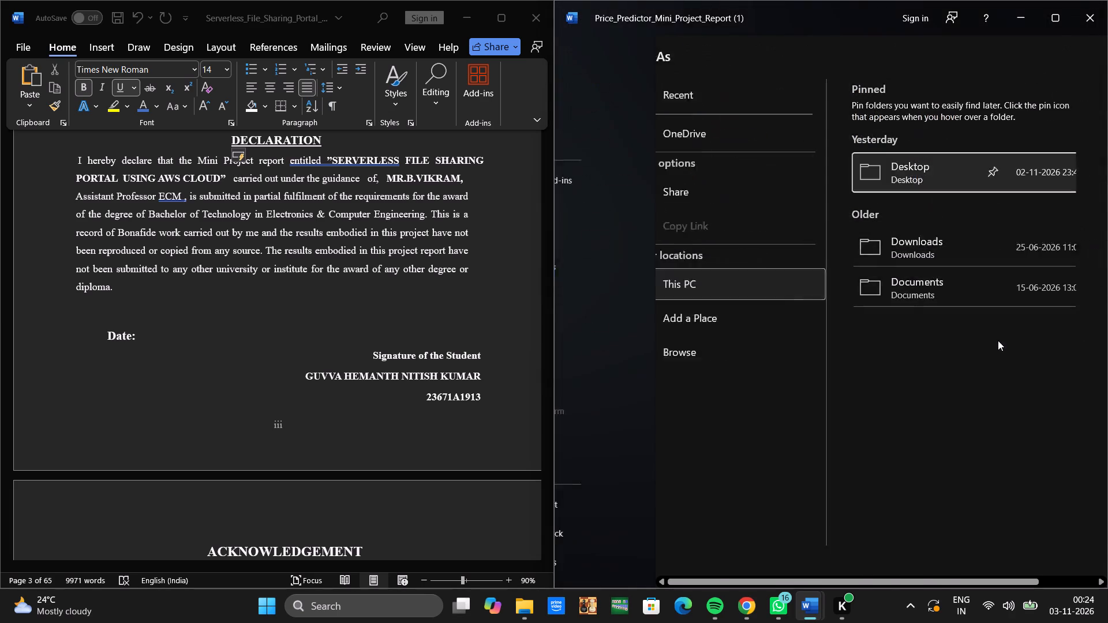
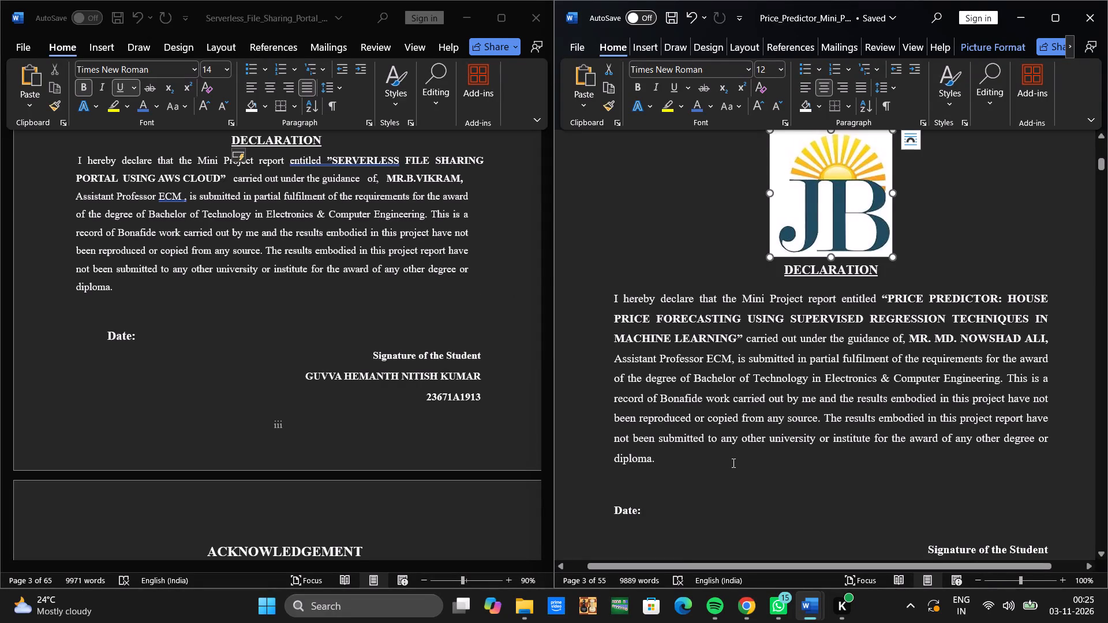
Review the end of the Declaration page and the Acknowledgement page in the Price Predictor report.
scroll(731, 460, down, 3)
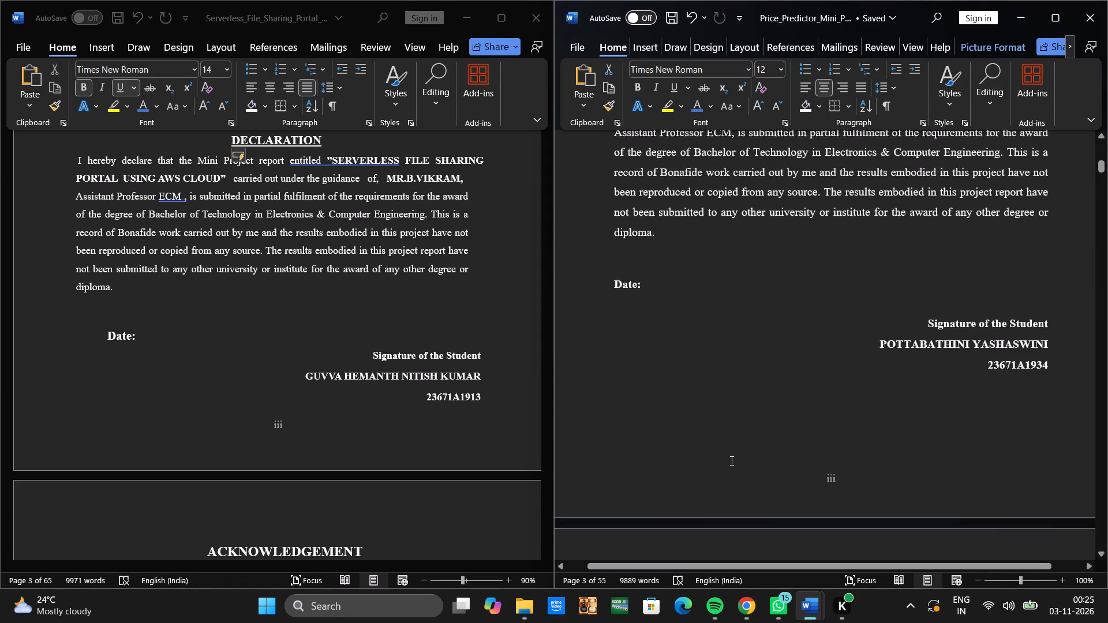
scroll(731, 460, down, 2)
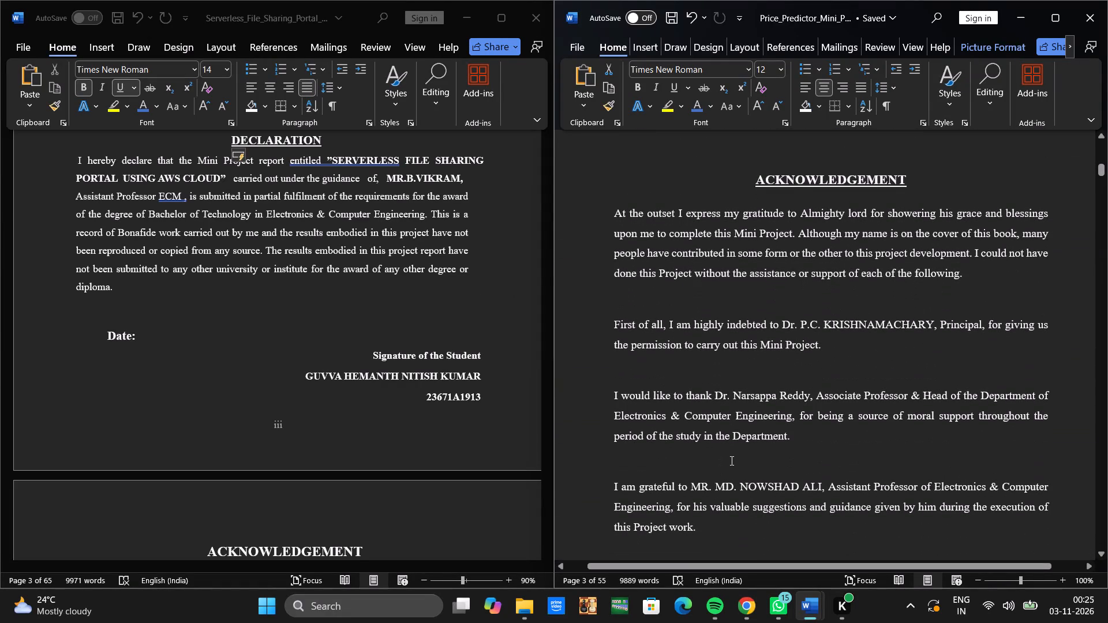
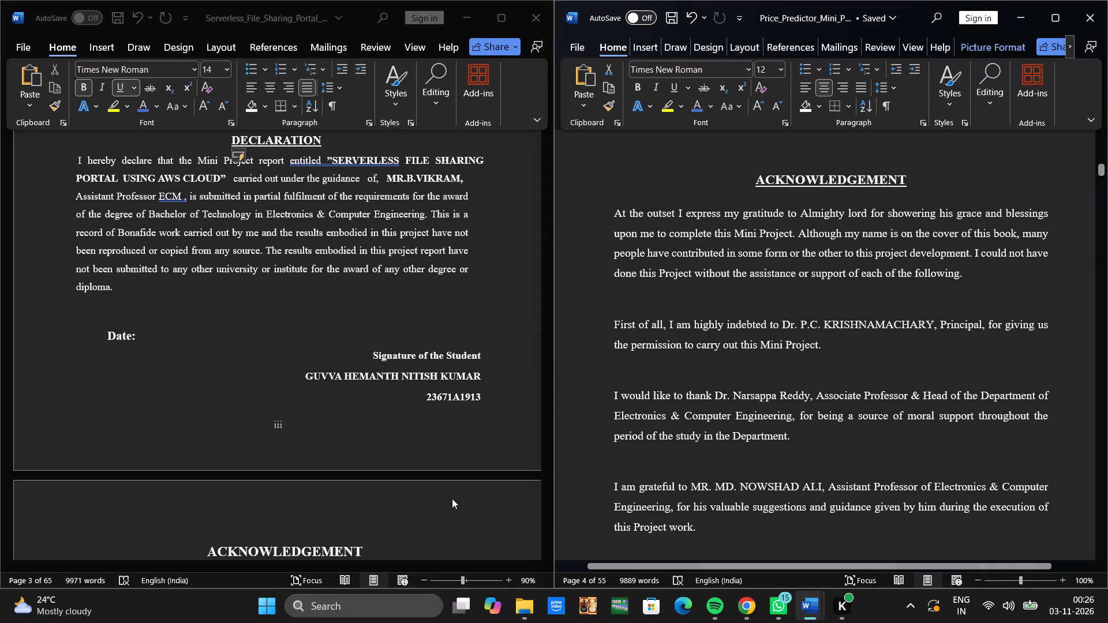
Examine the Acknowledgement page of the Serverless File Sharing Portal report against the Price Predictor report's Acknowledgement.
scroll(424, 490, down, 2)
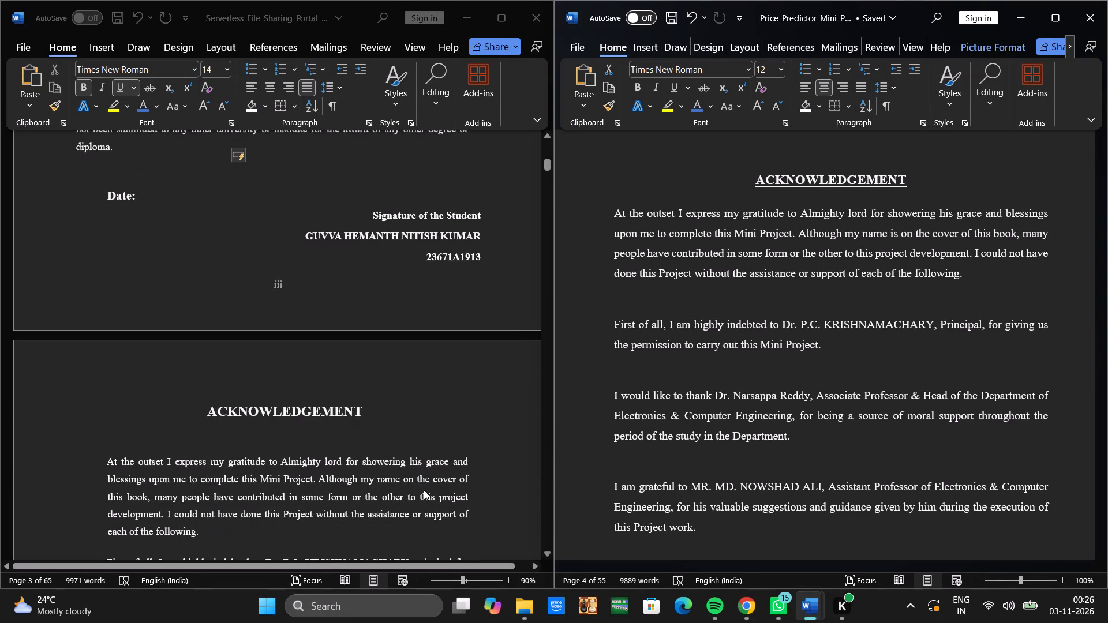
scroll(424, 490, down, 1)
scroll(424, 490, up, 1)
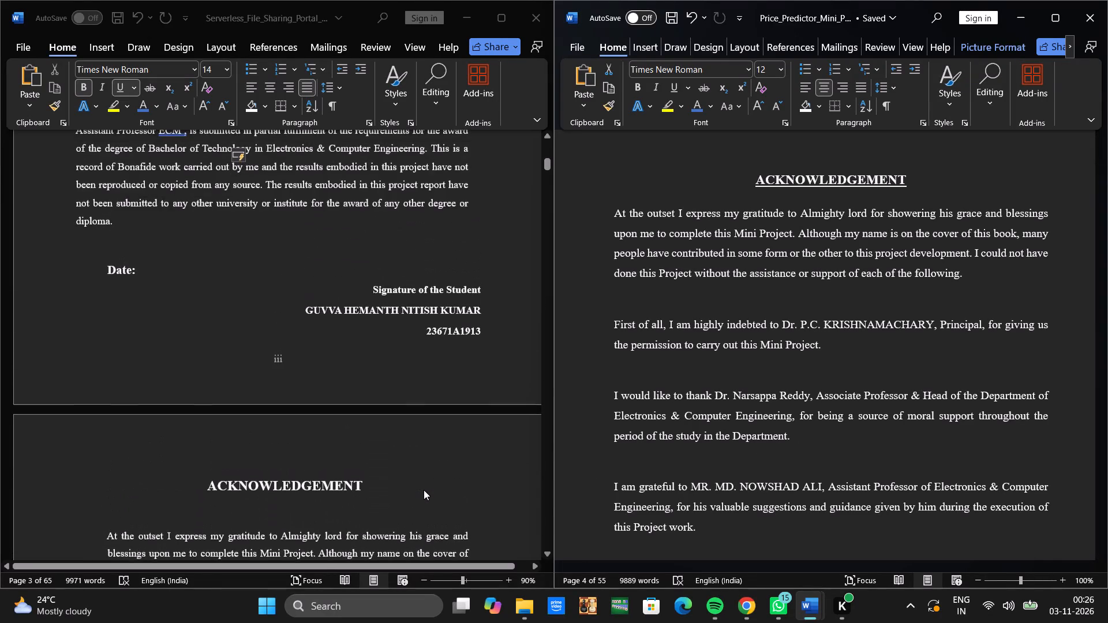
scroll(424, 490, down, 2)
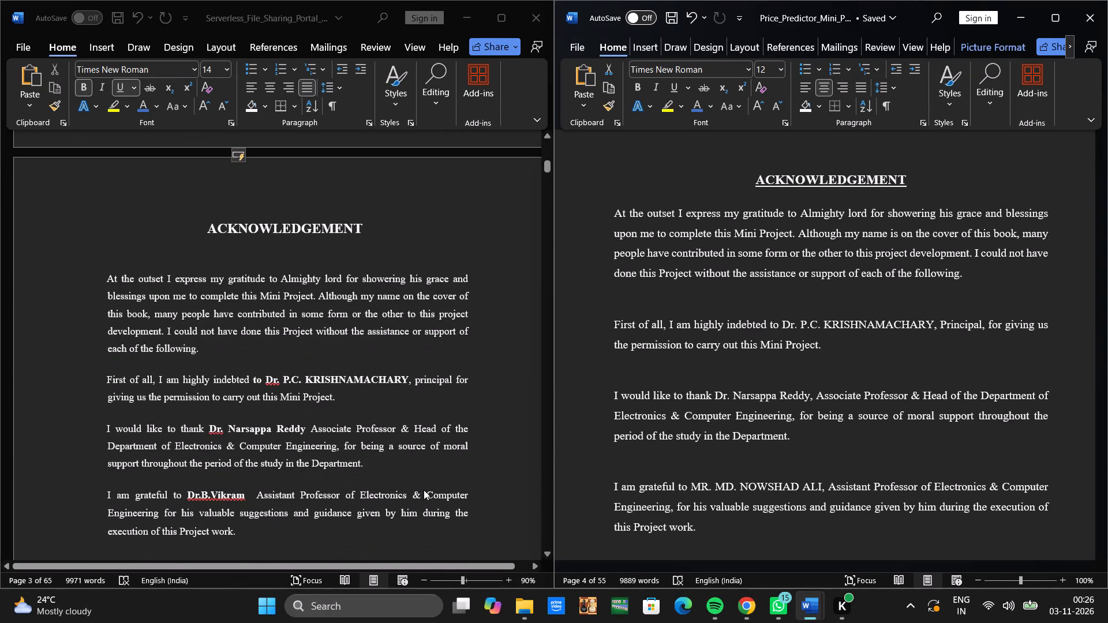
scroll(424, 490, down, 1)
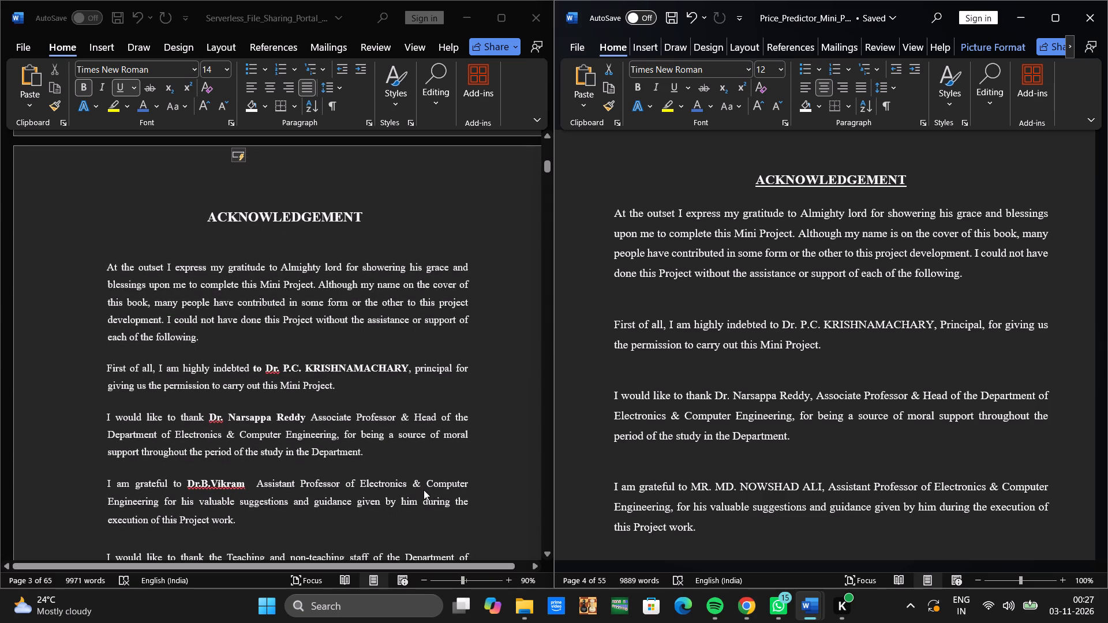
scroll(424, 490, down, 2)
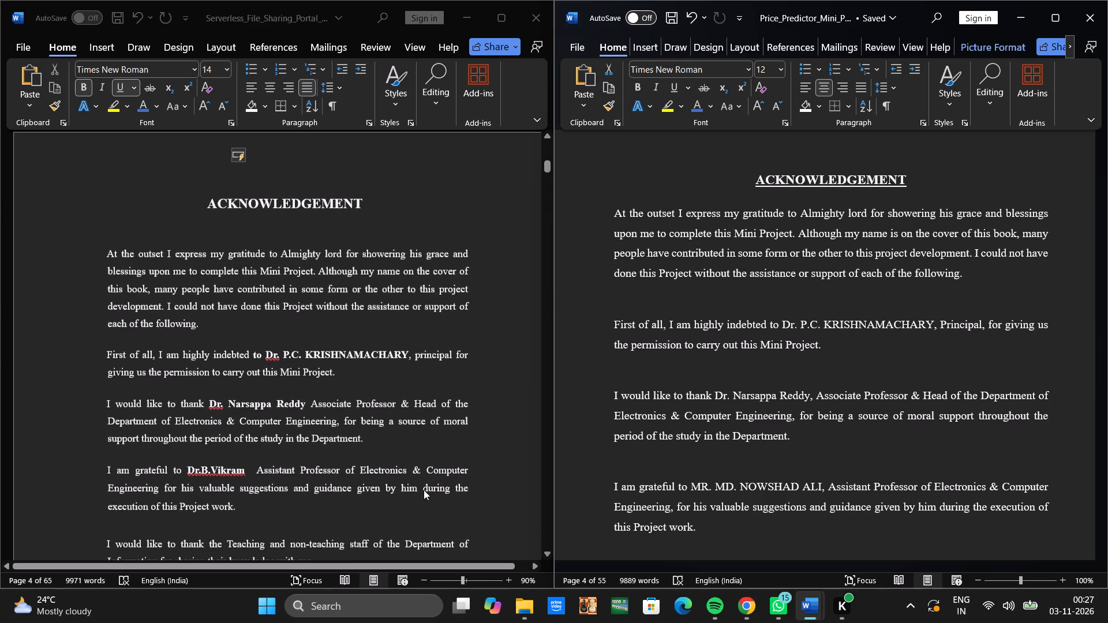
scroll(424, 490, down, 1)
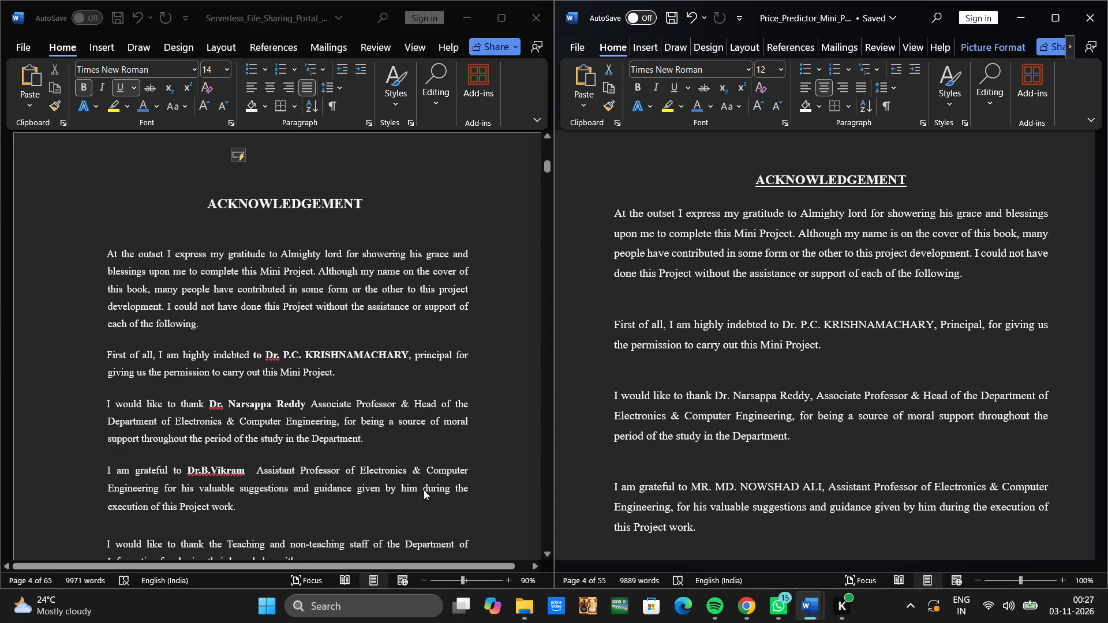
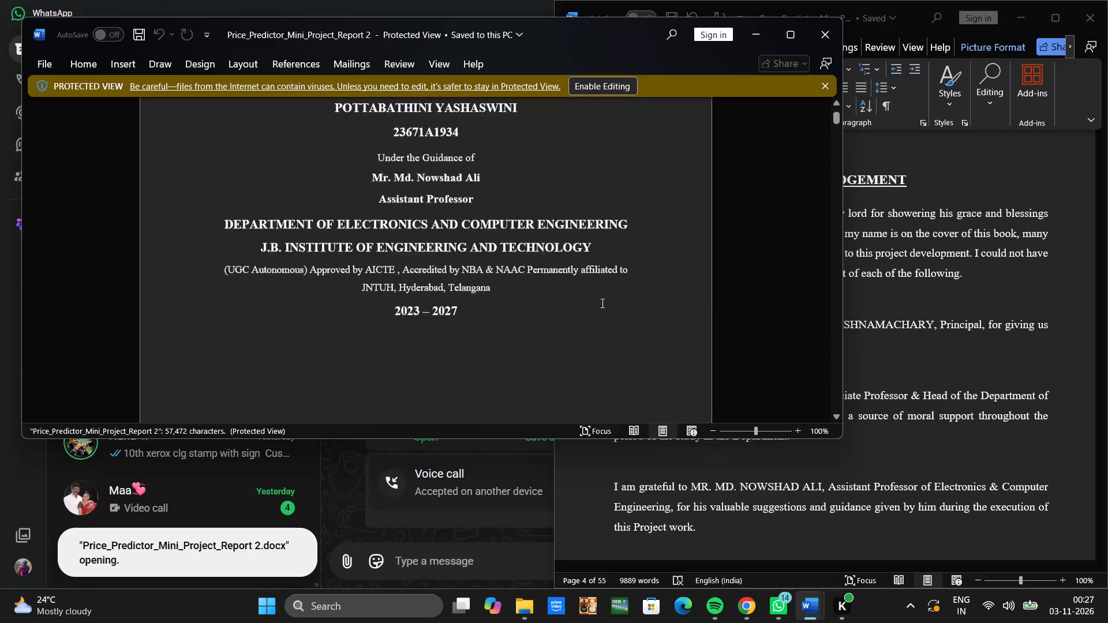
Skim the literature survey and requirements chapters of the Price_Predictor_Mini_Project_Report 2 document.
scroll(601, 303, down, 4)
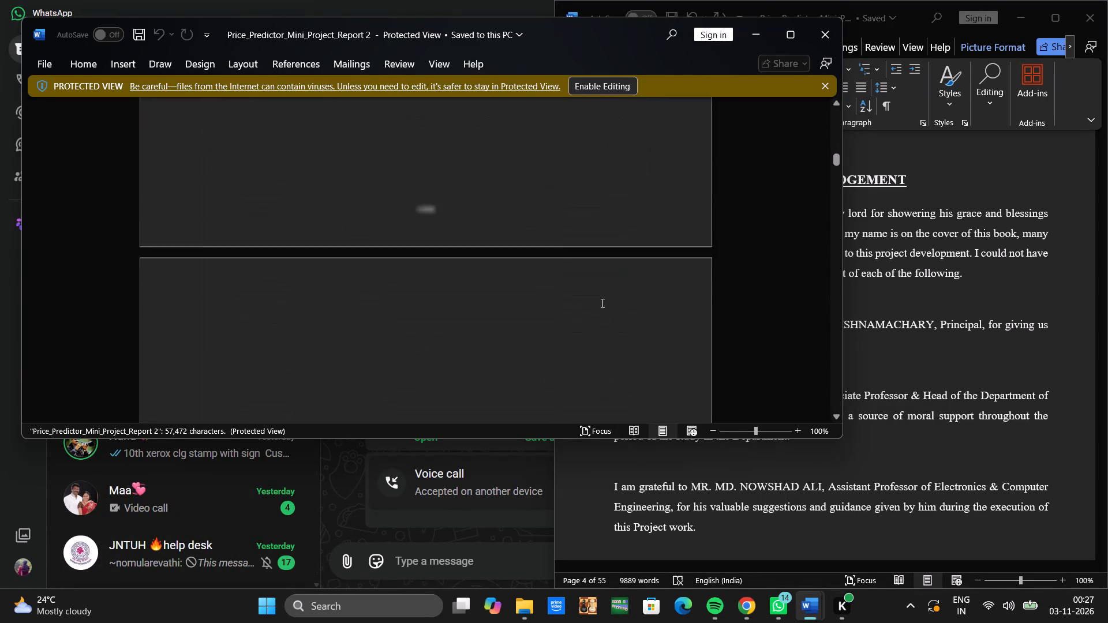
scroll(601, 303, up, 19)
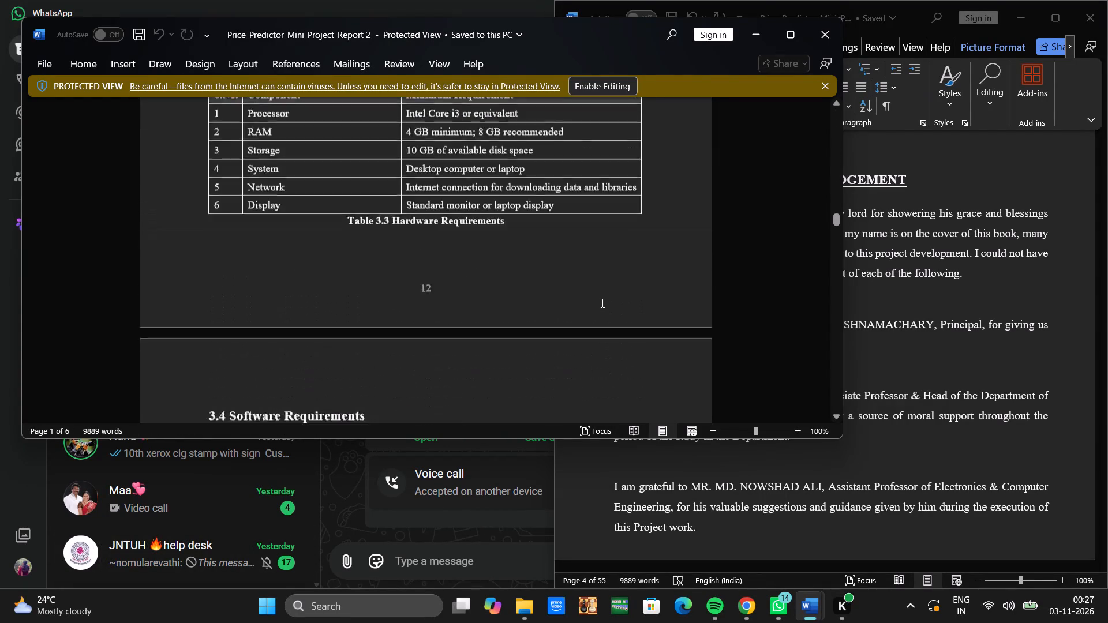
scroll(601, 303, up, 8)
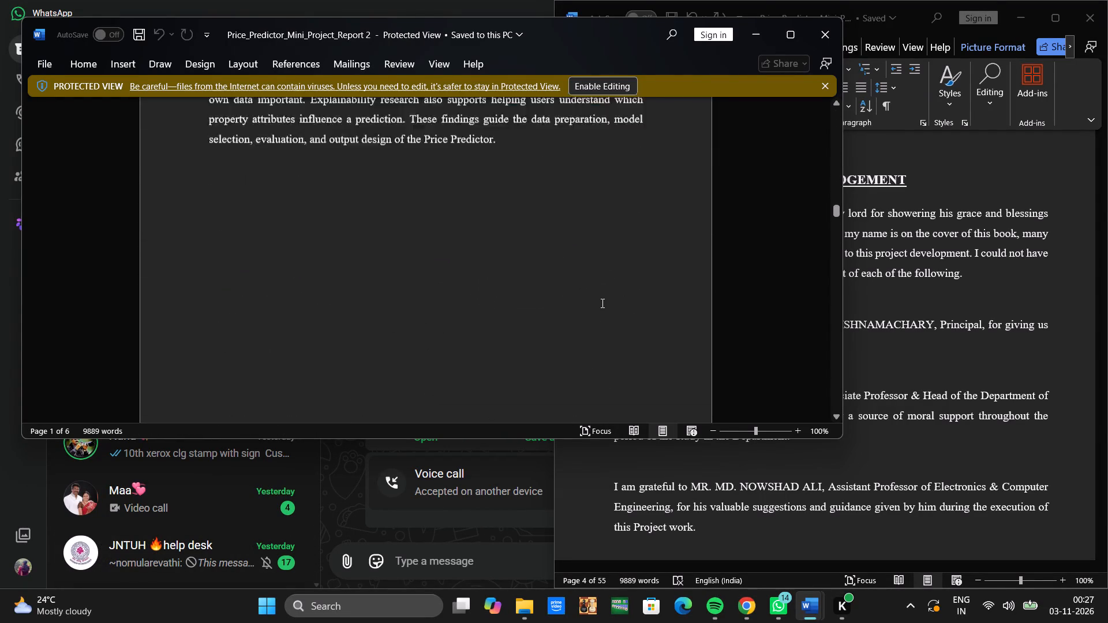
scroll(601, 303, up, 2)
scroll(601, 303, down, 1)
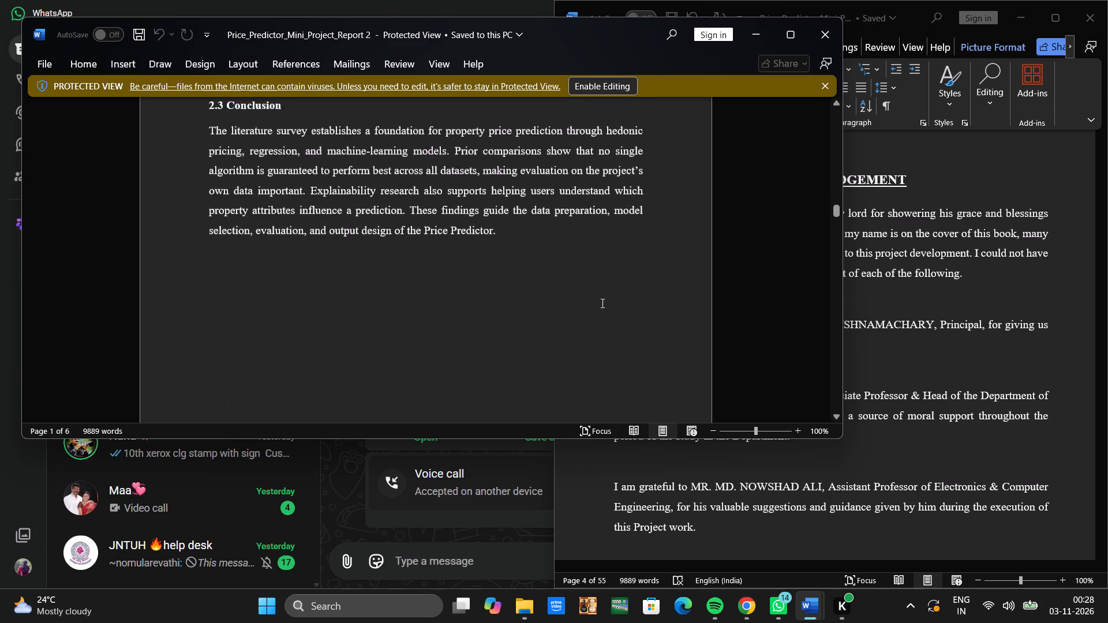
scroll(601, 303, down, 2)
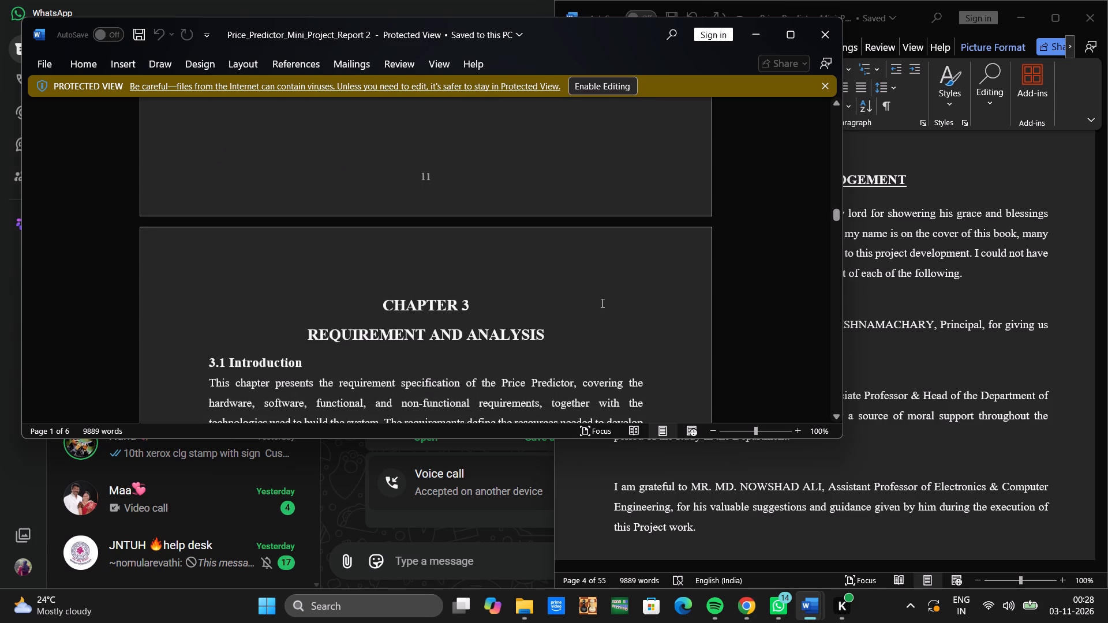
scroll(601, 303, up, 8)
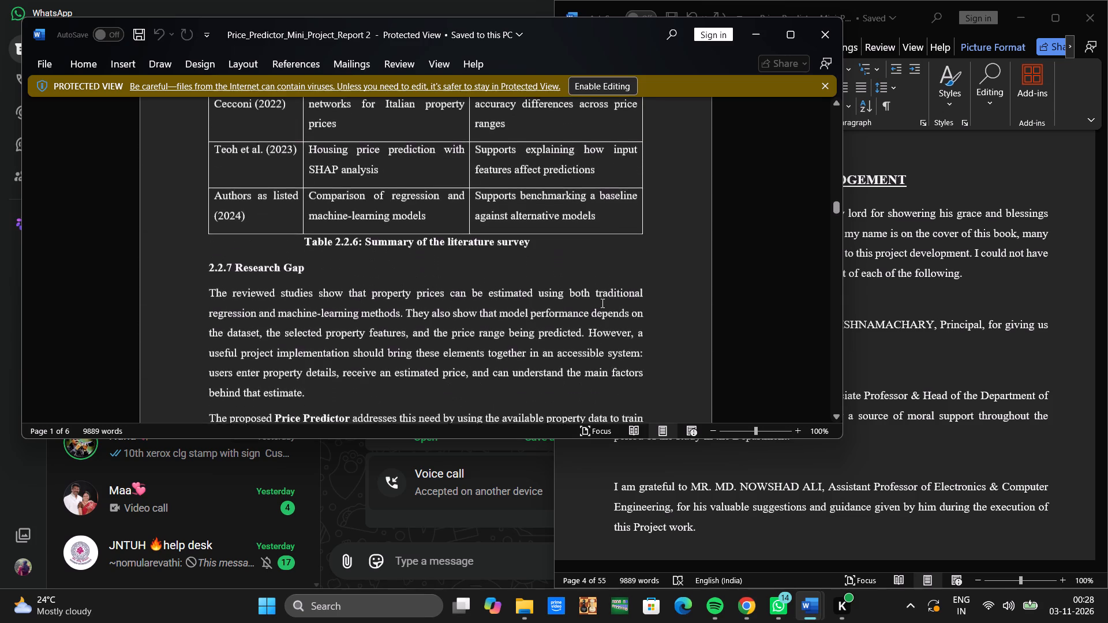
scroll(601, 303, up, 1)
scroll(601, 303, down, 8)
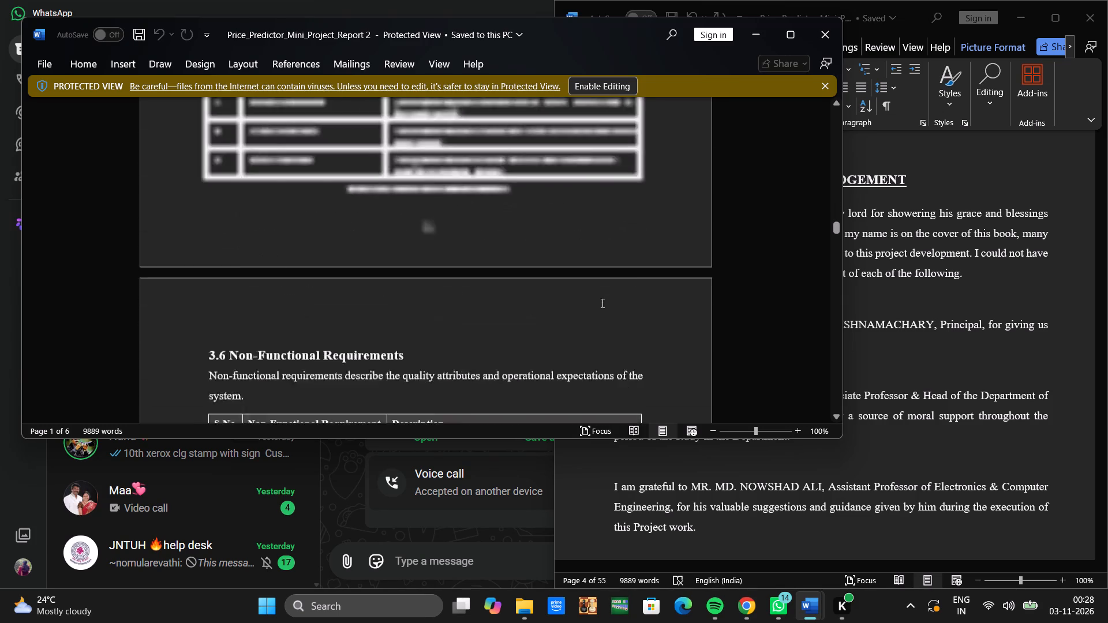
scroll(601, 303, down, 14)
Examine the Chapter 6 results sections and the Table 5.5 test cases in Price_Predictor_Mini_Project_Report 2.
scroll(601, 303, up, 5)
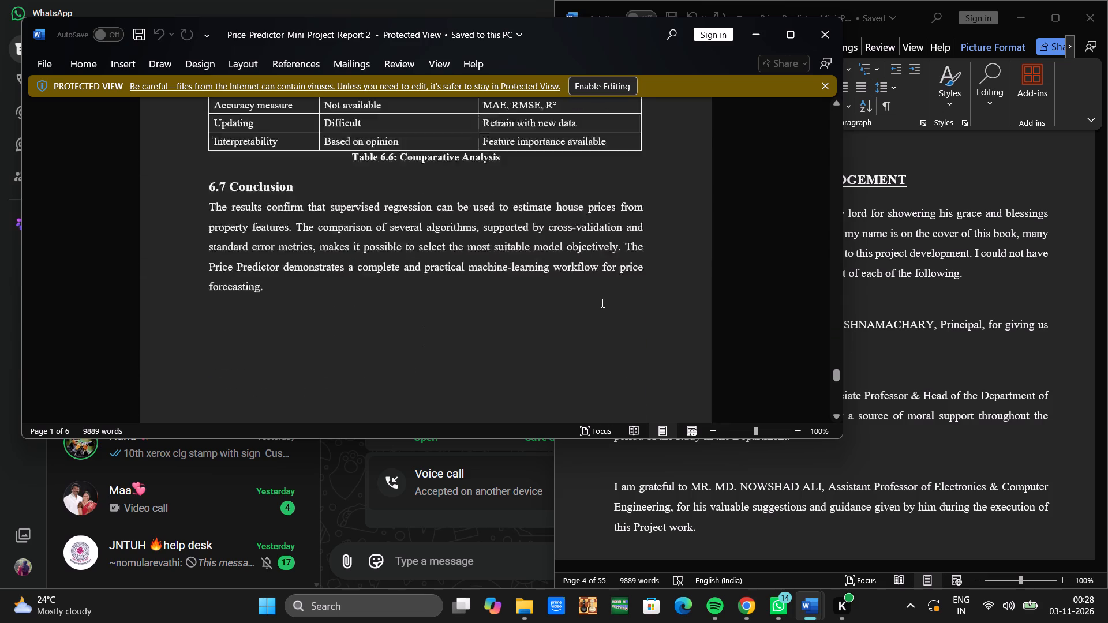
scroll(601, 303, up, 8)
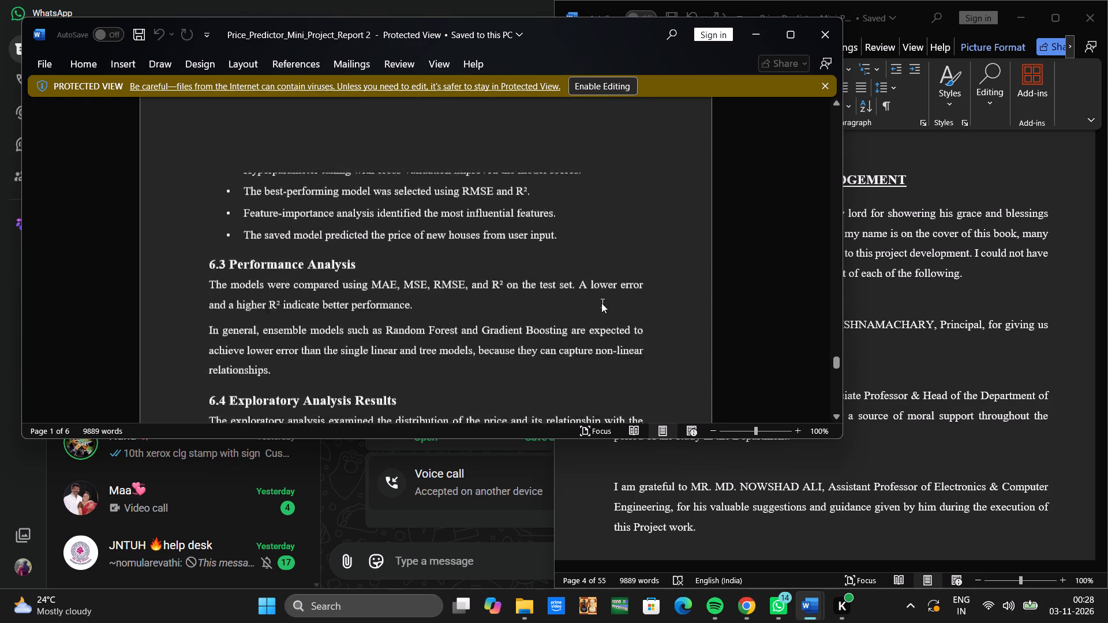
scroll(601, 303, up, 3)
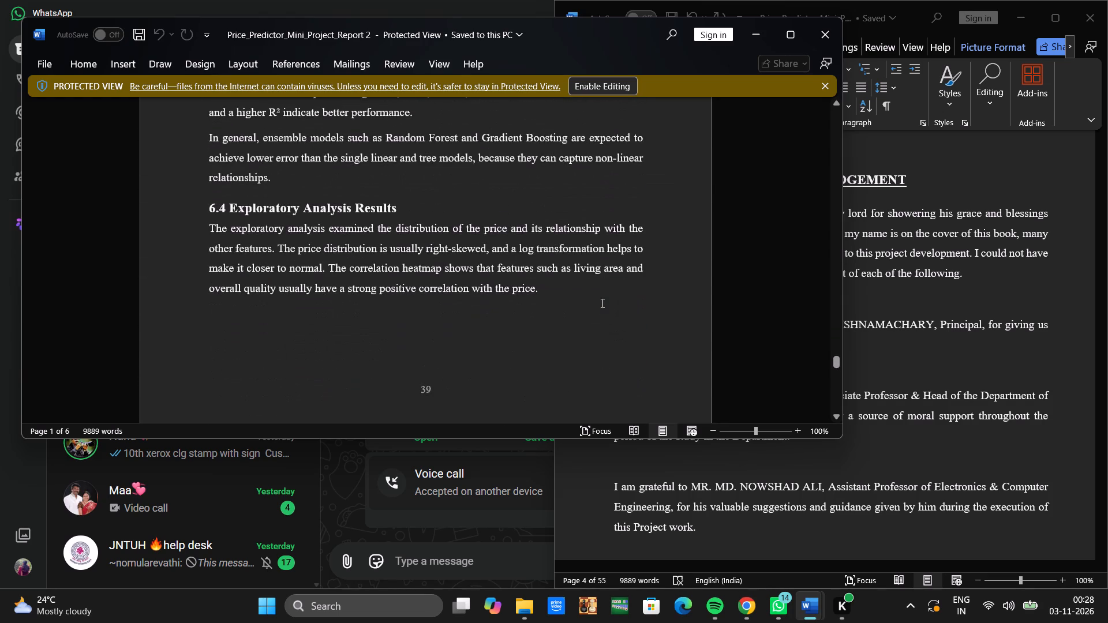
scroll(601, 303, up, 9)
scroll(601, 303, down, 1)
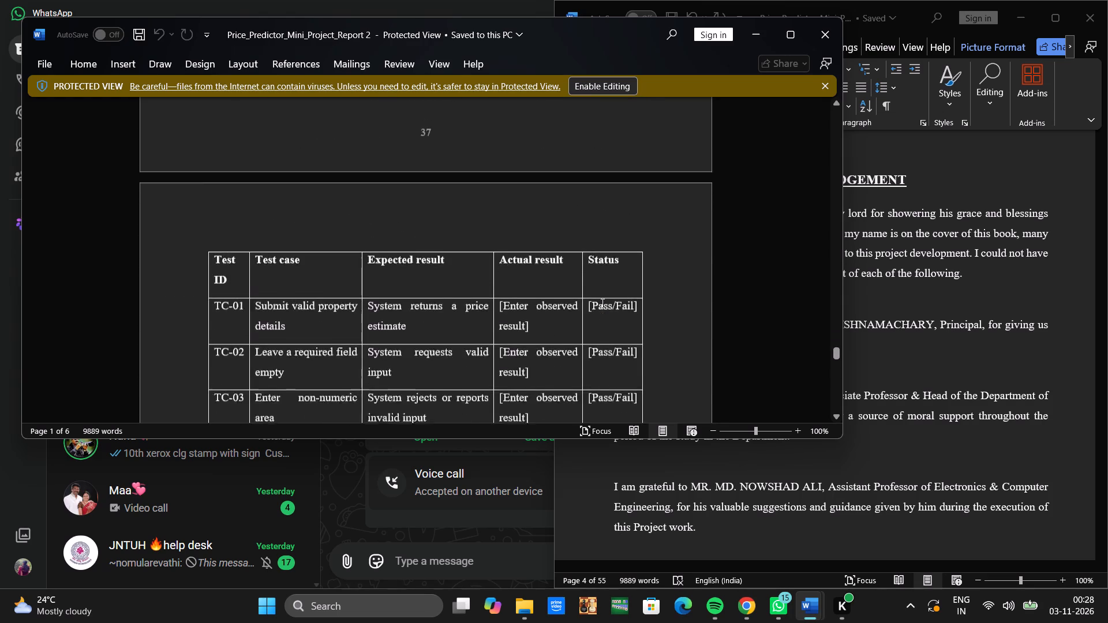
scroll(601, 303, down, 1)
scroll(601, 303, up, 3)
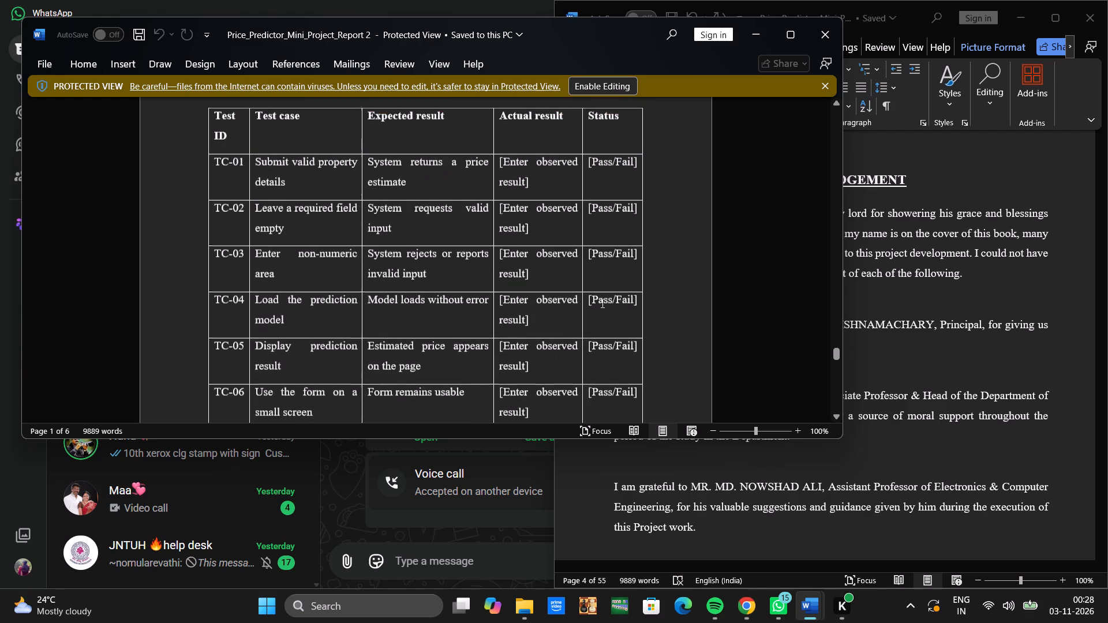
scroll(601, 303, up, 2)
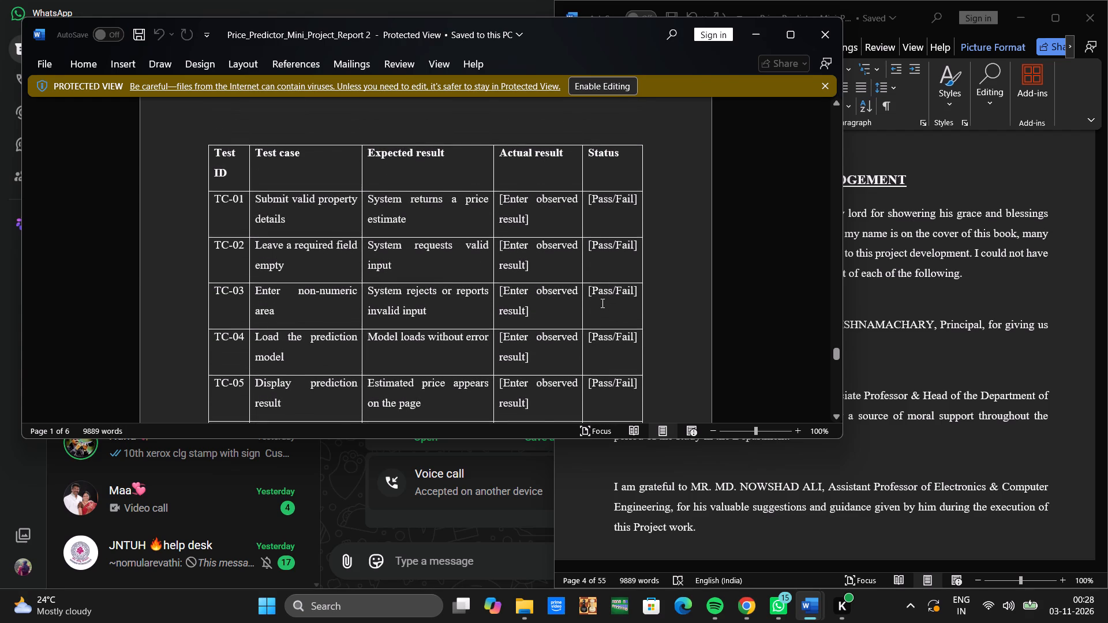
scroll(601, 303, down, 1)
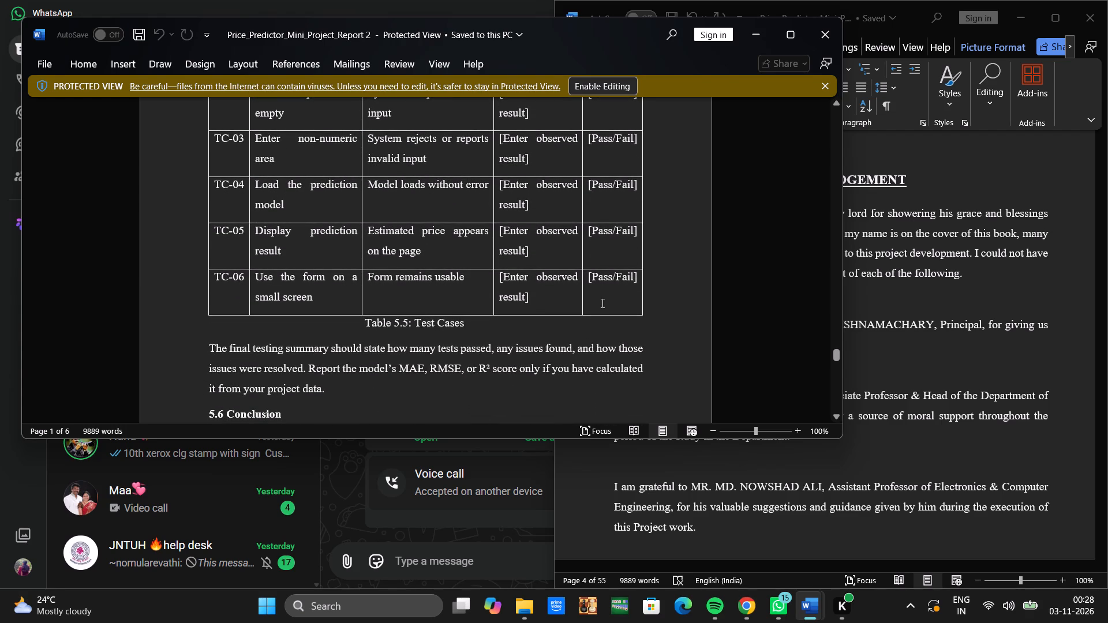
scroll(601, 303, up, 1)
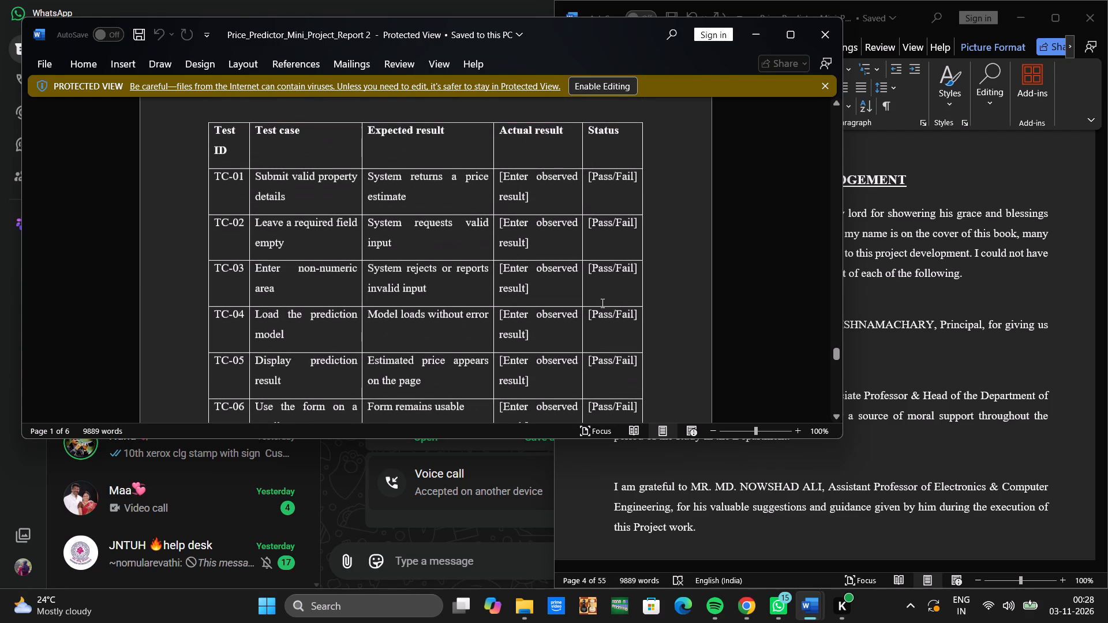
Enable editing of the protected Price_Predictor_Mini_Project_Report 2 document.
click(607, 97)
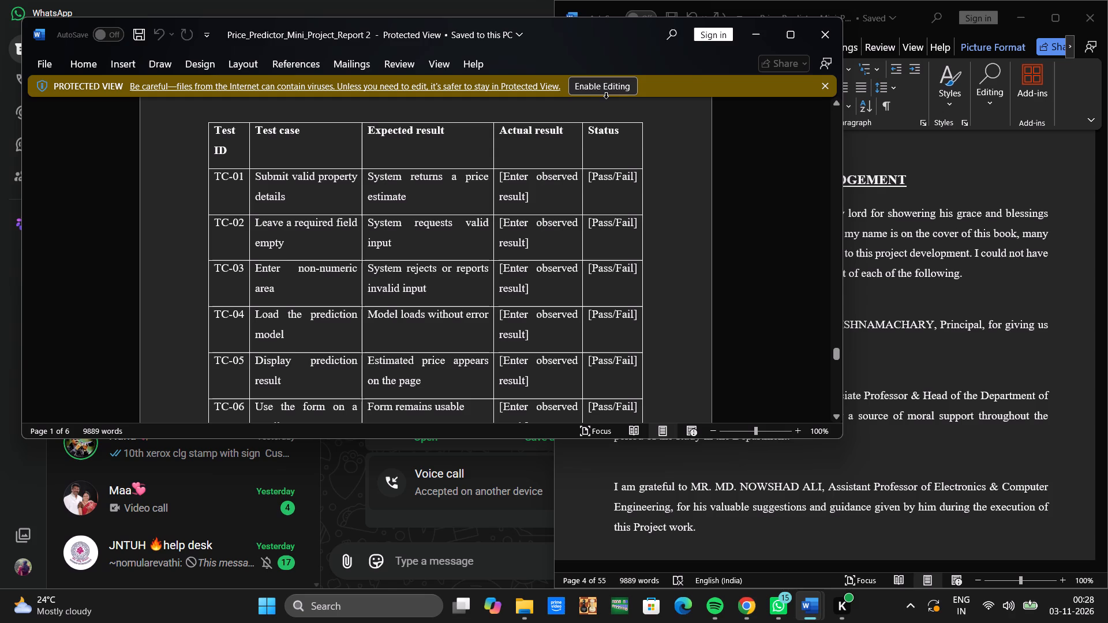
click(607, 97)
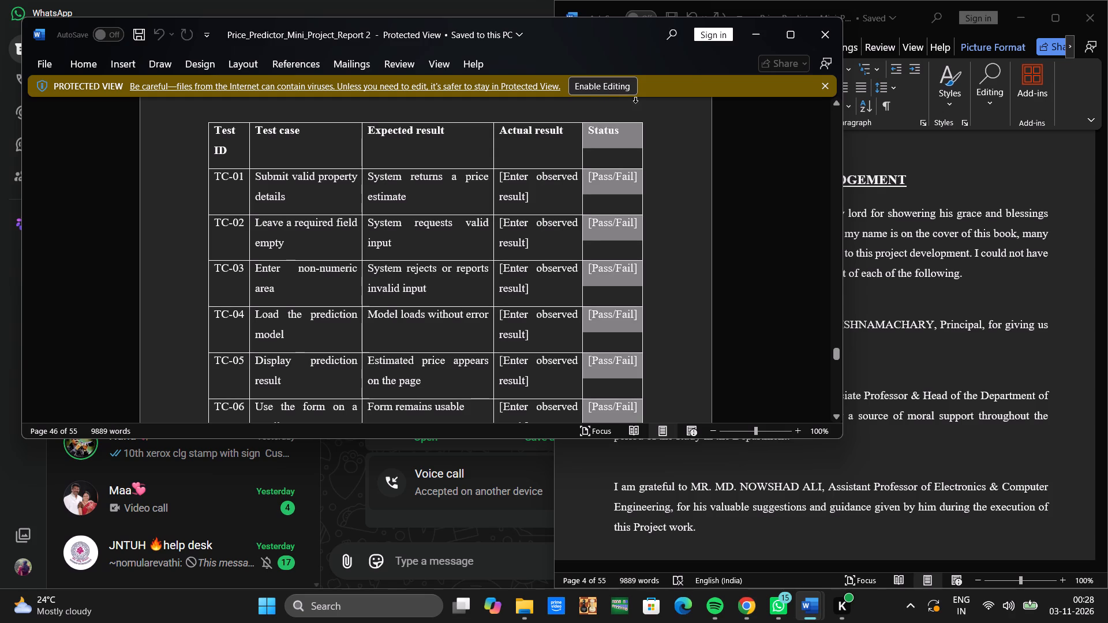
click(709, 106)
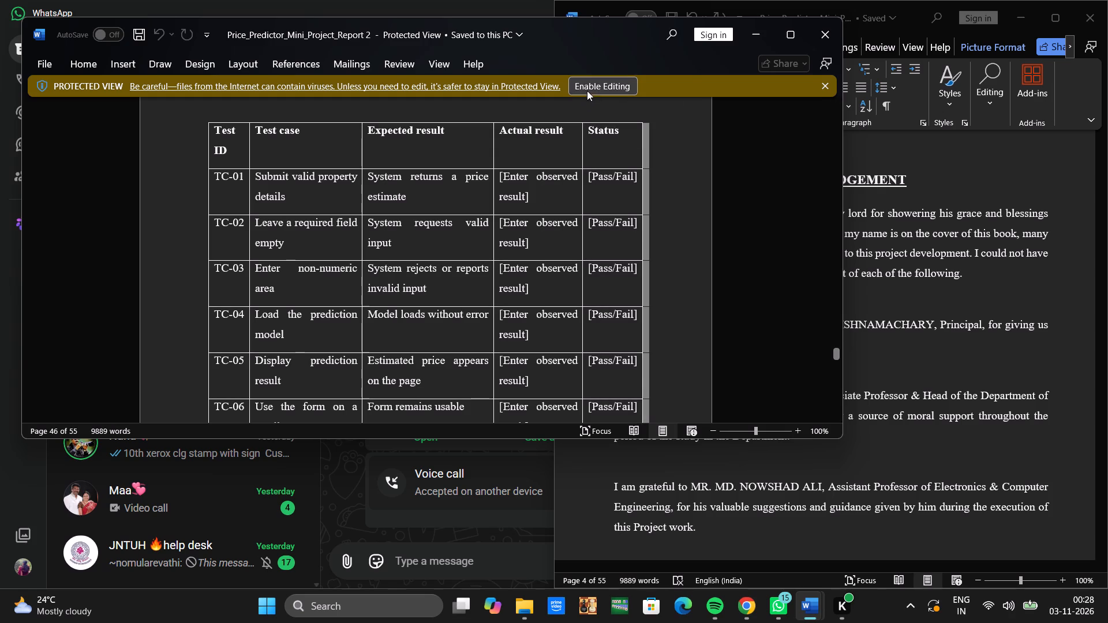
click(591, 87)
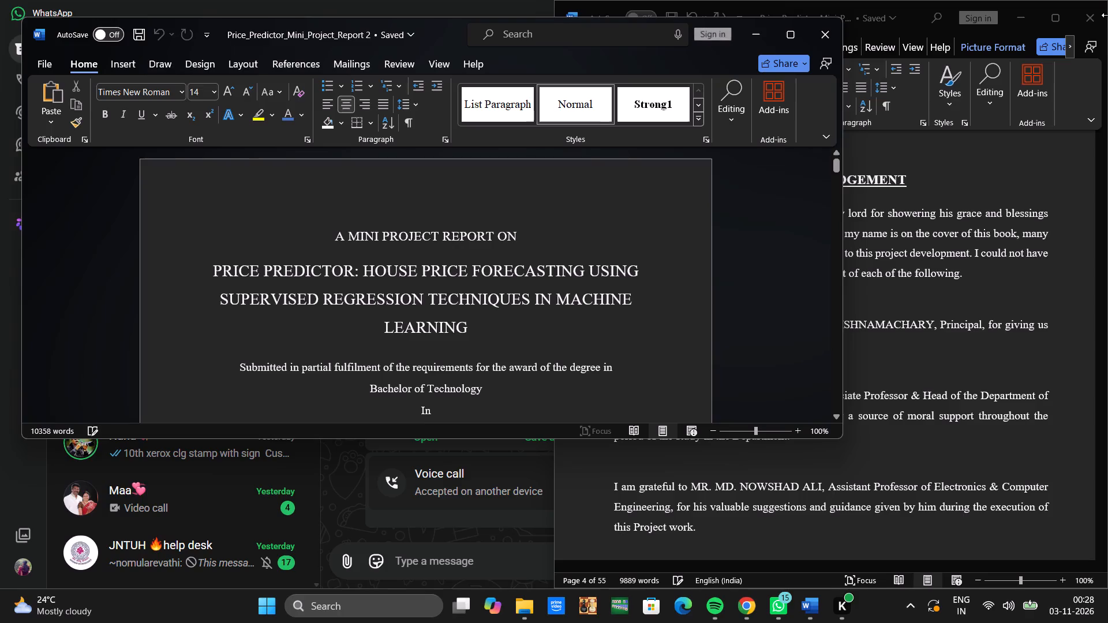
Close the previously opened Price Predictor window and place the Serverless File Sharing Portal report side by side with Price_Predictor_Mini_Project_Report 2.
click(1095, 7)
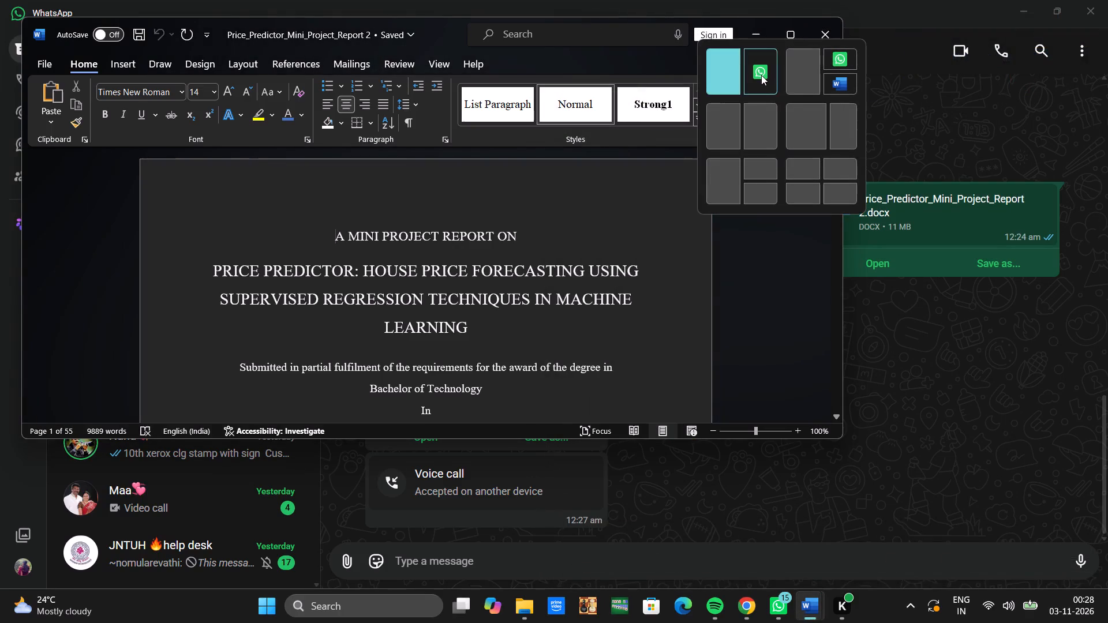
click(758, 109)
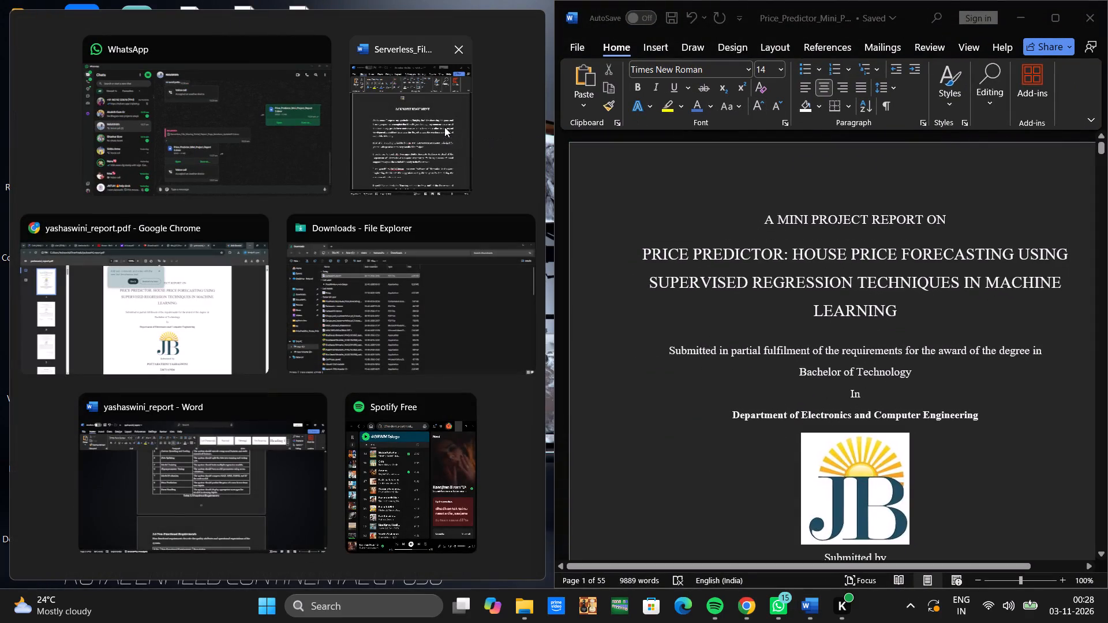
click(436, 53)
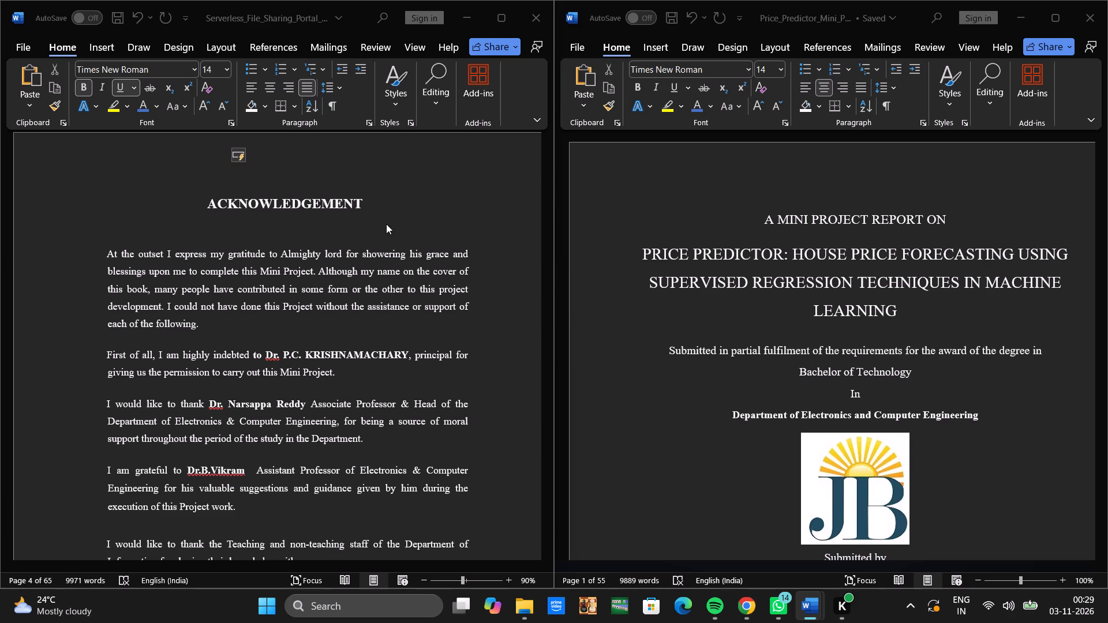
Examine the Price Predictor report's front-matter pages from the cover through the Certificate and declaration to the Acknowledgement.
scroll(385, 223, up, 1)
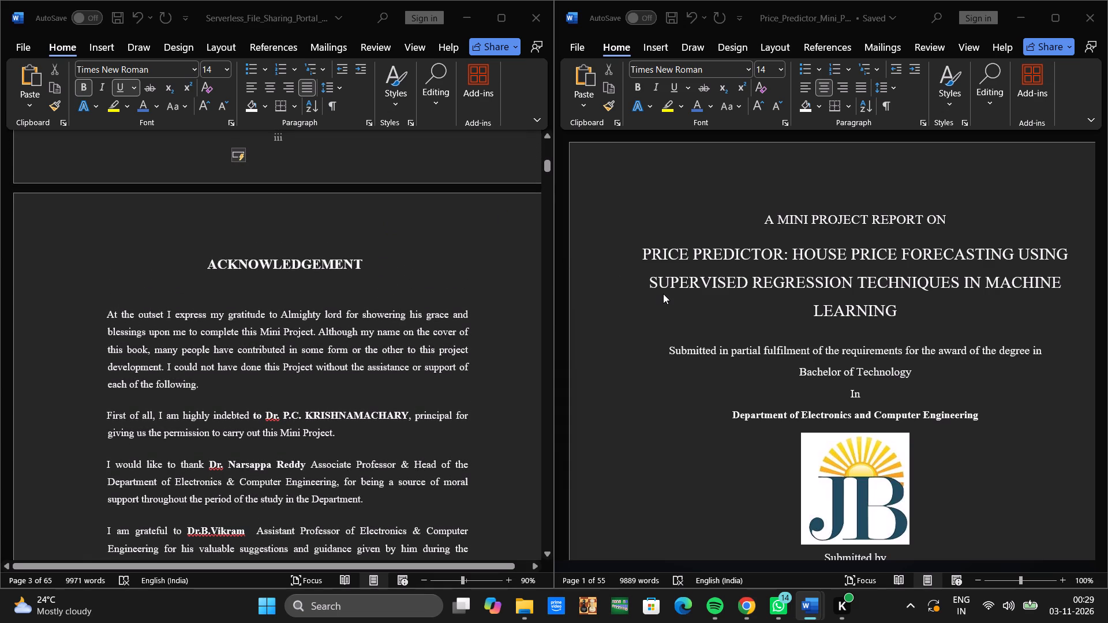
scroll(663, 294, down, 2)
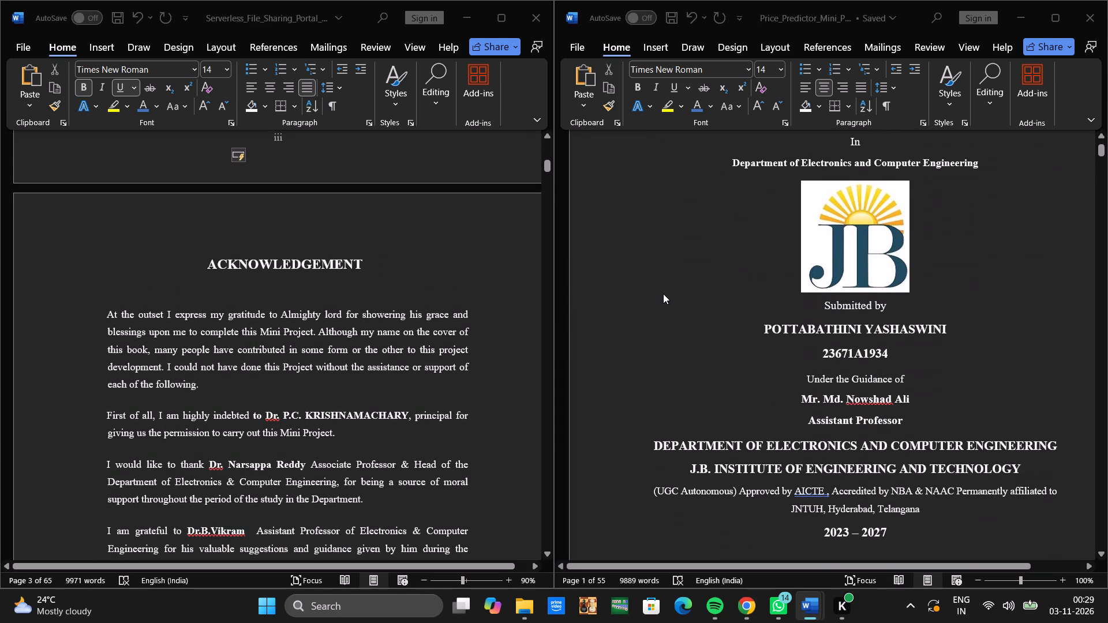
scroll(811, 289, left, 1)
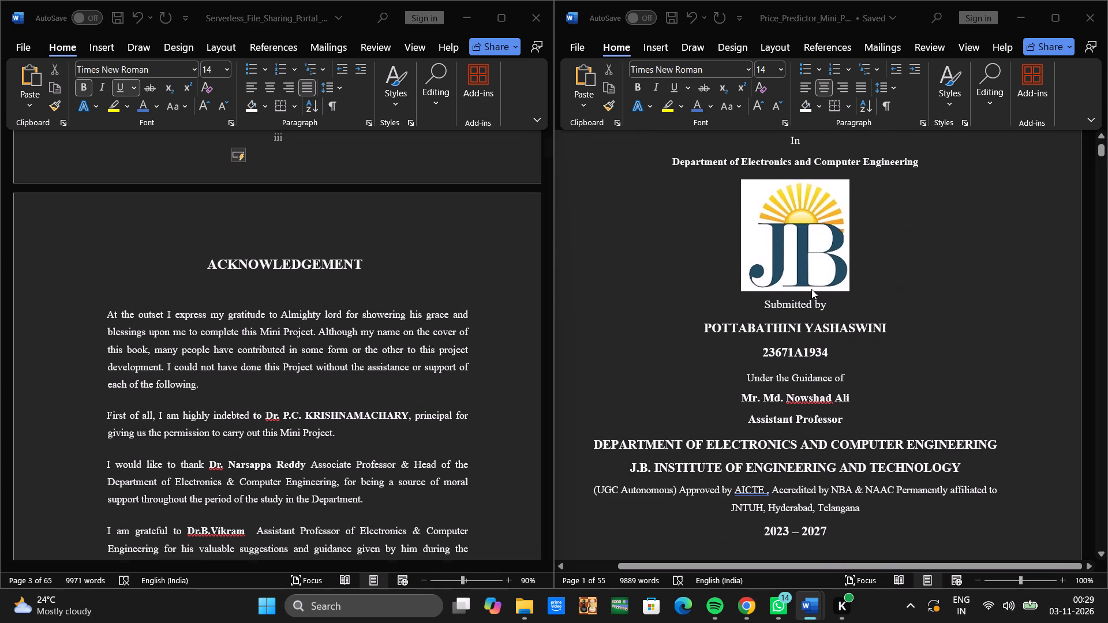
scroll(811, 289, left, 1)
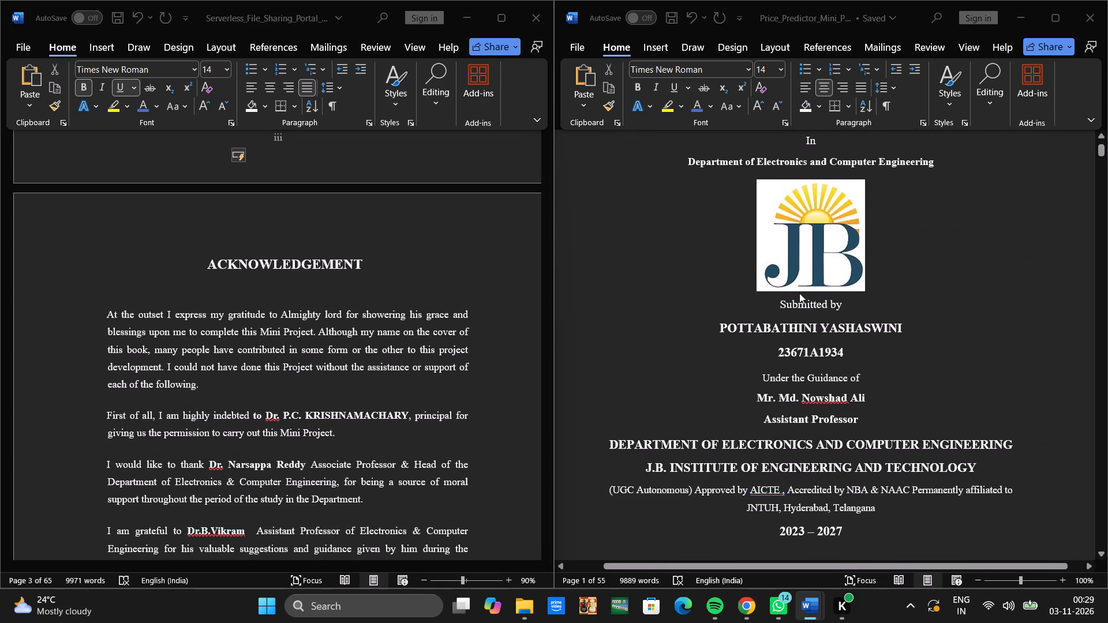
scroll(818, 293, down, 2)
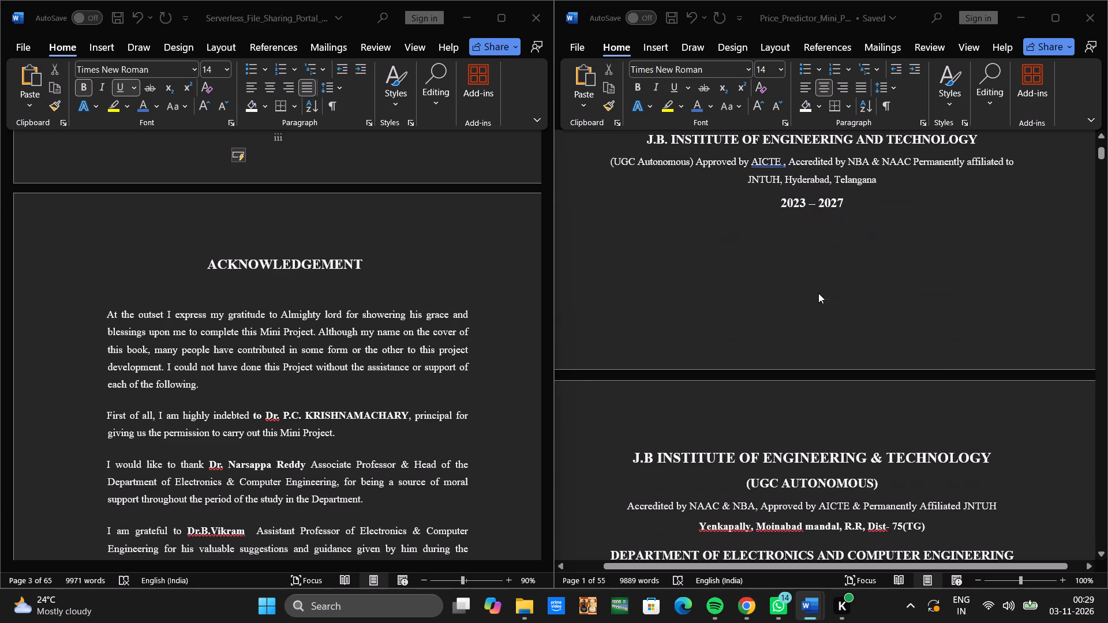
scroll(818, 293, down, 1)
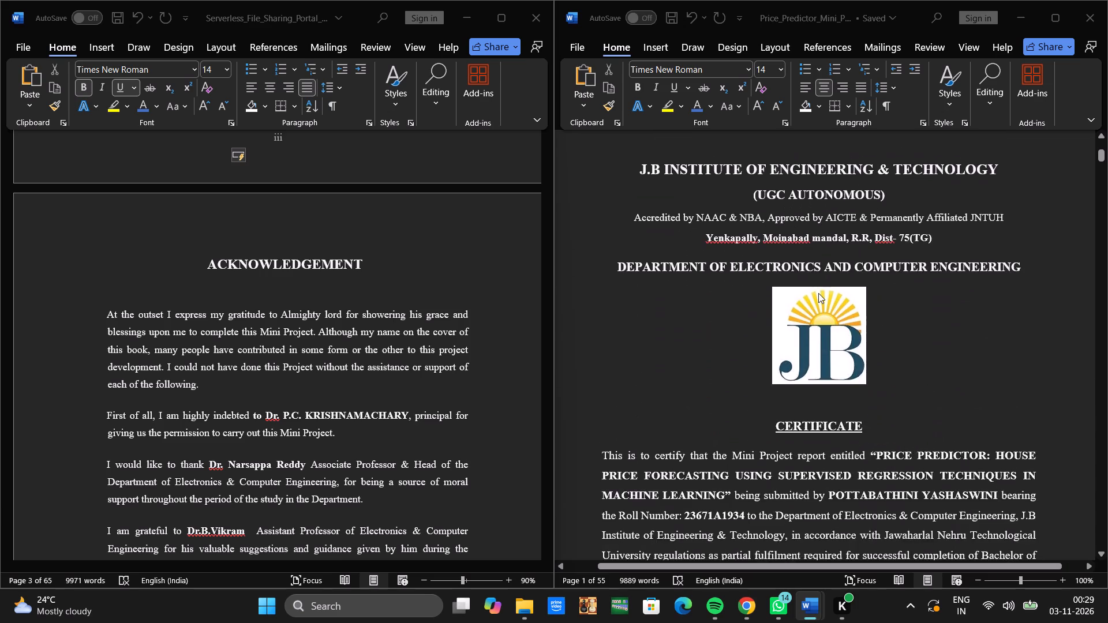
scroll(818, 293, down, 4)
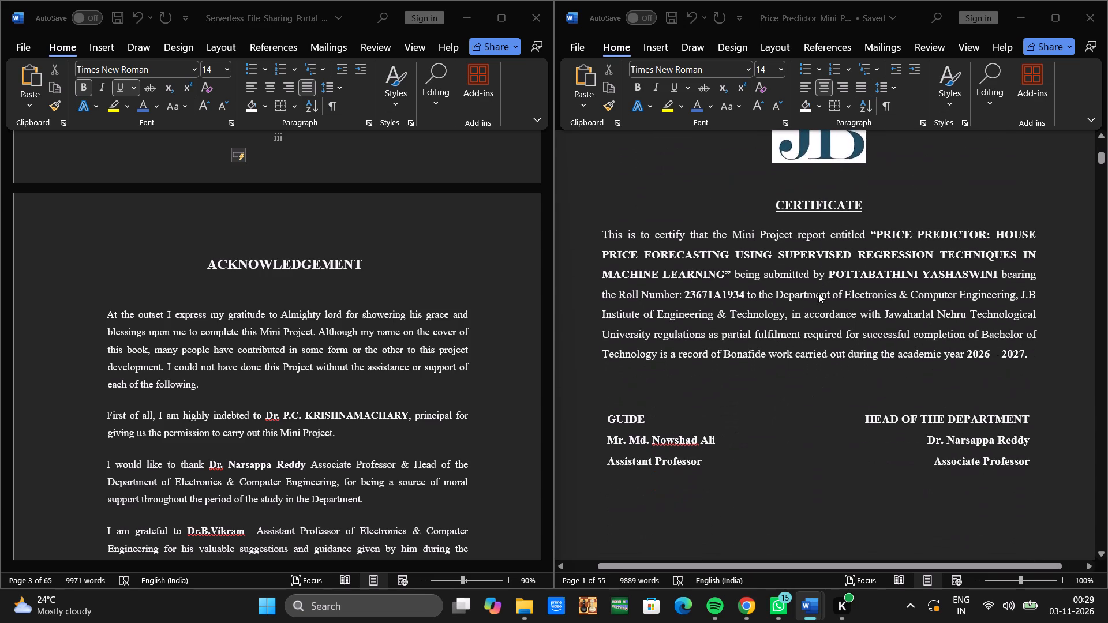
scroll(818, 293, down, 5)
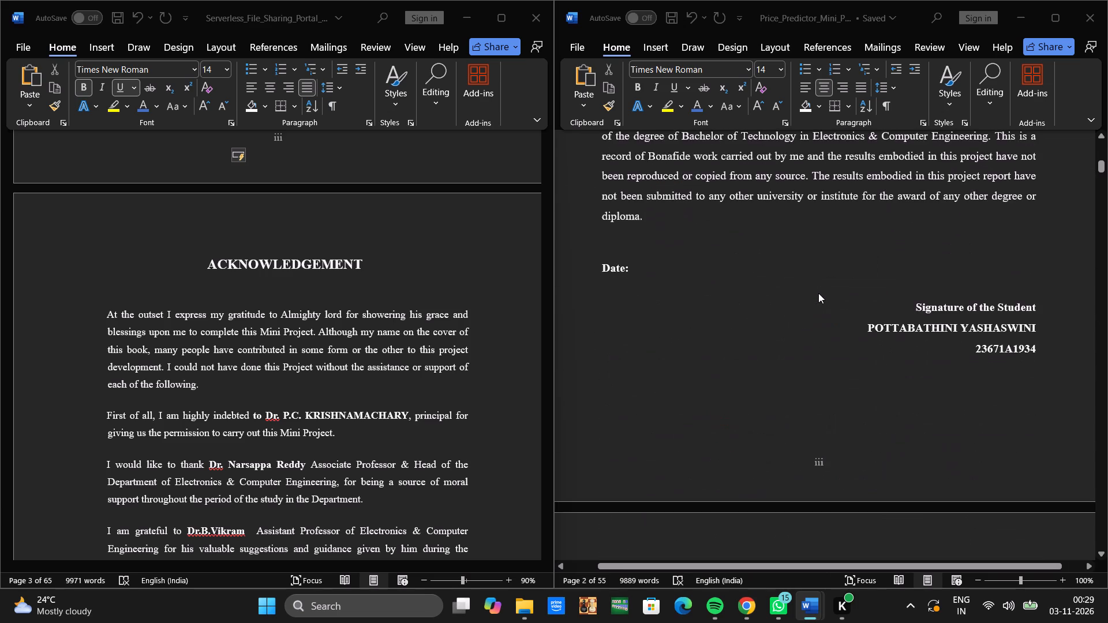
scroll(818, 293, down, 2)
Change the all-capitals guide name in the Price Predictor Acknowledgement so only the first letter of each word is capitalised.
scroll(818, 293, up, 1)
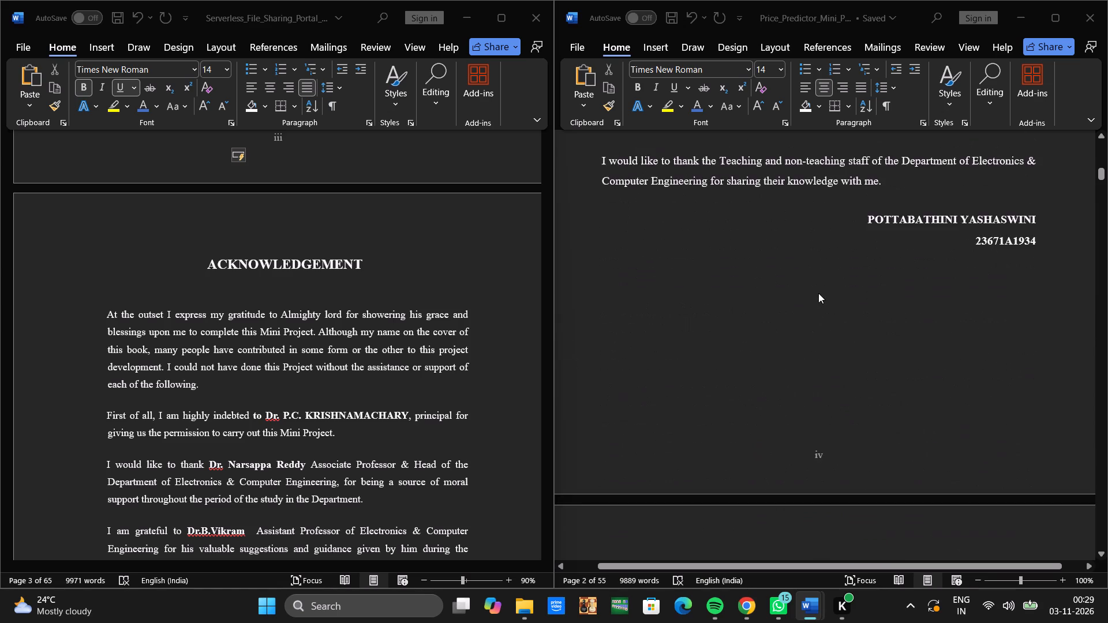
scroll(818, 293, up, 2)
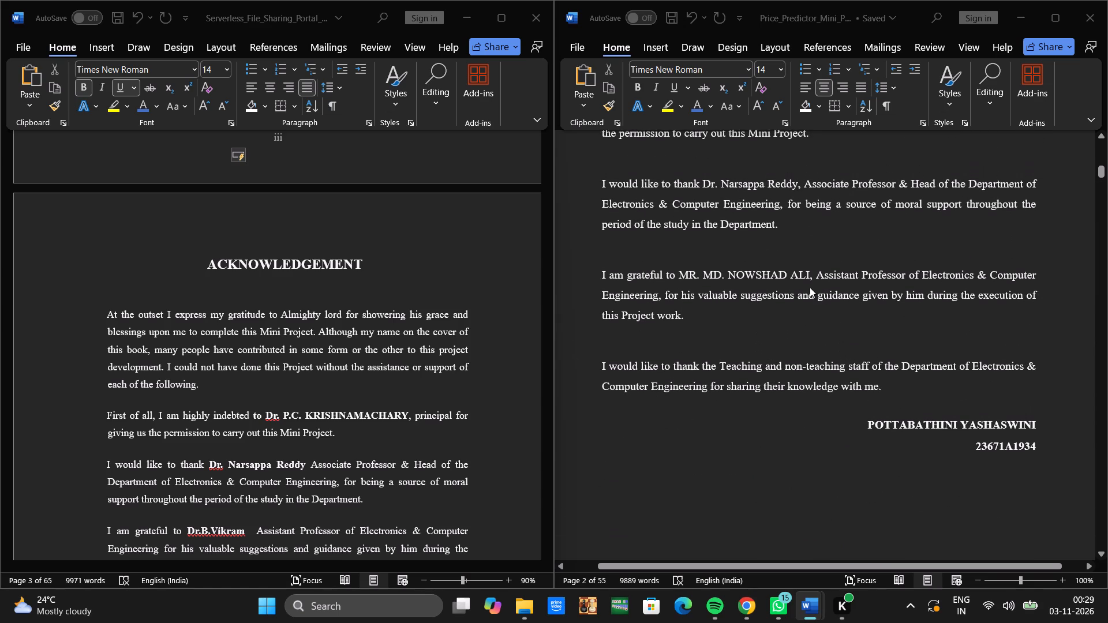
click(807, 272)
click(807, 272)
drag(807, 272, 785, 274)
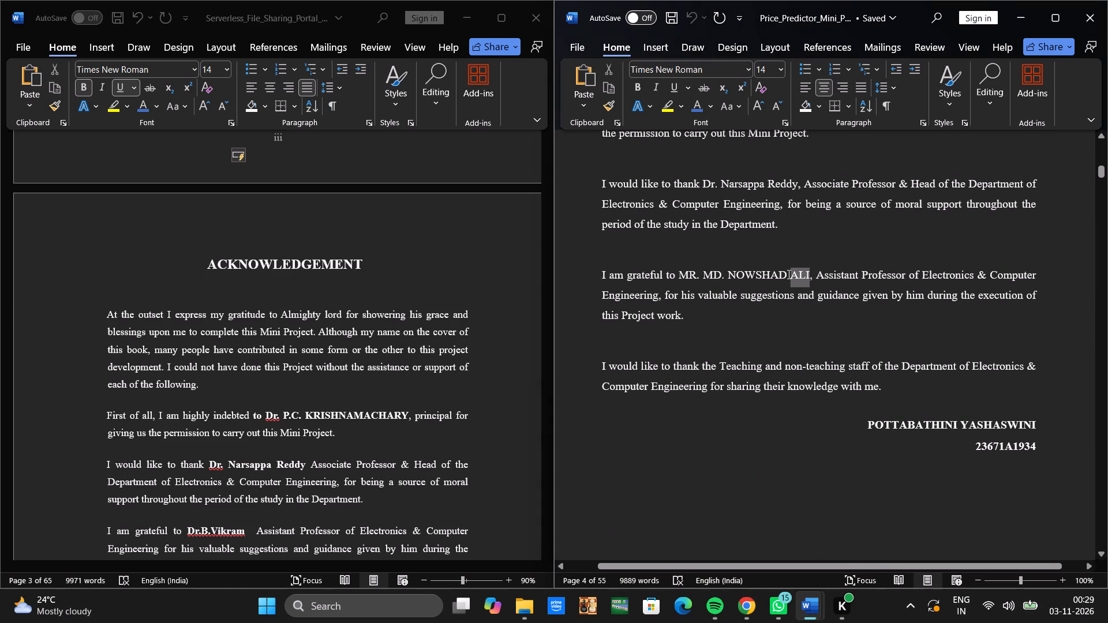
drag(785, 274, 684, 273)
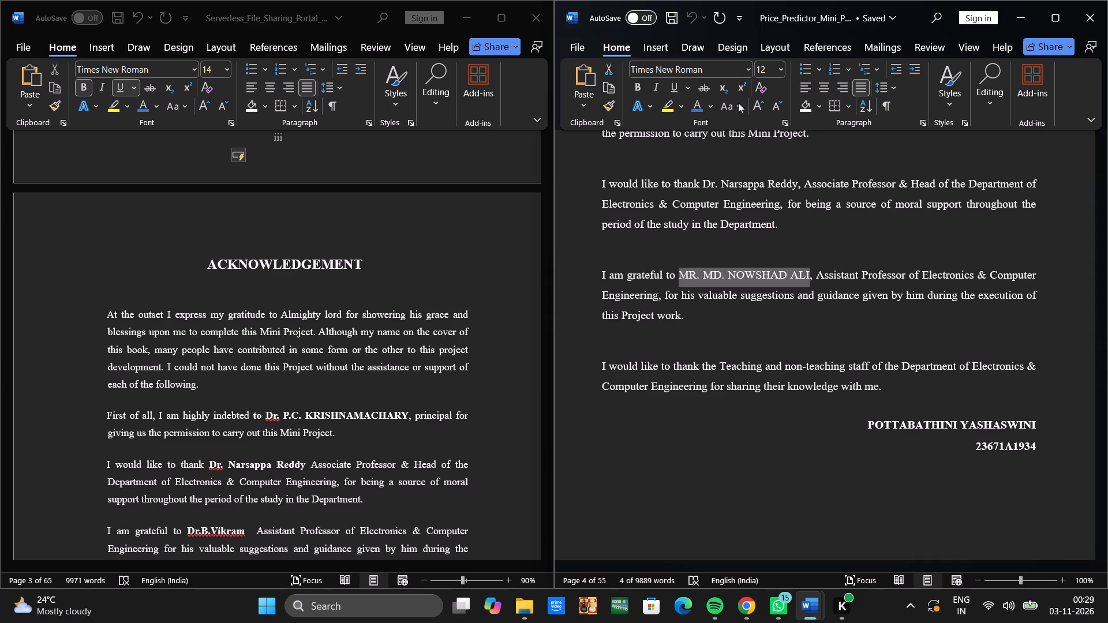
click(737, 103)
click(762, 183)
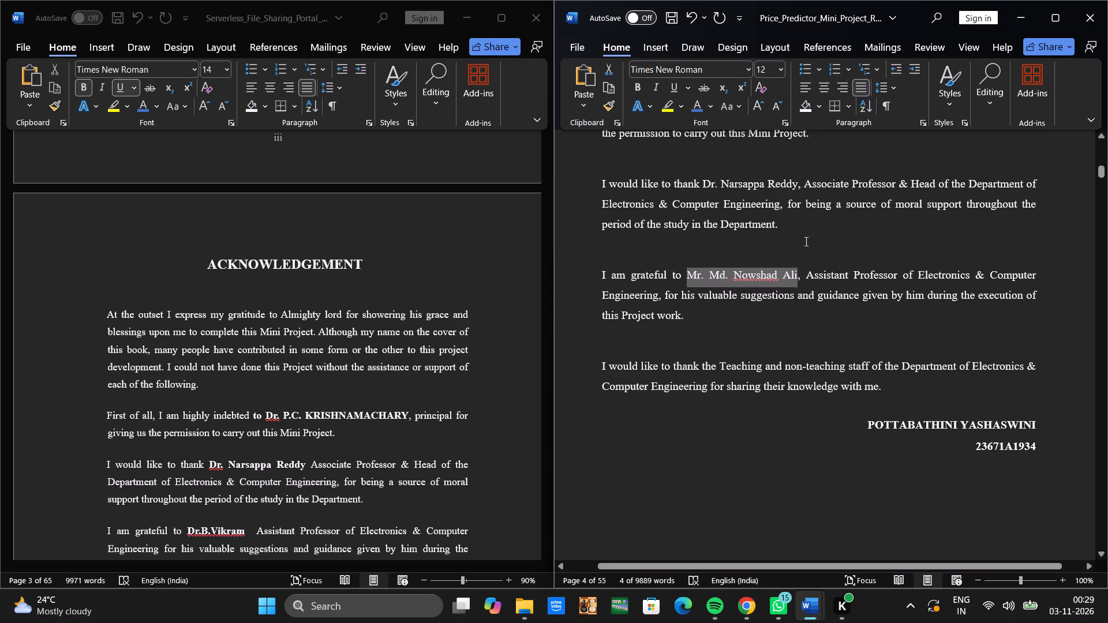
Examine the Price Predictor report's Abstract and Table of Contents, and the rest of the Serverless report's Acknowledgement.
scroll(806, 241, up, 1)
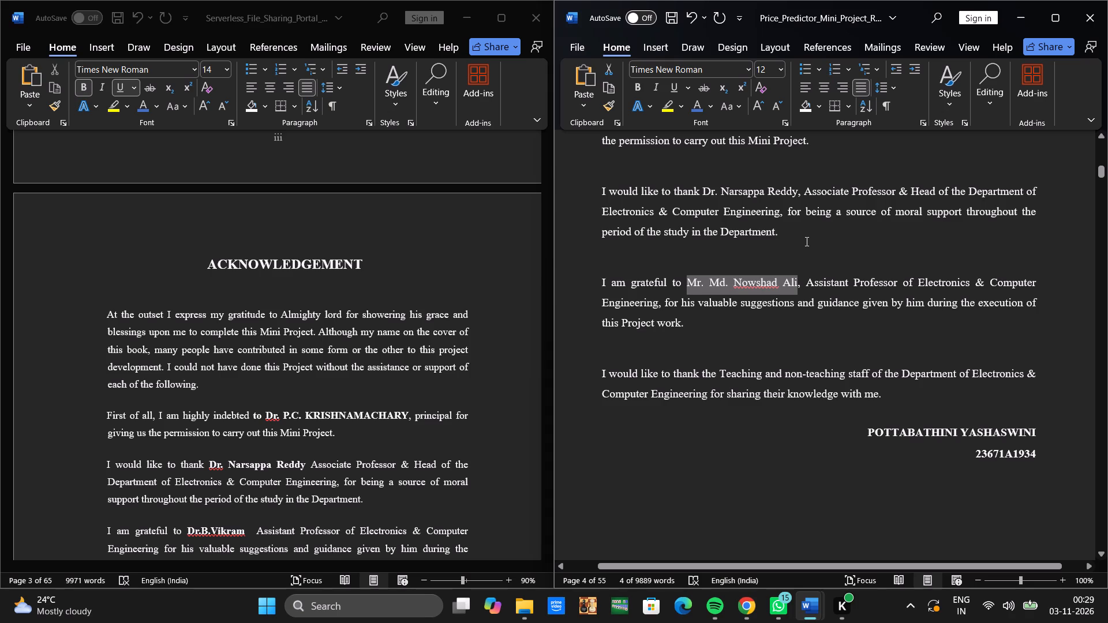
scroll(806, 241, down, 3)
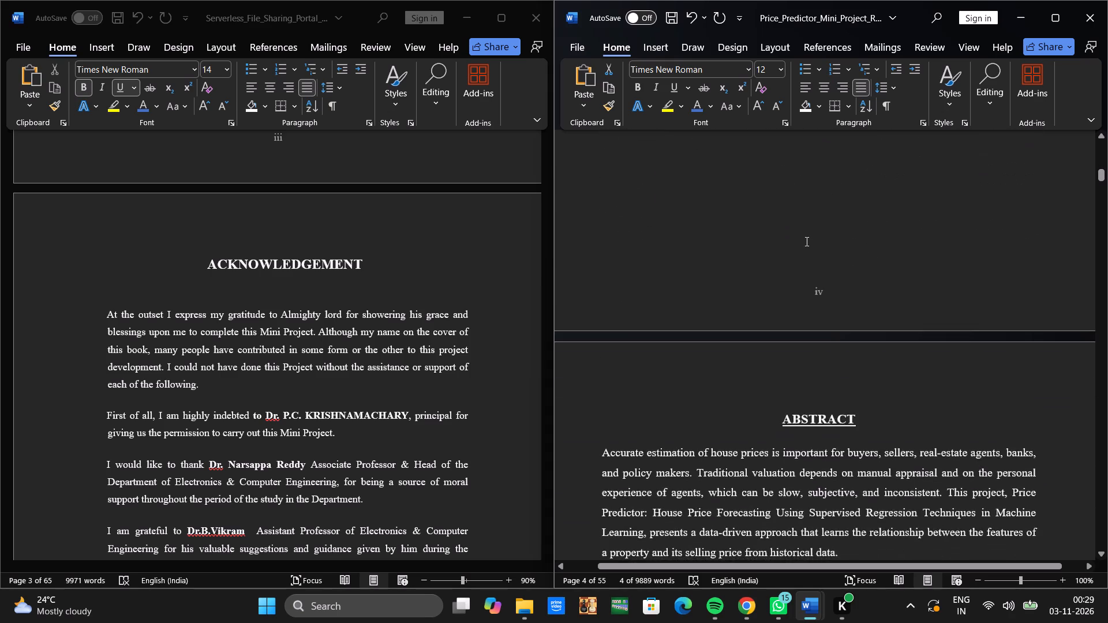
scroll(806, 241, down, 2)
scroll(806, 241, up, 1)
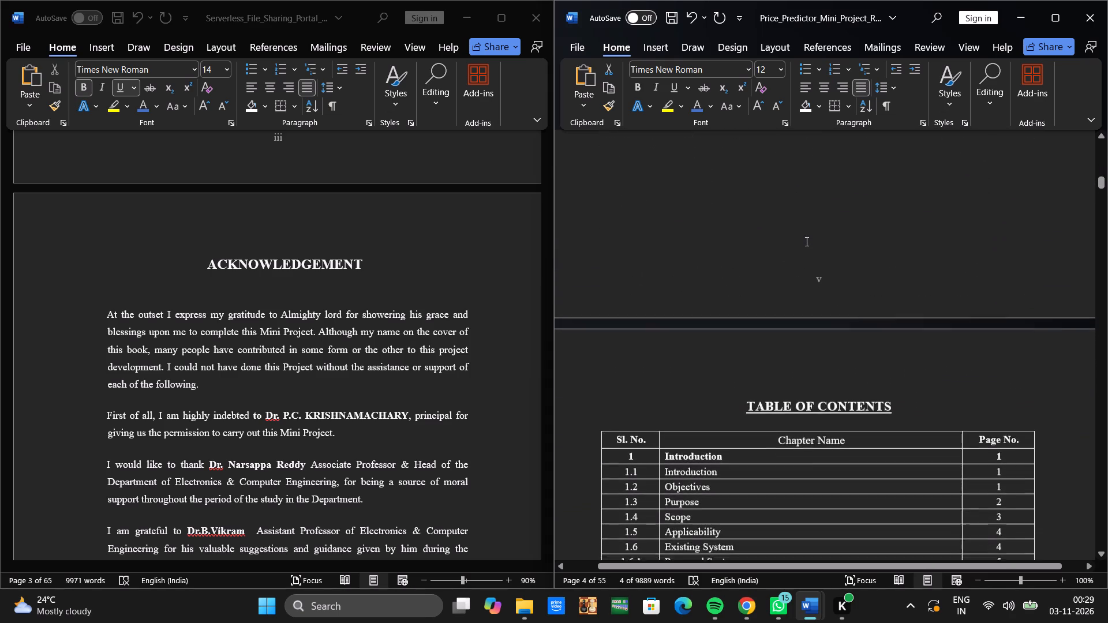
scroll(806, 241, up, 1)
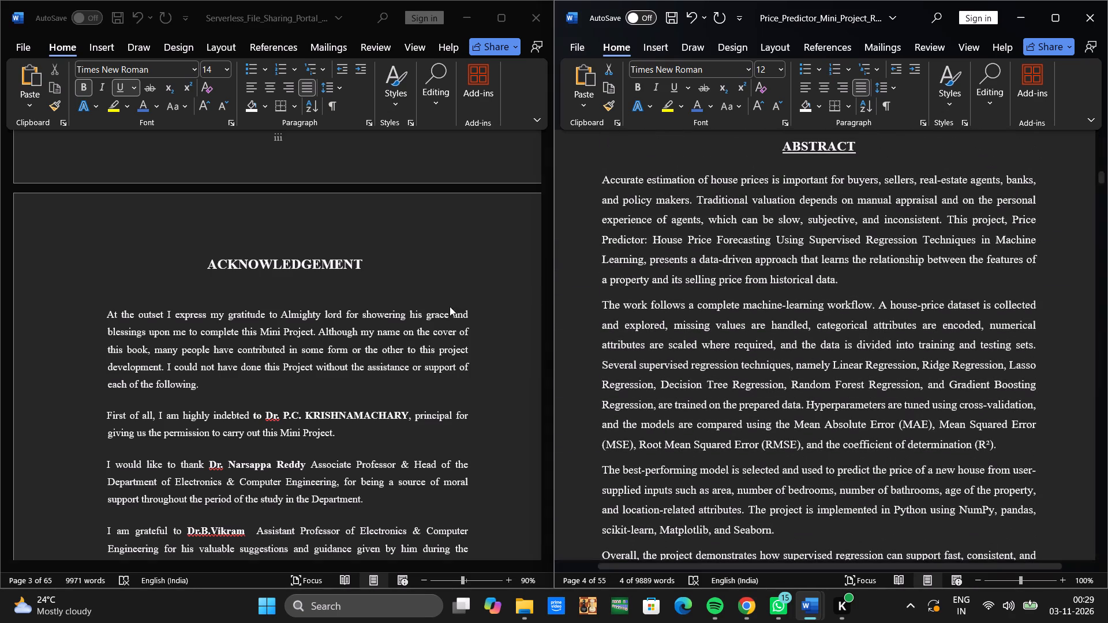
scroll(451, 295, down, 2)
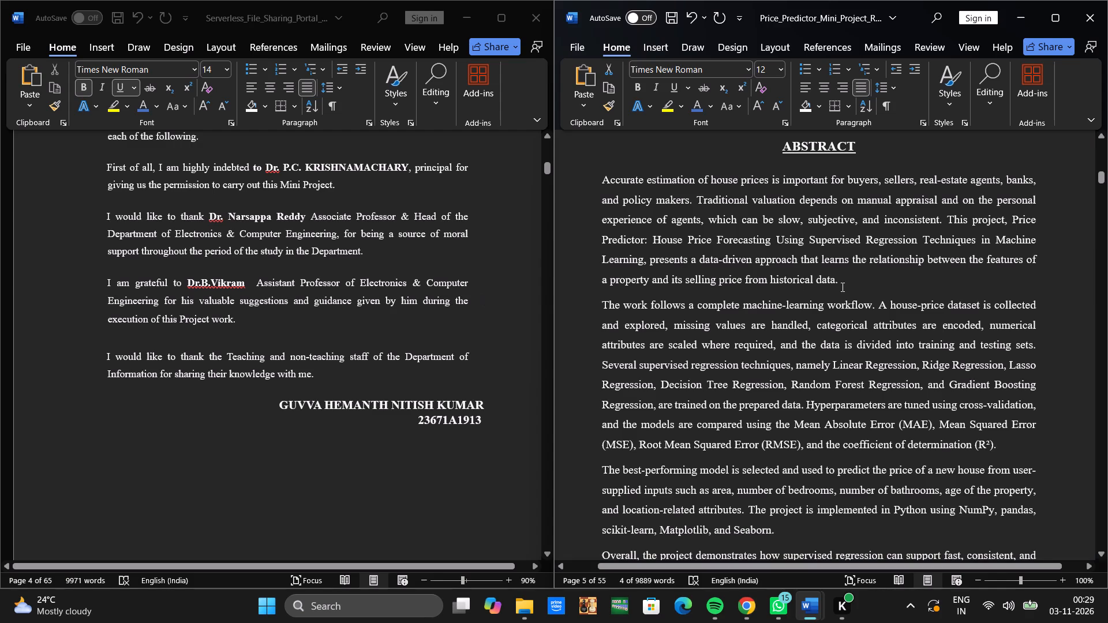
In the Price Predictor Acknowledgement, make the names of the Head of the Department, the guide and the principal bold, including their titles.
scroll(843, 287, up, 4)
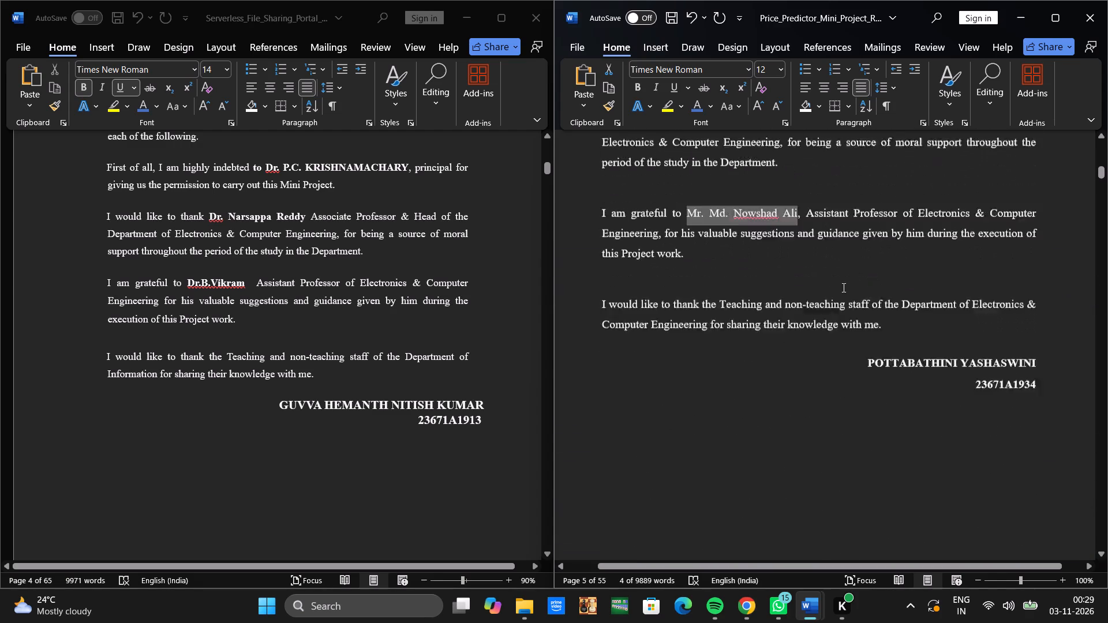
scroll(843, 287, up, 2)
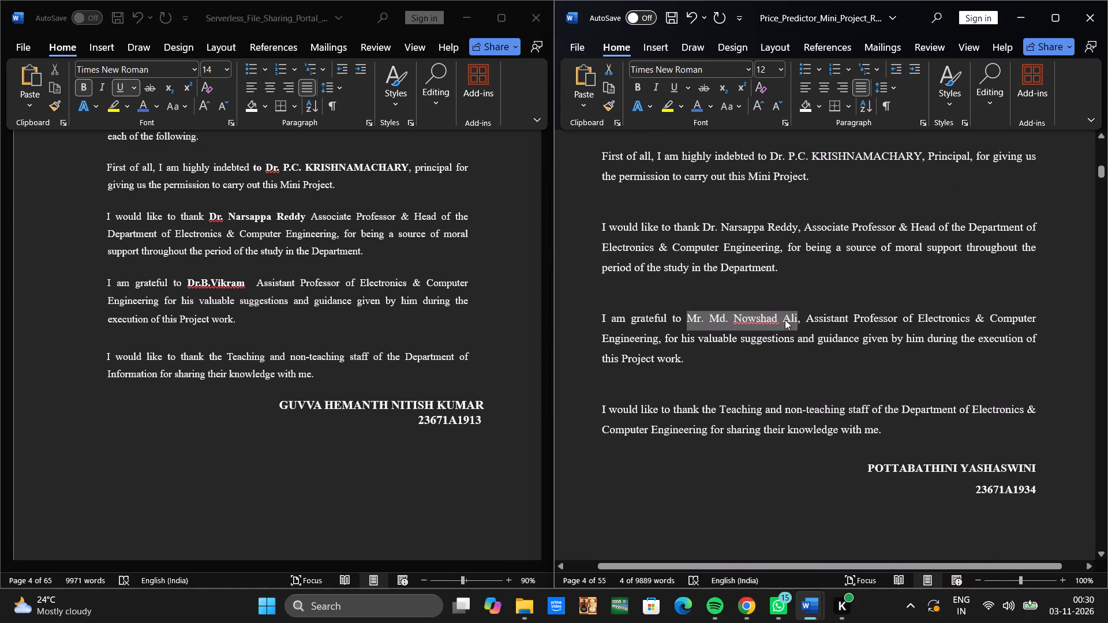
click(792, 227)
drag(792, 227, 705, 226)
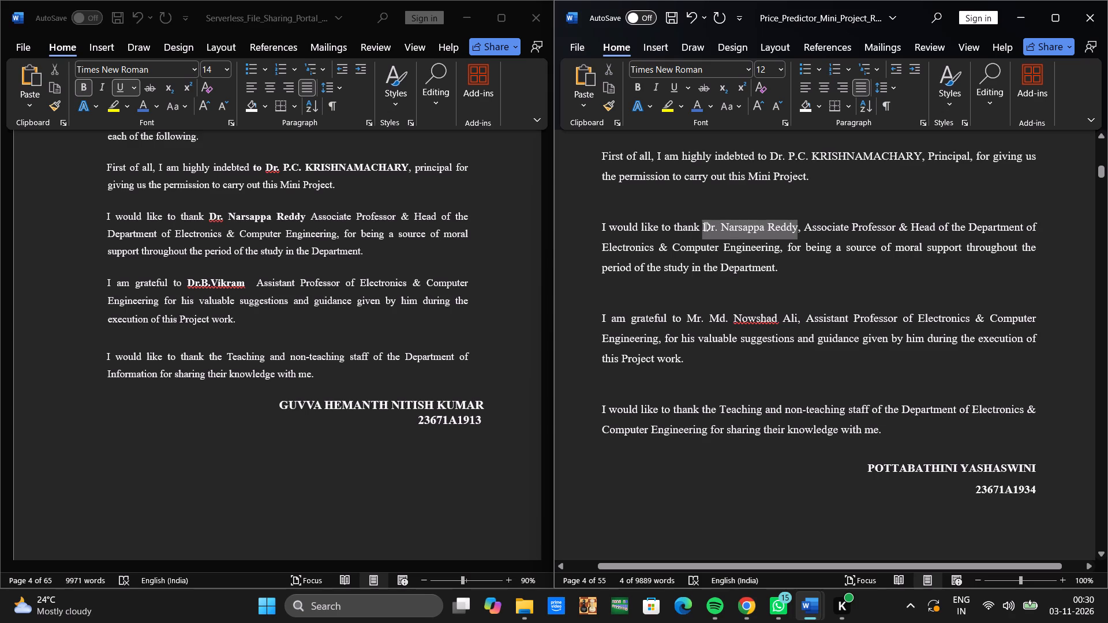
drag(705, 226, 708, 226)
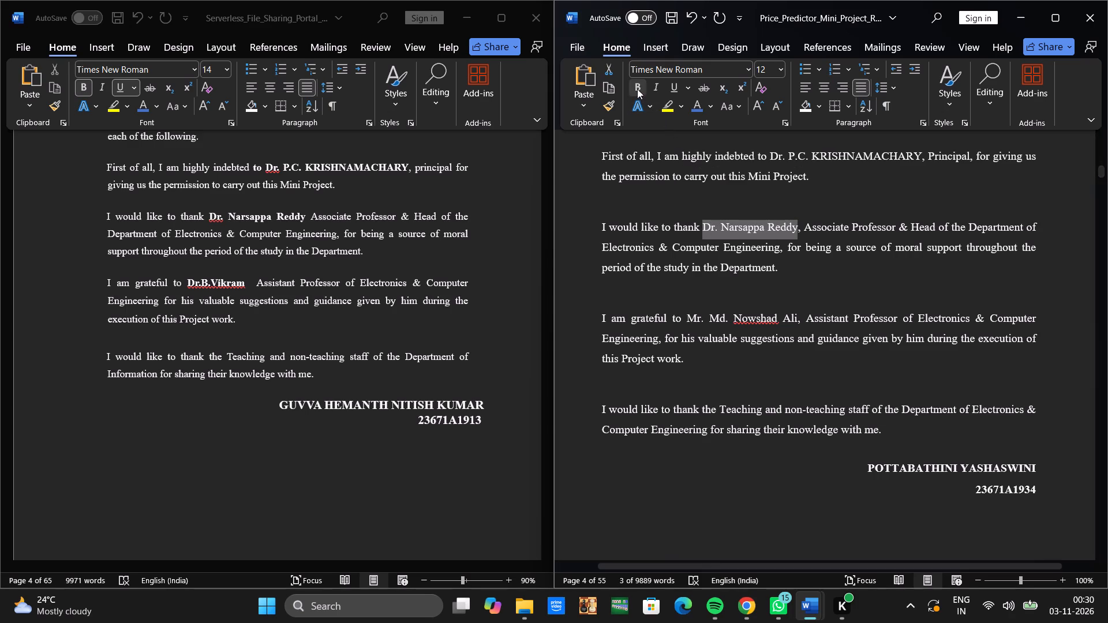
click(636, 87)
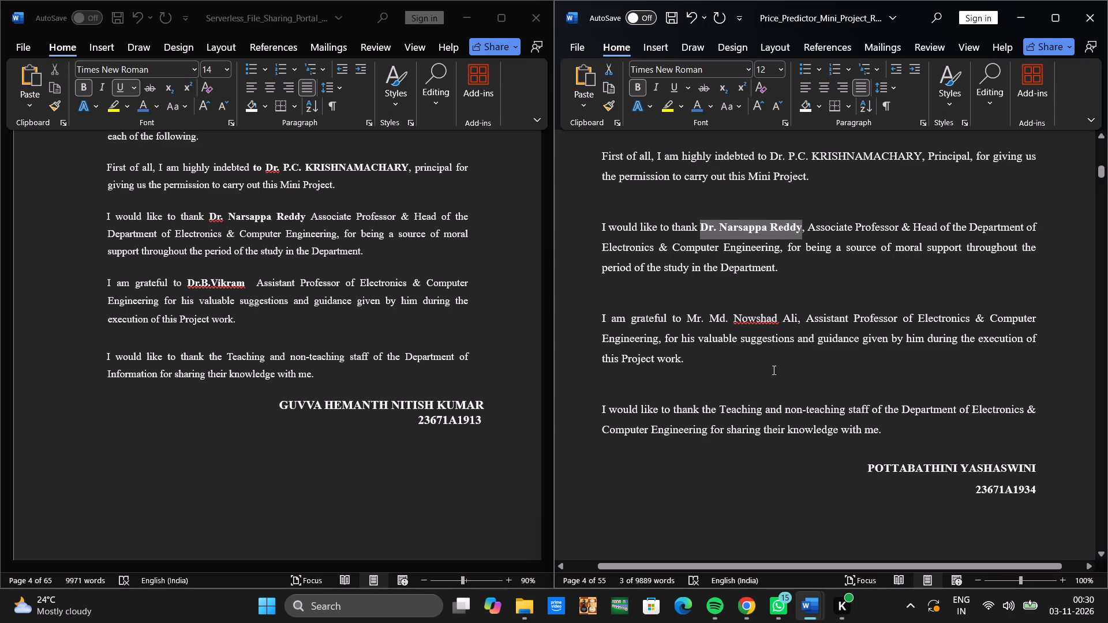
click(795, 317)
drag(795, 317, 698, 318)
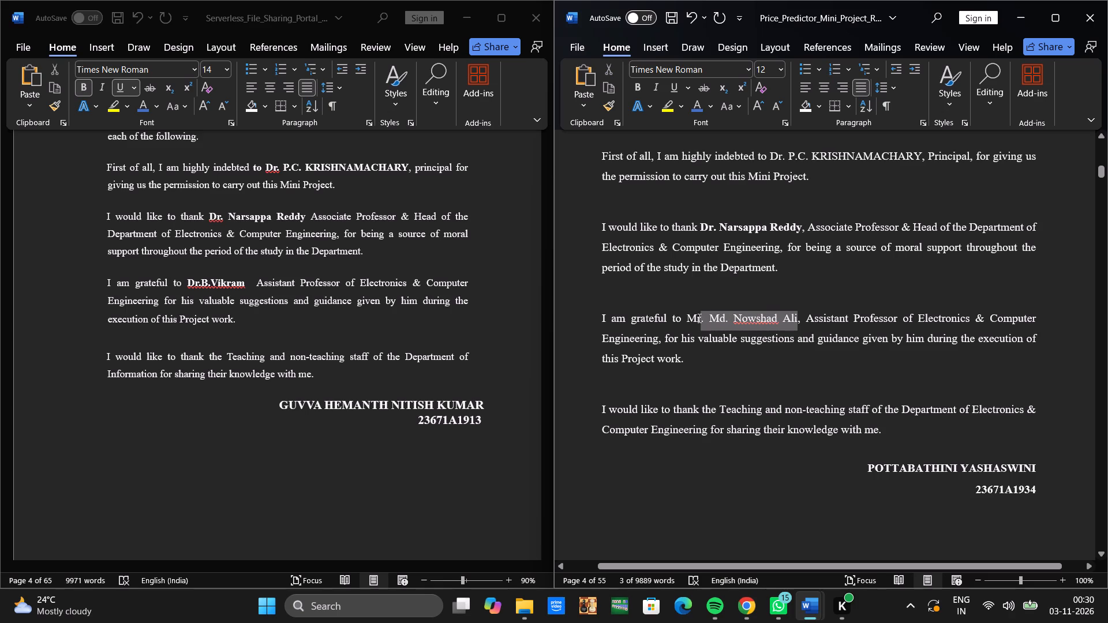
drag(698, 318, 694, 318)
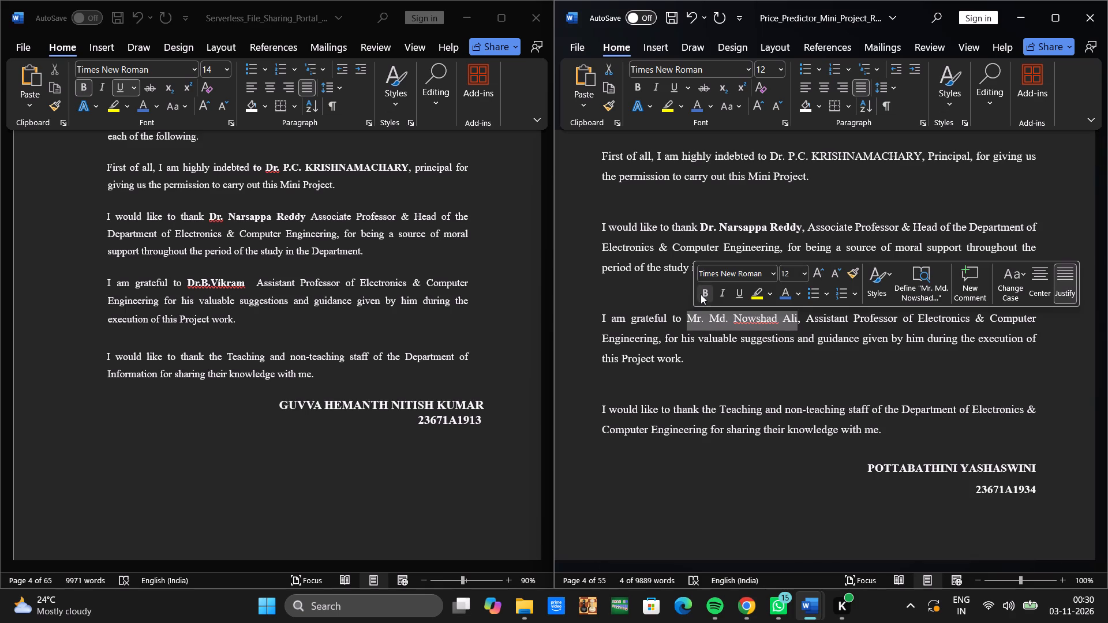
click(701, 294)
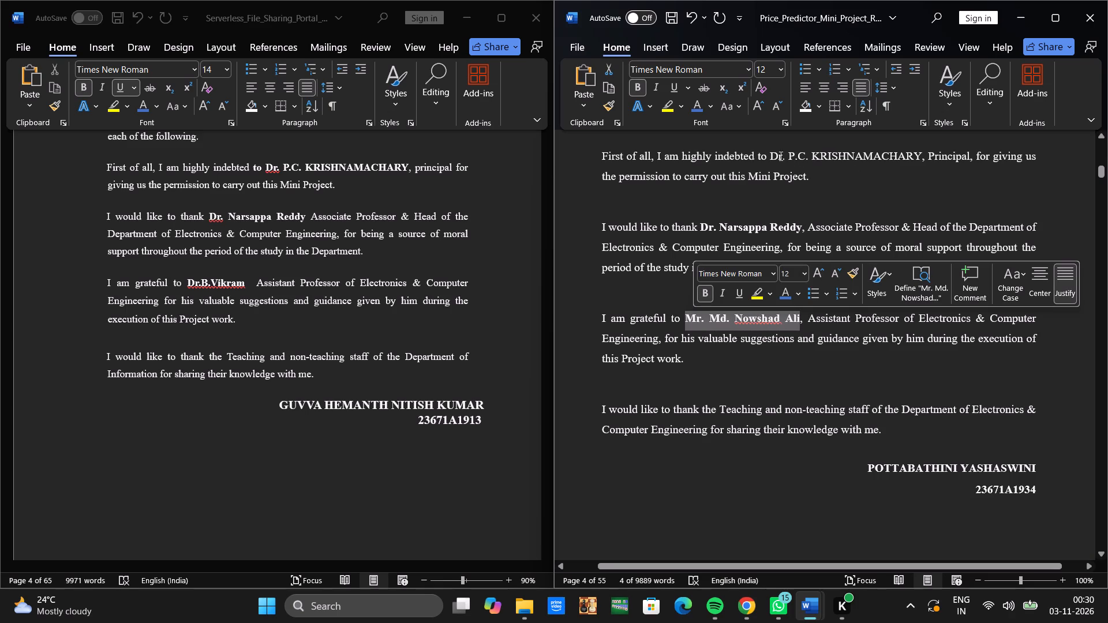
click(771, 153)
drag(771, 153, 884, 153)
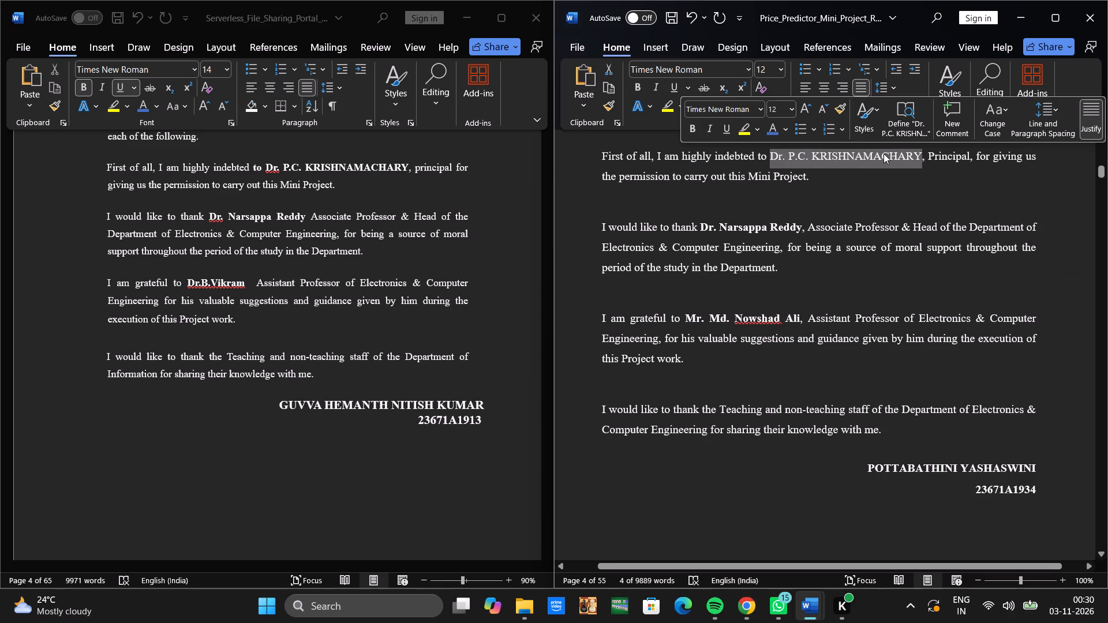
click(698, 130)
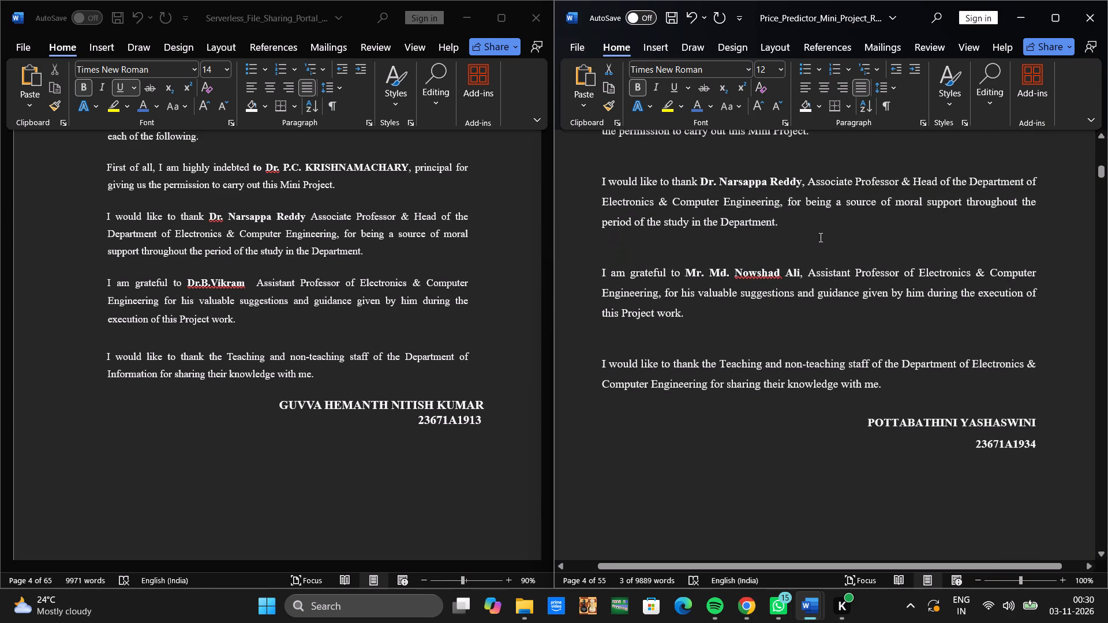
Review the end of the Price Predictor Acknowledgement and move on to its Abstract page.
scroll(819, 237, down, 2)
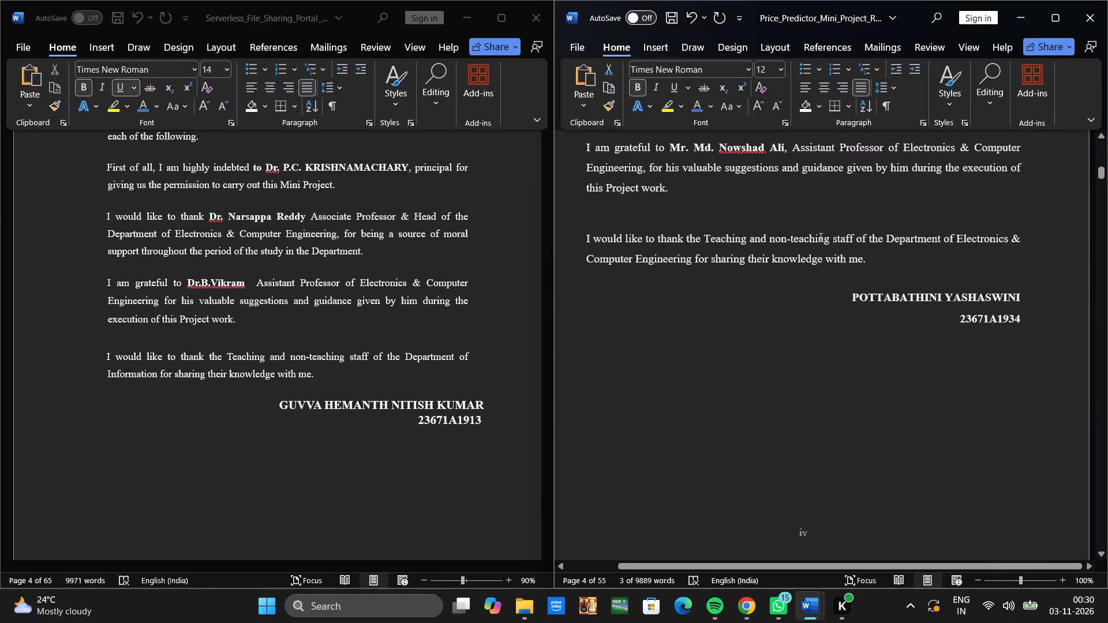
scroll(819, 237, down, 1)
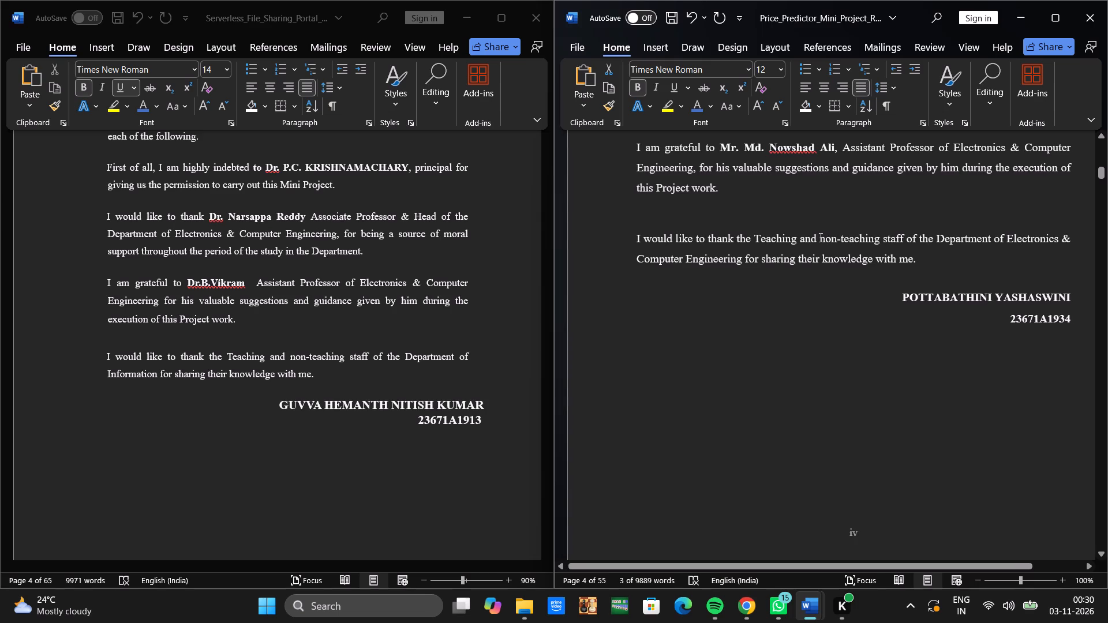
scroll(819, 237, down, 3)
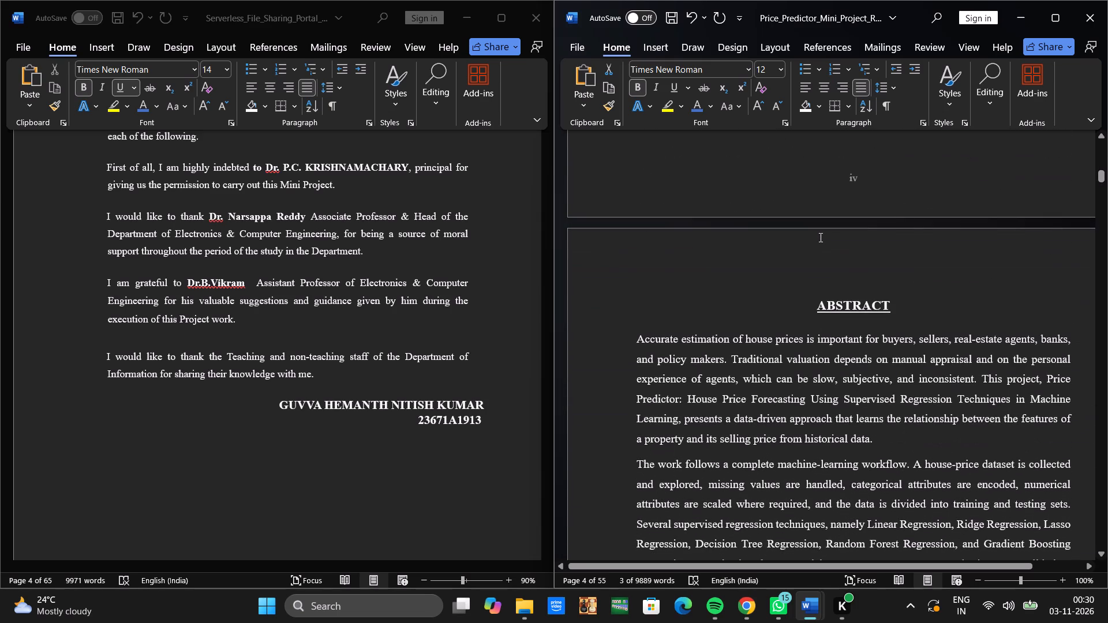
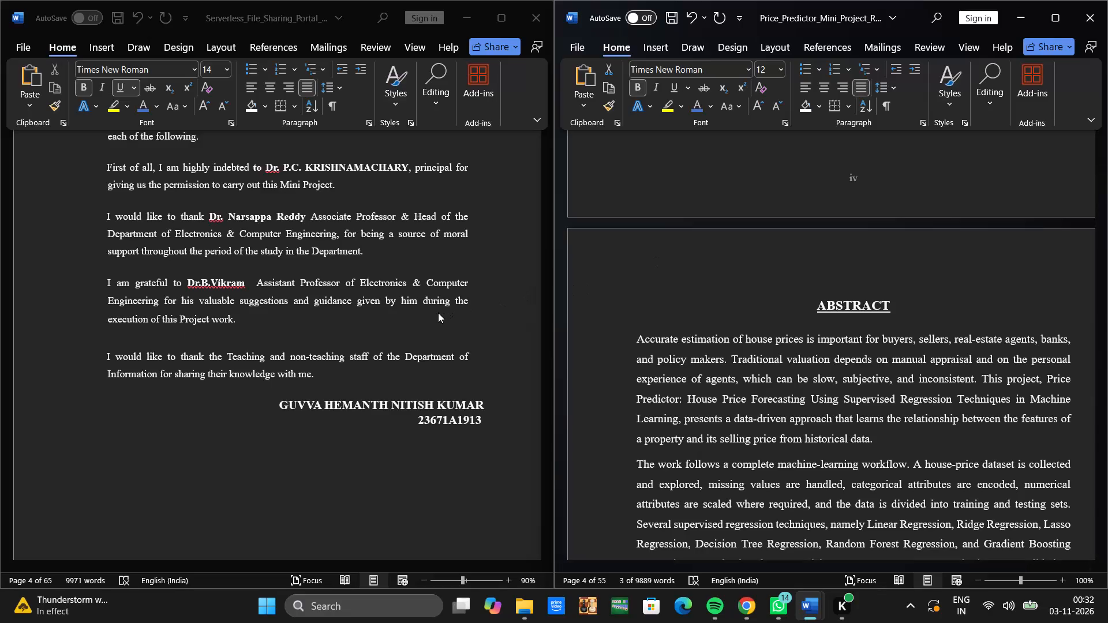
Examine the end of the Serverless report's Acknowledgement and the layout and paragraph spacing of its Abstract.
scroll(438, 313, down, 2)
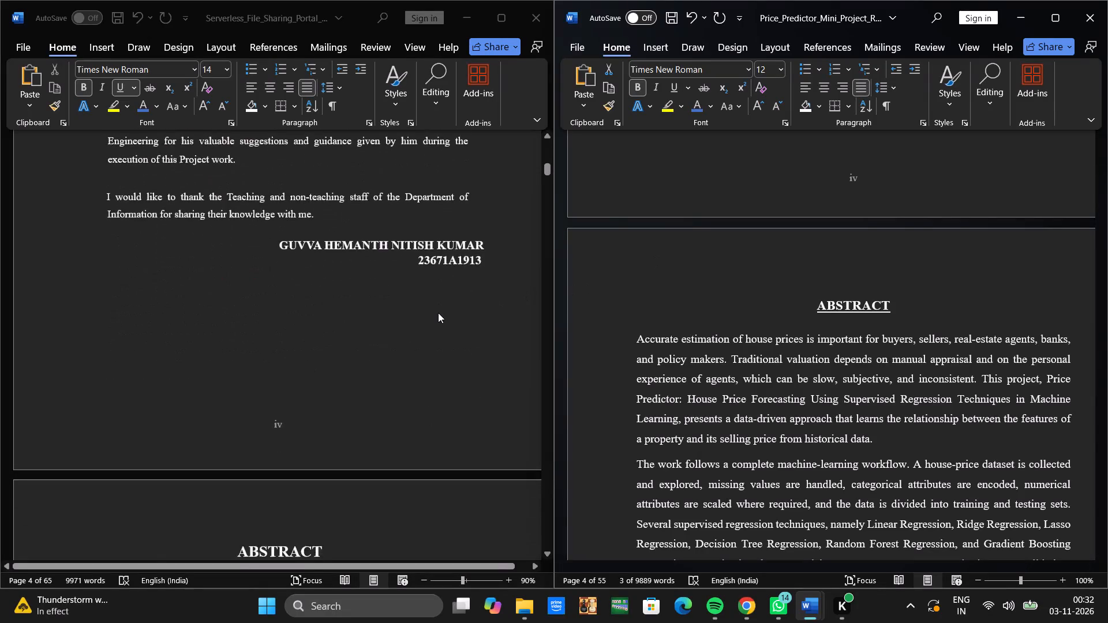
scroll(438, 313, down, 3)
scroll(454, 260, down, 1)
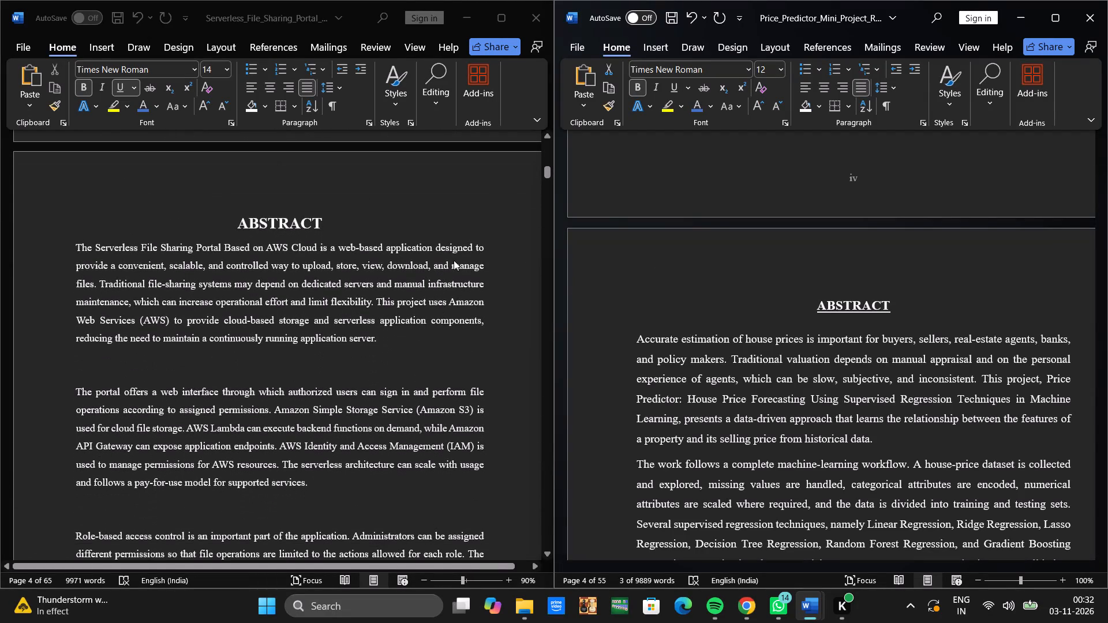
scroll(454, 260, down, 2)
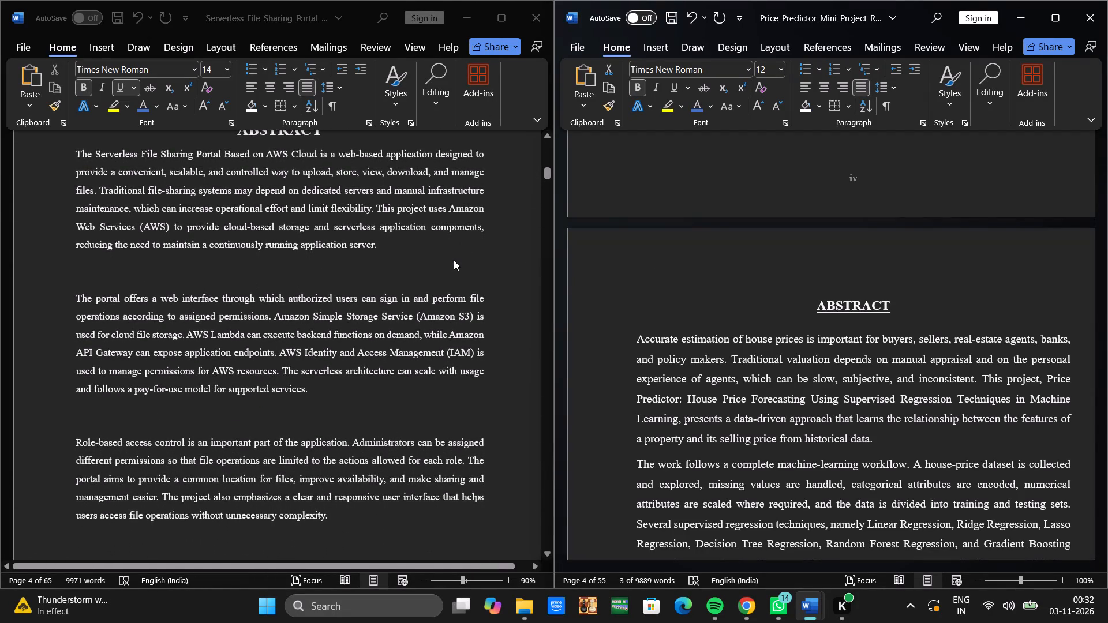
scroll(454, 260, up, 1)
scroll(908, 309, up, 1)
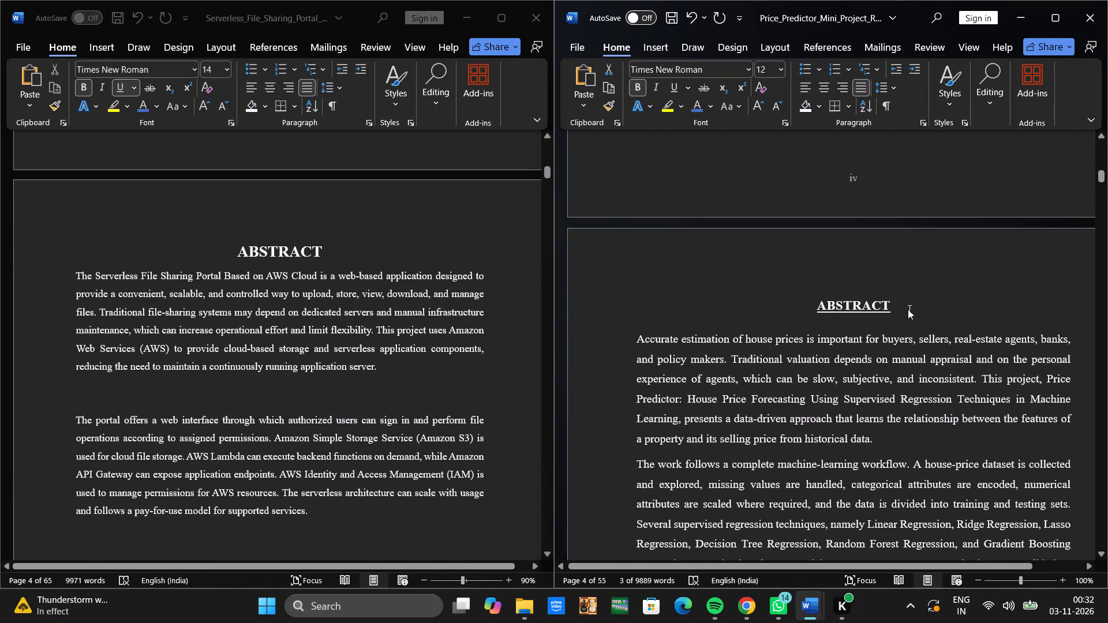
Recheck the Price Predictor report's pages from Certificate to Abstract and compare its Abstract's layout with the Serverless report's Abstract.
scroll(908, 309, up, 13)
scroll(908, 309, down, 1)
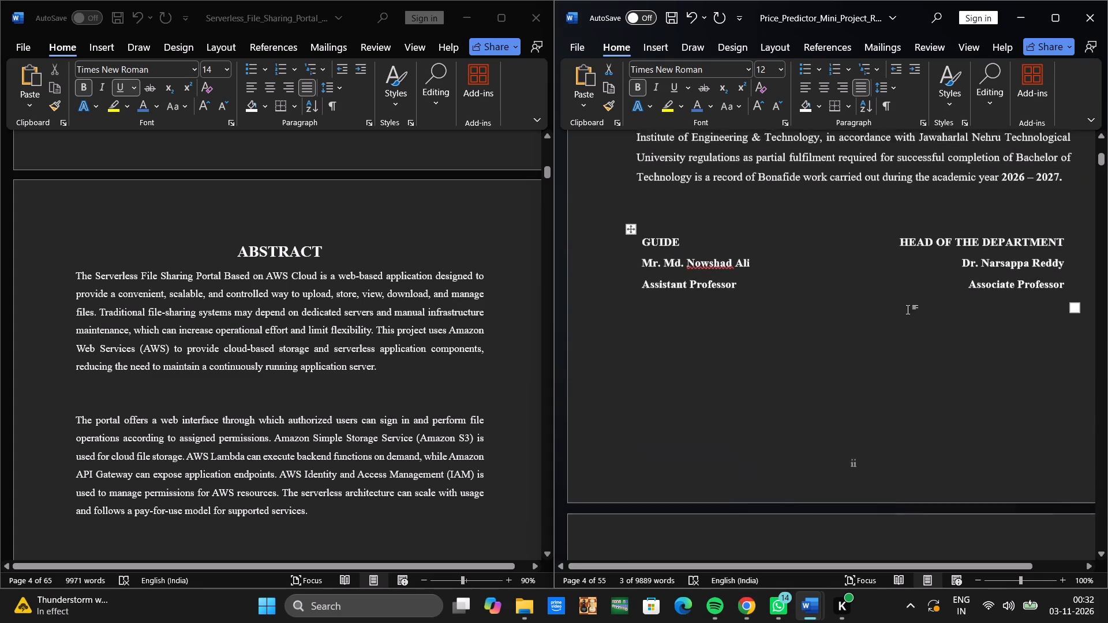
scroll(908, 309, down, 1)
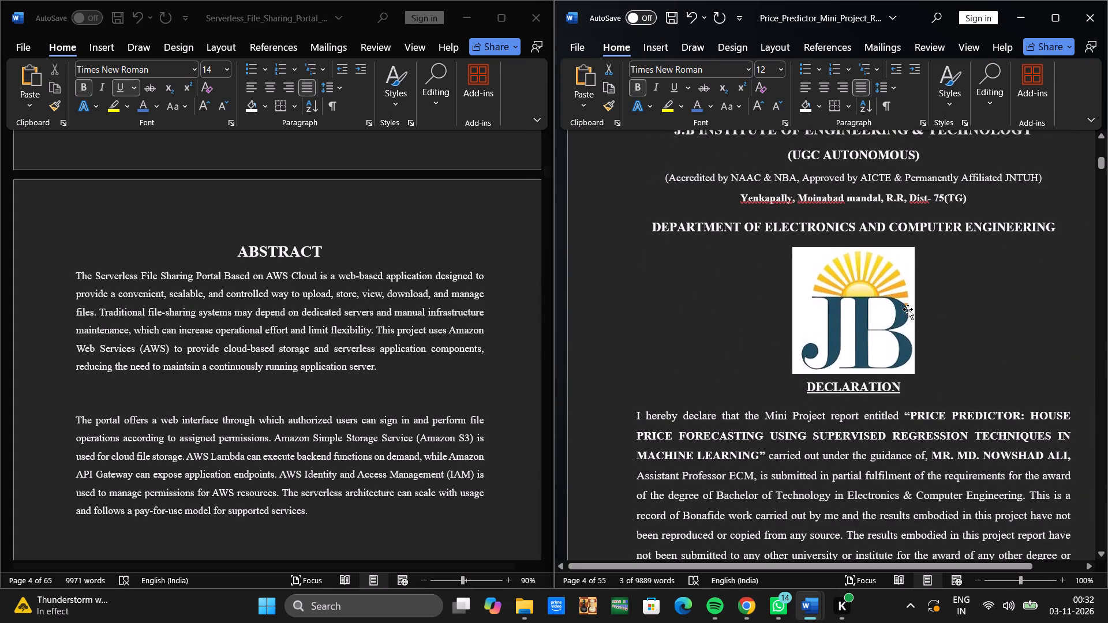
scroll(1021, 335, down, 3)
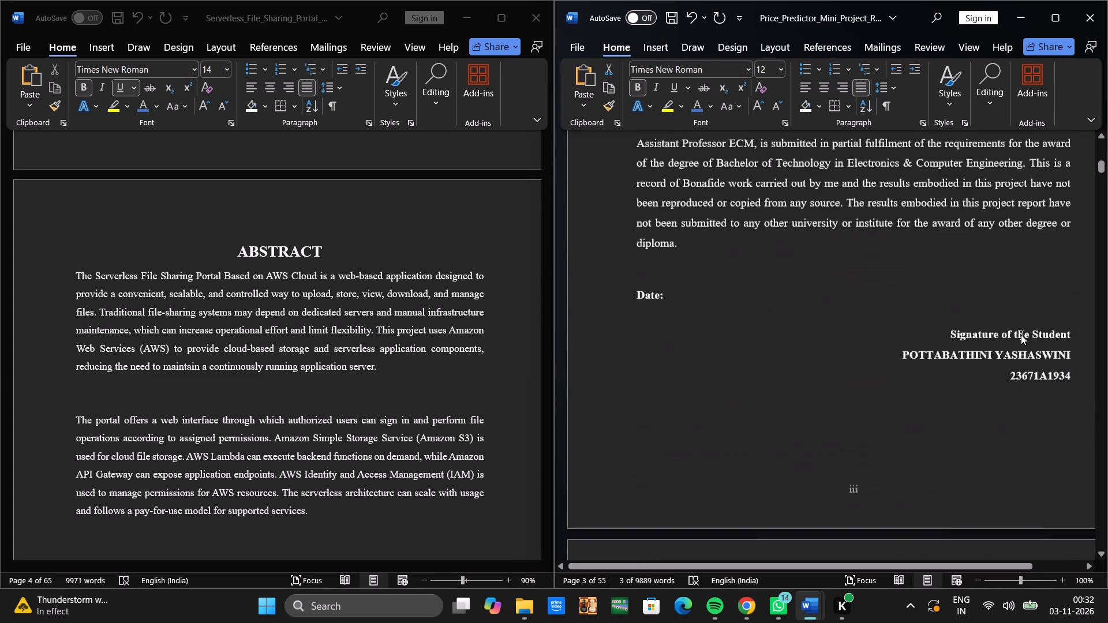
scroll(1021, 335, down, 2)
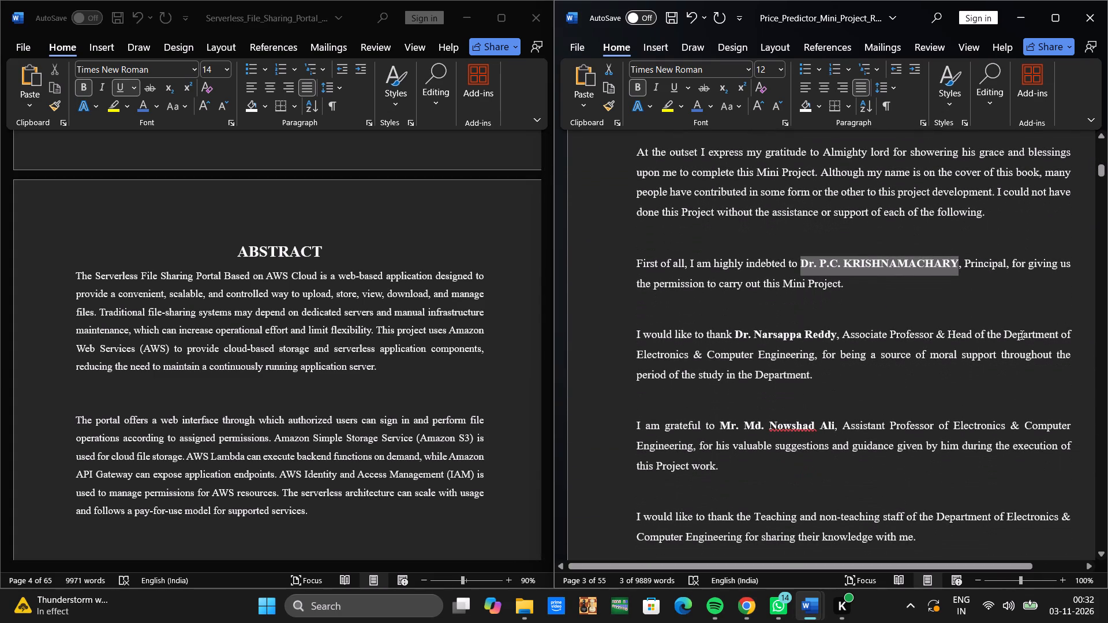
click(1000, 314)
scroll(1000, 314, down, 2)
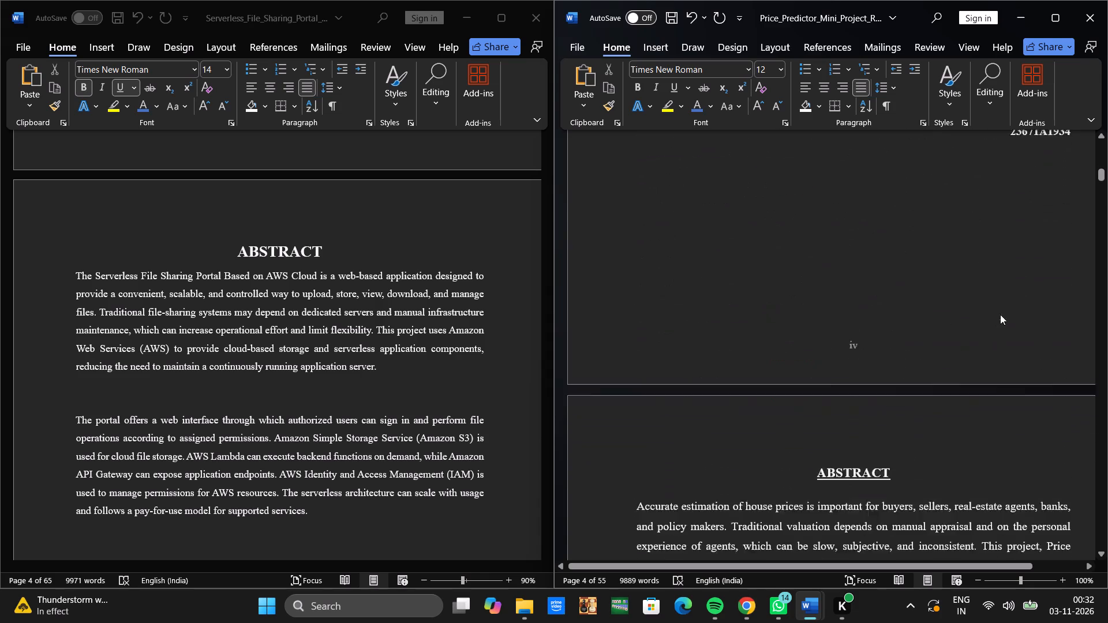
scroll(1000, 314, down, 4)
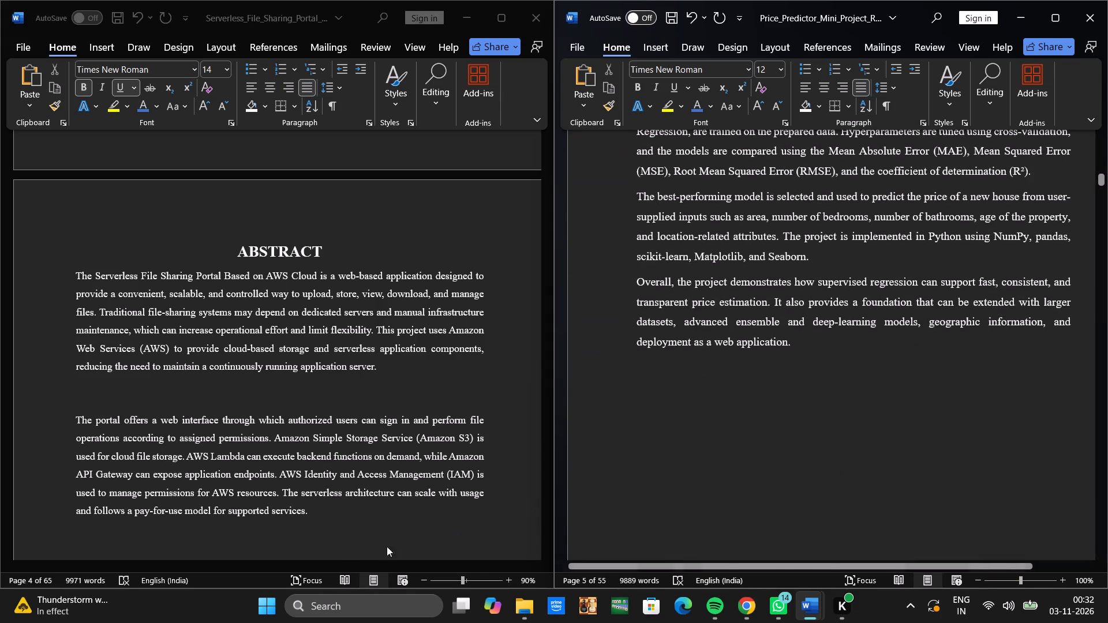
scroll(340, 534, down, 4)
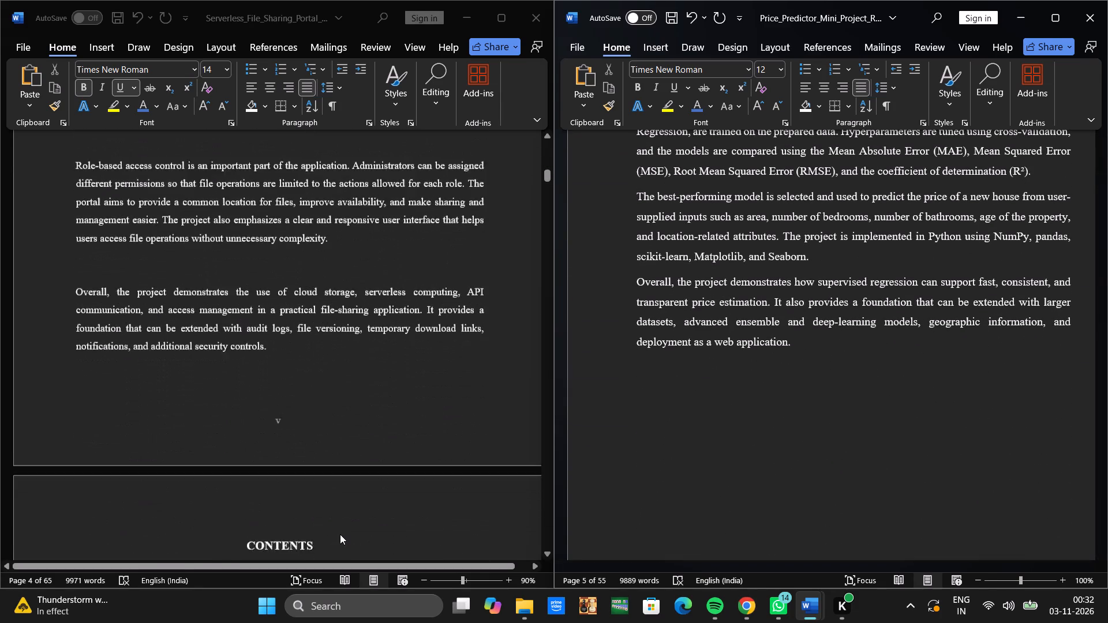
scroll(340, 534, down, 1)
scroll(340, 534, up, 2)
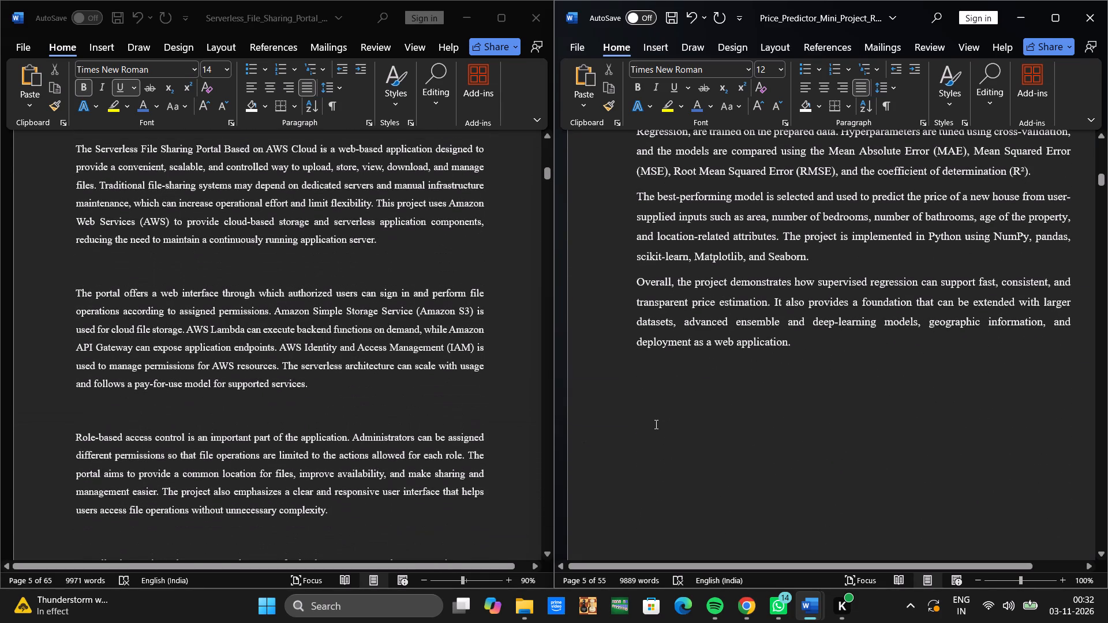
Insert a blank line after each of the first three paragraphs of the Price Predictor Abstract.
scroll(655, 424, up, 2)
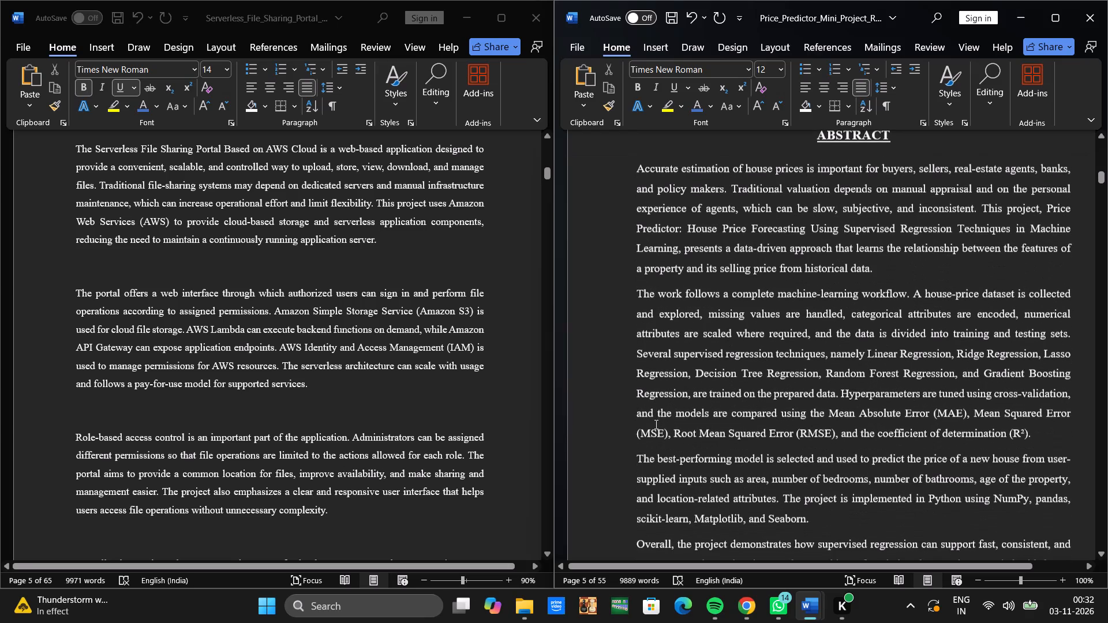
click(900, 267)
key(Return)
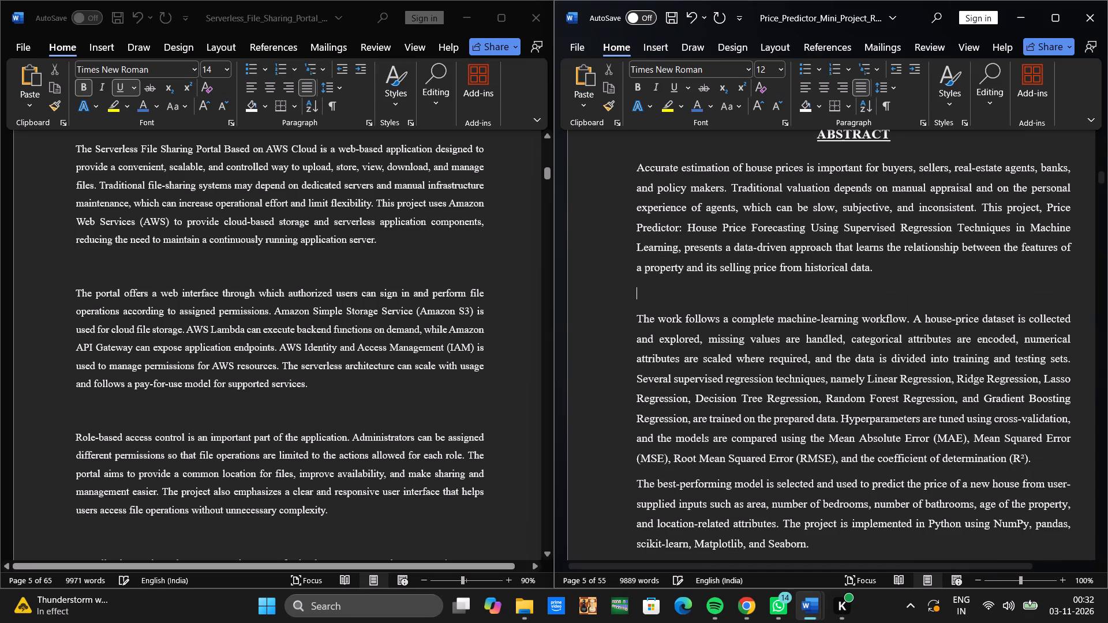
scroll(900, 267, down, 1)
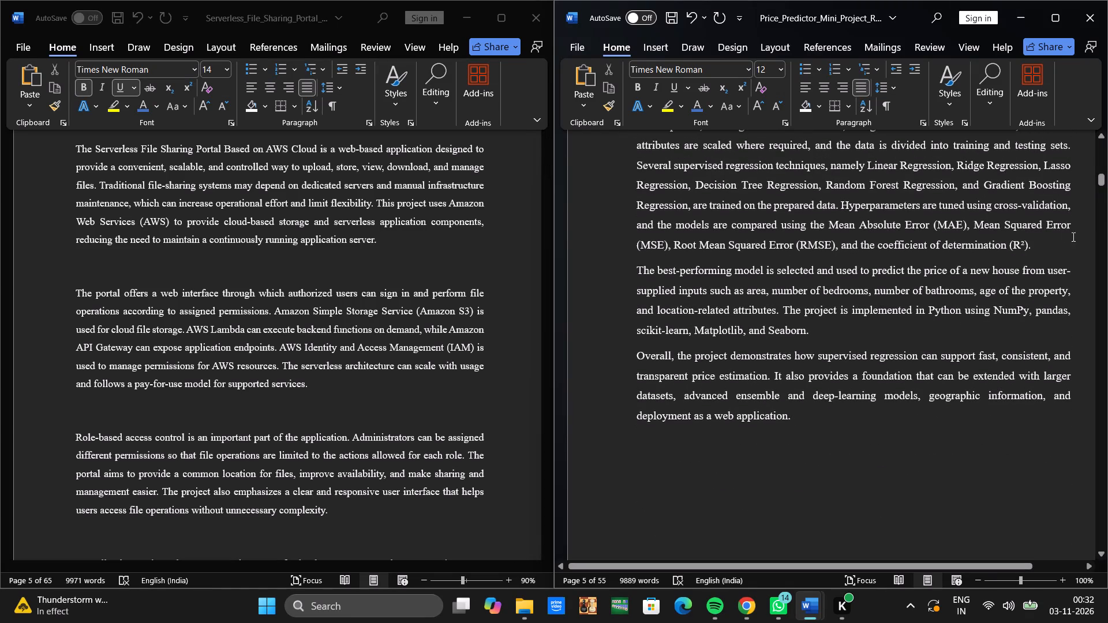
click(1048, 240)
key(Return)
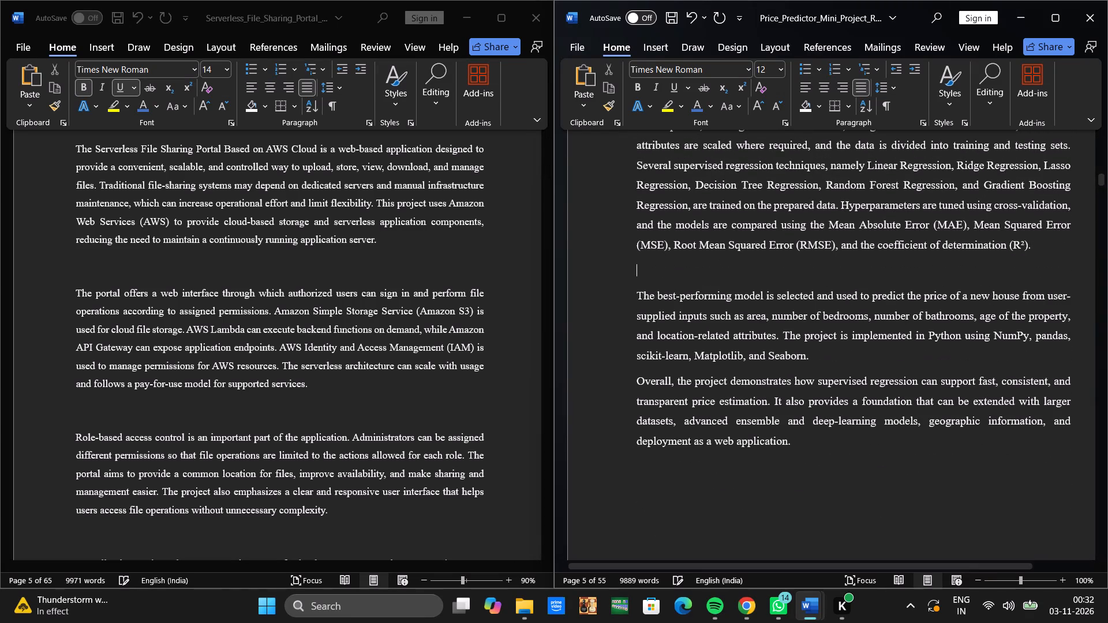
click(935, 363)
key(Return)
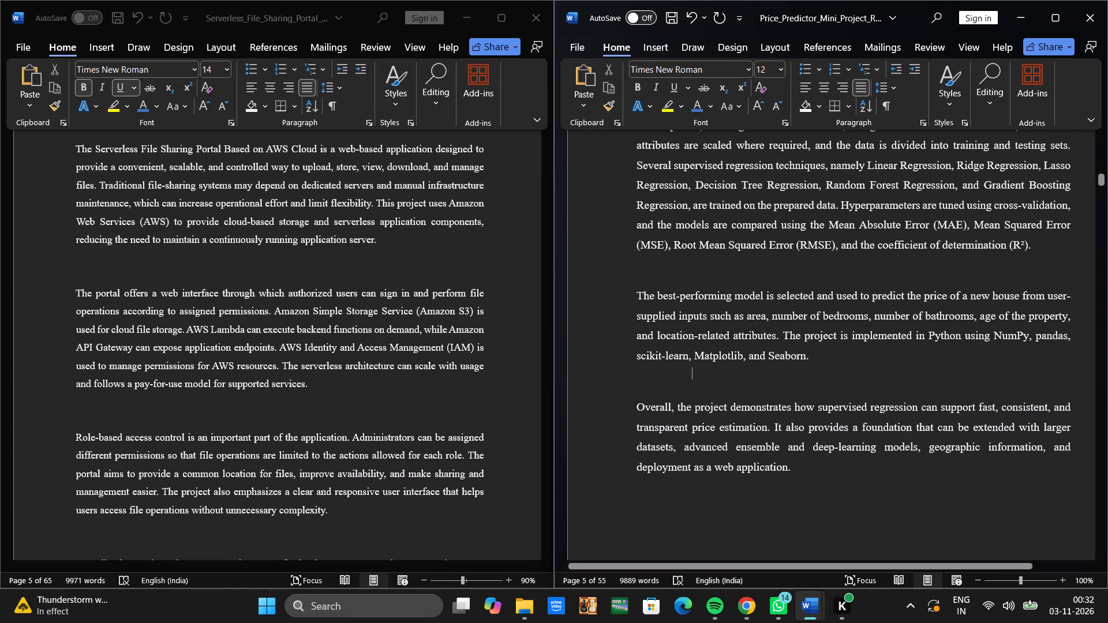
Examine the Price Predictor report's Table of Contents, List of Figures, list of tables and List of Screenshots.
scroll(935, 363, down, 3)
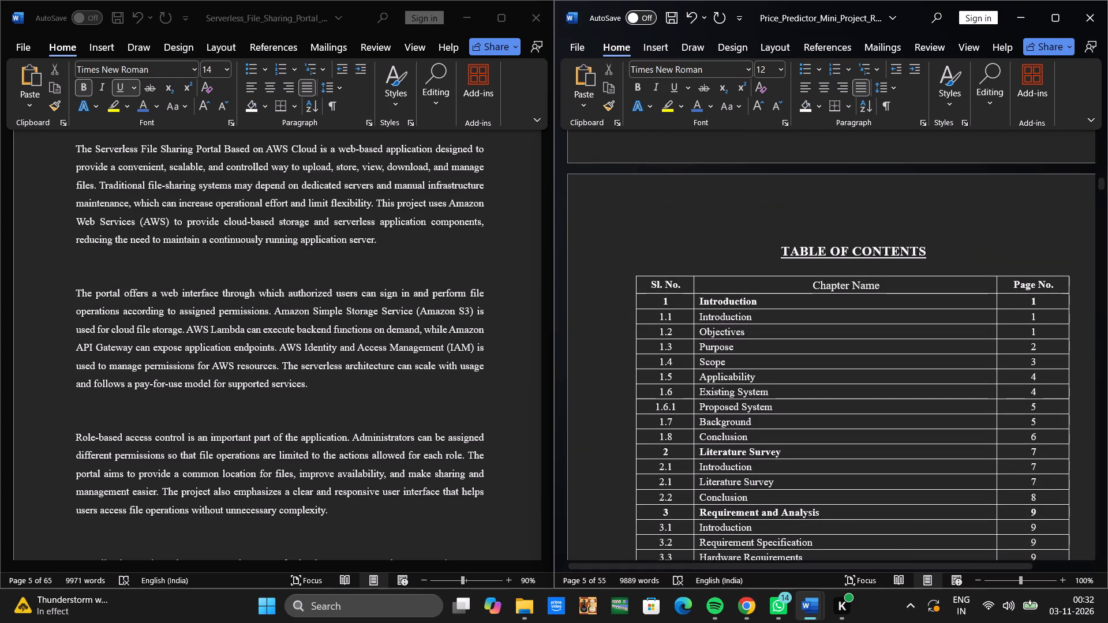
scroll(935, 363, down, 1)
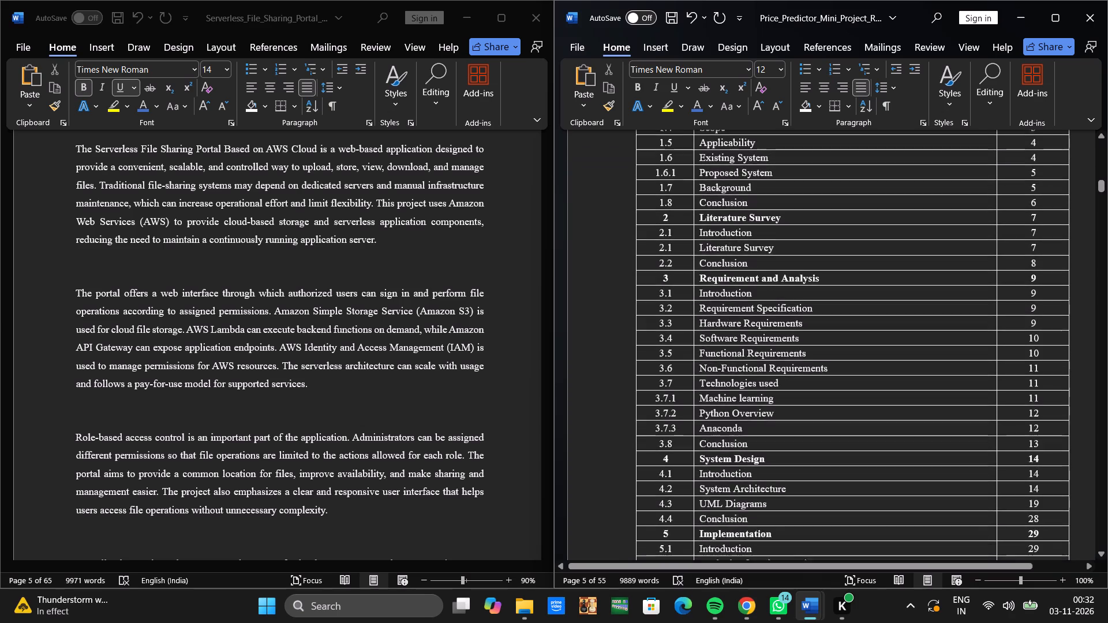
scroll(935, 363, down, 8)
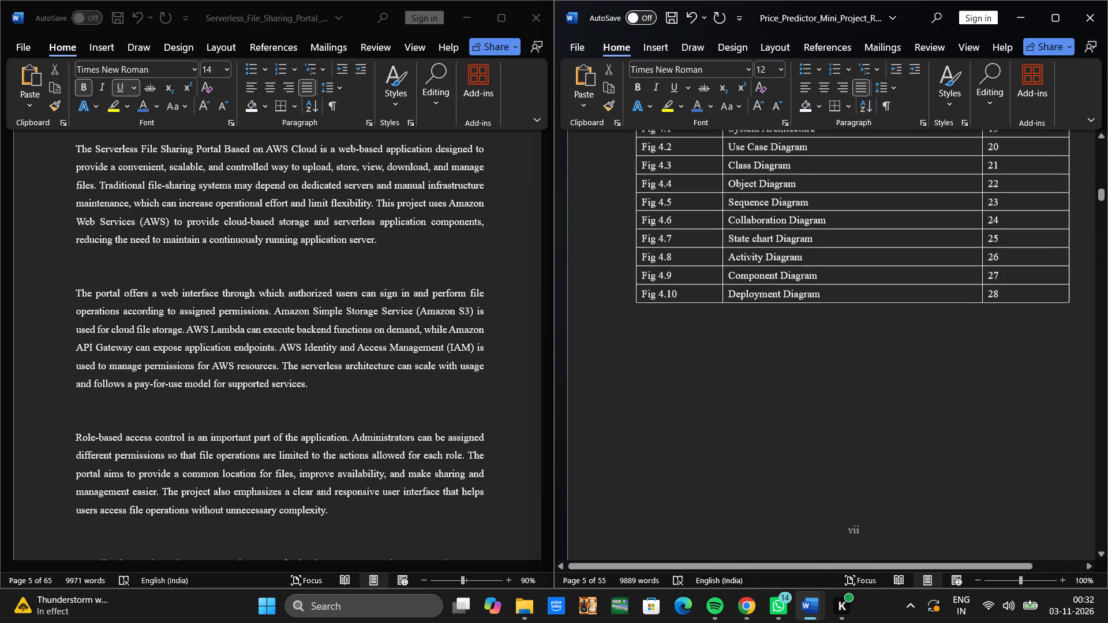
scroll(935, 363, down, 6)
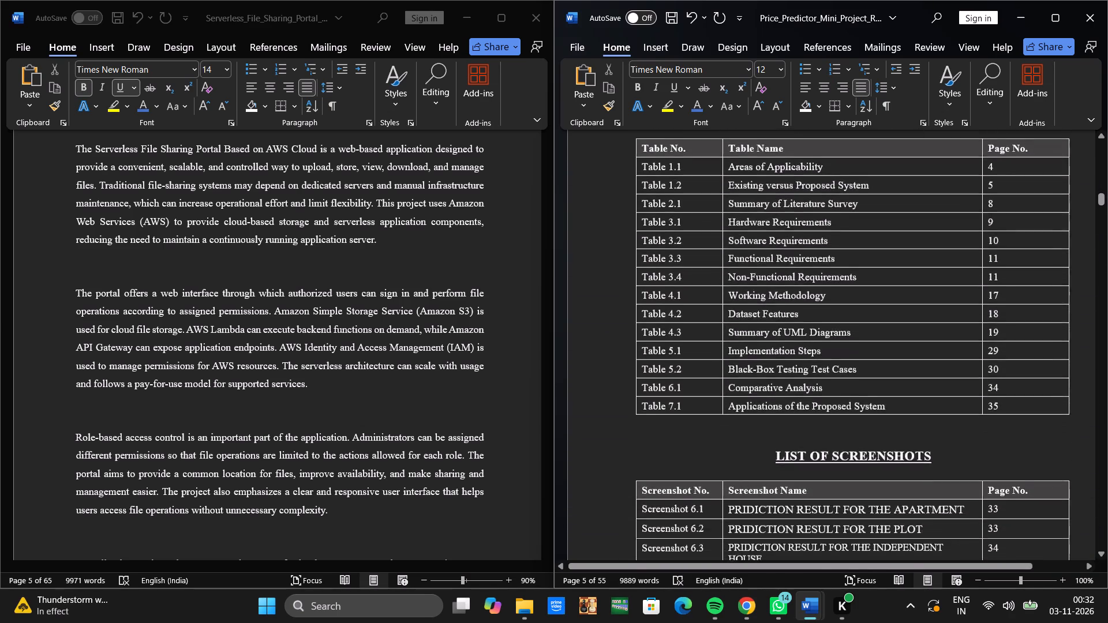
scroll(935, 363, down, 2)
scroll(935, 363, up, 1)
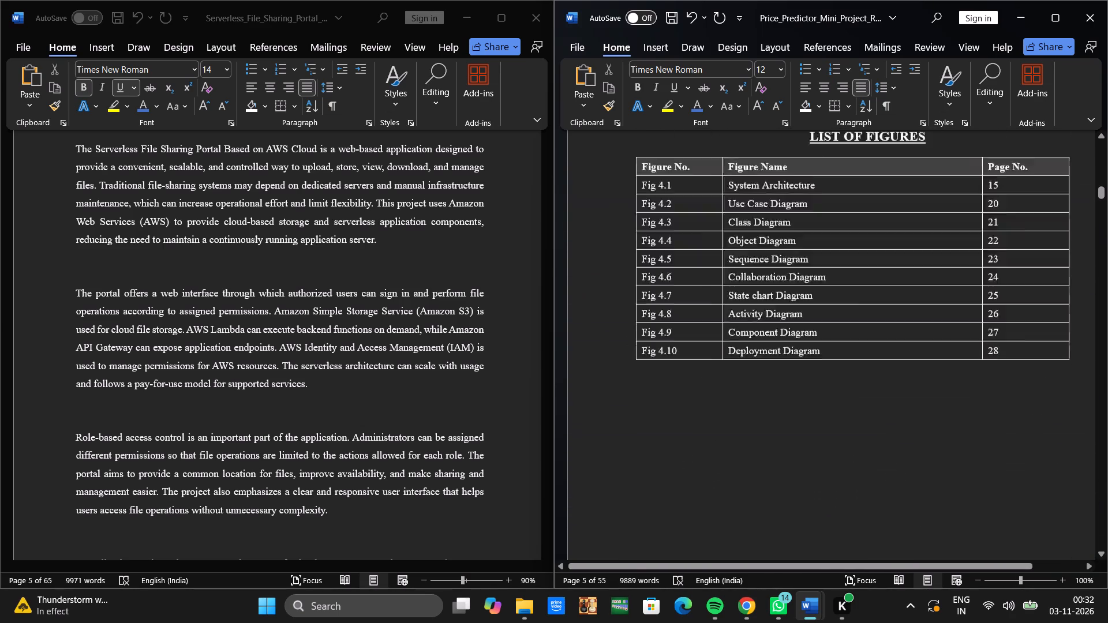
scroll(935, 363, up, 1)
scroll(935, 363, down, 3)
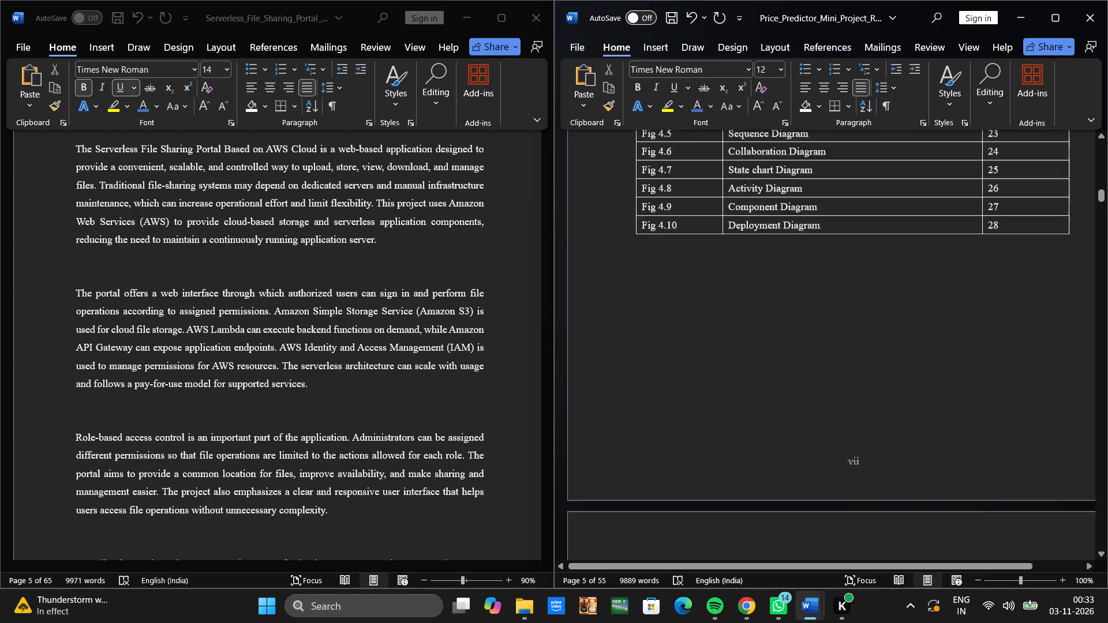
scroll(935, 363, down, 3)
scroll(935, 363, up, 1)
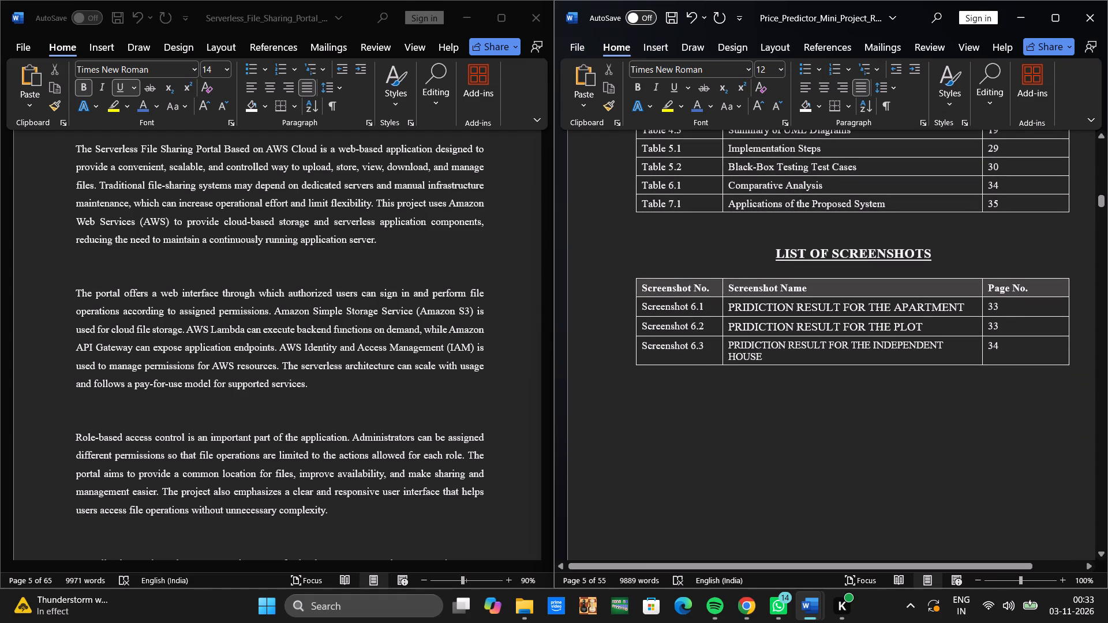
Close the Price Predictor report without saving its changes, leaving the Serverless report open.
scroll(935, 363, up, 1)
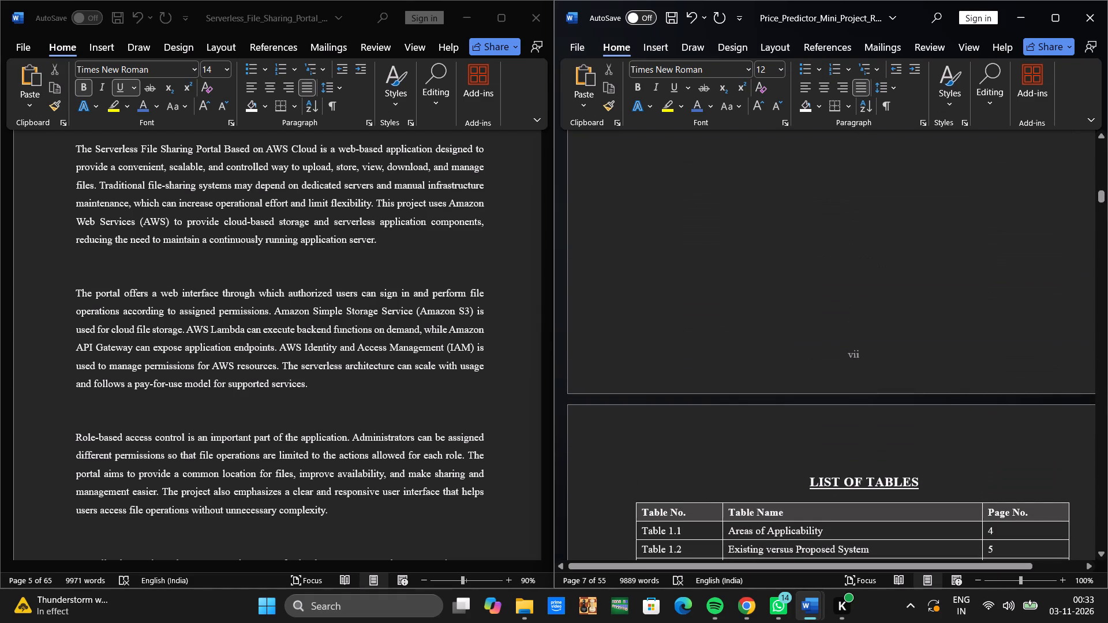
click(1090, 20)
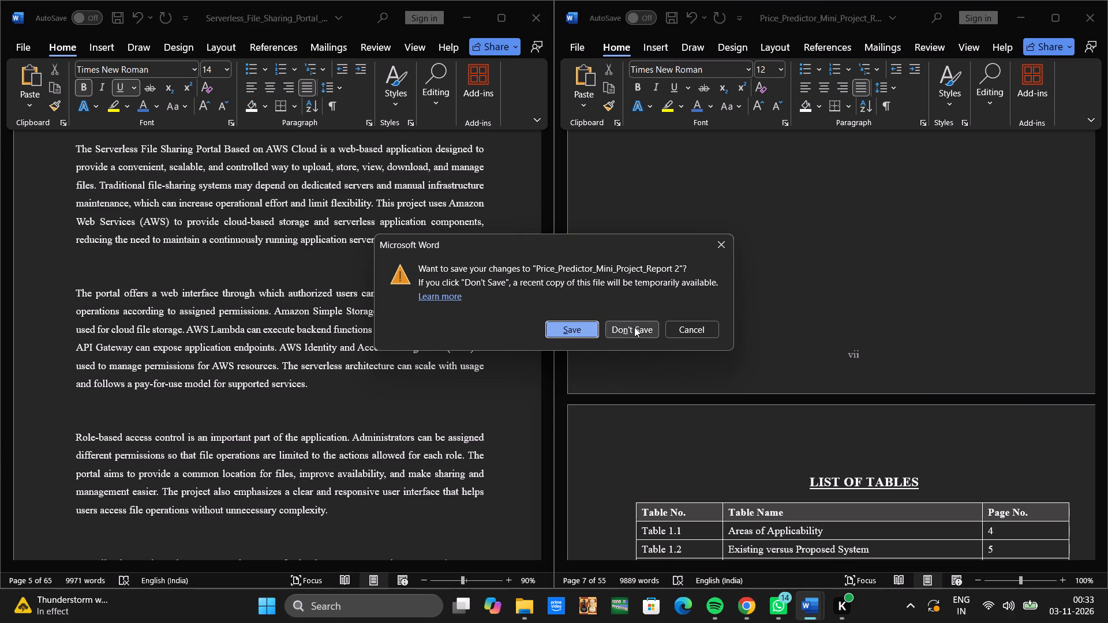
click(634, 327)
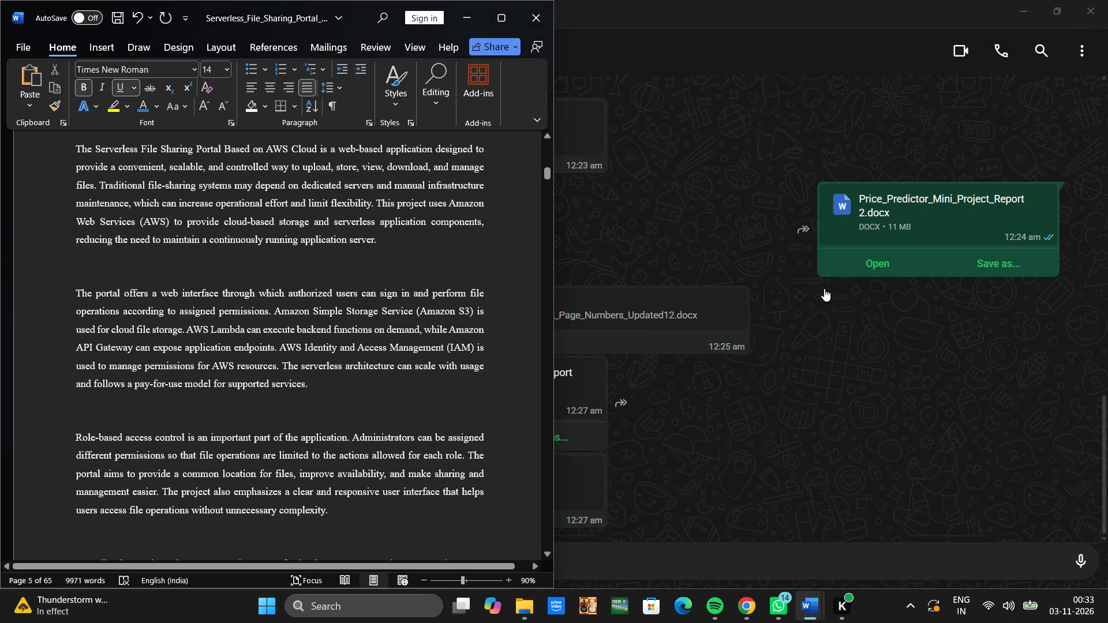
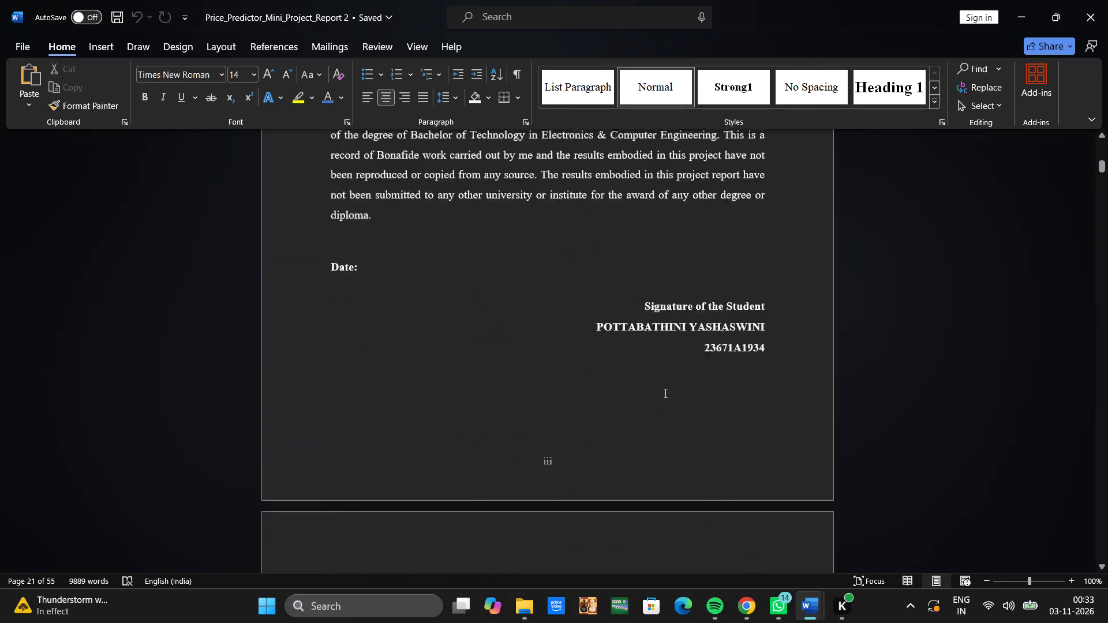
Examine the Price Predictor report's pages from the student's signed statement through section 4.2.3 Working Methodology.
scroll(664, 393, down, 7)
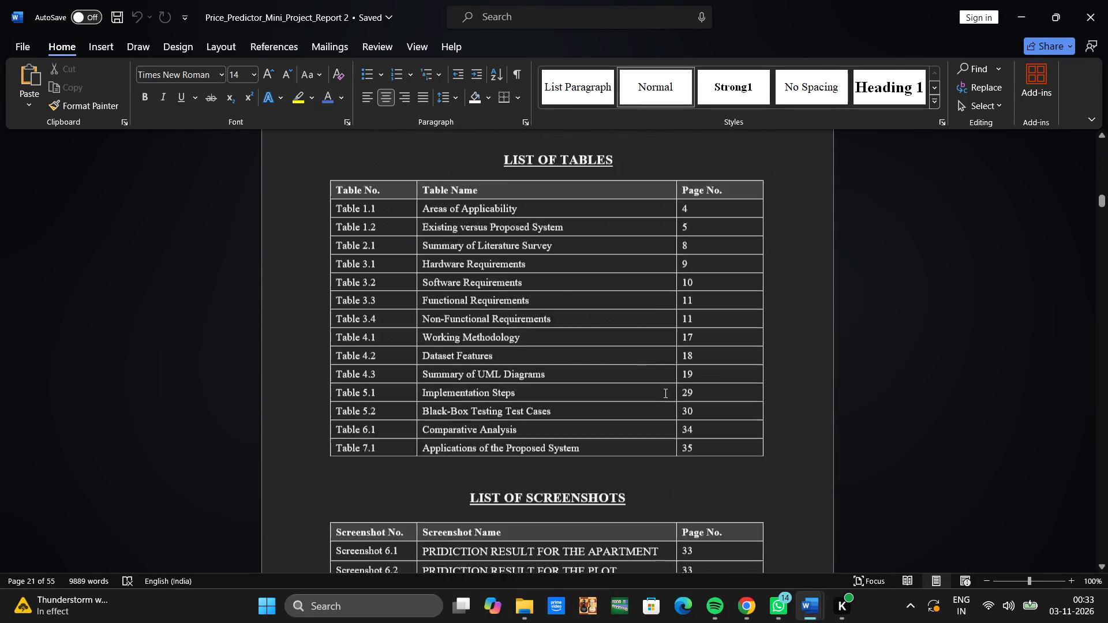
scroll(664, 393, down, 2)
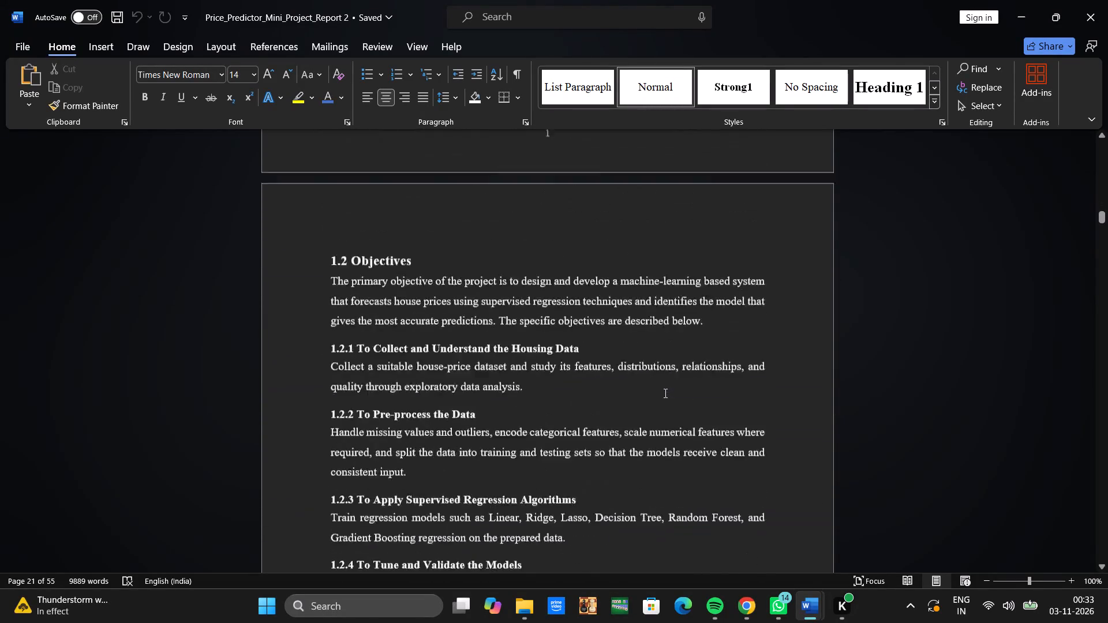
scroll(664, 393, down, 10)
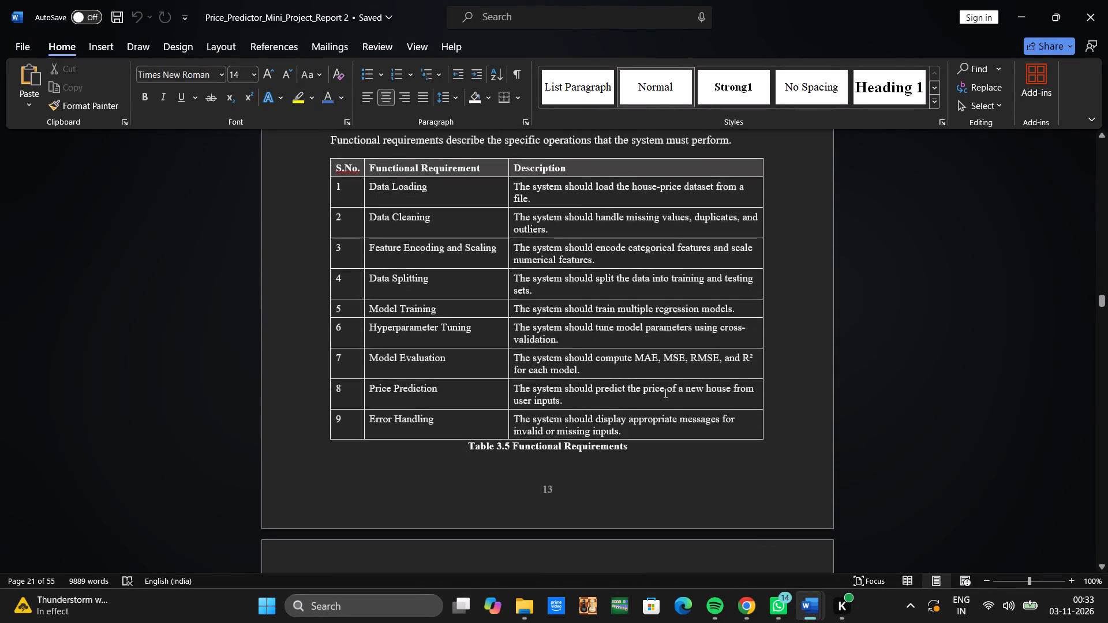
scroll(664, 393, down, 13)
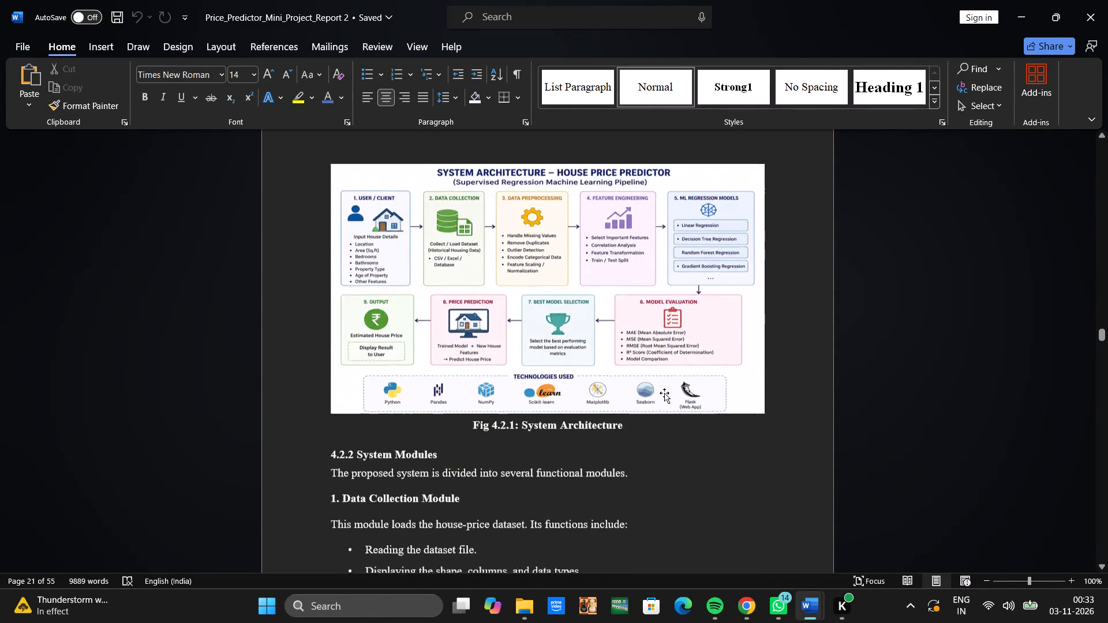
scroll(664, 393, down, 4)
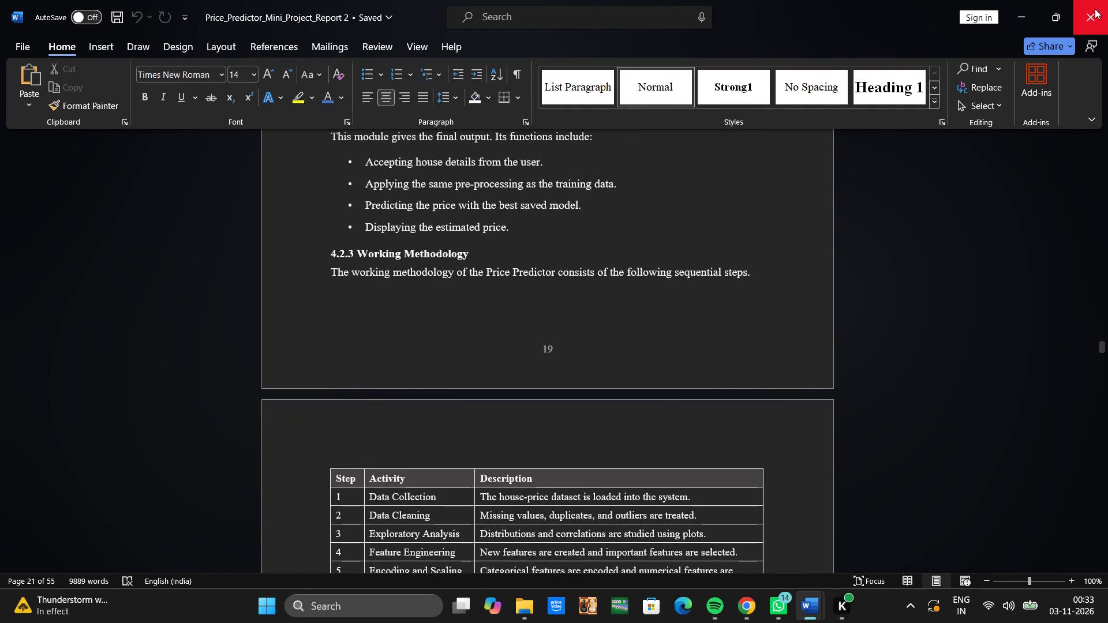
Close the Price_Predictor_Mini_Project_Report 2 document.
click(1095, 9)
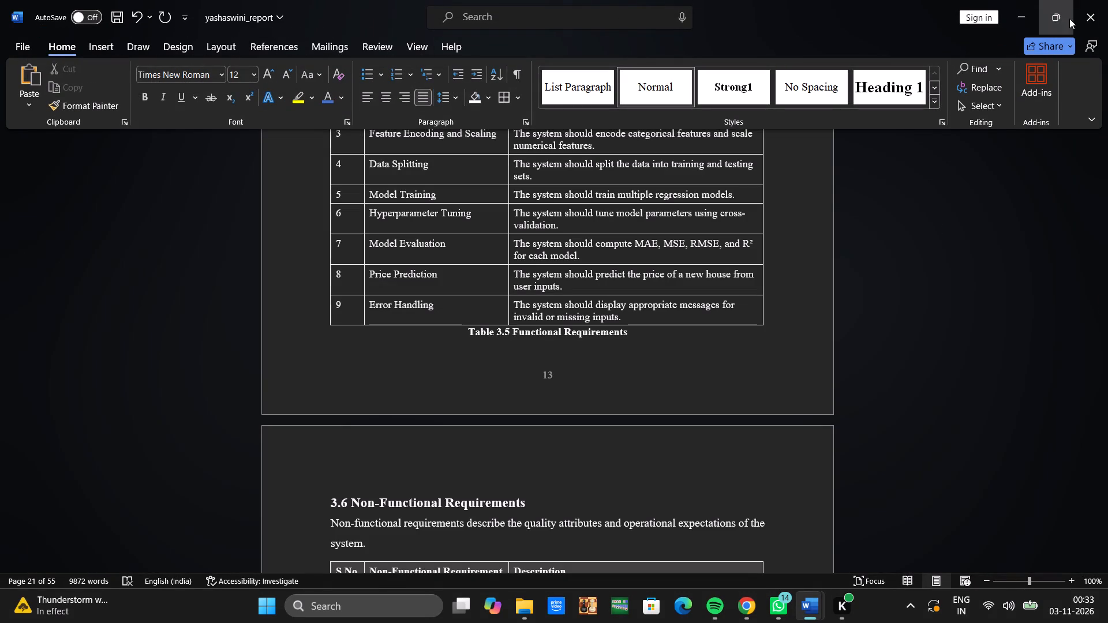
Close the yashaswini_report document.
click(1080, 9)
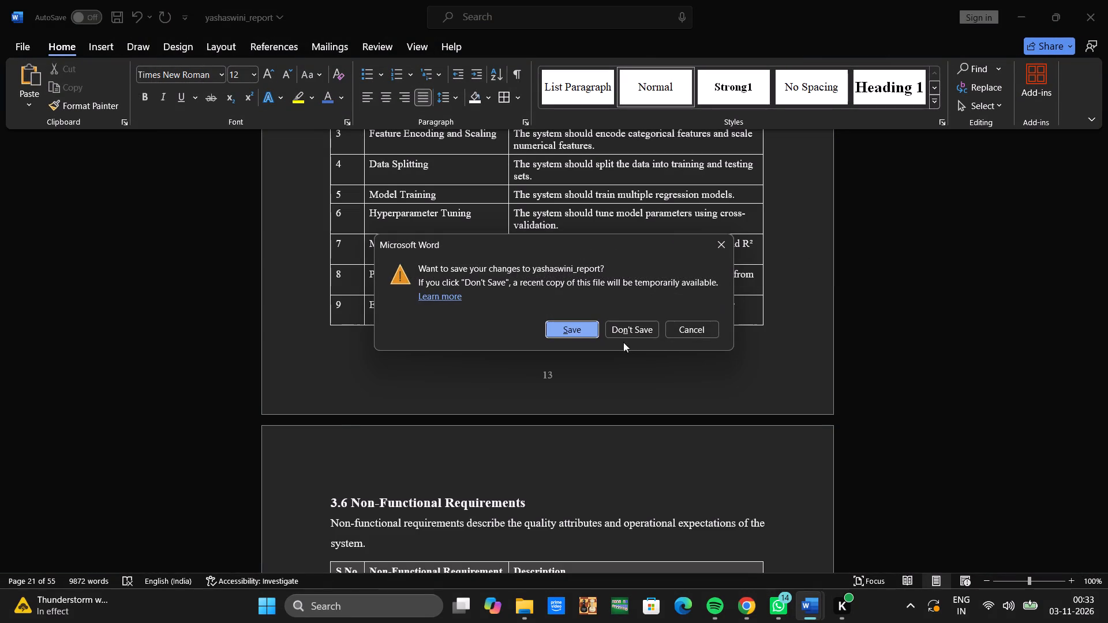
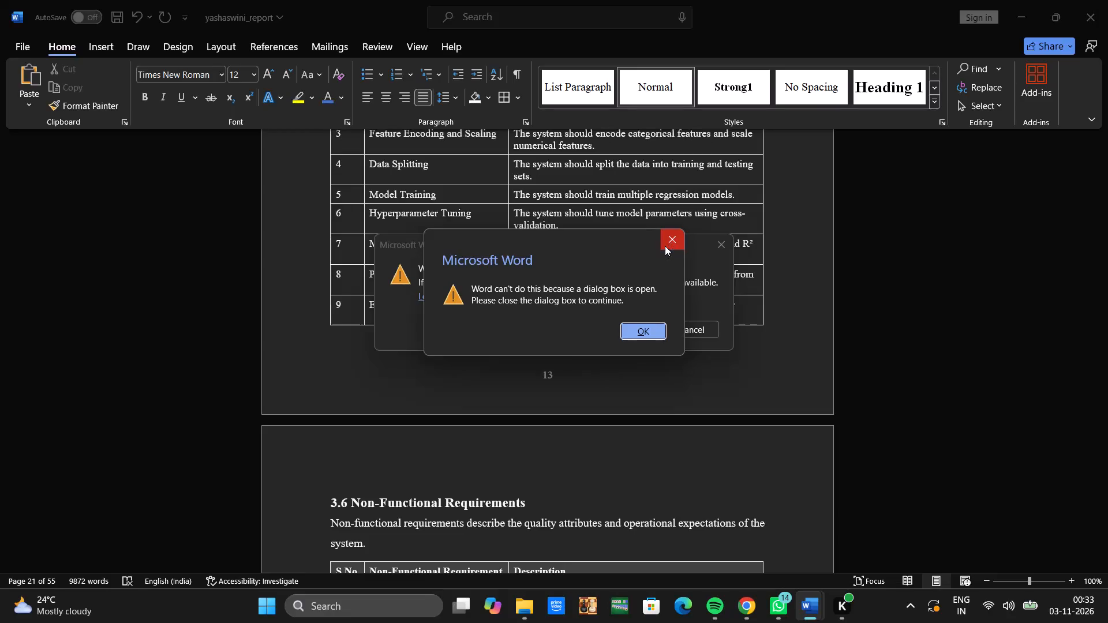
Dismiss the blocking message and cancel closing the Price Predictor report, keeping the document open.
click(665, 246)
click(722, 243)
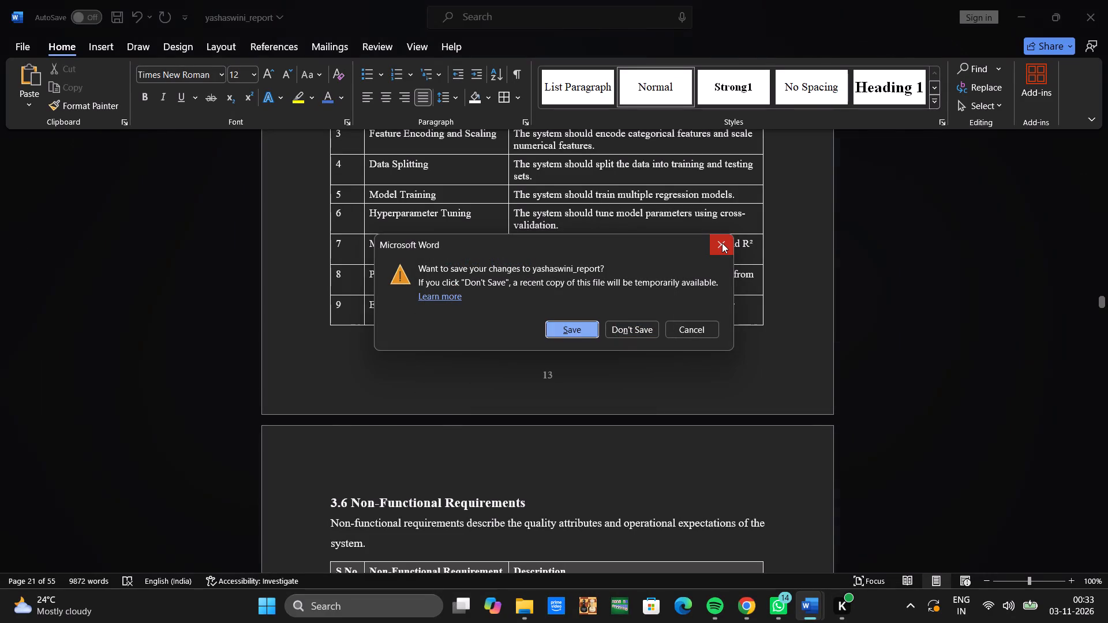
Look back through the Price Predictor report from Chapter 3 to the front matter and examine the List of Tables with its page numbers.
scroll(722, 243, up, 7)
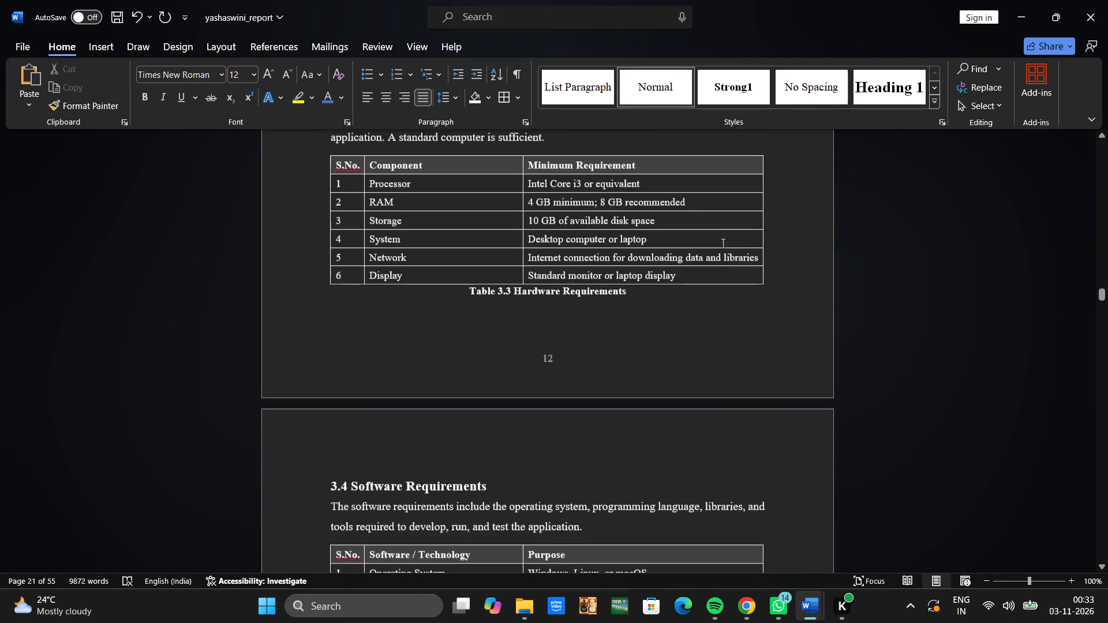
scroll(722, 243, up, 9)
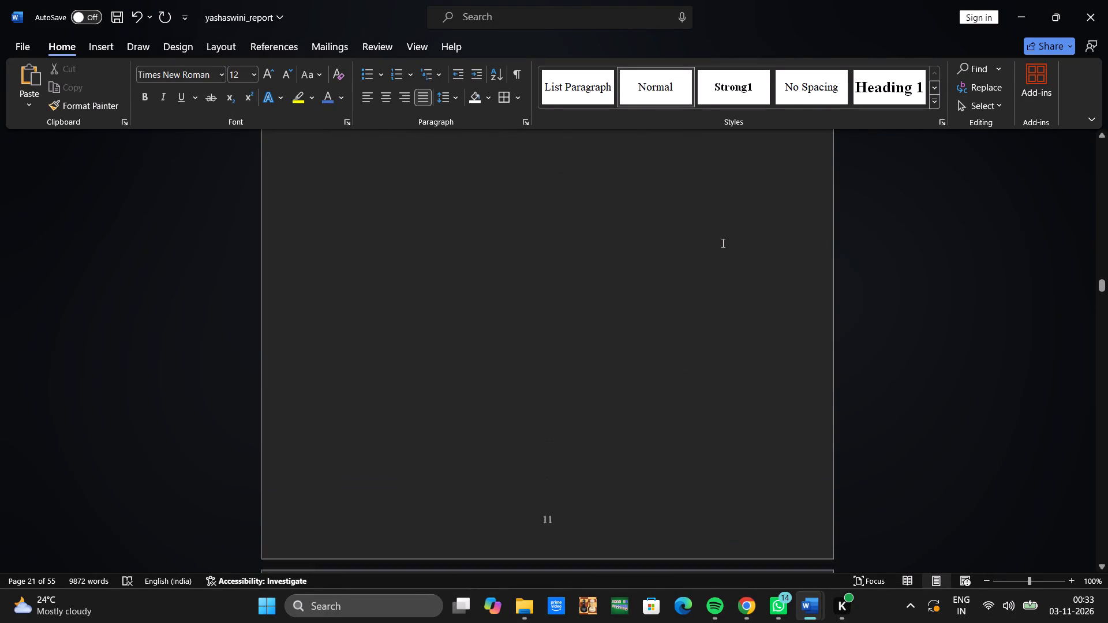
scroll(722, 243, up, 7)
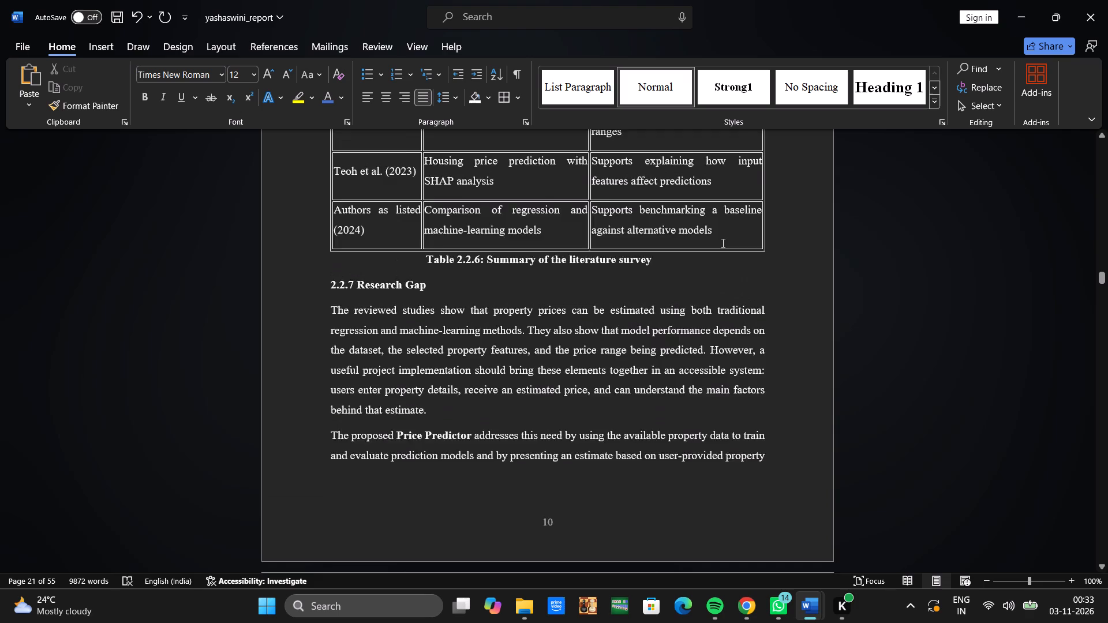
scroll(722, 243, up, 12)
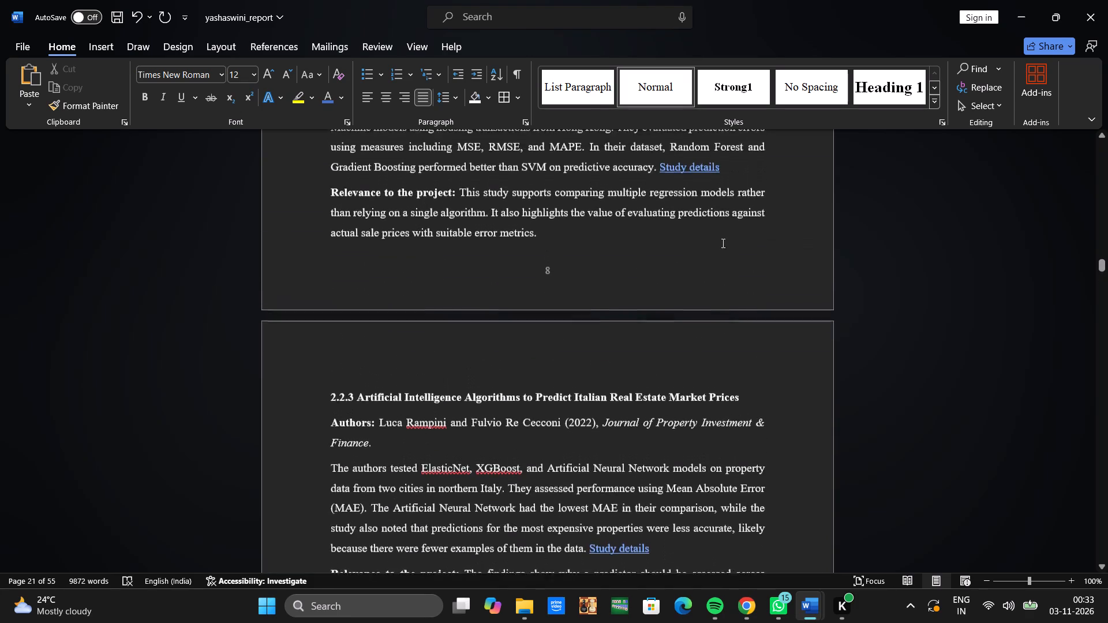
scroll(722, 243, up, 6)
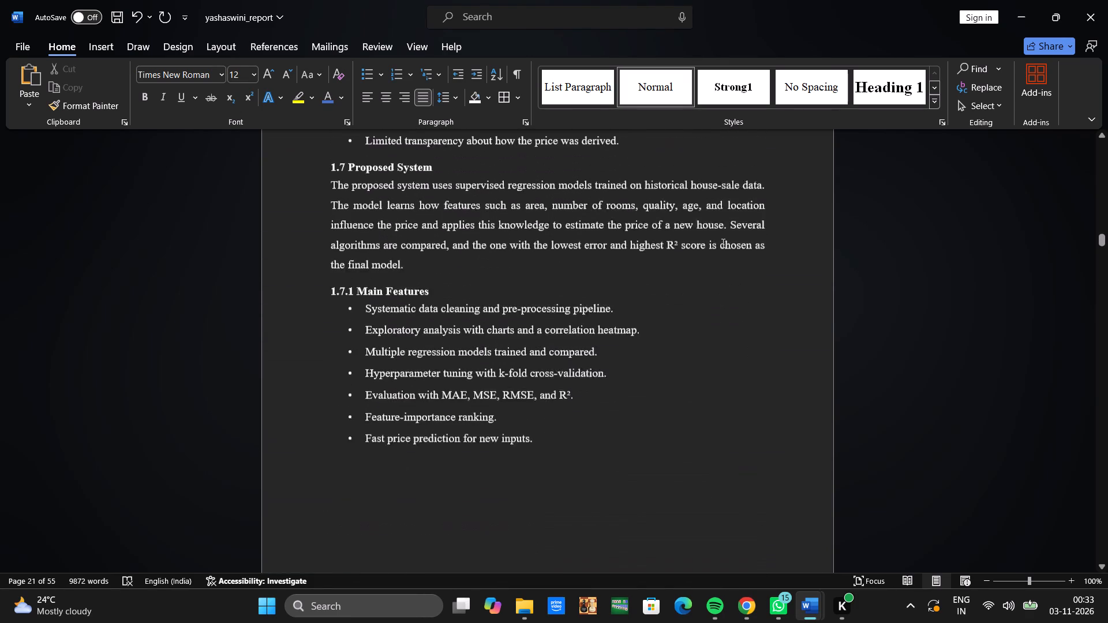
scroll(722, 243, up, 9)
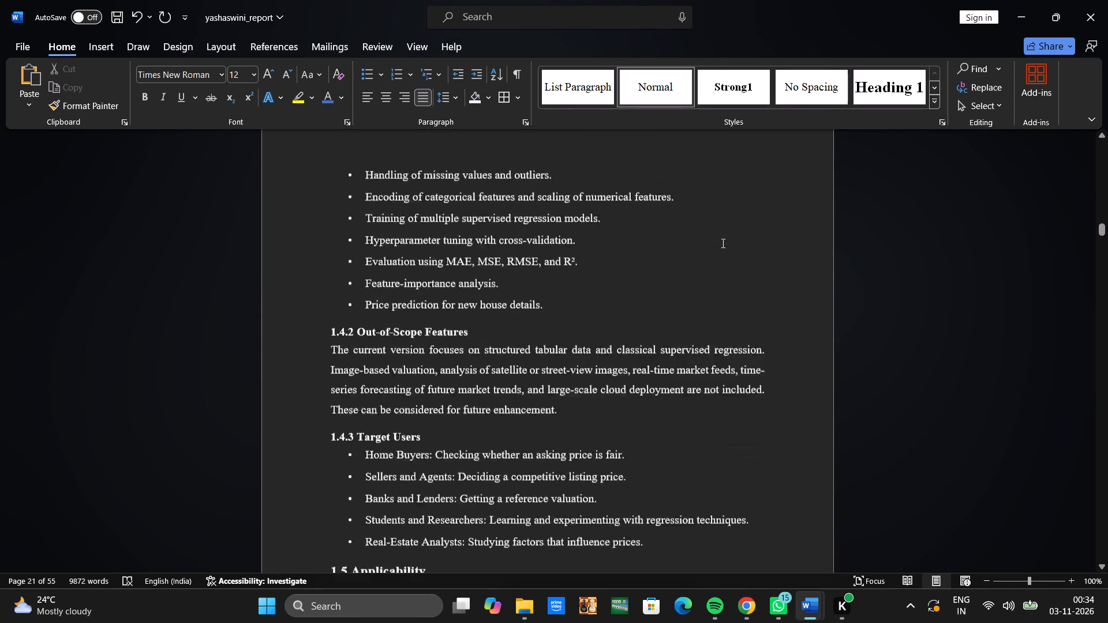
scroll(722, 243, up, 9)
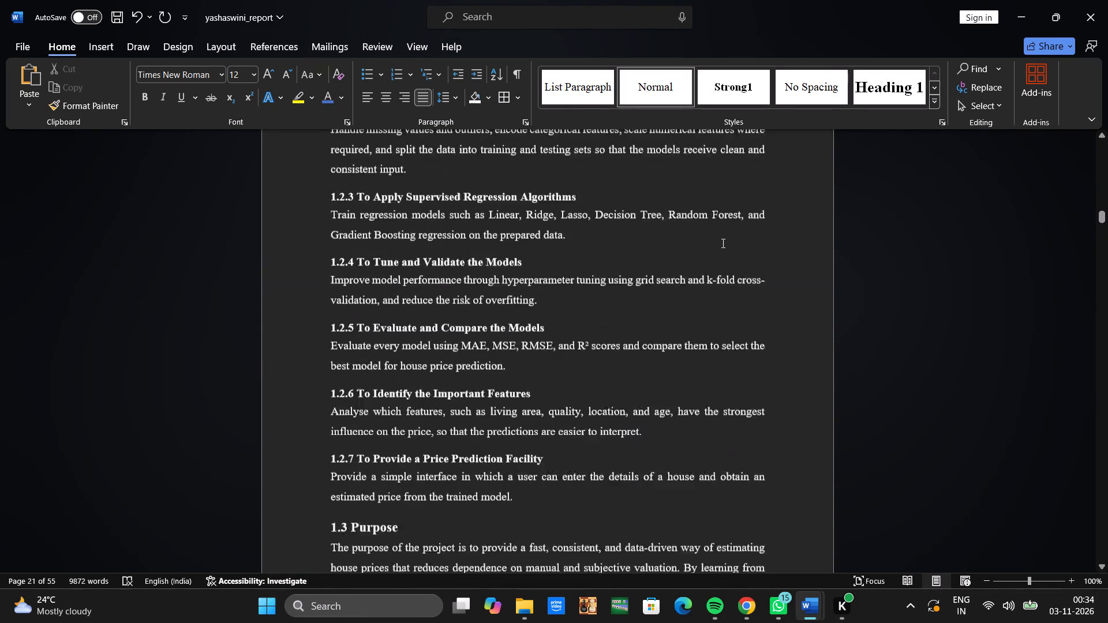
scroll(722, 243, up, 7)
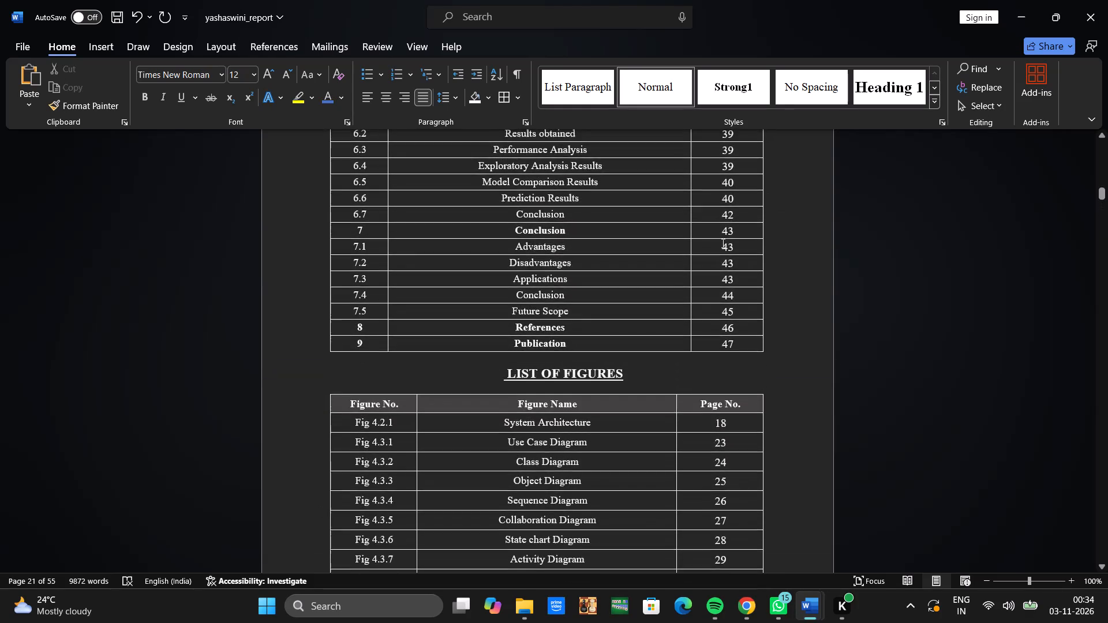
scroll(722, 243, down, 4)
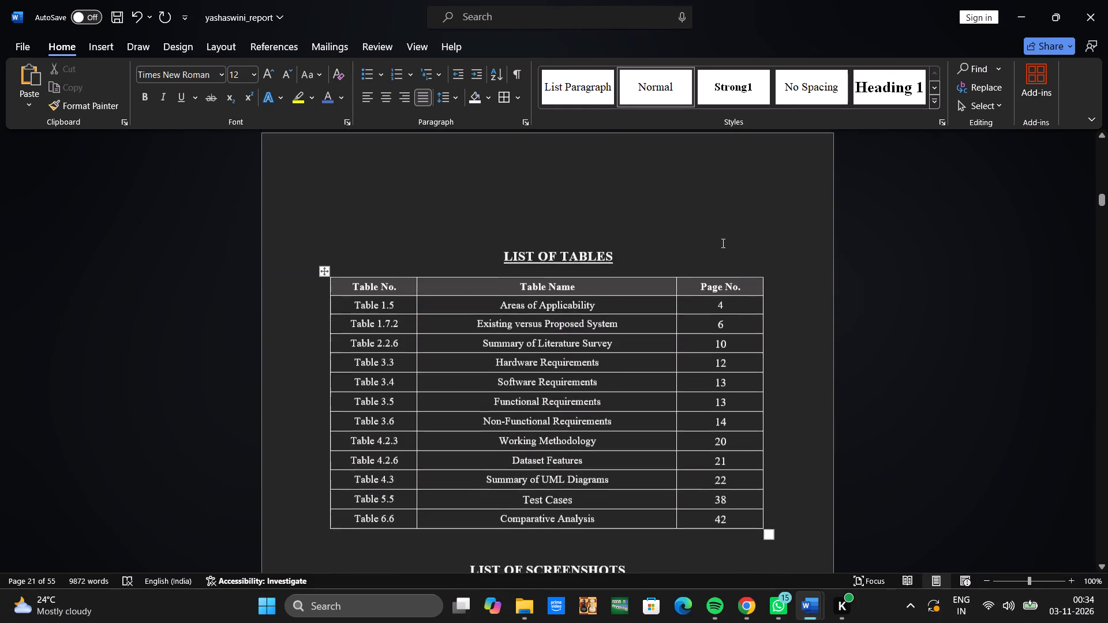
scroll(722, 243, down, 3)
scroll(722, 243, up, 1)
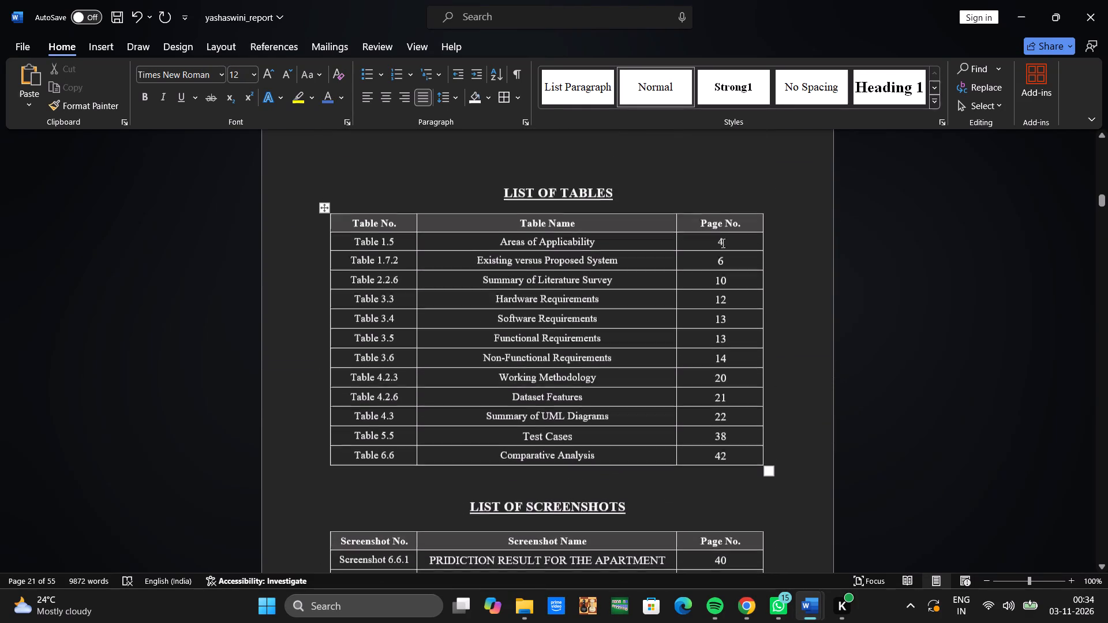
scroll(722, 243, up, 1)
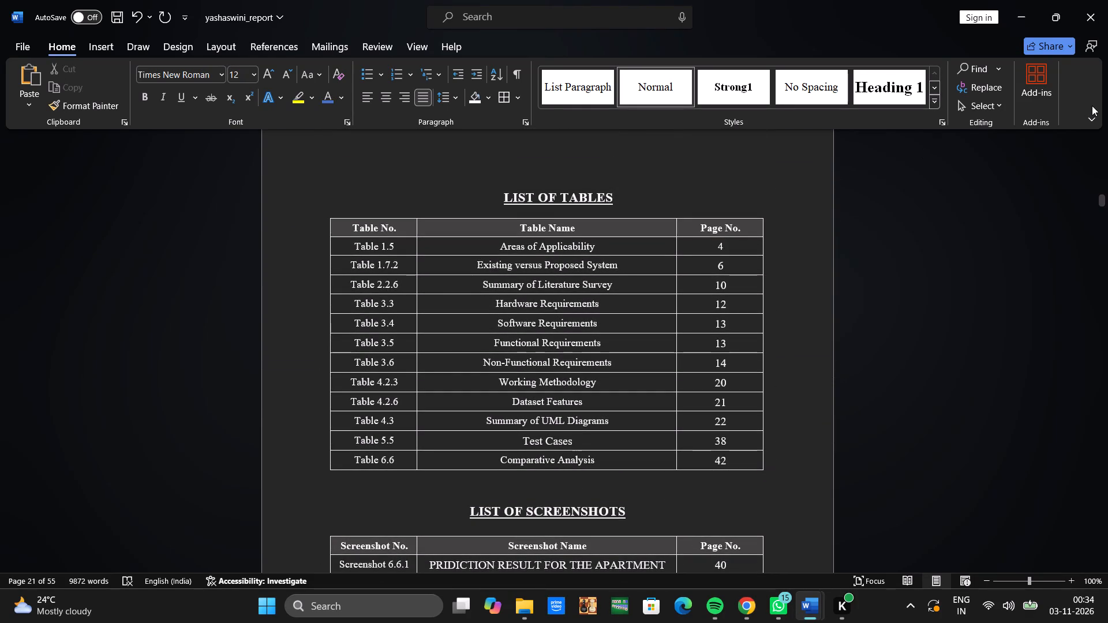
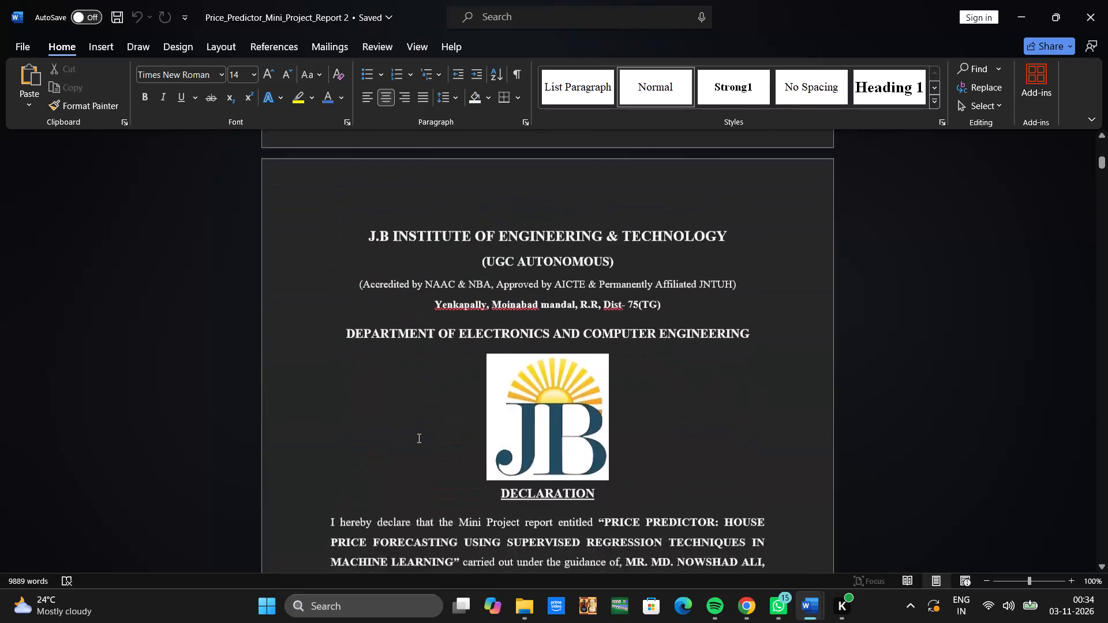
Examine Price_Predictor_Mini_Project_Report 2 from the Declaration through its Table of Contents, List of Figures, list of tables and List of Screenshots.
scroll(418, 438, down, 3)
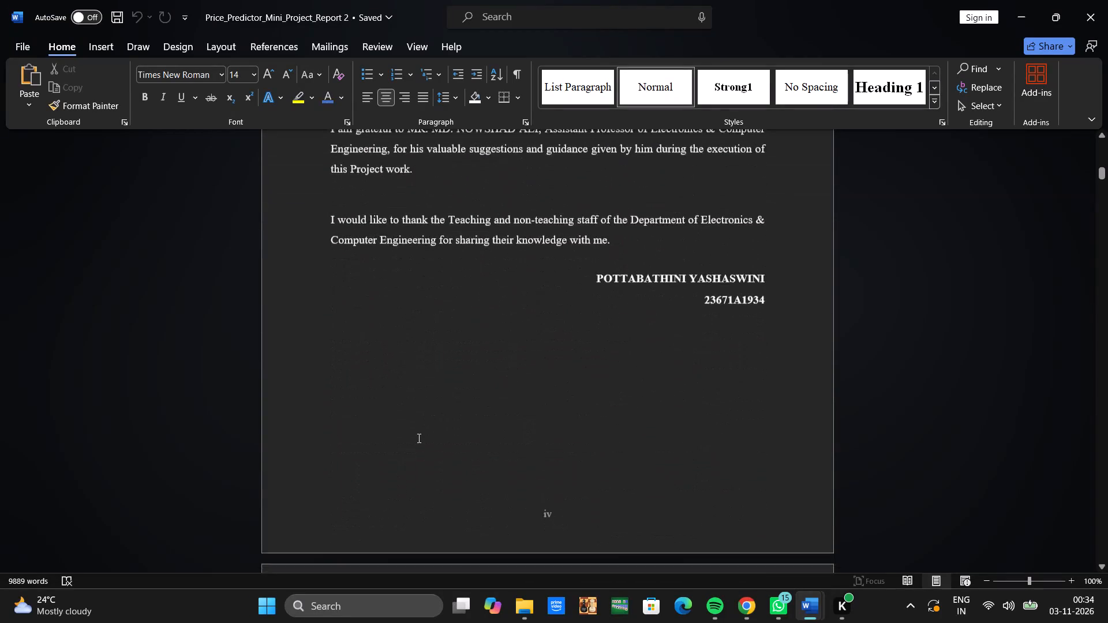
scroll(418, 438, down, 6)
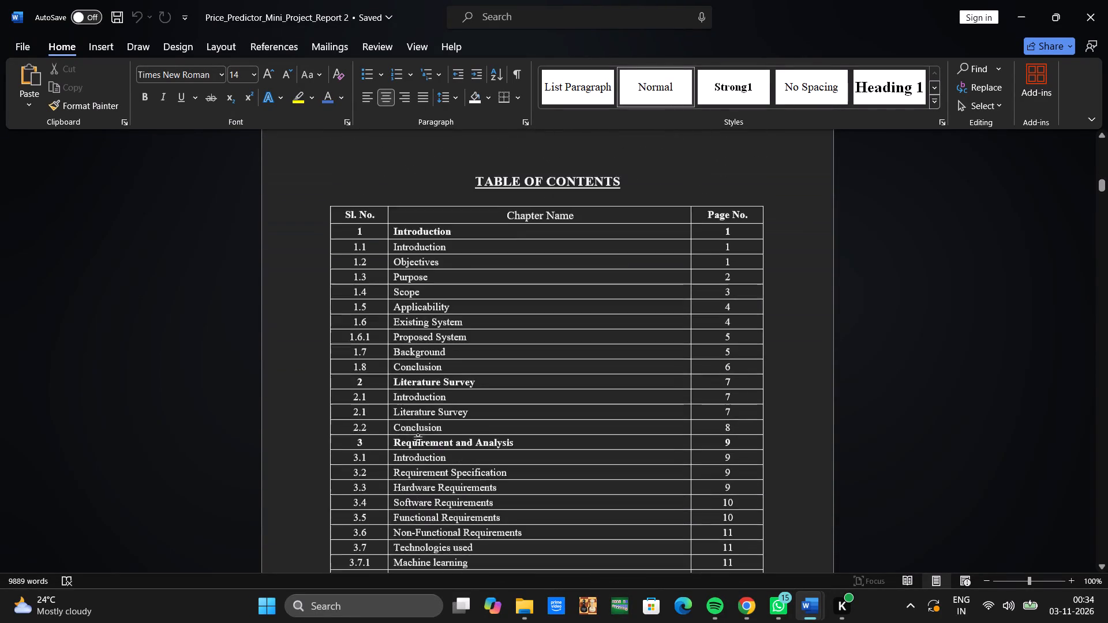
scroll(418, 438, down, 3)
ctrl+scroll(418, 438, up, 1)
ctrl+scroll(418, 438, down, 2)
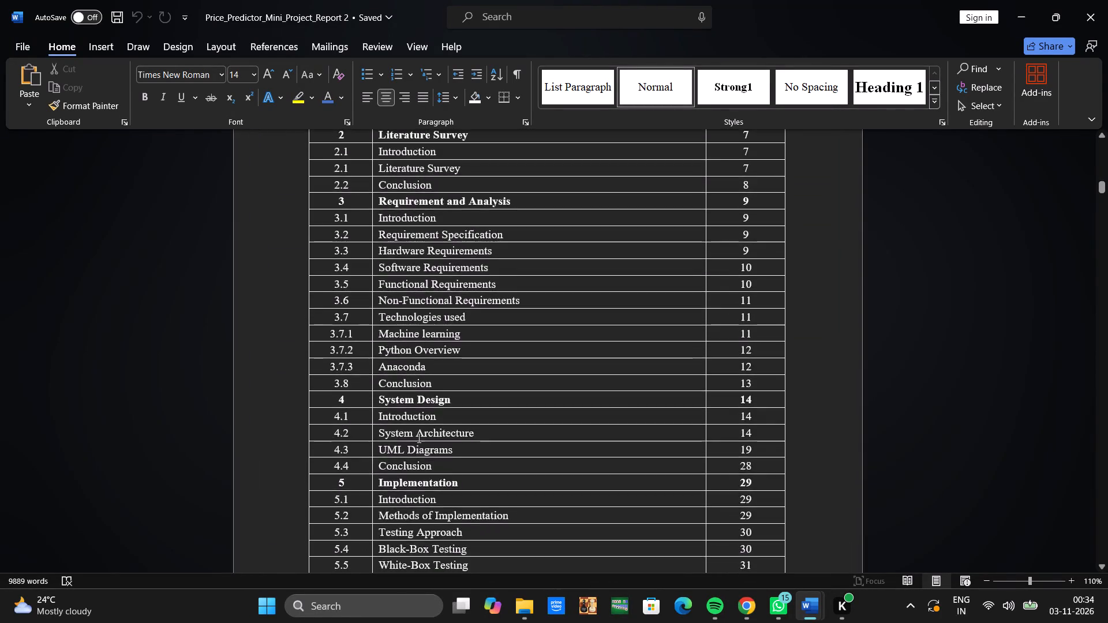
scroll(418, 438, down, 8)
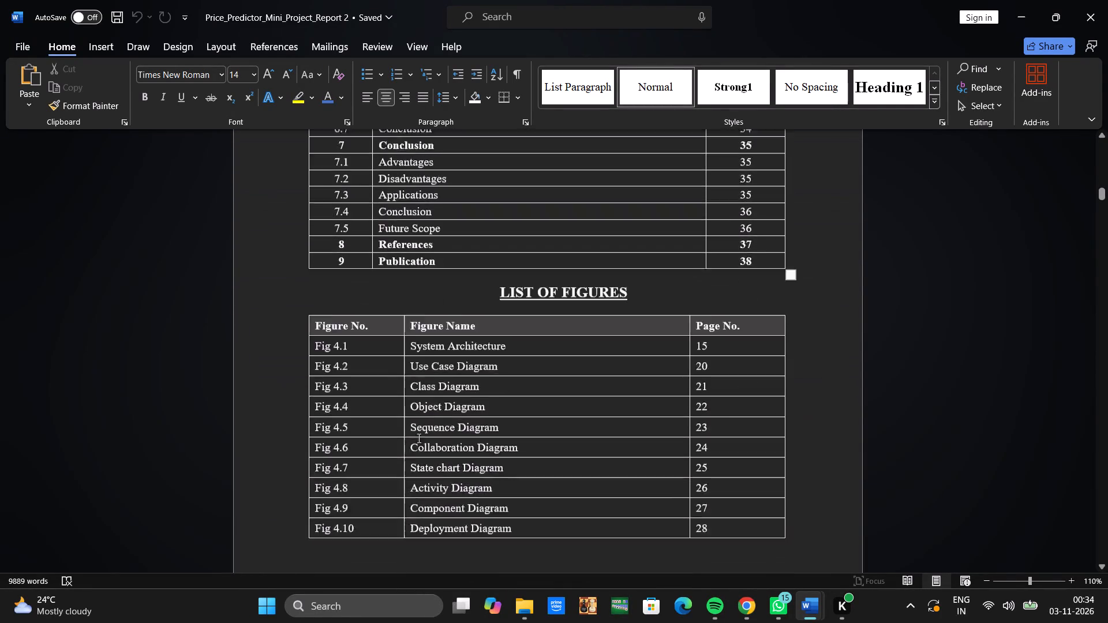
scroll(418, 438, down, 6)
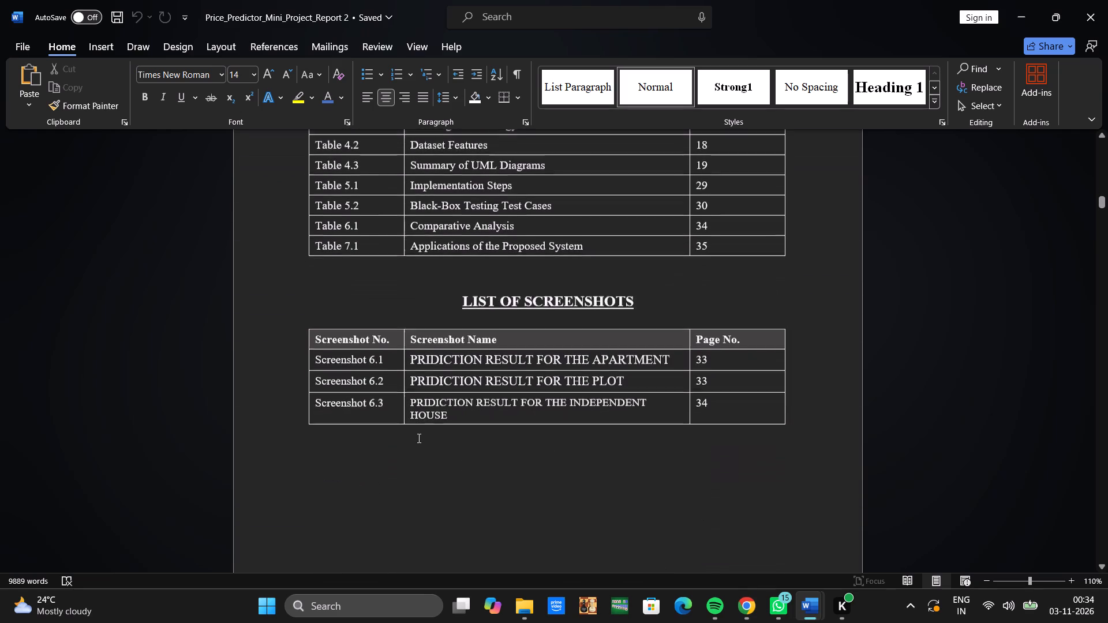
Close the Price_Predictor_Mini_Project_Report 2 document.
click(1095, 0)
Examine the list of tables and List of Screenshots in the report that is still open.
scroll(697, 343, down, 1)
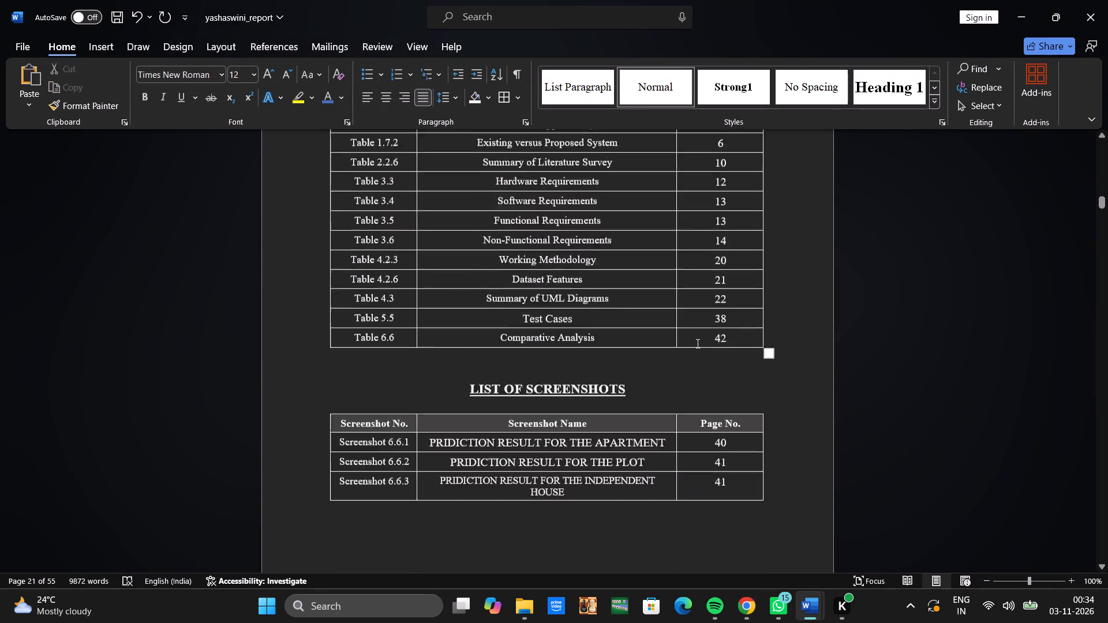
Recheck the Price Predictor report's List of Figures, List of Tables and List of Screenshots up to the start of Chapter 1.
scroll(697, 343, down, 1)
scroll(725, 273, down, 1)
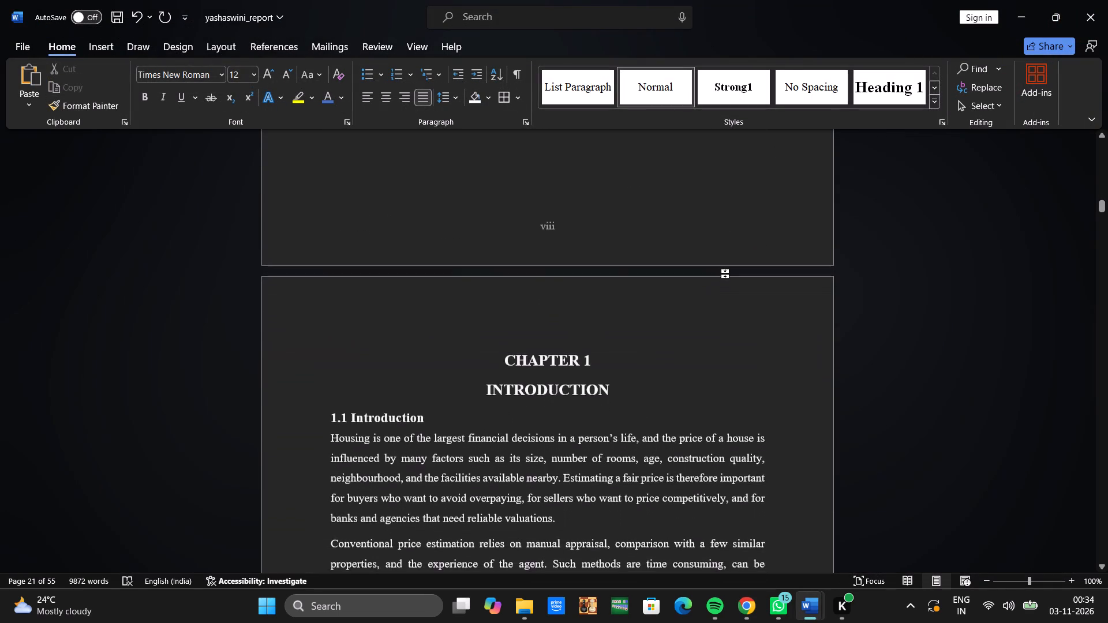
scroll(725, 273, down, 1)
scroll(725, 273, up, 7)
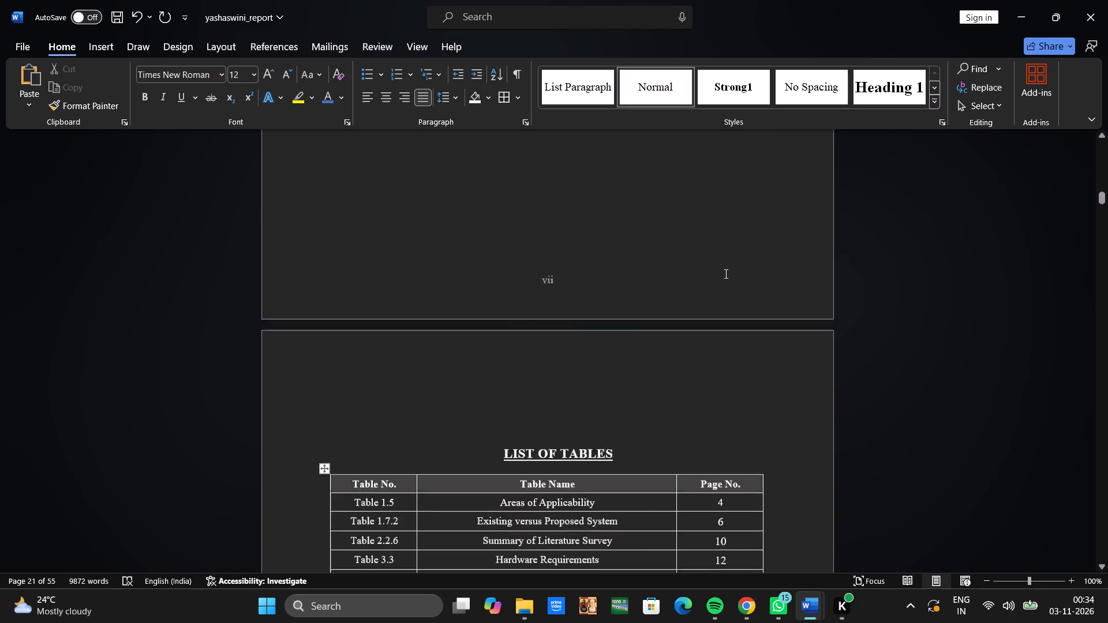
scroll(725, 273, up, 2)
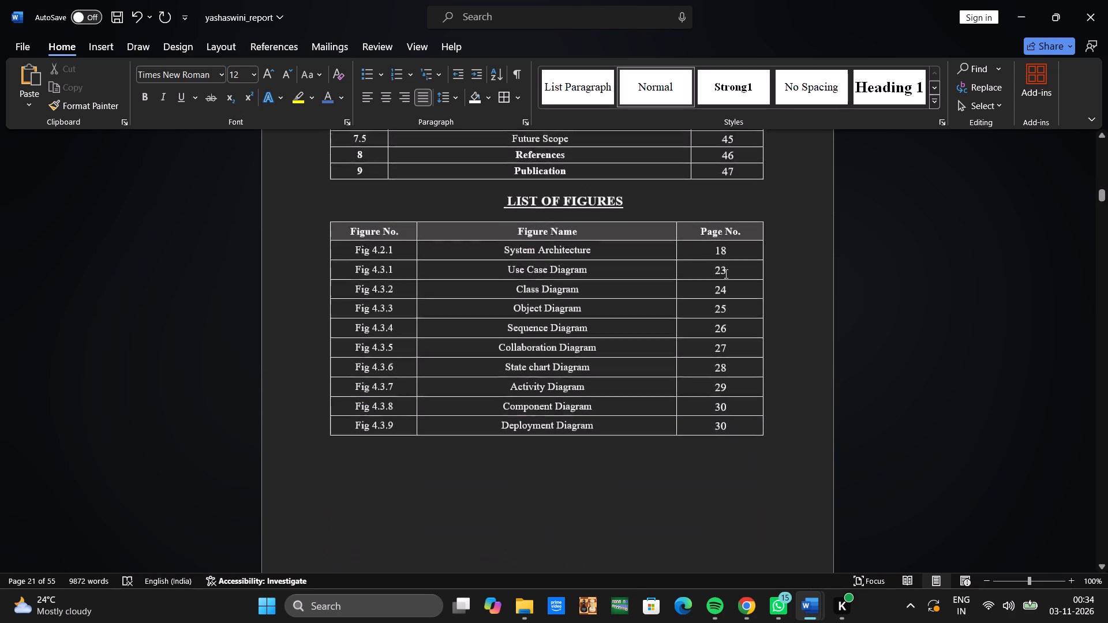
scroll(725, 273, up, 2)
Examine the text and table formatting from Chapter 1 through the 2.2.6 Summary of the Literature Survey.
scroll(725, 273, down, 13)
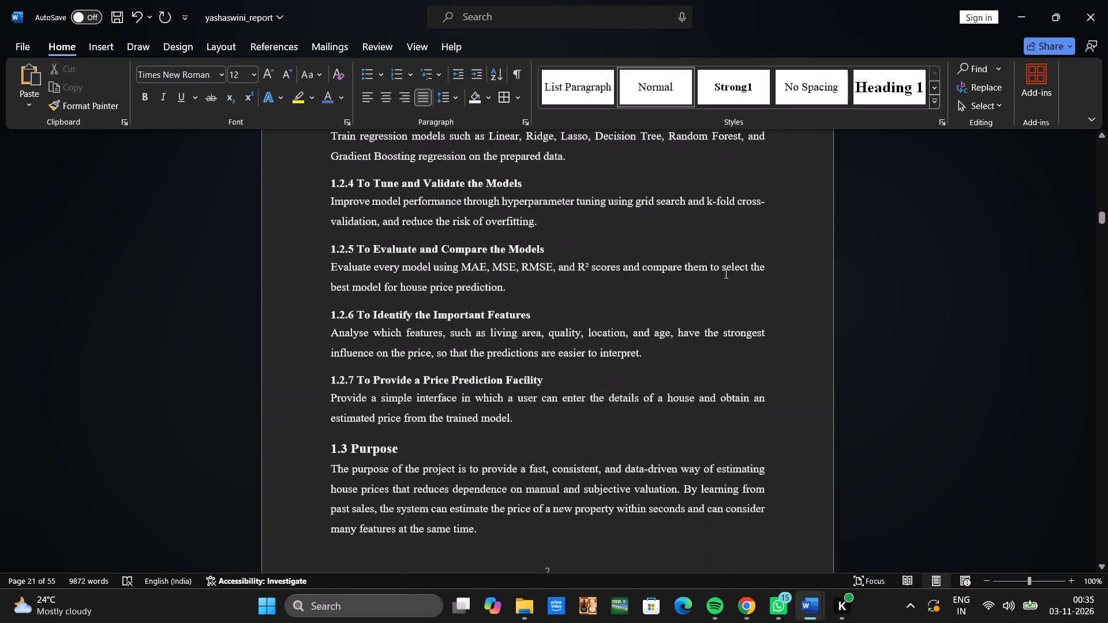
scroll(725, 273, down, 6)
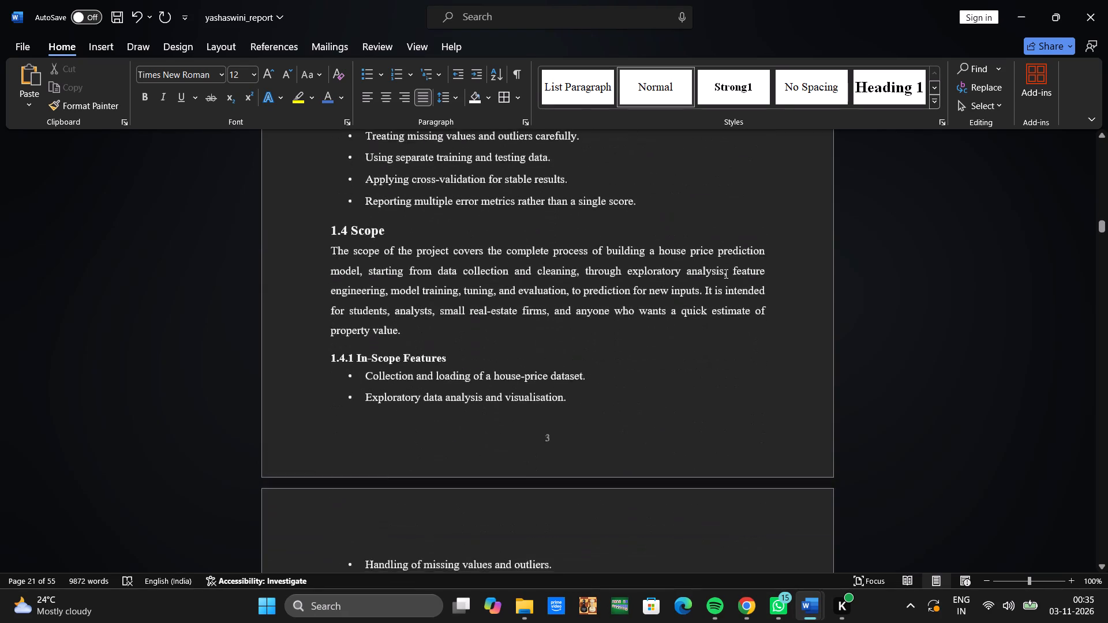
scroll(725, 273, down, 6)
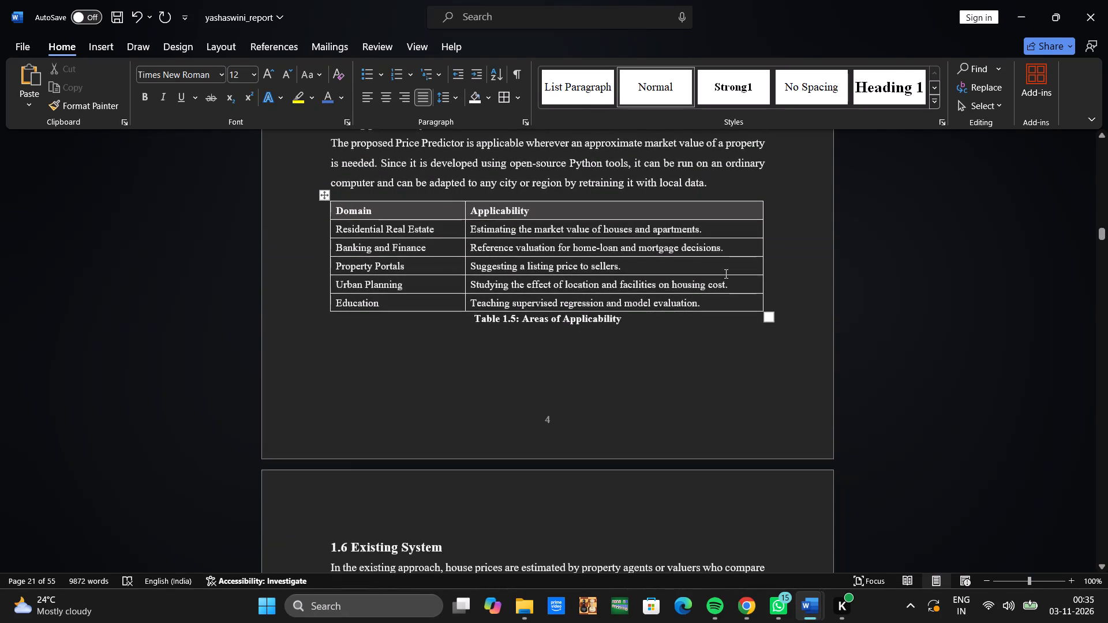
scroll(725, 273, down, 4)
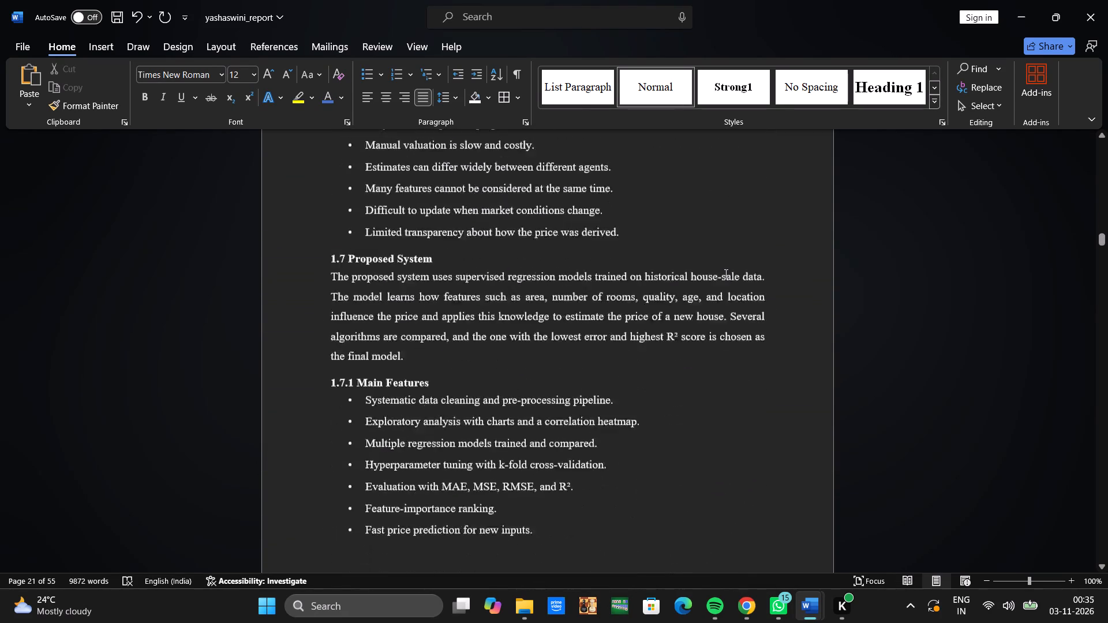
scroll(725, 273, down, 4)
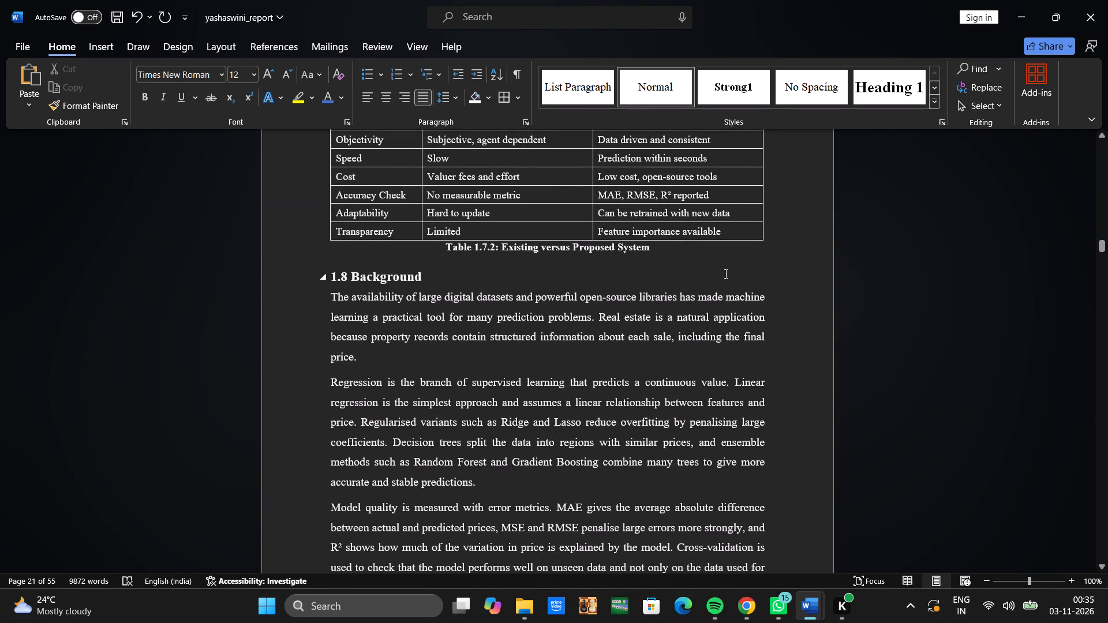
scroll(725, 273, down, 2)
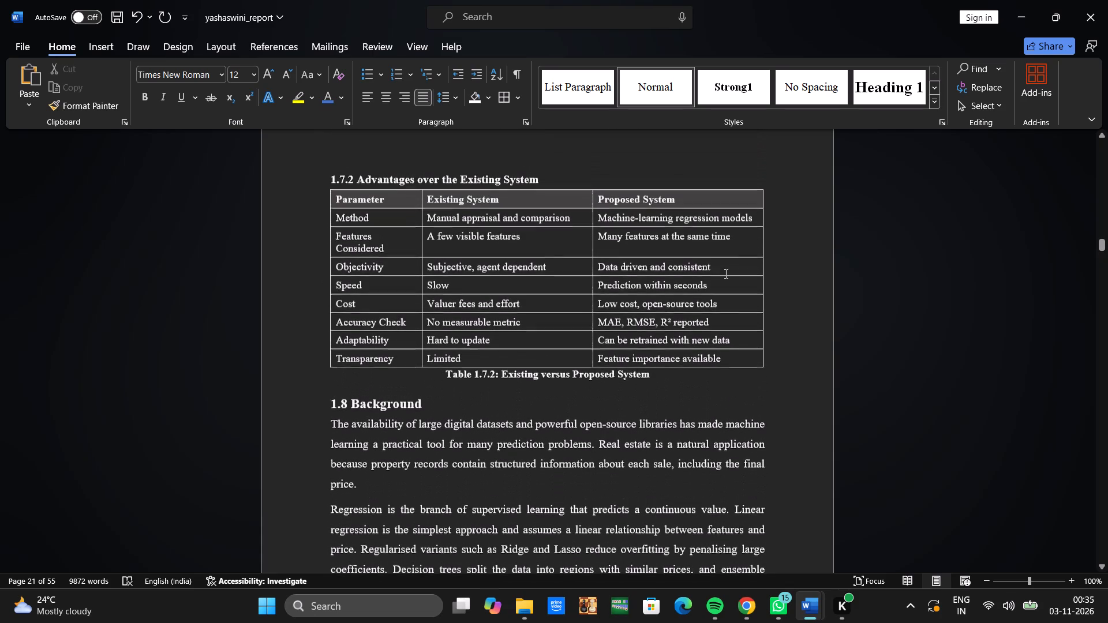
scroll(725, 273, down, 4)
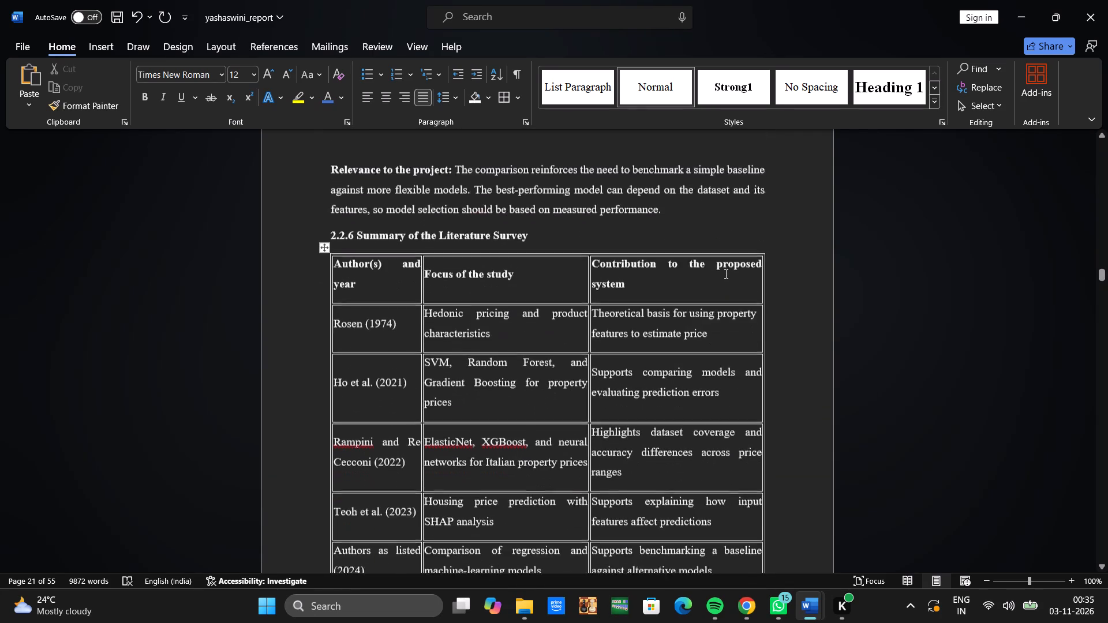
Apply the single-line full-grid table style to the whole 2.2.6 Summary of the Literature Survey table, replacing its double-line borders.
scroll(725, 273, up, 1)
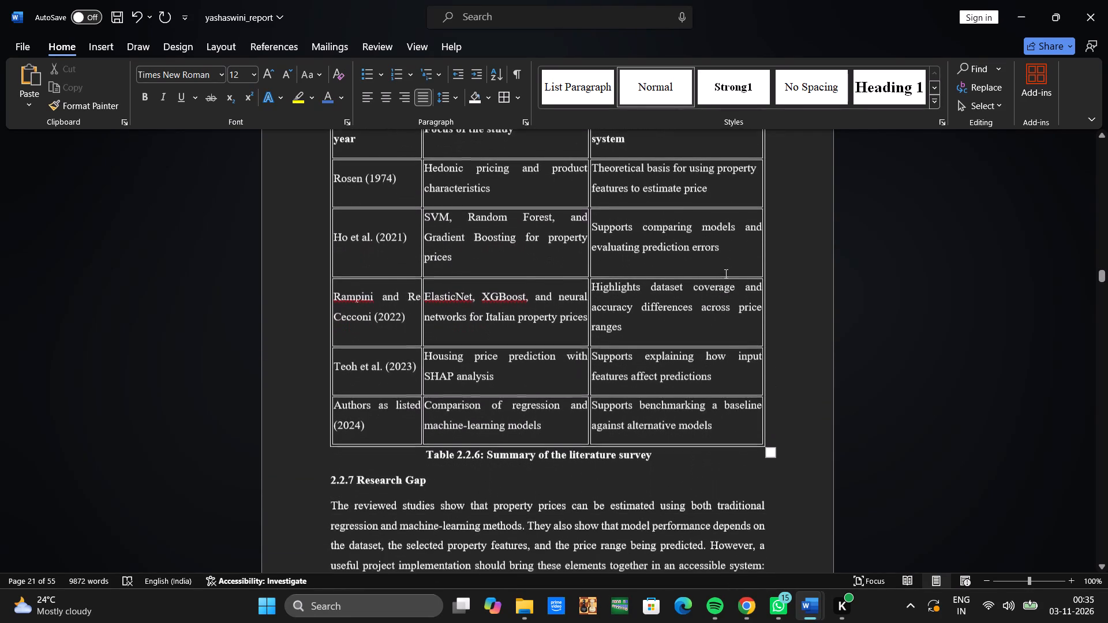
scroll(725, 273, up, 1)
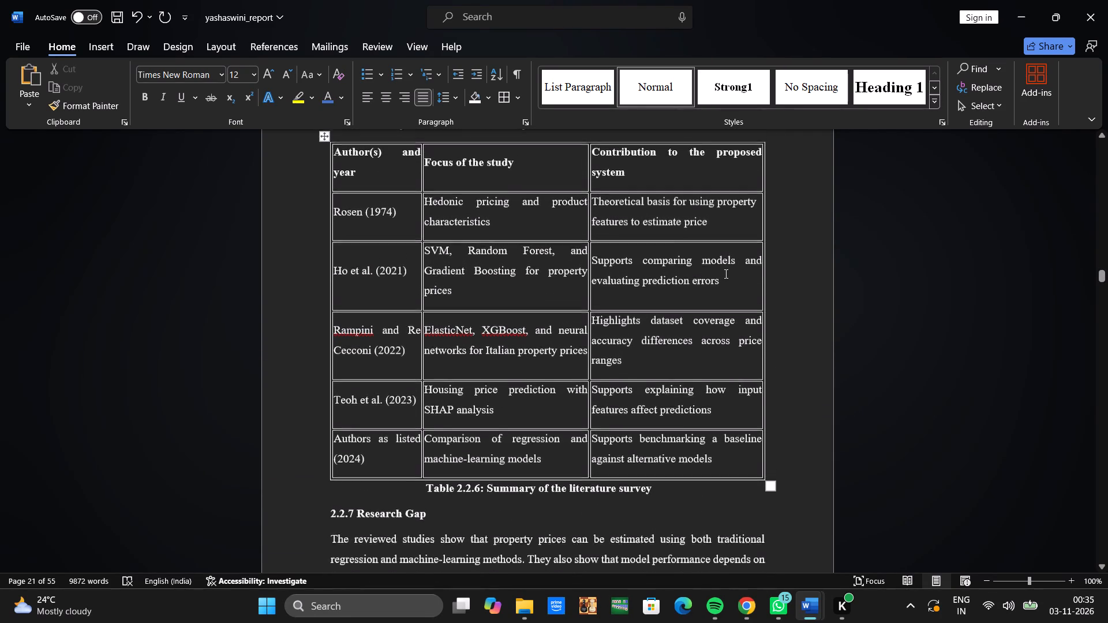
scroll(725, 273, up, 1)
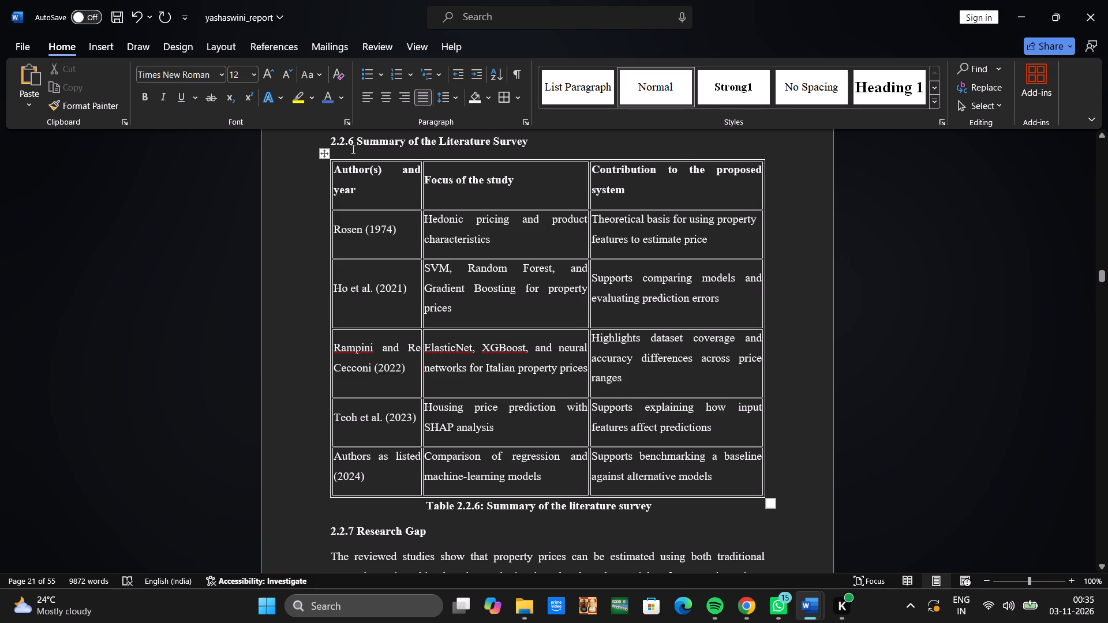
click(328, 153)
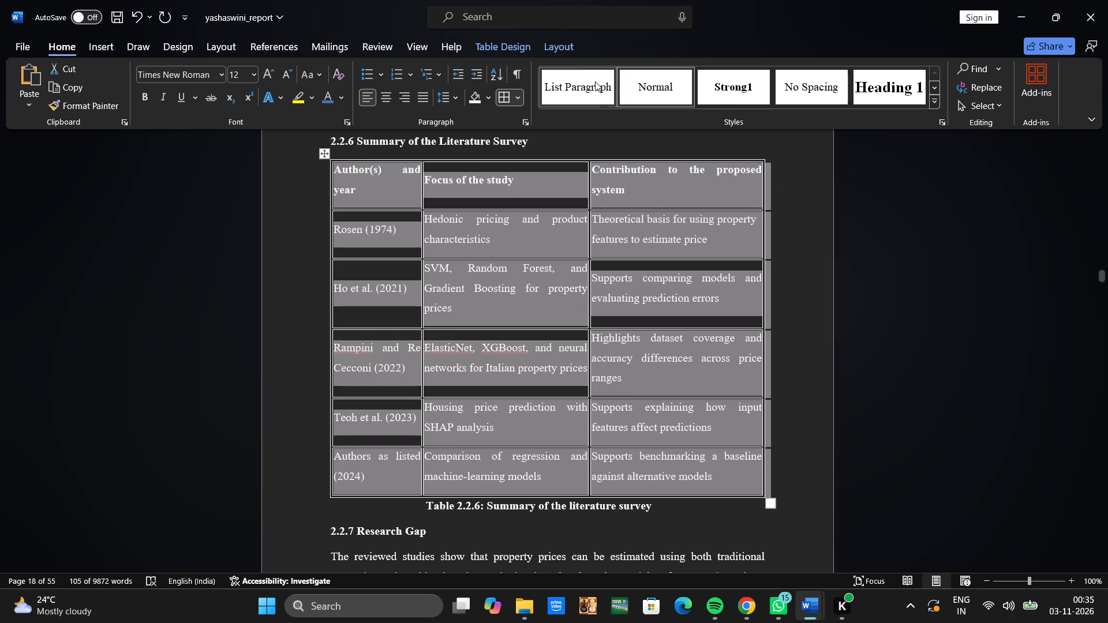
click(521, 50)
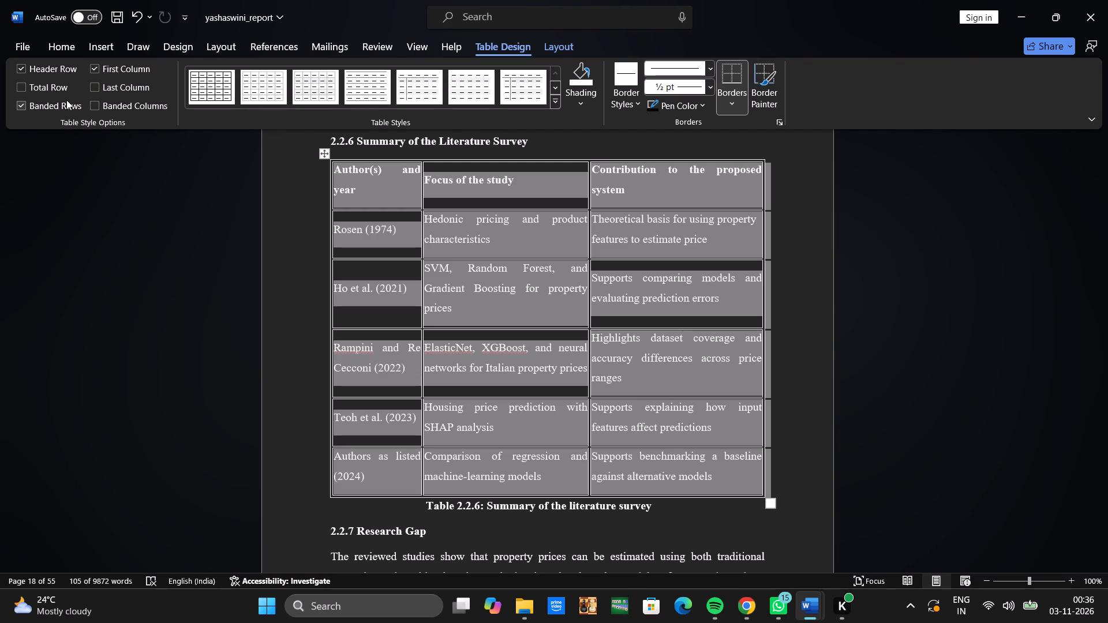
click(228, 82)
click(228, 82)
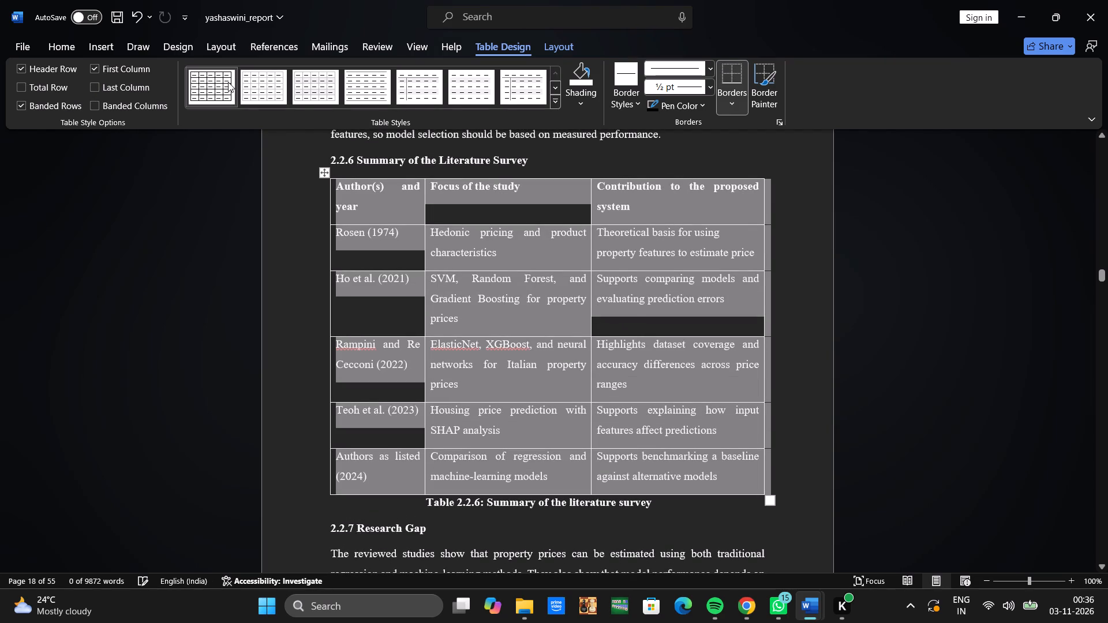
click(252, 84)
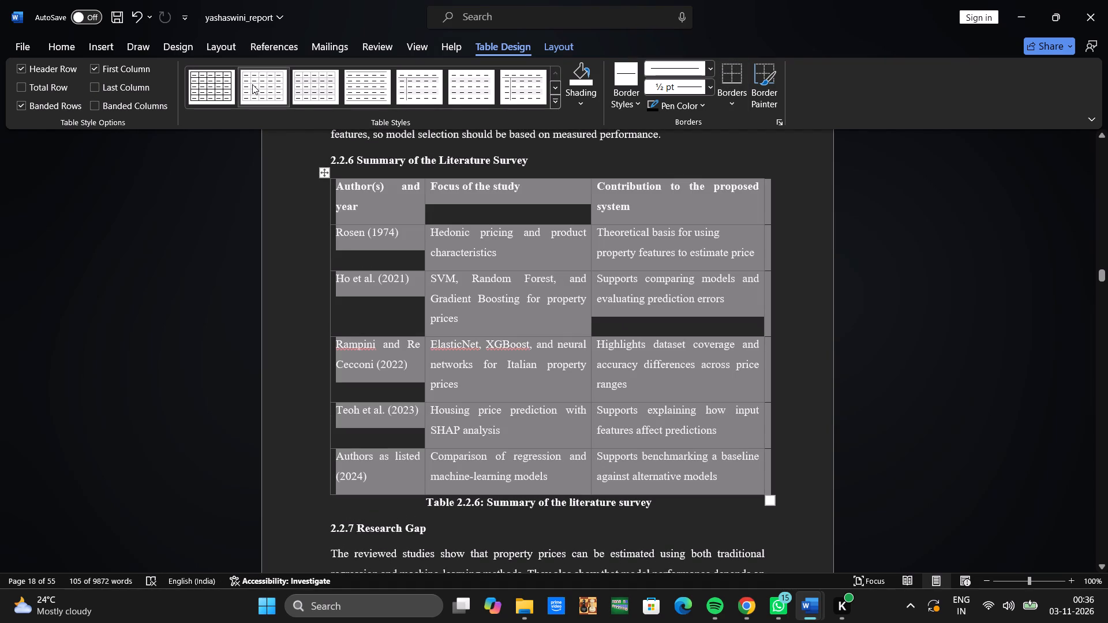
click(232, 87)
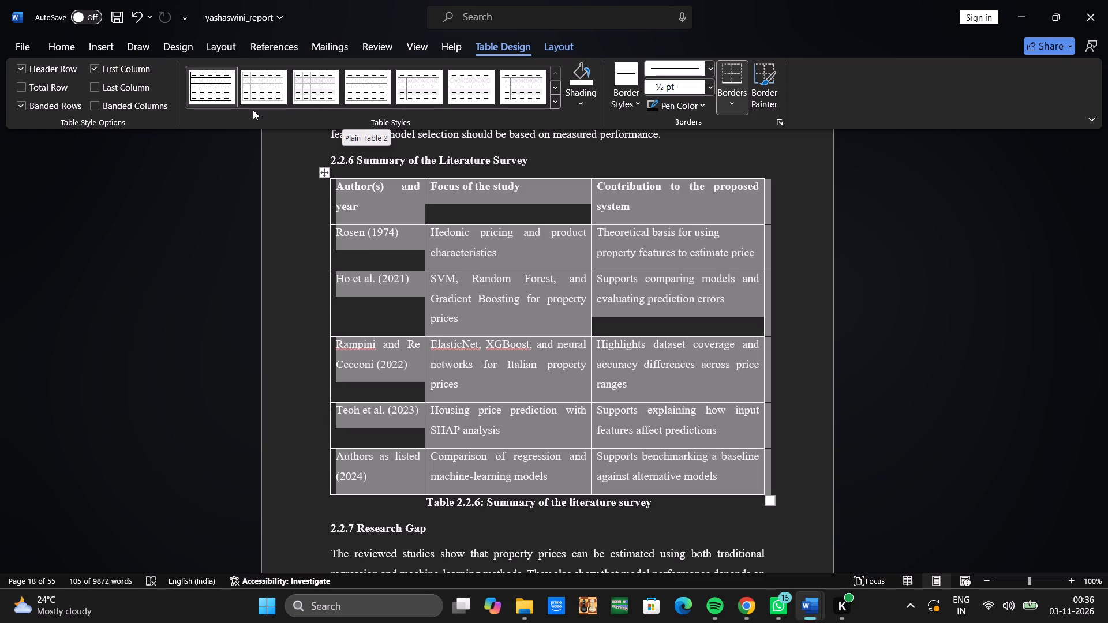
click(224, 96)
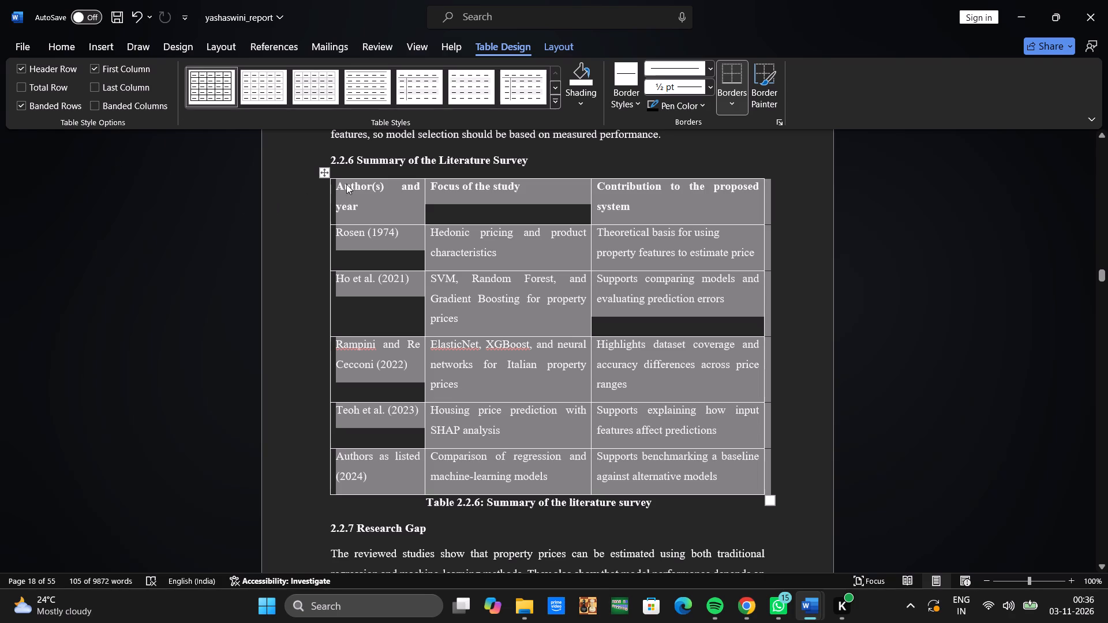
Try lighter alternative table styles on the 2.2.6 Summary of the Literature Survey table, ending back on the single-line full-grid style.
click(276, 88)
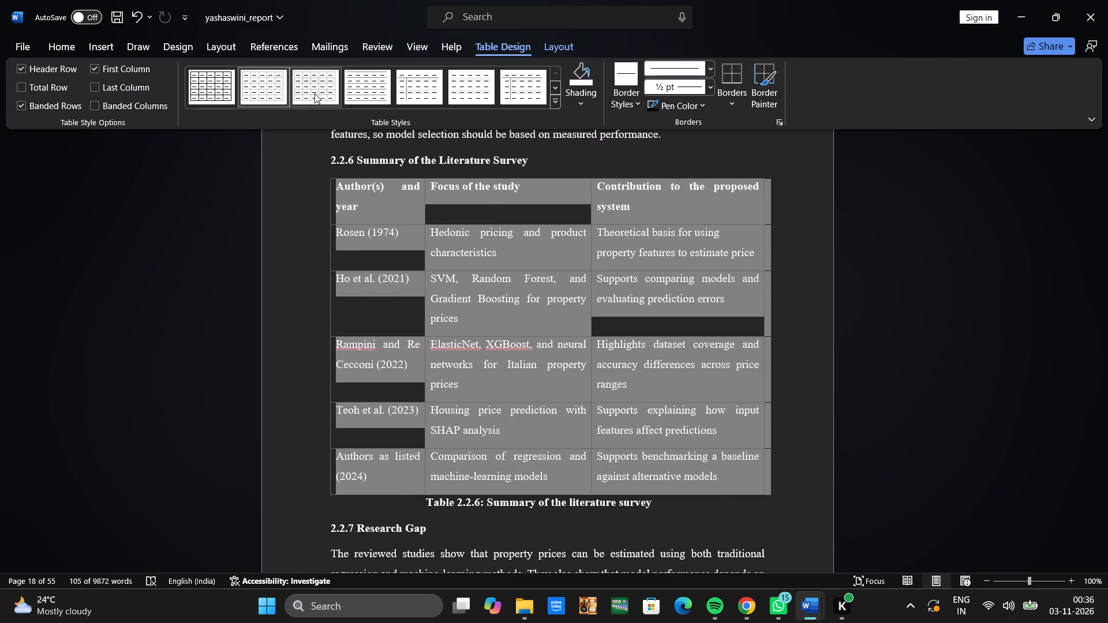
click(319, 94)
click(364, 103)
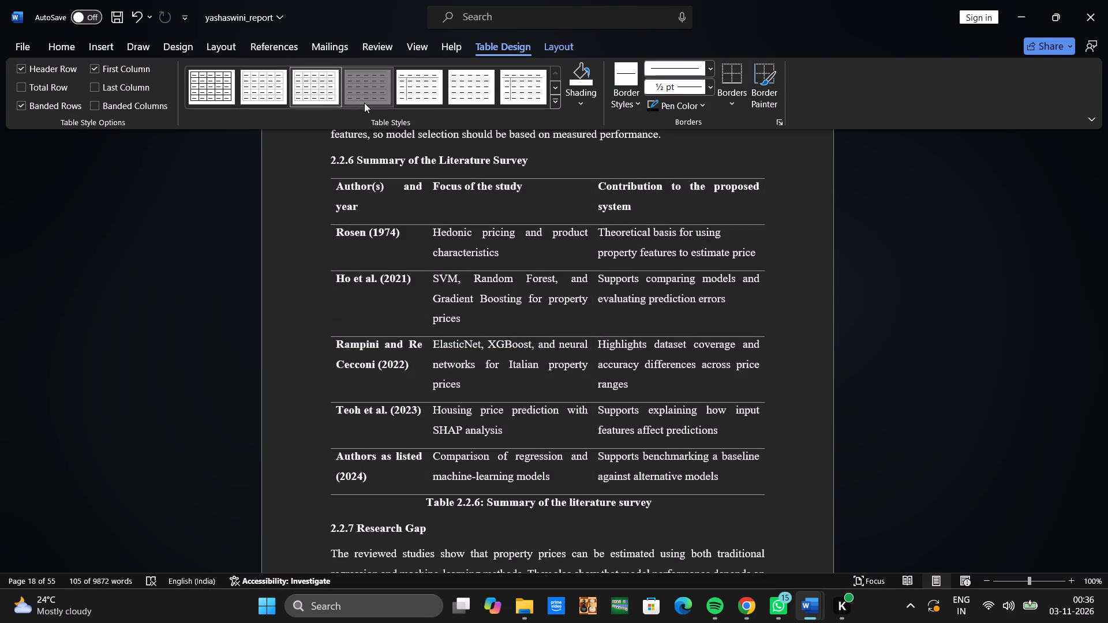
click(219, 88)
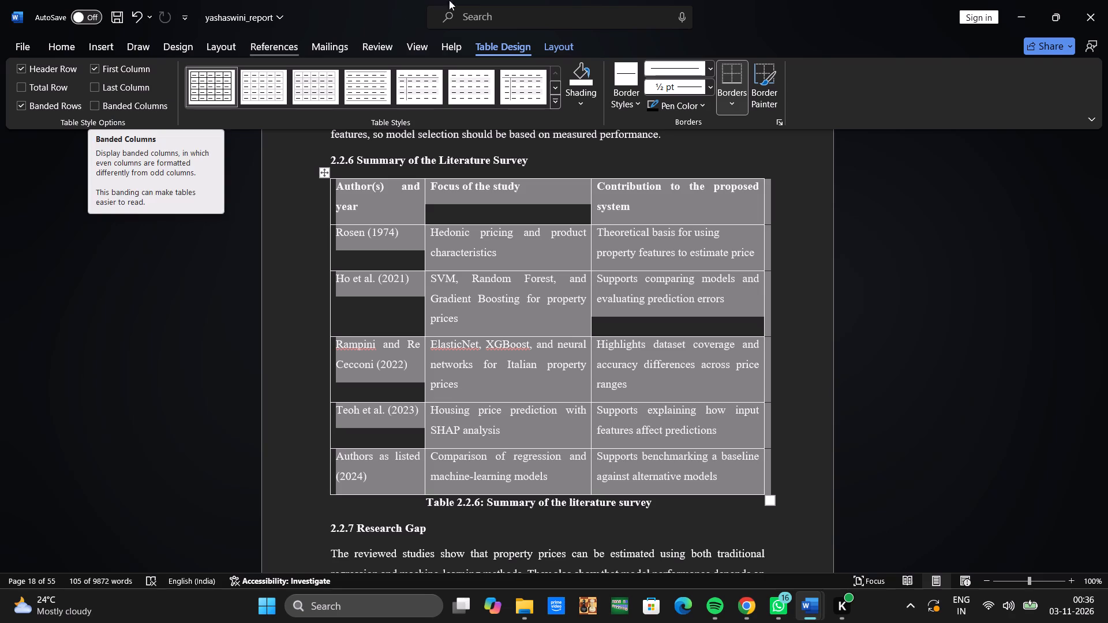
Bring up the layout settings for the selected 2.2.6 Summary of the Literature Survey table.
click(542, 42)
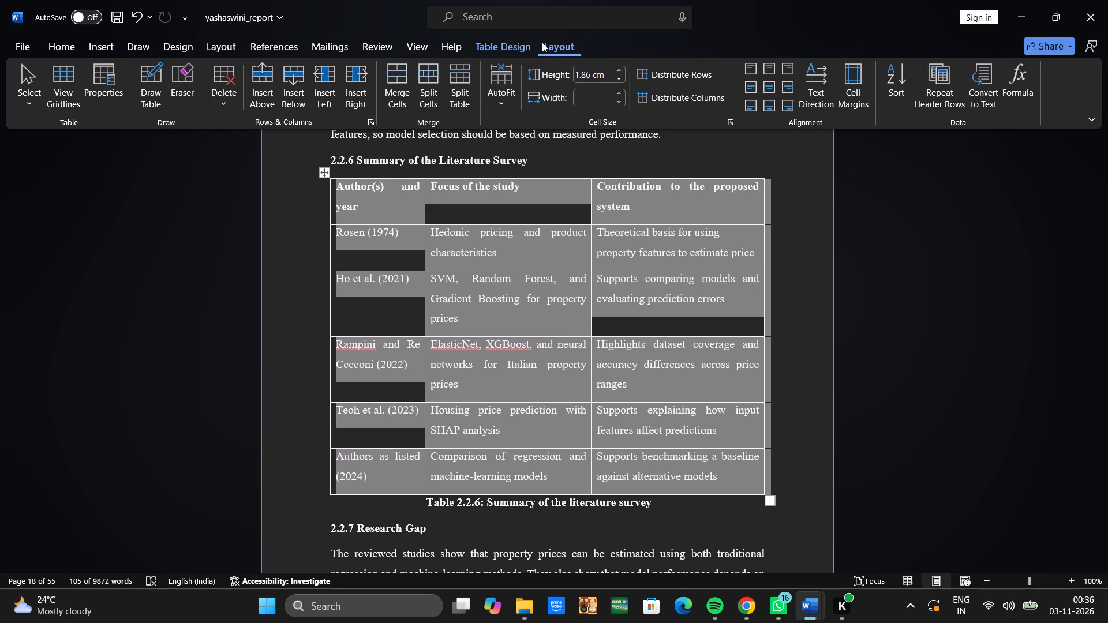
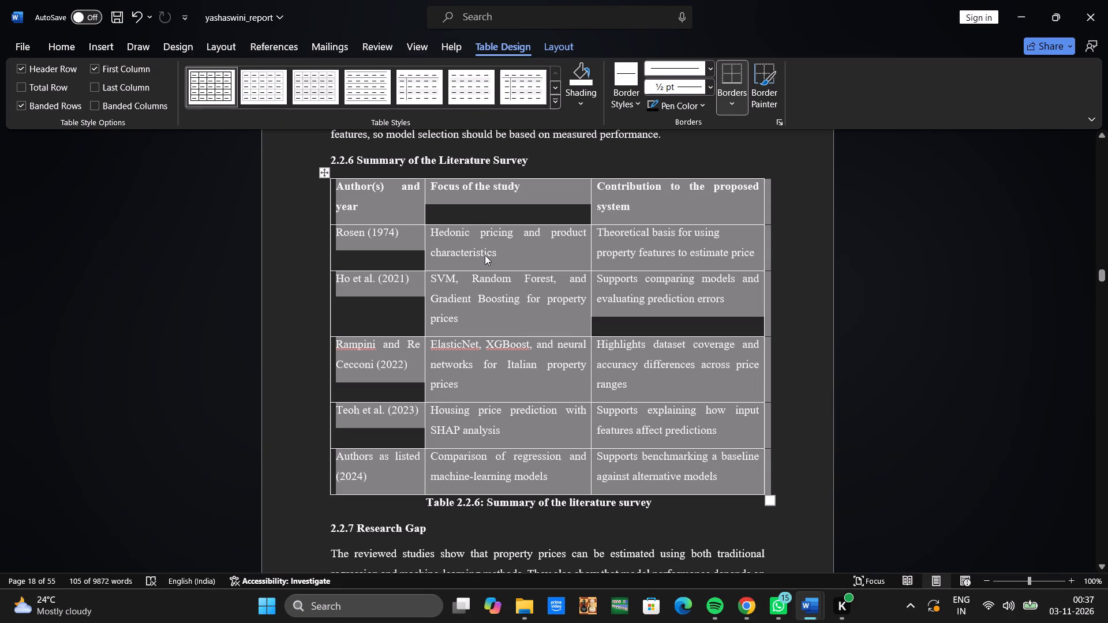
Examine the text and table formatting from 2.2.7 Research Gap through the Table 5.5 Test Cases table in 5.5 Testing Results.
click(930, 226)
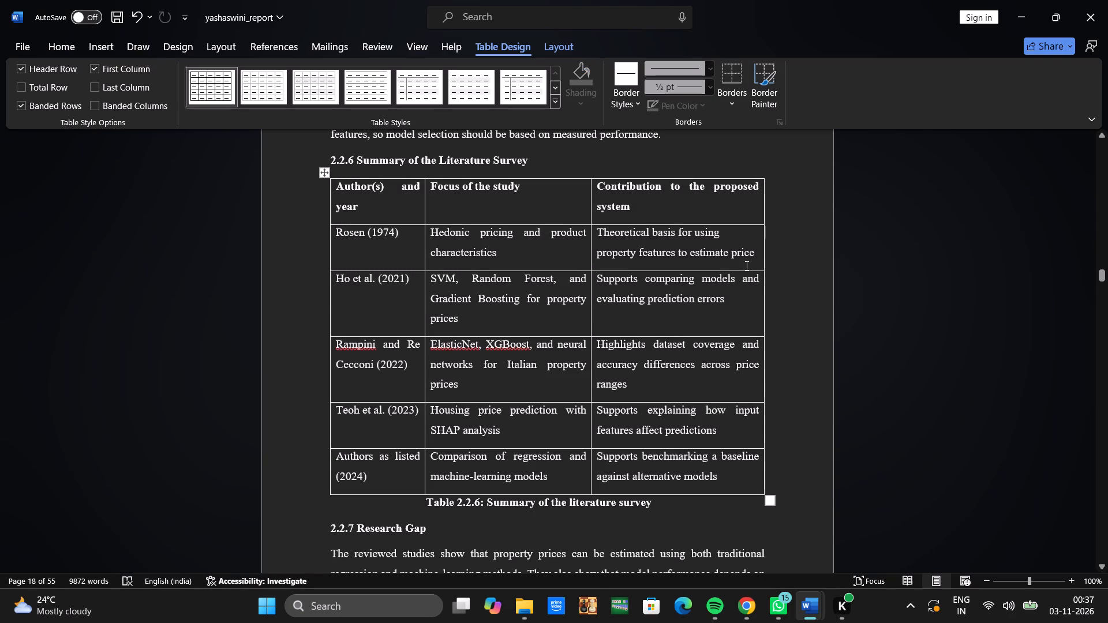
scroll(746, 265, down, 13)
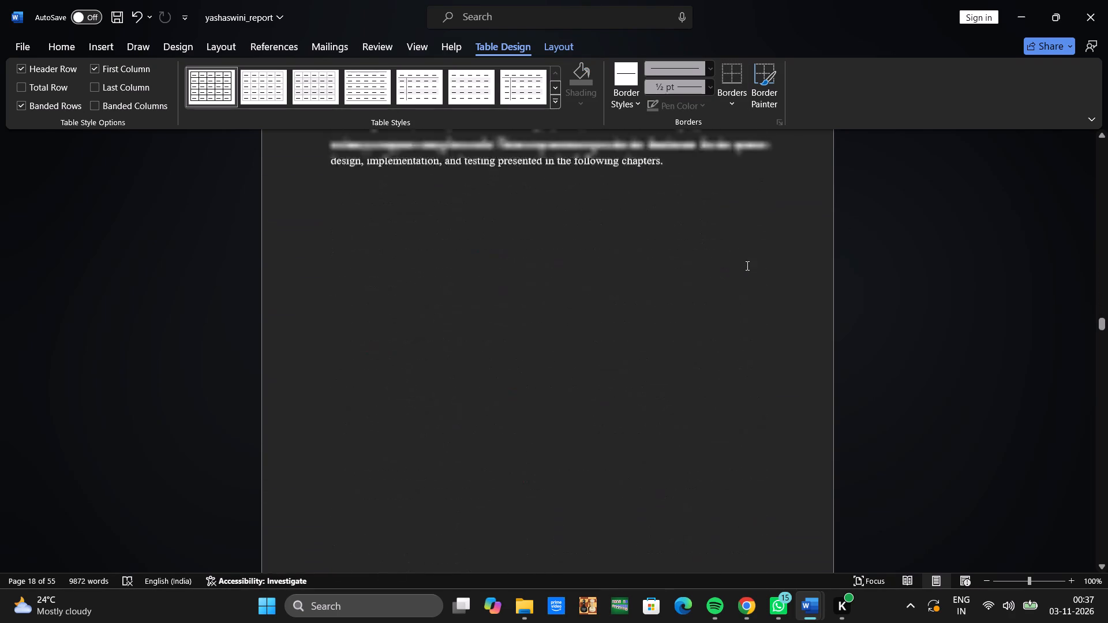
scroll(746, 265, down, 8)
scroll(746, 265, down, 13)
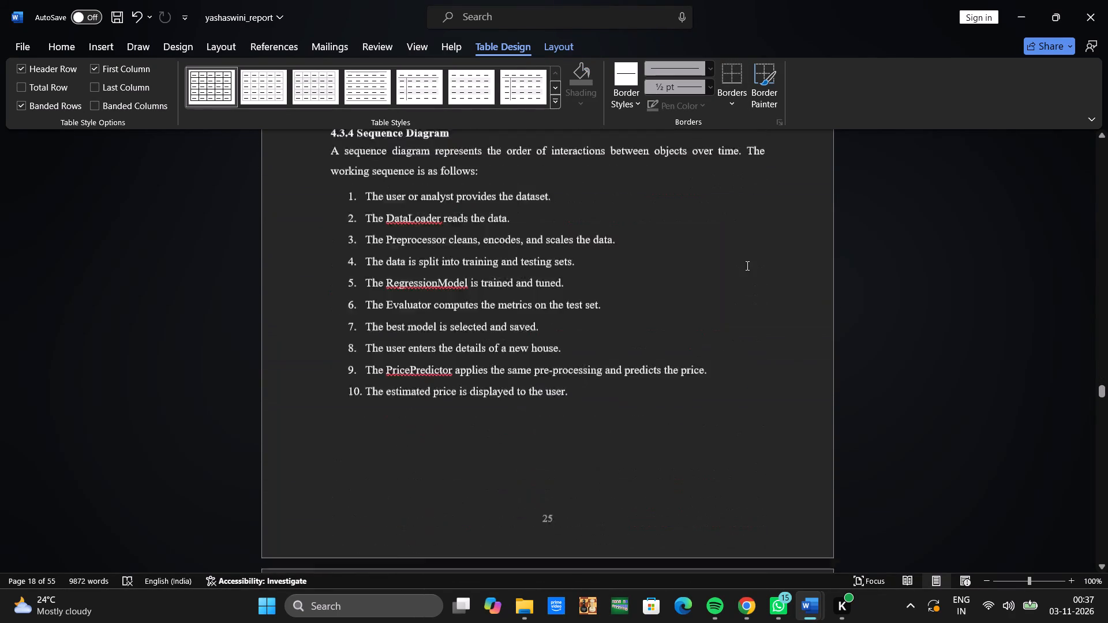
scroll(746, 265, down, 5)
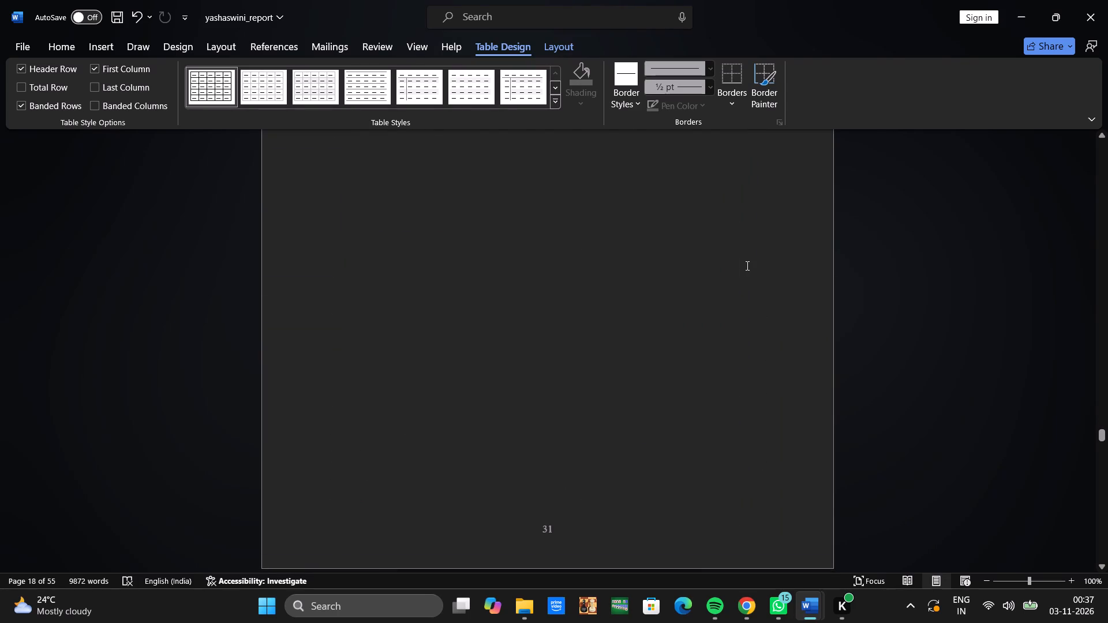
scroll(746, 265, down, 5)
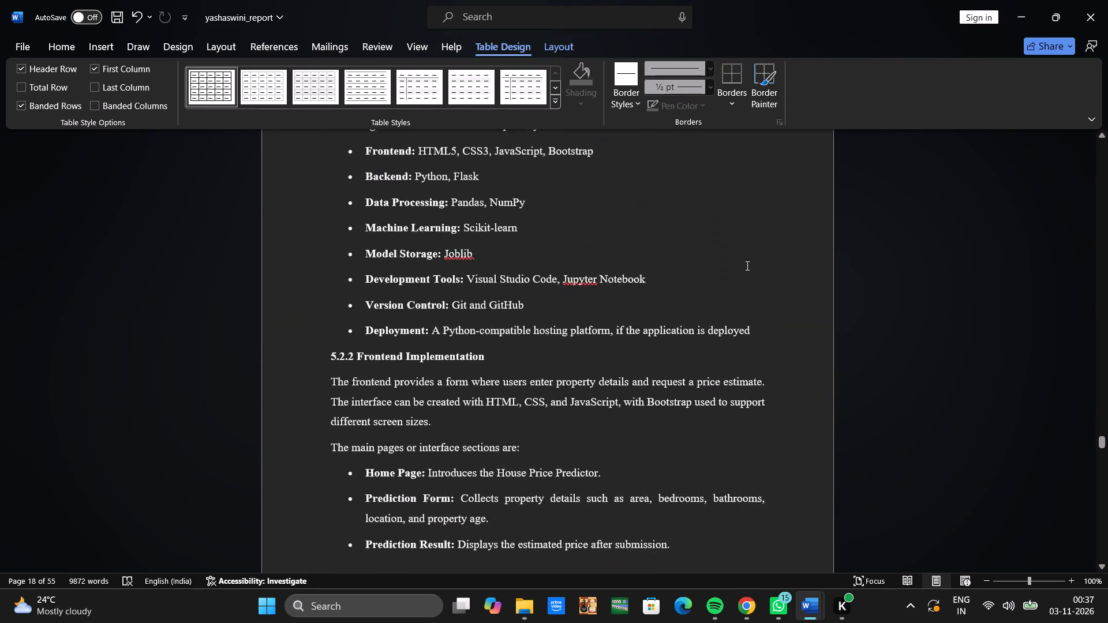
scroll(746, 265, down, 8)
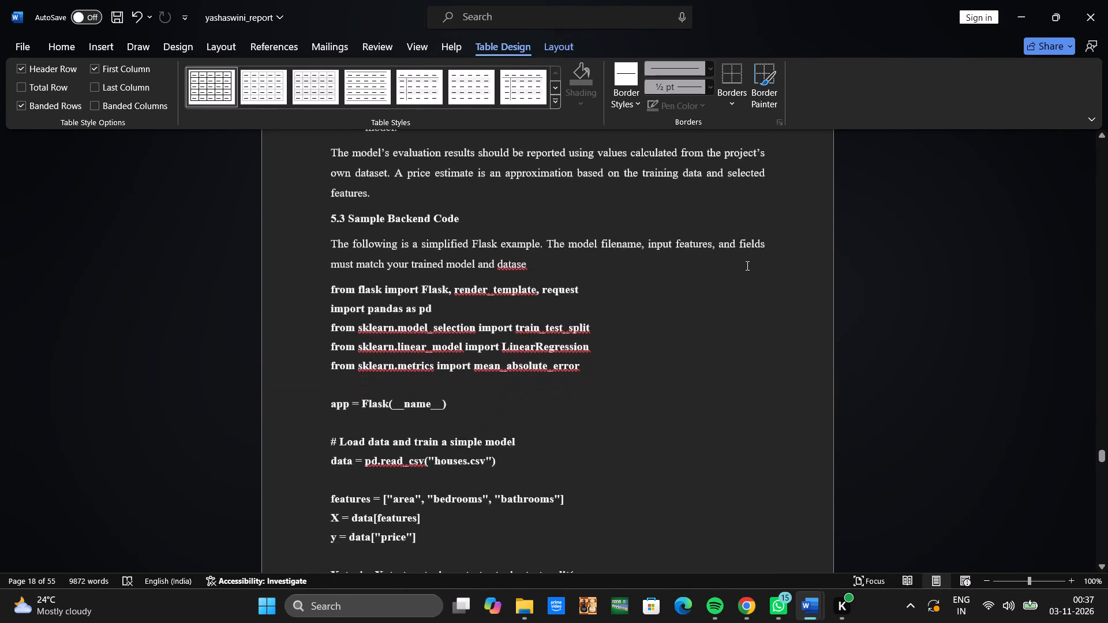
scroll(746, 265, down, 6)
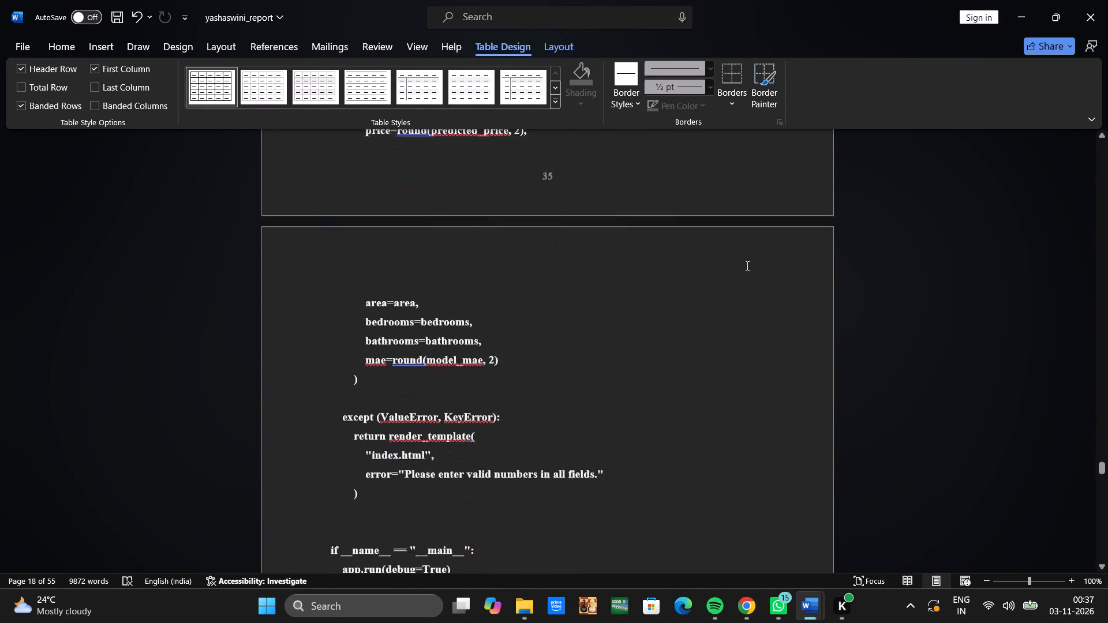
scroll(746, 265, down, 7)
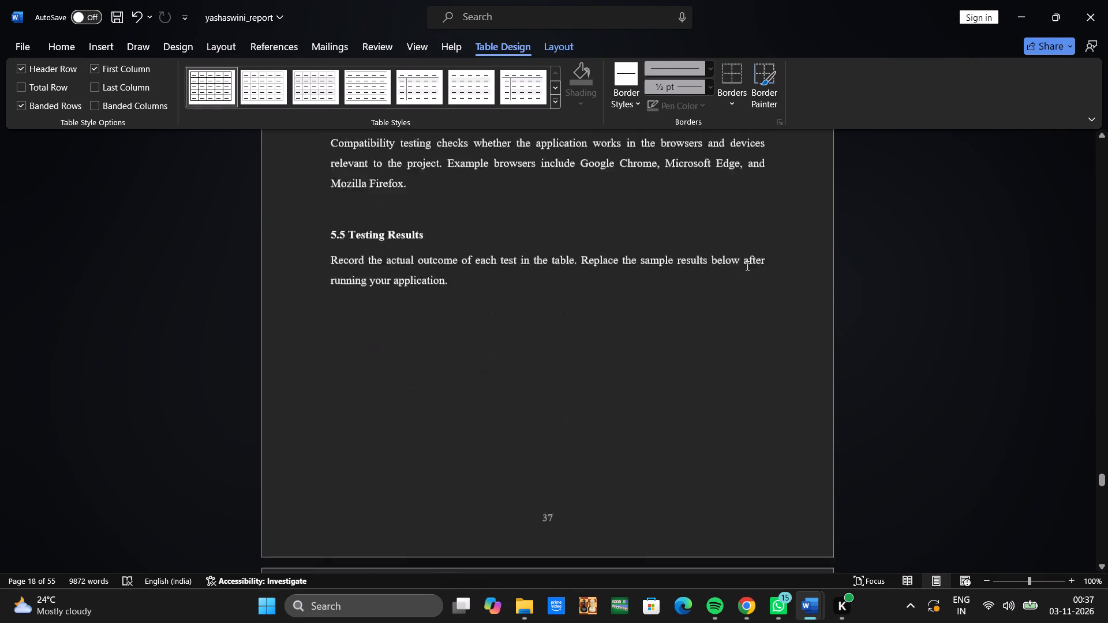
scroll(746, 265, down, 4)
scroll(746, 265, up, 1)
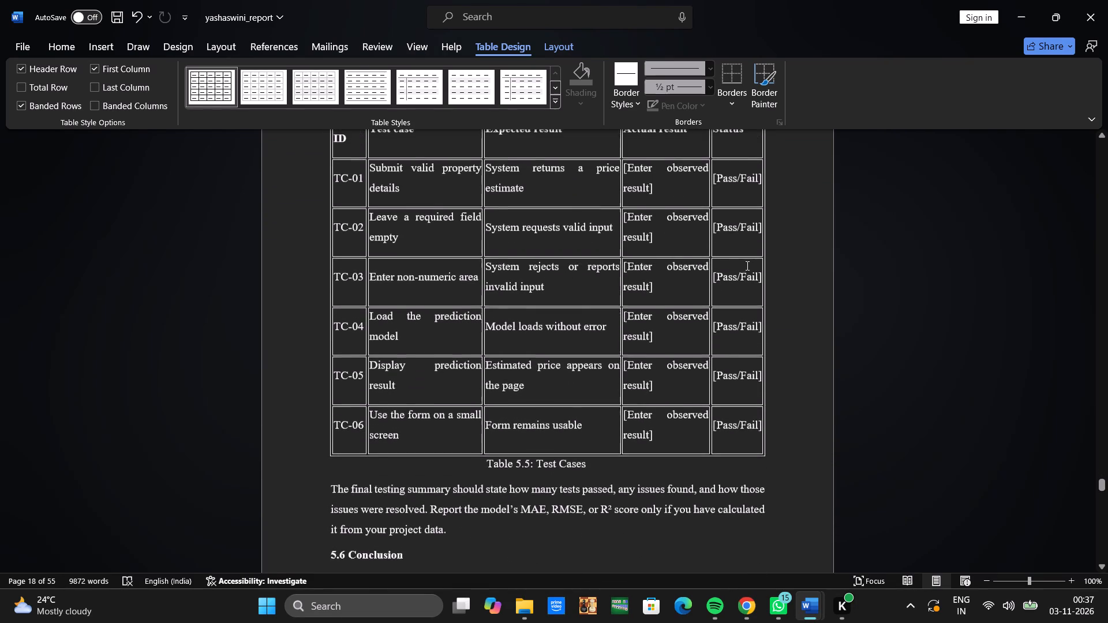
scroll(746, 265, up, 1)
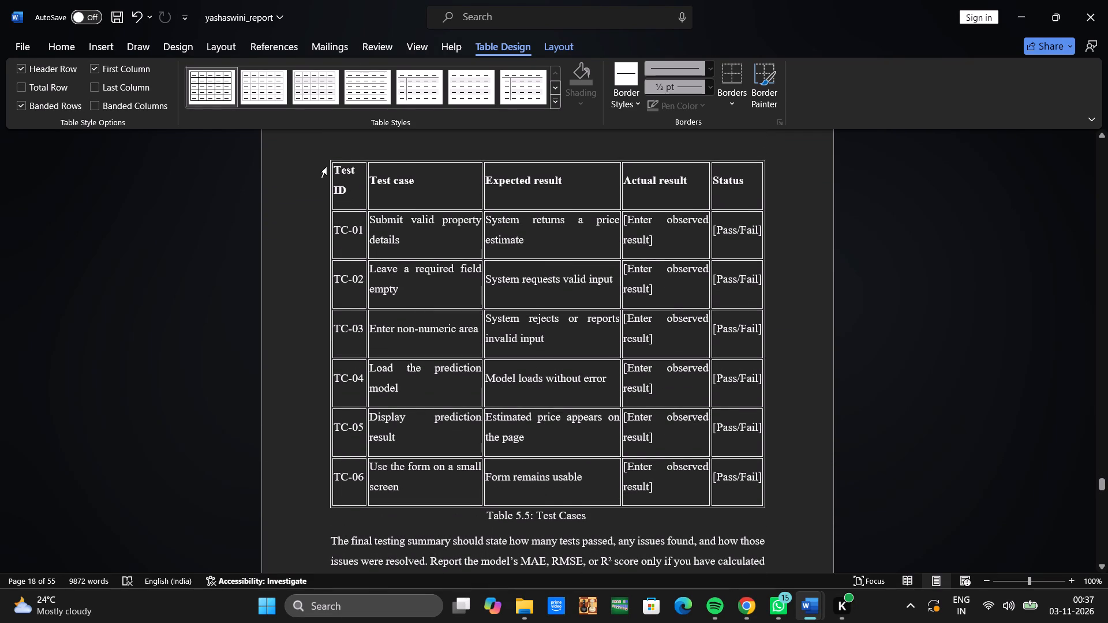
Apply the single-line full-grid table style to the Table 5.5 Test Cases table, replacing its double-line borders.
click(327, 167)
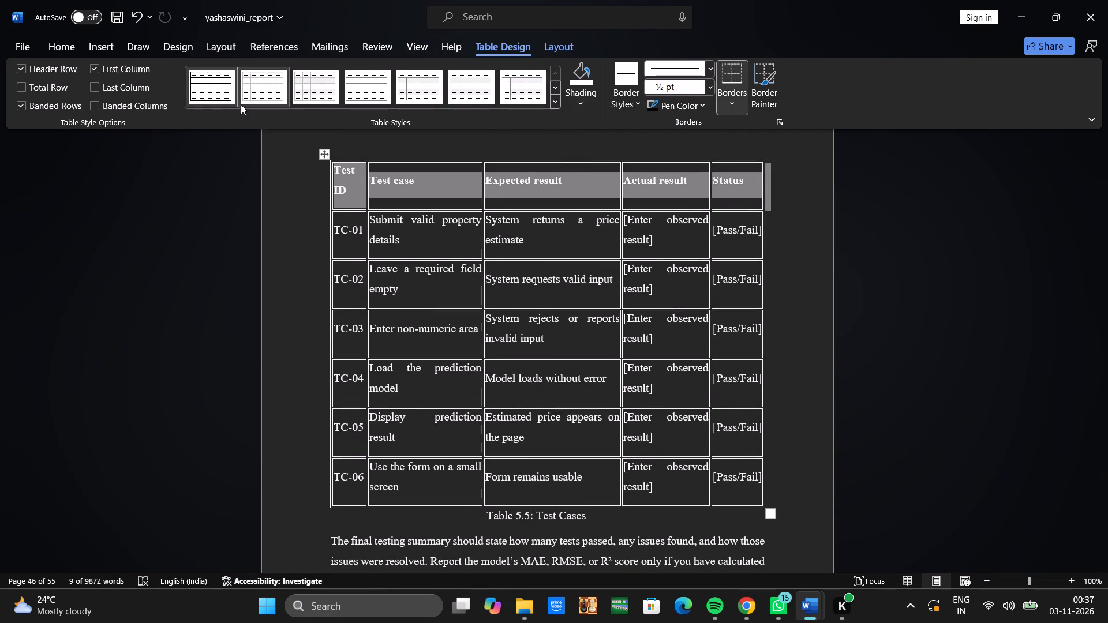
click(220, 96)
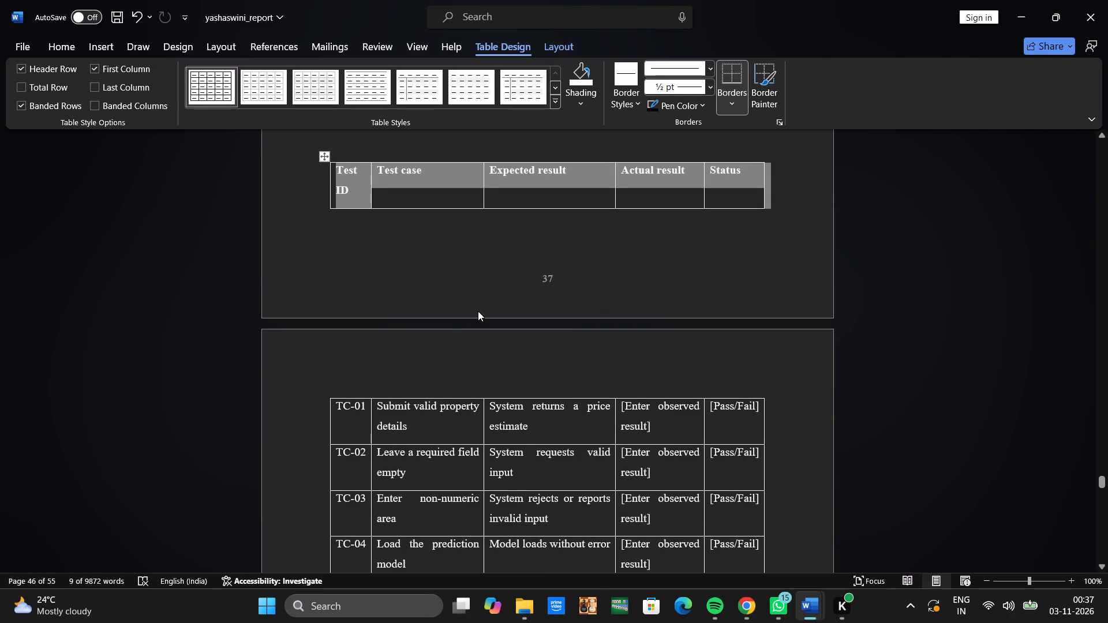
Add two blank lines below the 5.5 Testing Results paragraph to move the table's header row to the next page with its rows.
scroll(399, 268, up, 1)
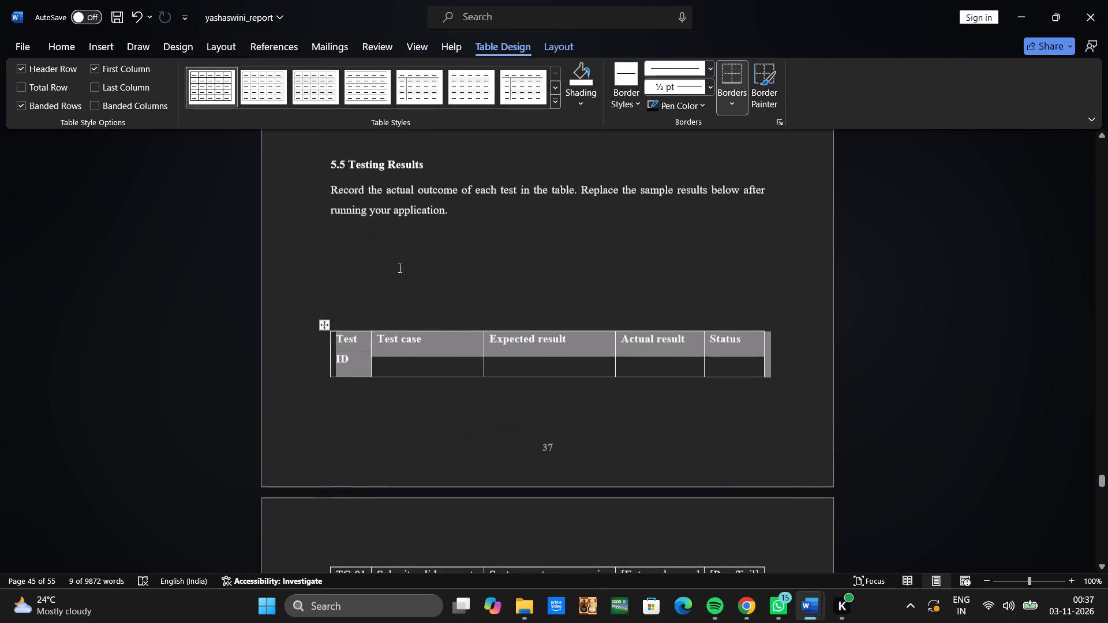
scroll(399, 268, up, 1)
click(399, 268)
key(Return)
key(Return)
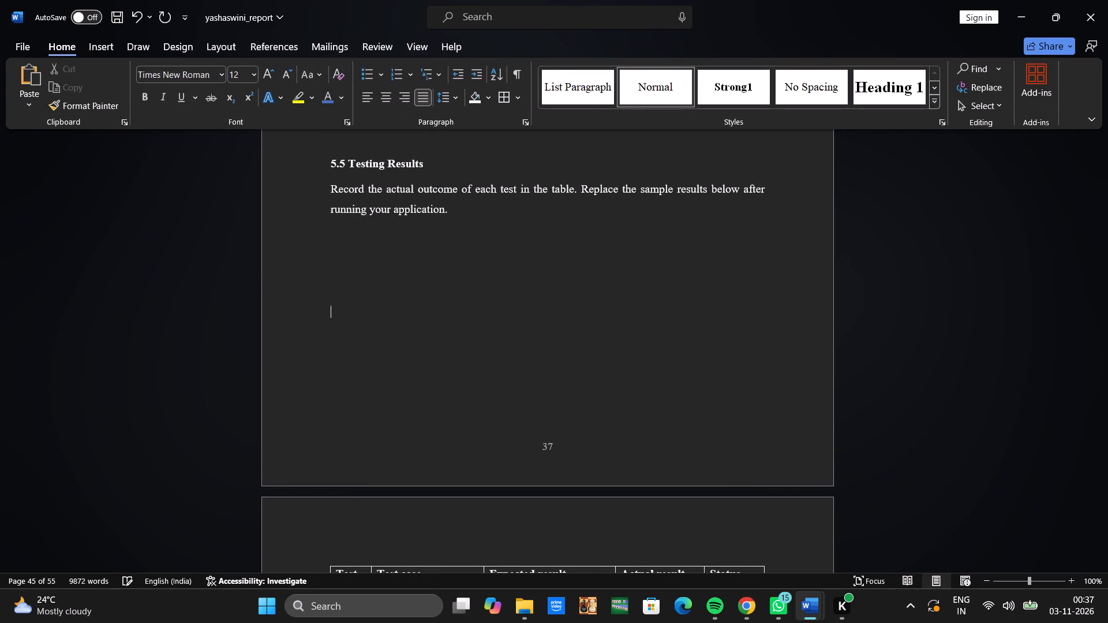
Examine the pages from Table 5.5 through Chapter 6 Results and into Chapter 7, checking table styles, screenshots and layout.
scroll(399, 268, down, 5)
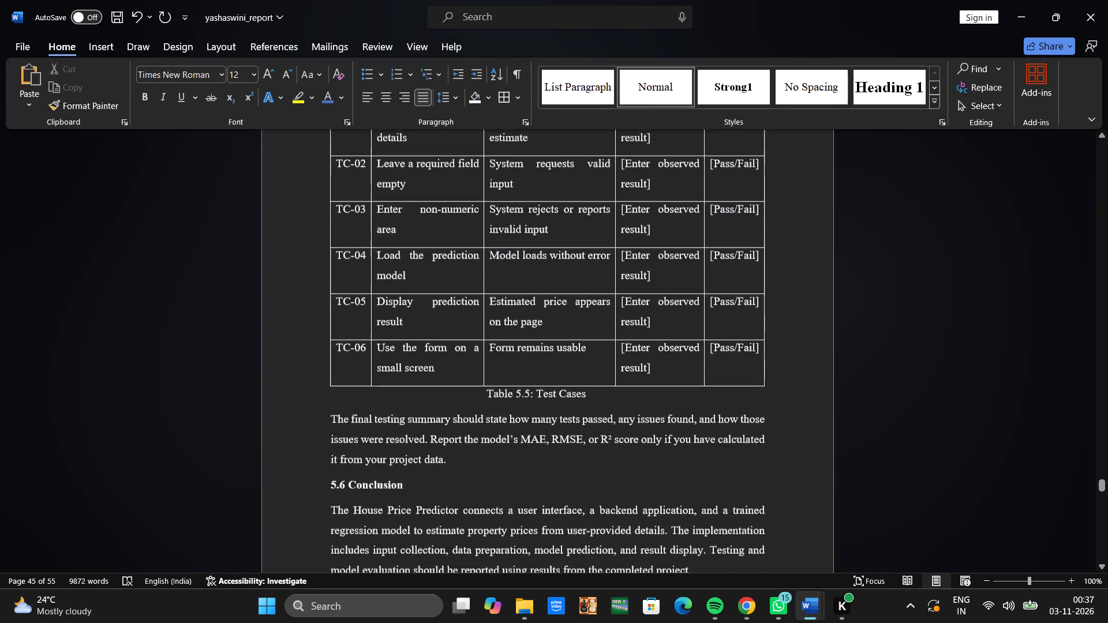
scroll(399, 268, down, 7)
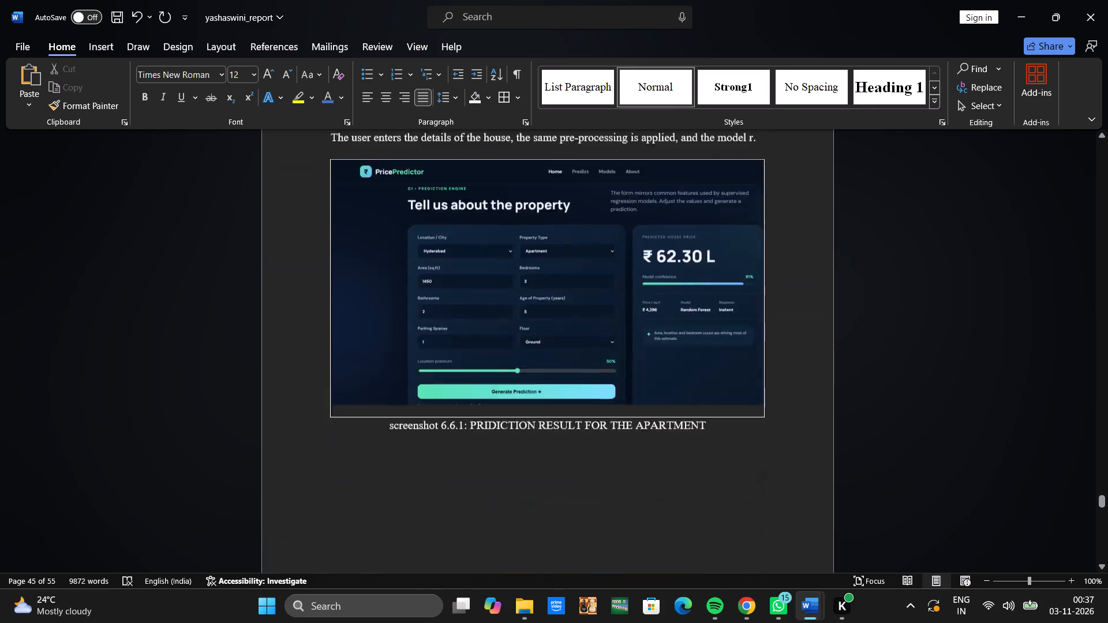
scroll(399, 268, down, 5)
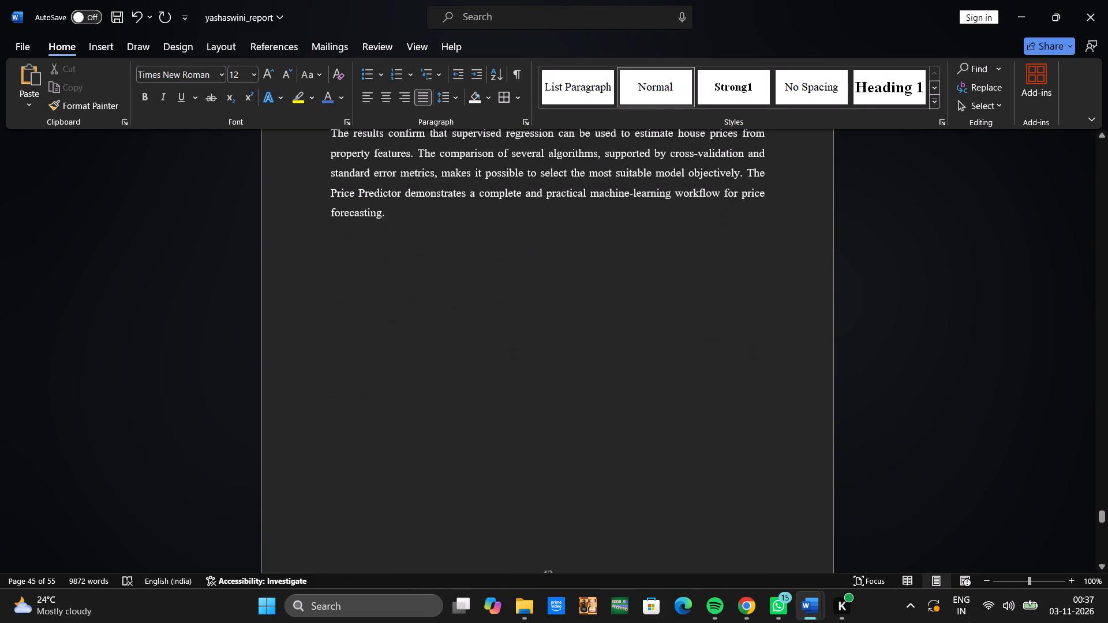
scroll(399, 268, down, 4)
scroll(399, 268, up, 1)
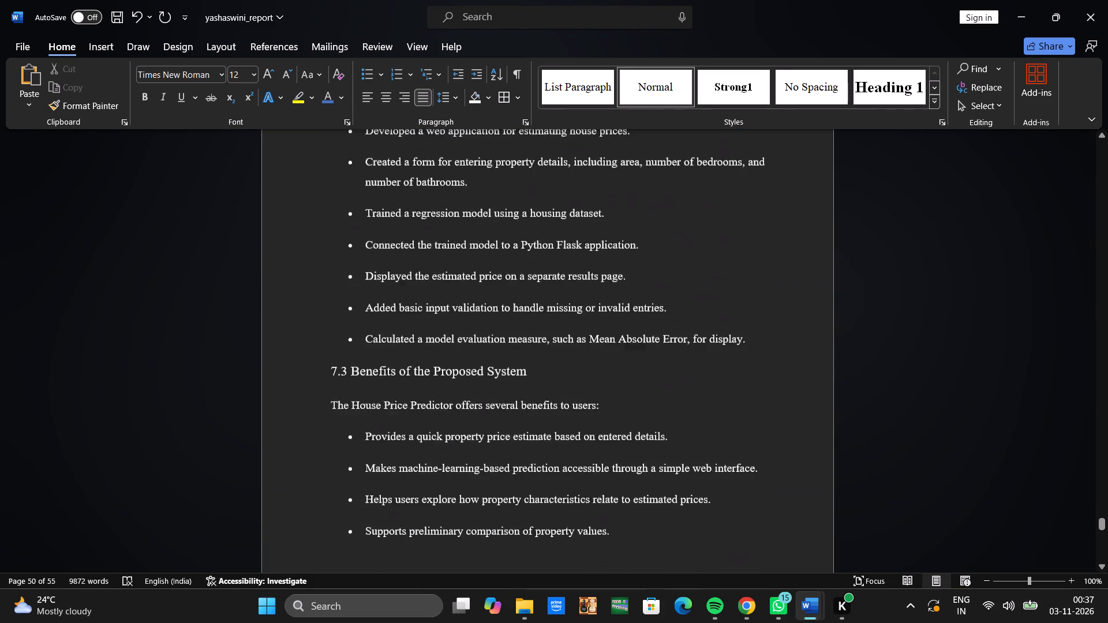
scroll(399, 268, up, 5)
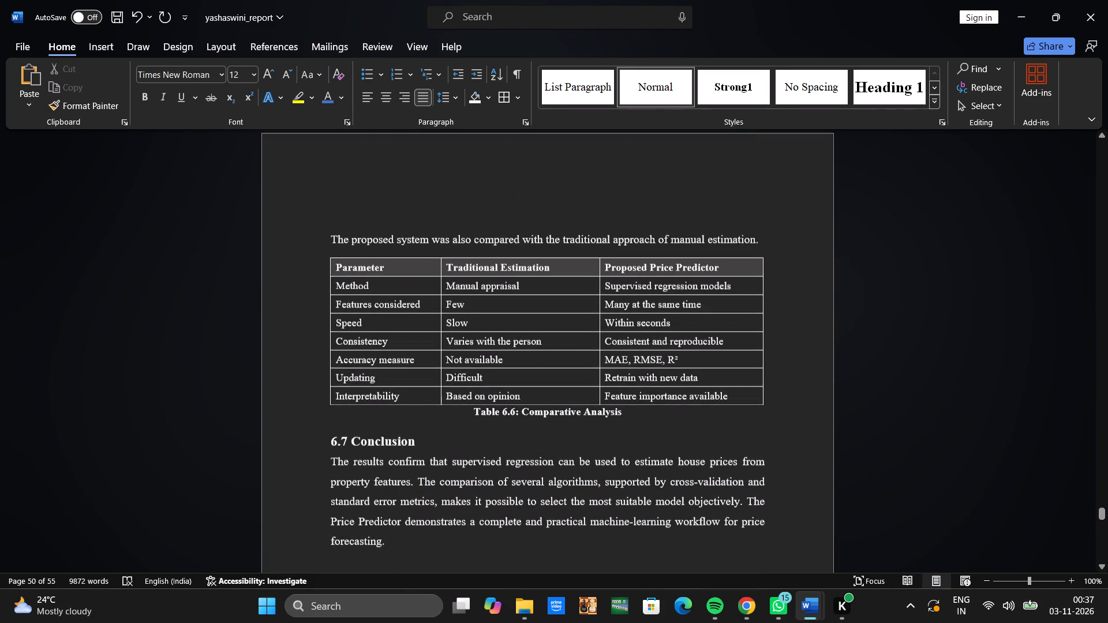
scroll(399, 268, up, 1)
scroll(399, 268, down, 2)
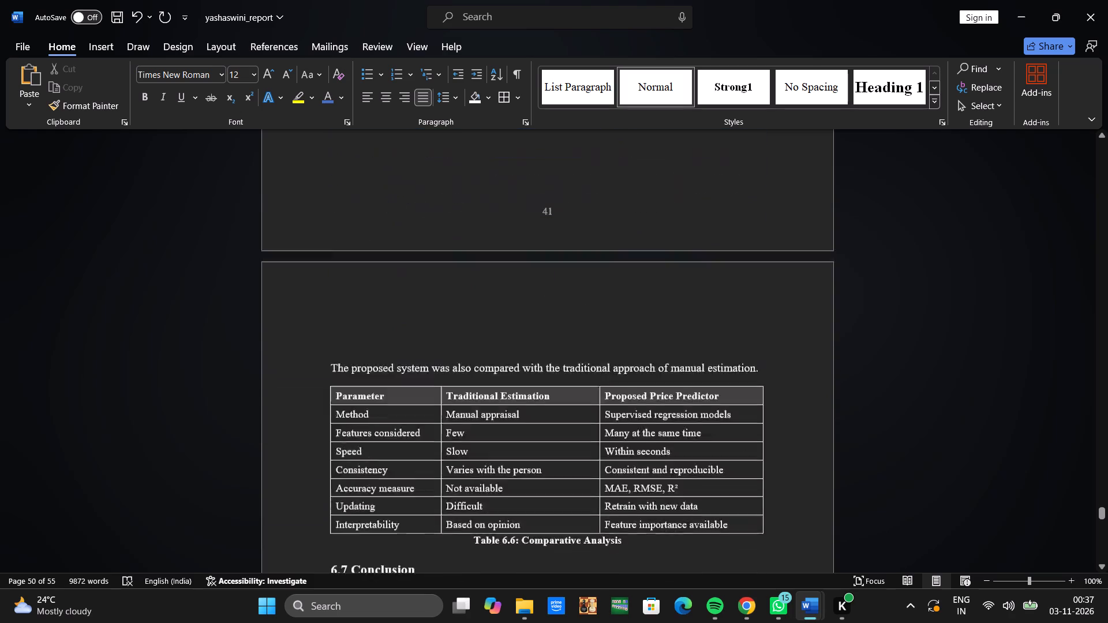
scroll(399, 268, down, 1)
scroll(399, 268, up, 5)
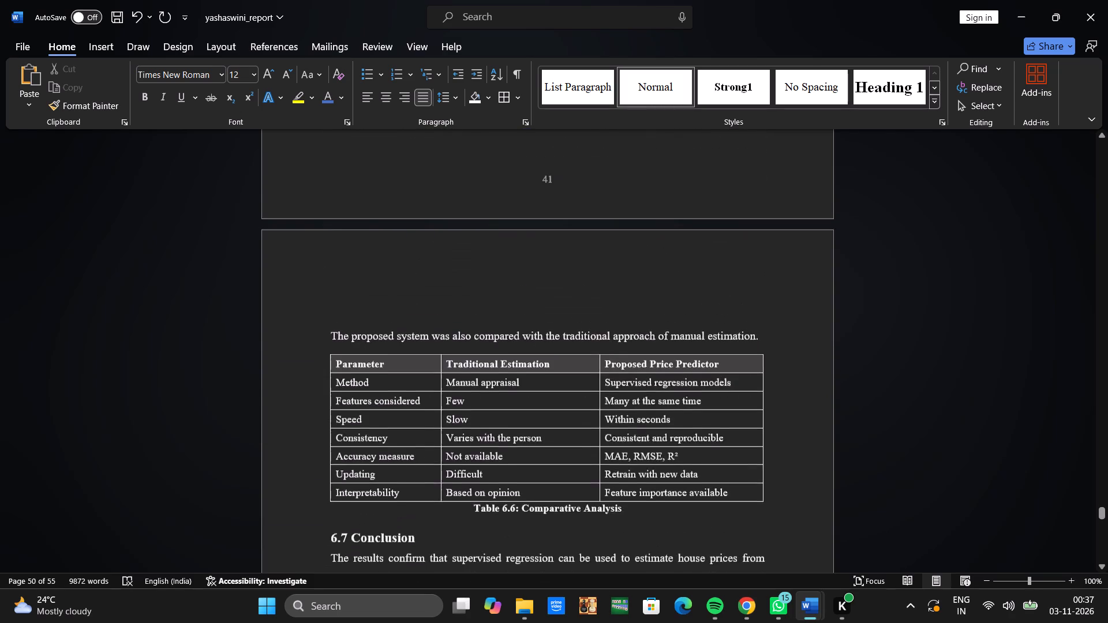
scroll(399, 268, up, 6)
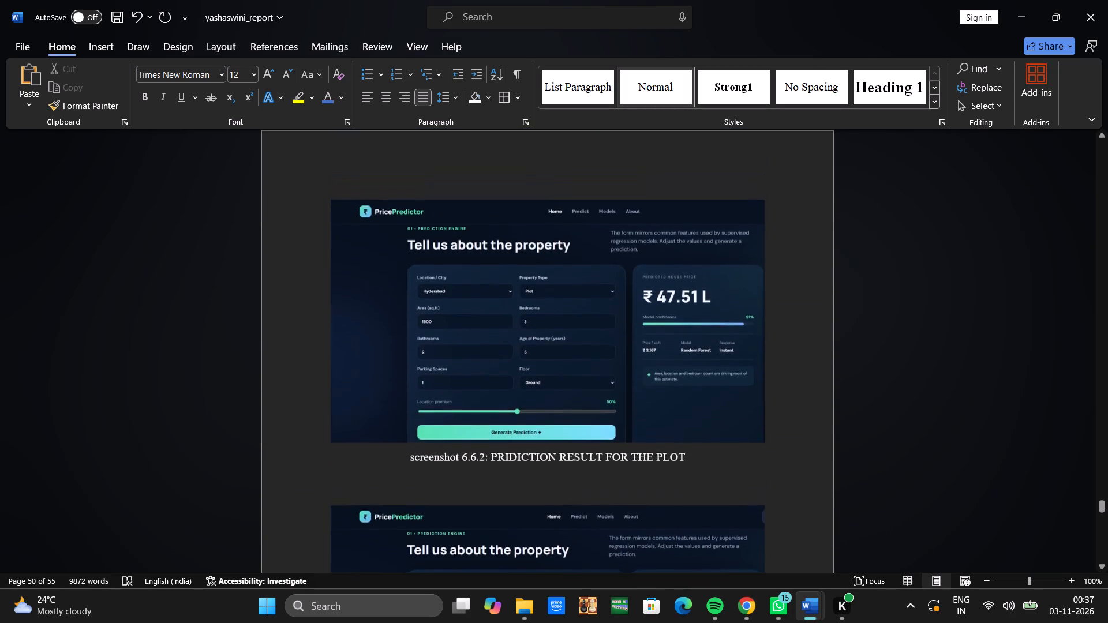
scroll(399, 268, up, 5)
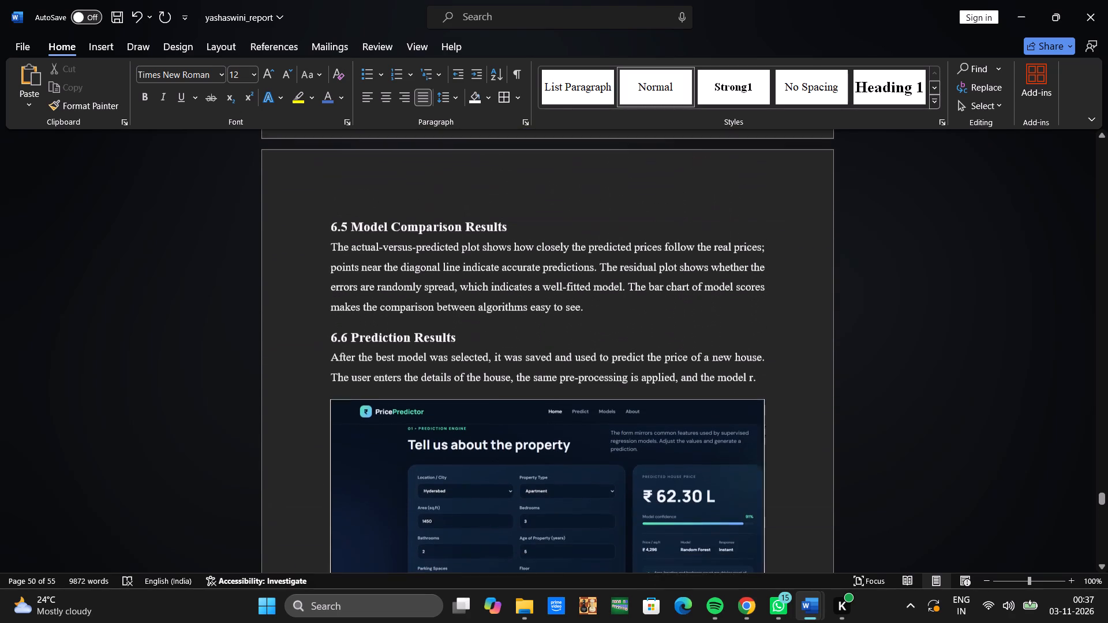
scroll(399, 268, up, 4)
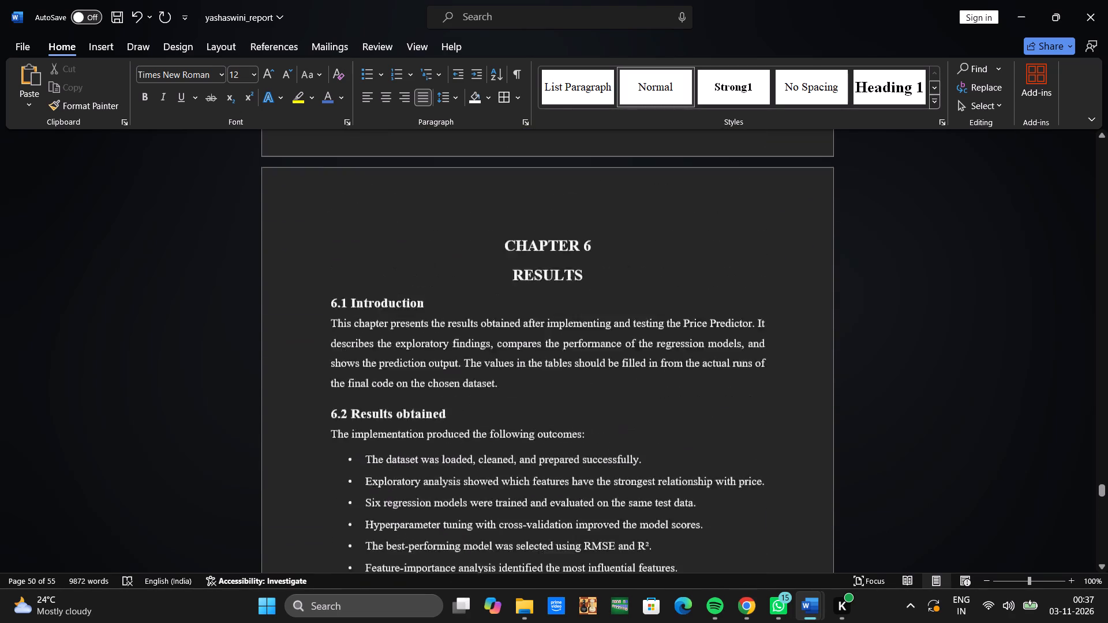
scroll(399, 268, up, 1)
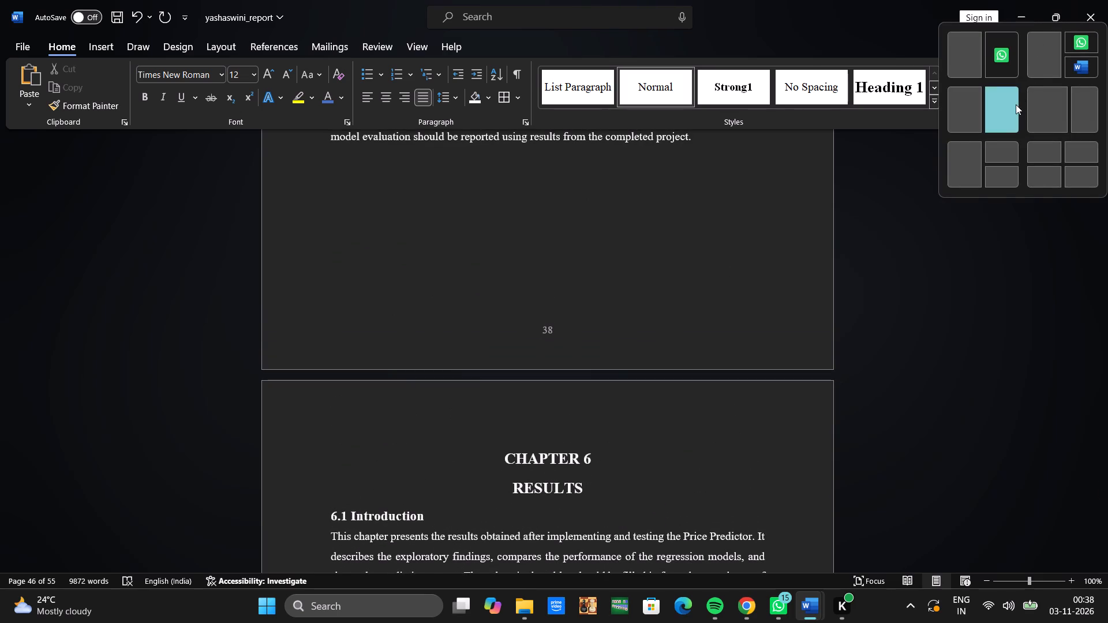
Arrange the Price Predictor report side by side with the Serverless File Sharing Portal report.
click(1014, 105)
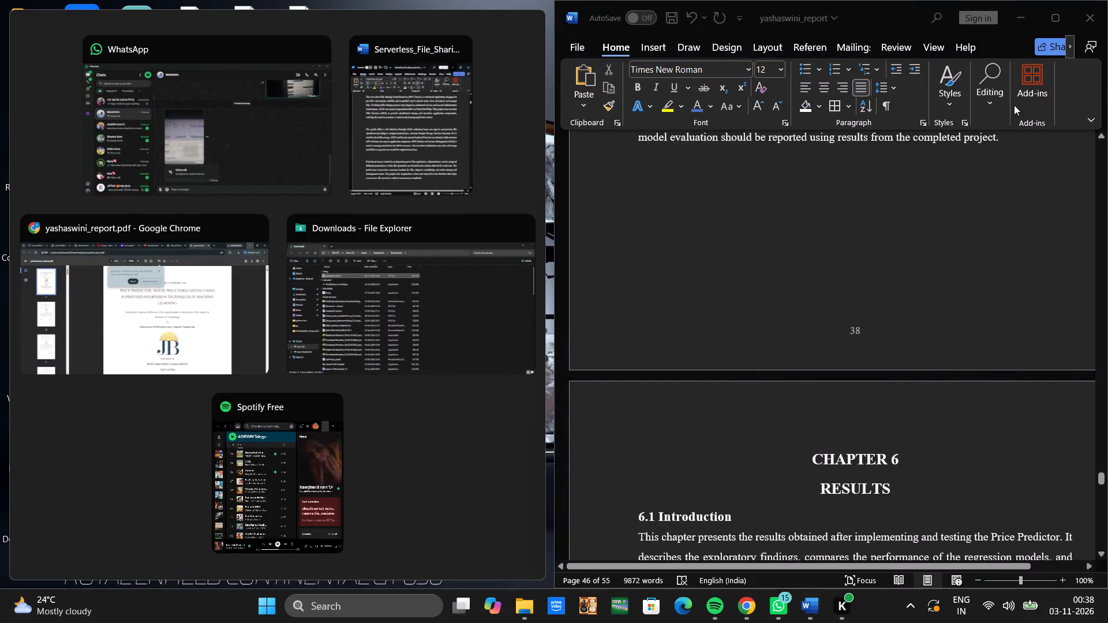
click(424, 138)
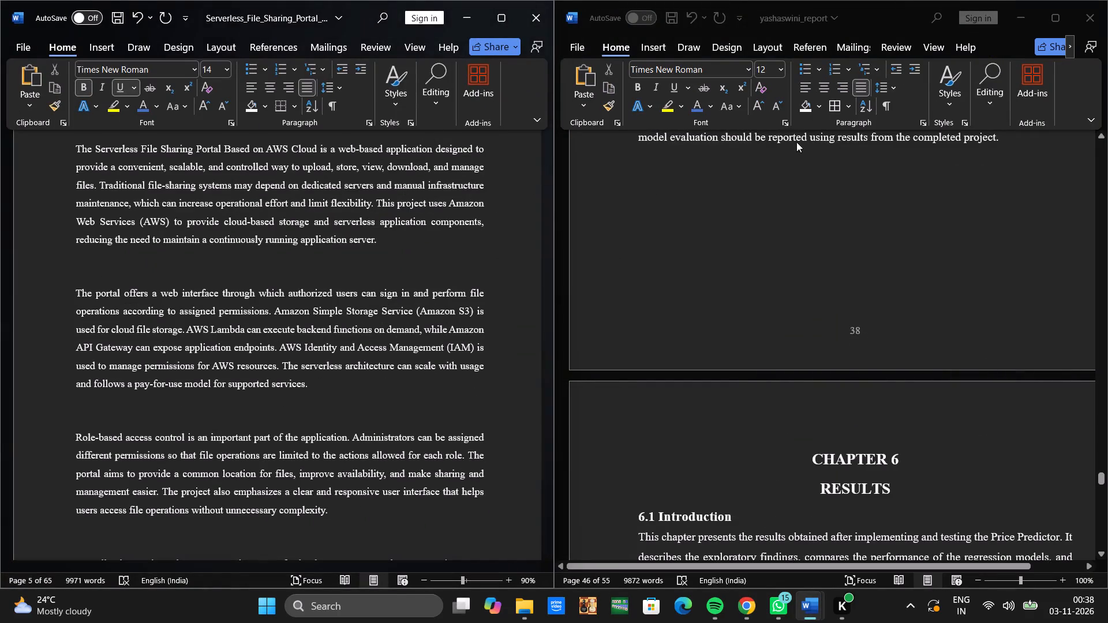
Compare the two reports' front matter, from the Price Predictor title page to both tables of contents.
scroll(869, 379, up, 15)
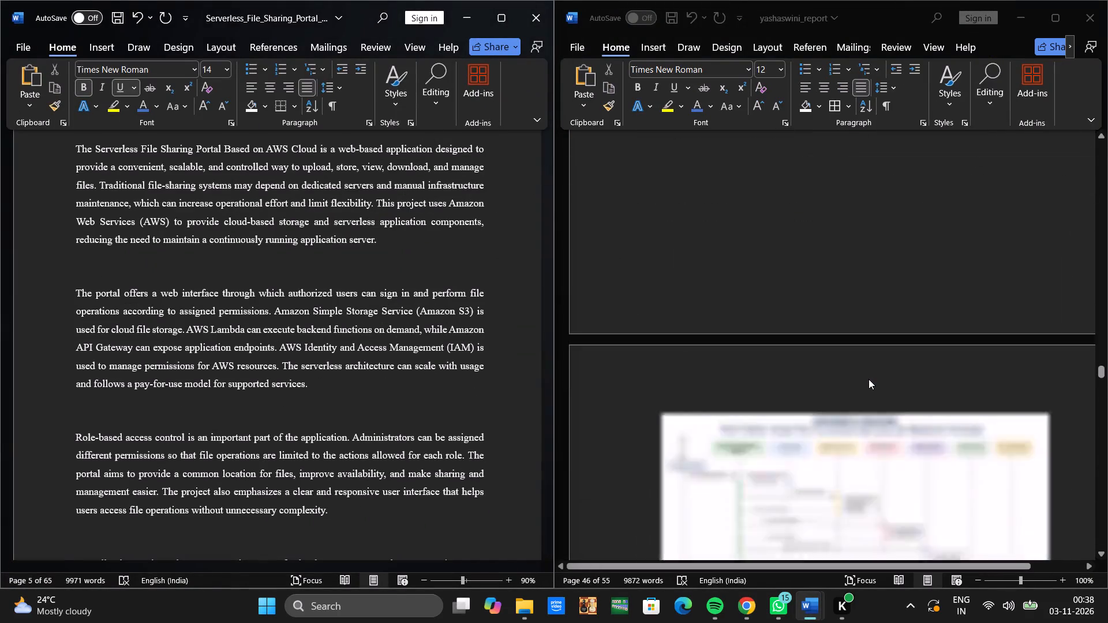
scroll(869, 379, up, 9)
scroll(868, 457, down, 2)
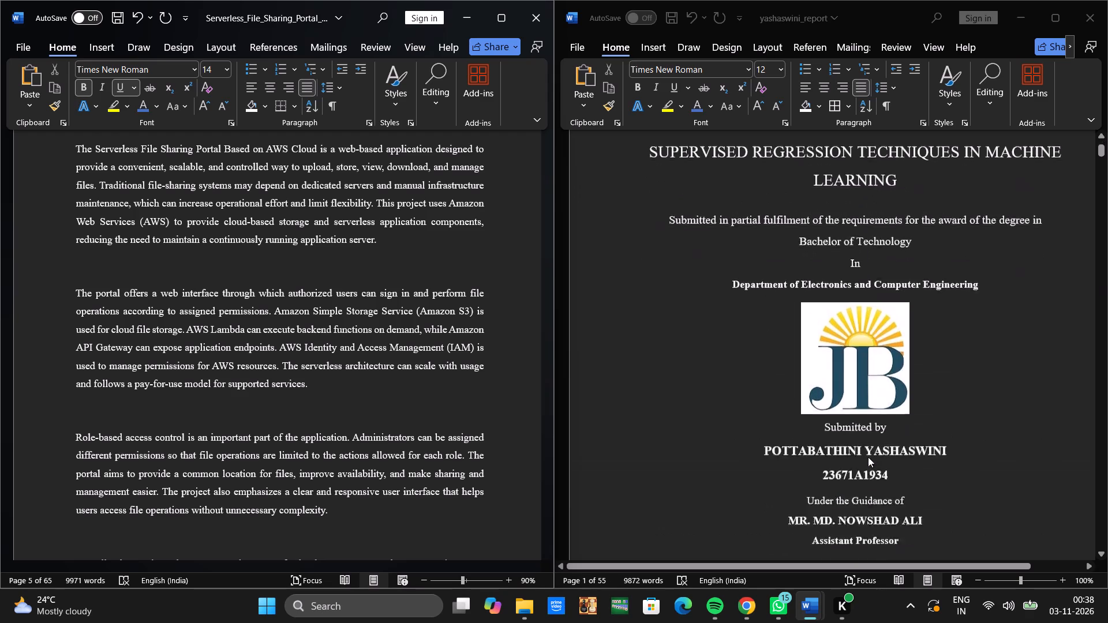
scroll(868, 457, down, 7)
scroll(373, 404, down, 2)
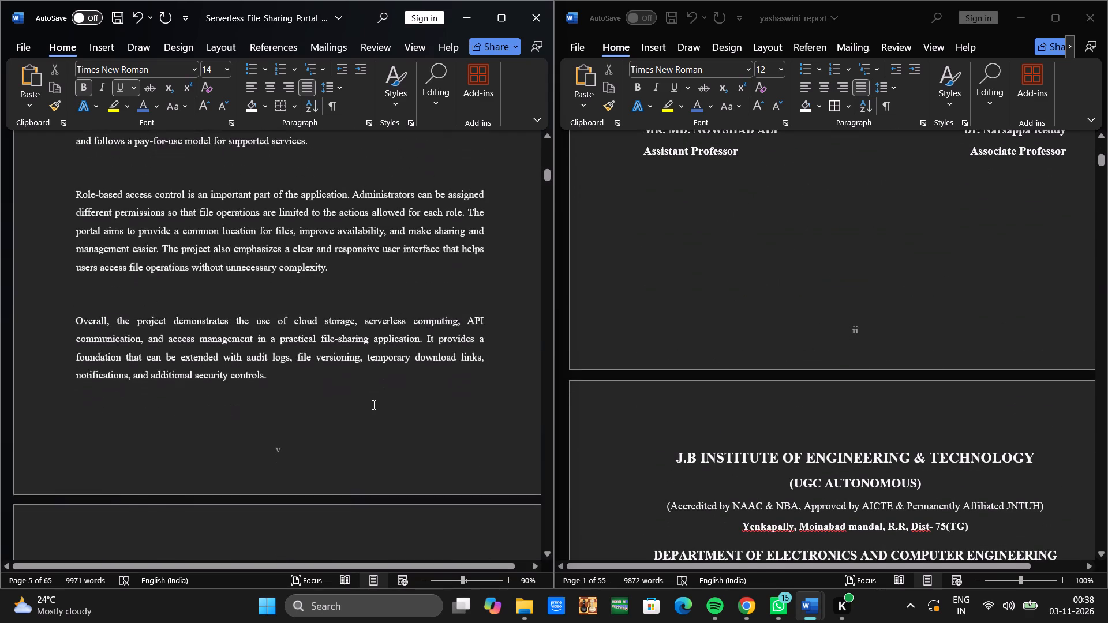
scroll(373, 404, down, 1)
scroll(695, 401, down, 3)
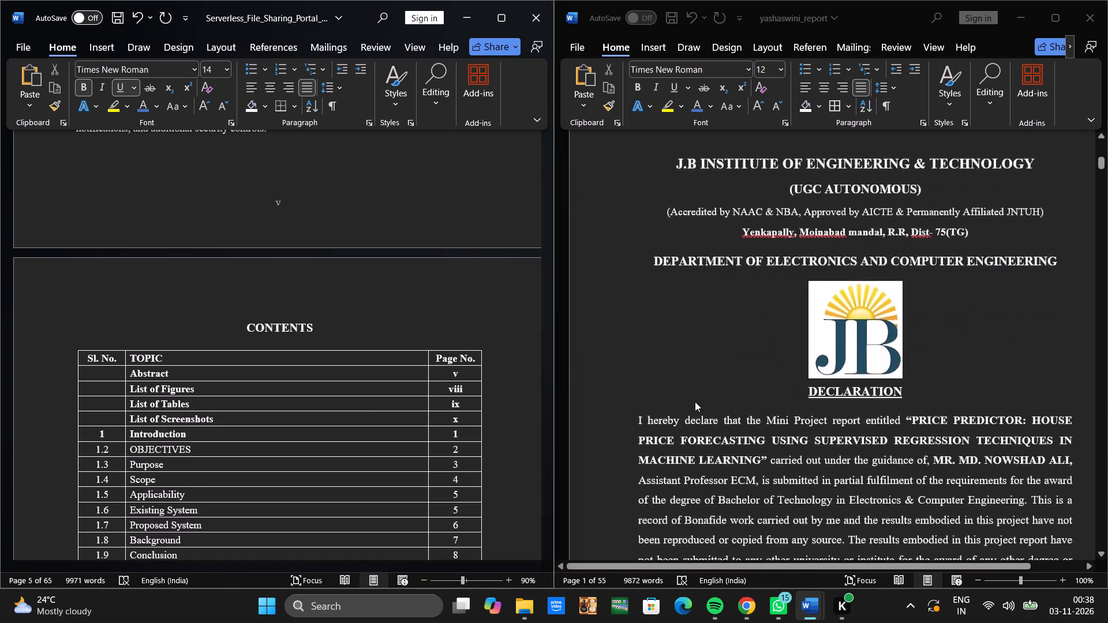
scroll(695, 401, down, 7)
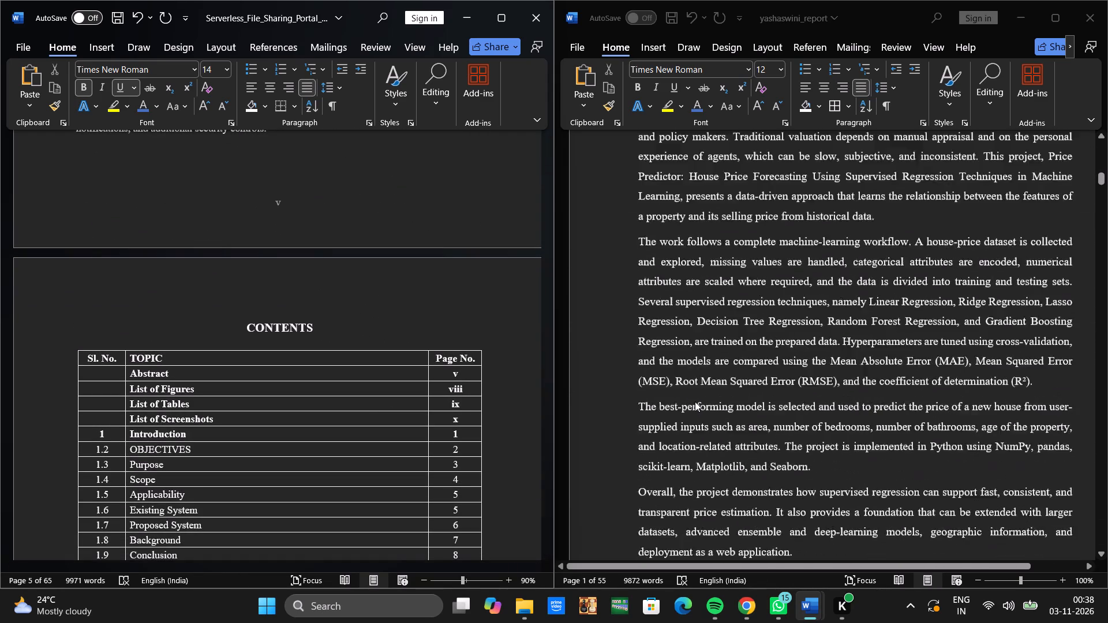
scroll(695, 401, down, 7)
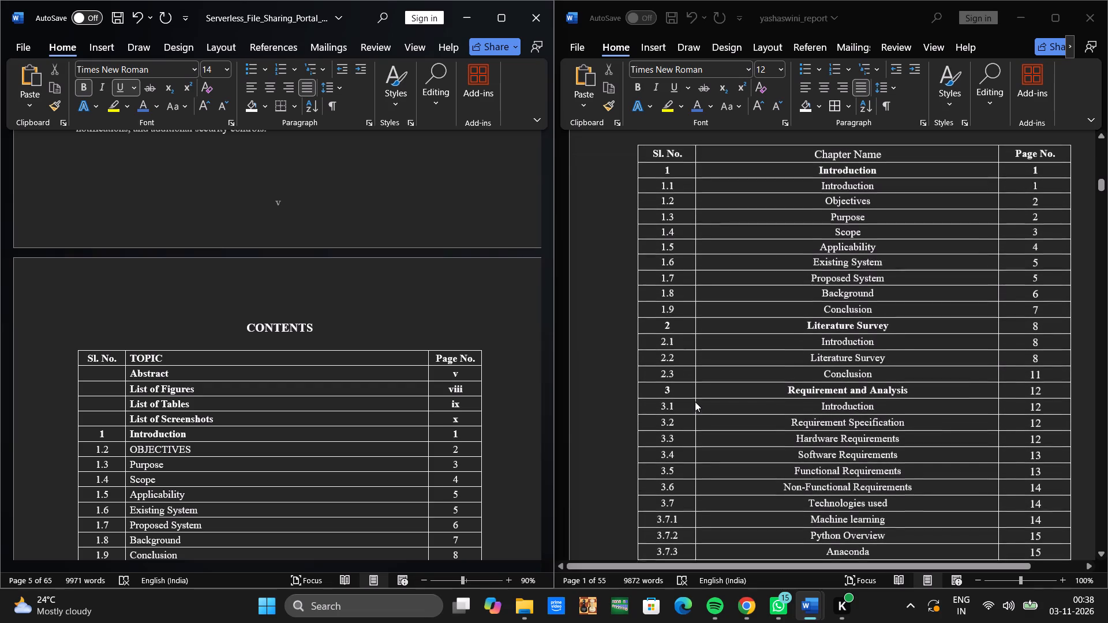
scroll(695, 401, down, 2)
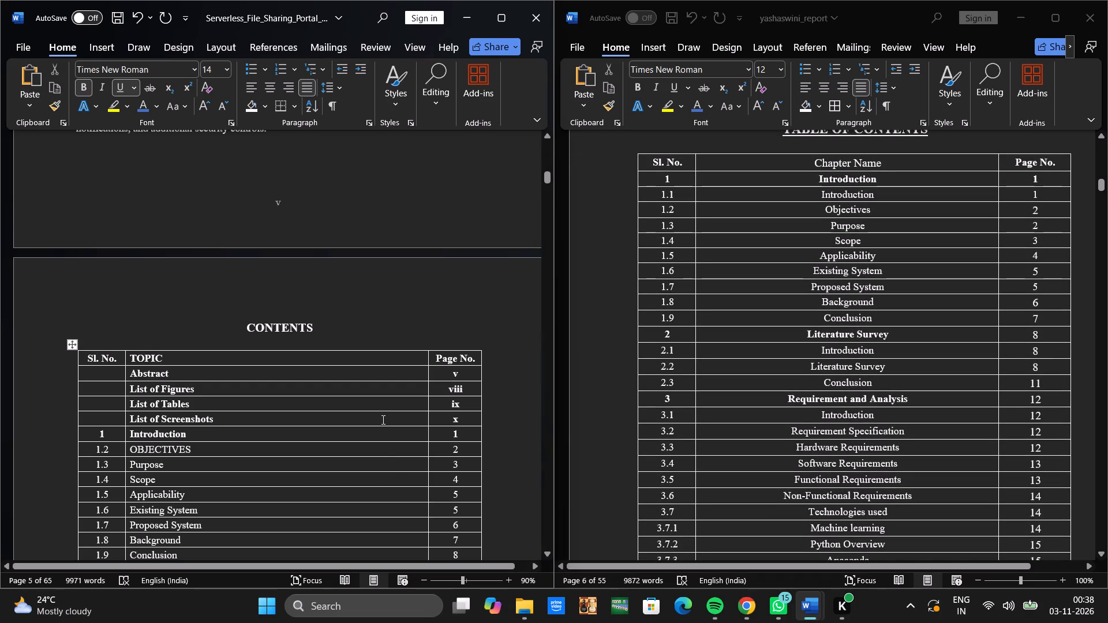
scroll(381, 416, down, 1)
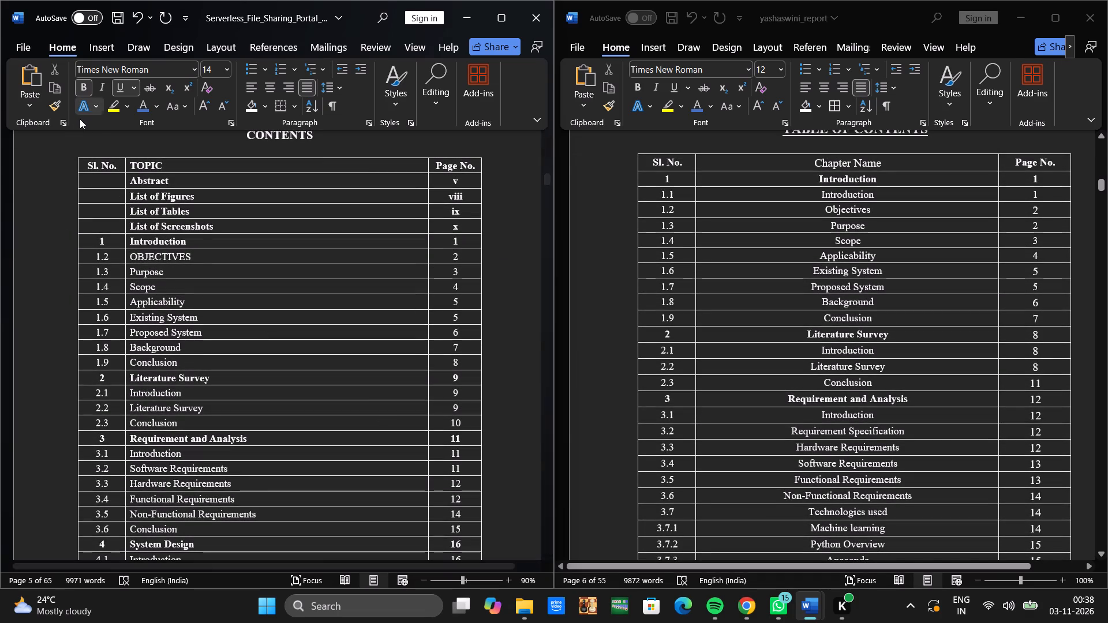
Center the text in the Serverless File Sharing Portal report from the CONTENTS heading through the List of Screenshots table.
click(95, 141)
drag(95, 141, 387, 531)
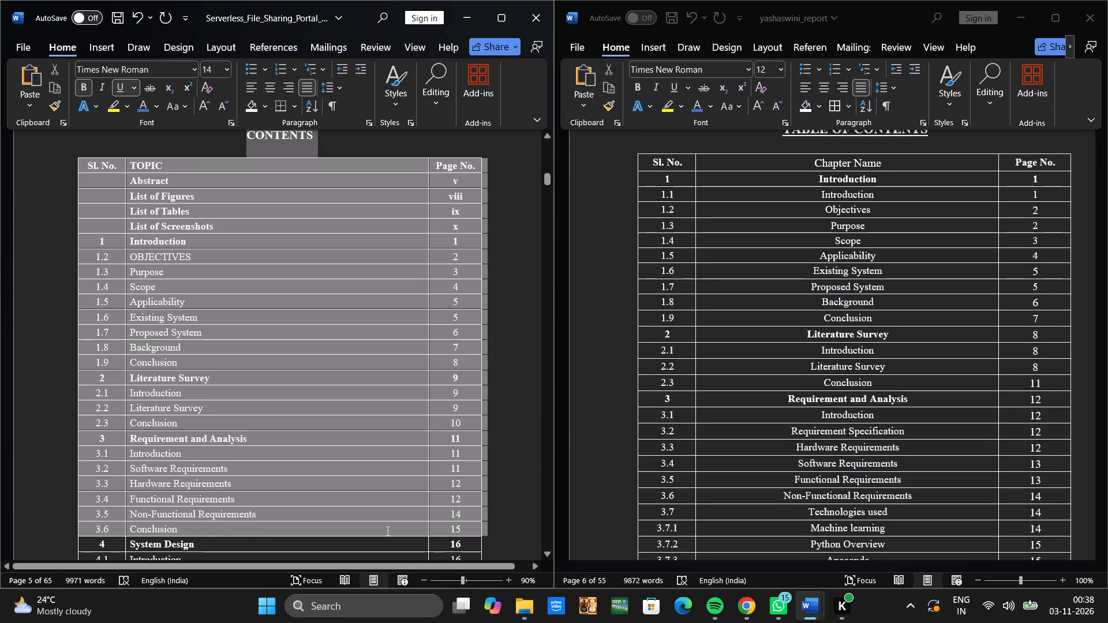
drag(387, 531, 409, 579)
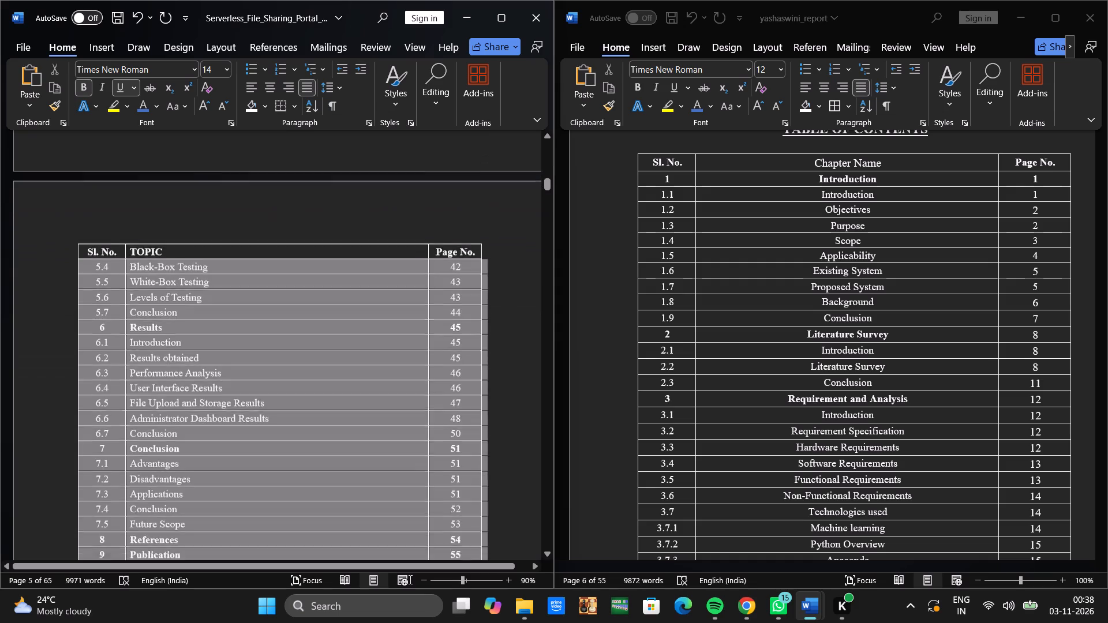
drag(409, 579, 411, 541)
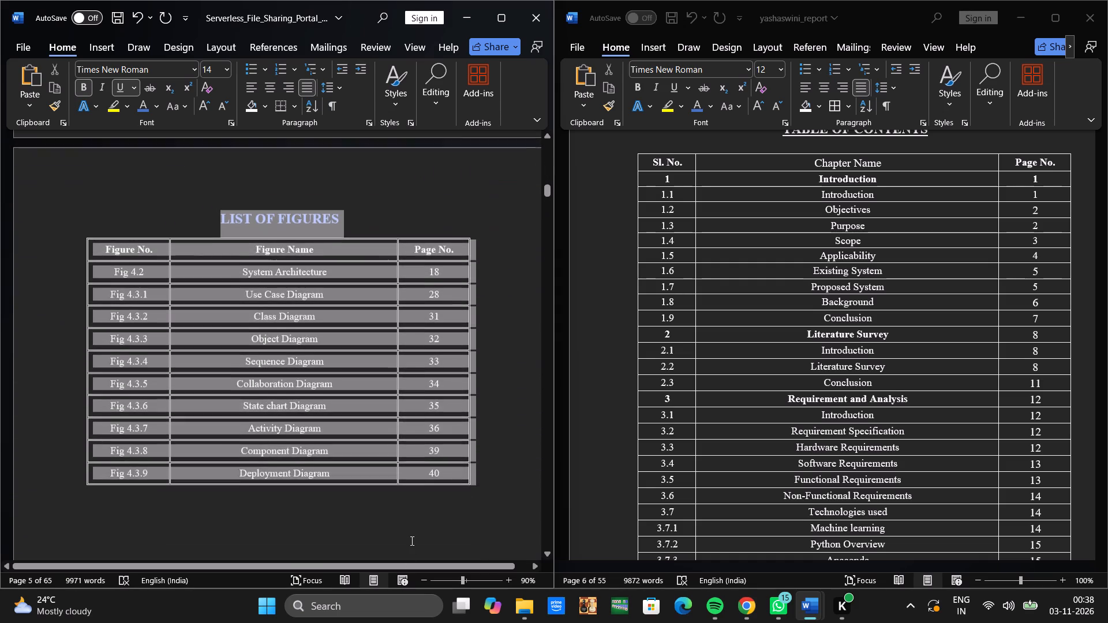
drag(411, 541, 470, 542)
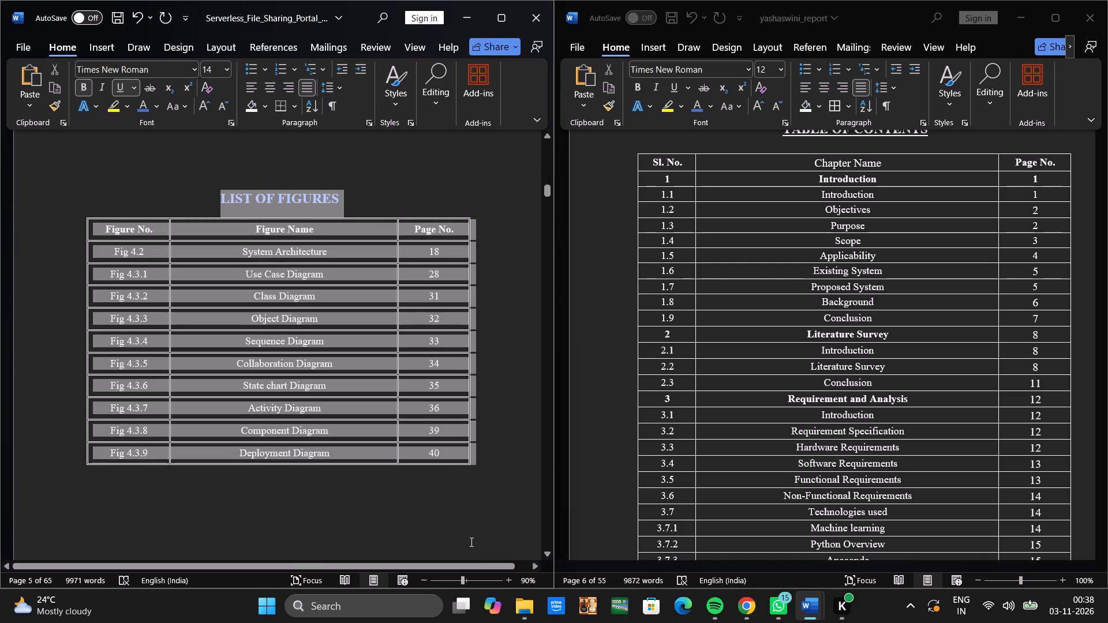
drag(470, 542, 478, 562)
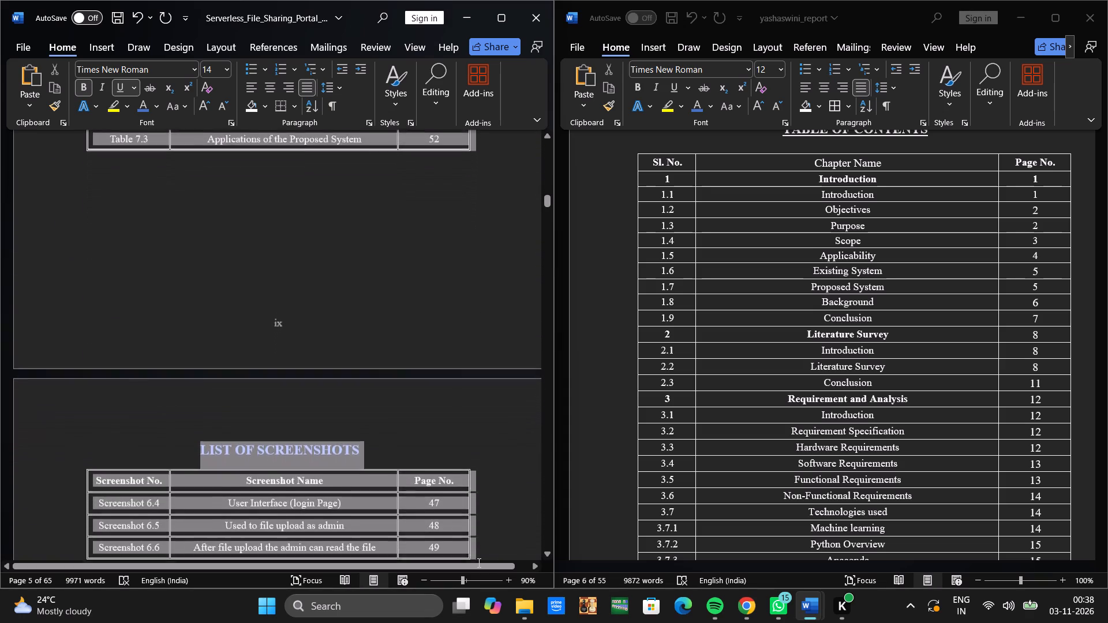
drag(478, 562, 478, 557)
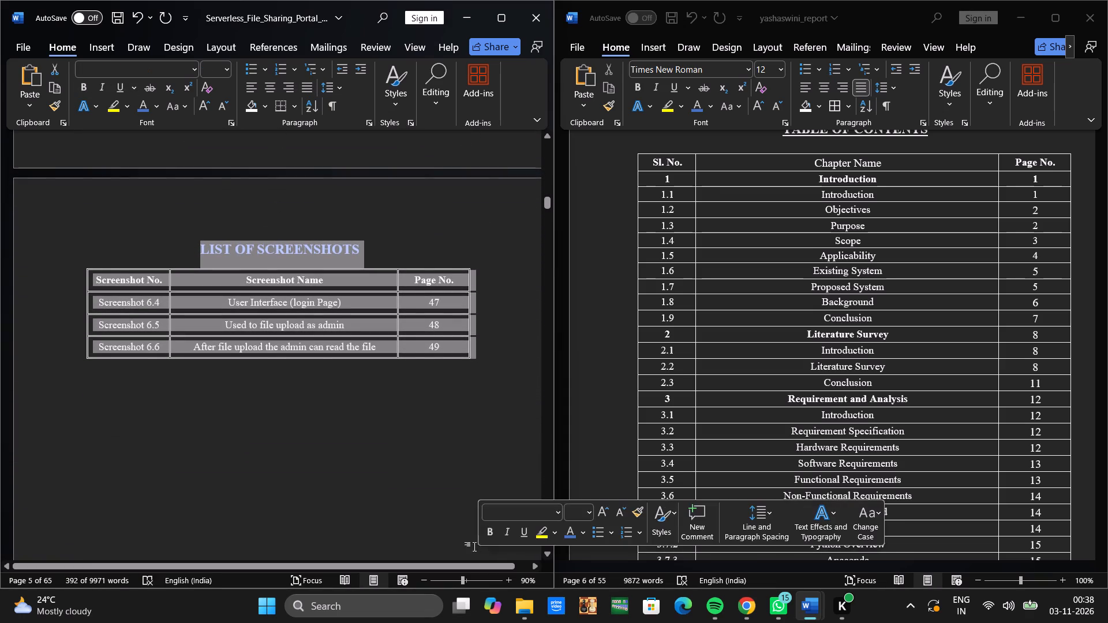
click(273, 92)
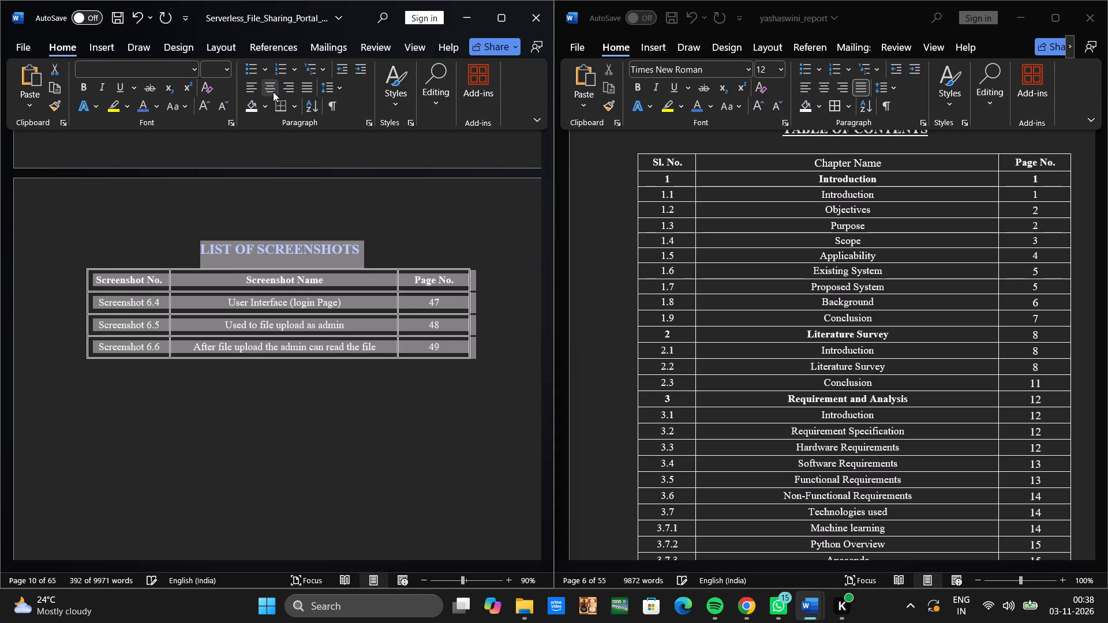
scroll(362, 223, up, 12)
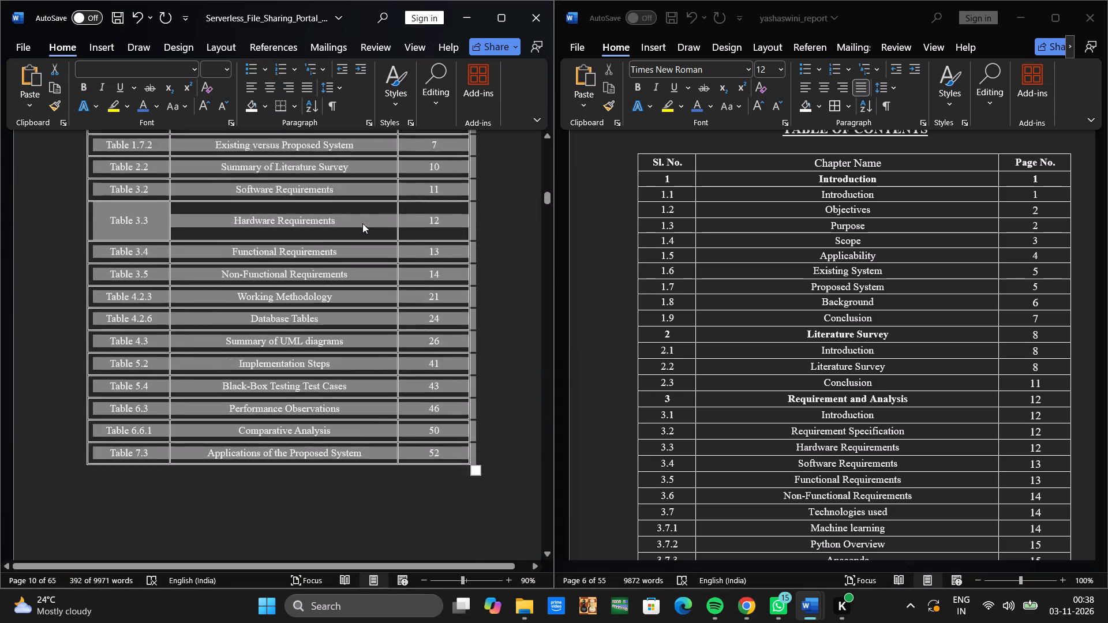
scroll(362, 223, up, 20)
scroll(362, 223, down, 3)
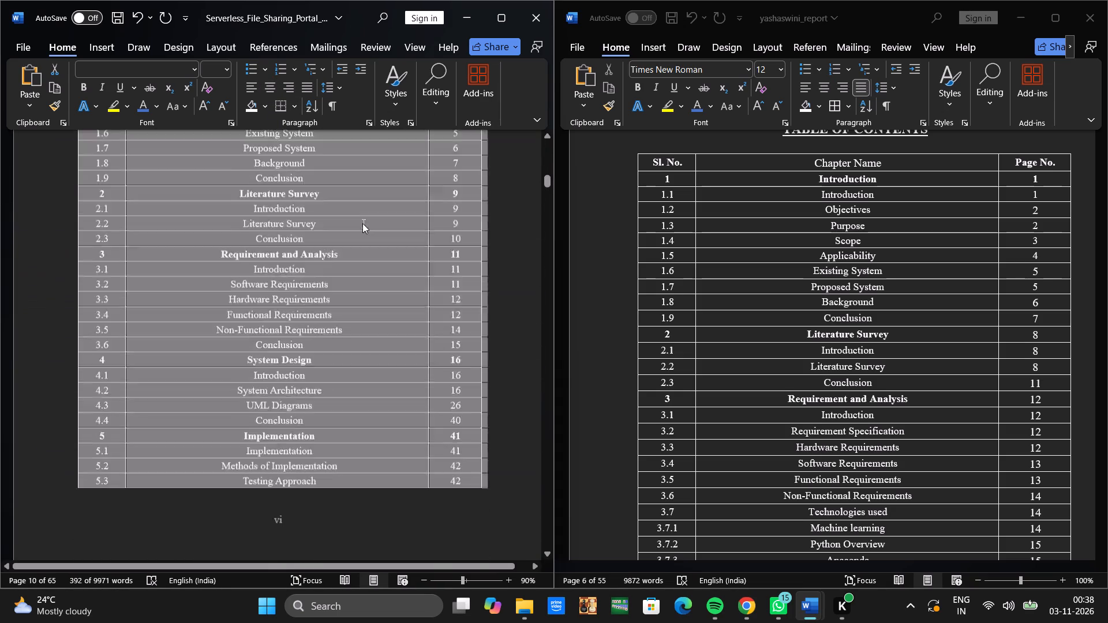
scroll(362, 223, down, 2)
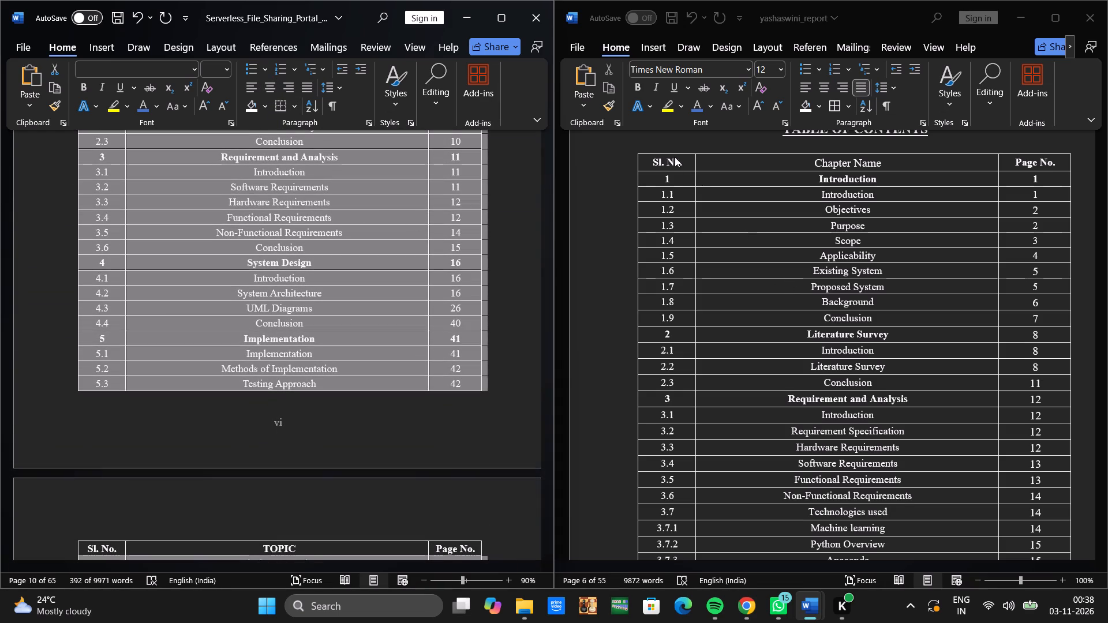
Center the text in the Price Predictor report from the TABLE OF CONTENTS heading through the List of Screenshots table.
scroll(641, 146, up, 1)
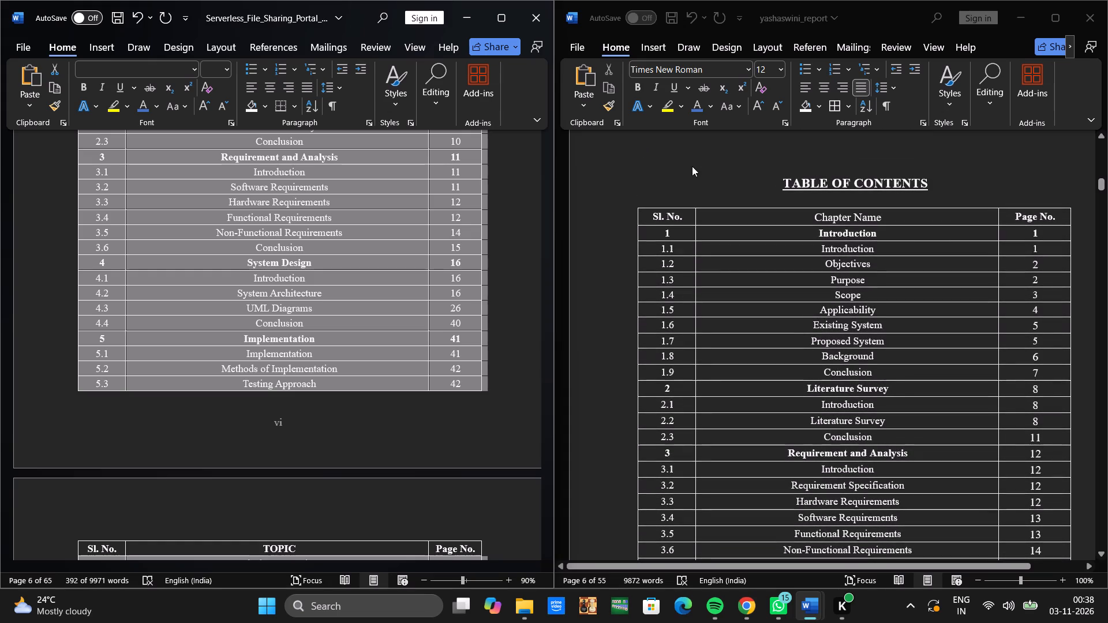
click(692, 166)
drag(692, 166, 743, 170)
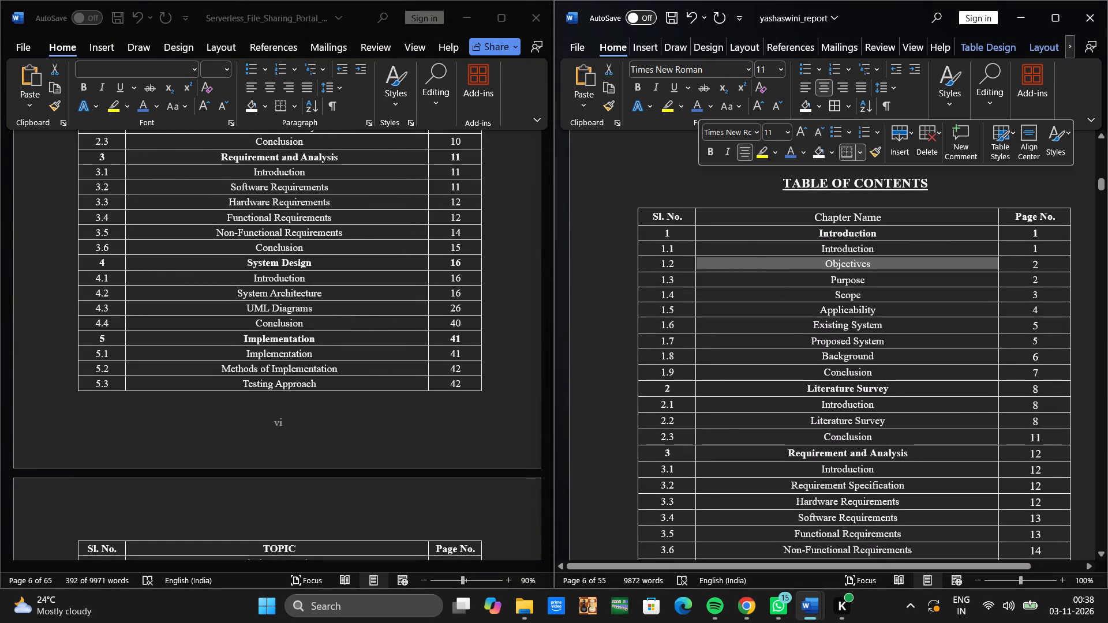
drag(743, 170, 746, 175)
click(746, 175)
drag(746, 175, 916, 575)
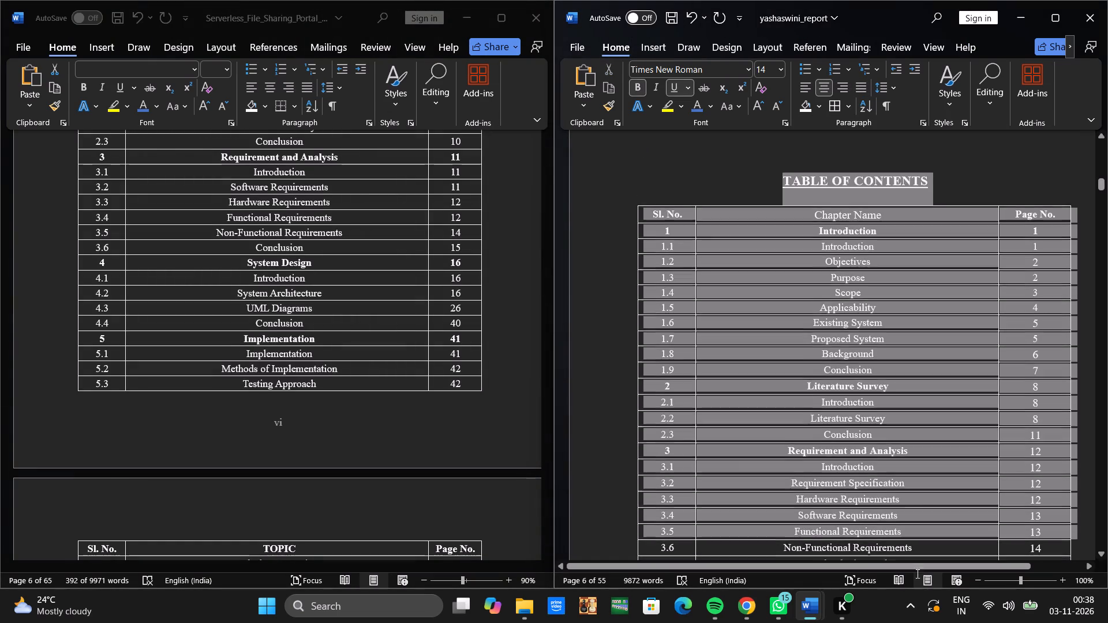
drag(916, 575, 920, 622)
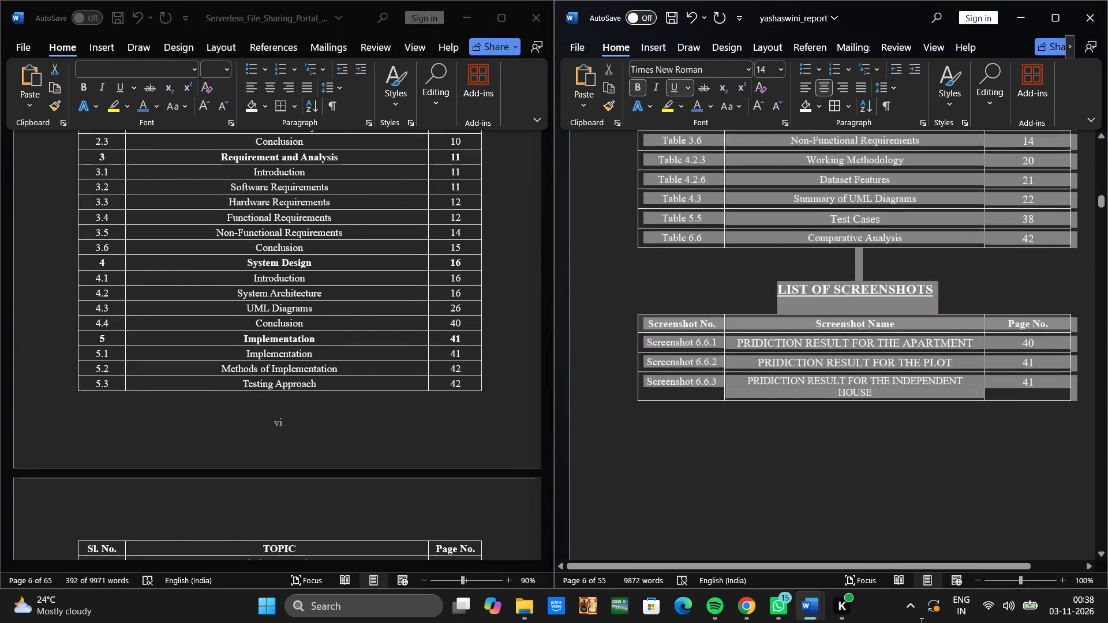
drag(920, 622, 1000, 238)
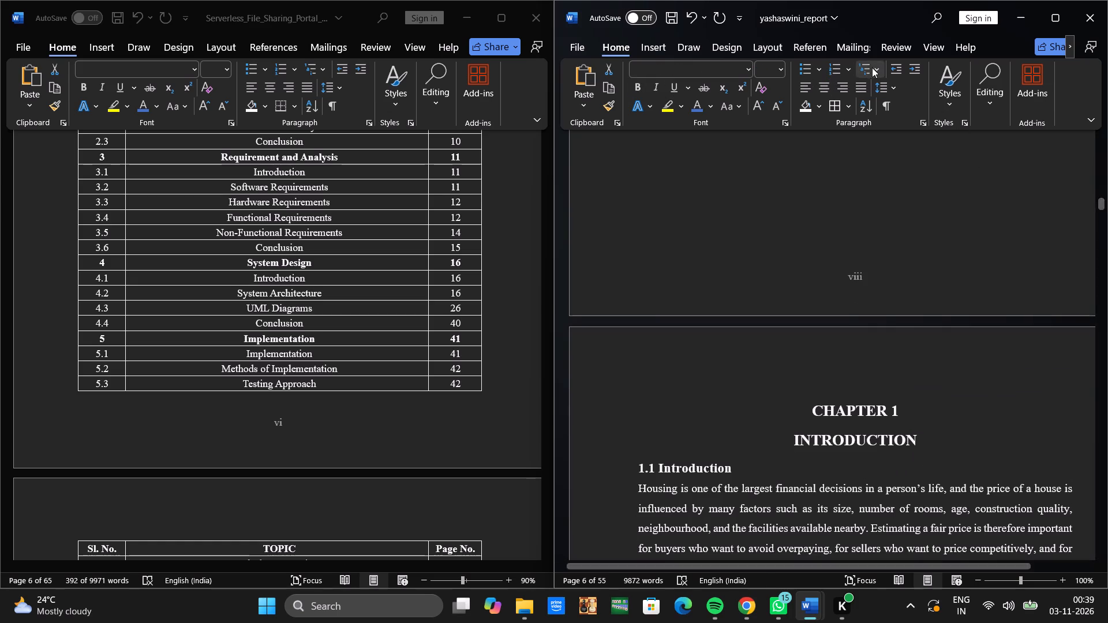
click(828, 85)
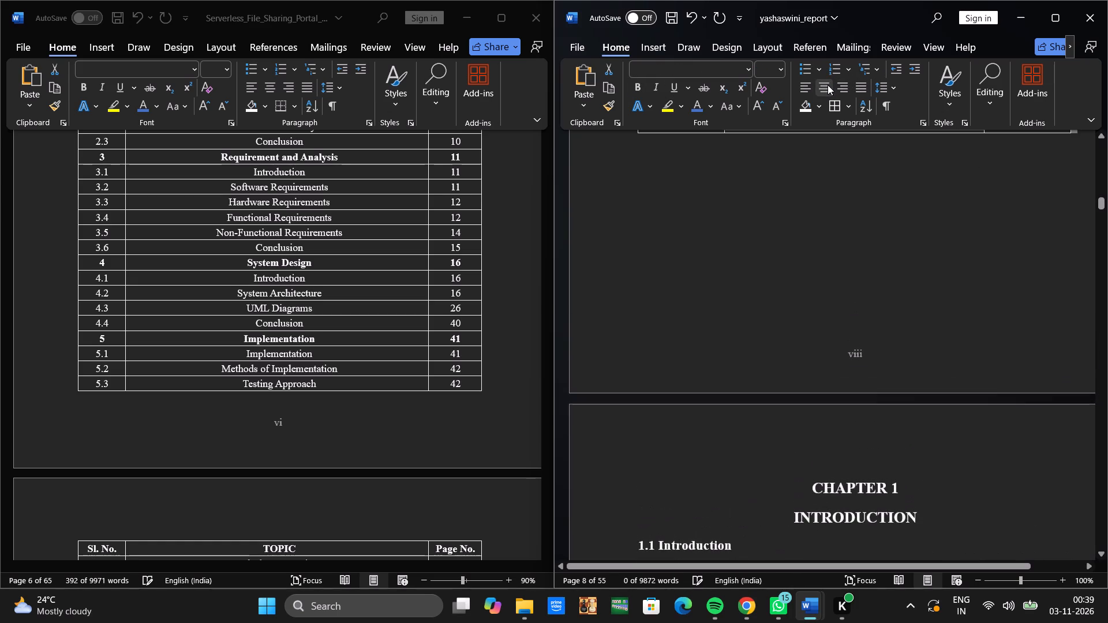
Remove the extra offset before the LIST OF TABLES and LIST OF FIGURES headings so they sit centered above their tables.
scroll(900, 283, up, 4)
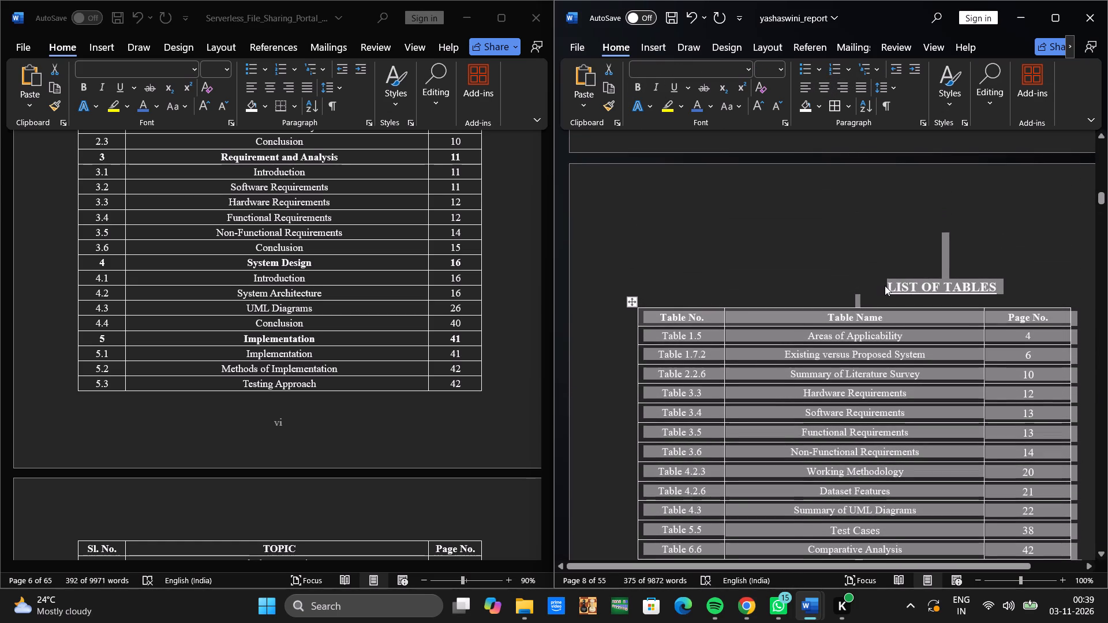
click(885, 286)
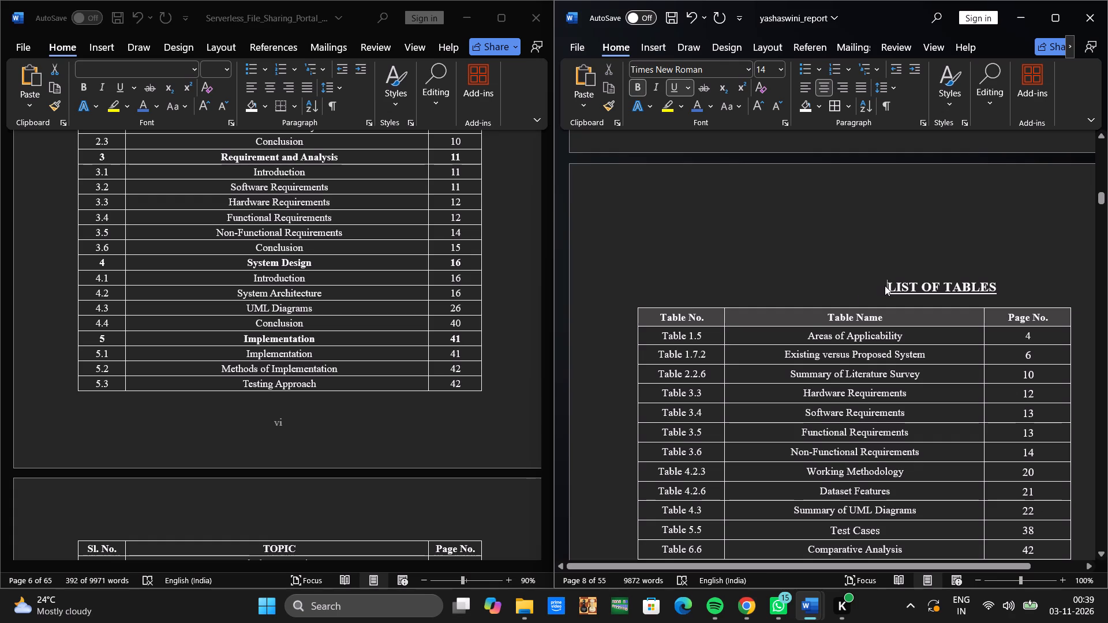
key(BackSpace)
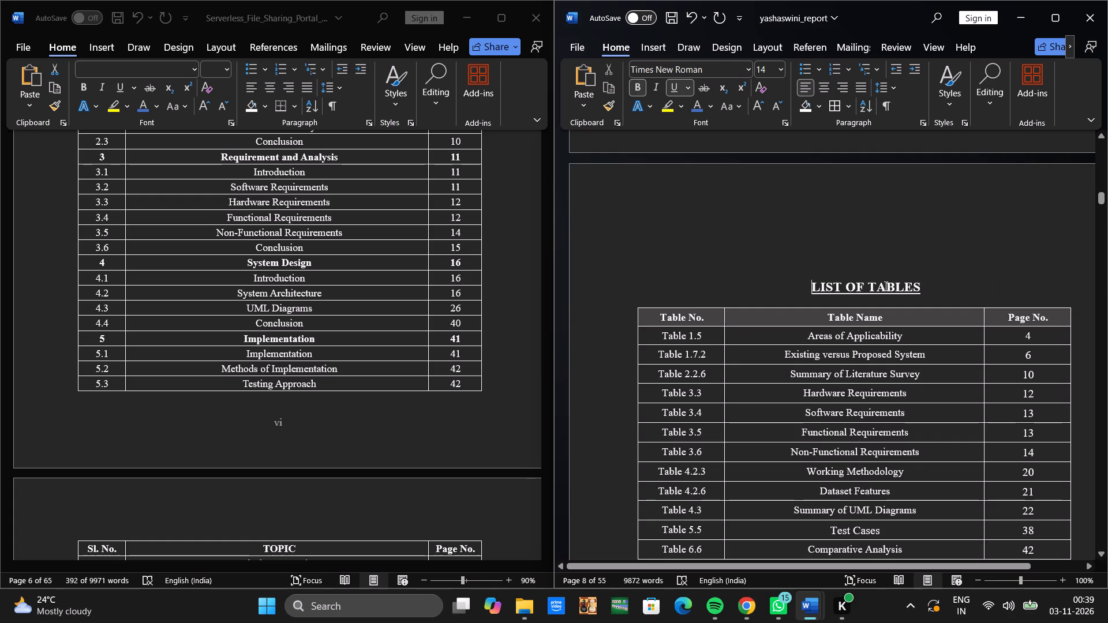
scroll(885, 286, up, 5)
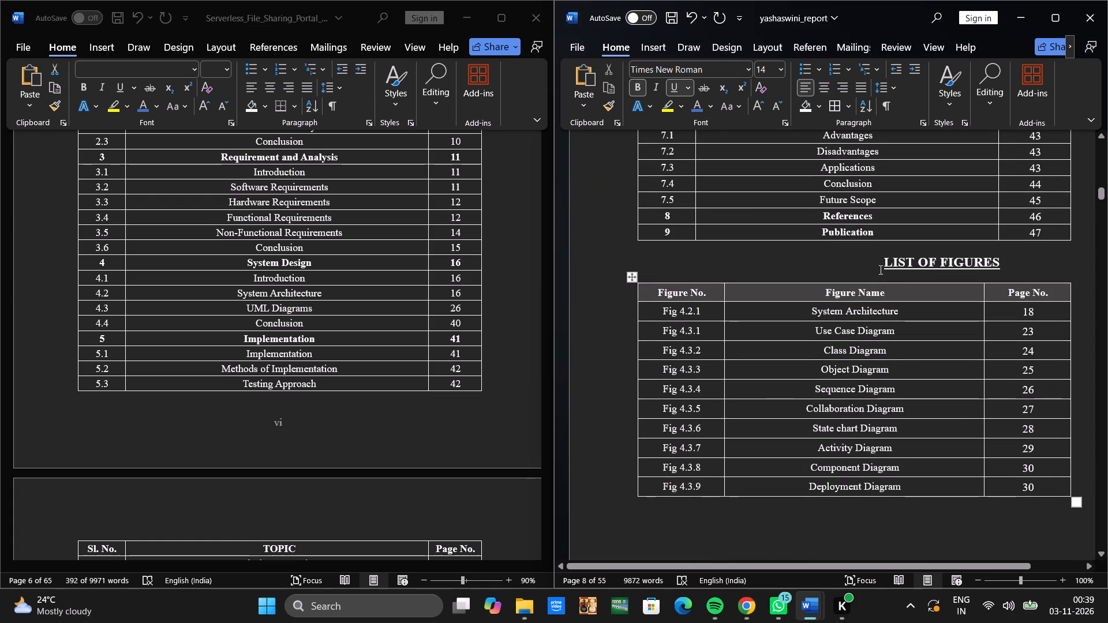
click(881, 267)
key(BackSpace)
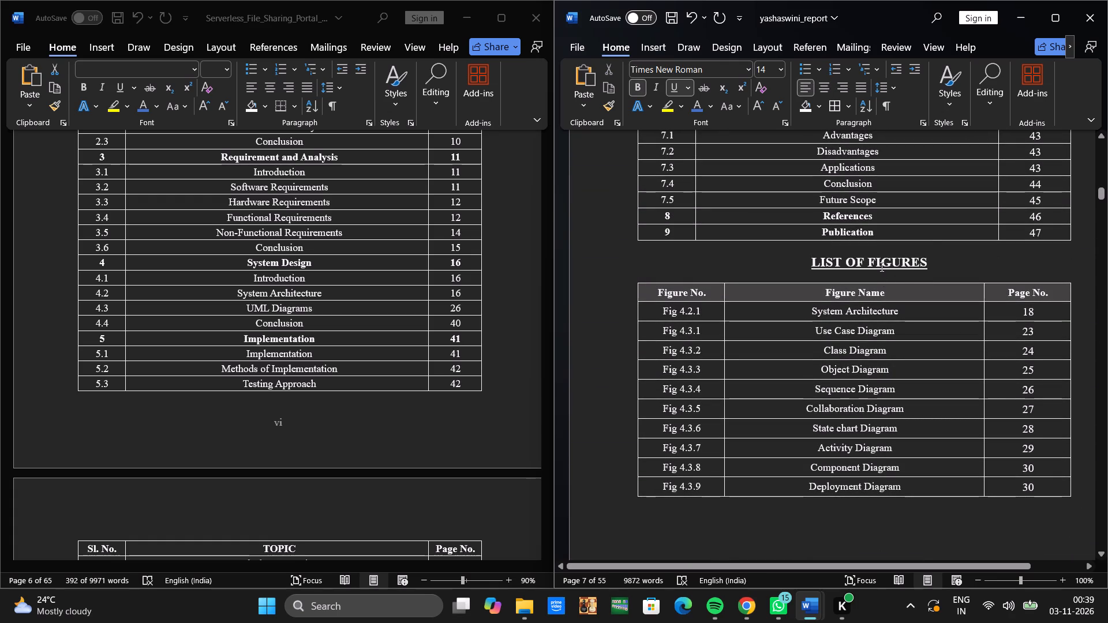
Compare the contents tables and the lists of figures, tables and screenshots in both reports, up to the Price Predictor's Chapter 1.
scroll(881, 267, up, 5)
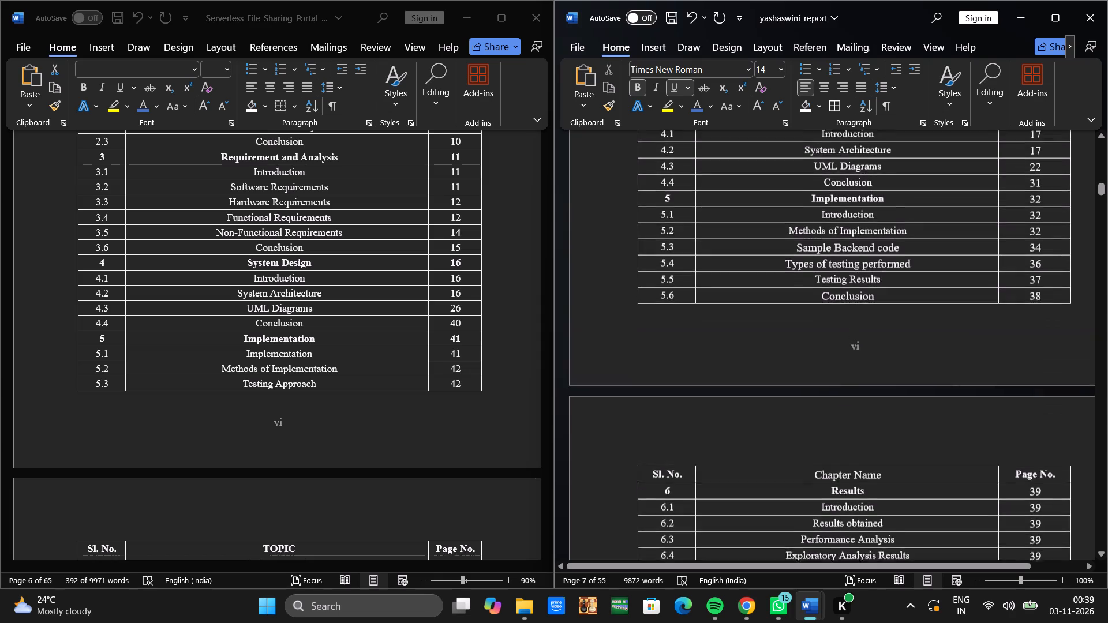
scroll(881, 267, up, 4)
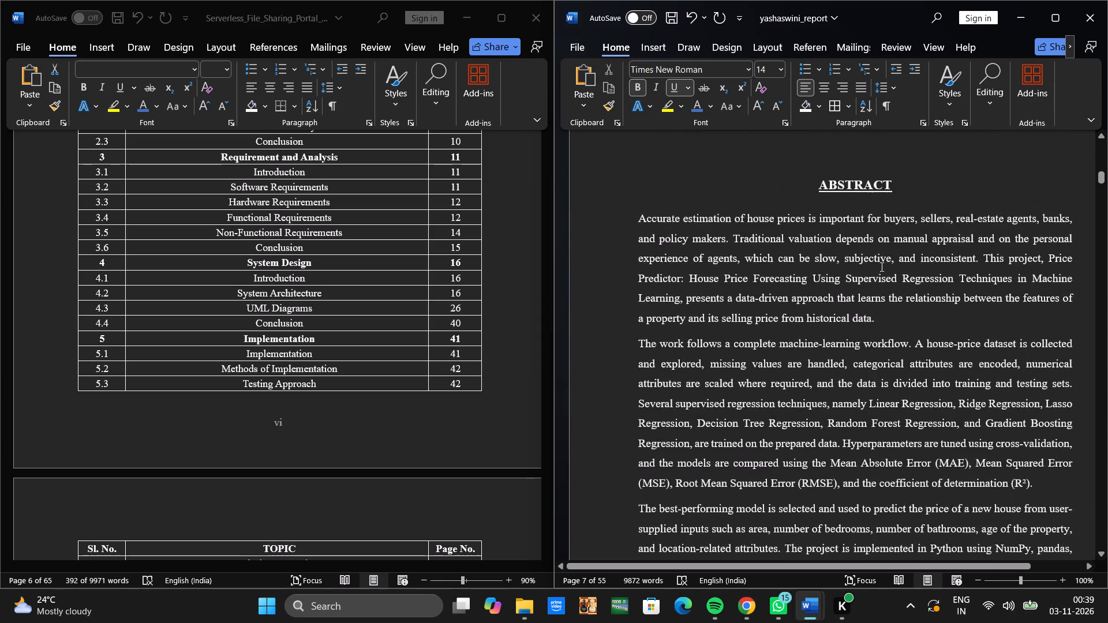
scroll(881, 267, down, 7)
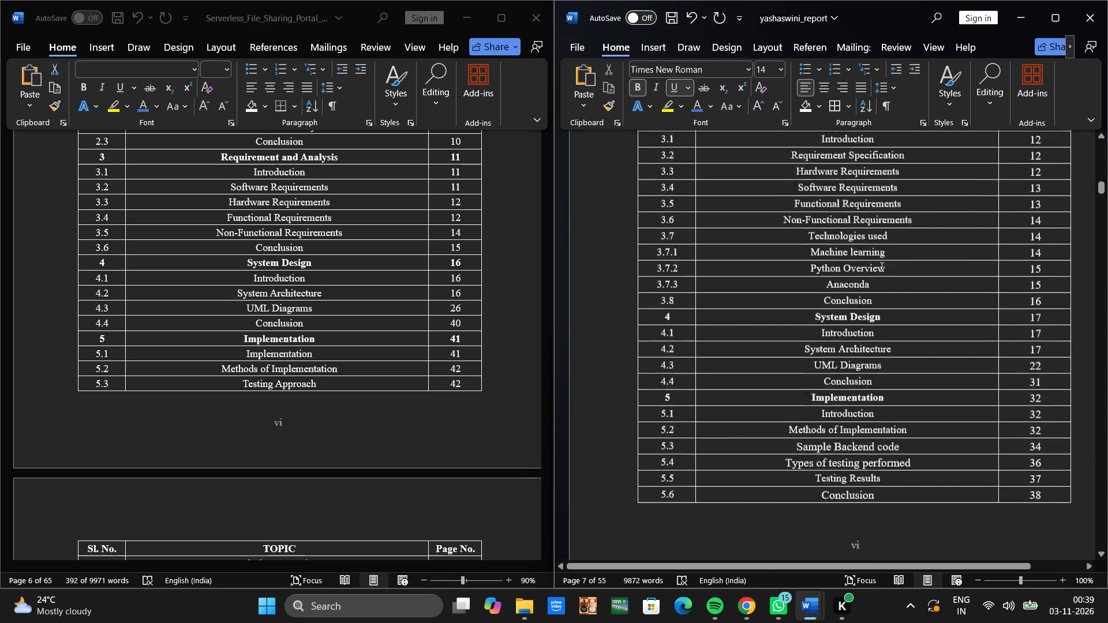
scroll(881, 267, down, 1)
scroll(325, 462, down, 3)
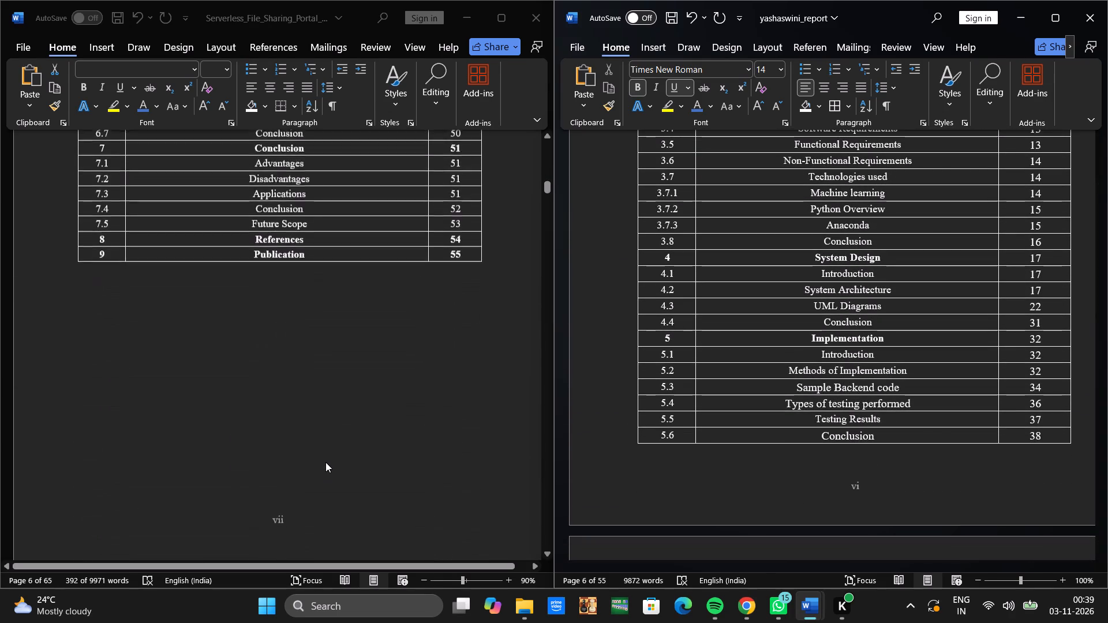
scroll(325, 462, down, 6)
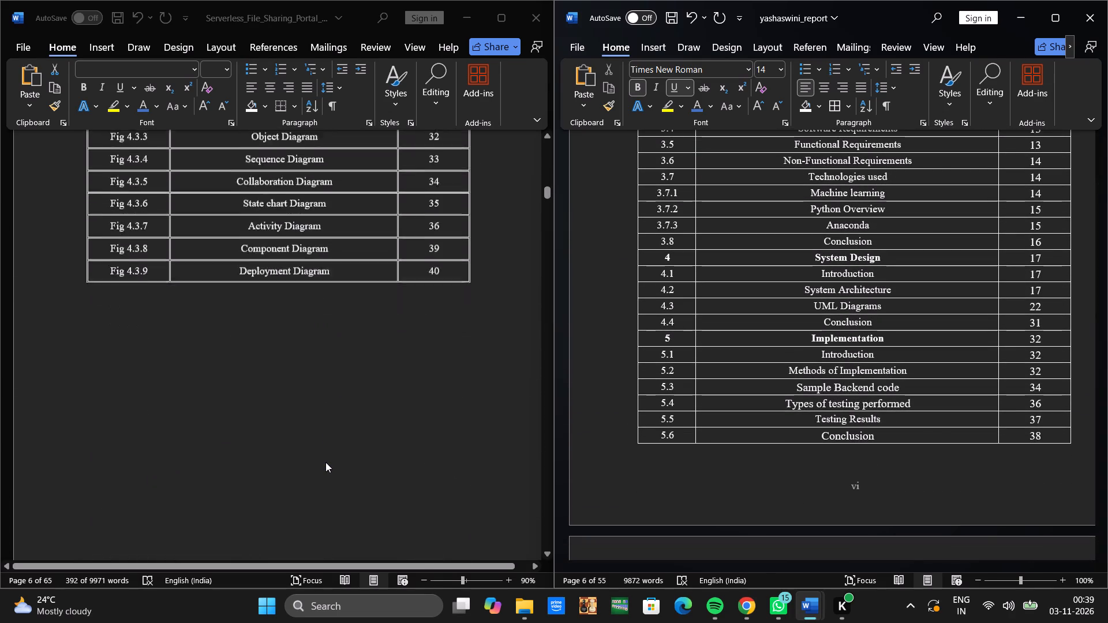
scroll(325, 462, down, 5)
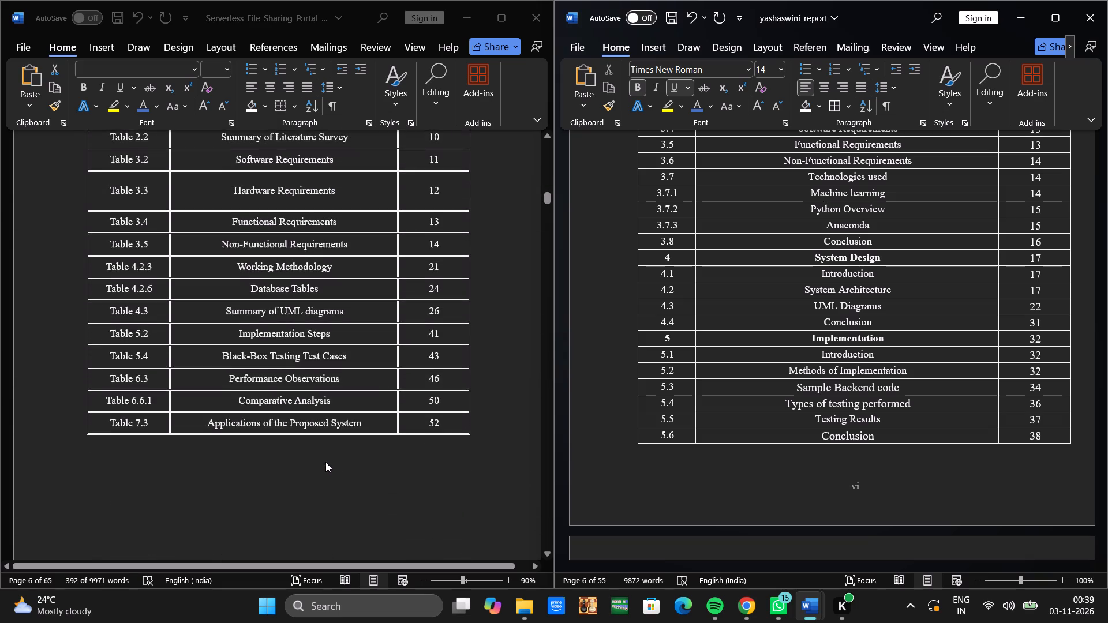
scroll(325, 462, up, 6)
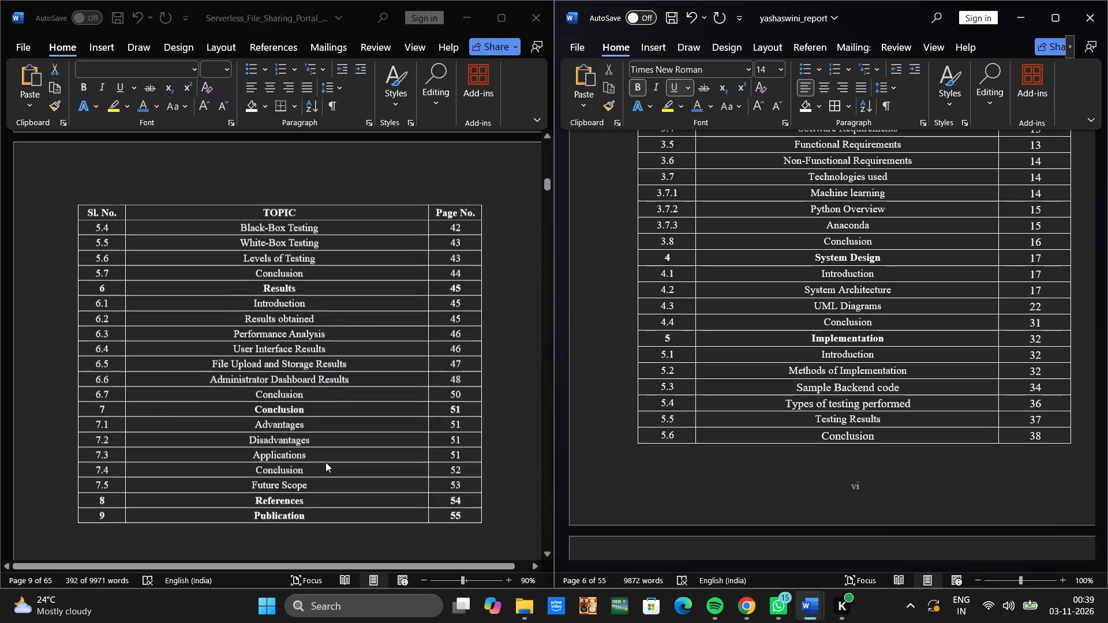
scroll(325, 462, up, 1)
scroll(325, 462, down, 4)
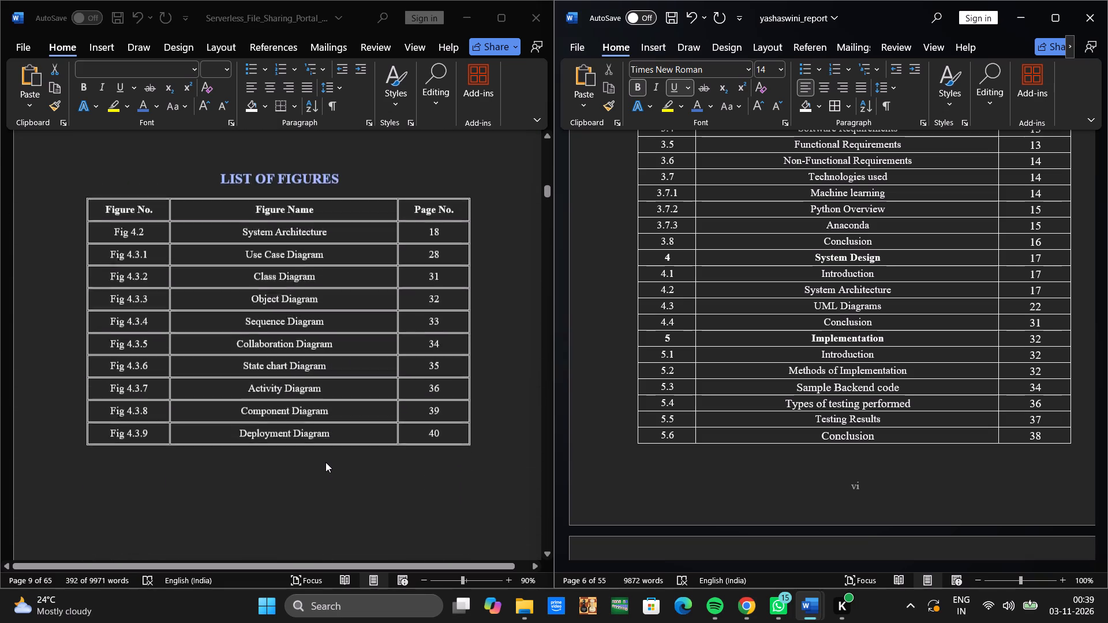
scroll(325, 462, down, 5)
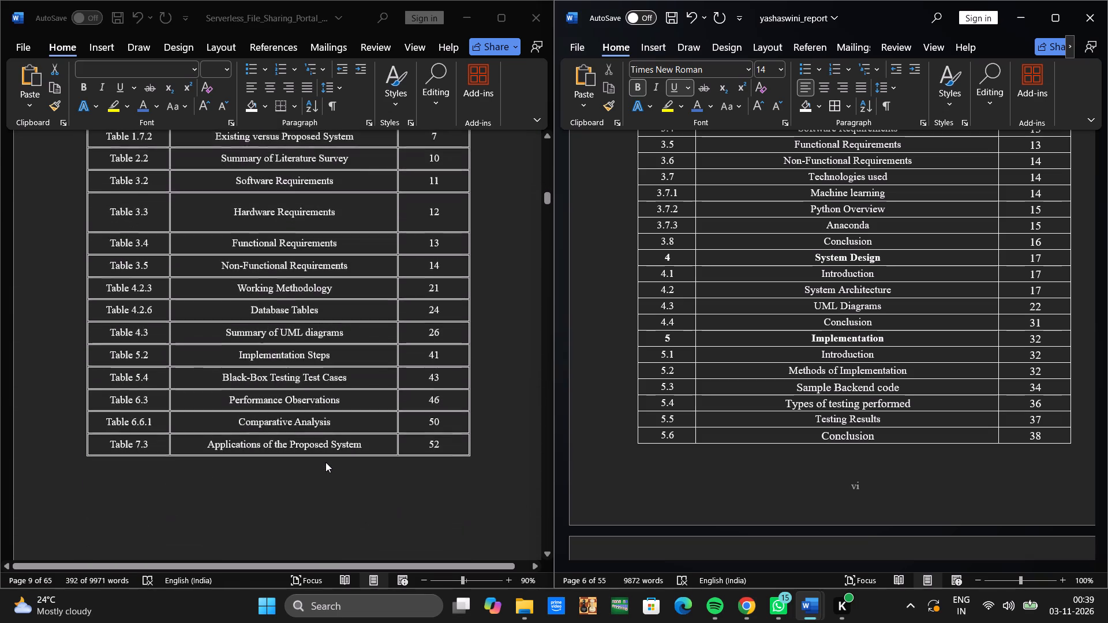
scroll(325, 462, down, 3)
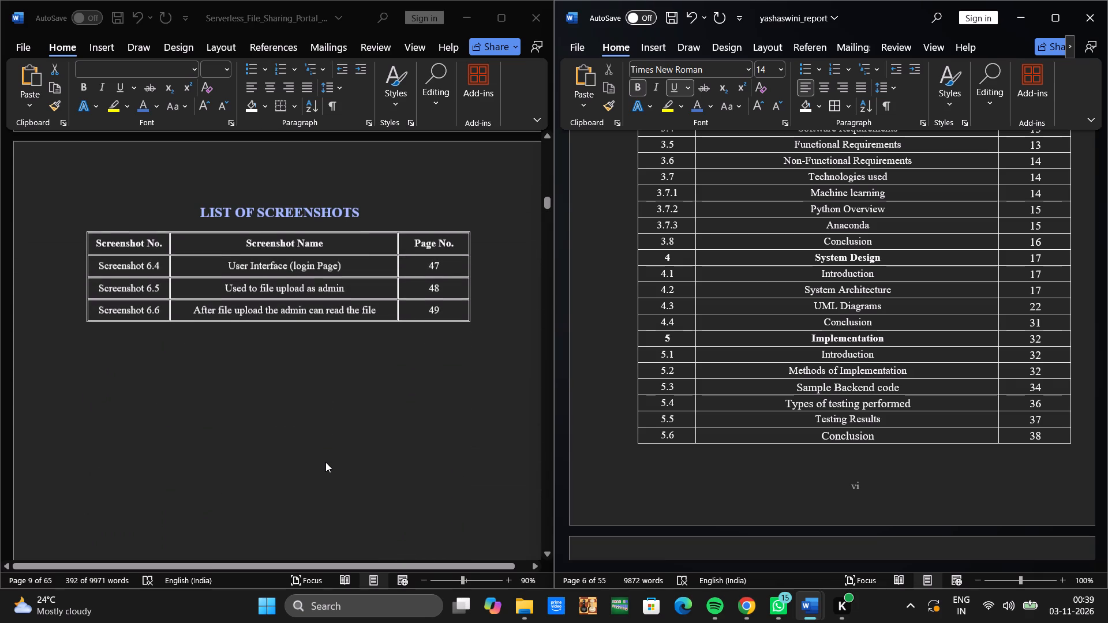
scroll(810, 405, down, 4)
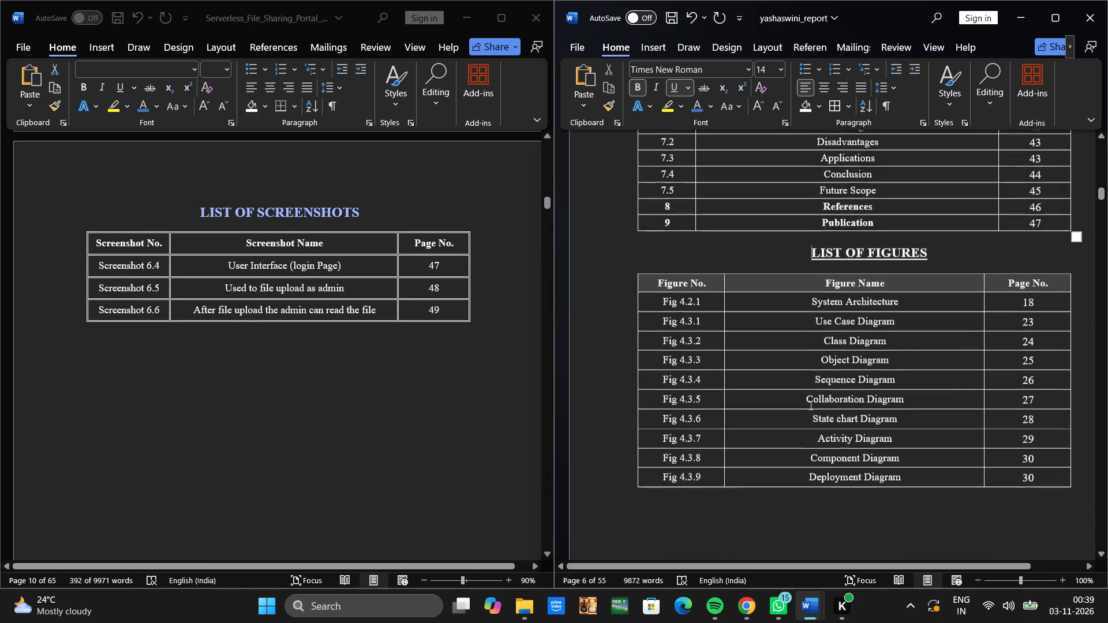
scroll(810, 405, down, 4)
scroll(810, 405, up, 2)
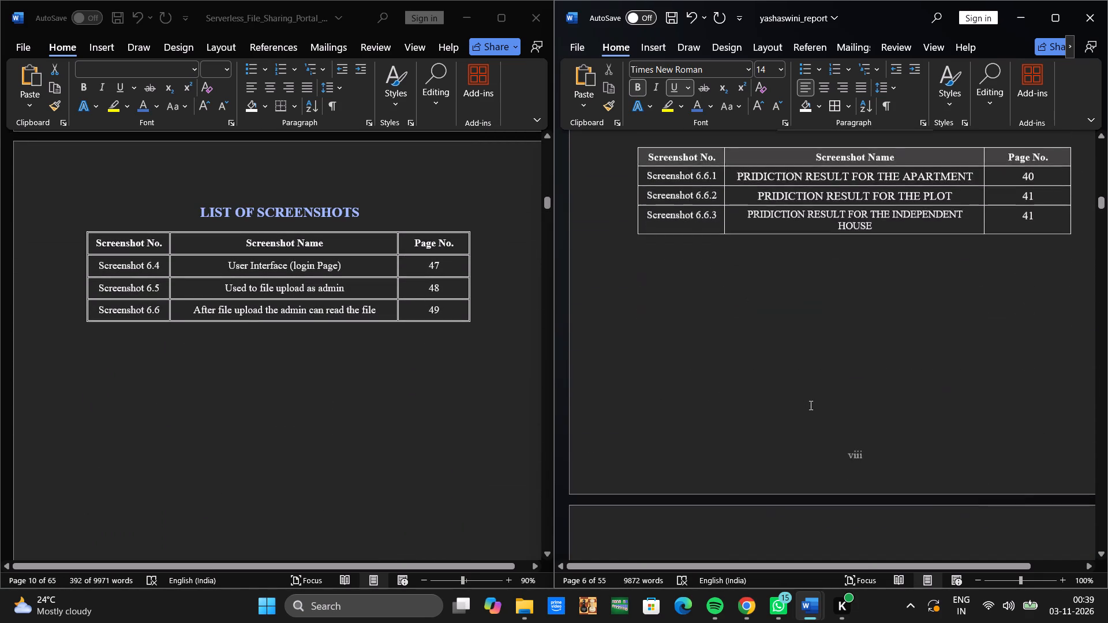
scroll(810, 405, up, 10)
scroll(810, 405, down, 1)
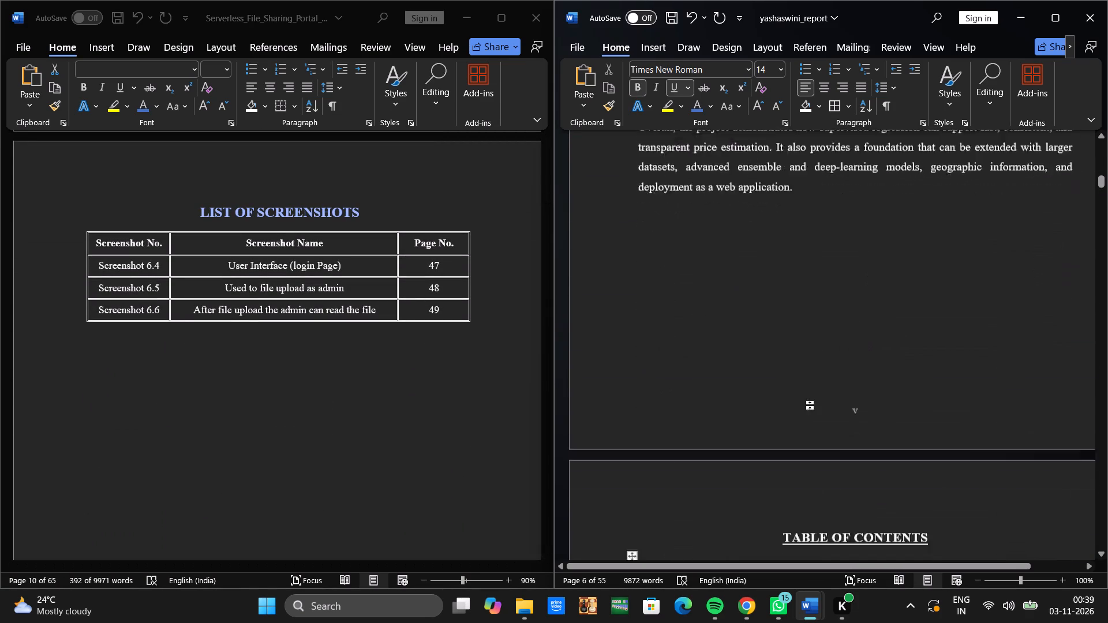
scroll(810, 405, down, 8)
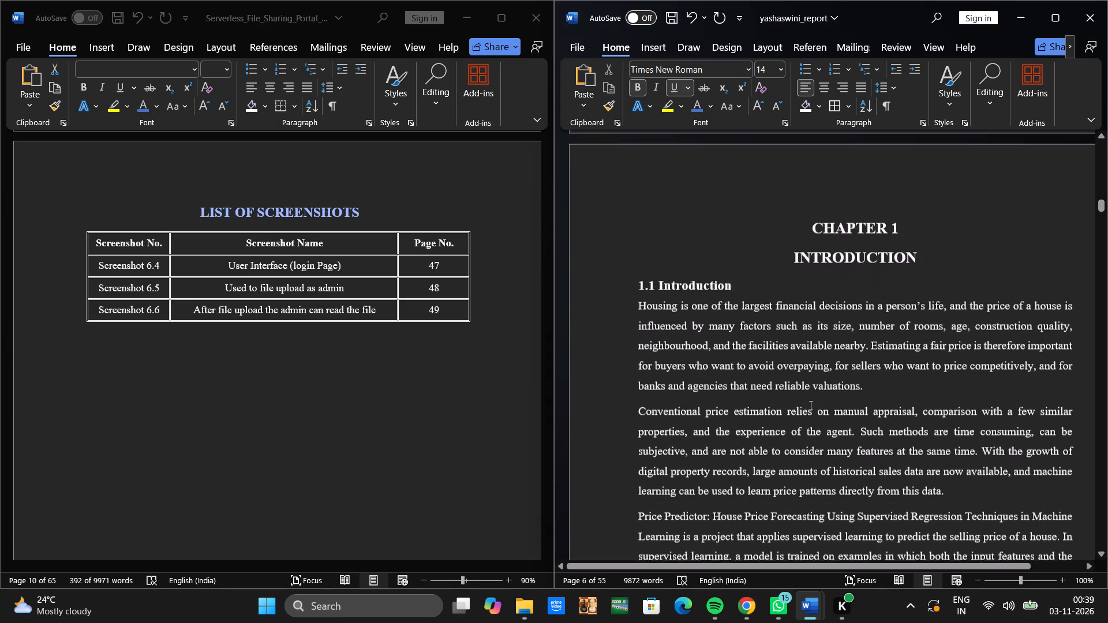
scroll(810, 405, down, 1)
Add an INTRODUCTION title line beneath the CHAPTER 1 heading in the Serverless File Sharing Portal report, spaced over under the heading.
scroll(471, 376, down, 2)
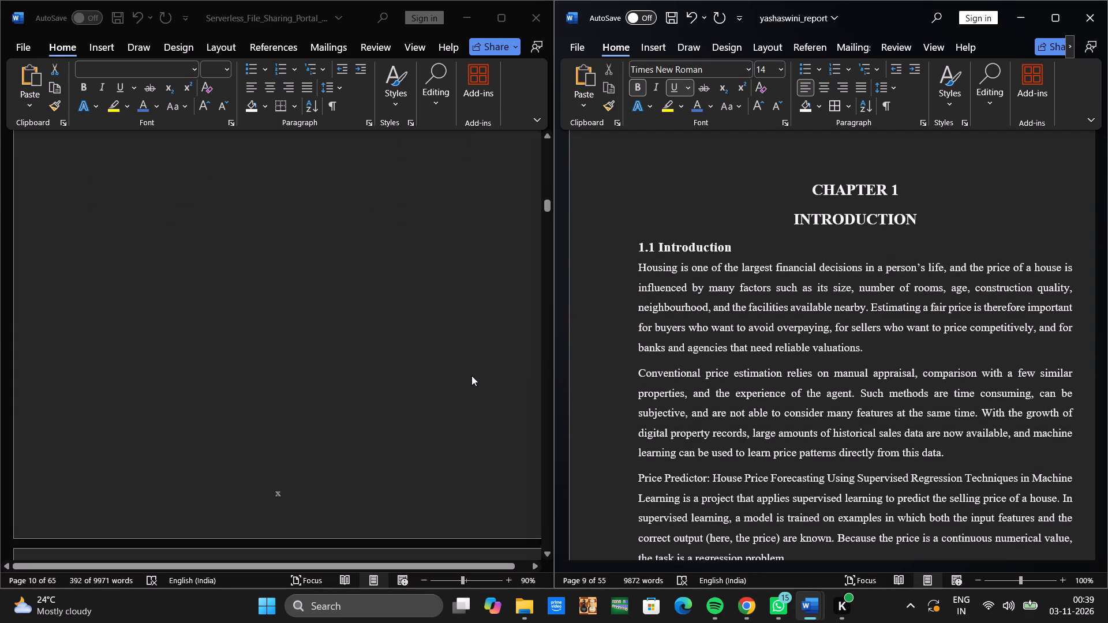
scroll(471, 376, down, 2)
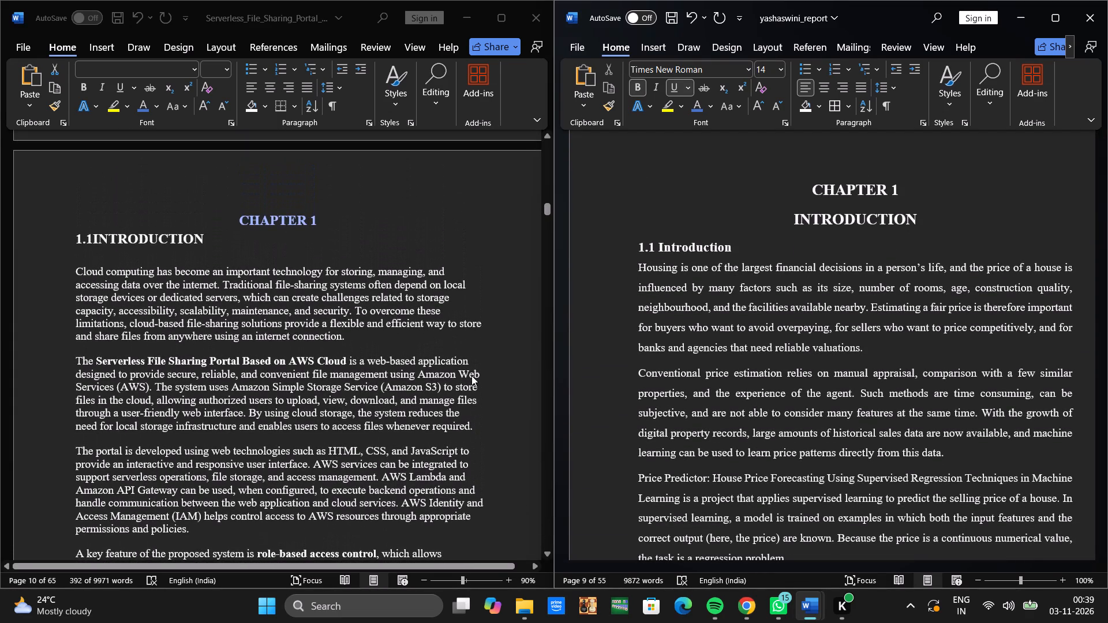
click(334, 222)
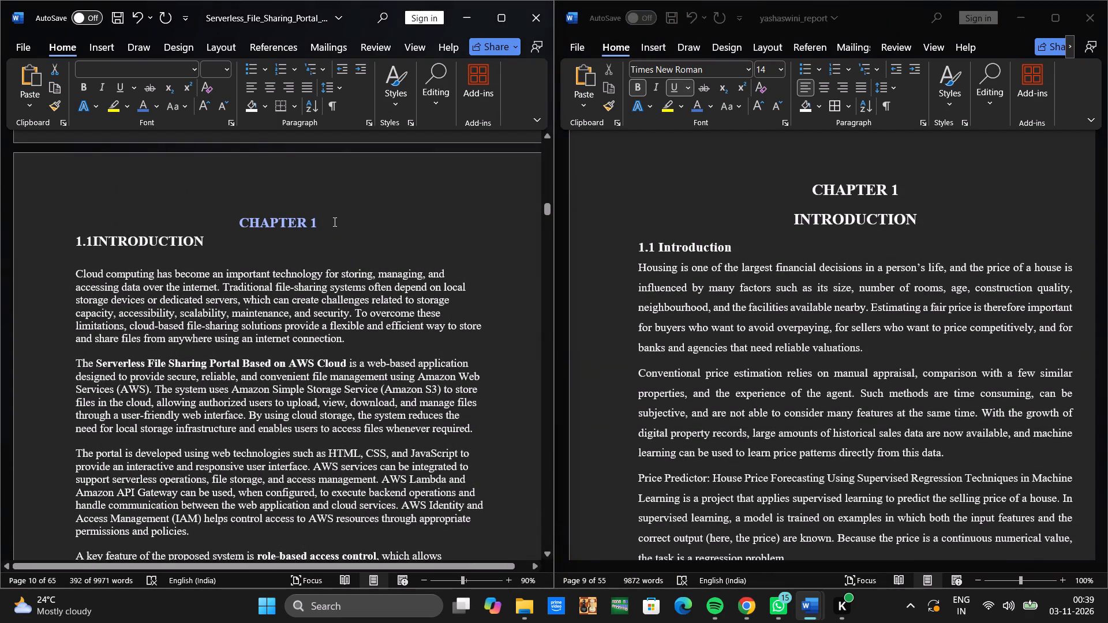
click(334, 222)
key(bracketright)
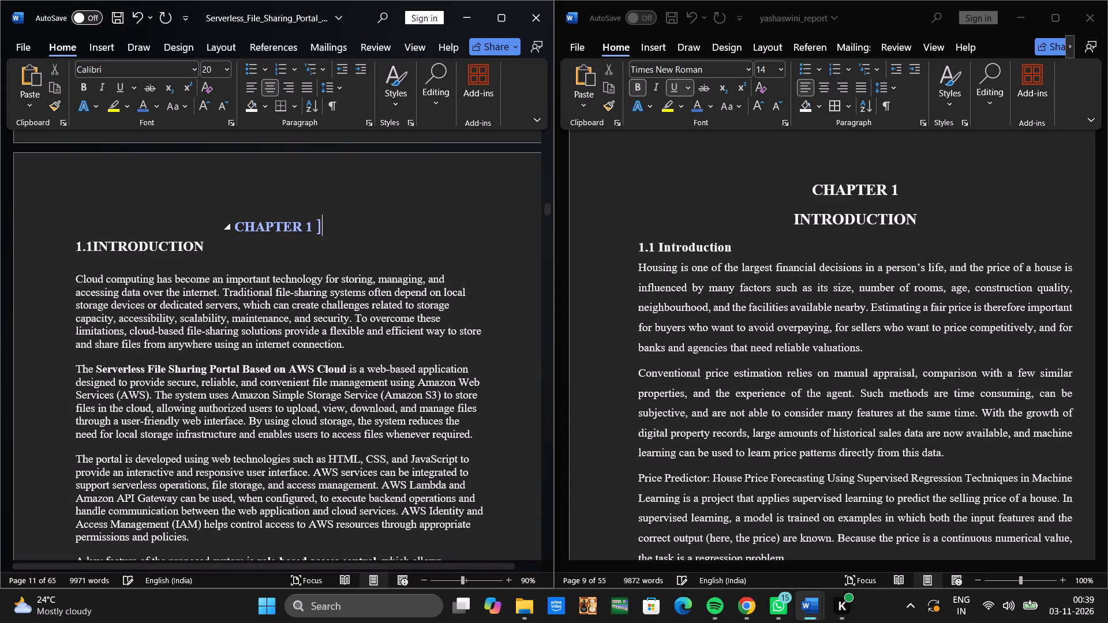
key(BackSpace)
key(Return)
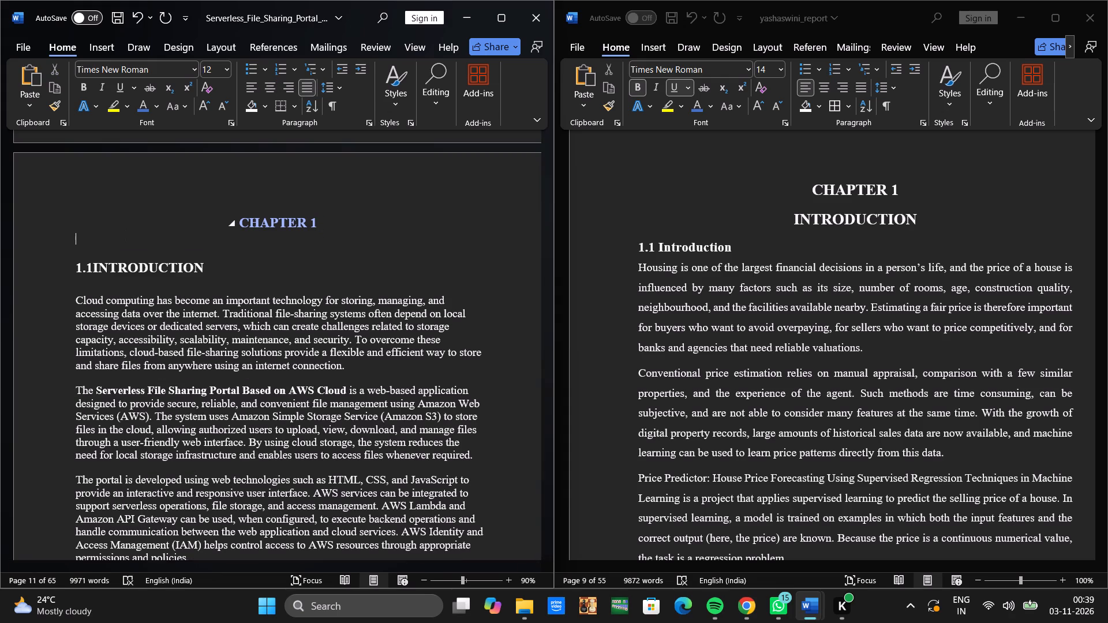
key(space)
key(space)
key(space)
key(space)
key(space)
key(space)
key(space)
key(space)
key(space)
key(space)
key(space)
key(space)
key(space)
key(space)
key(space)
key(space)
key(space)
key(space)
key(space)
key(space)
text(IN)
text(TRODUCTION)
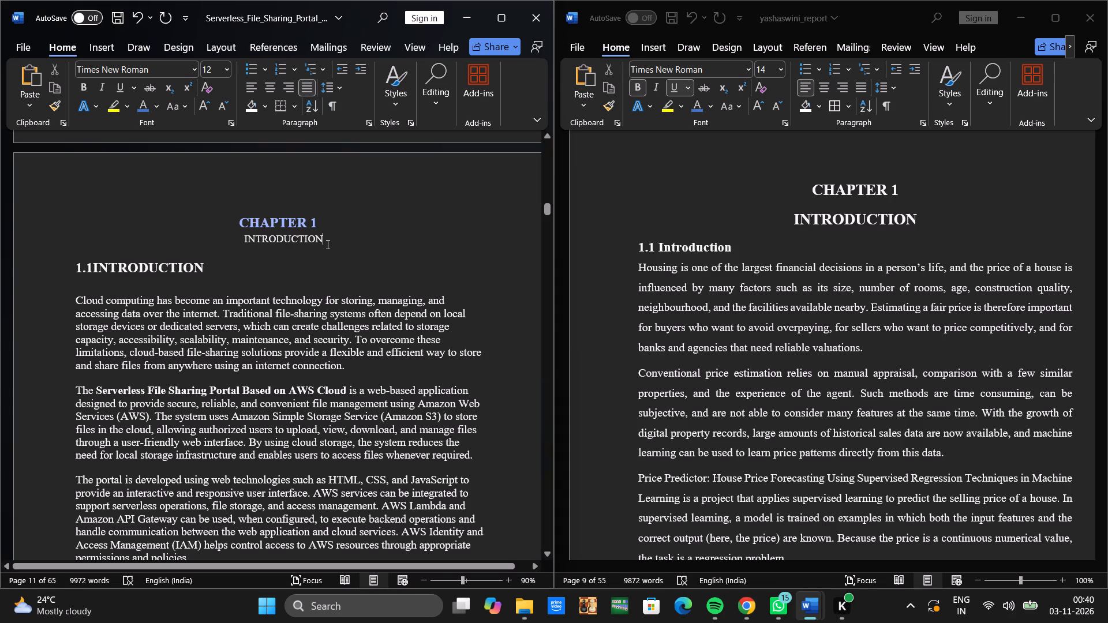
Set the CHAPTER 1 and INTRODUCTION heading lines in the Serverless File Sharing Portal report to 16 pt, centered, with 1.0 line spacing.
click(327, 244)
drag(327, 244, 231, 227)
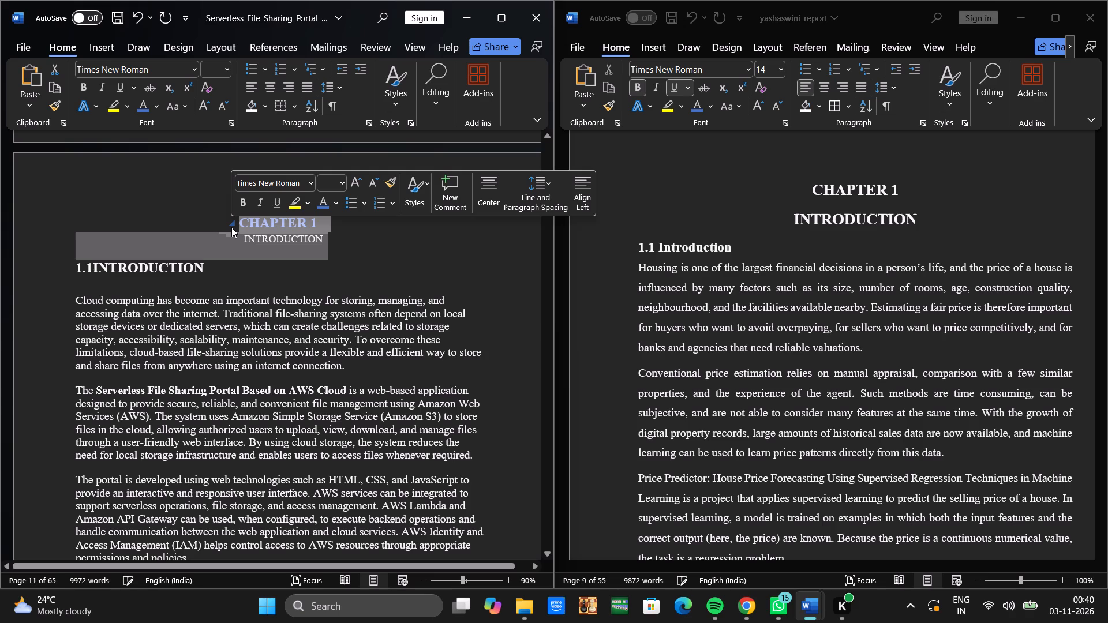
click(339, 182)
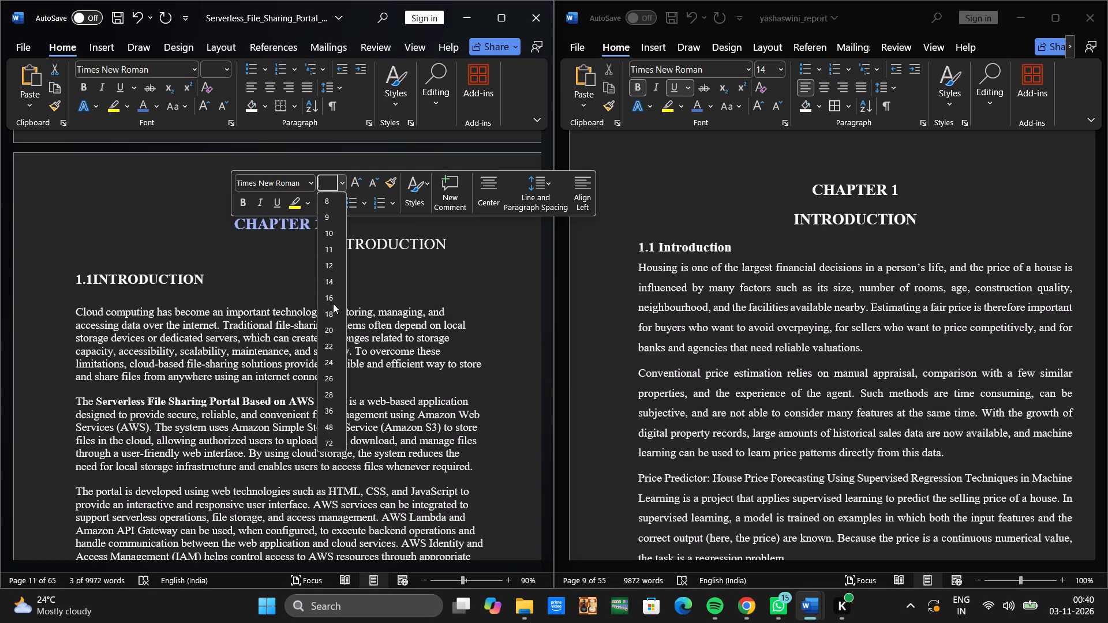
click(331, 300)
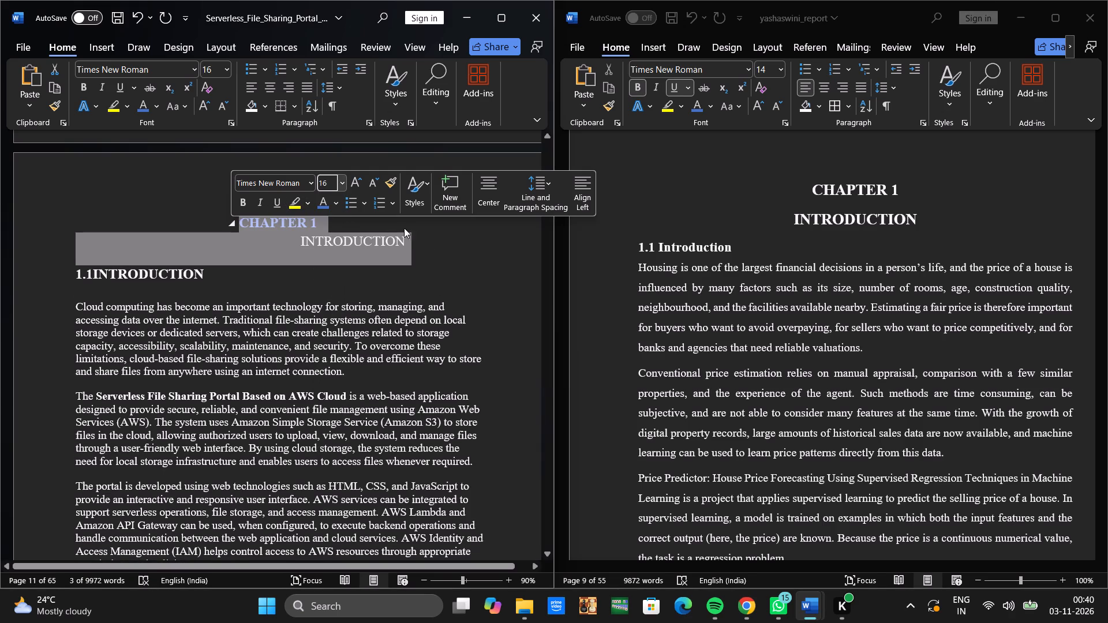
click(485, 197)
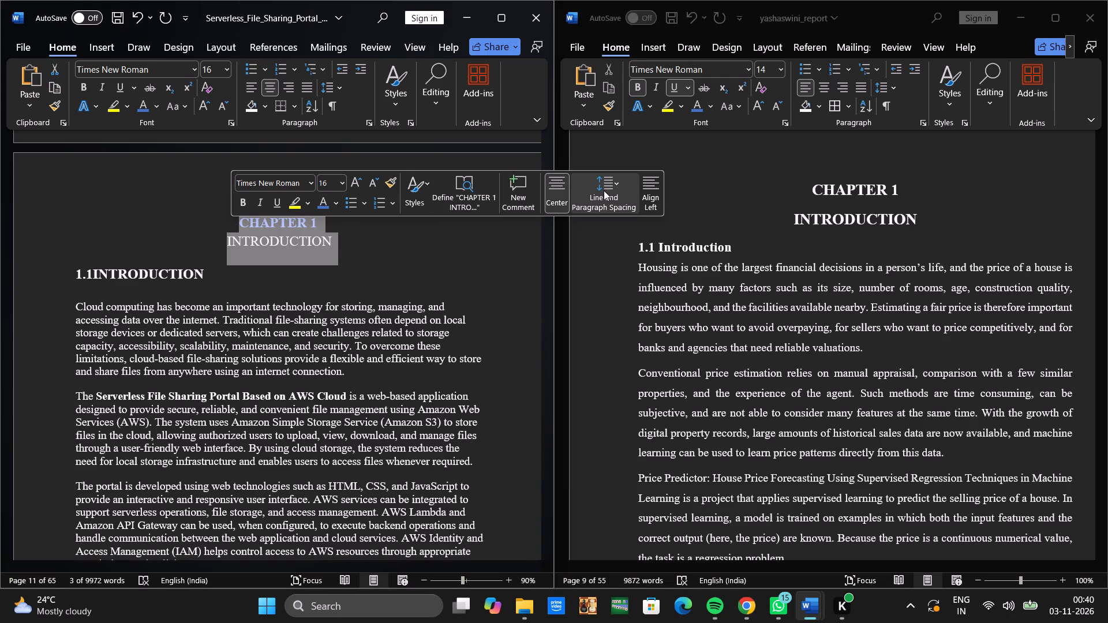
click(335, 88)
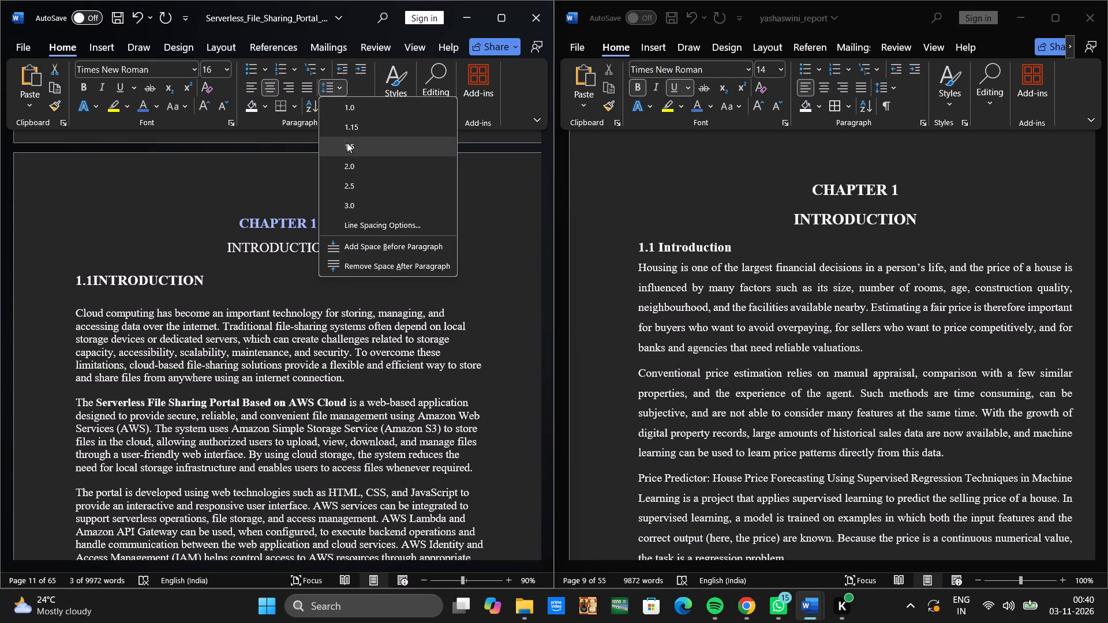
click(349, 108)
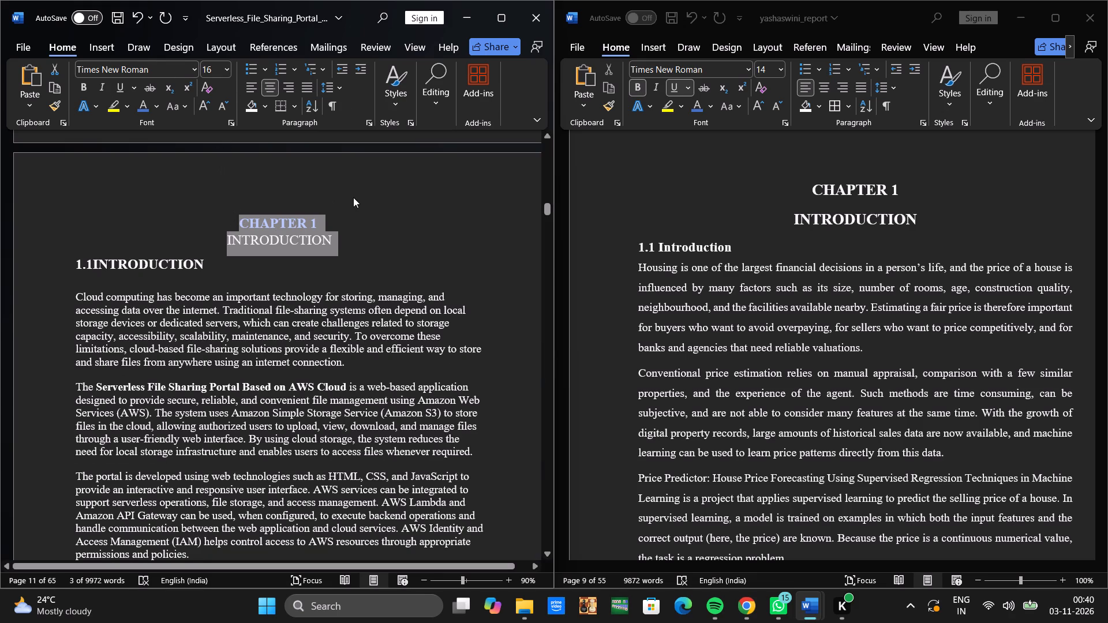
Apply 1.0 line spacing to the CHAPTER 1 and INTRODUCTION headings in the Price Predictor report.
click(833, 189)
drag(833, 189, 904, 226)
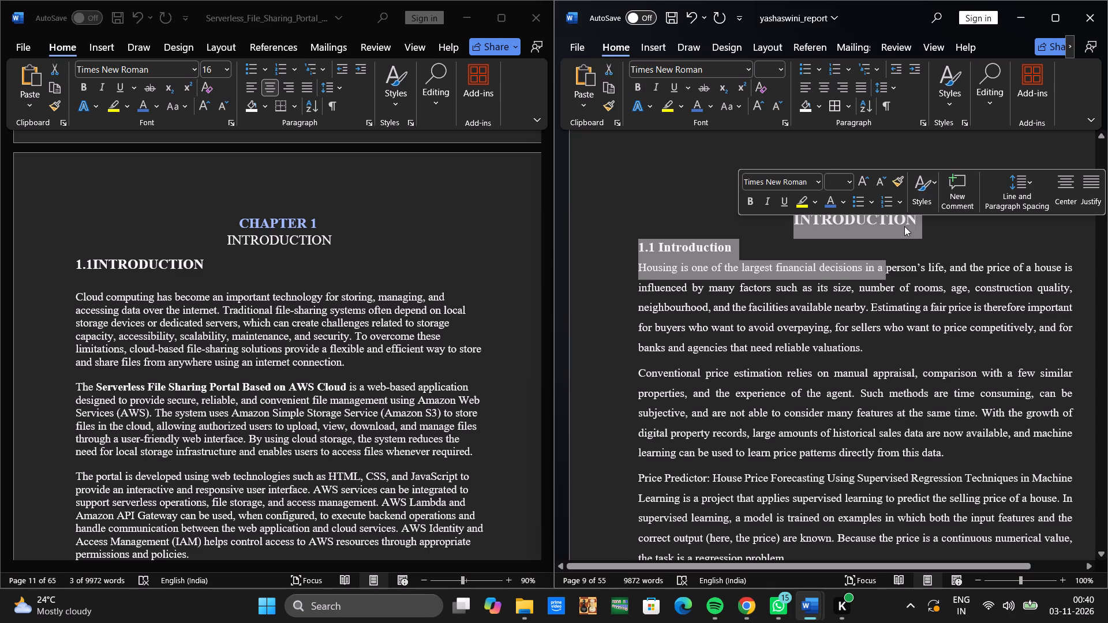
click(937, 238)
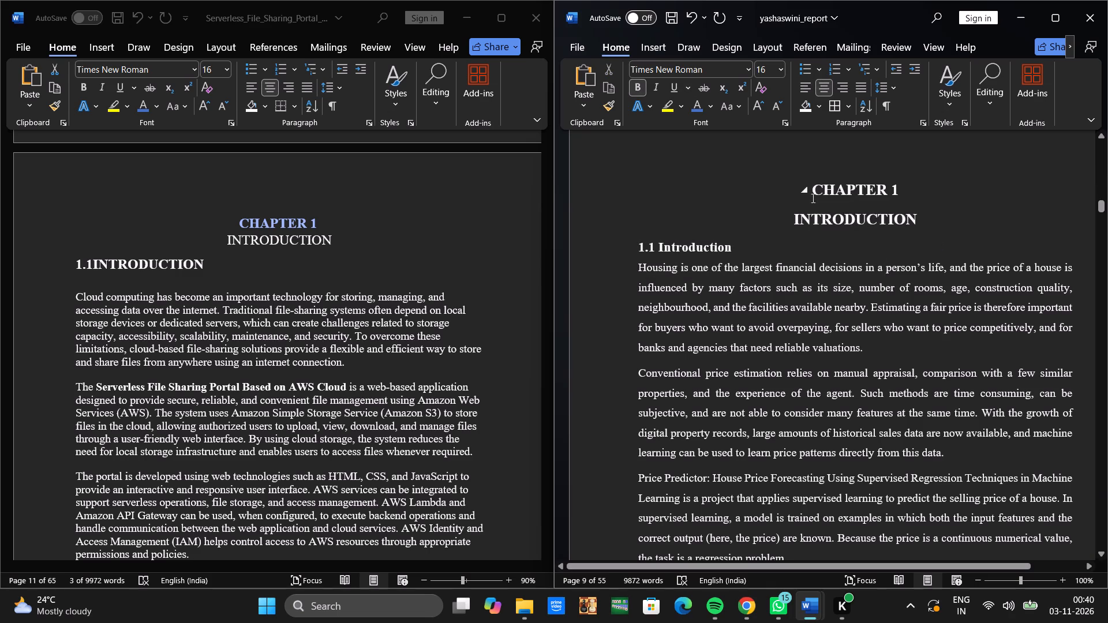
click(812, 194)
drag(812, 194, 911, 241)
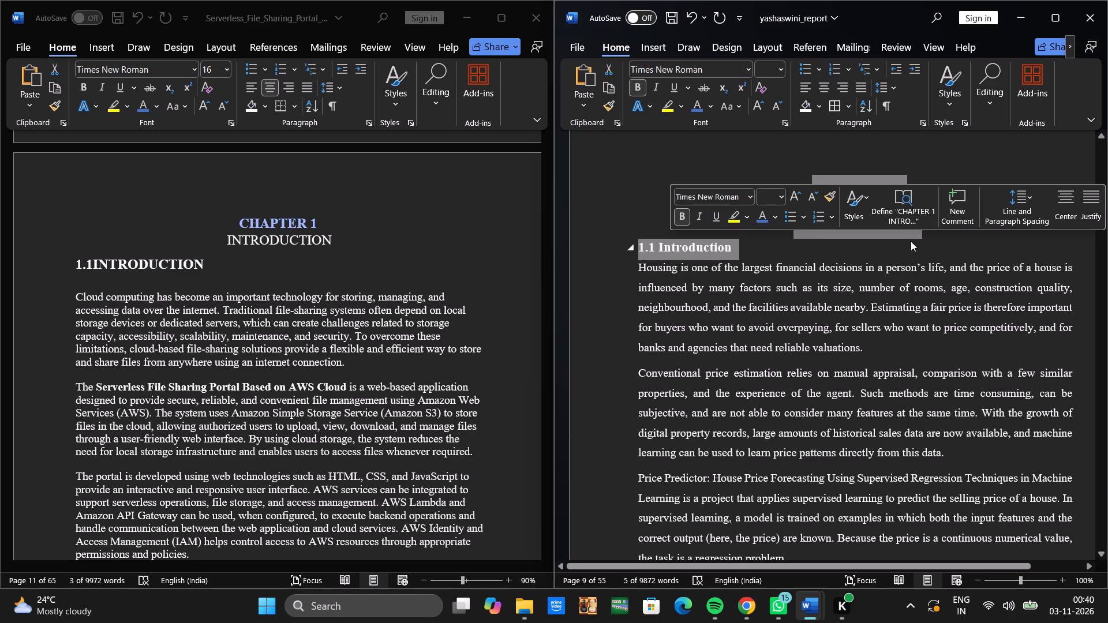
click(911, 239)
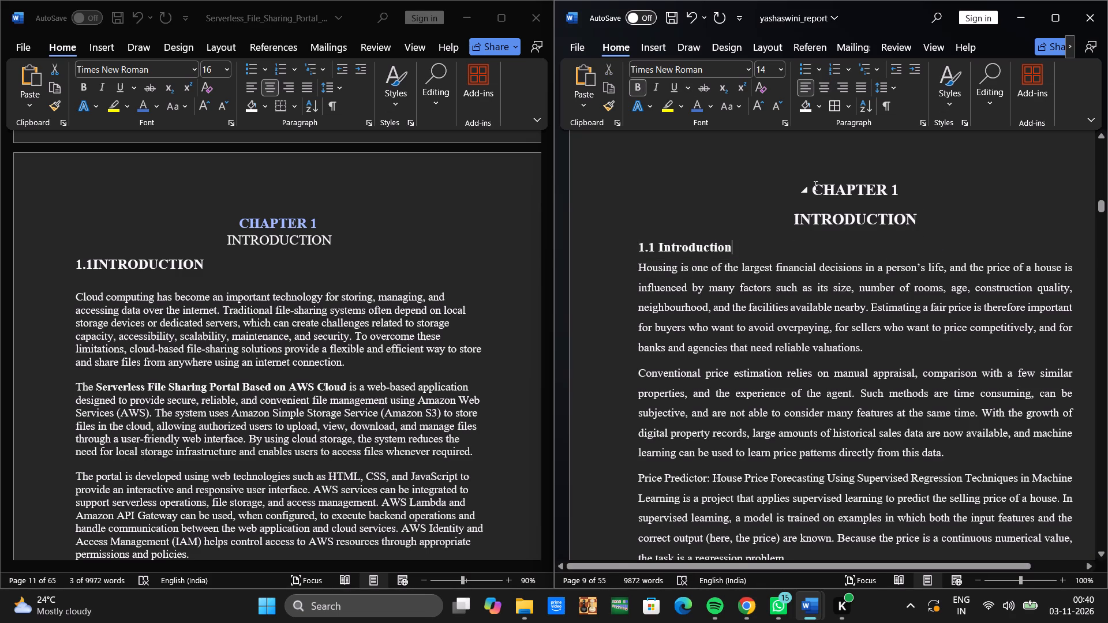
click(814, 185)
drag(814, 185, 911, 214)
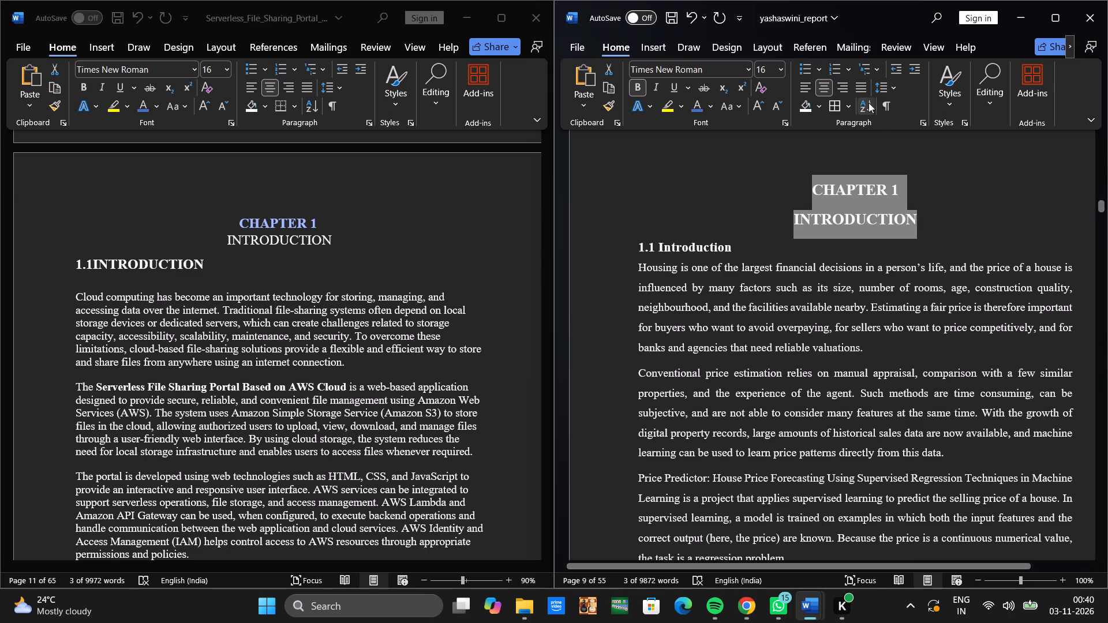
click(893, 81)
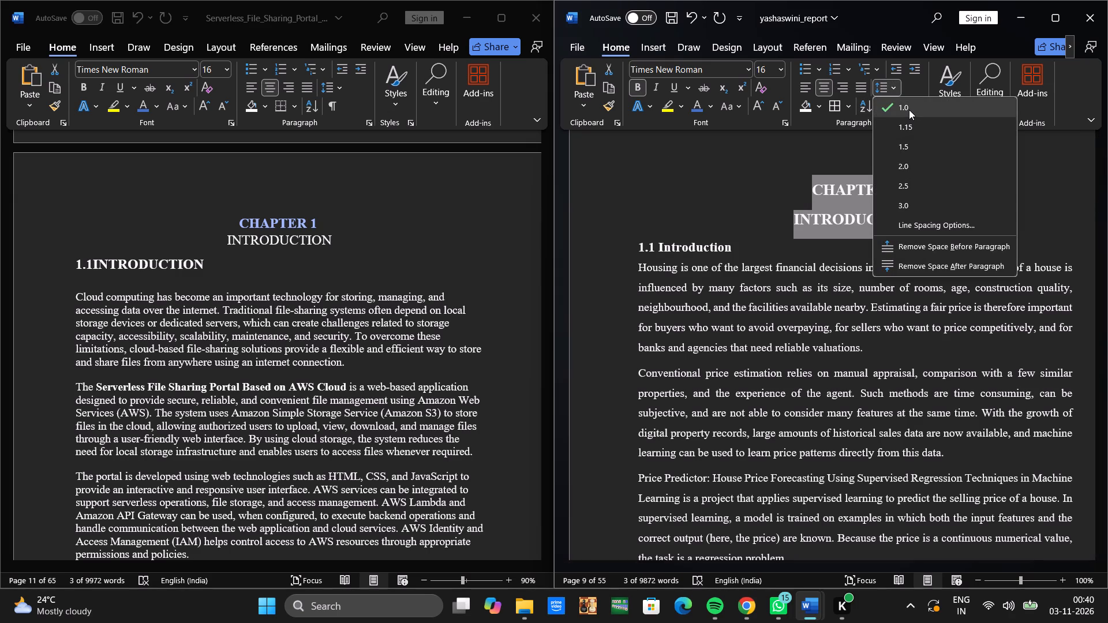
click(909, 110)
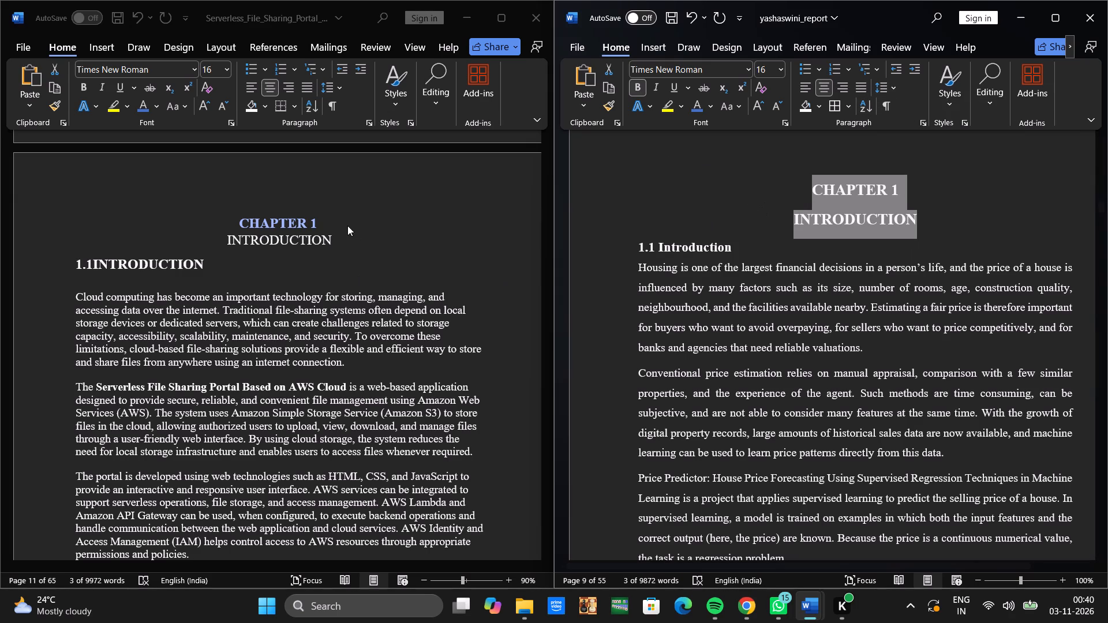
Make both the CHAPTER 1 and INTRODUCTION lines bold in the Serverless File Sharing Portal report.
click(338, 239)
drag(338, 239, 257, 217)
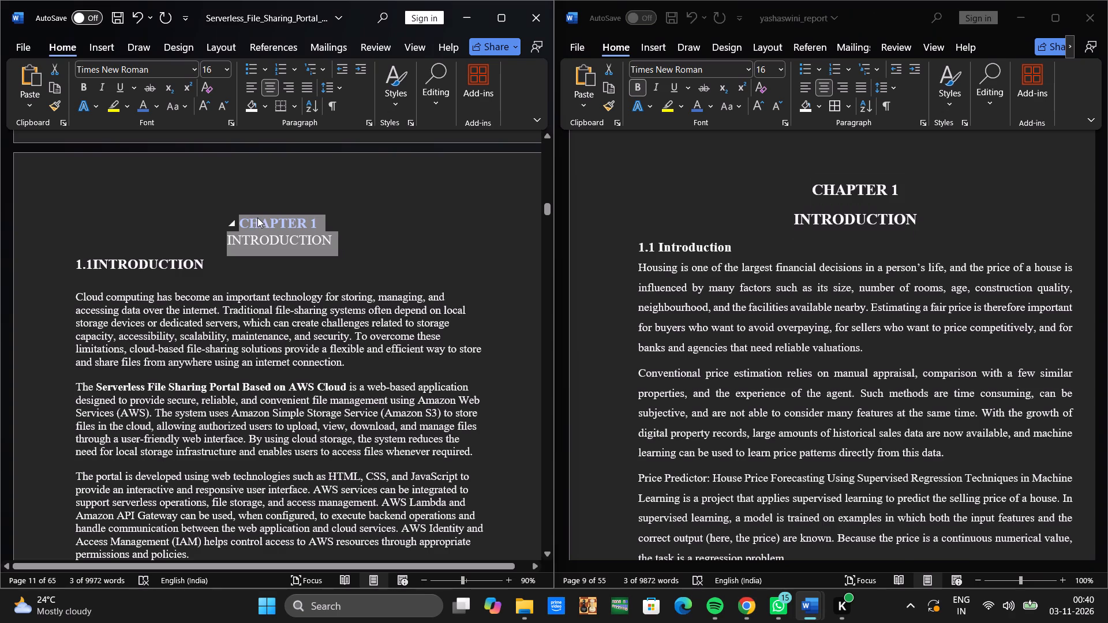
click(86, 88)
click(86, 88)
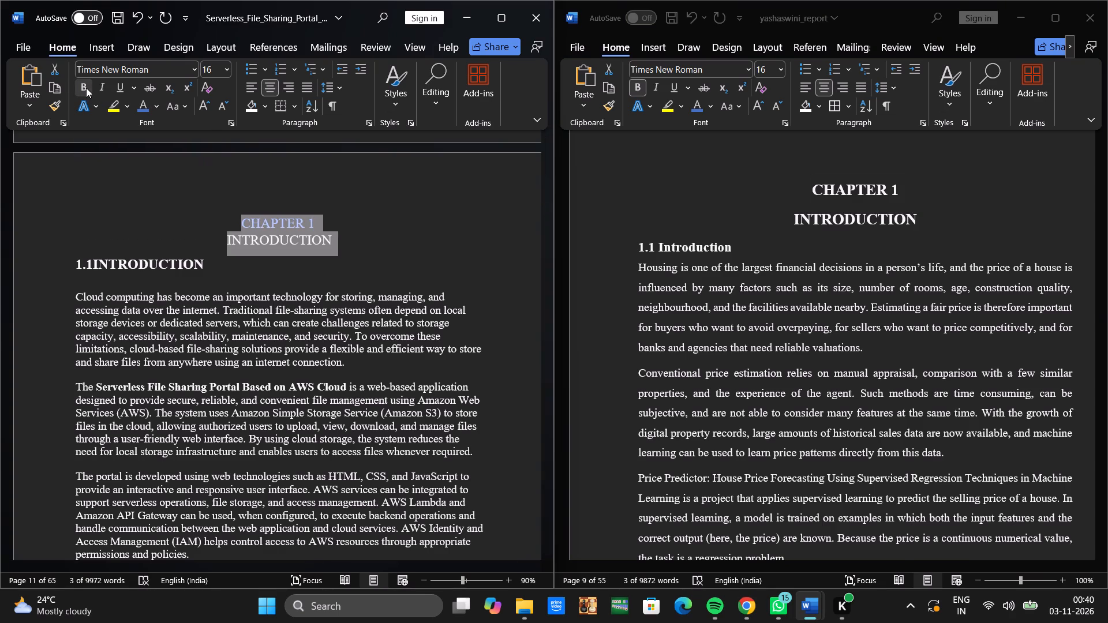
right_click(199, 202)
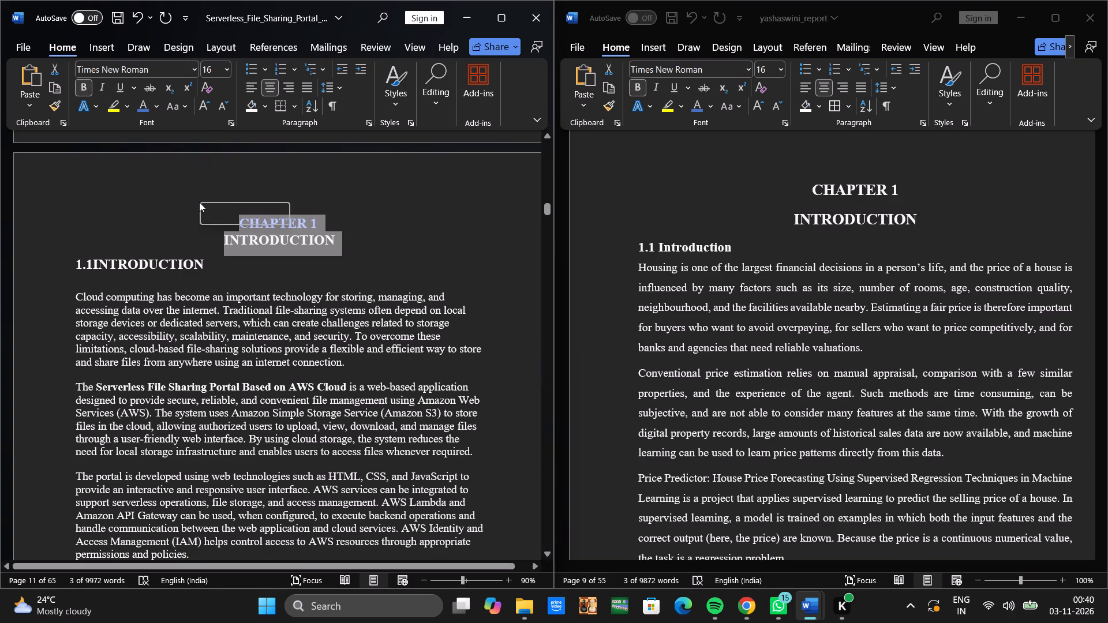
click(163, 187)
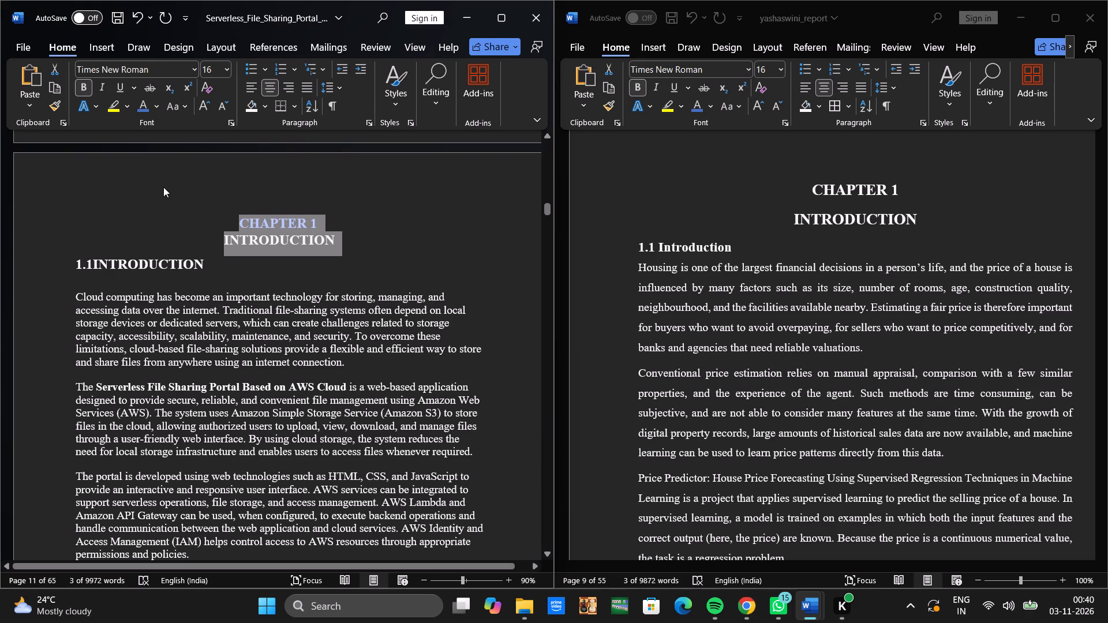
Reformat the Serverless report's 1.1 heading as "1.1 Introduction", adding a space after the number, setting 14 pt and capitalizing only the first letter.
scroll(163, 187, down, 1)
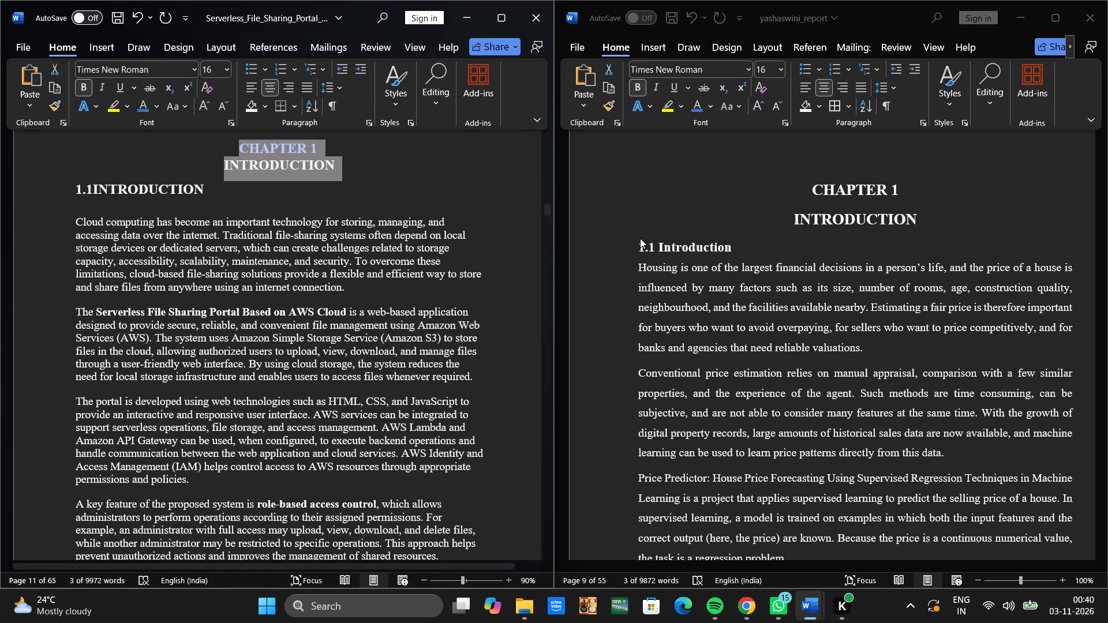
click(94, 187)
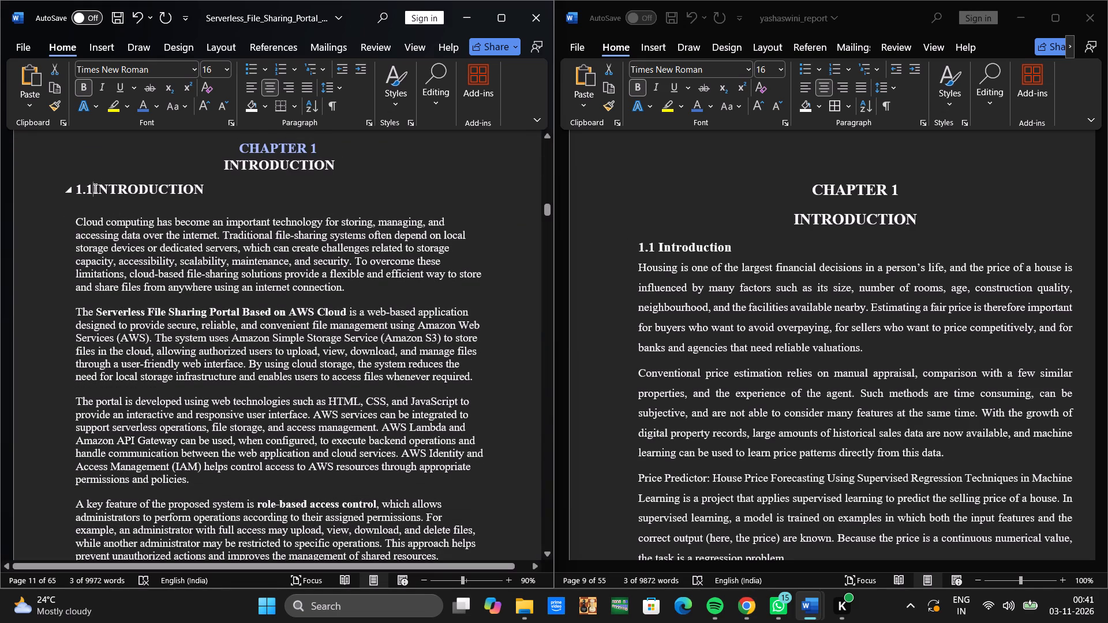
key(space)
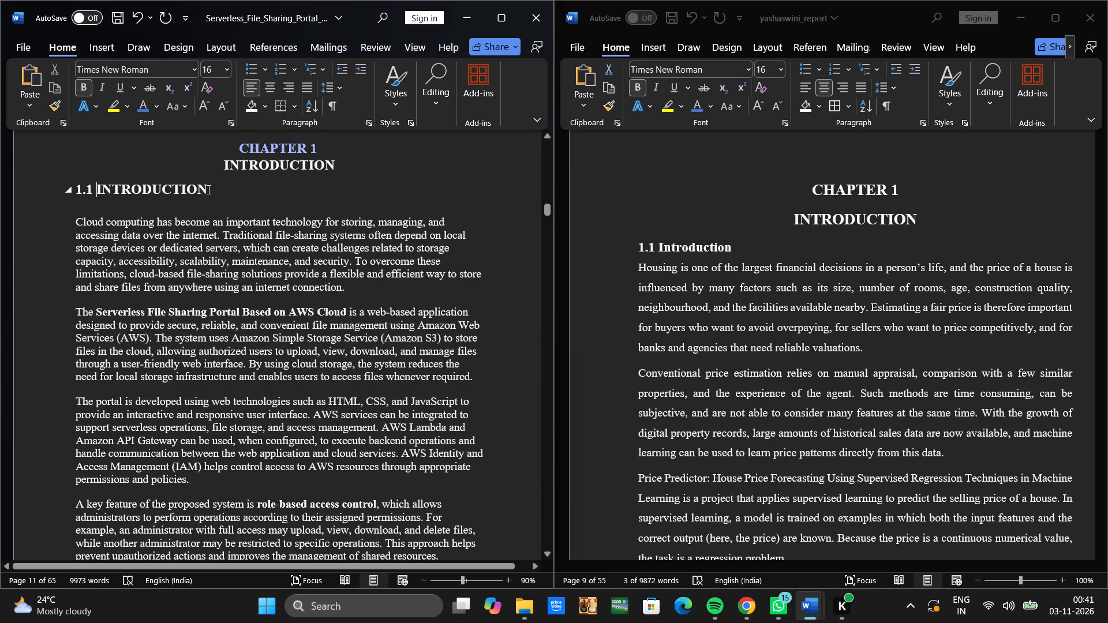
click(208, 189)
drag(208, 189, 74, 191)
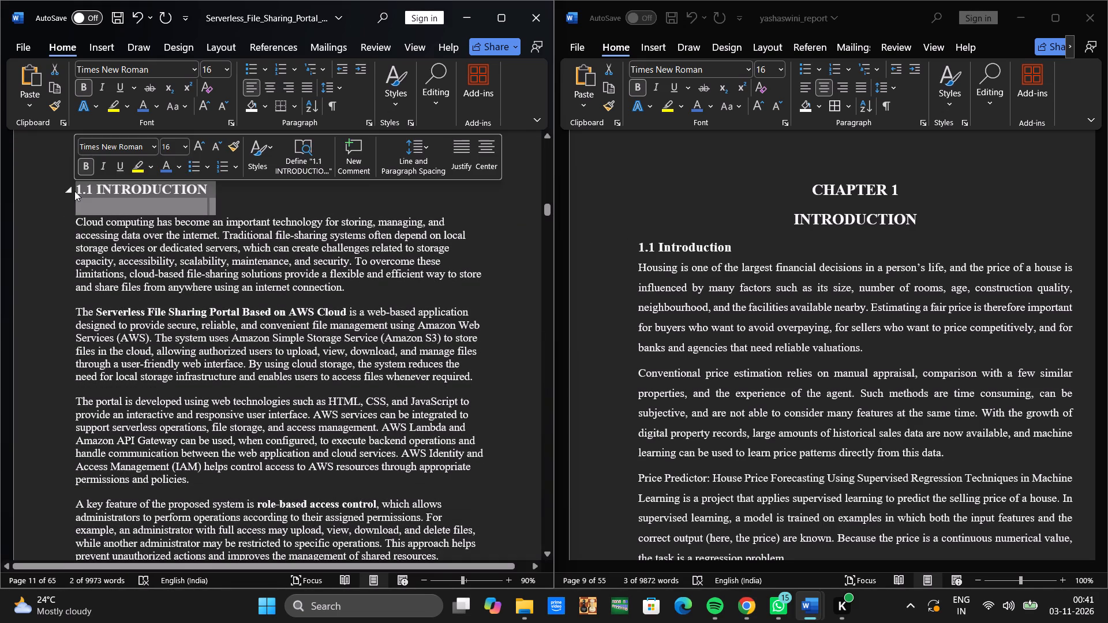
click(184, 147)
click(171, 243)
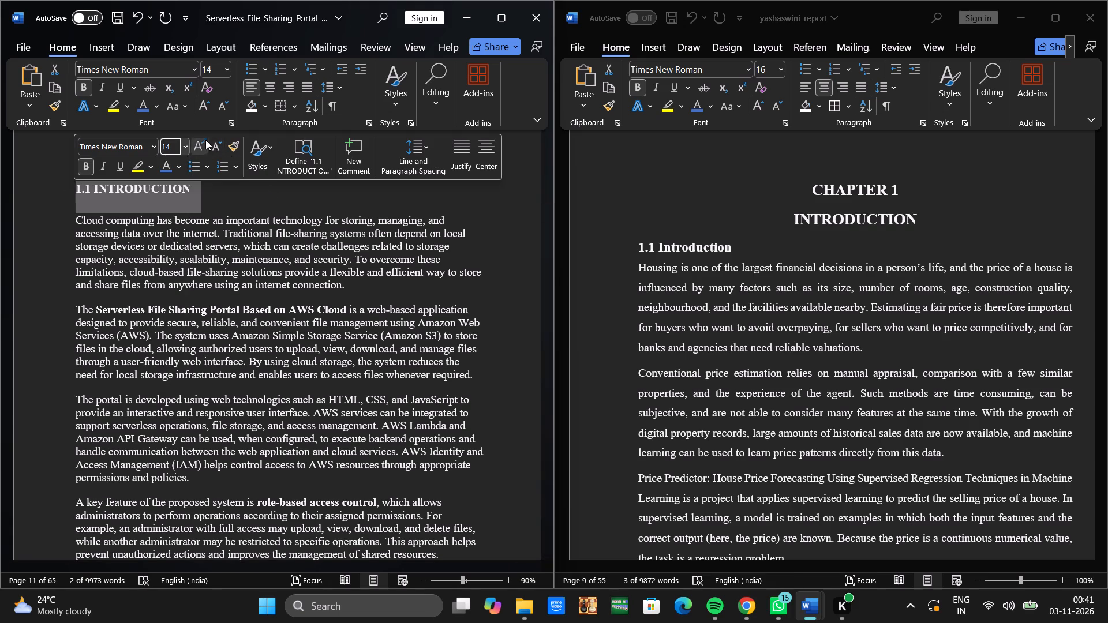
click(184, 103)
click(211, 187)
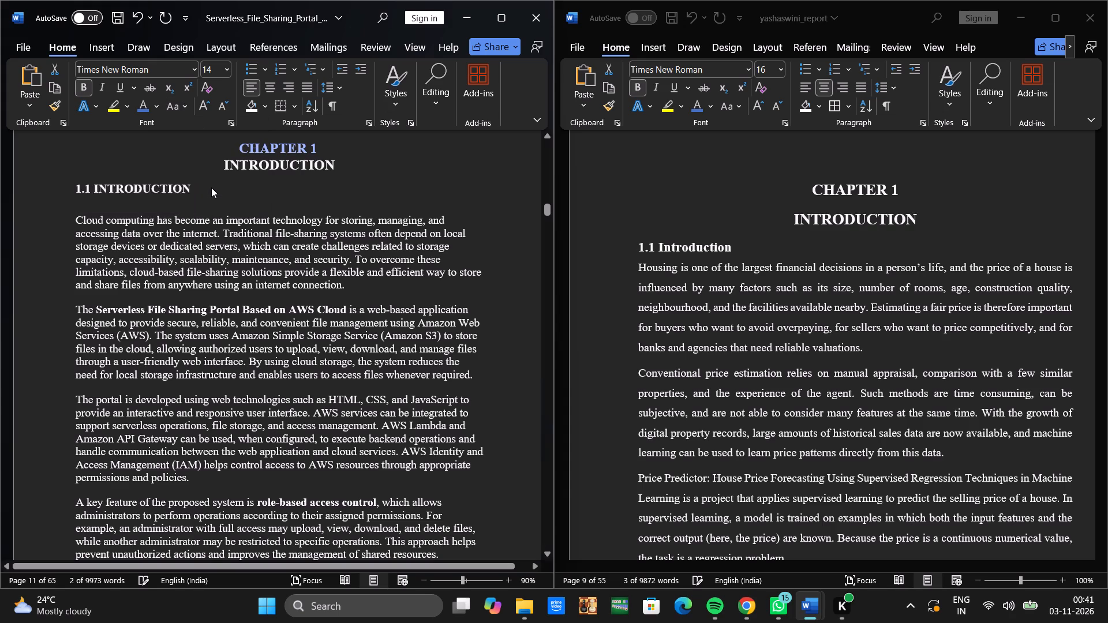
Set all body paragraphs of section 1.1 Introduction in the Serverless File Sharing Portal report to 12 pt.
click(76, 217)
drag(76, 217, 336, 434)
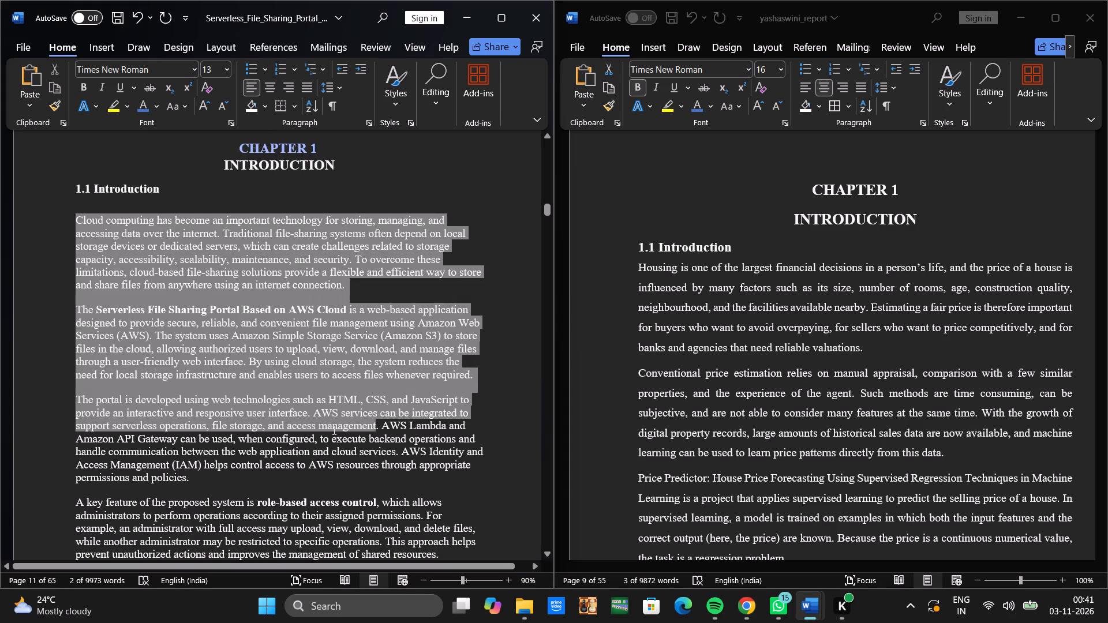
drag(336, 434, 388, 557)
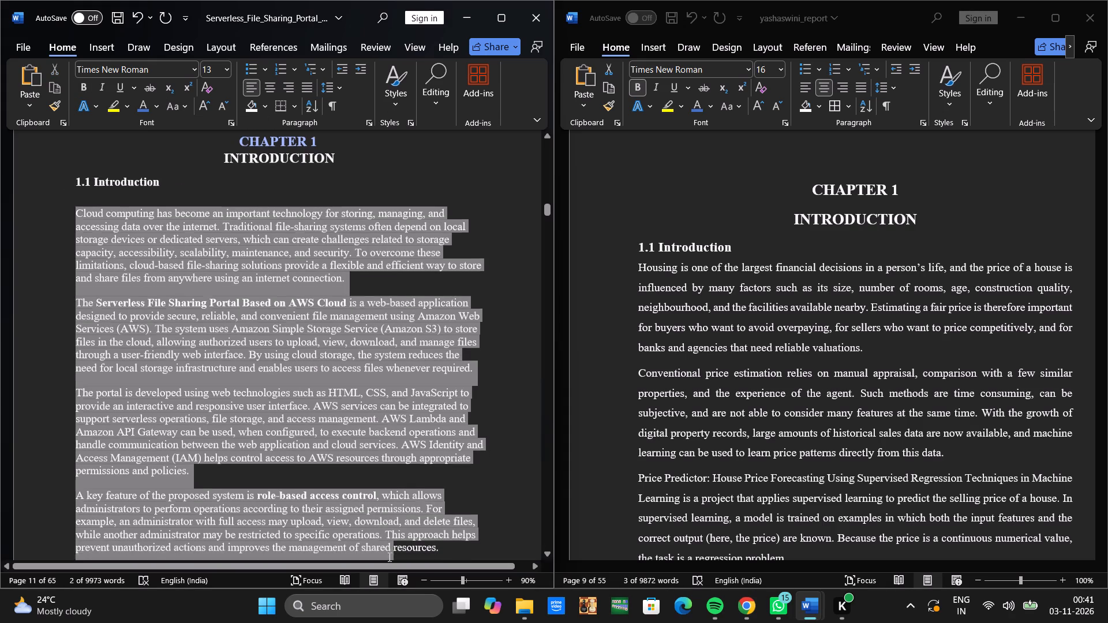
drag(388, 557, 375, 481)
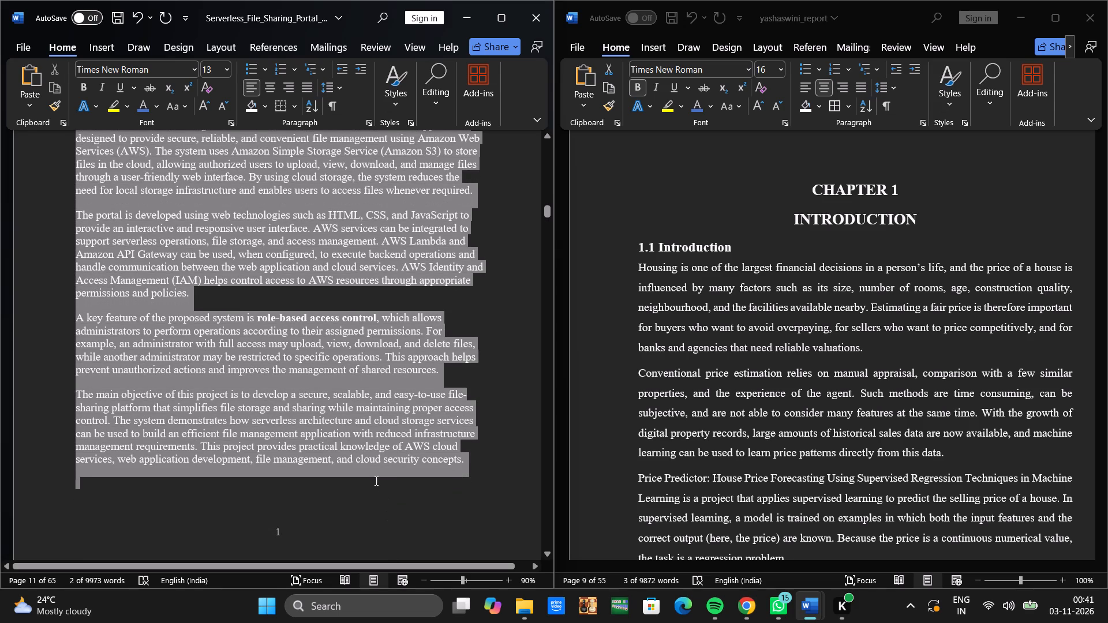
drag(375, 481, 419, 547)
drag(419, 547, 354, 227)
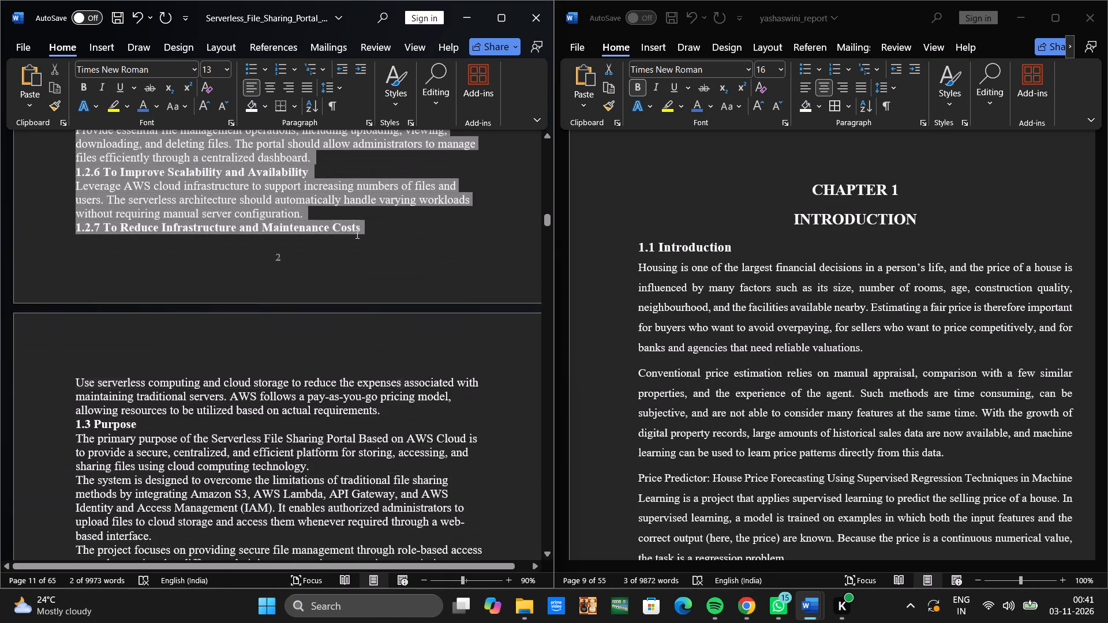
drag(354, 227, 295, 112)
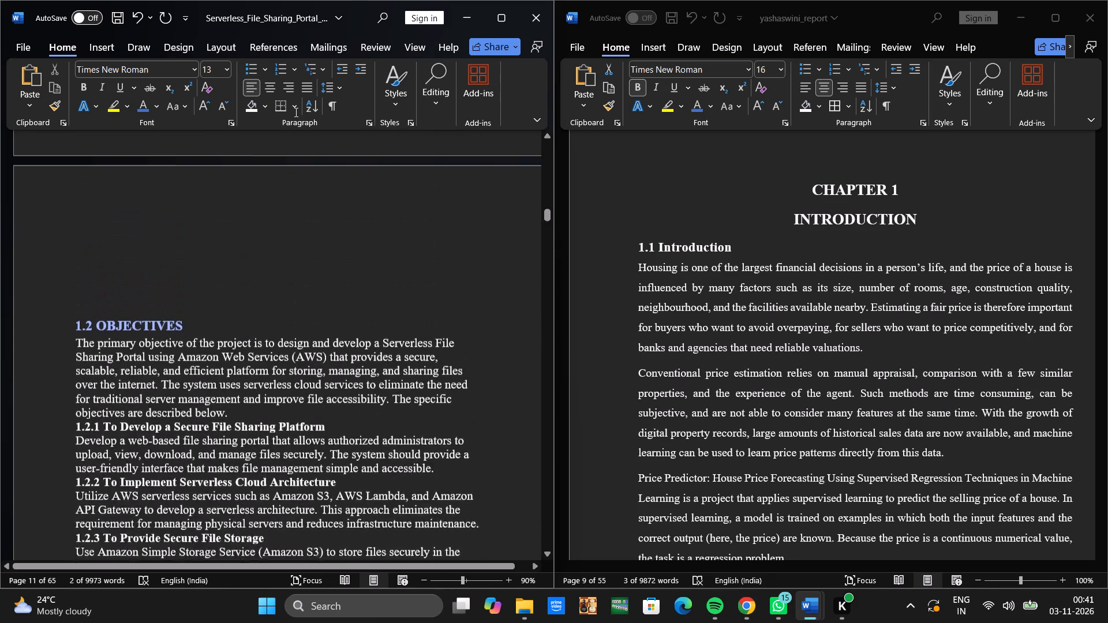
drag(295, 112, 363, 274)
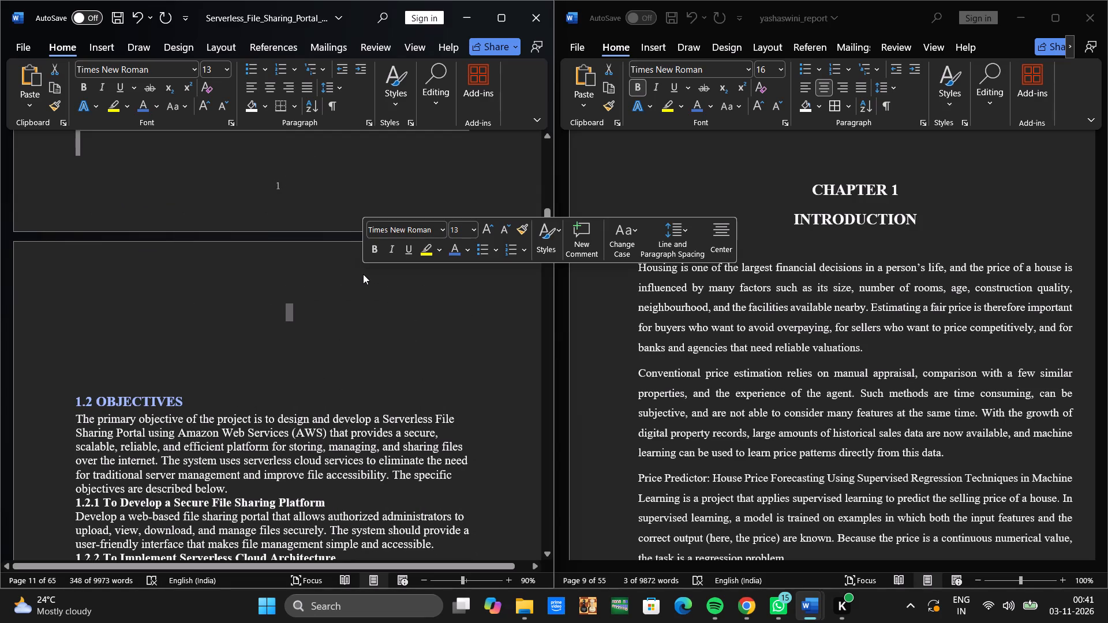
click(473, 225)
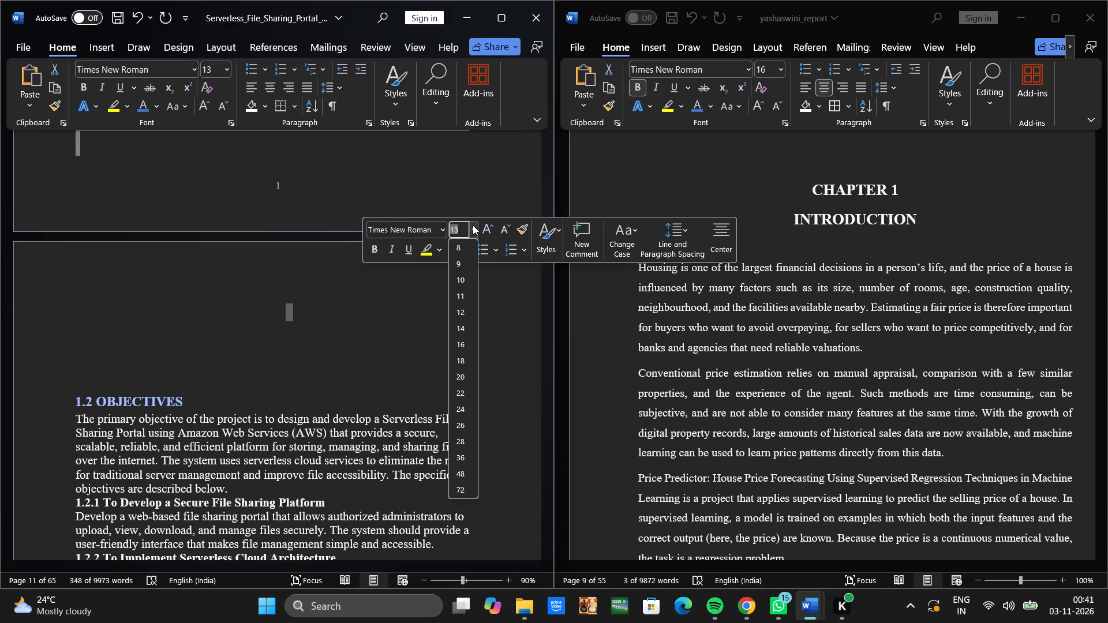
click(471, 309)
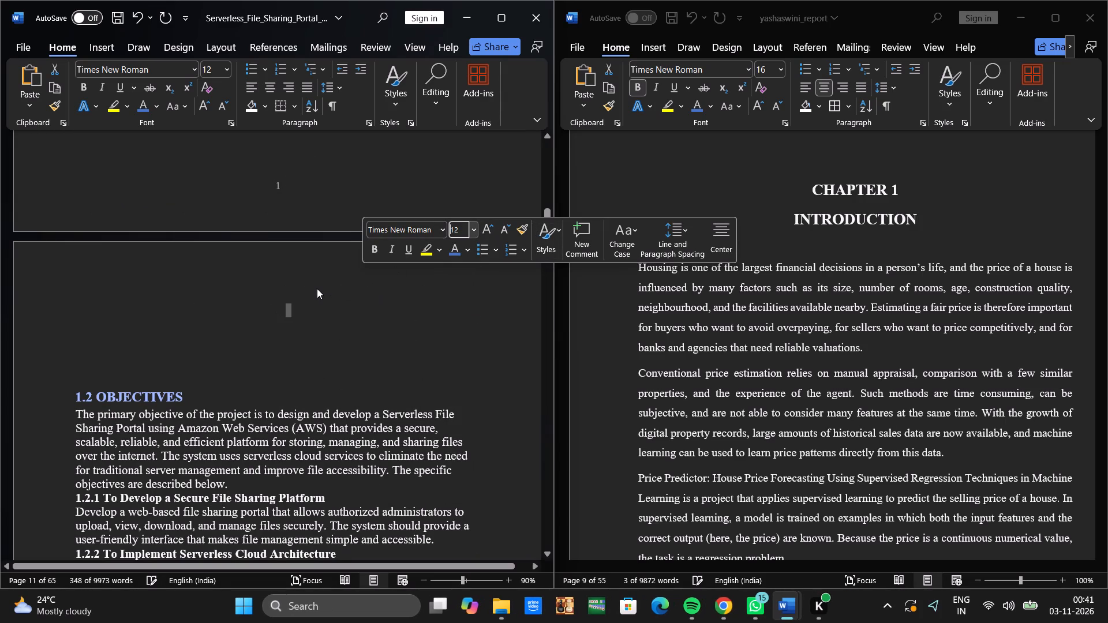
scroll(315, 288, up, 8)
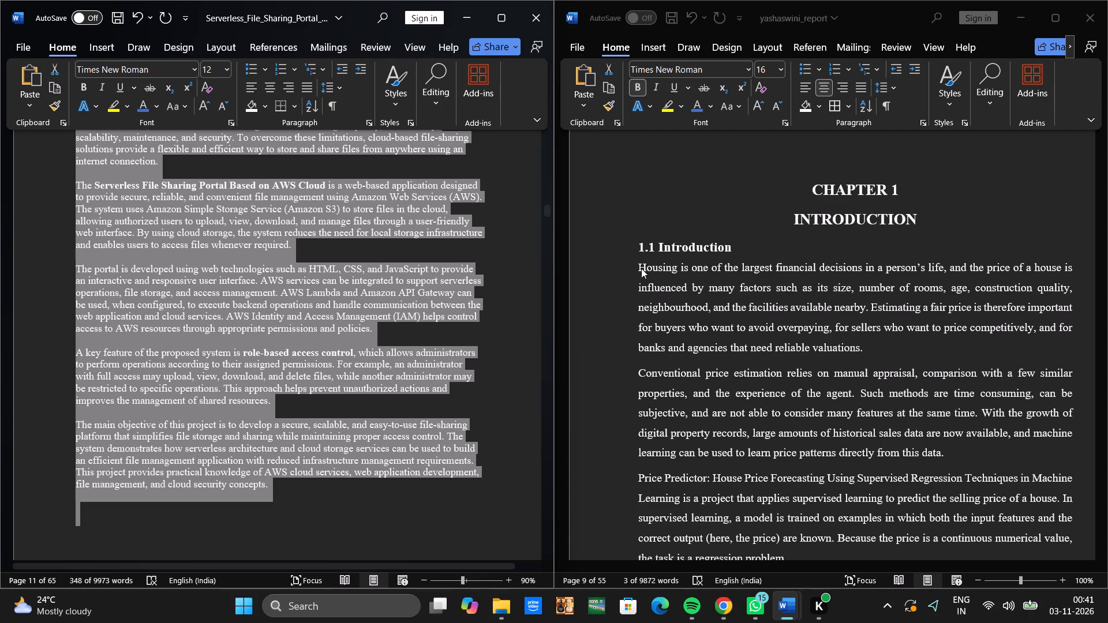
Select the start of the first body paragraph under 1.1 Introduction in the Price Predictor report to check its text formatting.
click(641, 269)
triple_click(641, 269)
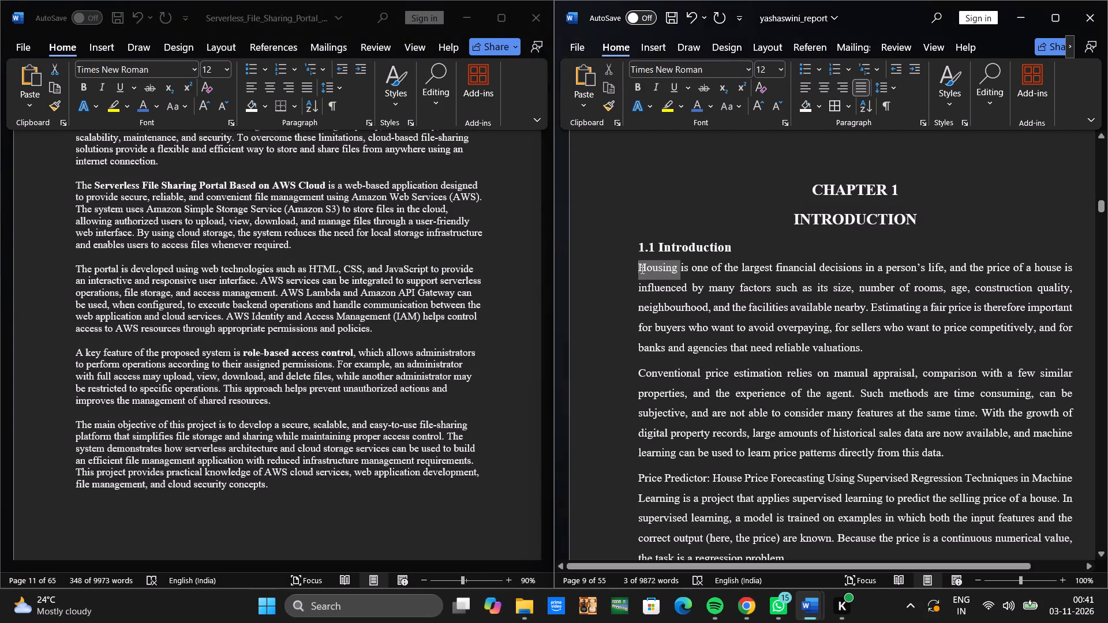
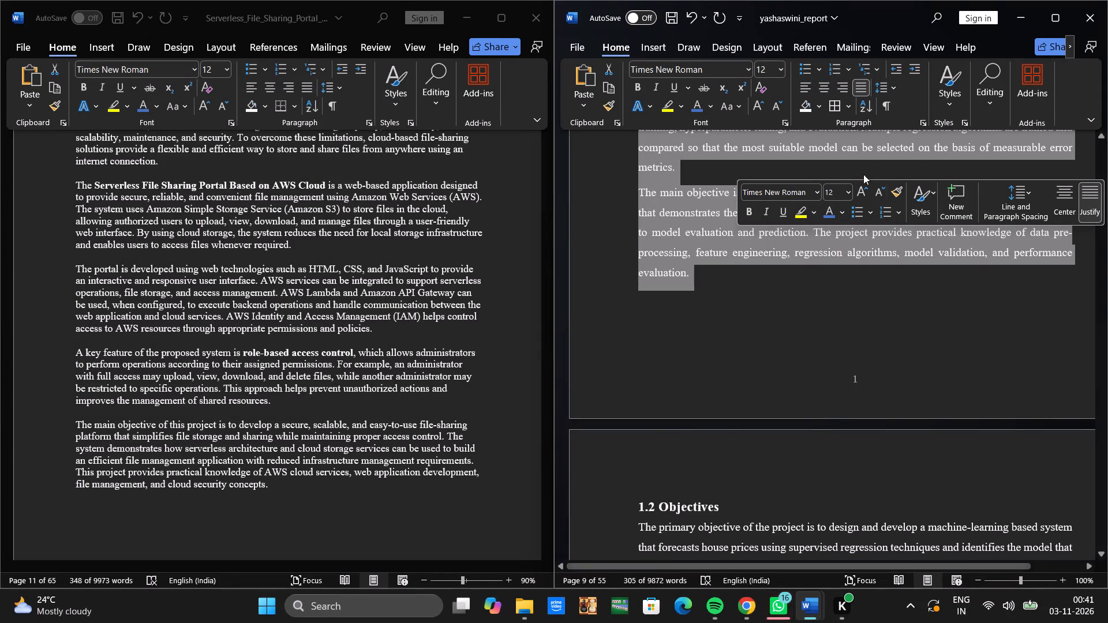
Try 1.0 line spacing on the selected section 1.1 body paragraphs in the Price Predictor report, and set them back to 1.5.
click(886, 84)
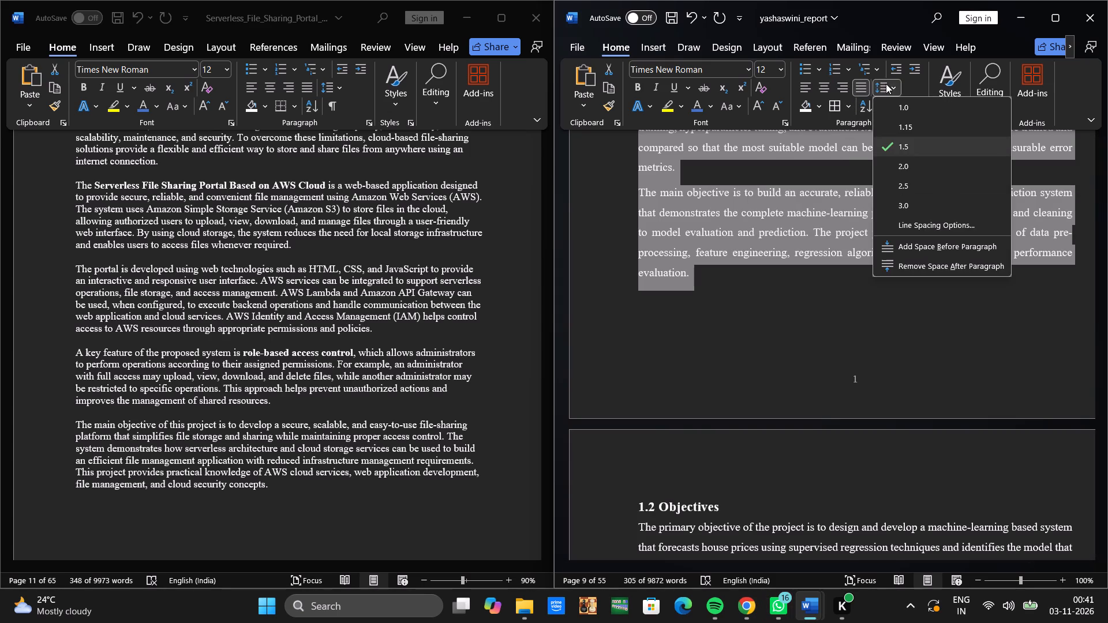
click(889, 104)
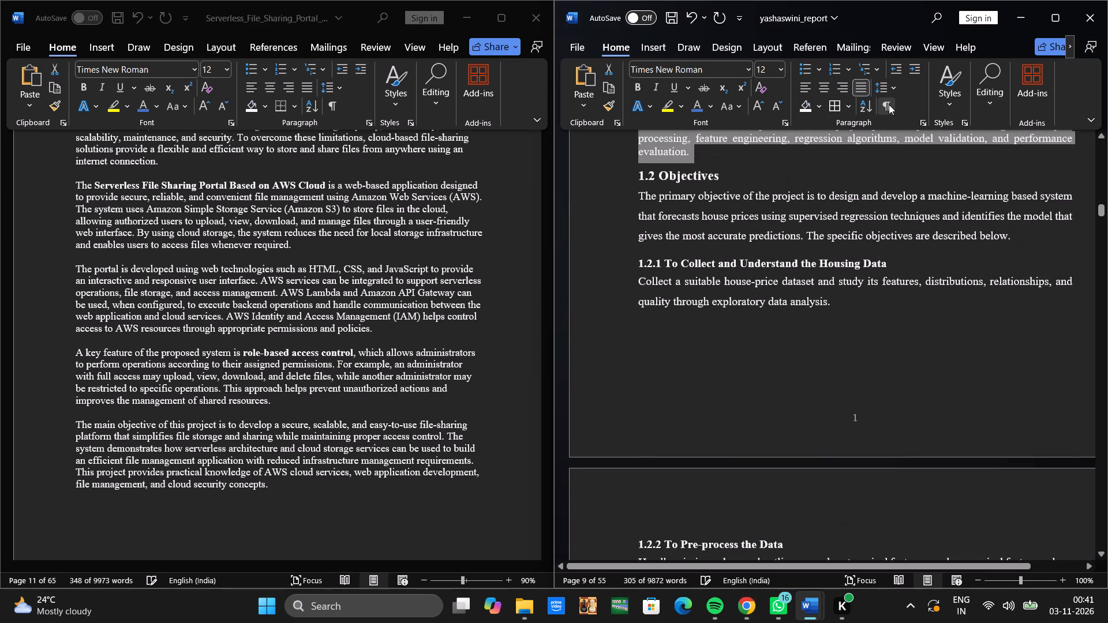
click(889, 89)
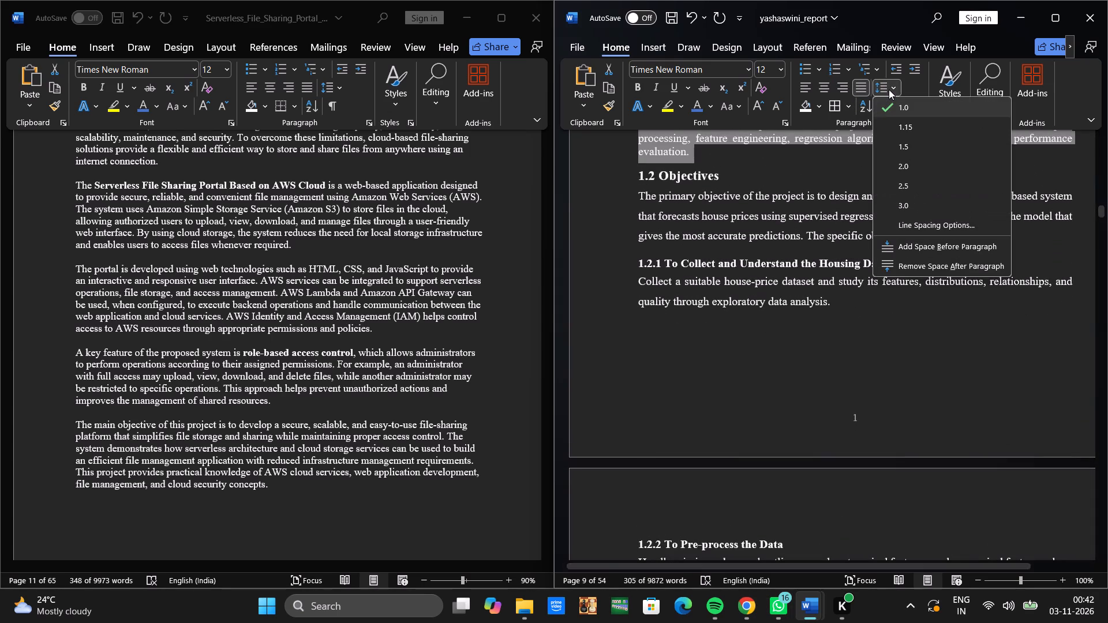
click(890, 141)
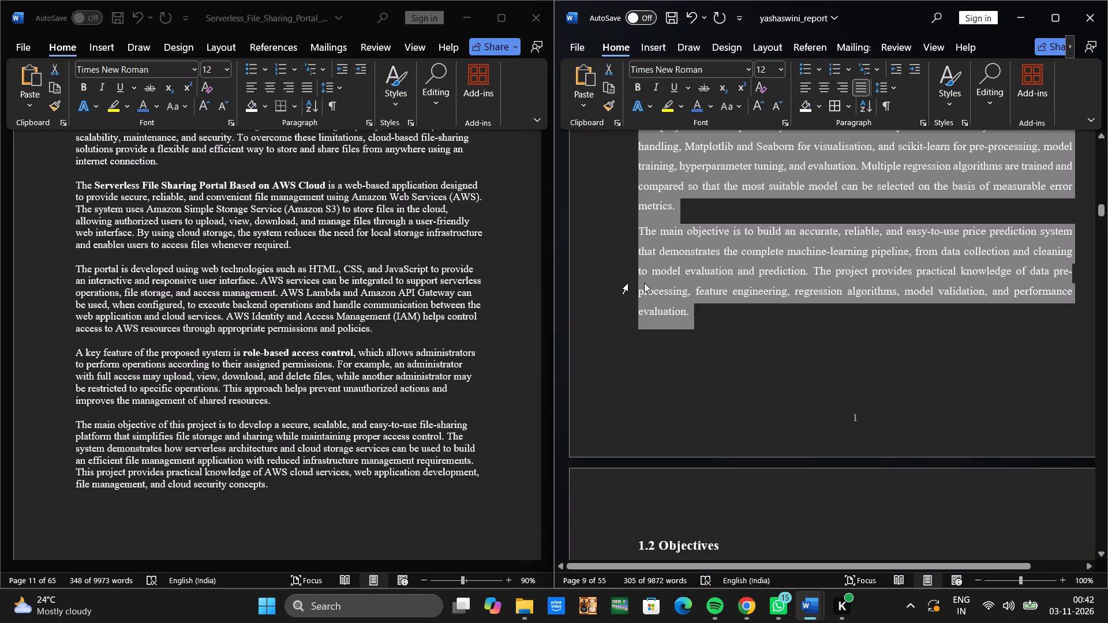
Look over the Price Predictor report's Chapter 1 pages, from the list of tables to section 1.6 Existing System.
scroll(644, 283, up, 7)
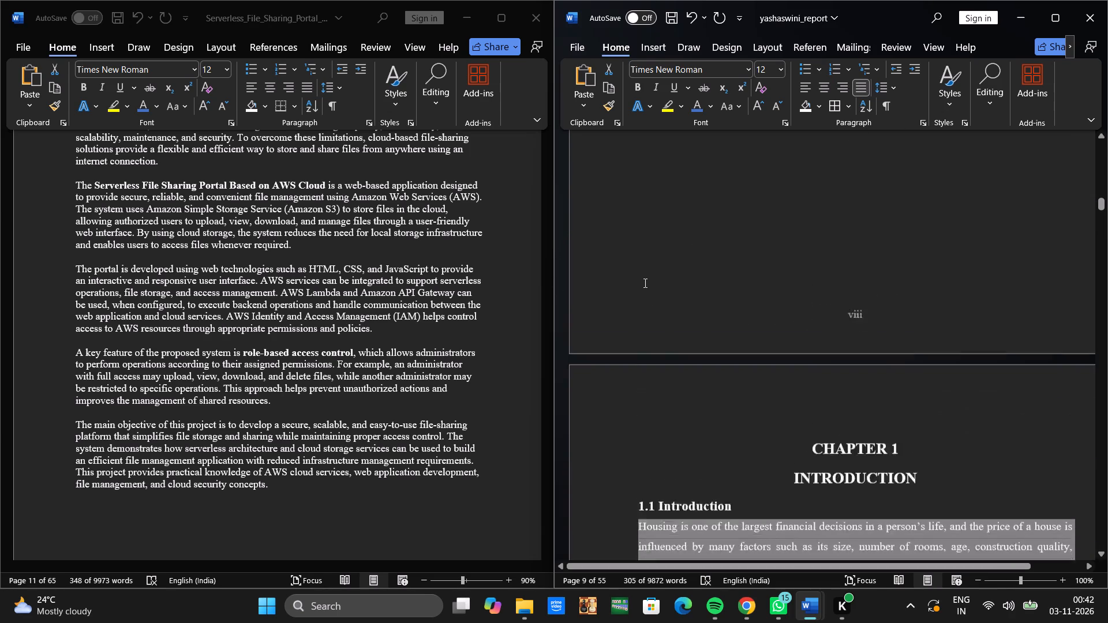
scroll(644, 283, up, 4)
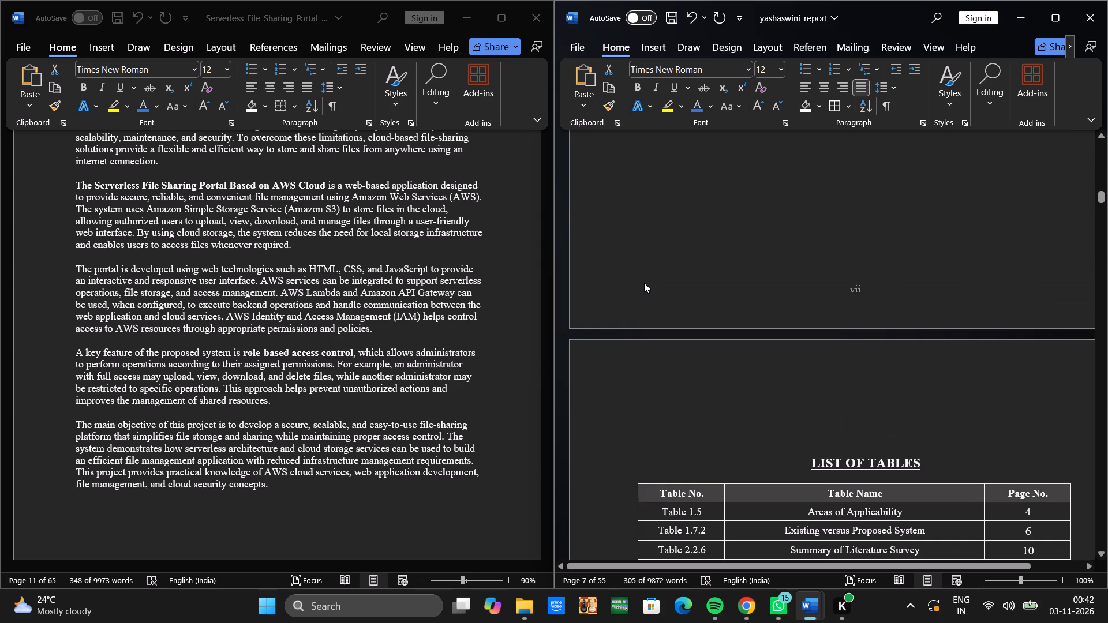
scroll(644, 283, down, 4)
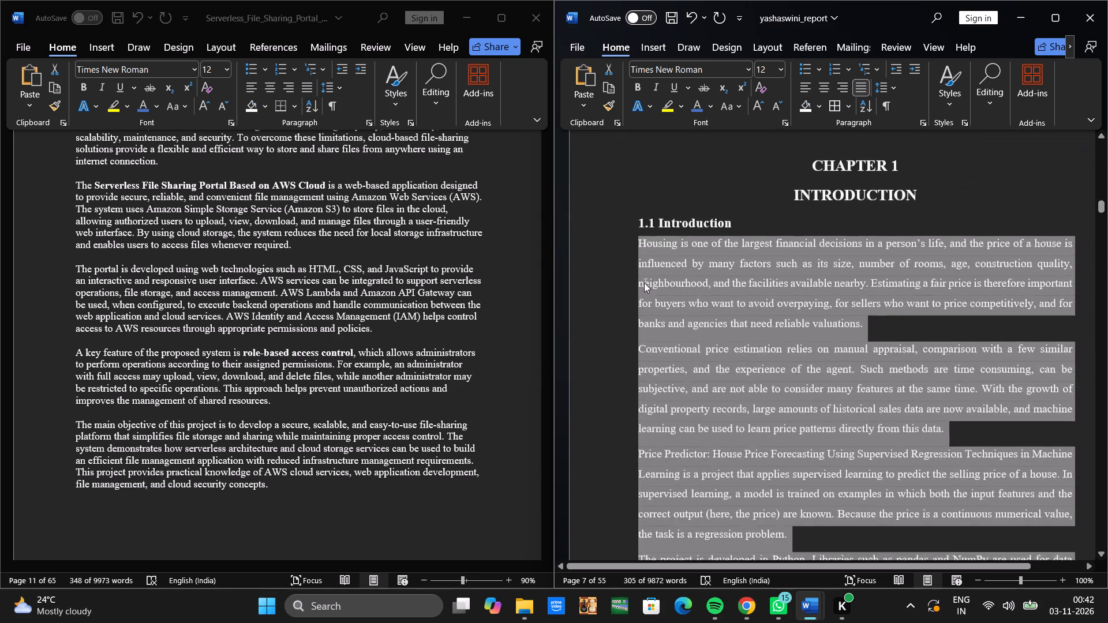
scroll(644, 283, down, 11)
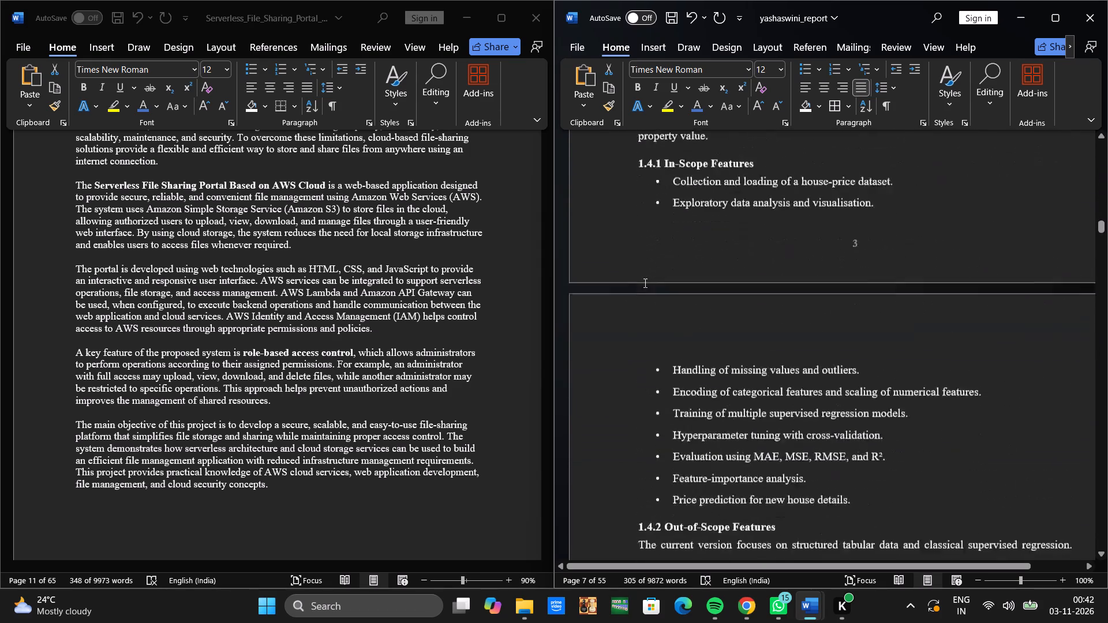
scroll(644, 283, down, 5)
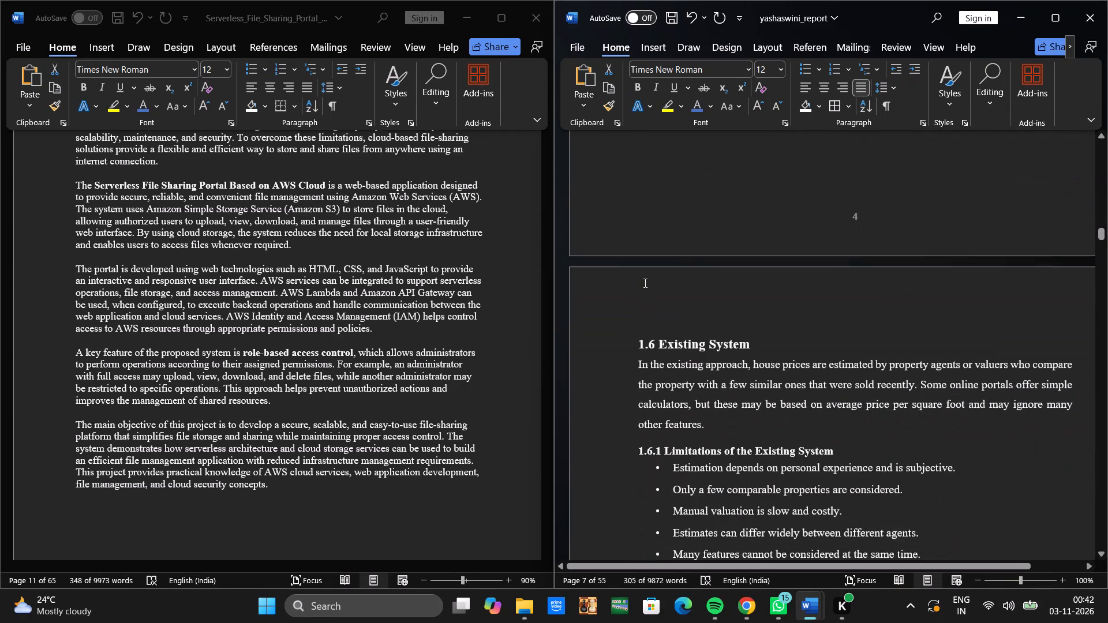
scroll(350, 347, down, 1)
Examine the Serverless report from 1.2 Objectives to 2.2.1 and compare it with the Price Predictor report's literature survey formatting.
scroll(350, 347, down, 1)
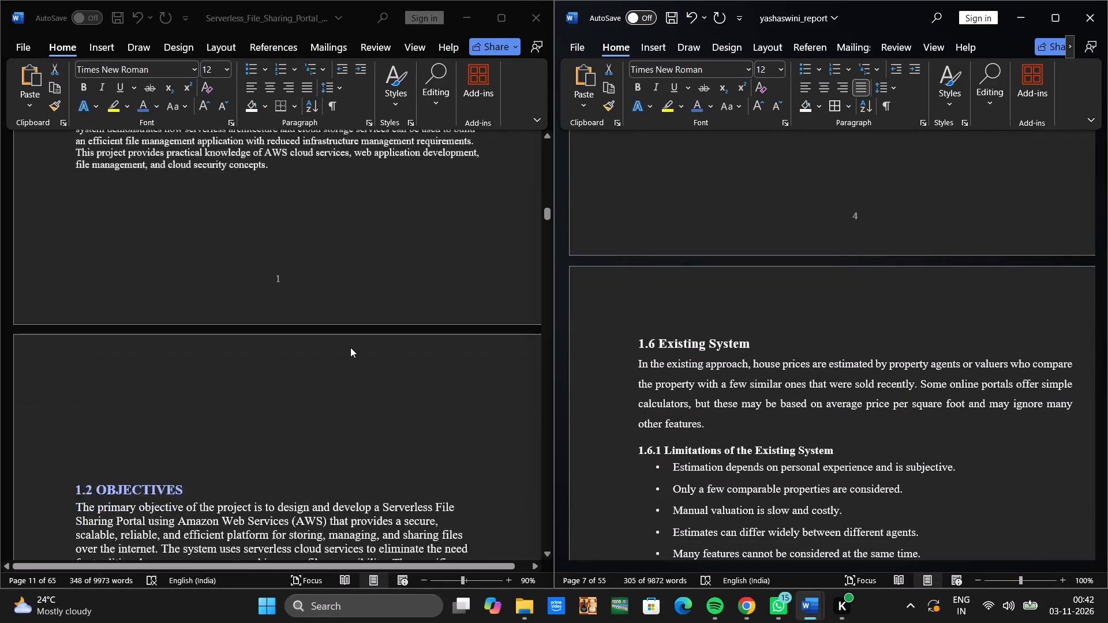
scroll(350, 347, down, 4)
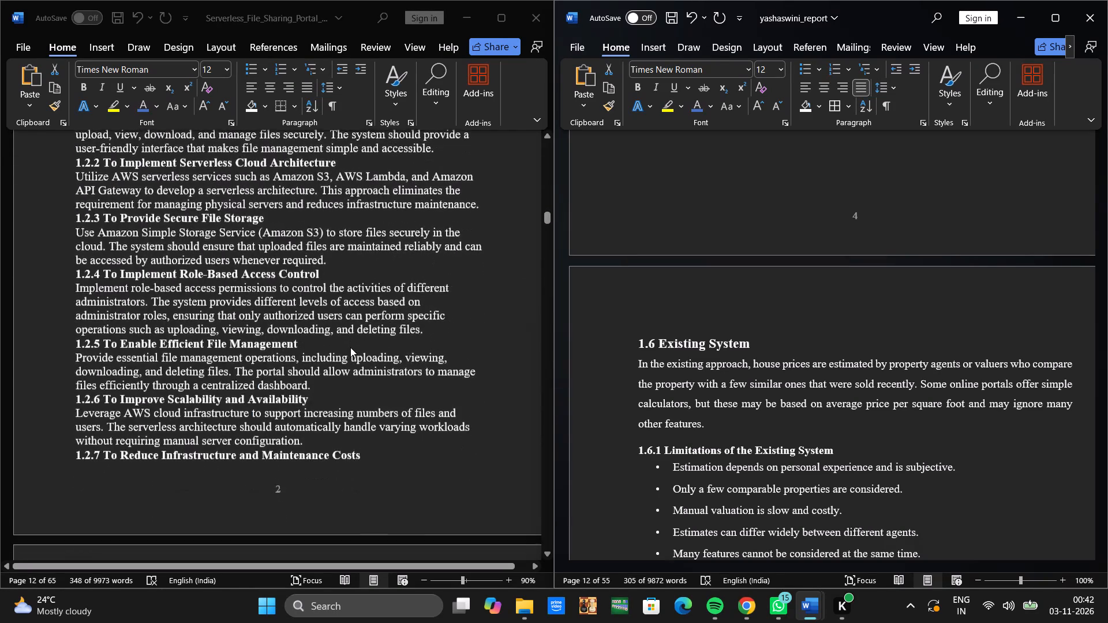
scroll(350, 347, down, 6)
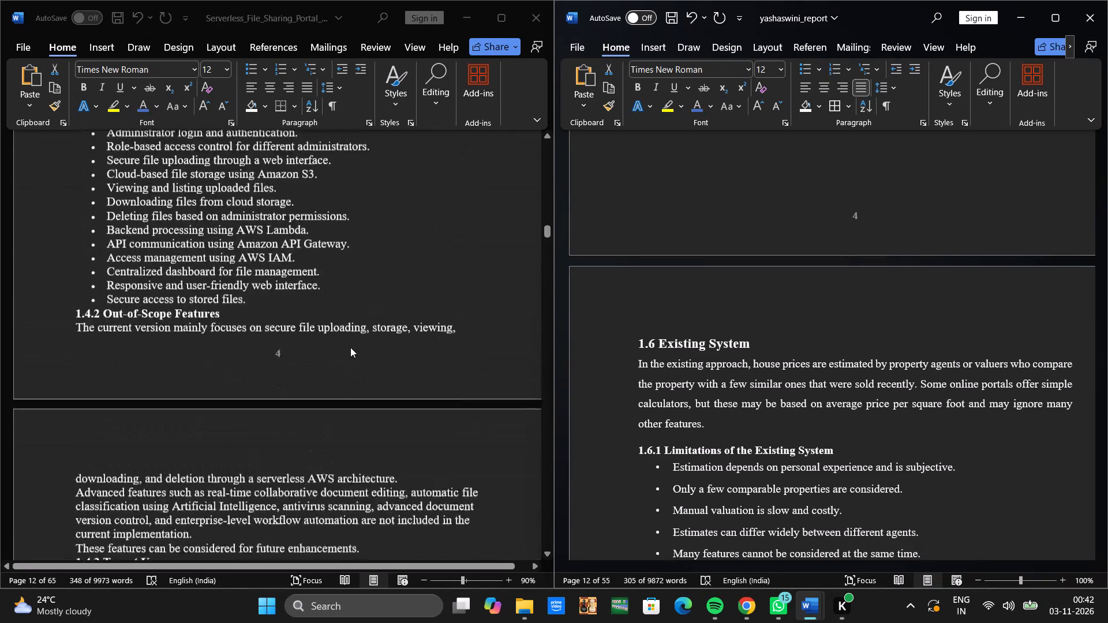
scroll(350, 347, down, 8)
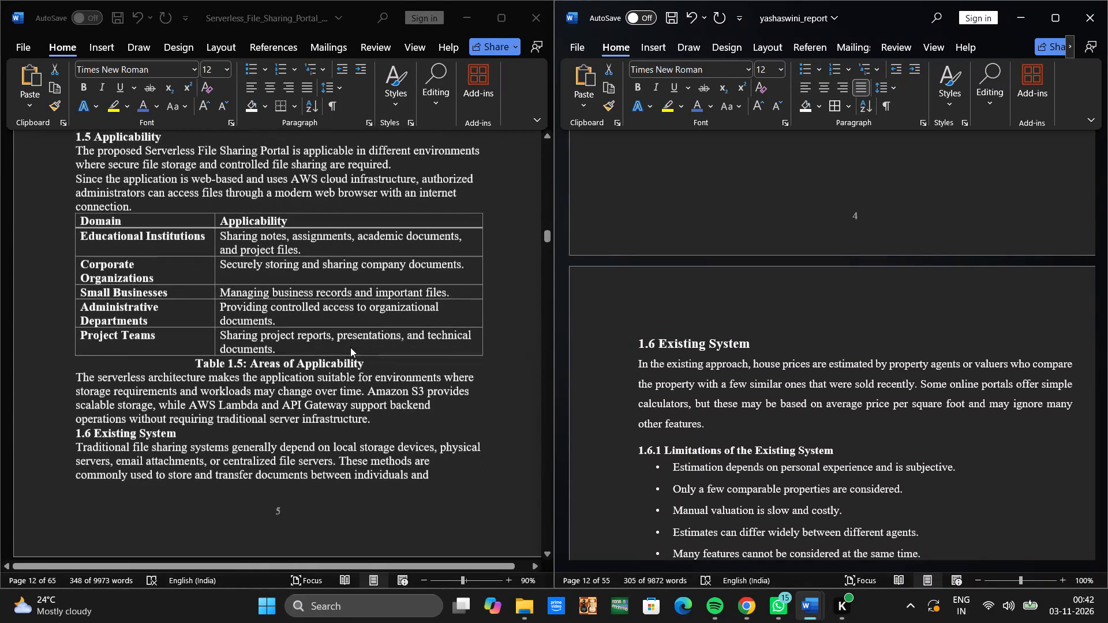
scroll(350, 347, down, 6)
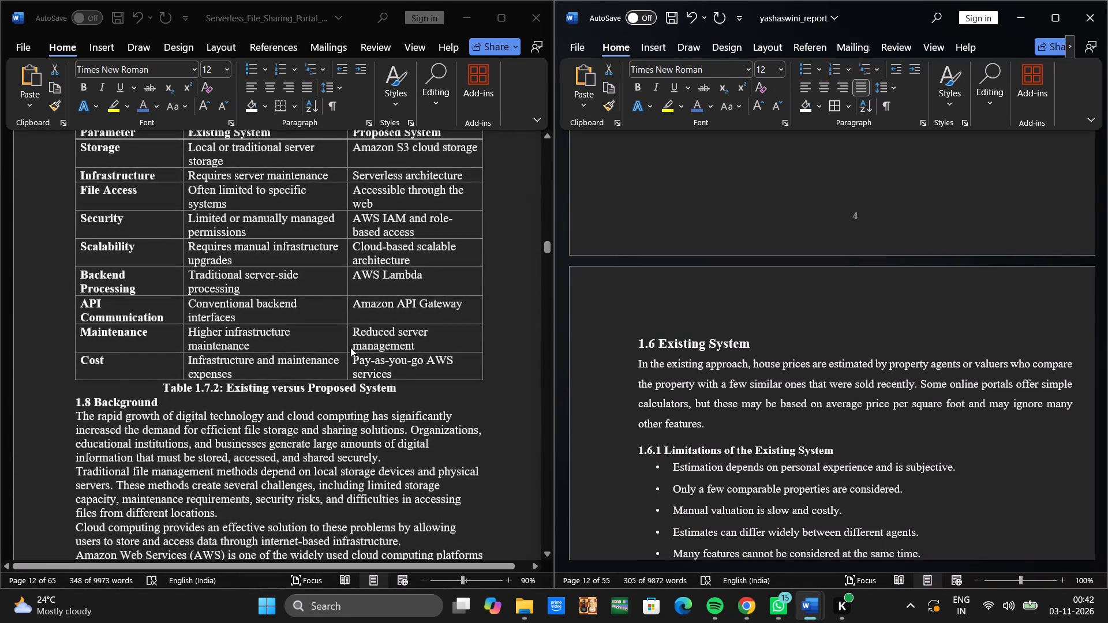
scroll(350, 347, down, 4)
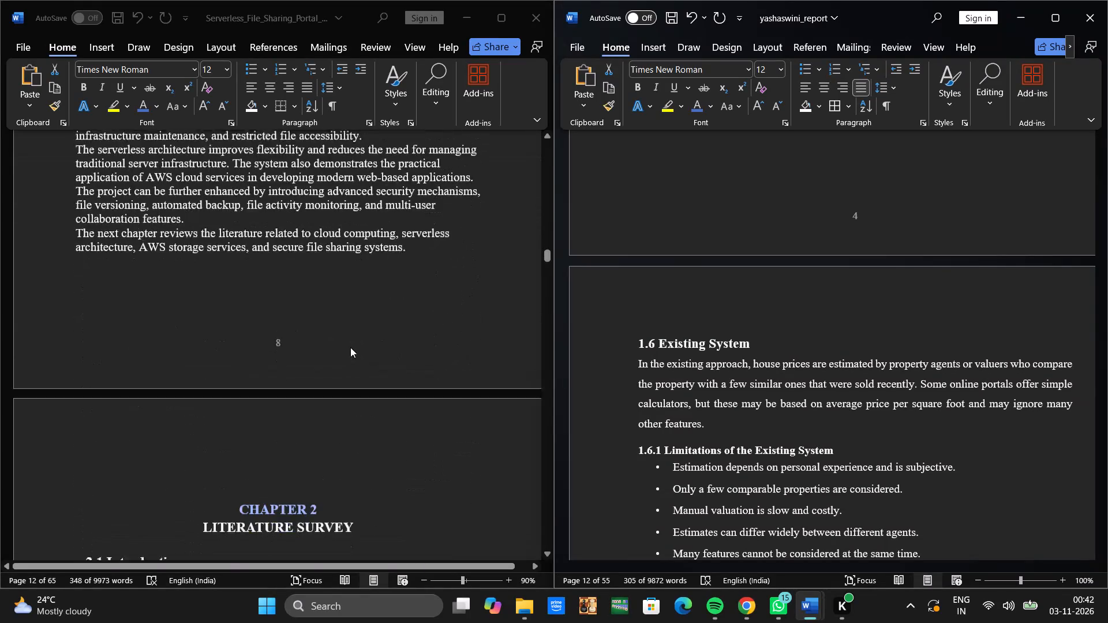
scroll(350, 347, down, 3)
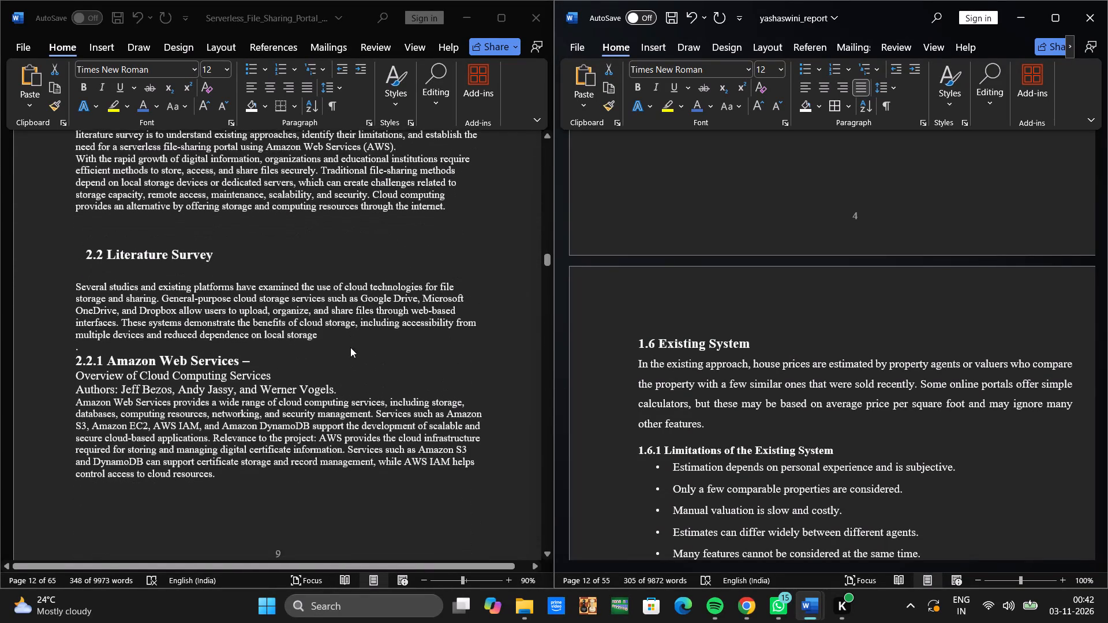
scroll(350, 347, down, 2)
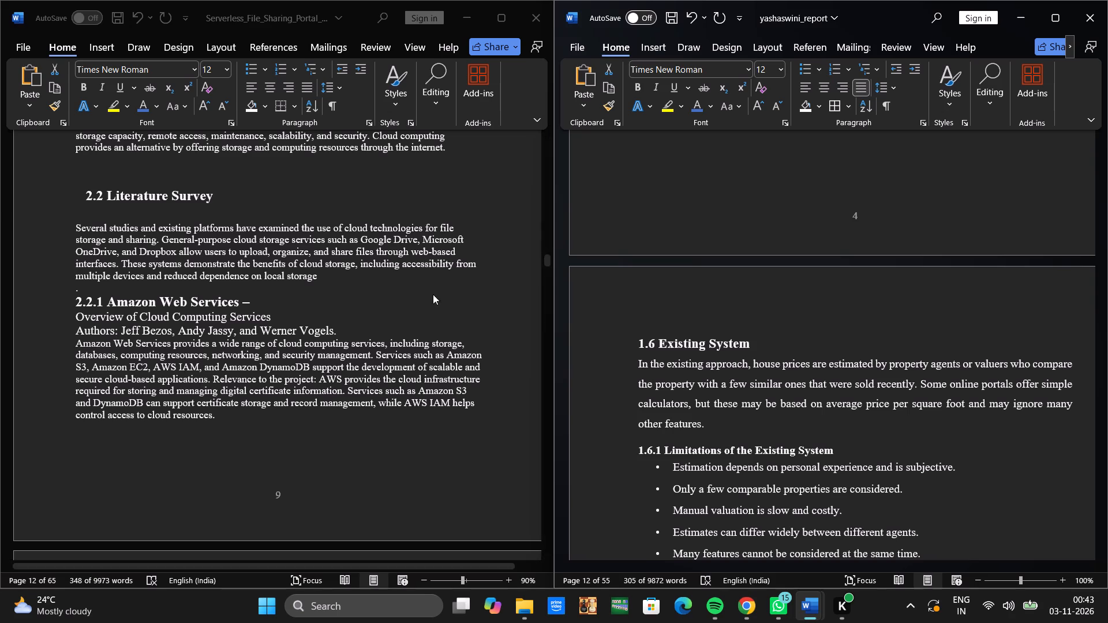
scroll(647, 277, down, 9)
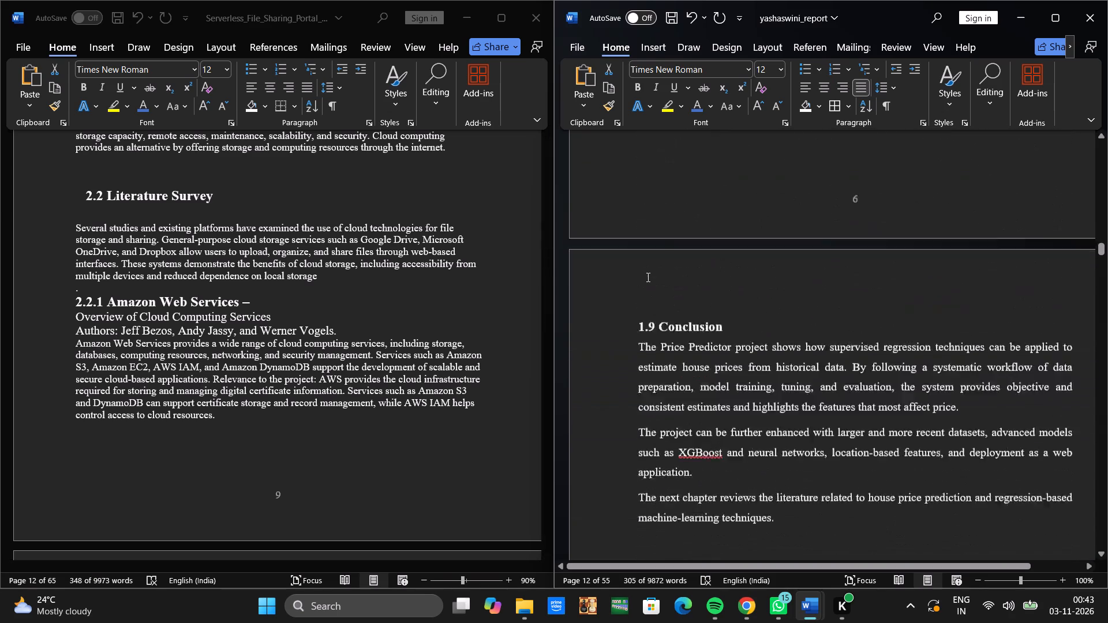
scroll(647, 277, down, 7)
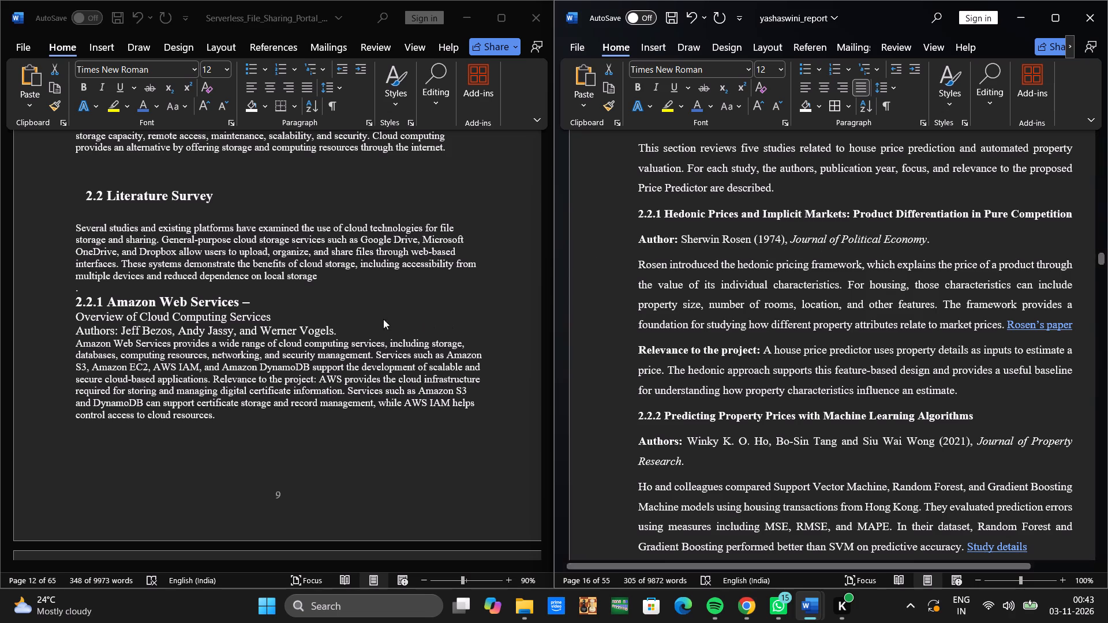
Italicize the author names after "Authors" in section 2.2.1 Amazon Web Services of the Serverless File Sharing Portal report.
double_click(128, 326)
triple_click(123, 328)
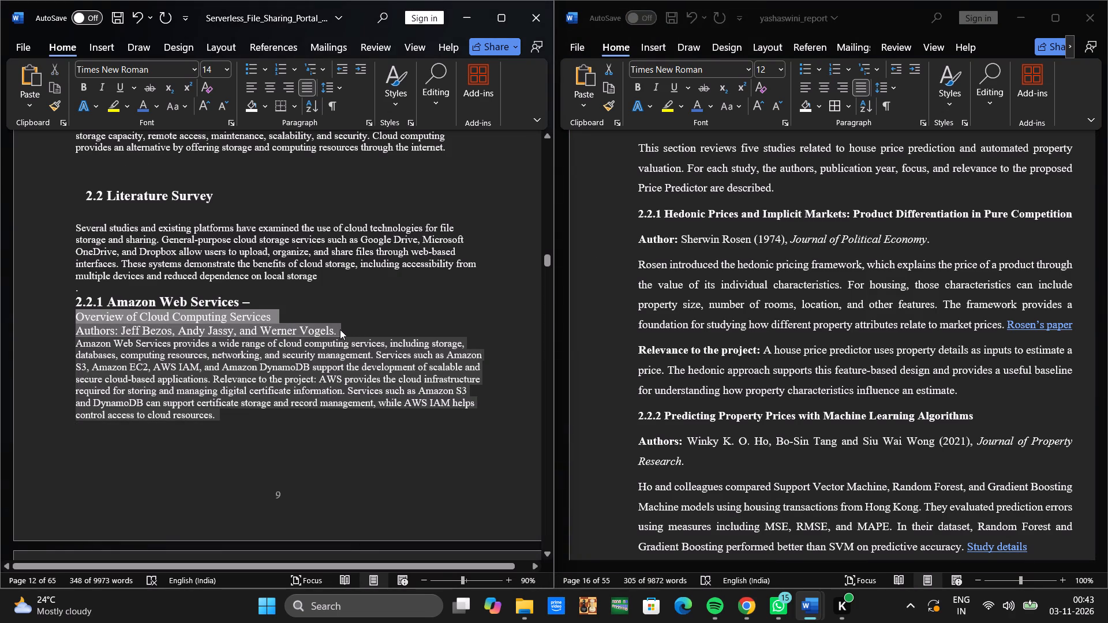
click(126, 328)
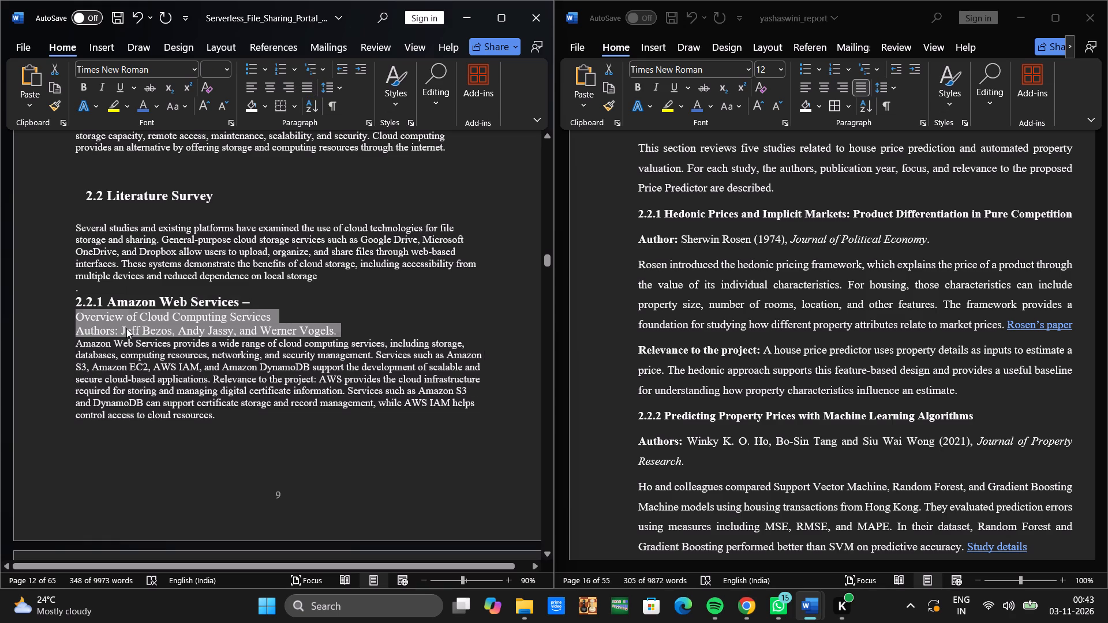
click(118, 328)
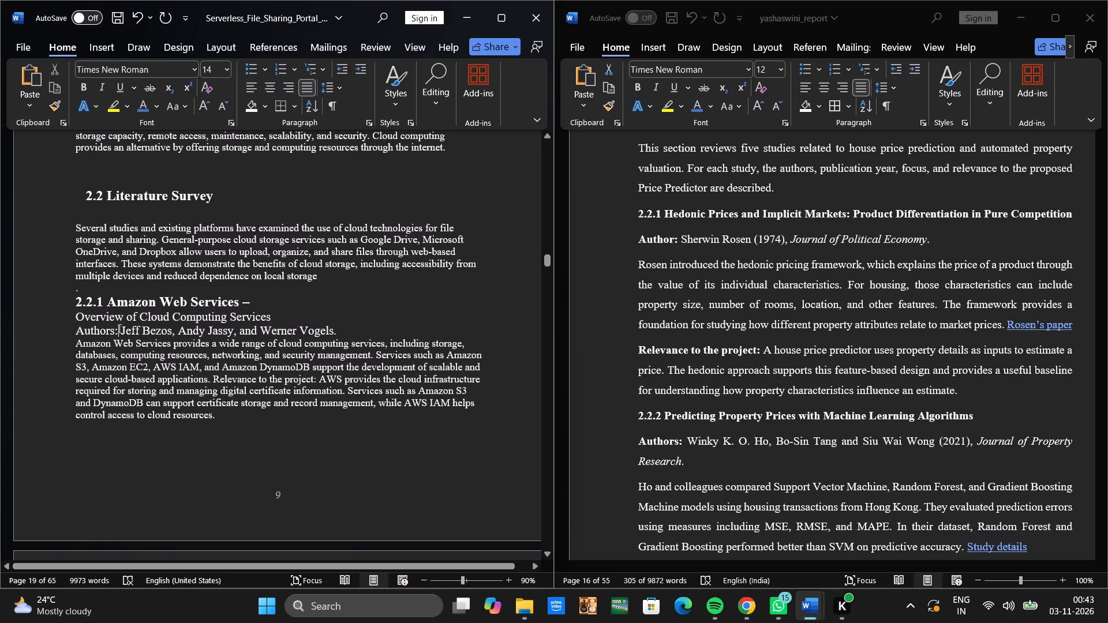
drag(118, 328, 346, 329)
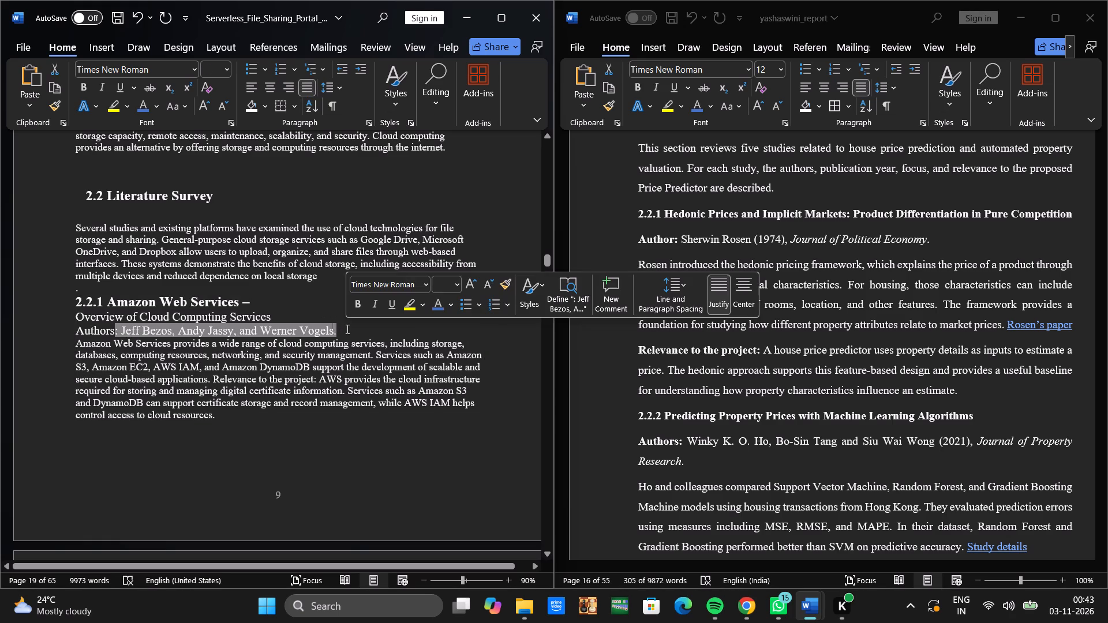
click(380, 309)
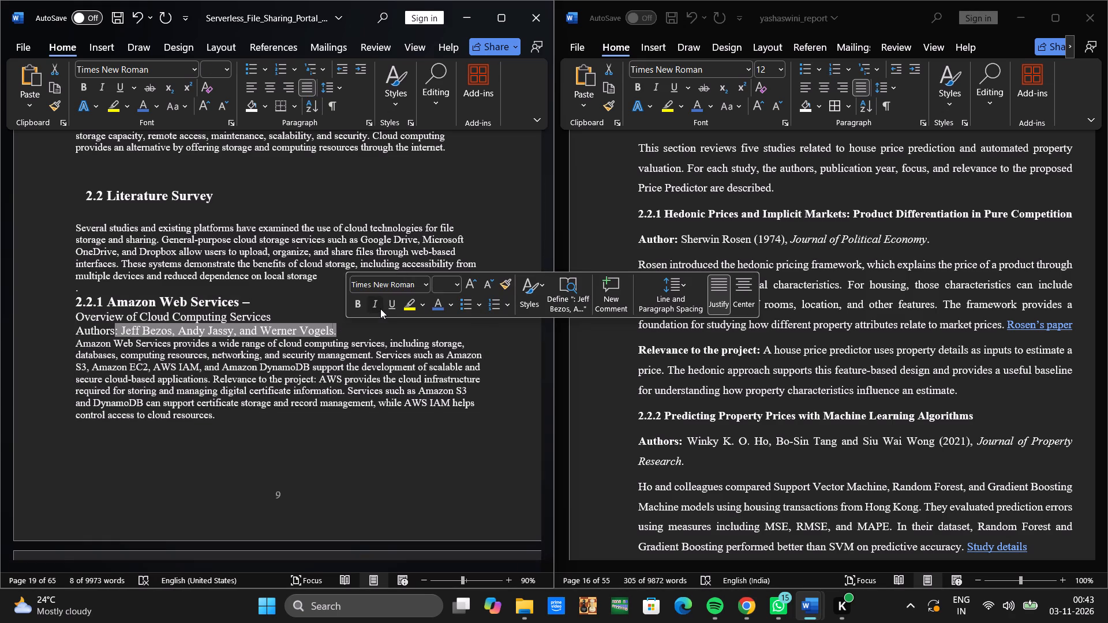
click(487, 227)
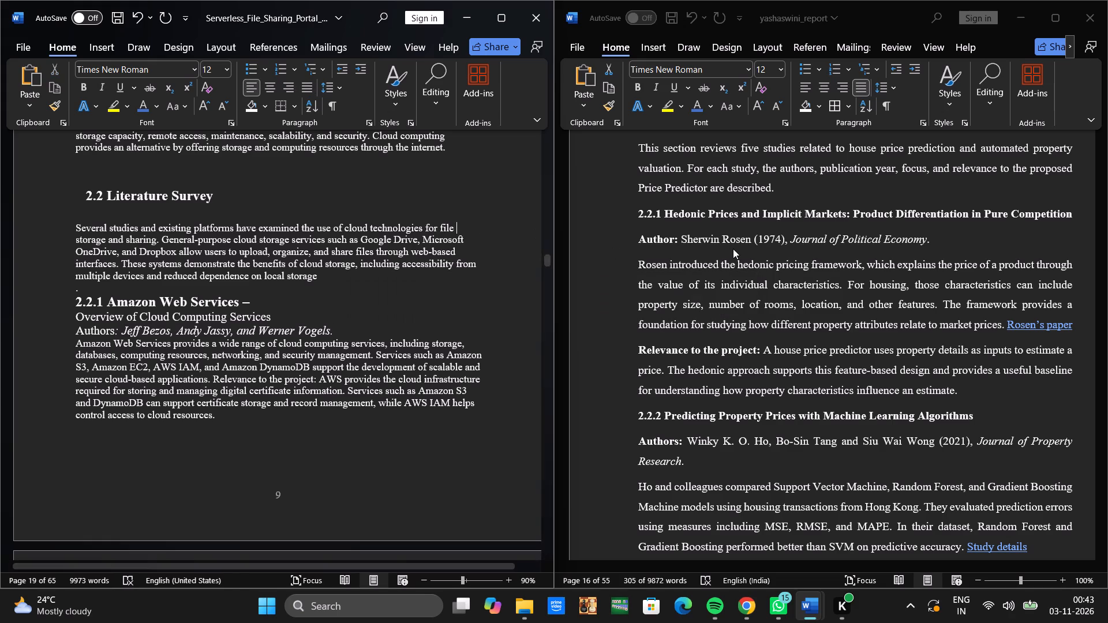
Italicize the whole citation after "Author:" in section 2.2.1 of the Price Predictor report, including name, year and journal.
triple_click(687, 238)
click(682, 239)
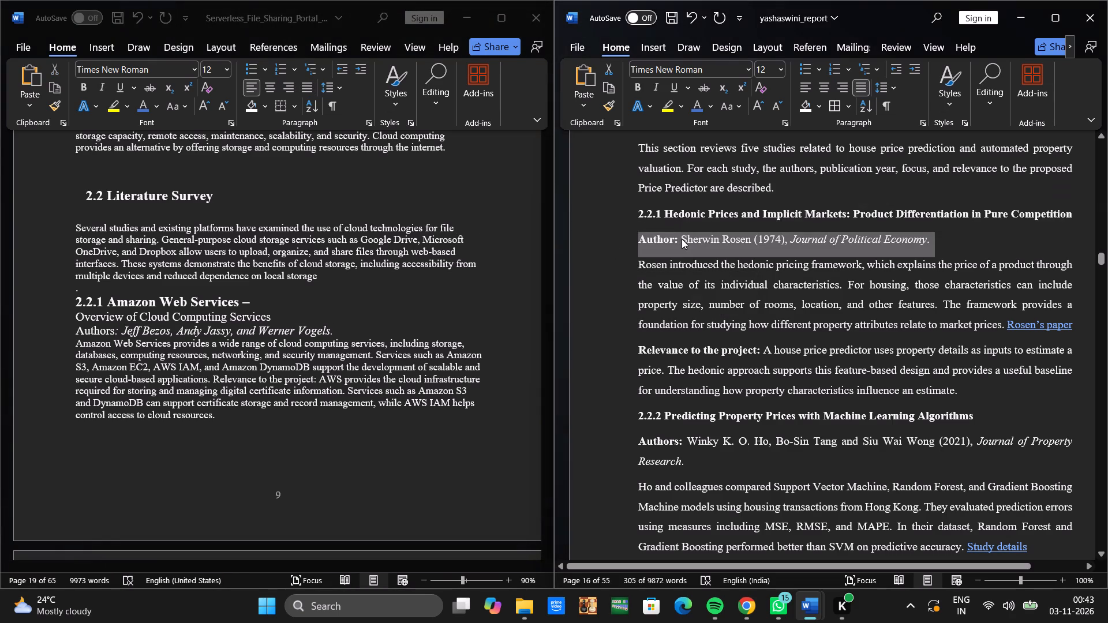
click(682, 239)
drag(682, 239, 804, 238)
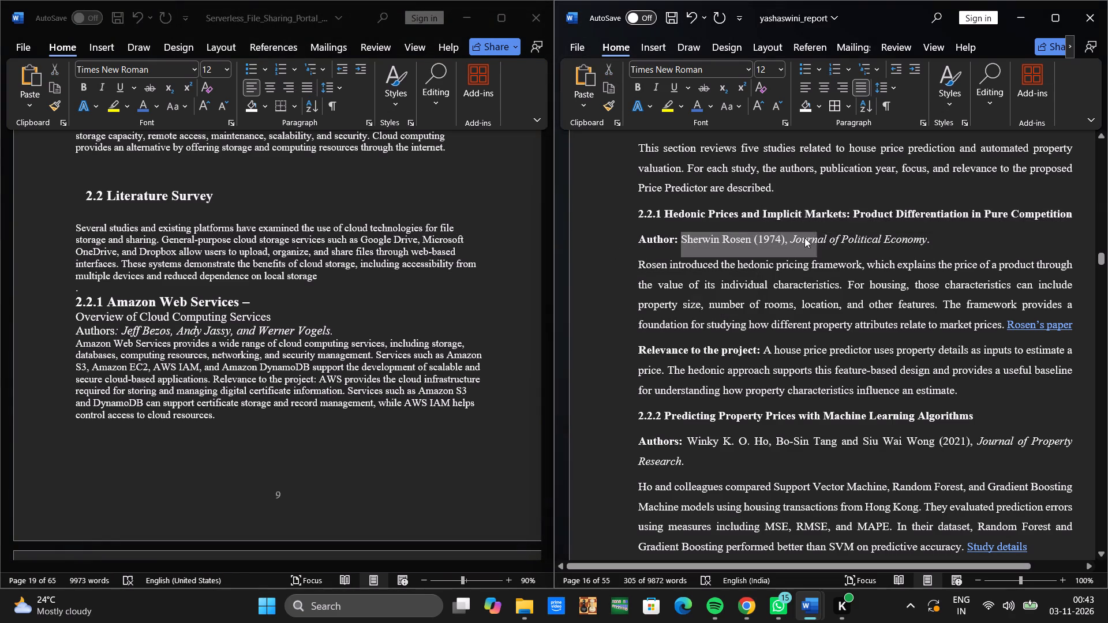
drag(804, 238, 932, 237)
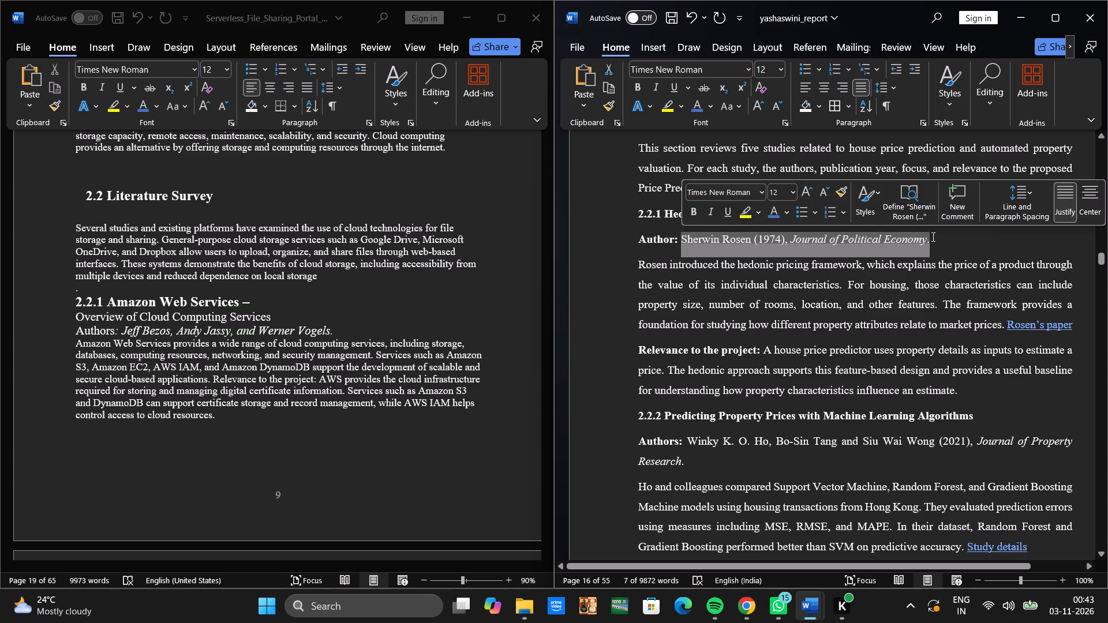
click(712, 212)
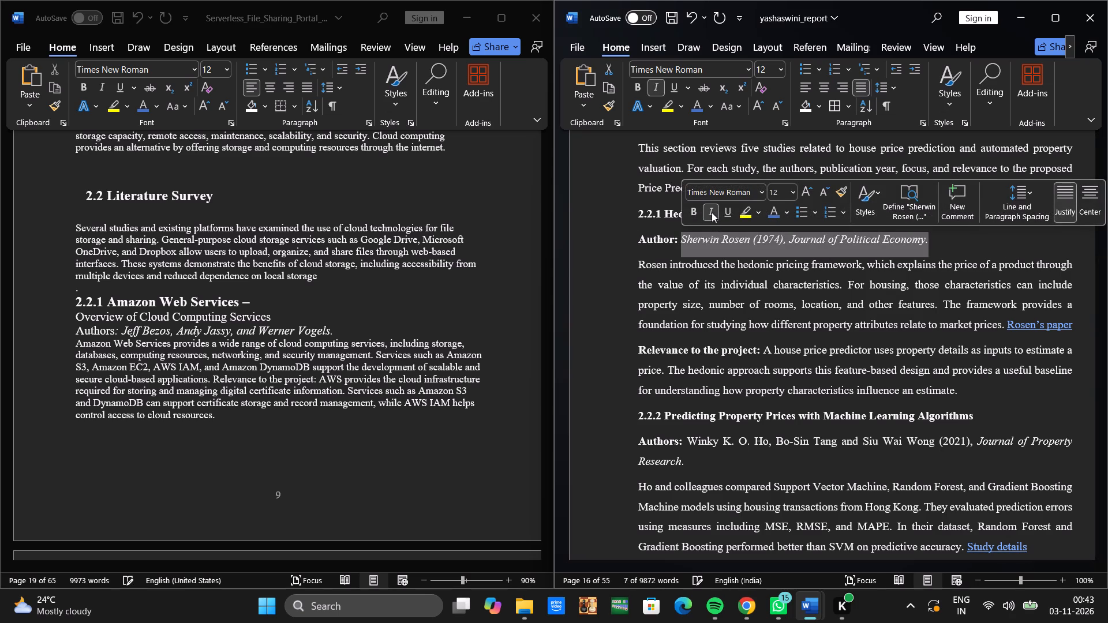
Italicize the whole citation after "Authors:" in section 2.2.2 of the Price Predictor report, including names, year and journal.
scroll(752, 303, down, 1)
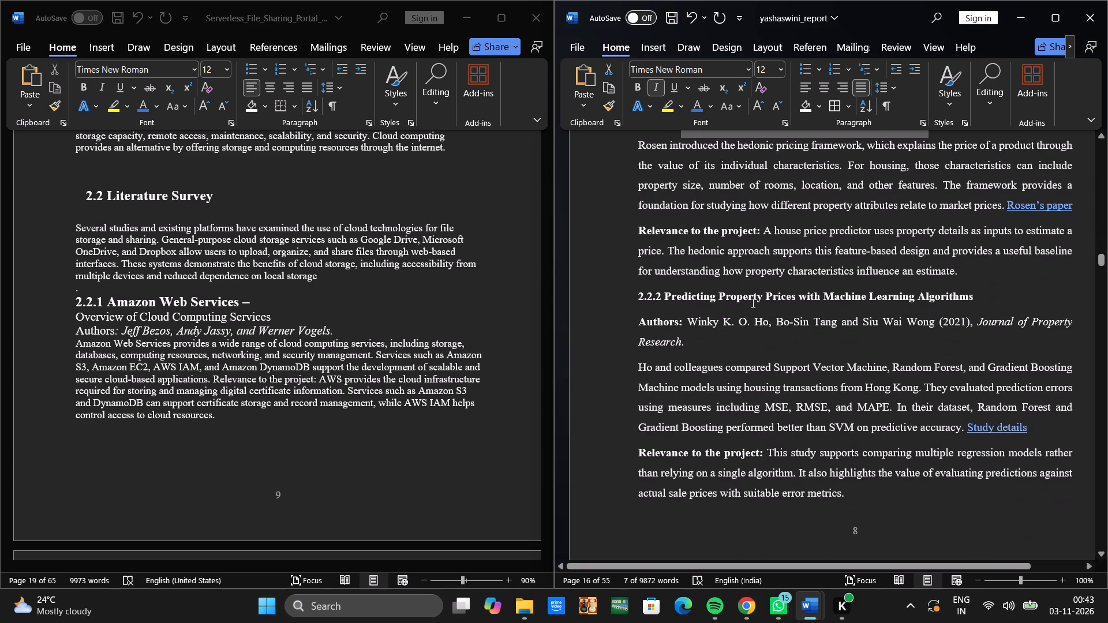
double_click(684, 330)
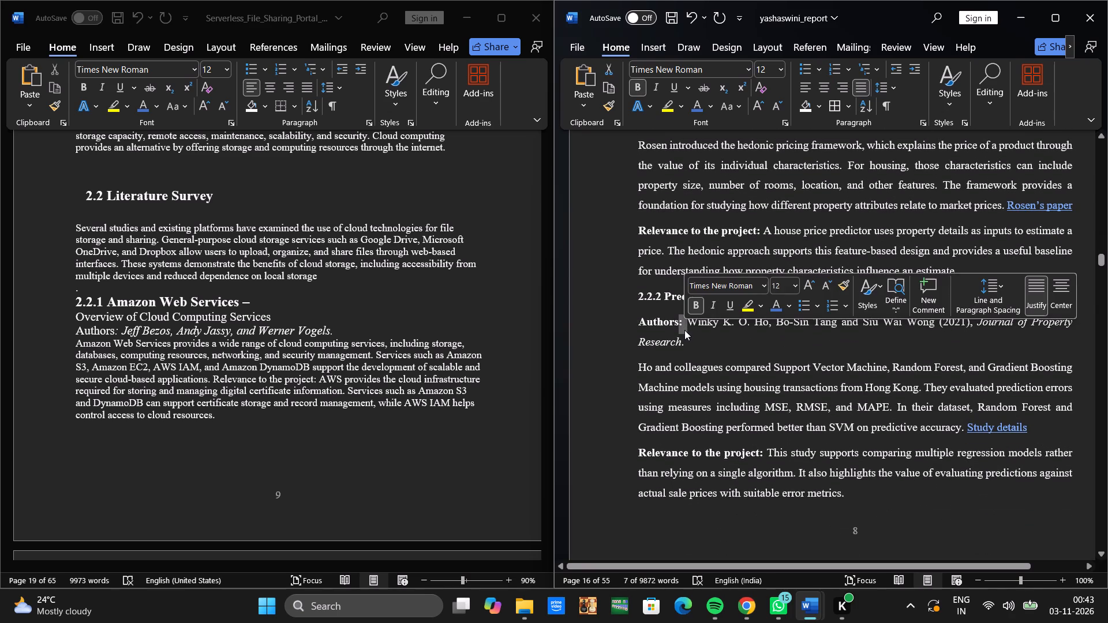
click(690, 324)
drag(690, 324, 693, 344)
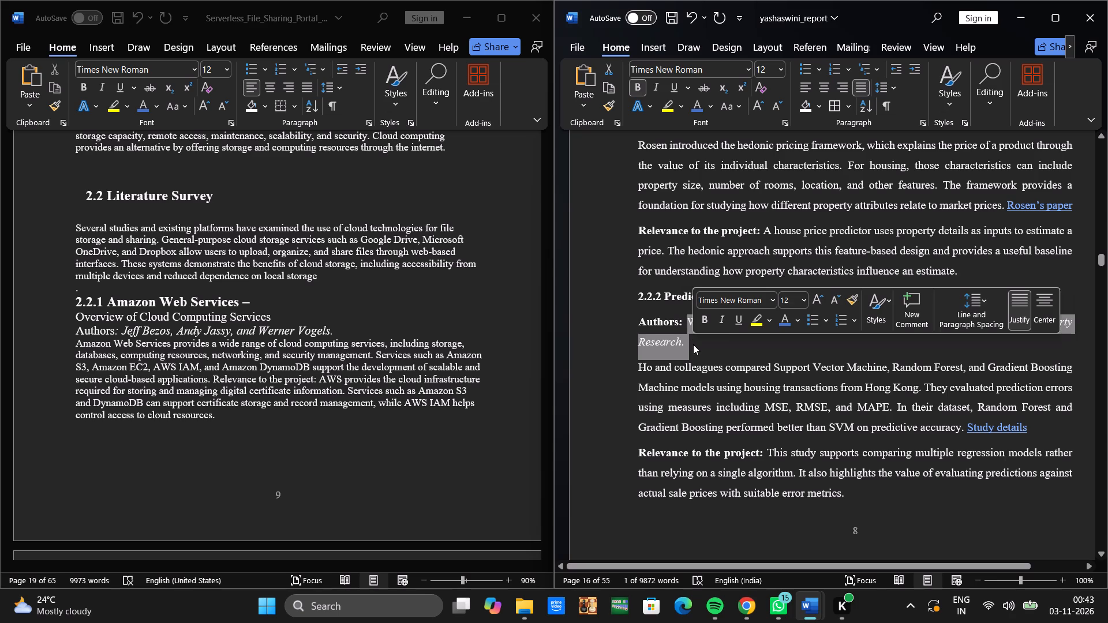
click(723, 323)
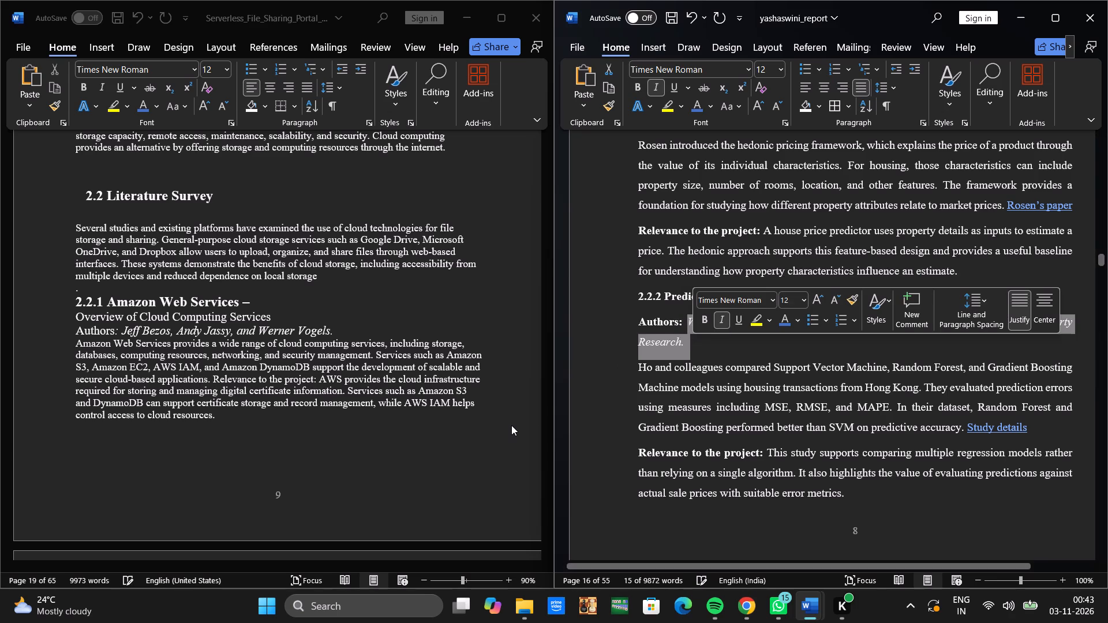
Examine the formatting of Chapter 2 in the Serverless report, from the literature summary table and conclusion back to the chapter heading.
scroll(512, 426, down, 1)
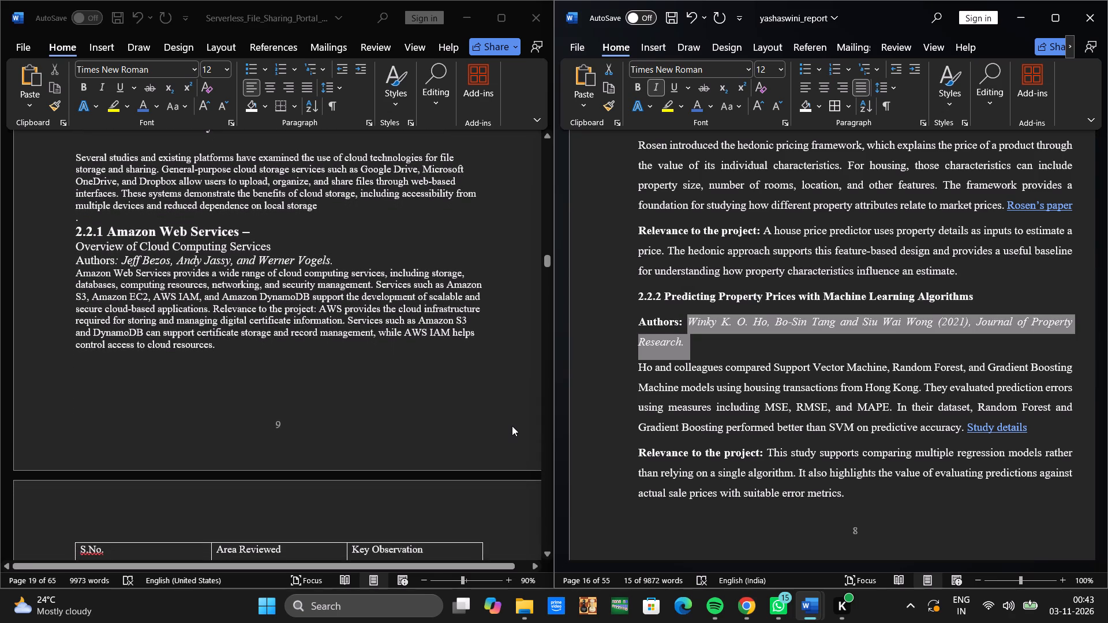
scroll(512, 426, down, 4)
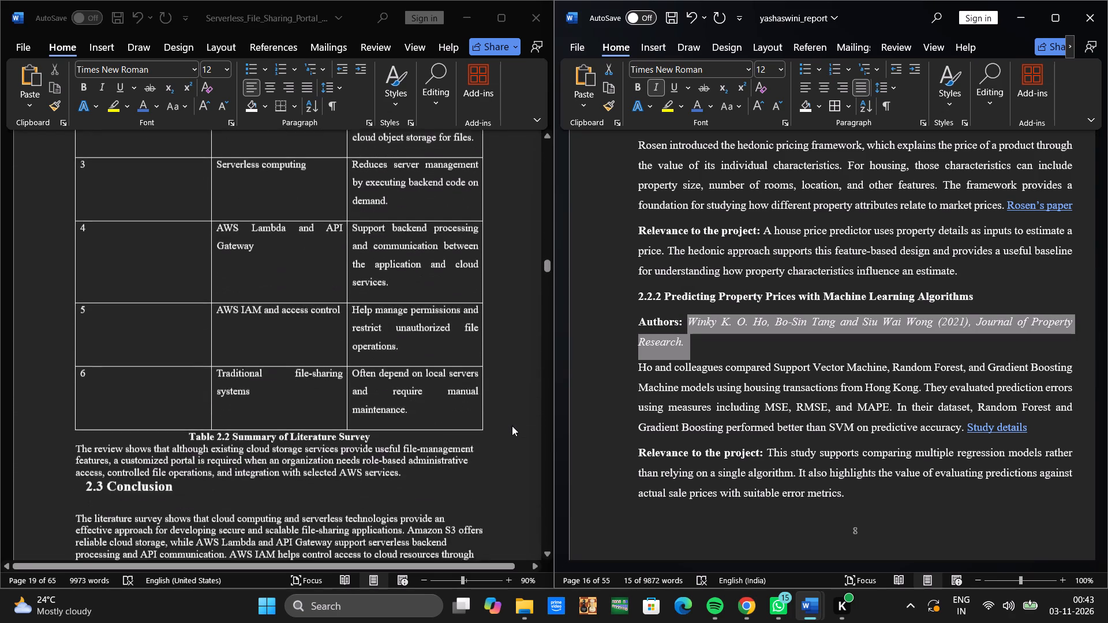
scroll(512, 426, down, 2)
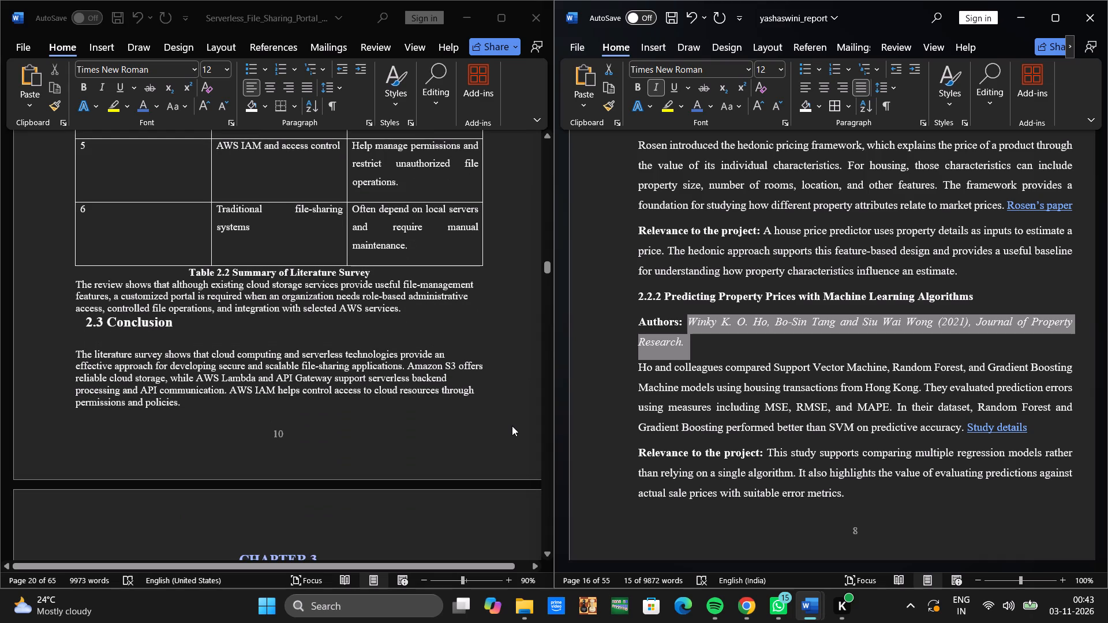
scroll(512, 426, up, 3)
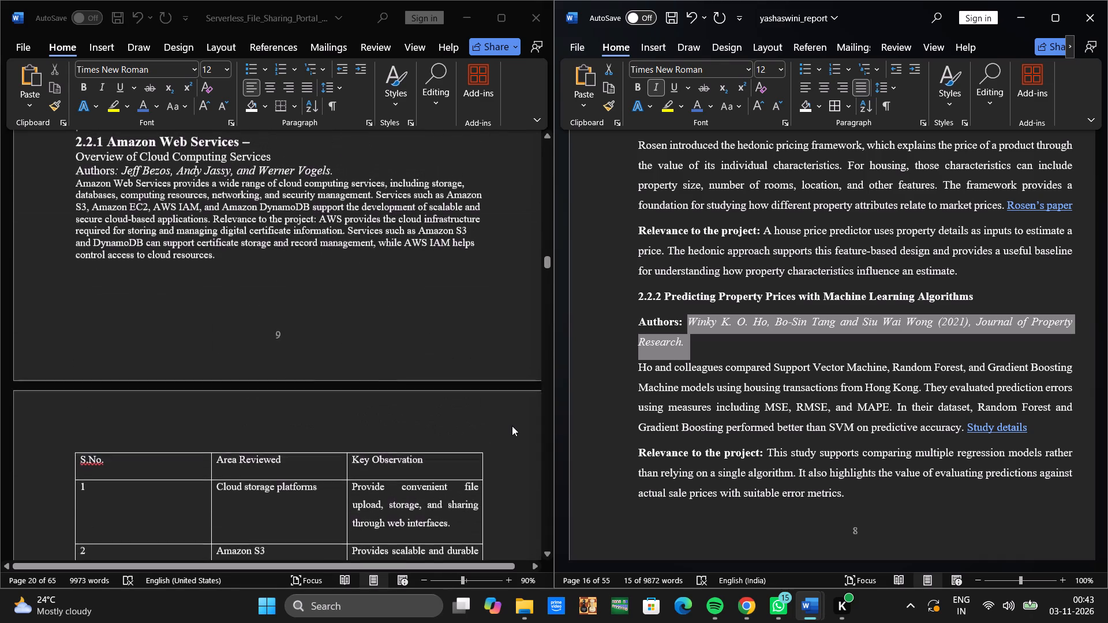
scroll(512, 426, up, 2)
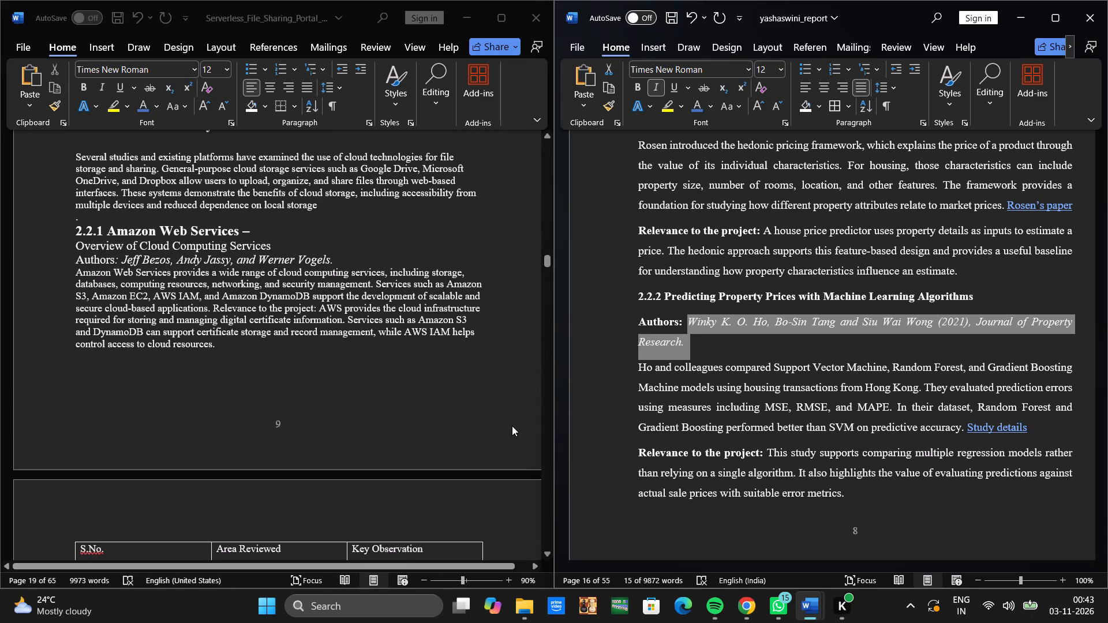
scroll(512, 426, up, 4)
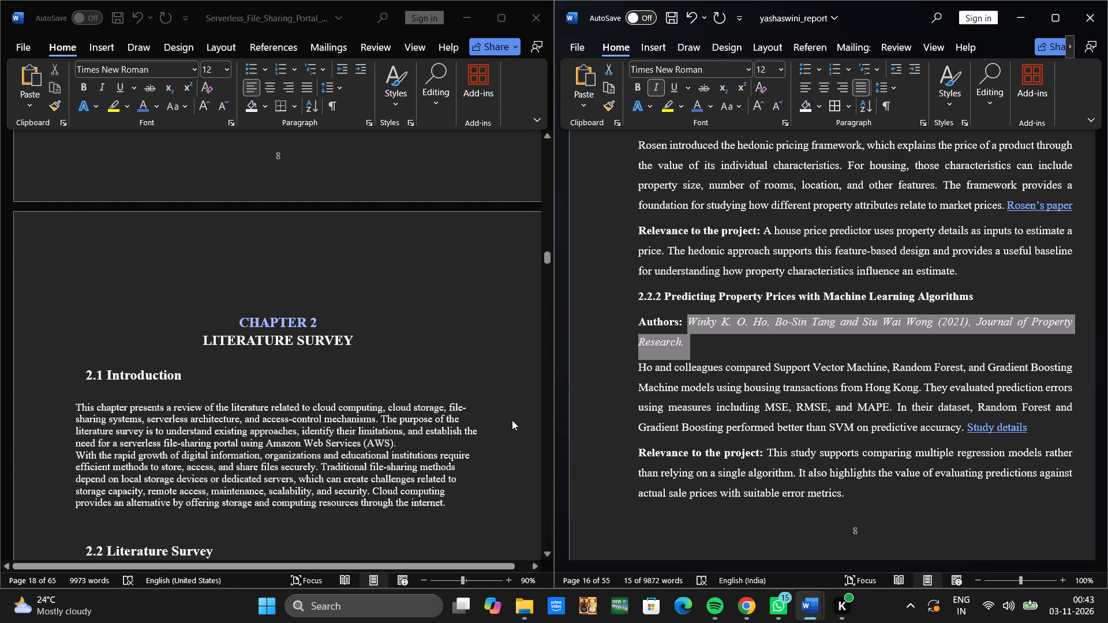
Examine the formatting of Chapter 1 in the Serverless File Sharing Portal report, from its closing pages back to the chapter heading and section 1.2.
click(227, 390)
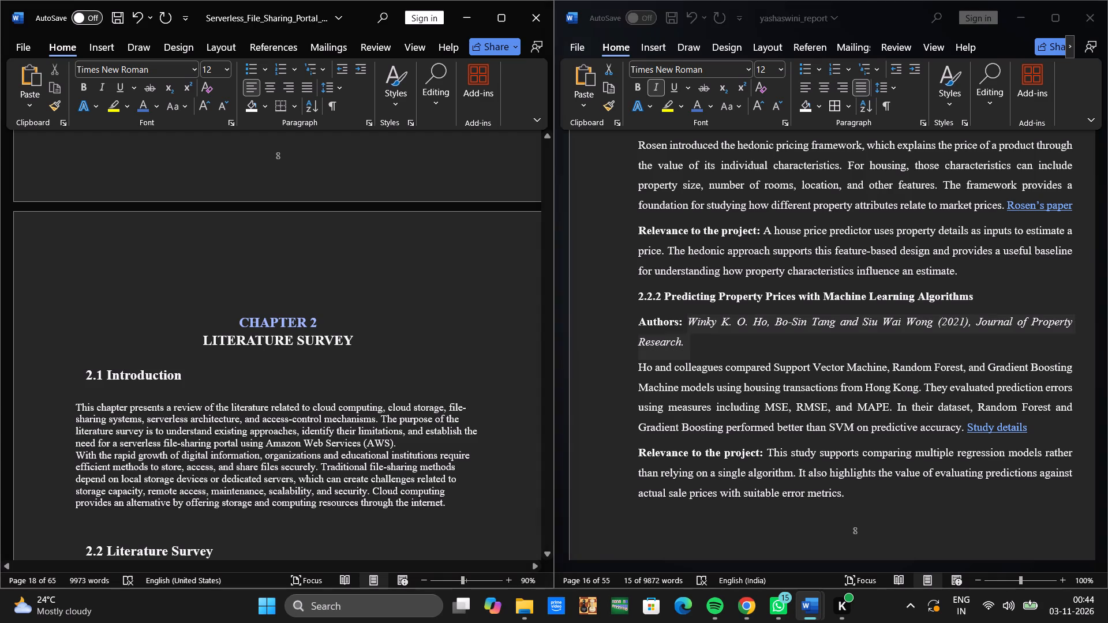
scroll(227, 390, up, 2)
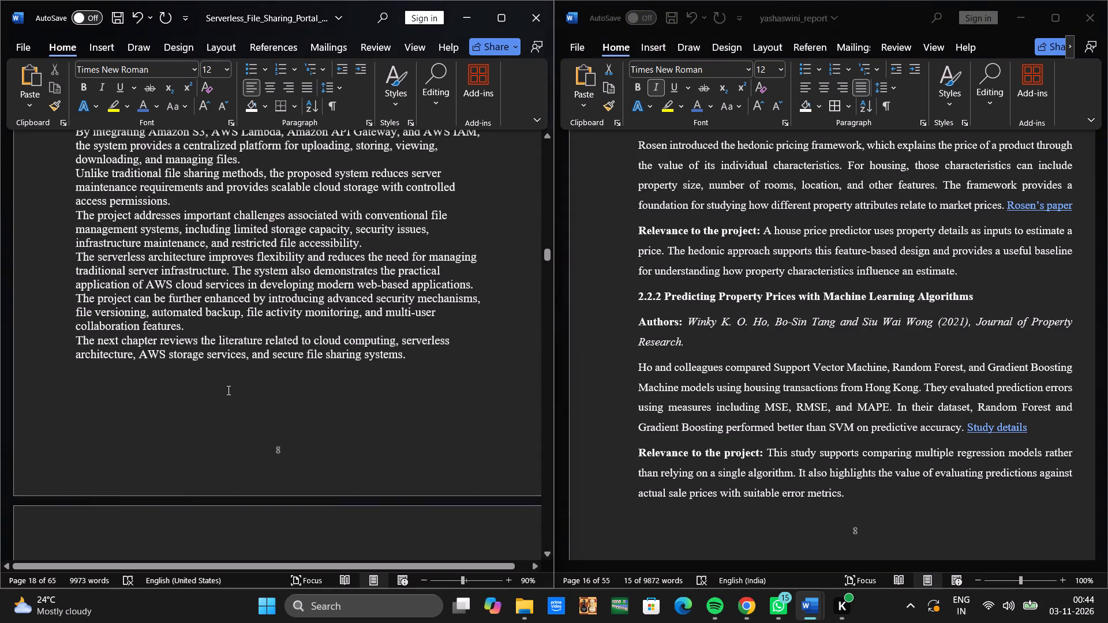
scroll(227, 390, up, 9)
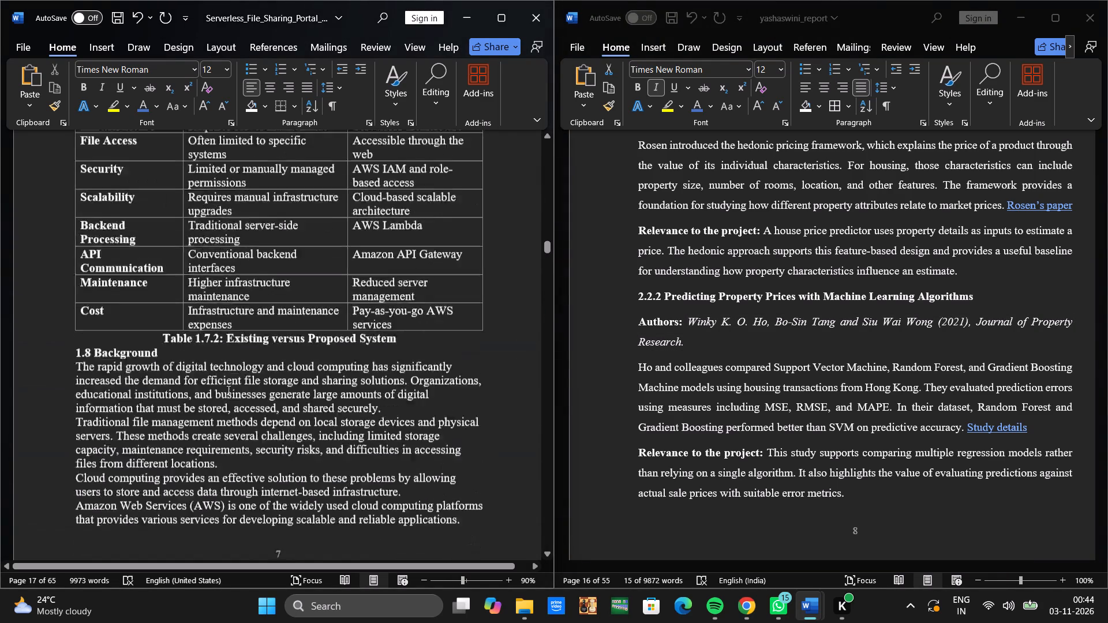
scroll(227, 390, up, 10)
scroll(227, 390, up, 16)
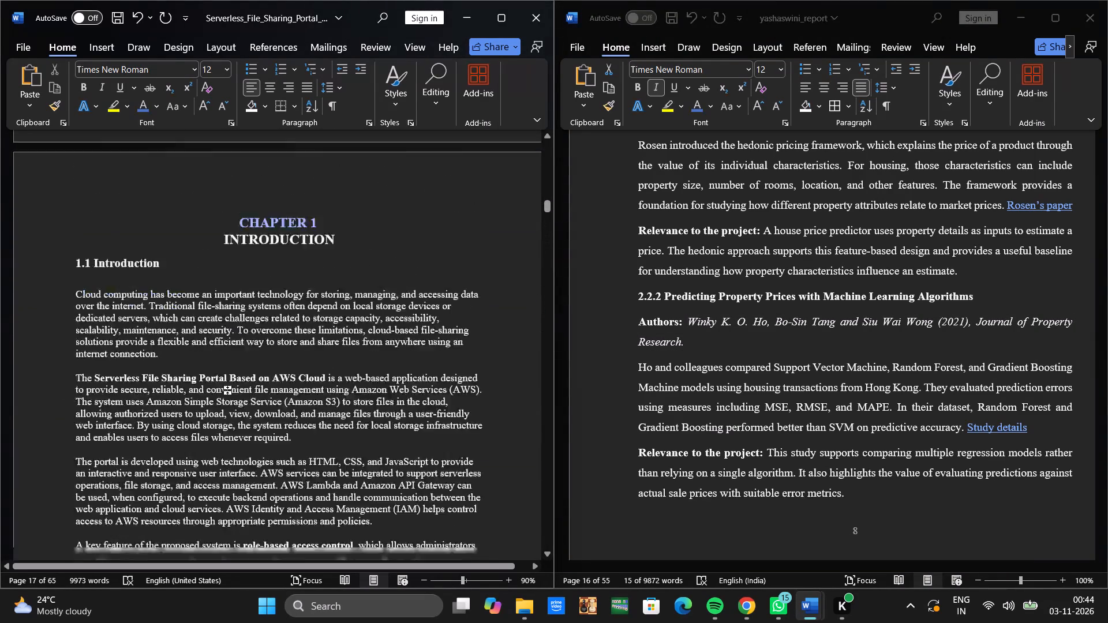
scroll(227, 390, up, 2)
scroll(227, 390, down, 1)
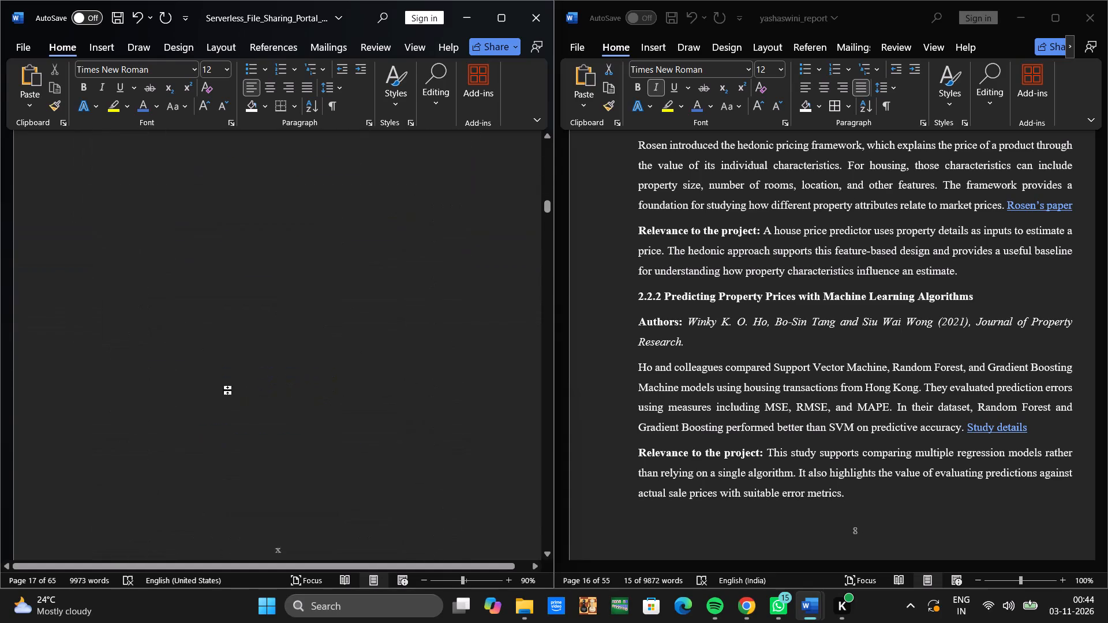
scroll(227, 390, down, 1)
scroll(227, 390, up, 4)
scroll(227, 390, down, 1)
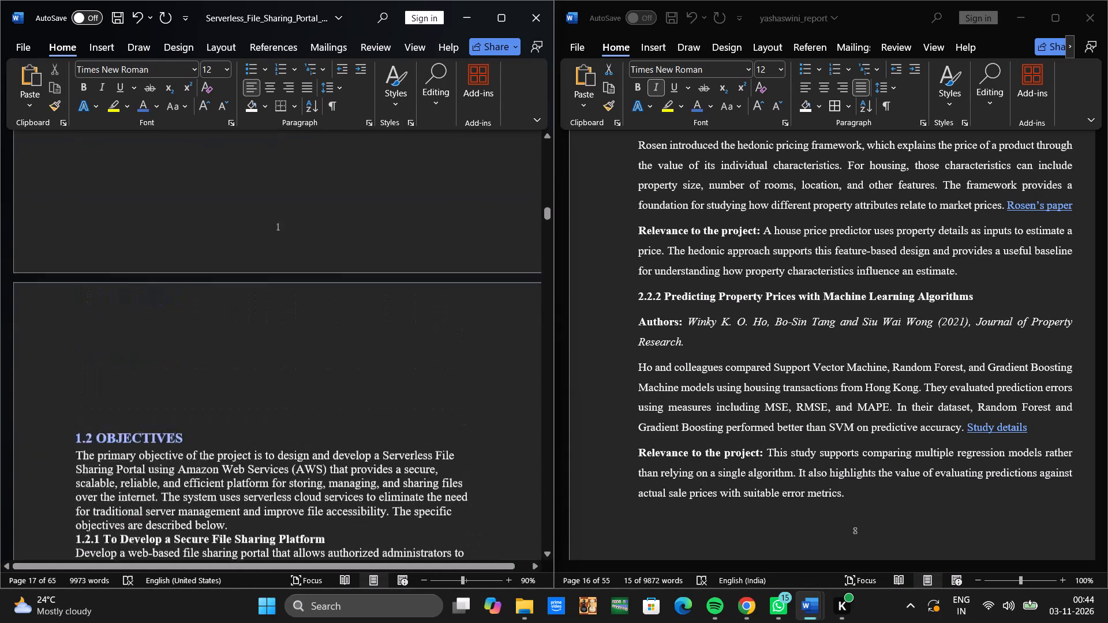
scroll(227, 390, down, 1)
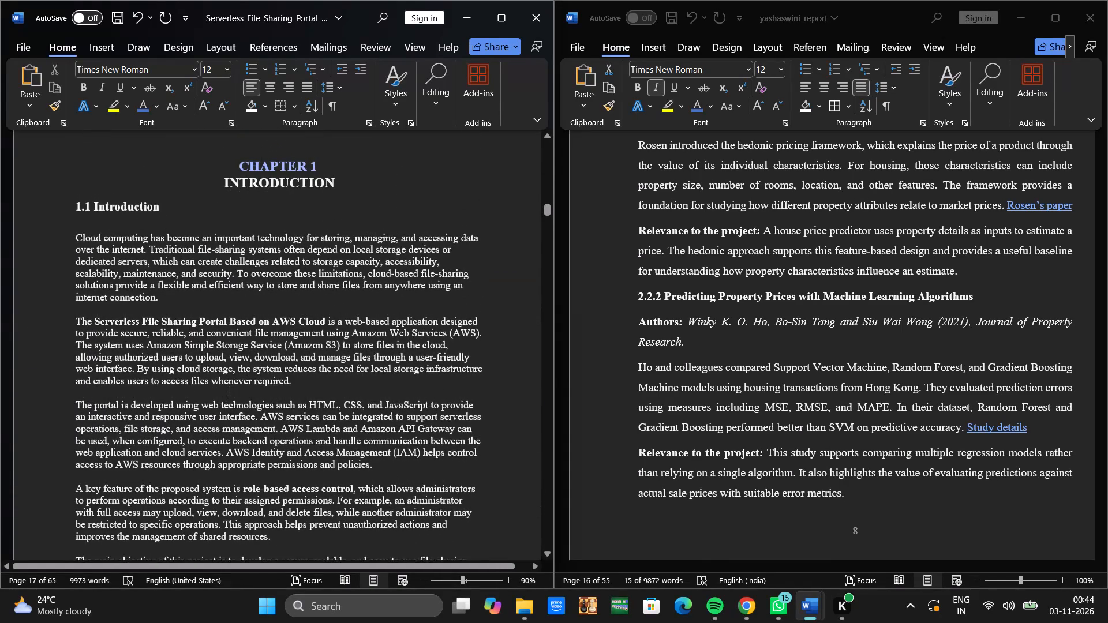
scroll(227, 390, down, 1)
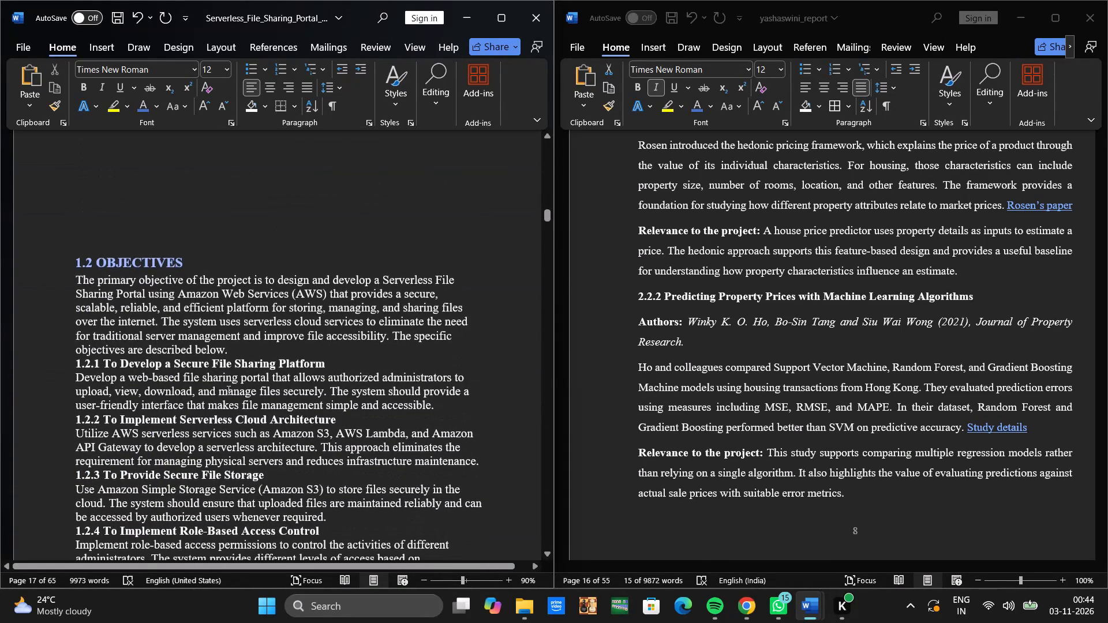
Remove the extra blank lines above the 1.2 OBJECTIVES heading in the Serverless report, keeping the heading at the top of its page.
click(80, 261)
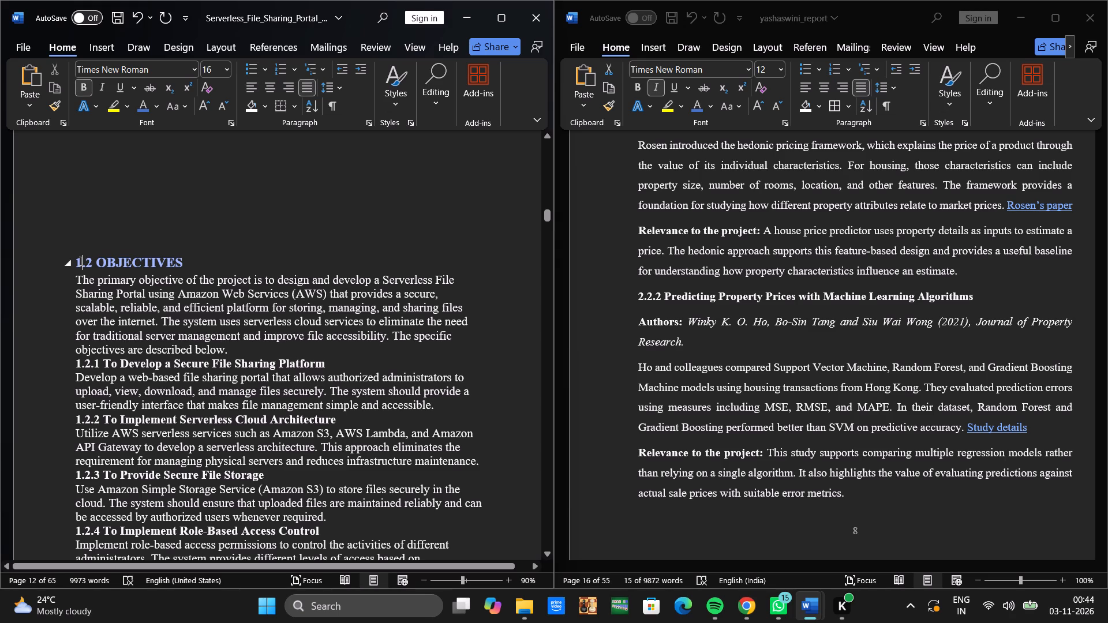
key(Down)
key(Down)
key(Left)
key(Left)
key(Left)
key(Left)
key(Left)
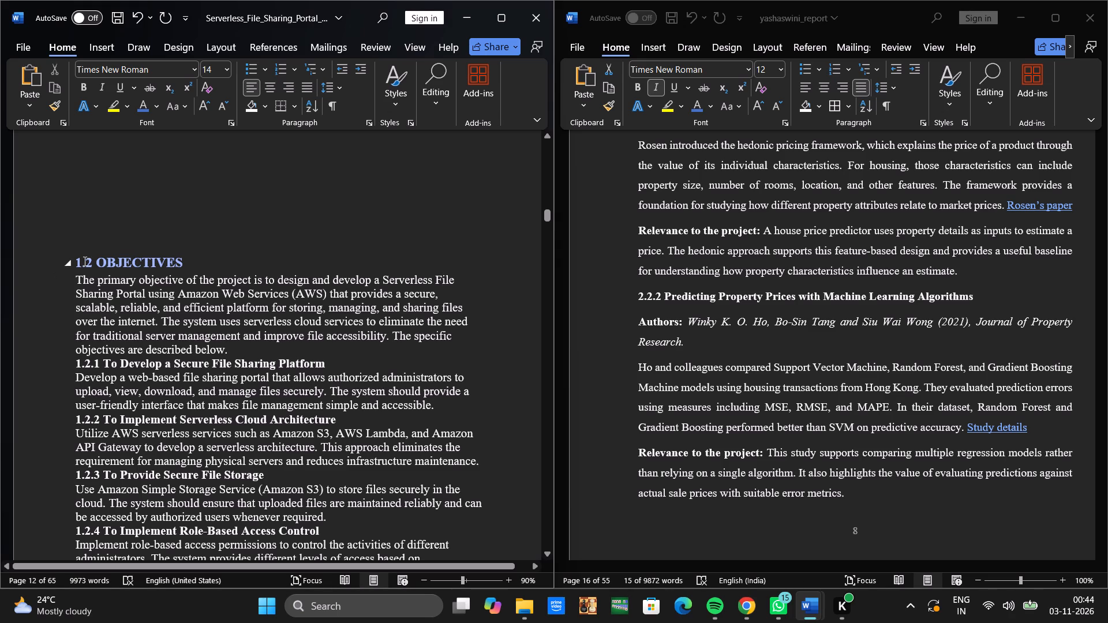
click(75, 262)
key(BackSpace)
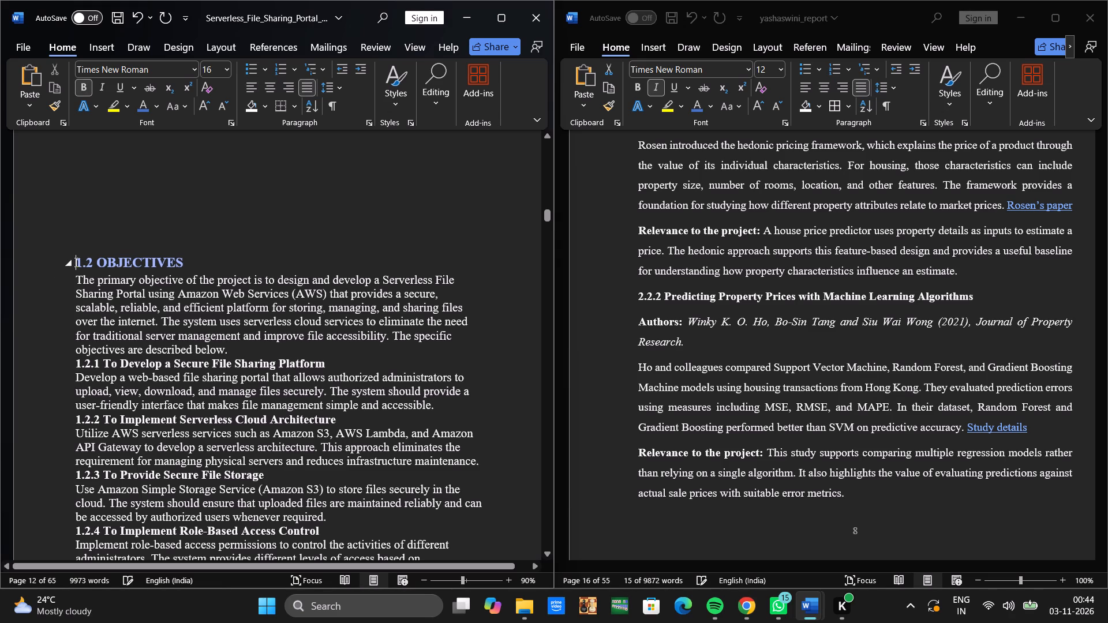
key(BackSpace)
key(BackSpace)
key(BackSpace)
key(BackSpace)
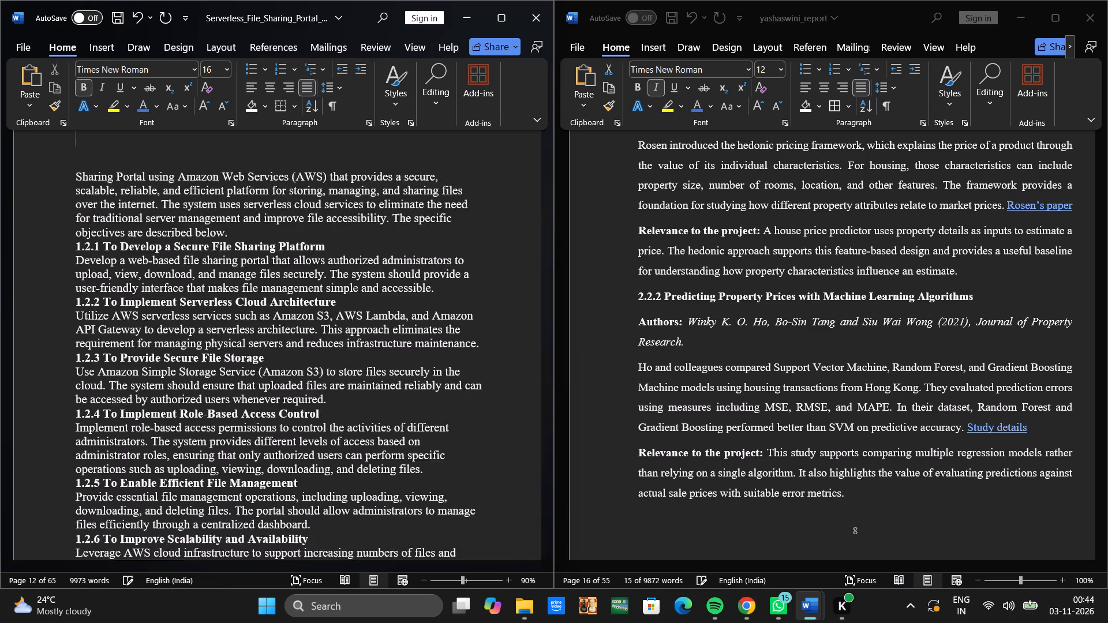
key(Return)
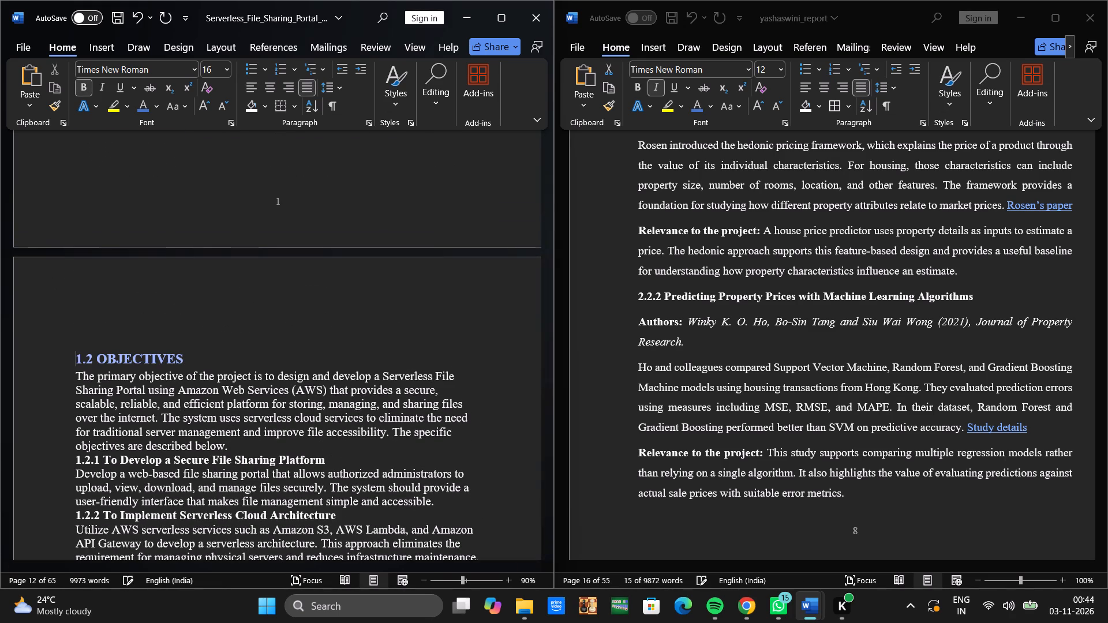
Set the font size of the 1.2 OBJECTIVES heading in the Serverless report to 14.
click(182, 361)
drag(182, 361, 170, 359)
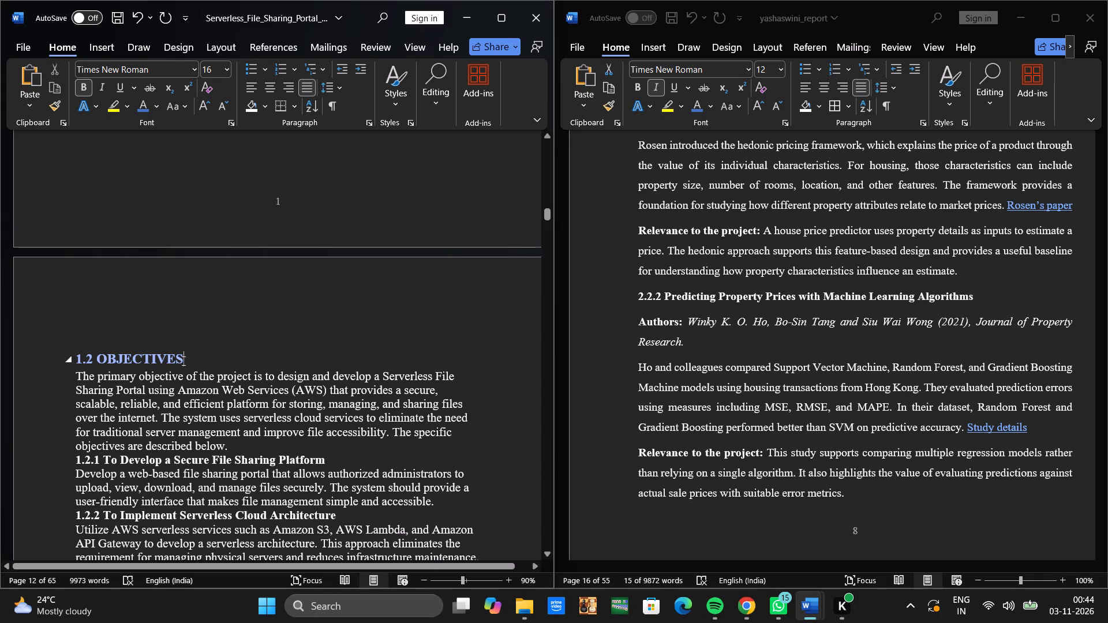
drag(170, 359, 75, 363)
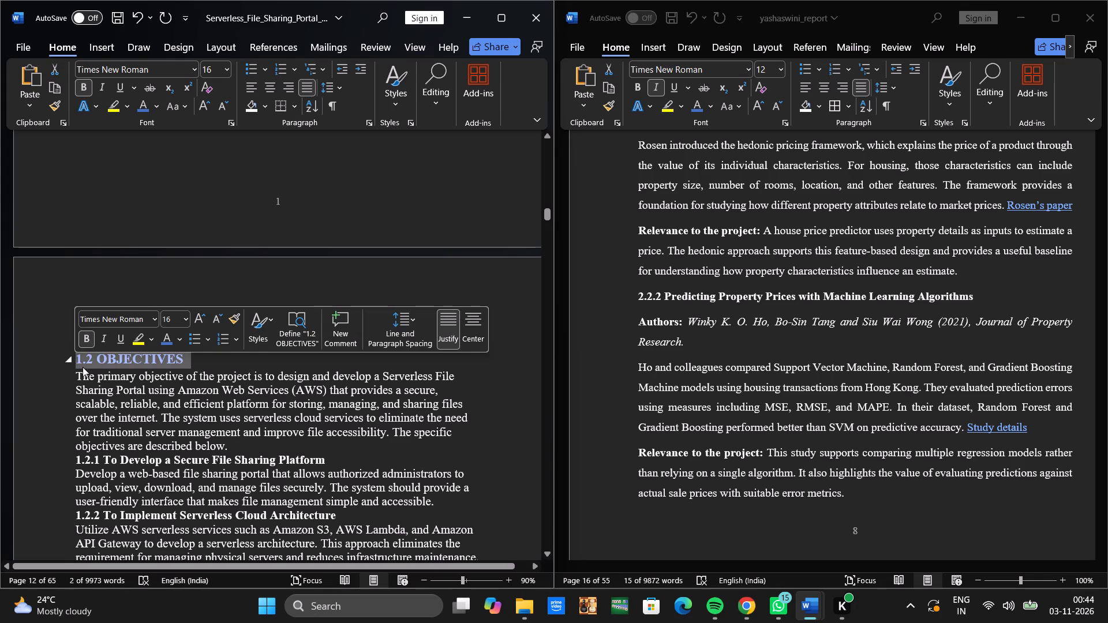
double_click(83, 376)
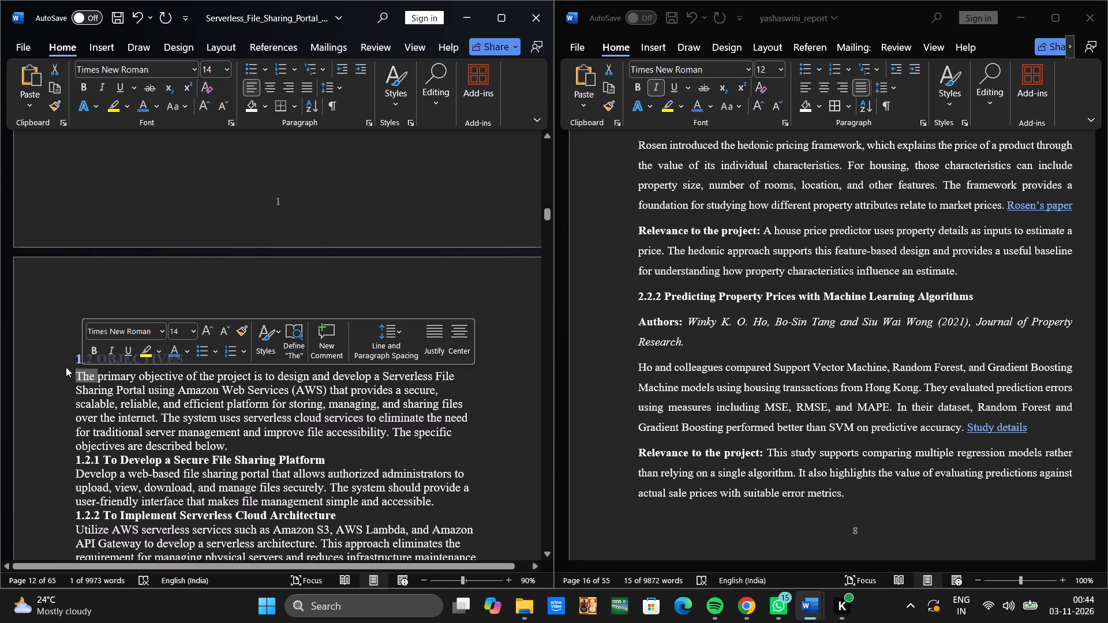
click(75, 356)
drag(75, 356, 185, 358)
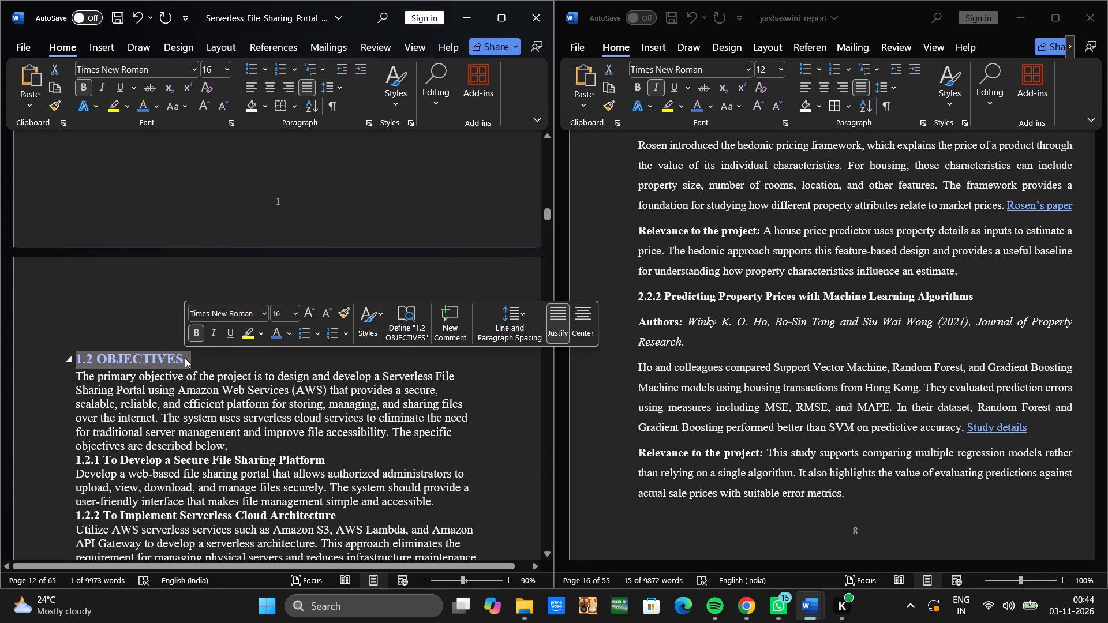
click(290, 316)
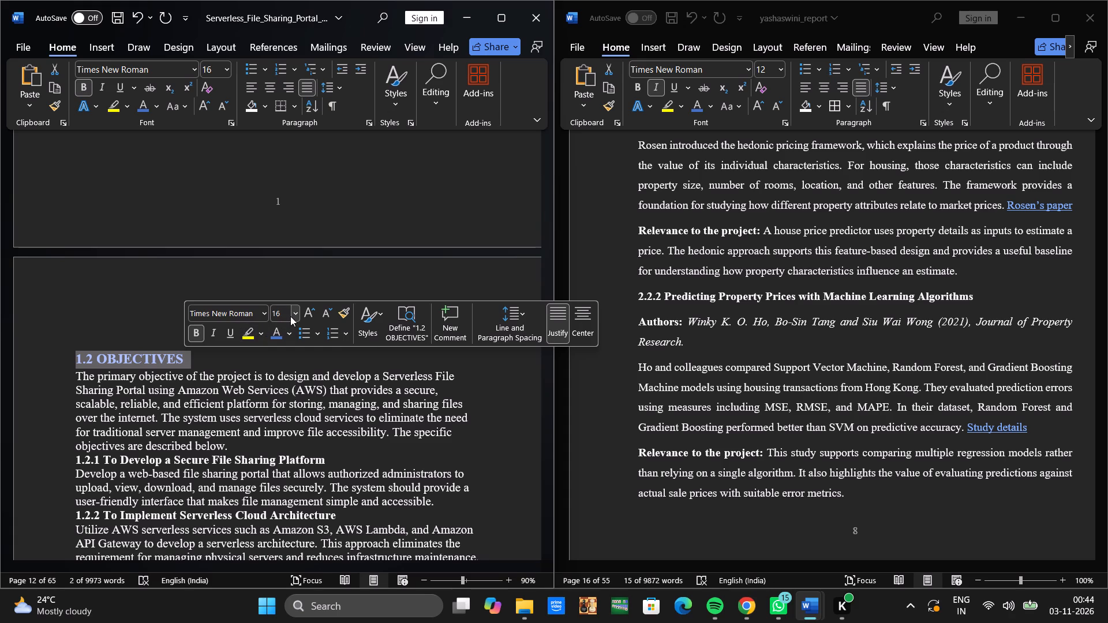
click(295, 315)
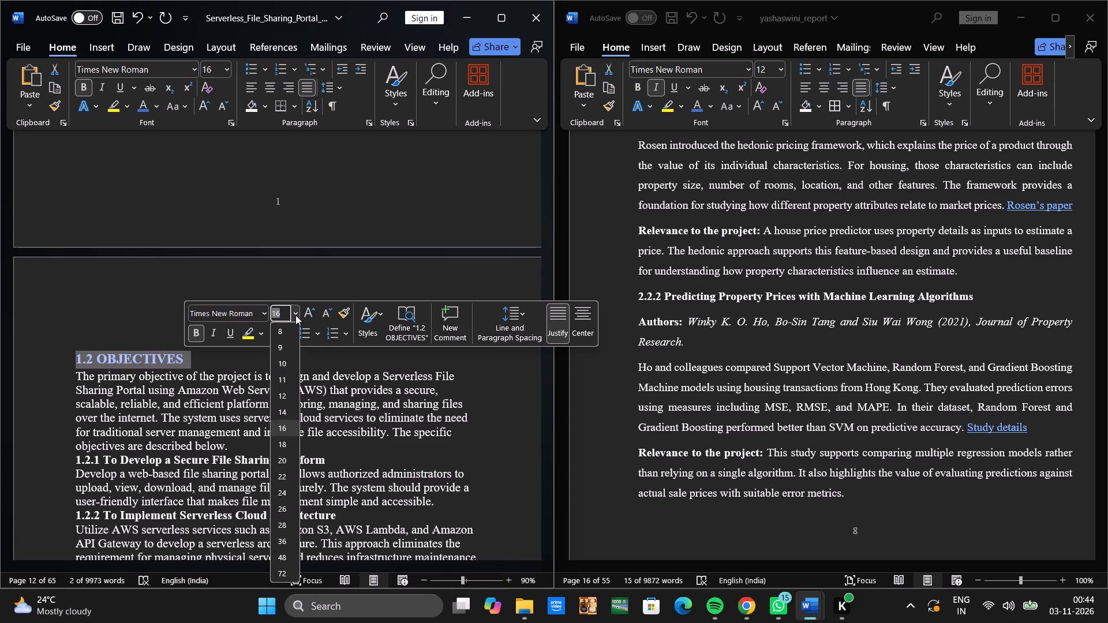
click(285, 416)
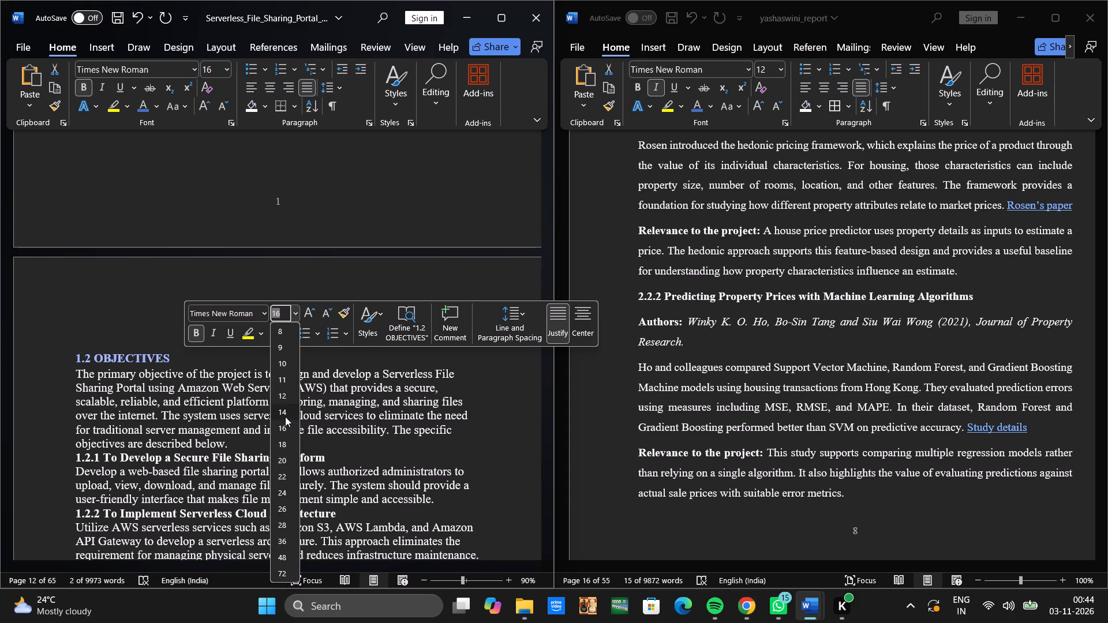
click(182, 363)
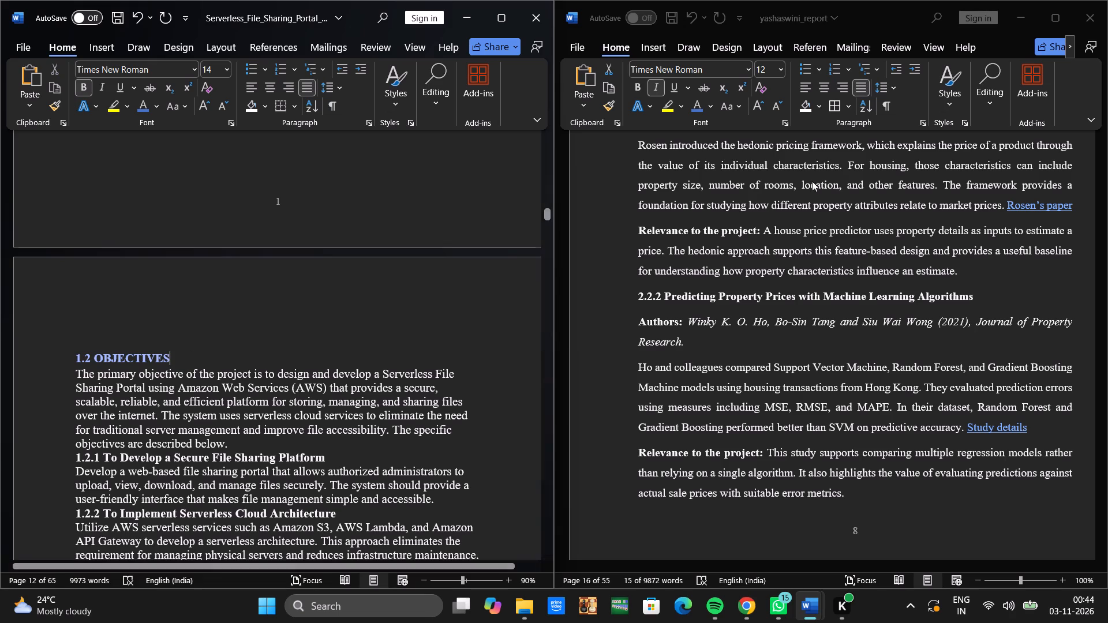
Set the font size of the introductory paragraph under 1.2 OBJECTIVES in the Serverless report to 12.
scroll(826, 180, up, 2)
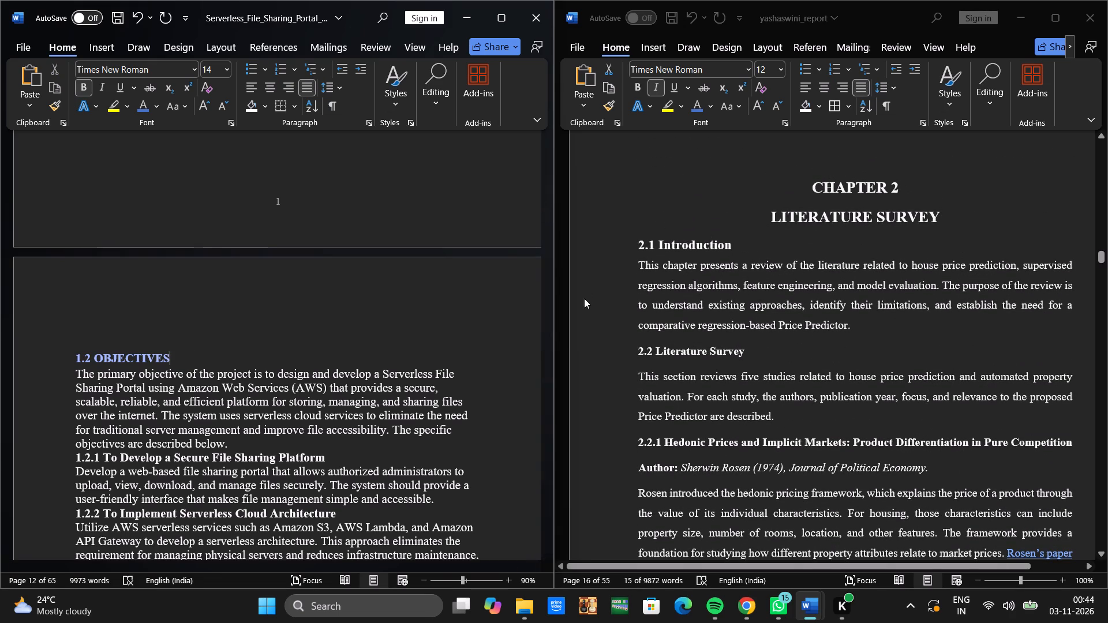
scroll(392, 377, down, 1)
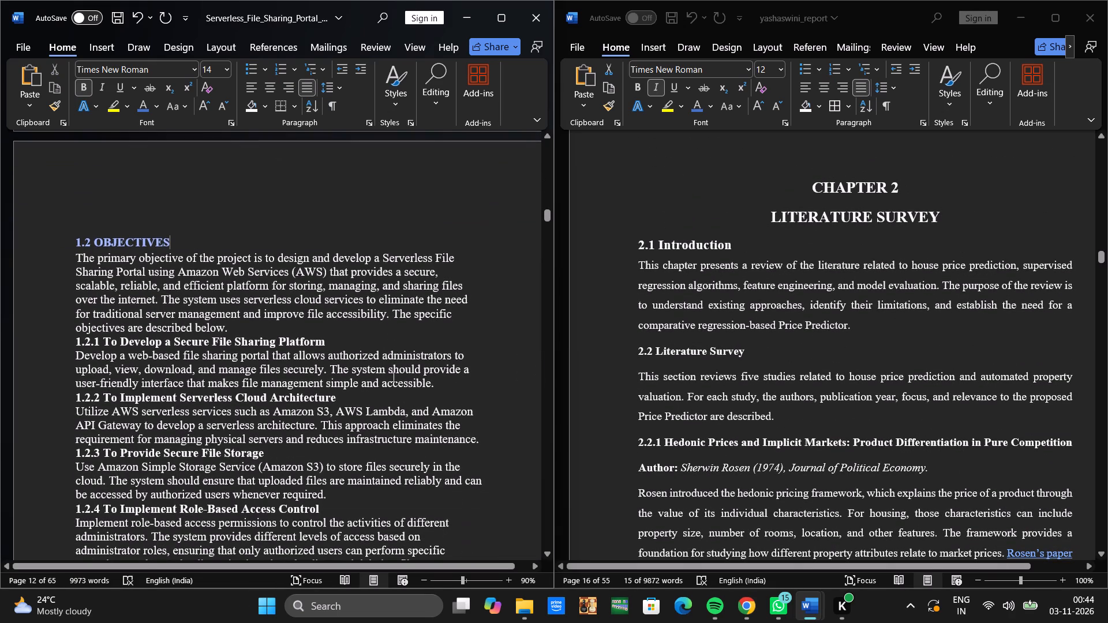
click(73, 260)
drag(73, 260, 210, 334)
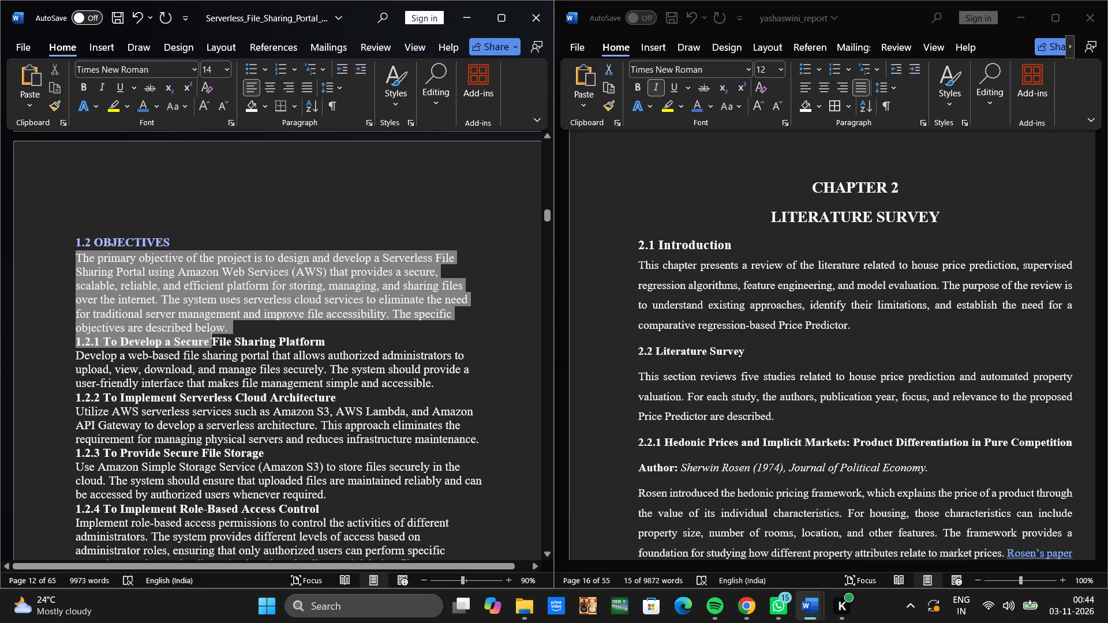
drag(210, 334, 227, 334)
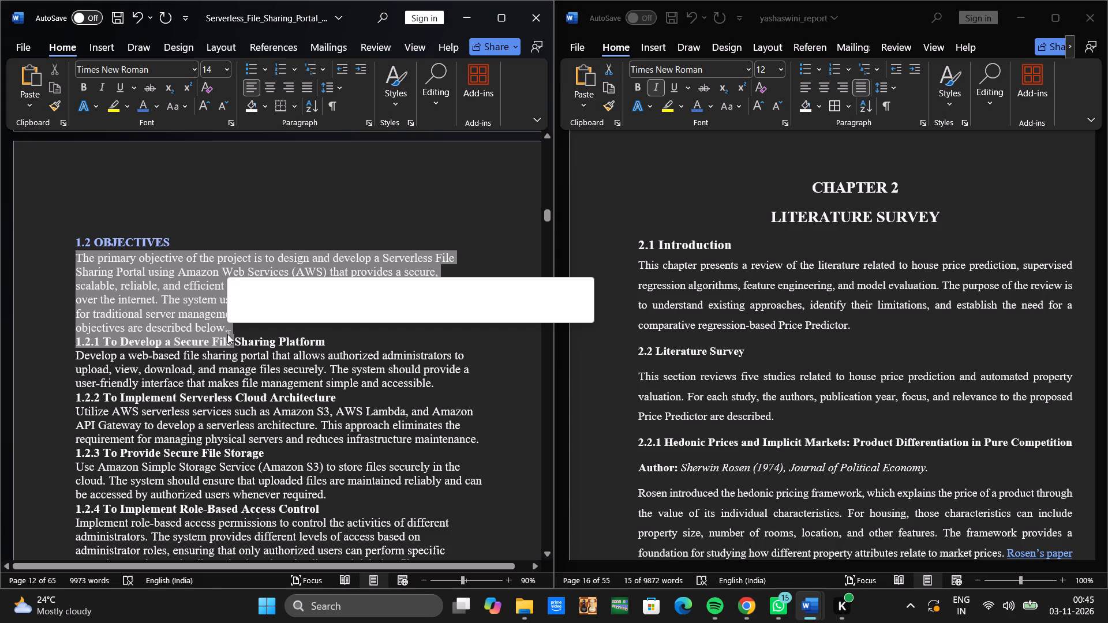
double_click(77, 256)
drag(77, 256, 272, 326)
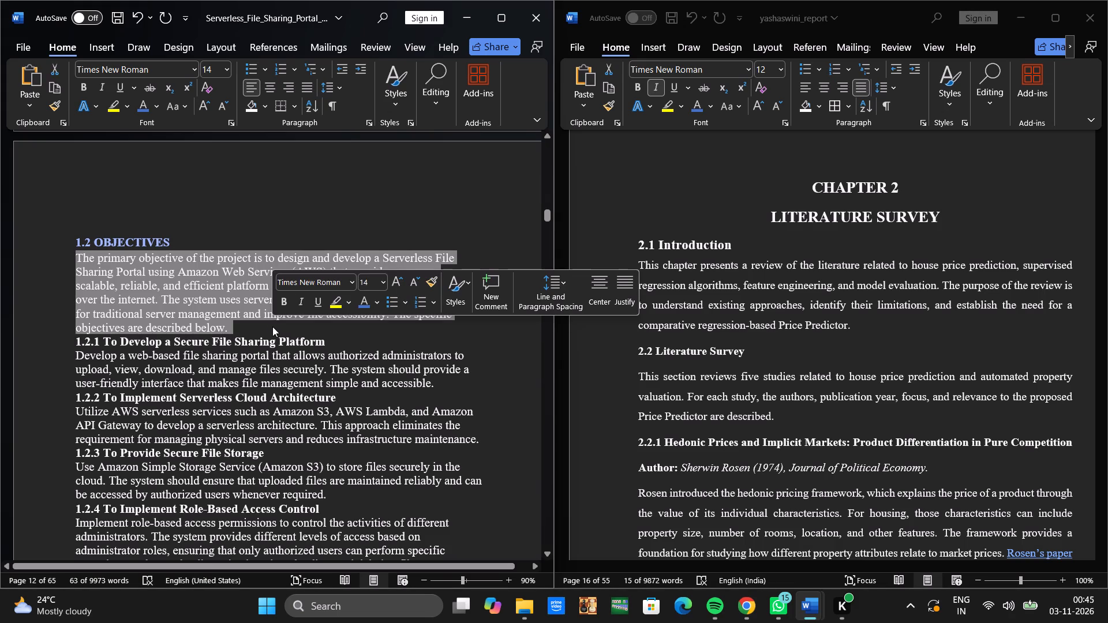
click(385, 285)
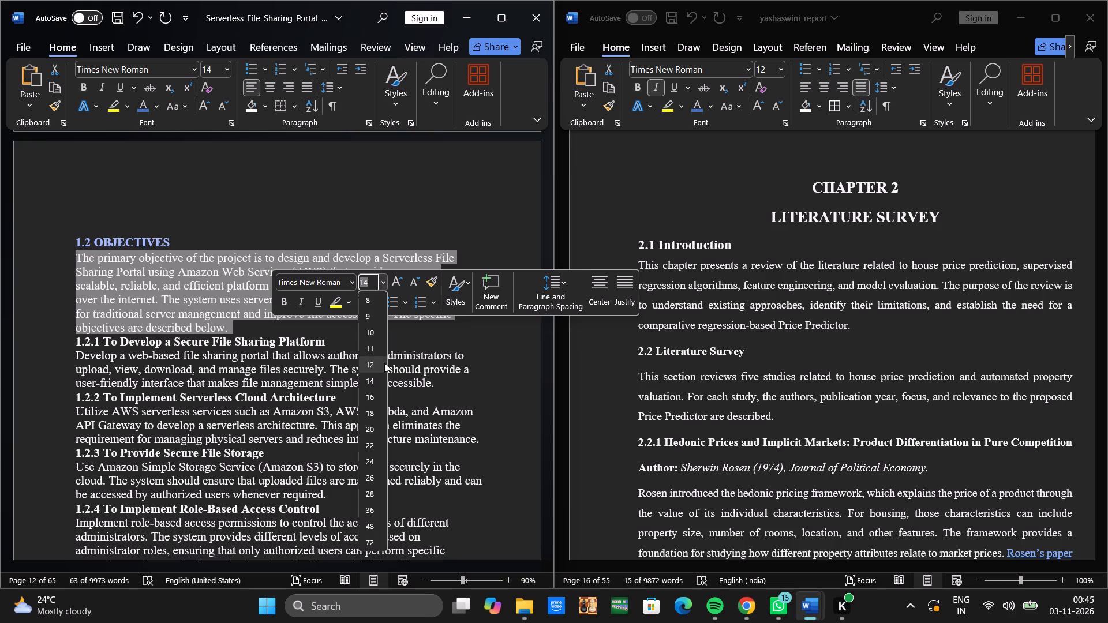
click(384, 367)
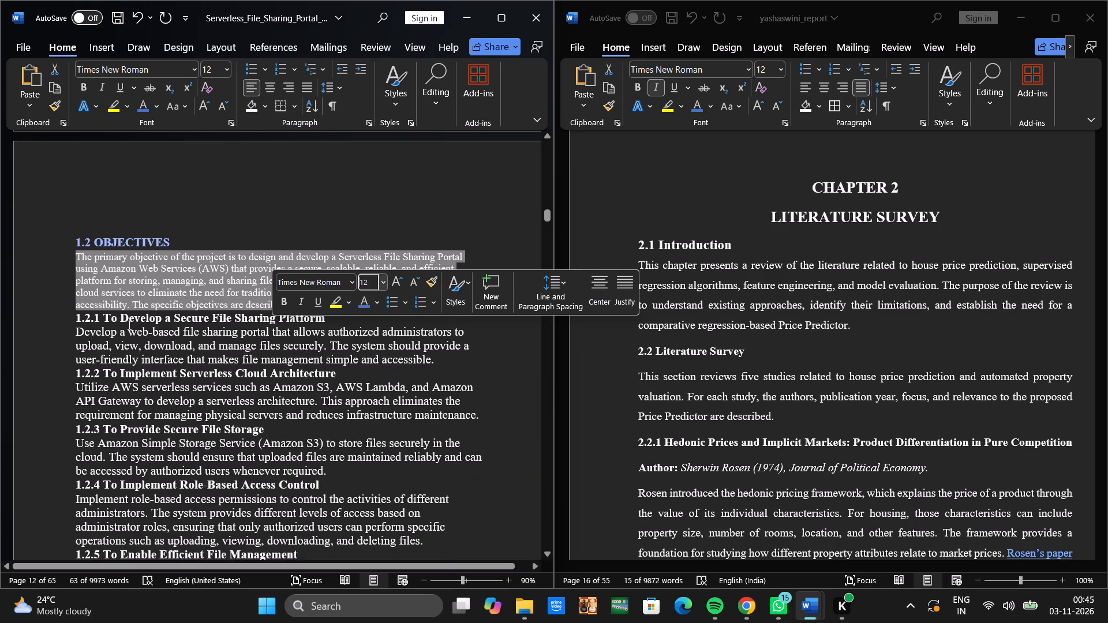
click(358, 361)
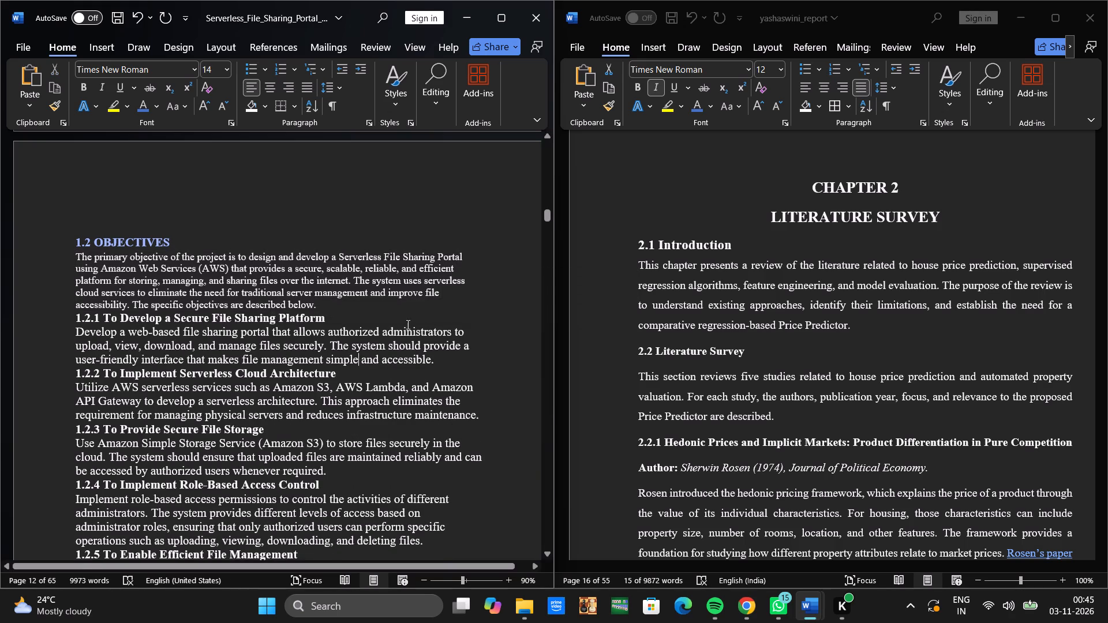
Insert a blank line between the 1.2 OBJECTIVES introductory paragraph and the 1.2.1 heading in the Serverless report.
click(345, 302)
key(Return)
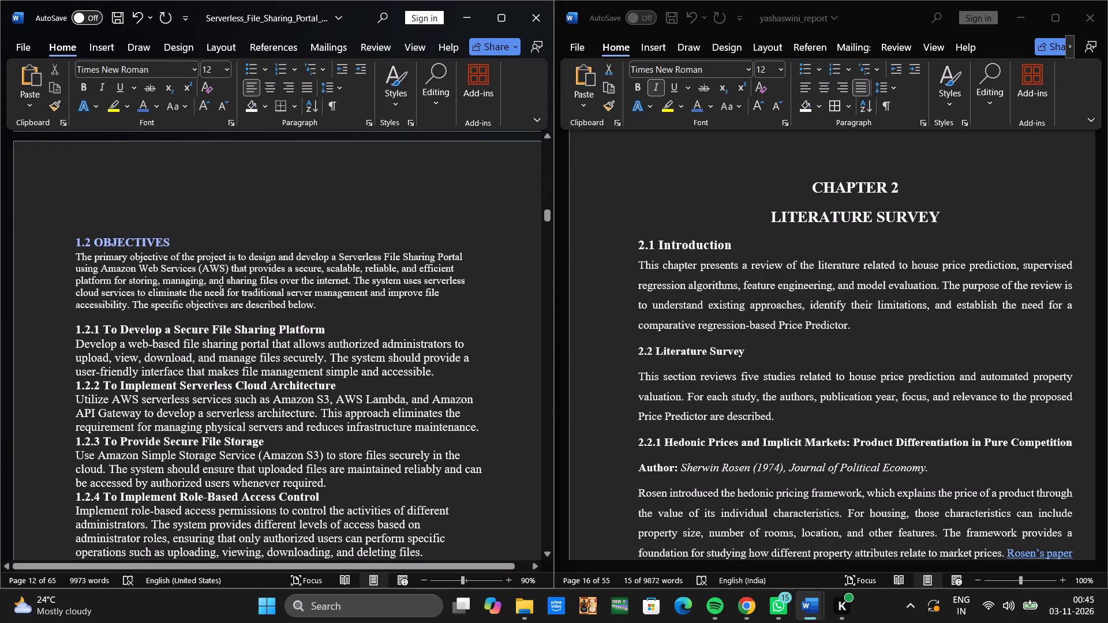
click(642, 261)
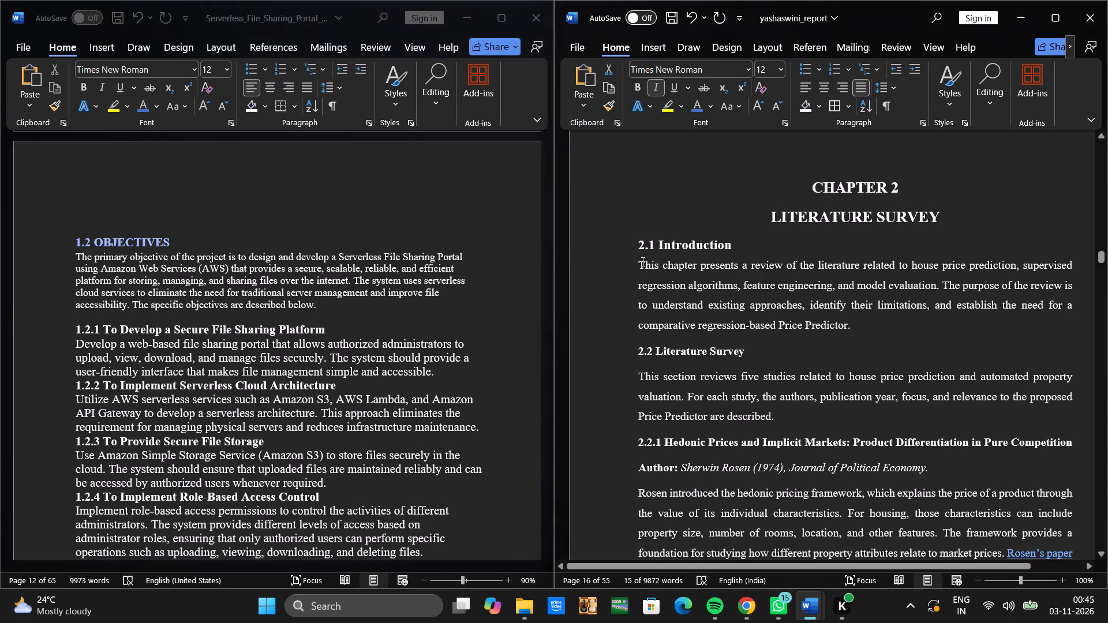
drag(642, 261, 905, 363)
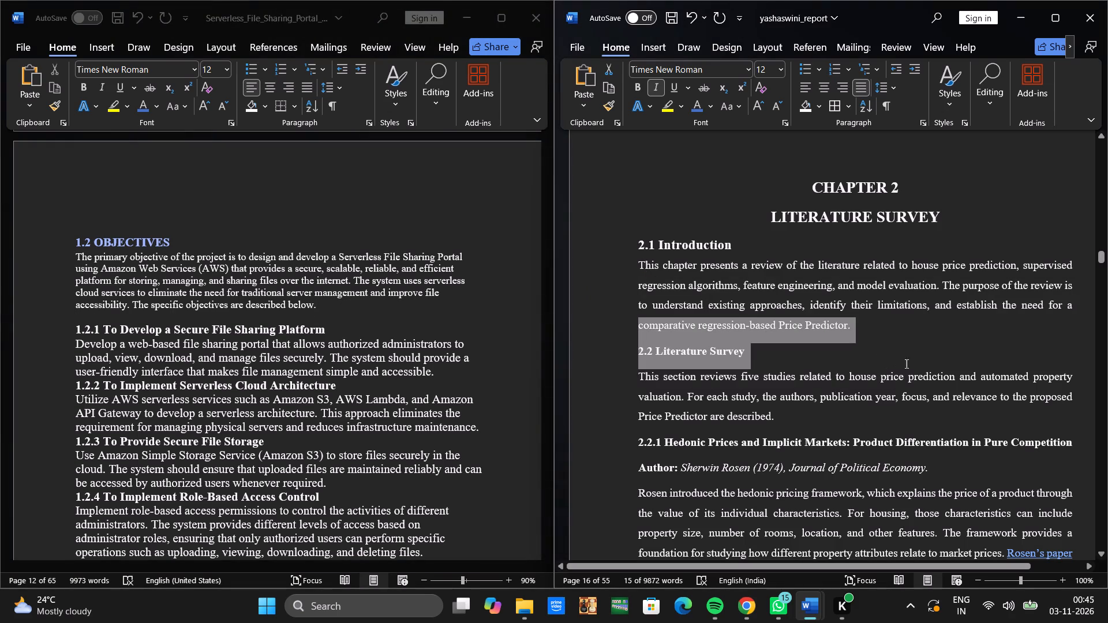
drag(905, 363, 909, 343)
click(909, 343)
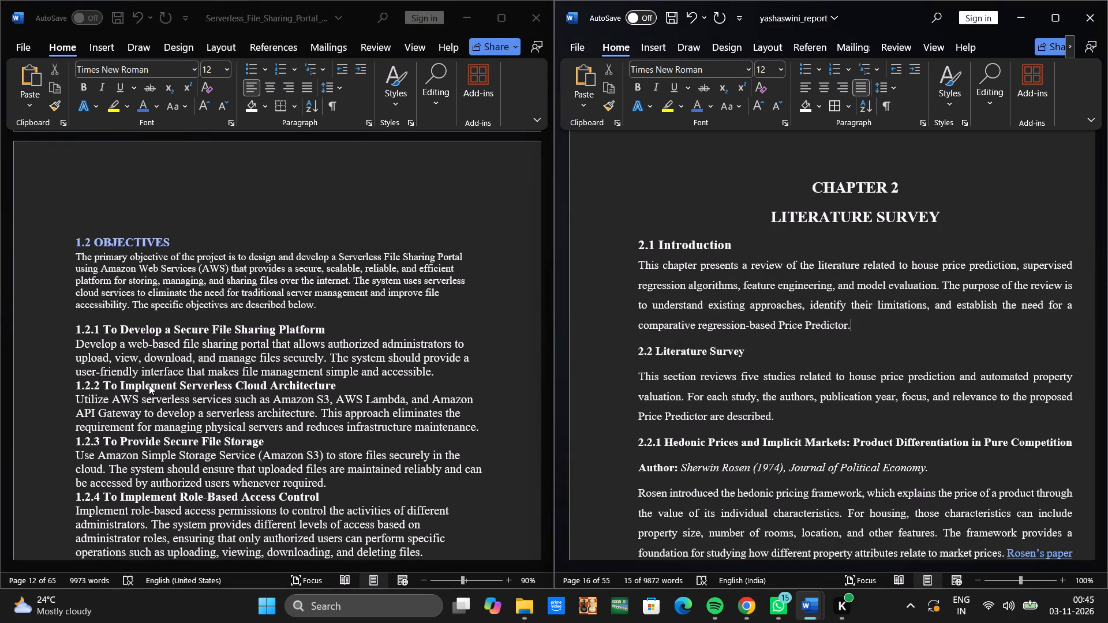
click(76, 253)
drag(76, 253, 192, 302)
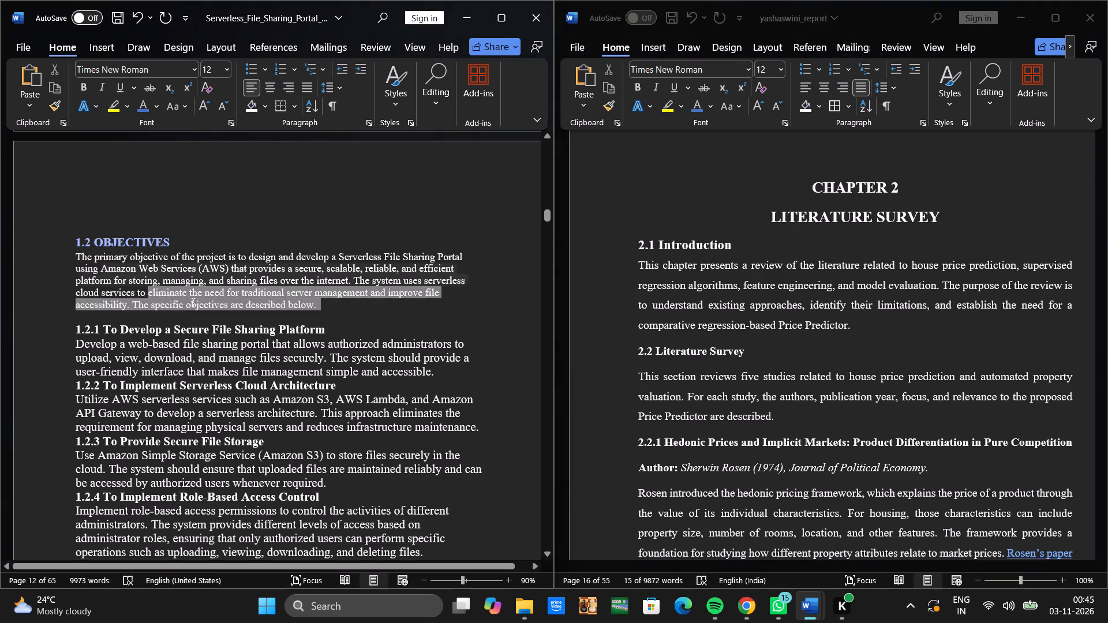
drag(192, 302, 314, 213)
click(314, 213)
Review the Chapter 1 pages of the Serverless report, from 1.1 Introduction through 1.3.1 Importance of the Project.
scroll(314, 213, up, 1)
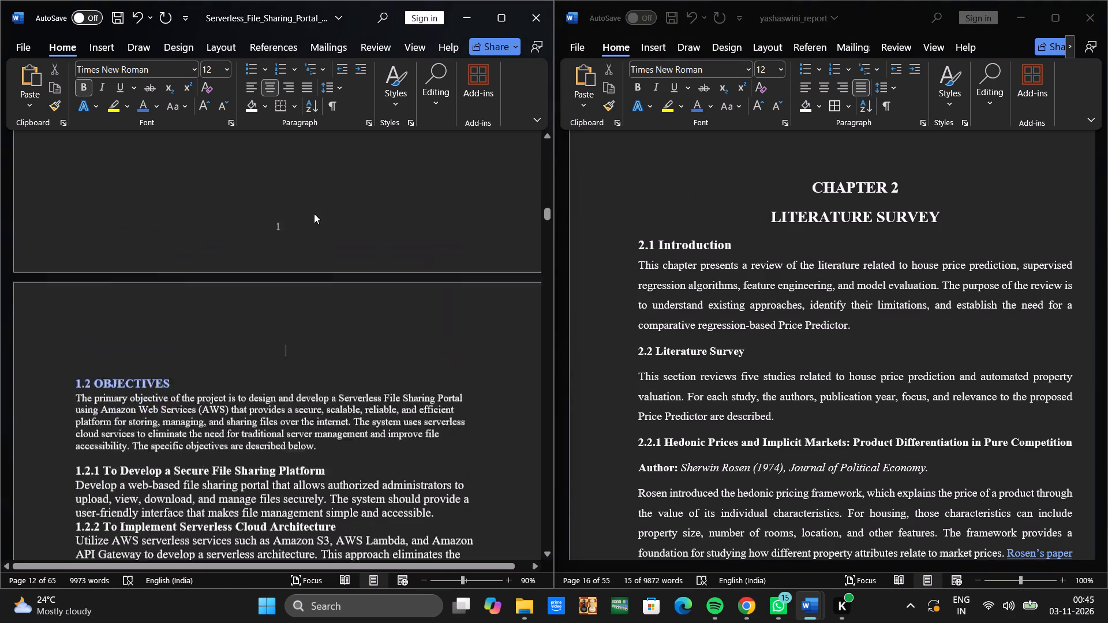
scroll(314, 213, up, 4)
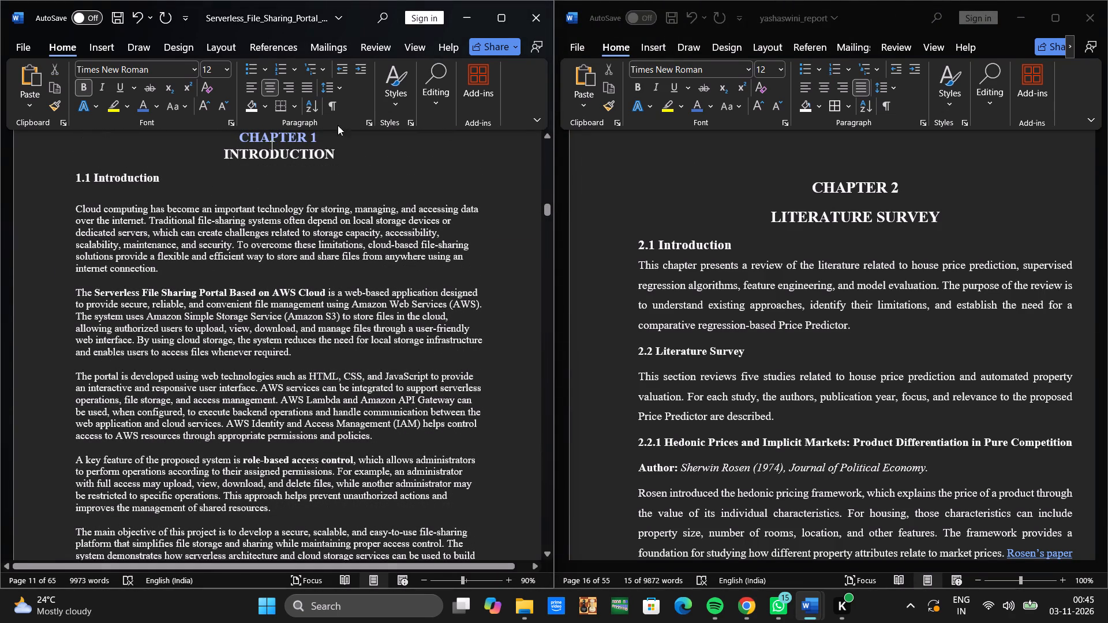
scroll(380, 117, up, 1)
scroll(273, 216, down, 7)
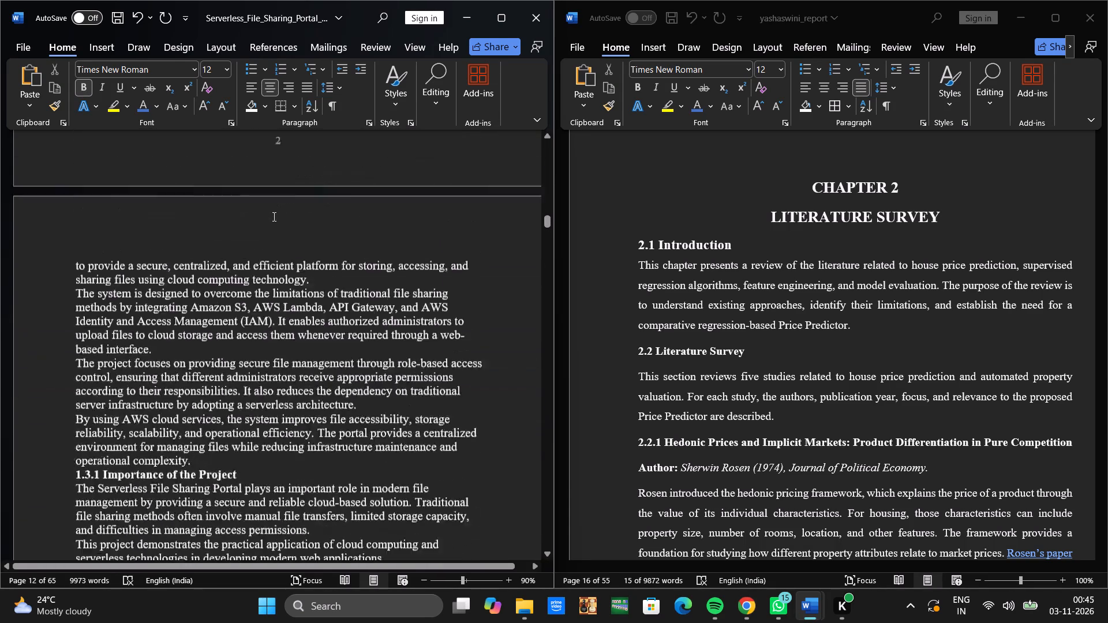
scroll(273, 216, down, 1)
scroll(273, 216, up, 2)
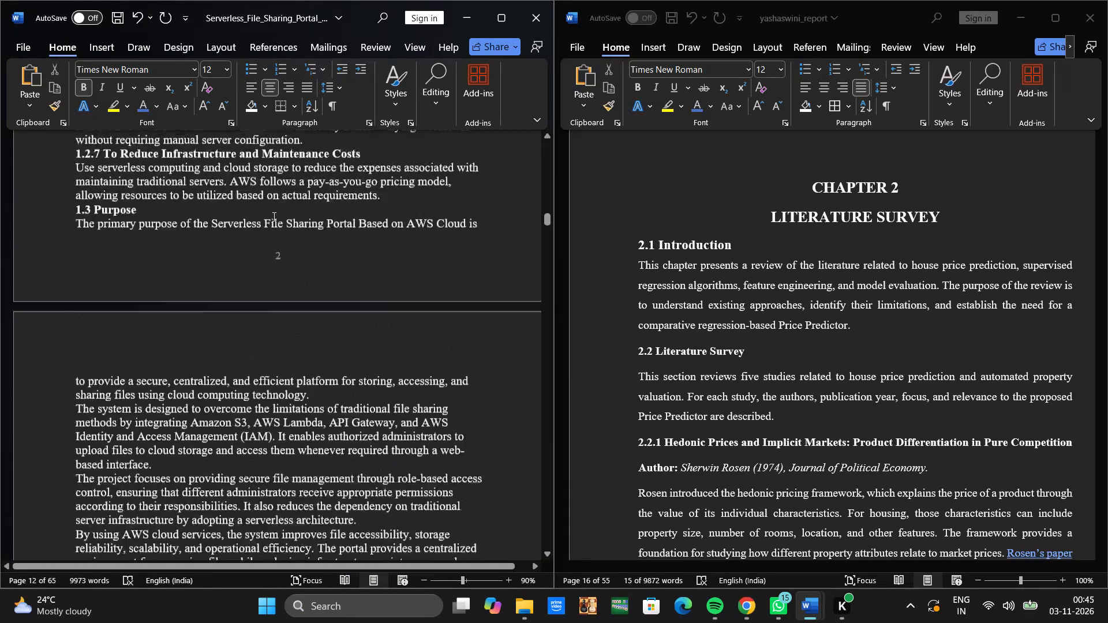
scroll(273, 216, up, 5)
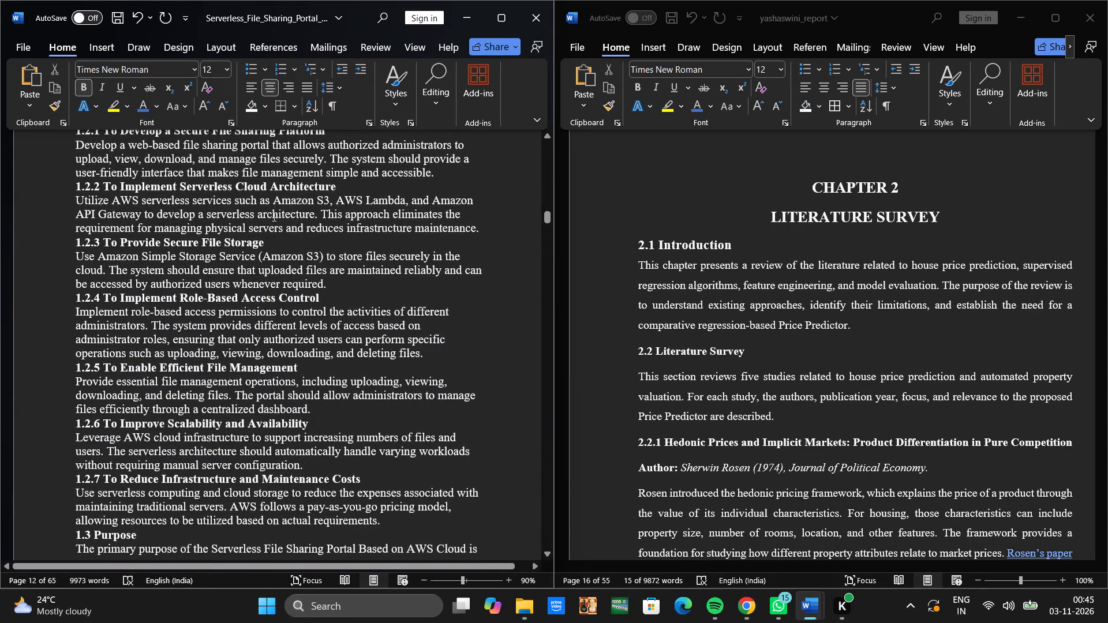
Examine the Serverless report's contents table and list of figures, and recheck the pages for sections 1.2 and 1.3.
scroll(273, 216, up, 6)
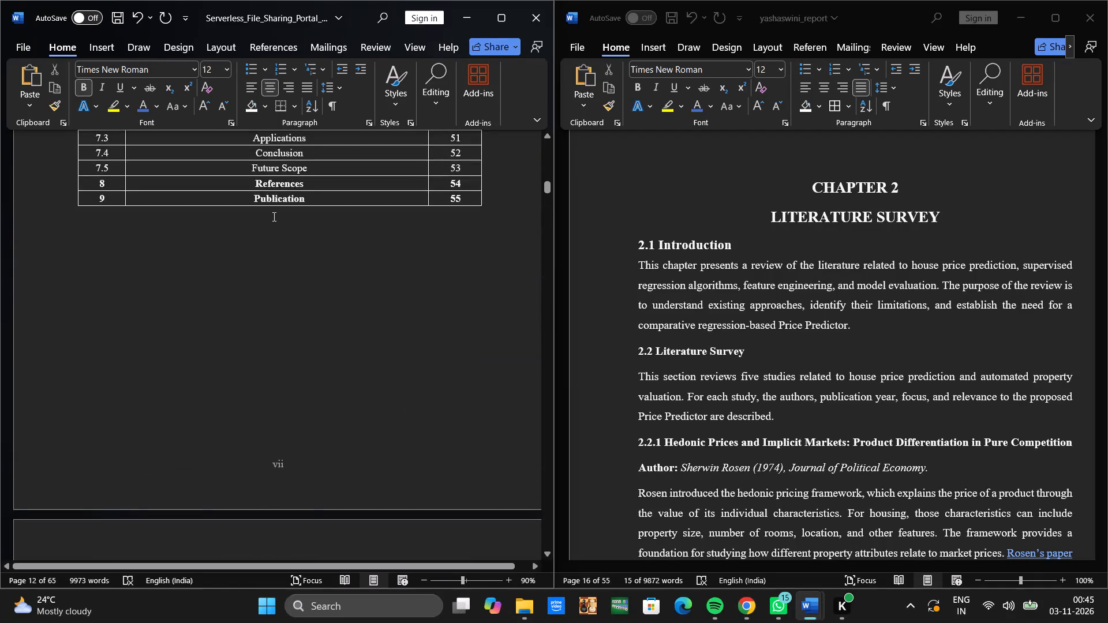
scroll(273, 216, up, 3)
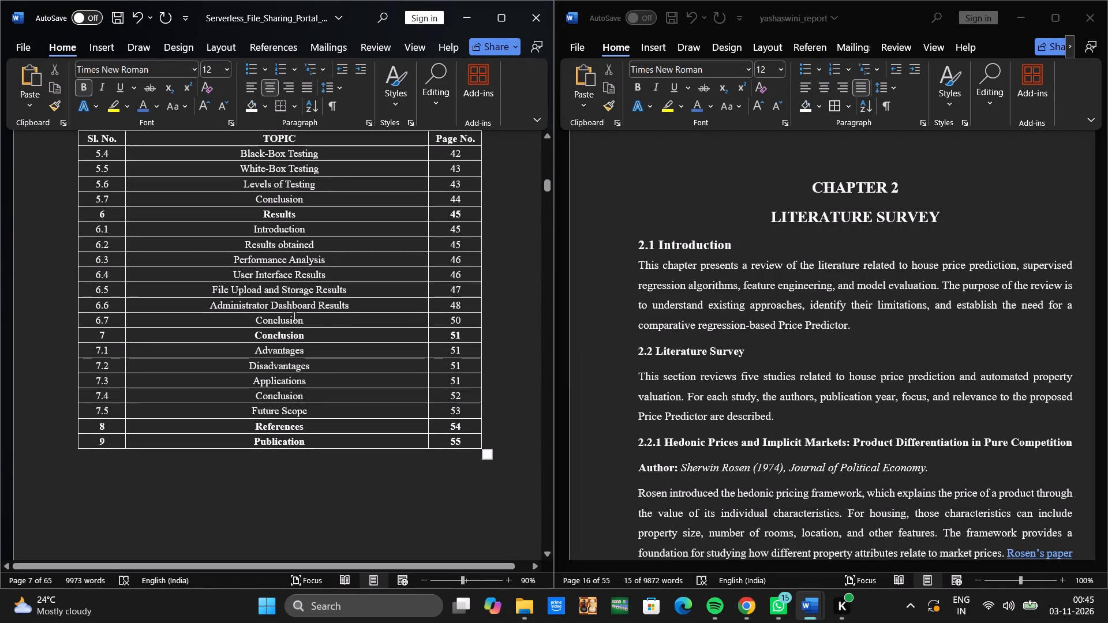
scroll(293, 317, up, 5)
scroll(299, 376, up, 1)
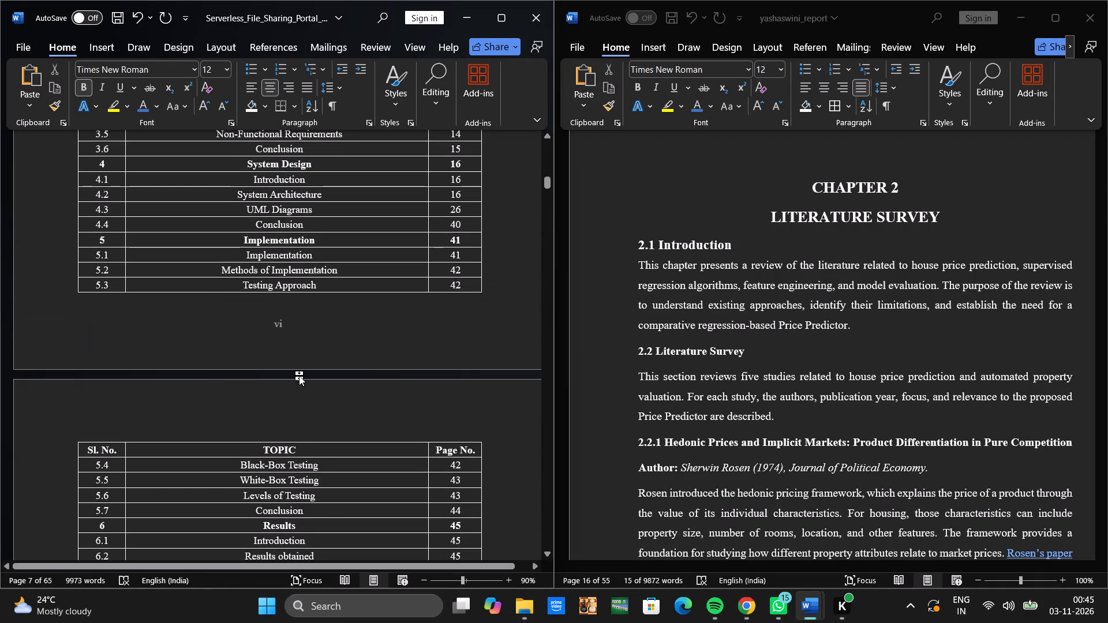
scroll(299, 376, up, 3)
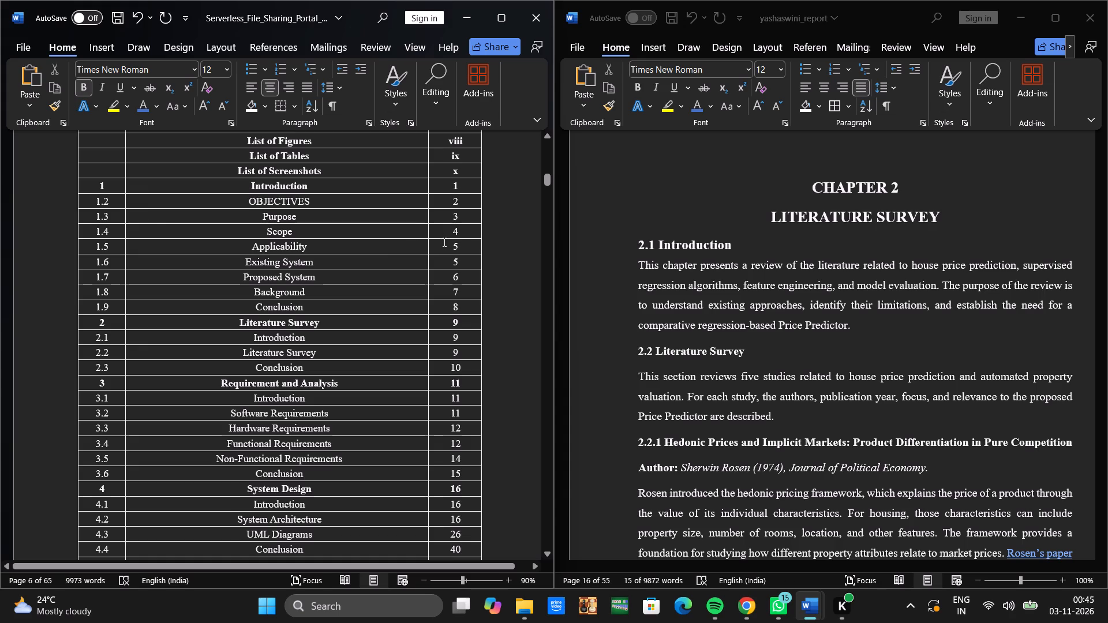
scroll(452, 223, down, 9)
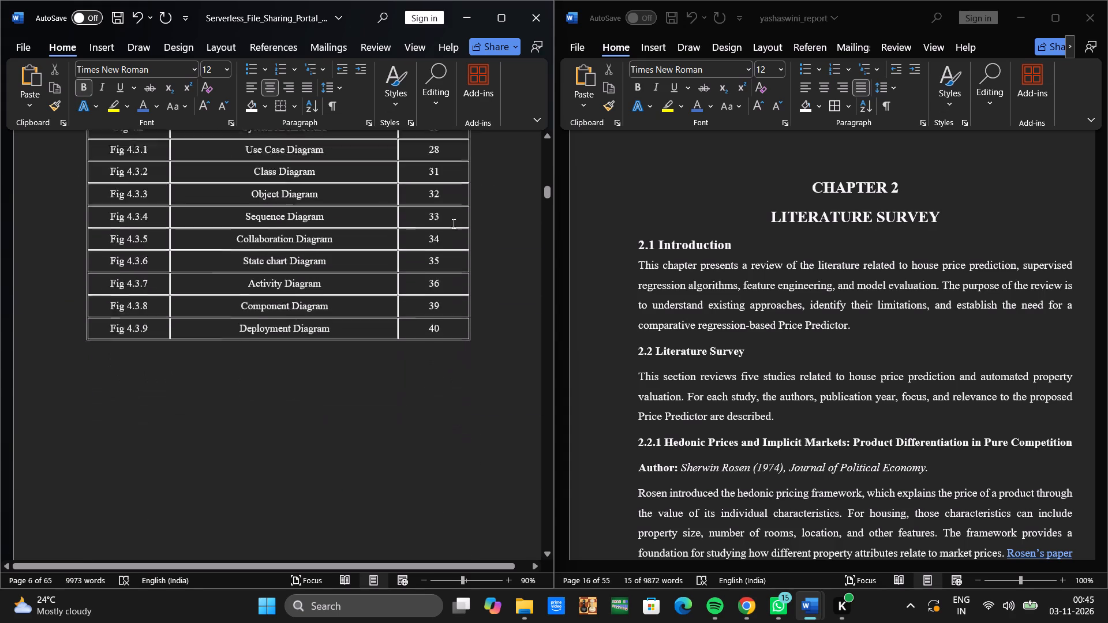
scroll(452, 223, down, 8)
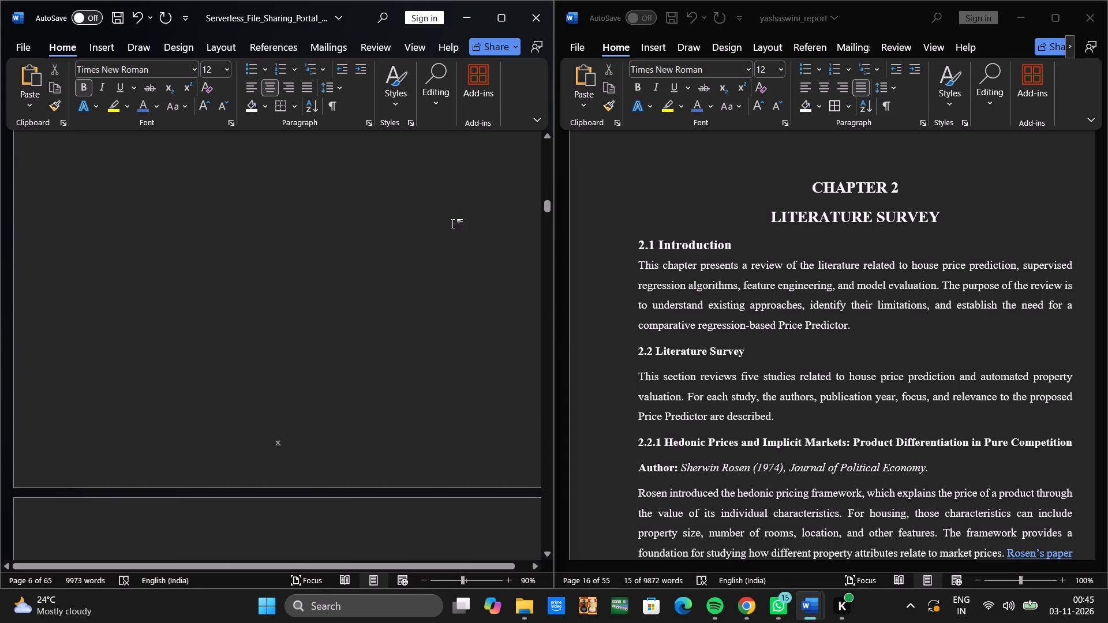
scroll(452, 223, down, 8)
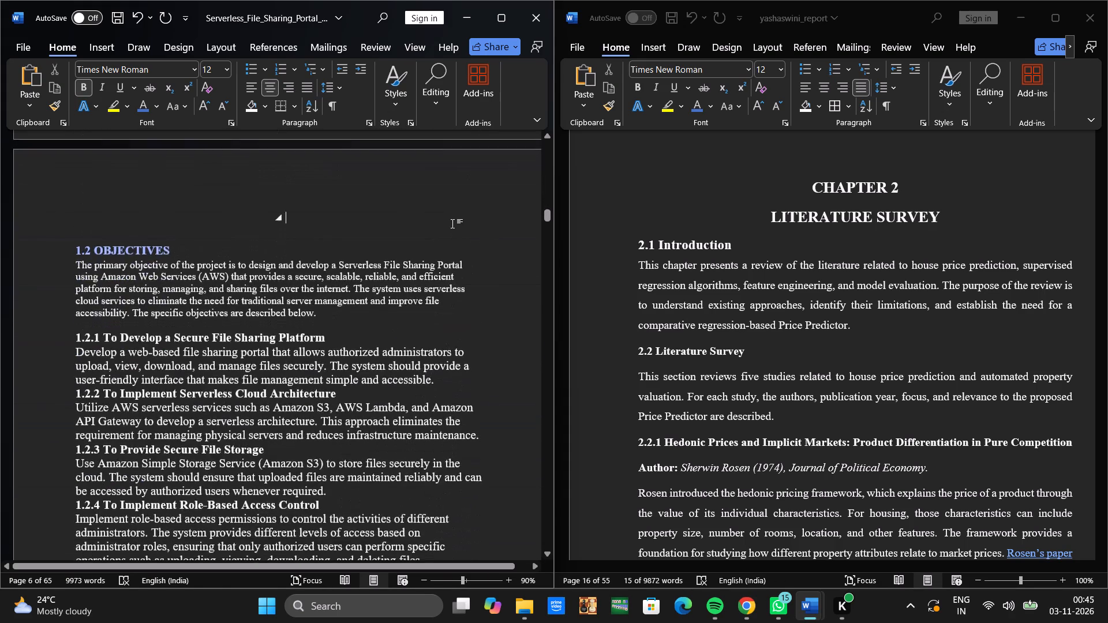
scroll(452, 223, down, 2)
scroll(452, 223, up, 1)
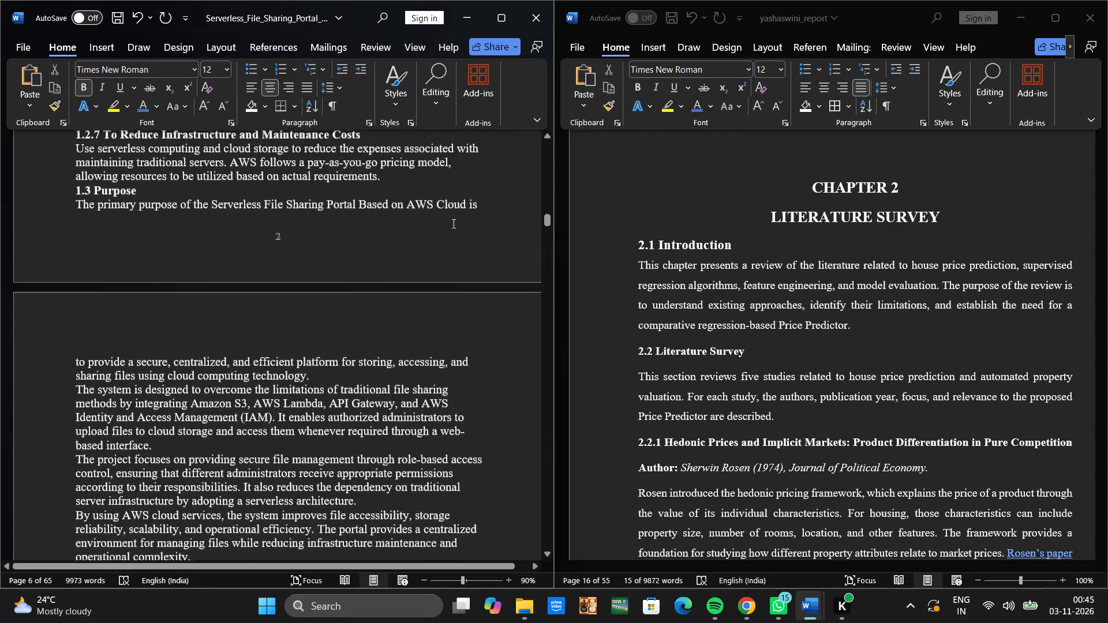
scroll(452, 223, up, 1)
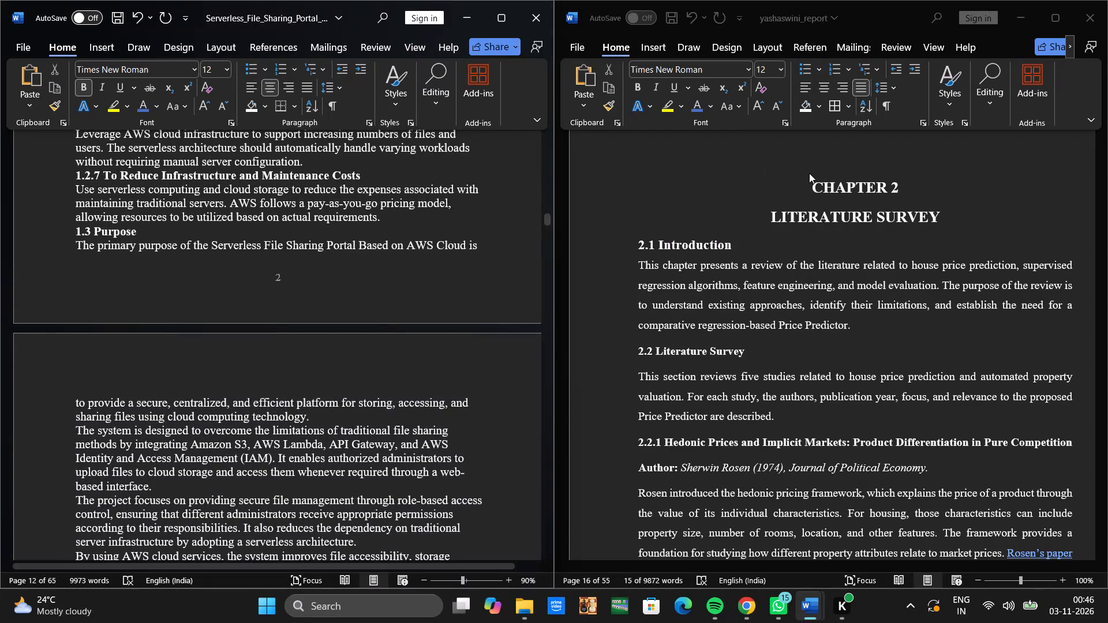
Italicize the author names, year and journal after the Authors label in section 2.2.3 of the Price Predictor report.
scroll(811, 160, right, 1)
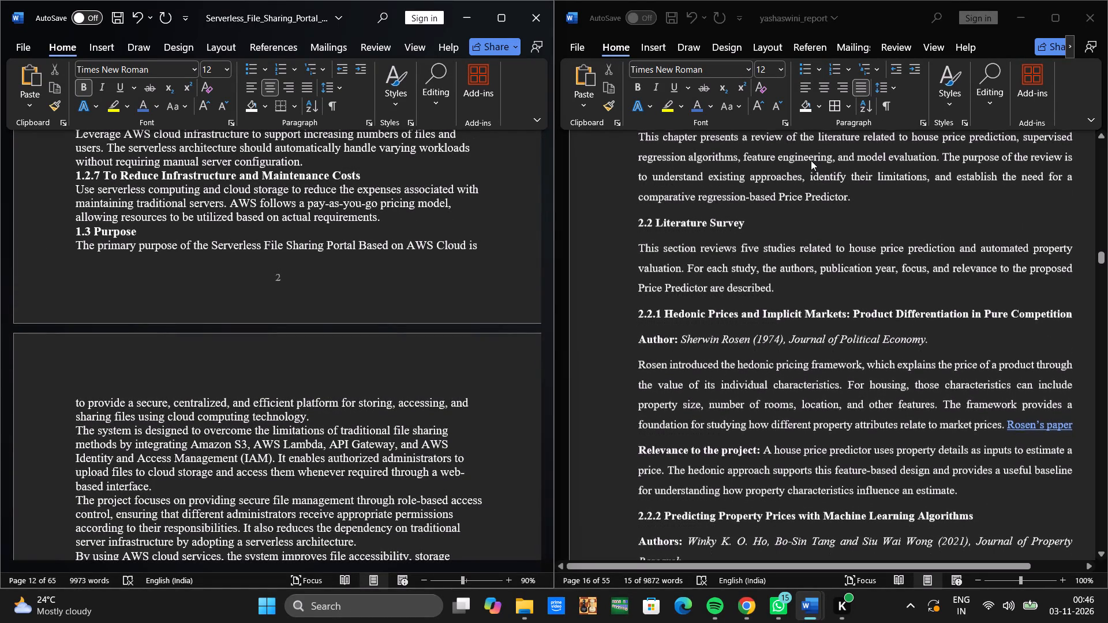
scroll(811, 160, right, 1)
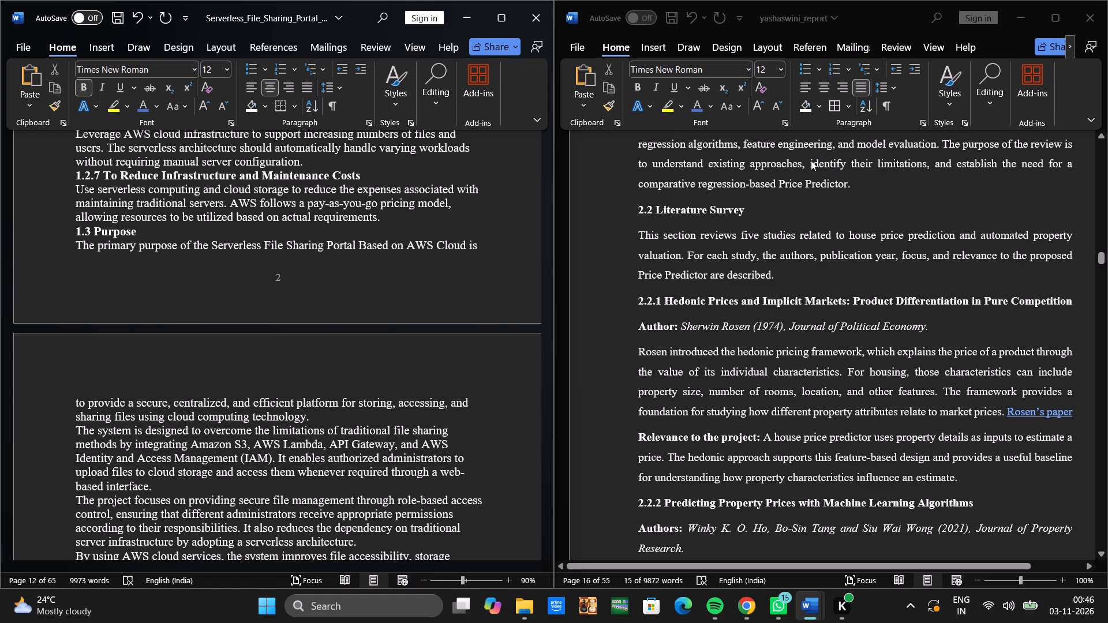
scroll(930, 307, down, 1)
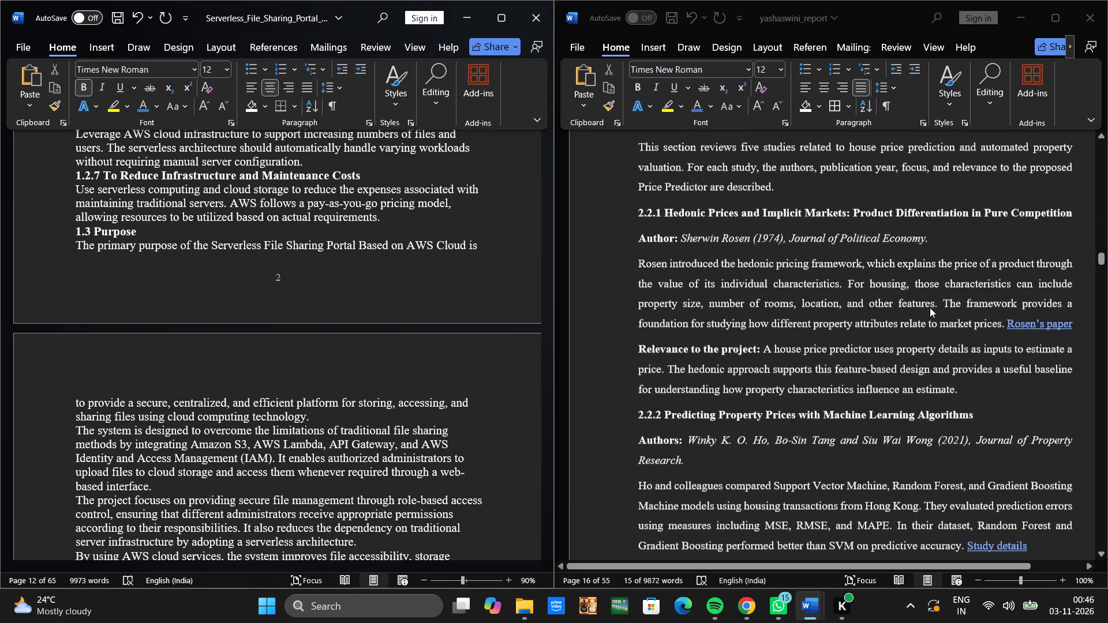
scroll(930, 307, down, 2)
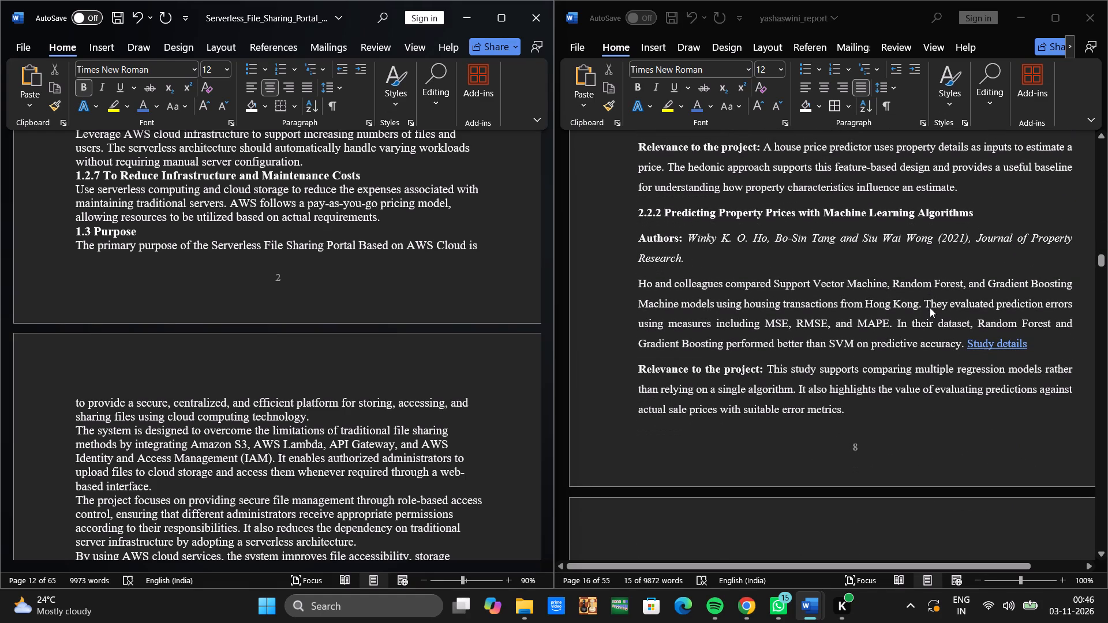
scroll(930, 307, down, 1)
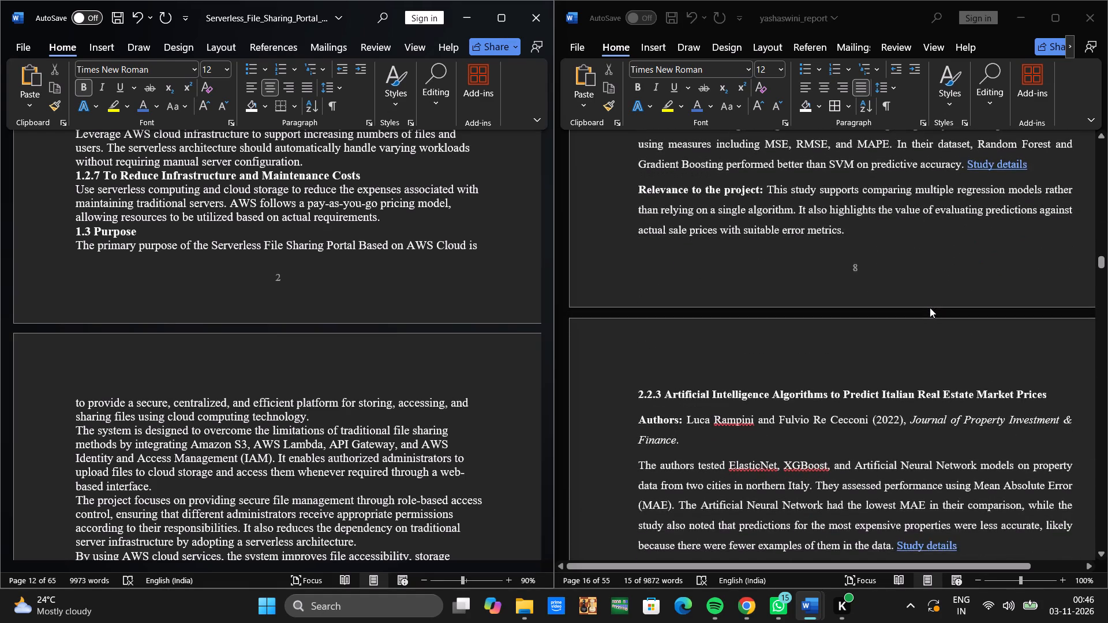
scroll(930, 307, down, 1)
double_click(687, 326)
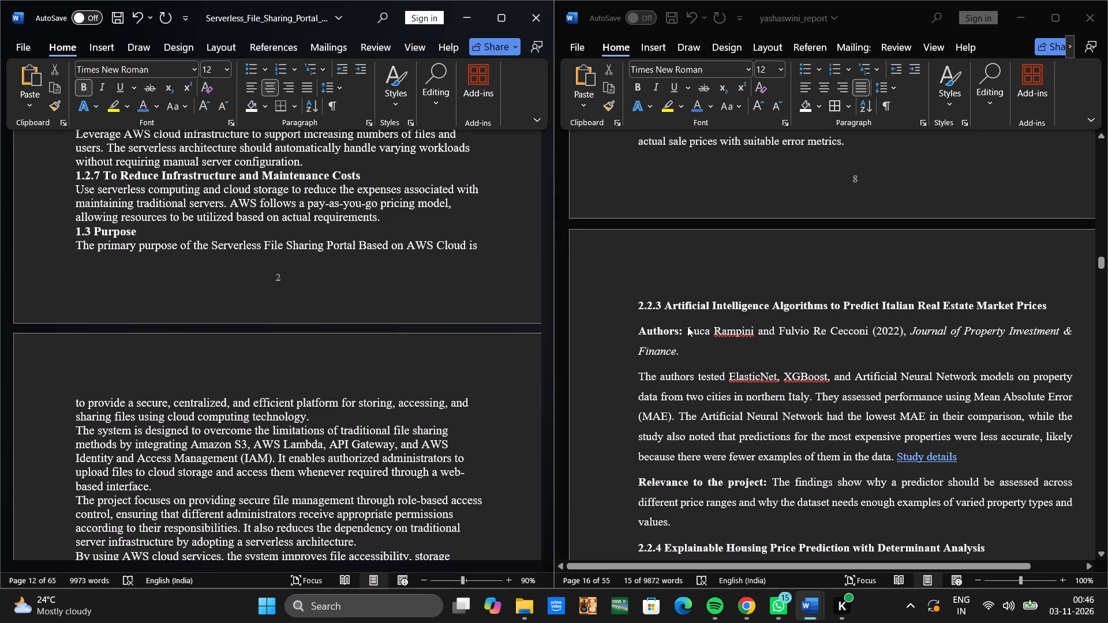
double_click(687, 332)
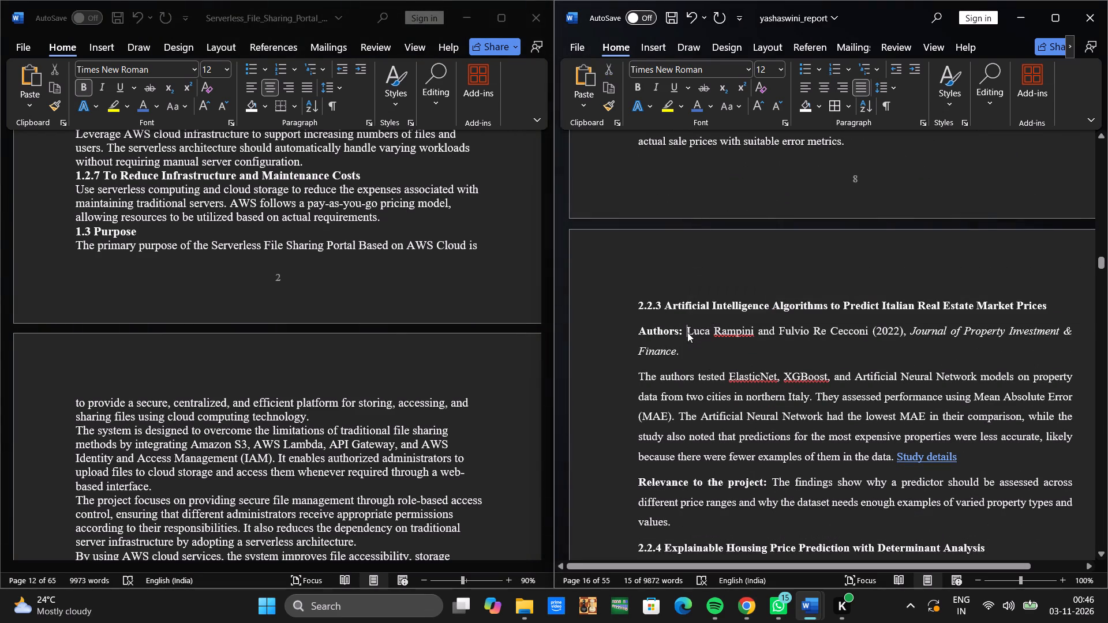
drag(687, 332, 688, 351)
double_click(688, 351)
drag(688, 351, 687, 331)
double_click(687, 331)
drag(687, 331, 686, 351)
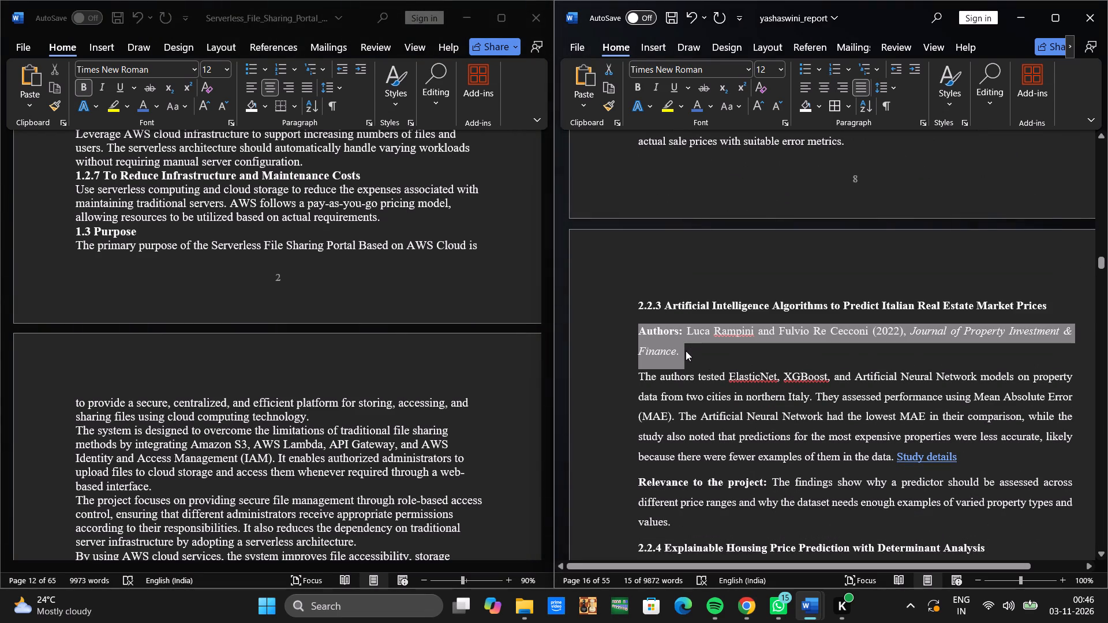
drag(686, 351, 686, 345)
double_click(686, 345)
click(686, 337)
drag(686, 337, 687, 352)
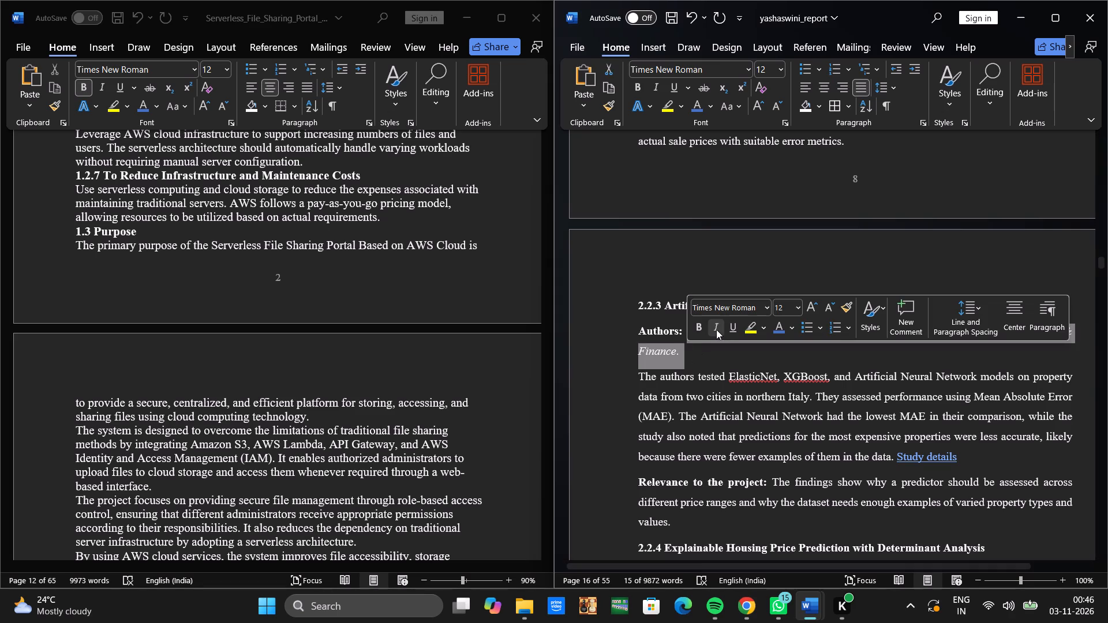
click(716, 329)
click(628, 297)
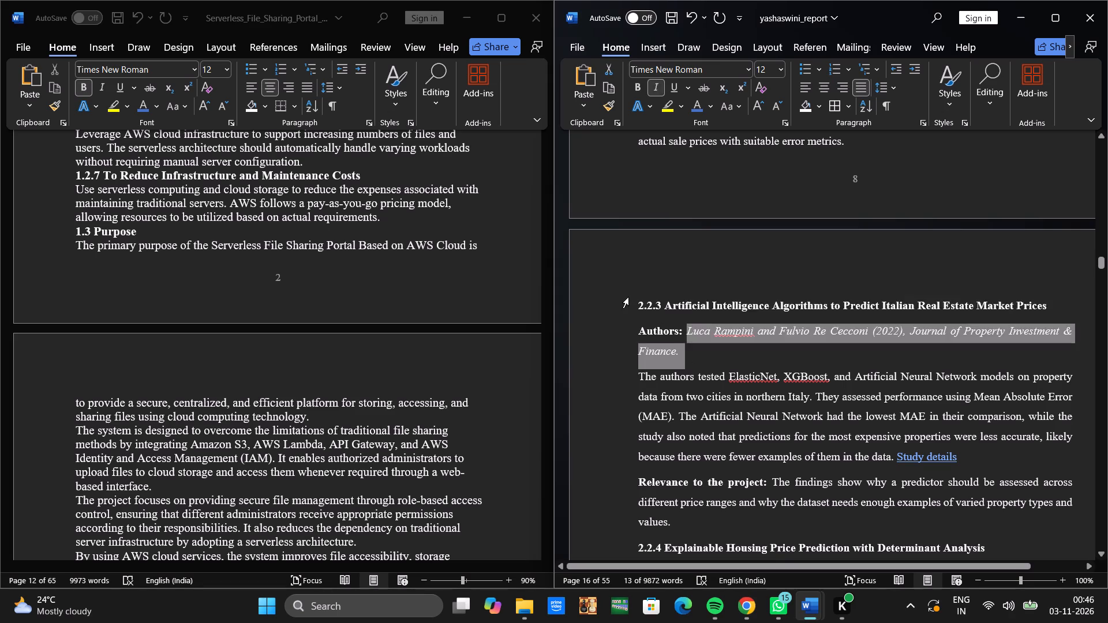
Italicize the author names, year and journal after the Authors label in section 2.2.4 of the Price Predictor report.
scroll(628, 297, down, 1)
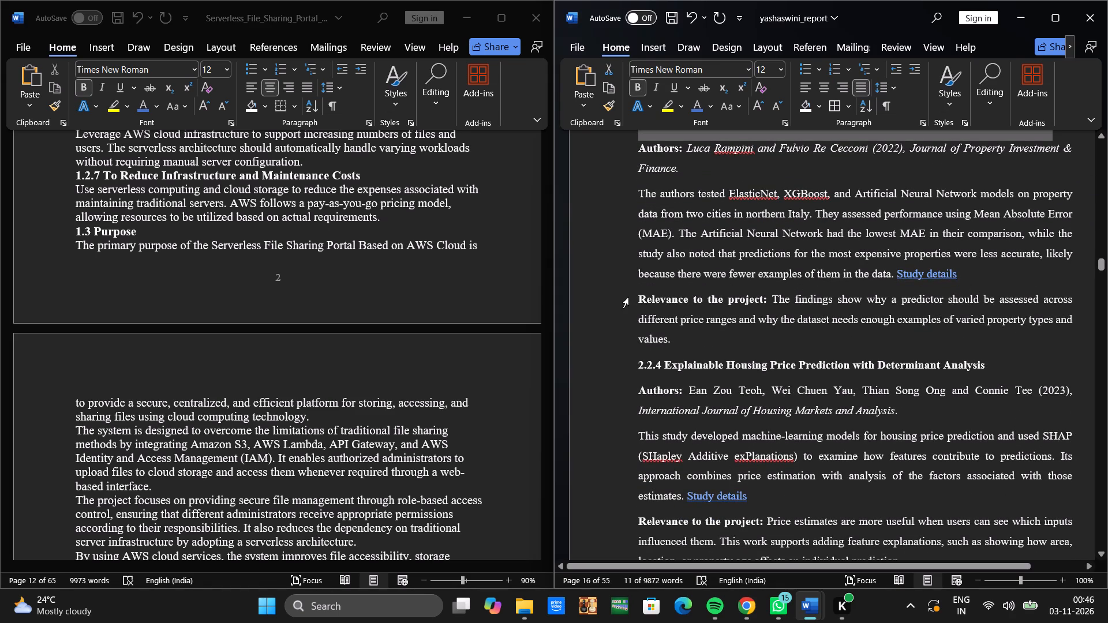
scroll(628, 297, down, 1)
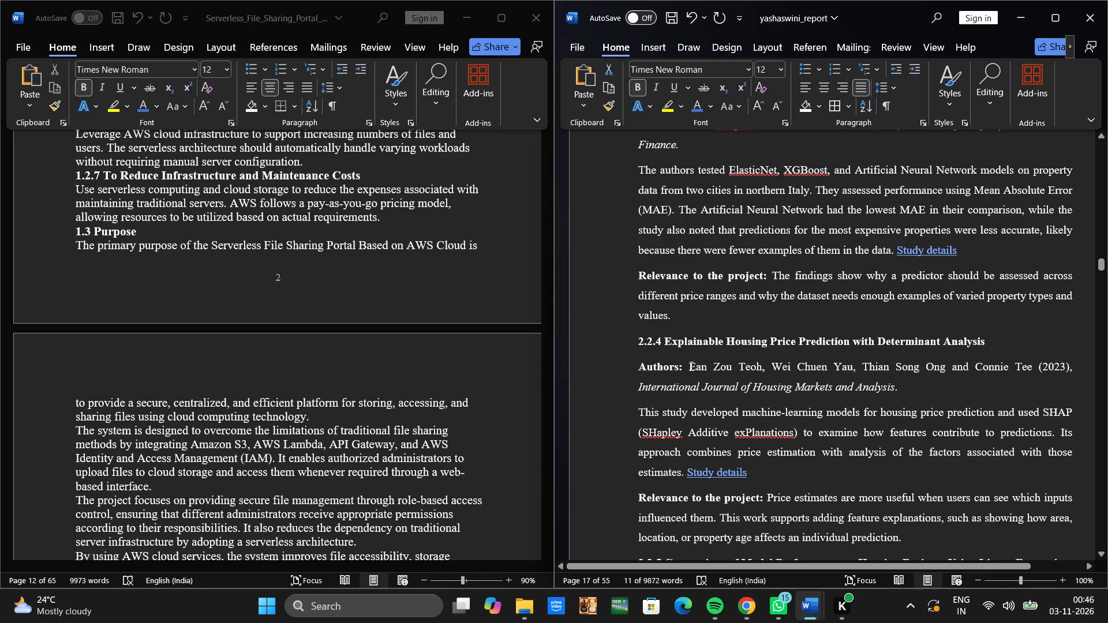
click(690, 365)
drag(690, 365, 918, 382)
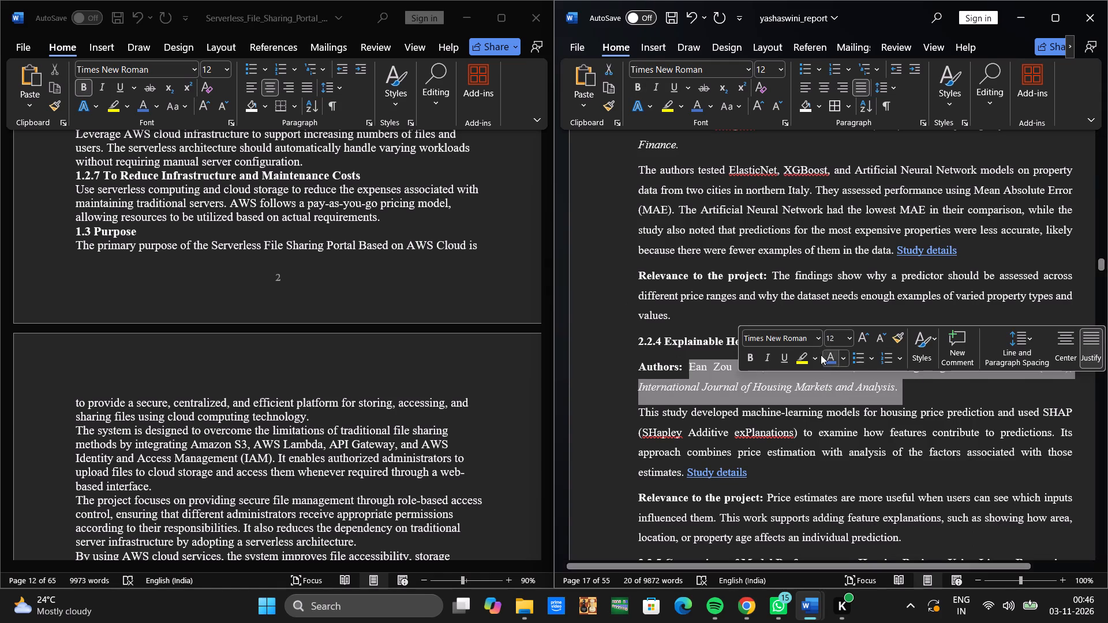
click(770, 355)
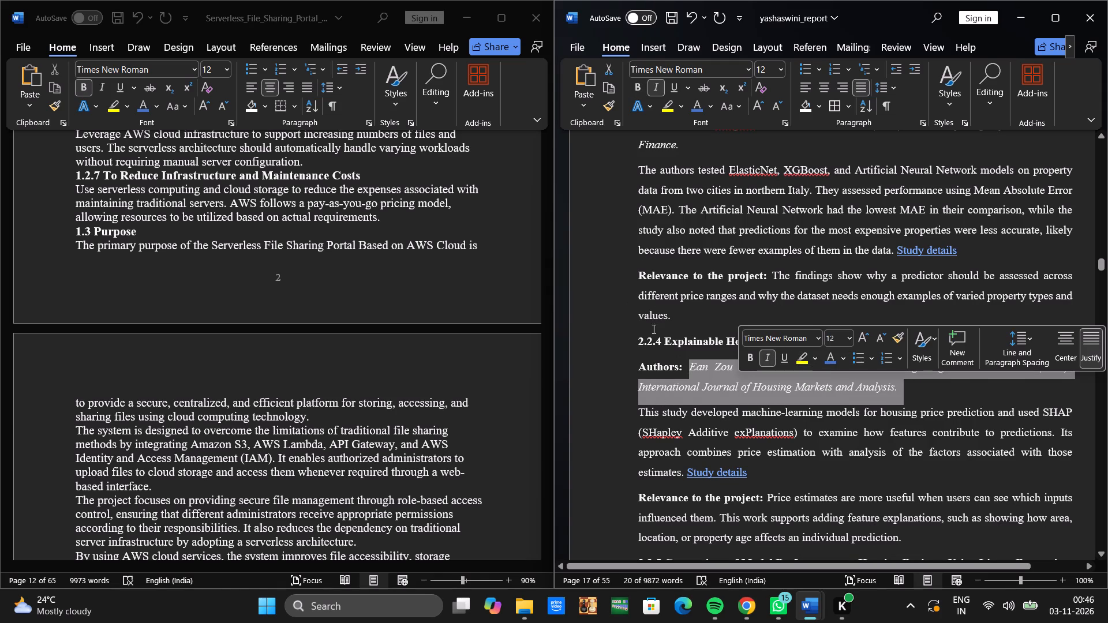
click(701, 309)
Italicize the citation after the Authors label in section 2.2.5 of the Price Predictor report, through pages 1139–1145.
scroll(701, 309, down, 1)
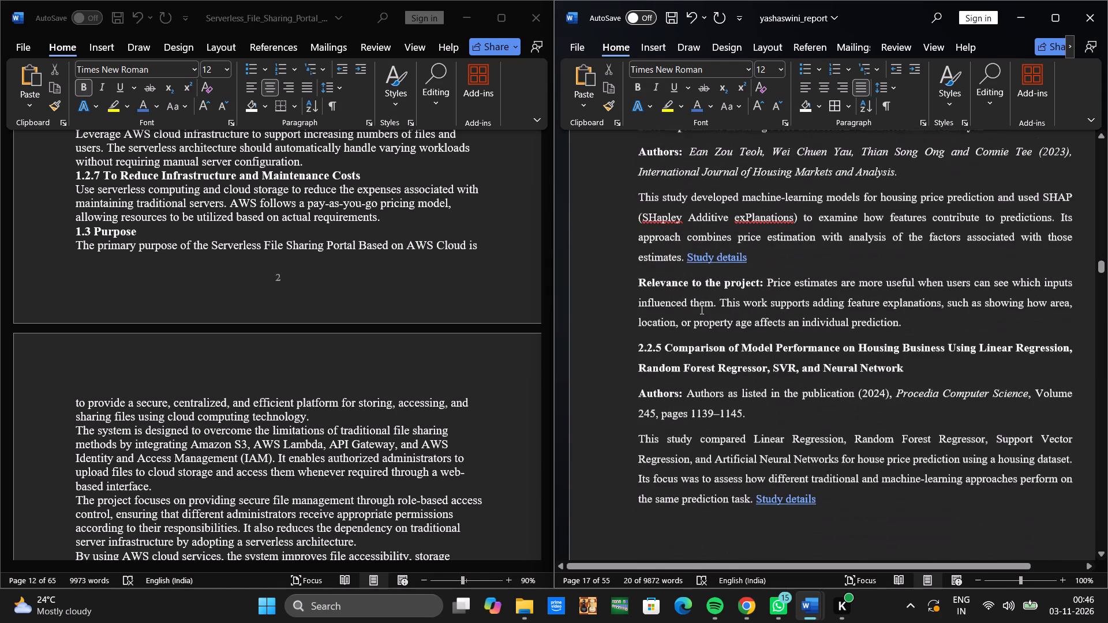
scroll(701, 309, down, 1)
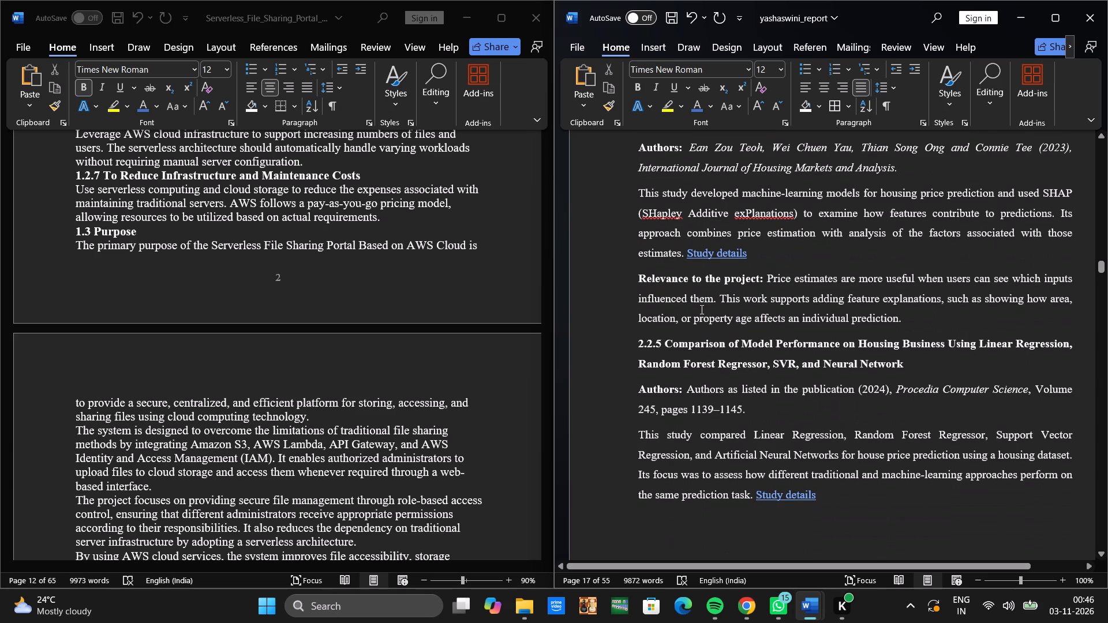
click(690, 390)
drag(690, 390, 730, 409)
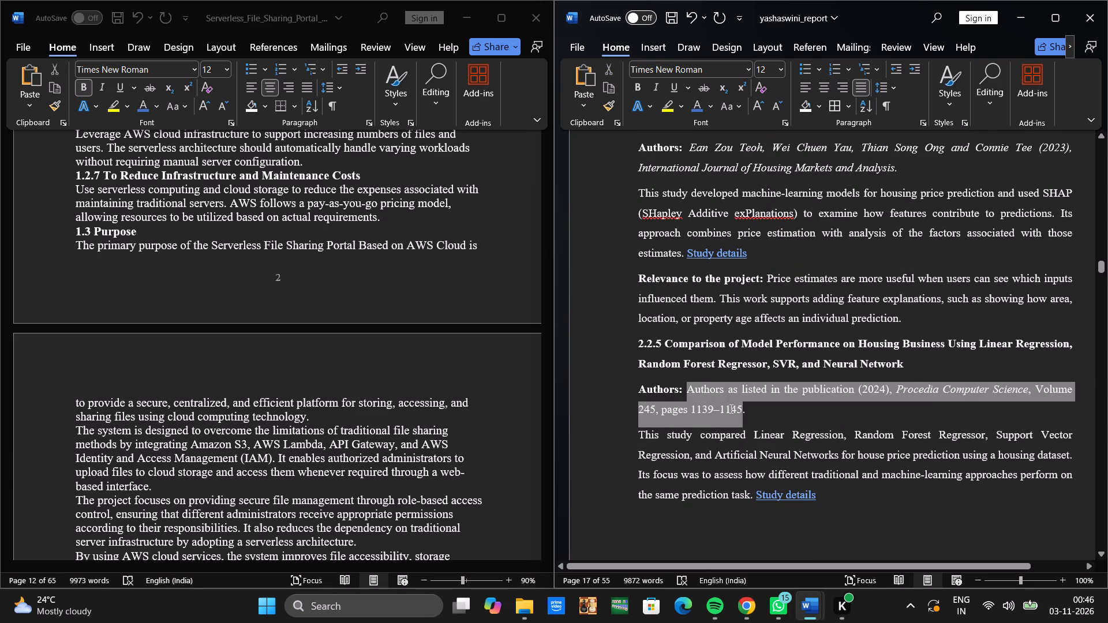
click(758, 378)
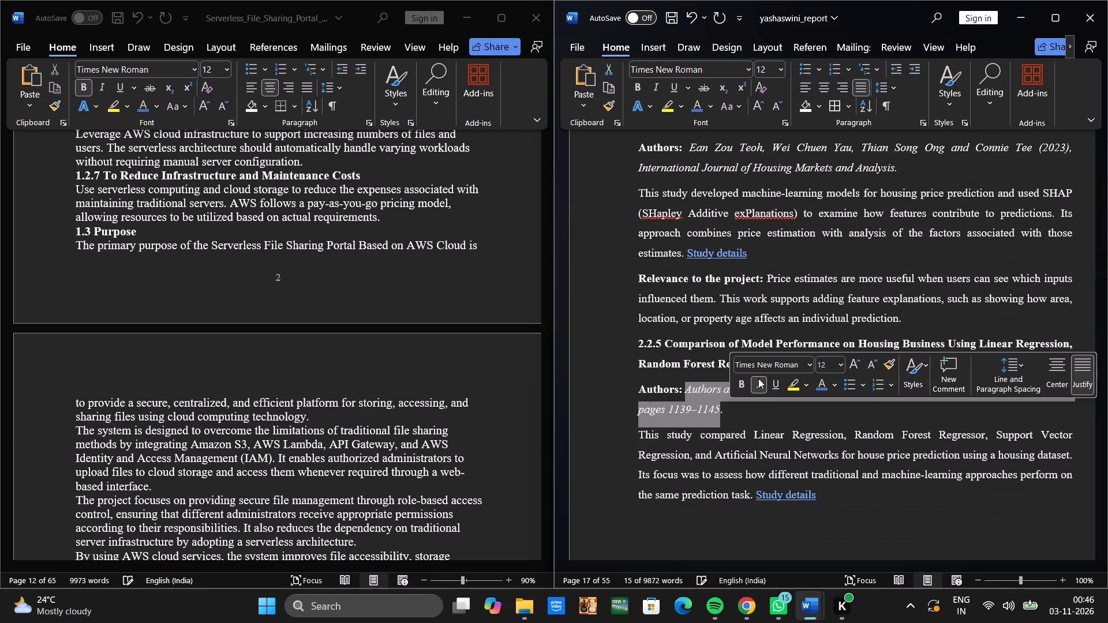
Review the Price Predictor report's formatting from the rest of Chapter 2 through 3.4 Software Requirements.
scroll(650, 418, down, 2)
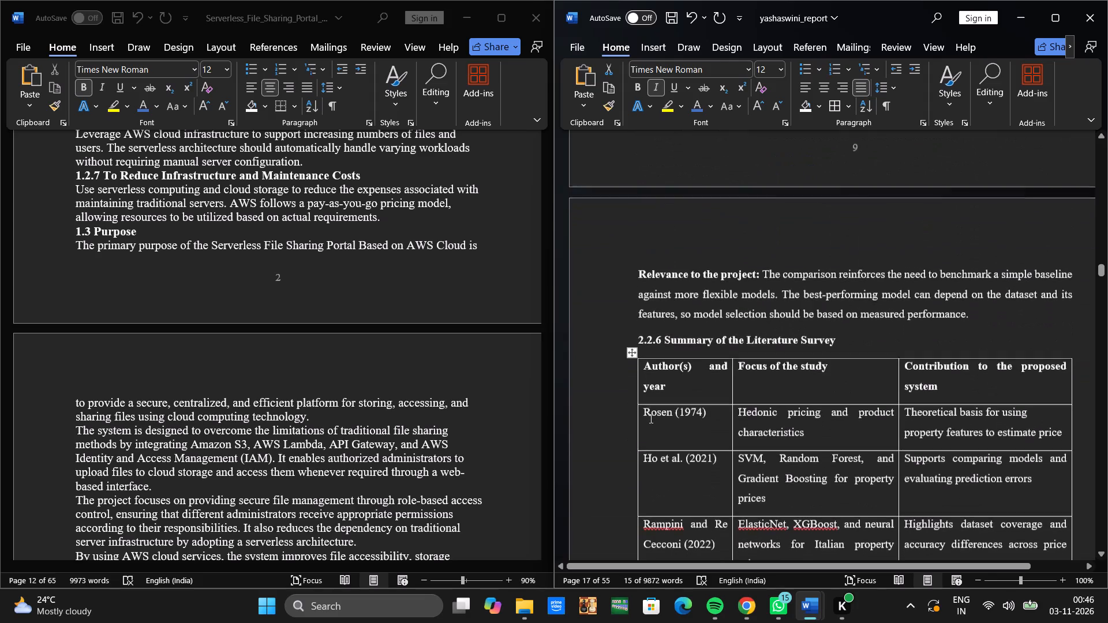
scroll(650, 418, down, 3)
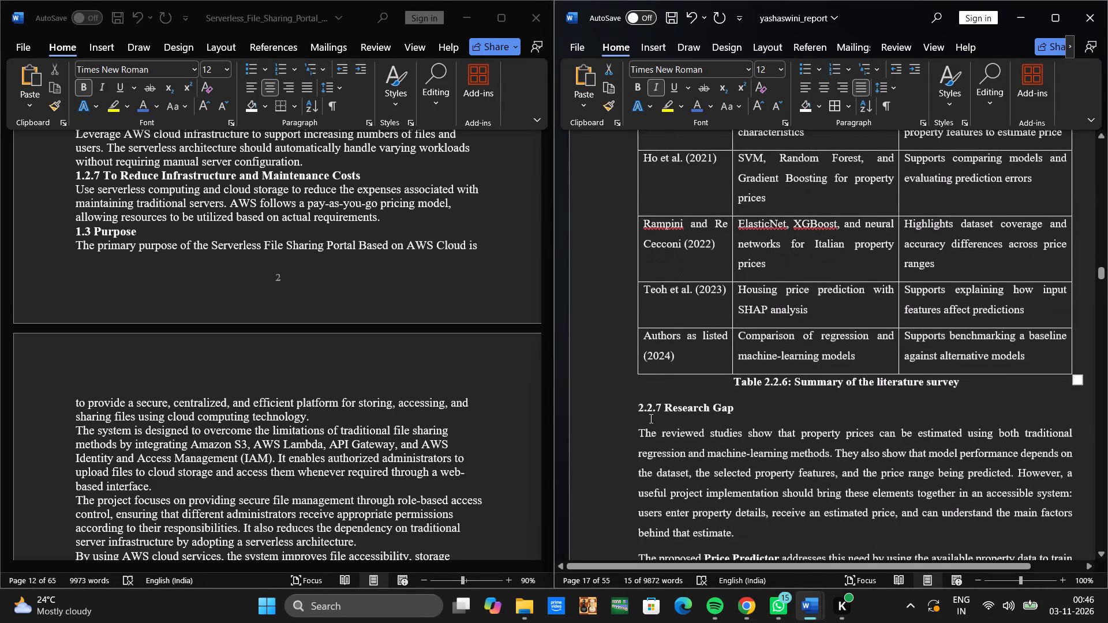
scroll(650, 418, down, 4)
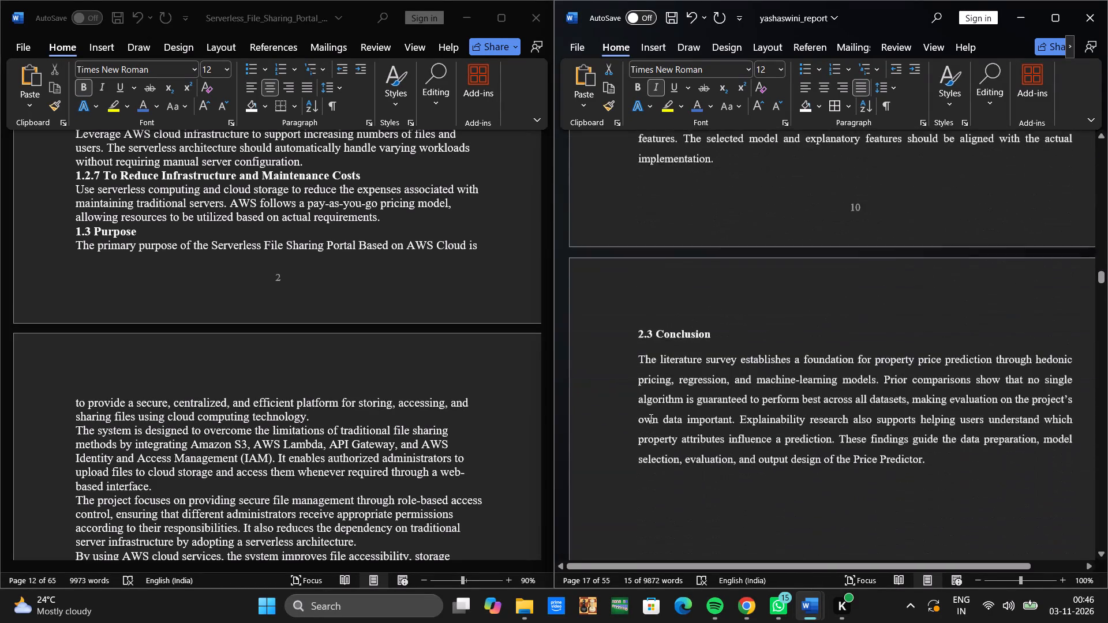
scroll(650, 418, down, 3)
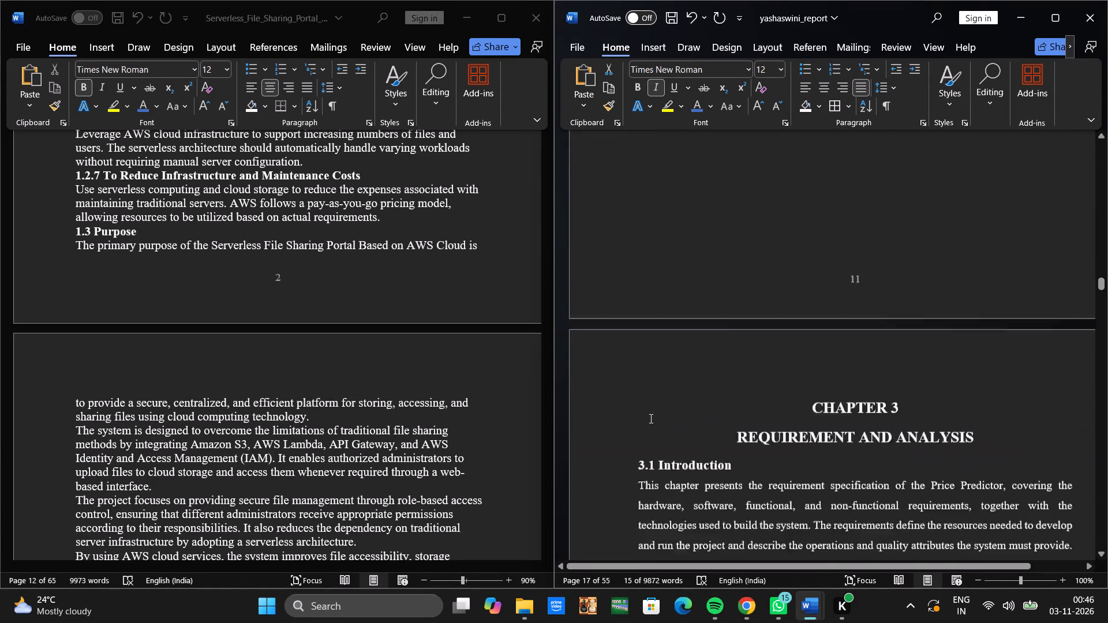
scroll(650, 418, down, 3)
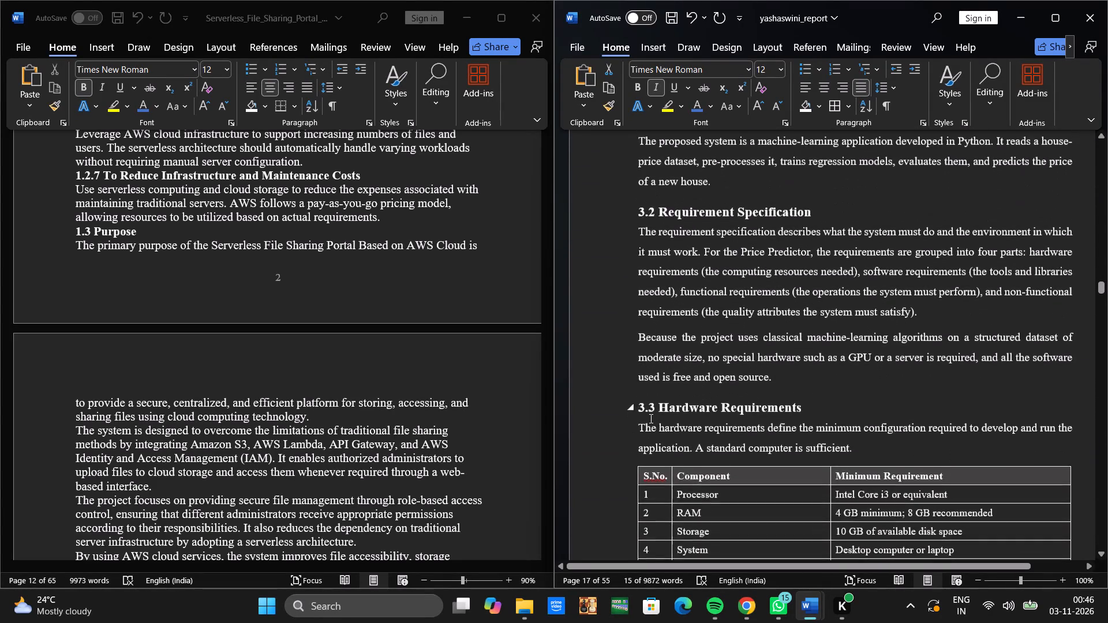
scroll(650, 418, down, 3)
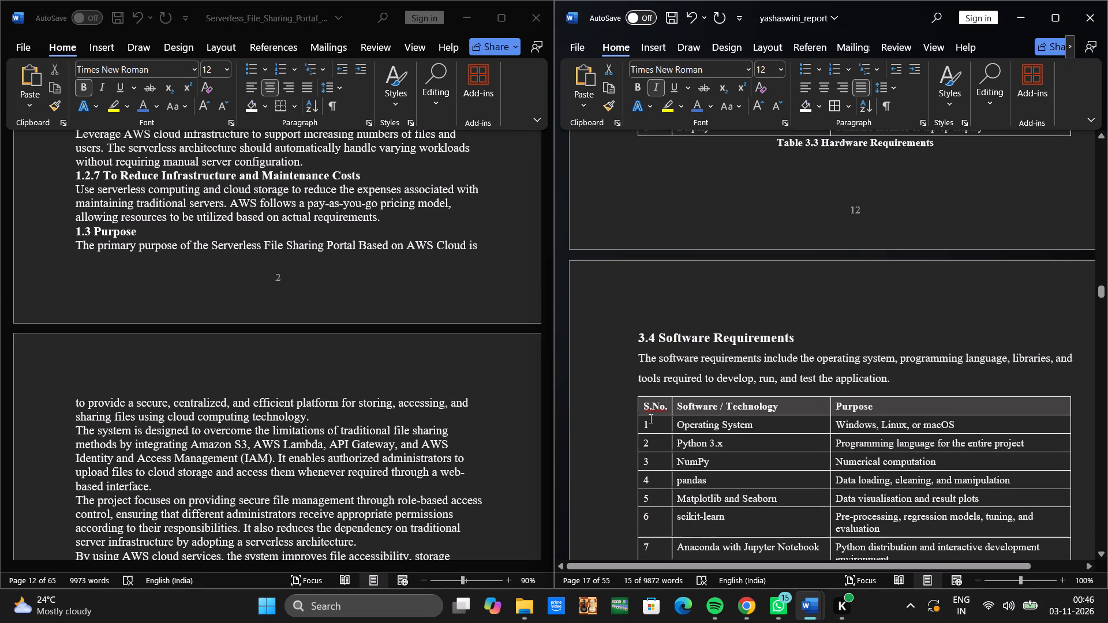
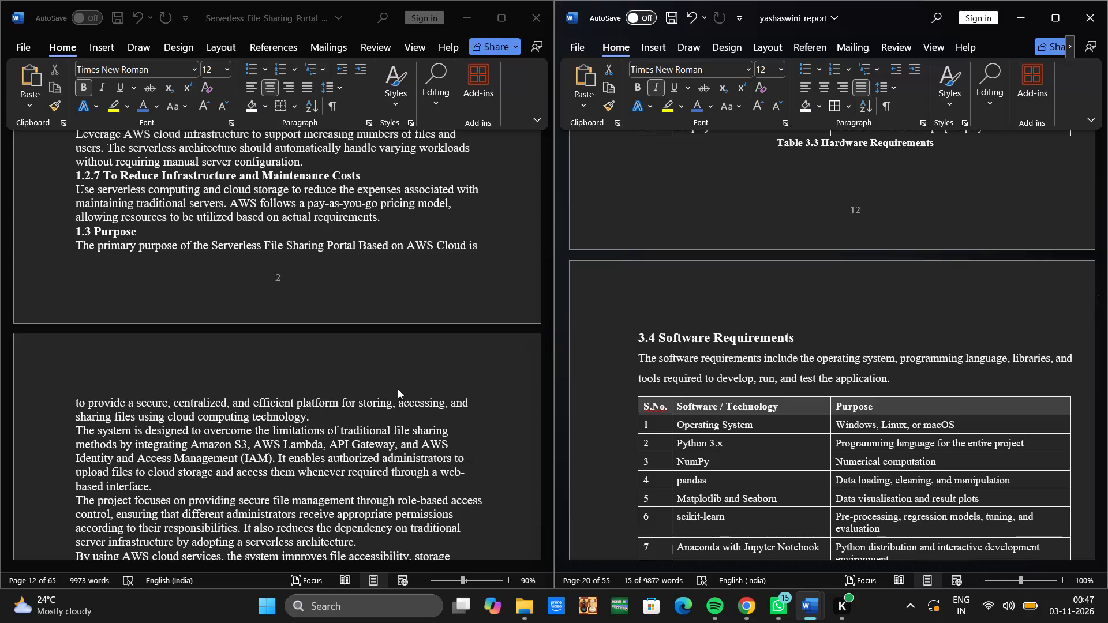
Insert two blank lines before the 1.3 Purpose heading in the Serverless File Sharing Portal report.
scroll(398, 389, up, 1)
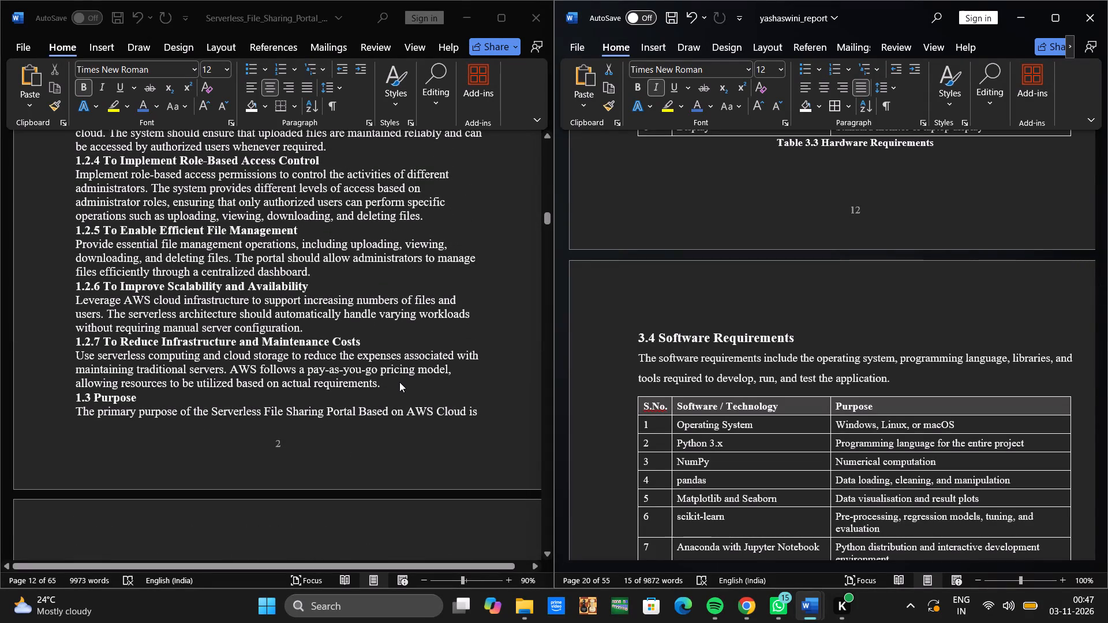
click(399, 382)
click(399, 382)
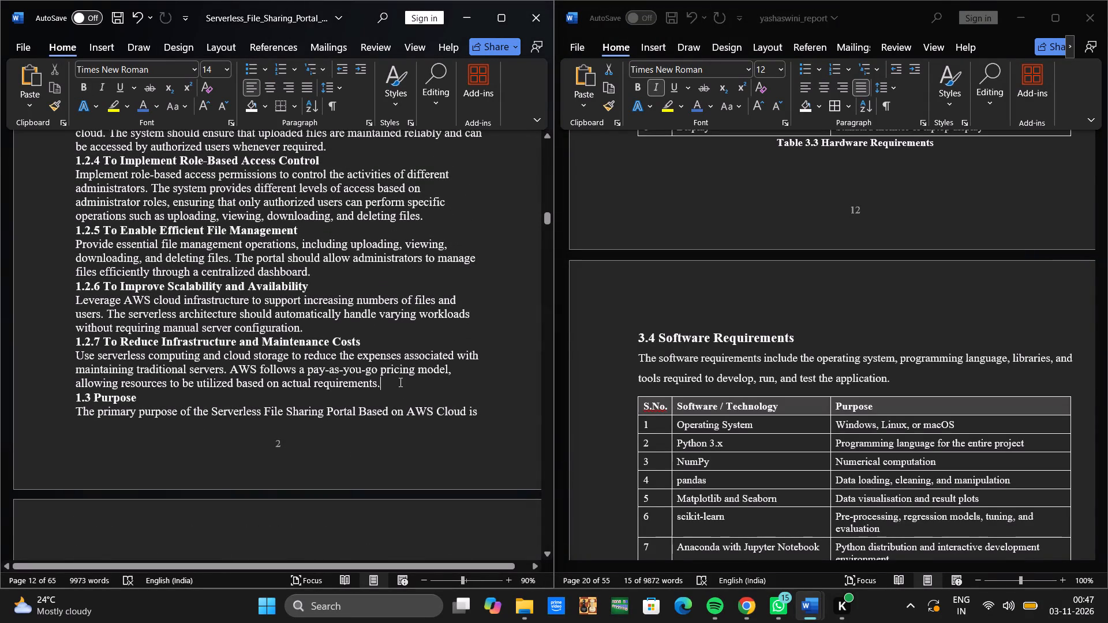
key(Return)
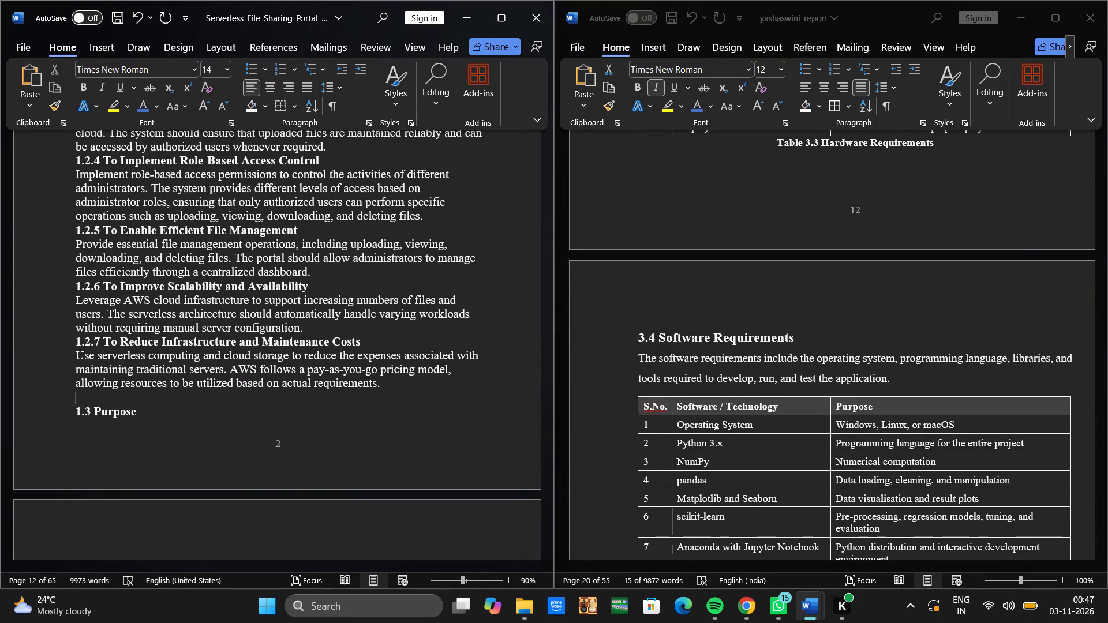
key(Return)
Set the body paragraph under 1.2.1 To Develop a Secure File Sharing Platform to font size 12.
scroll(399, 382, up, 1)
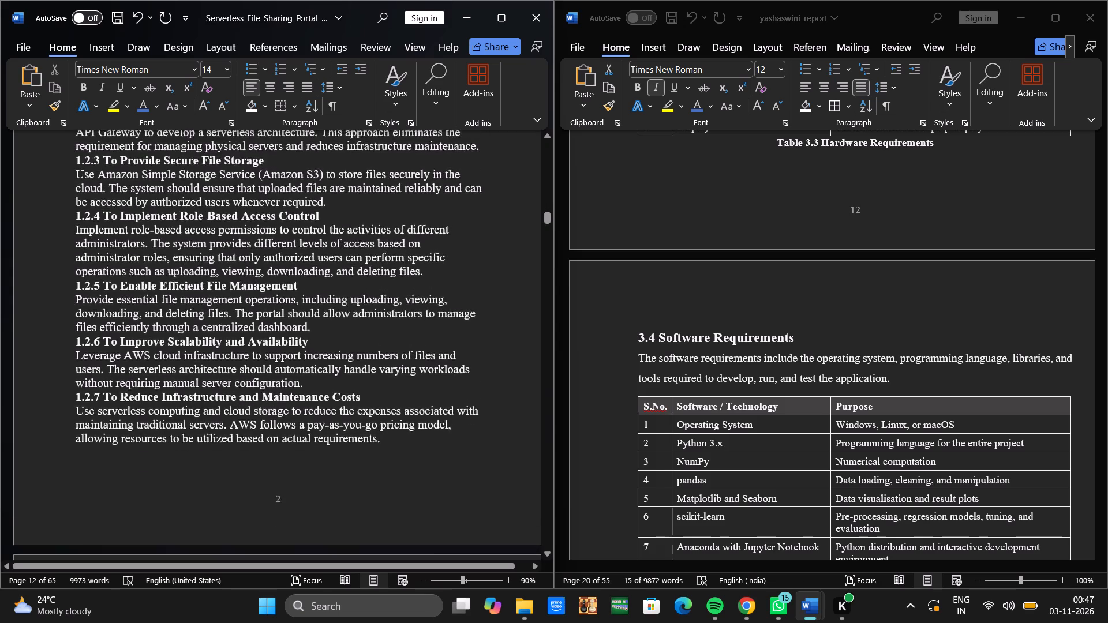
scroll(399, 382, up, 2)
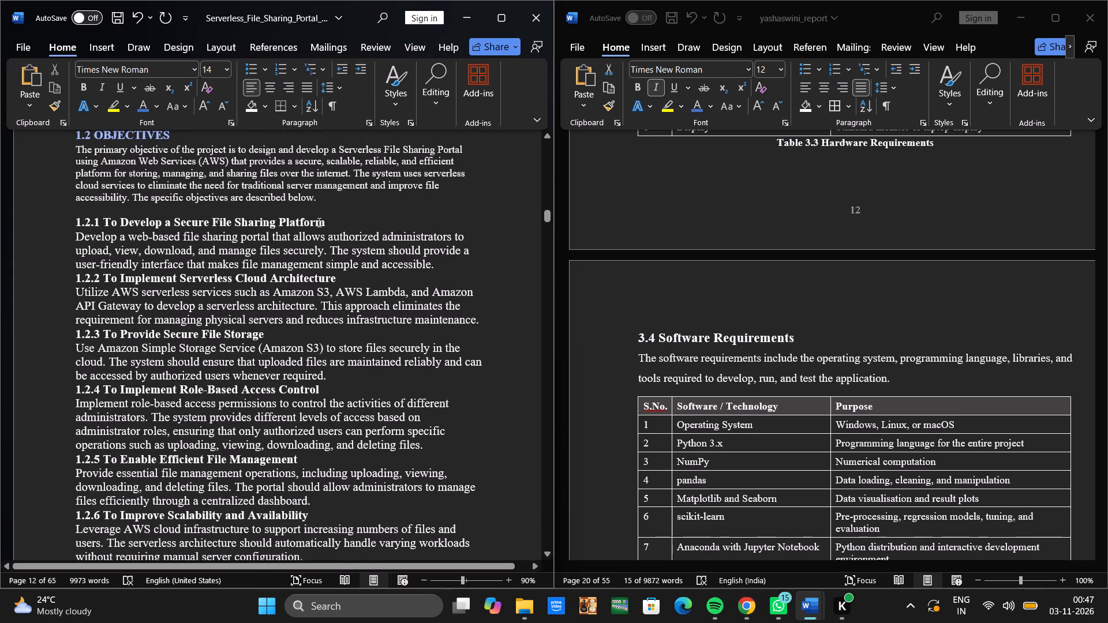
click(318, 222)
drag(318, 222, 328, 222)
click(328, 222)
drag(328, 222, 212, 223)
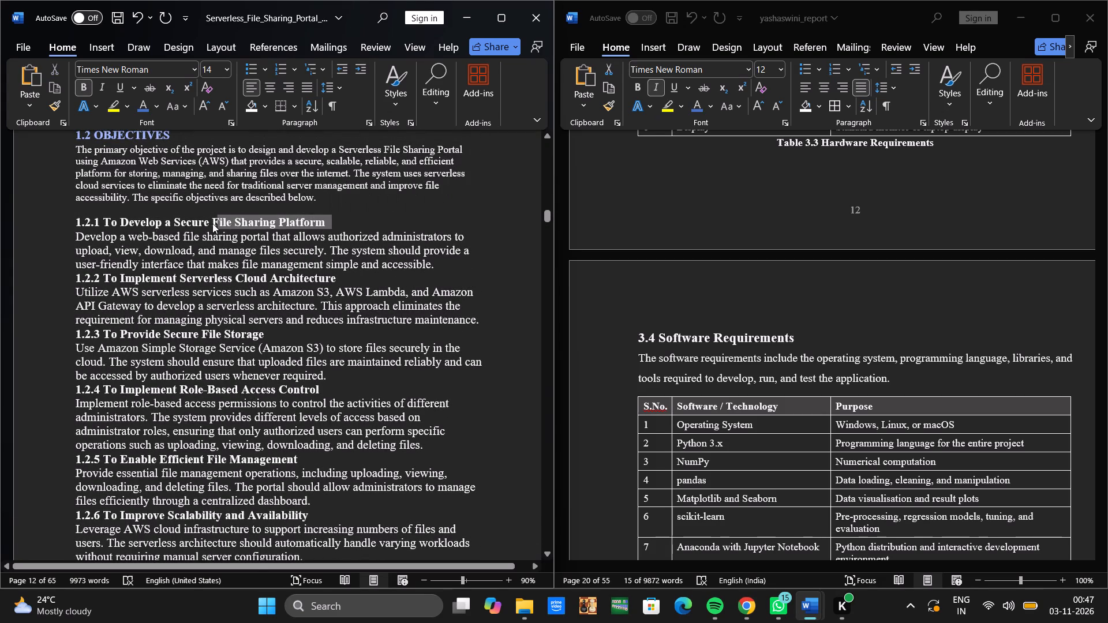
drag(212, 223, 70, 225)
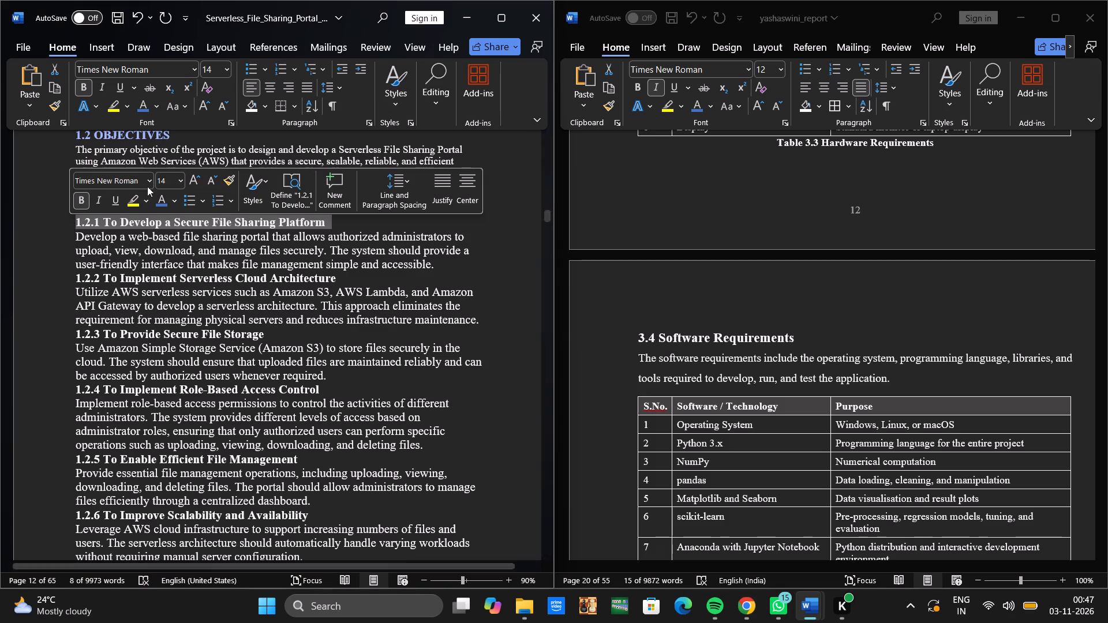
click(75, 242)
drag(75, 242, 424, 263)
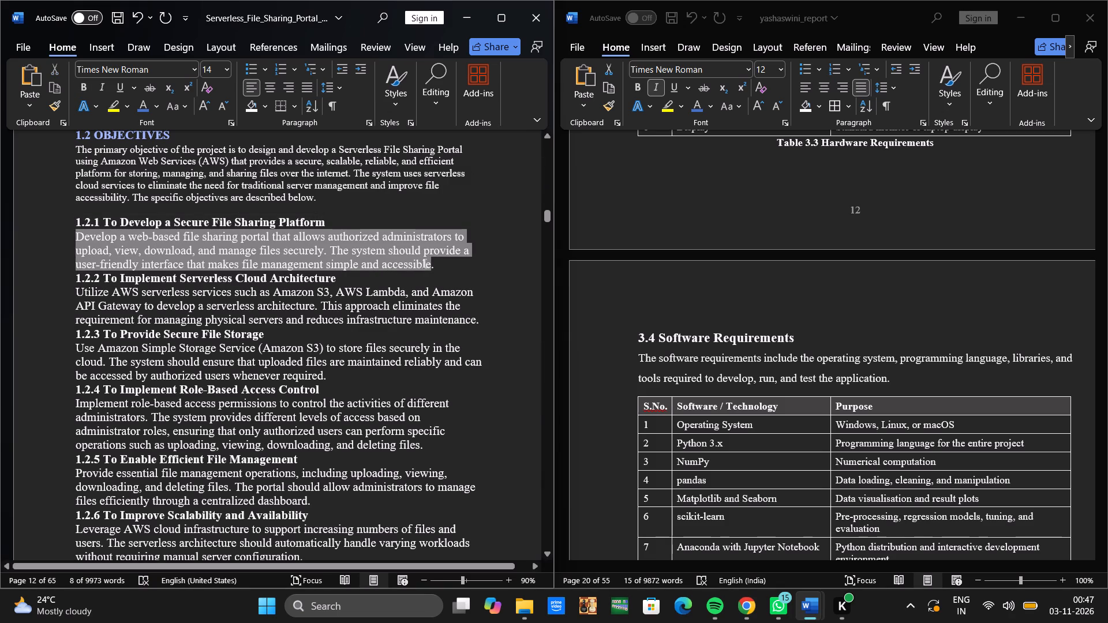
drag(424, 263, 426, 264)
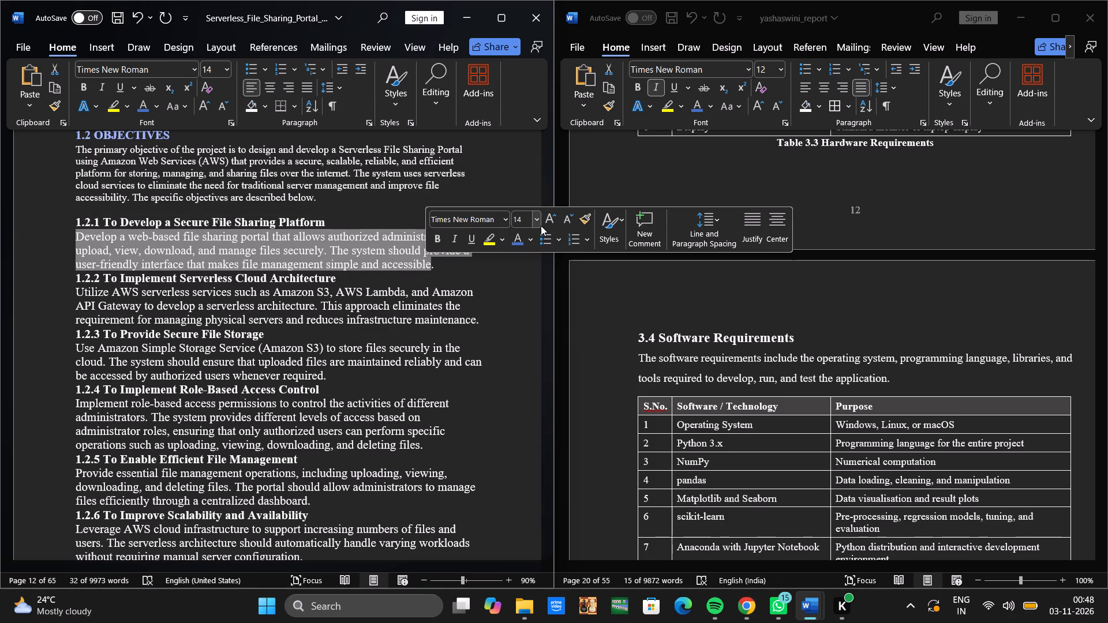
click(540, 224)
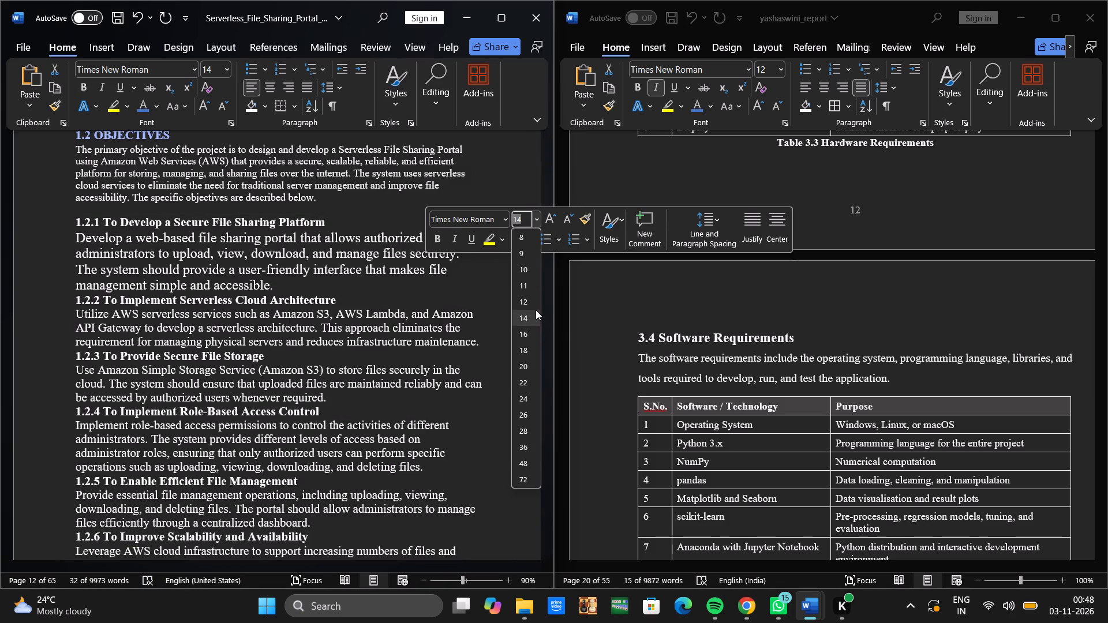
click(535, 306)
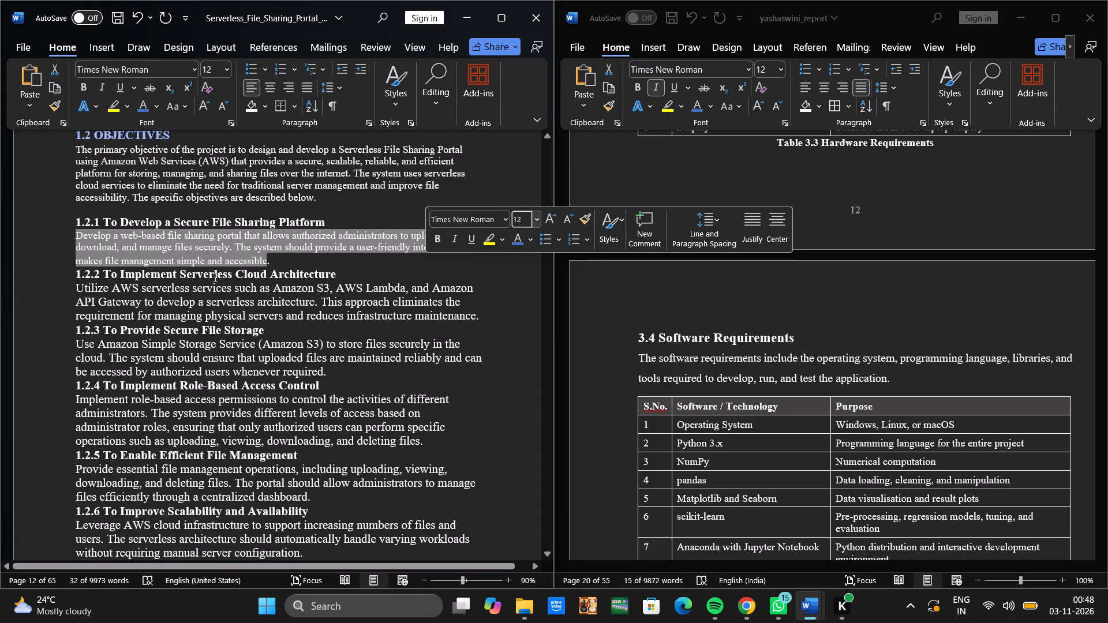
Insert one blank line before the 1.2.2 heading and one before the 1.2.3 heading.
click(74, 275)
drag(74, 275, 270, 283)
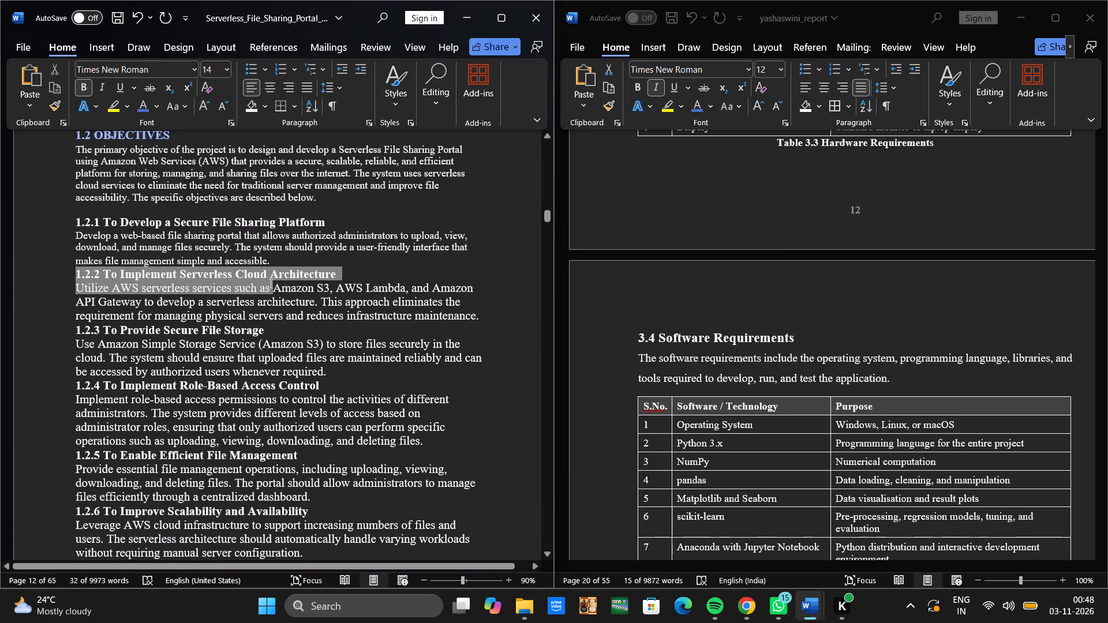
drag(270, 283, 225, 324)
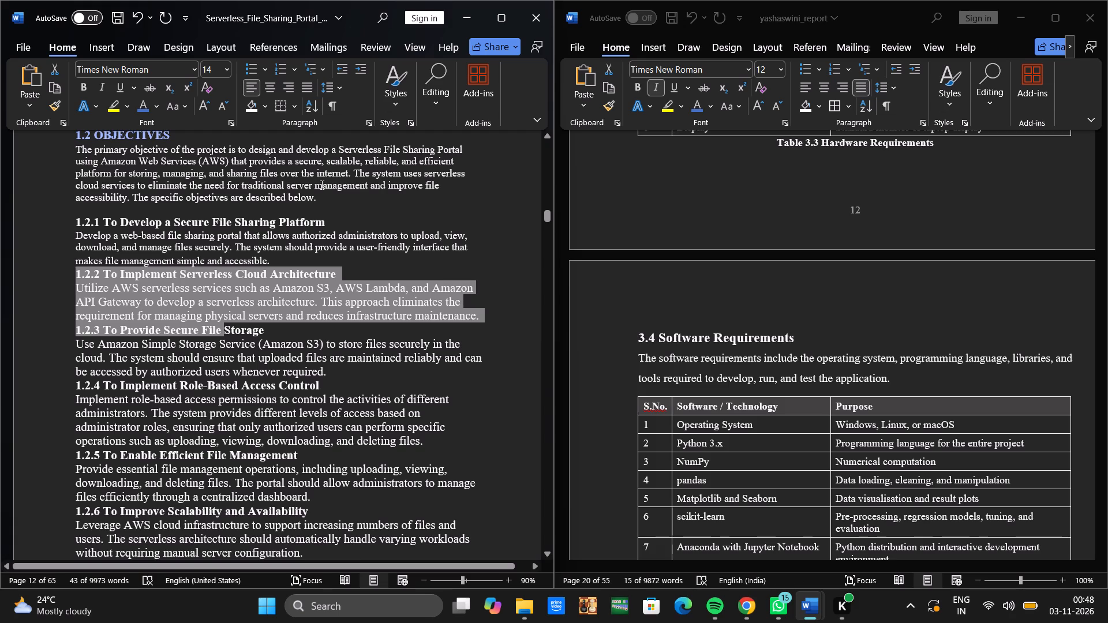
click(356, 255)
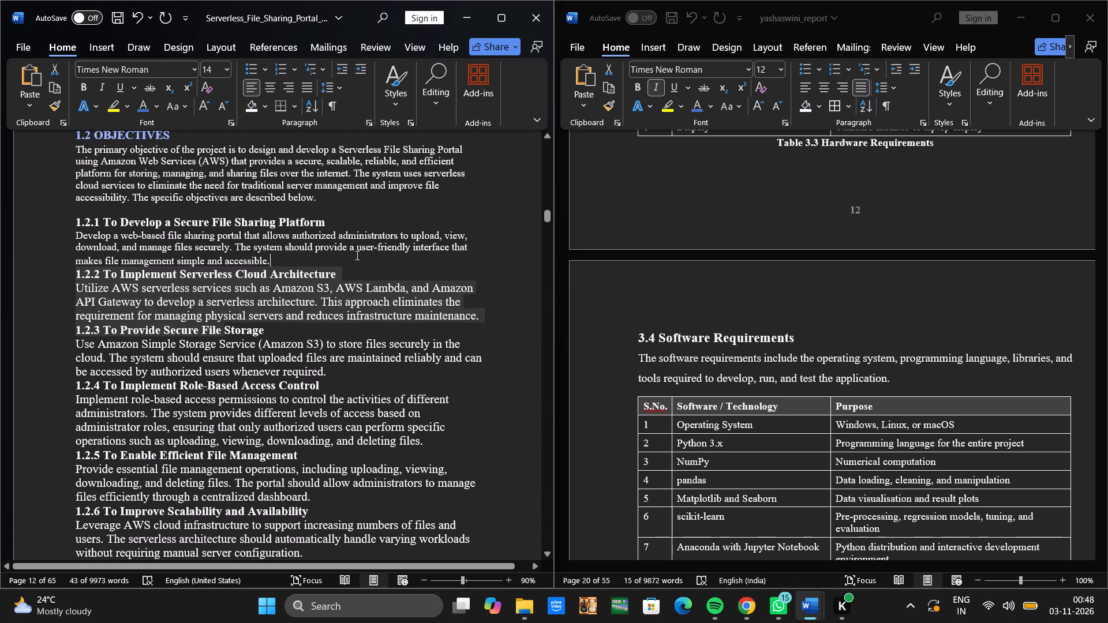
key(Return)
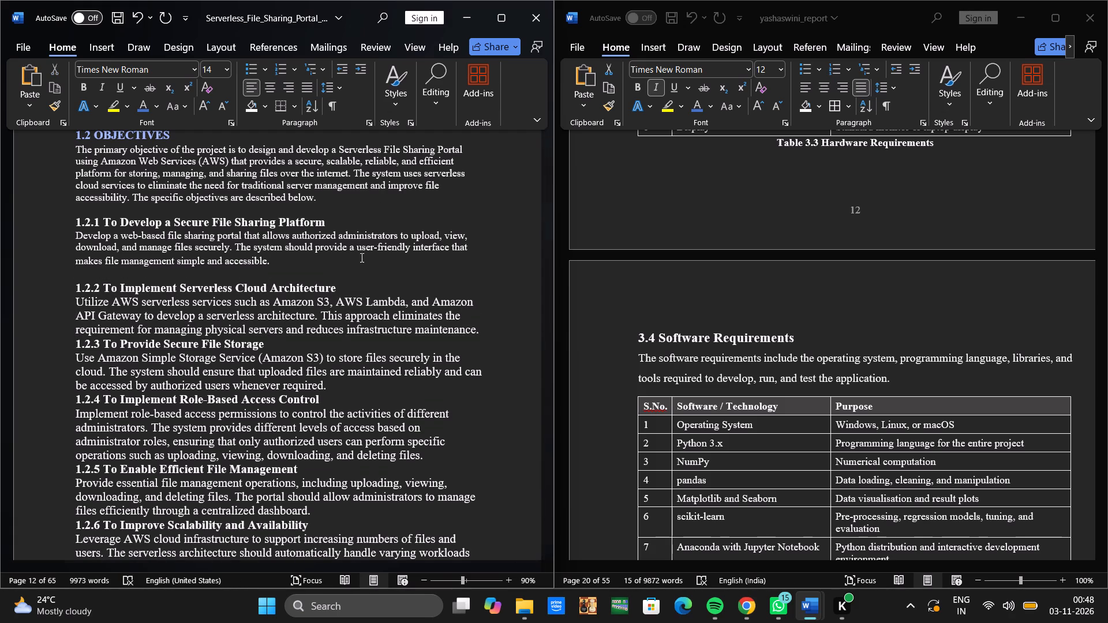
click(286, 341)
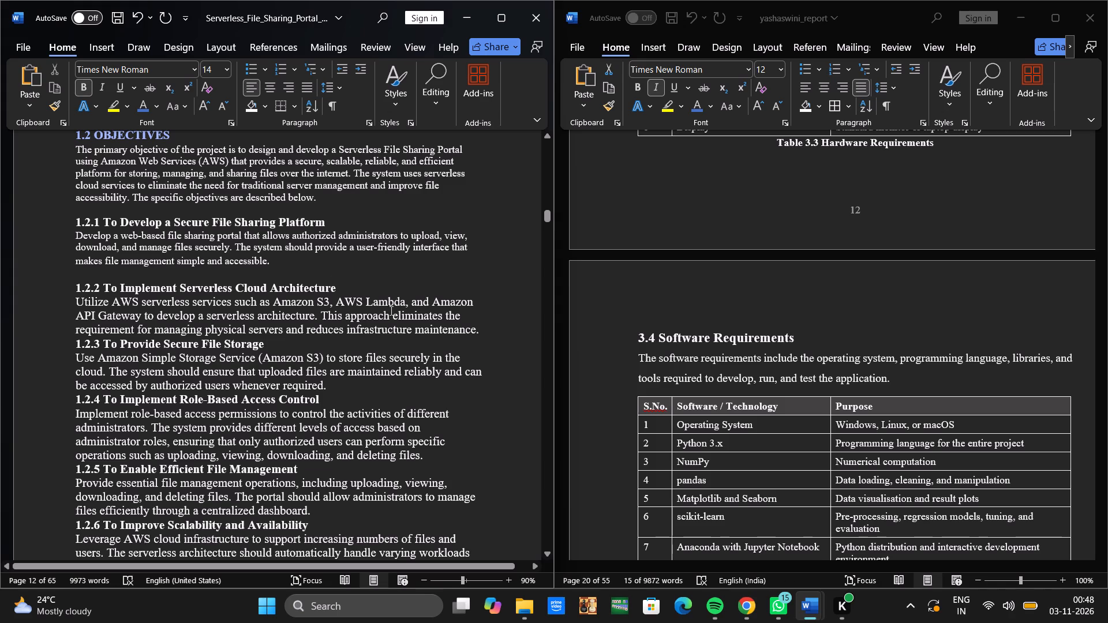
click(497, 322)
key(Return)
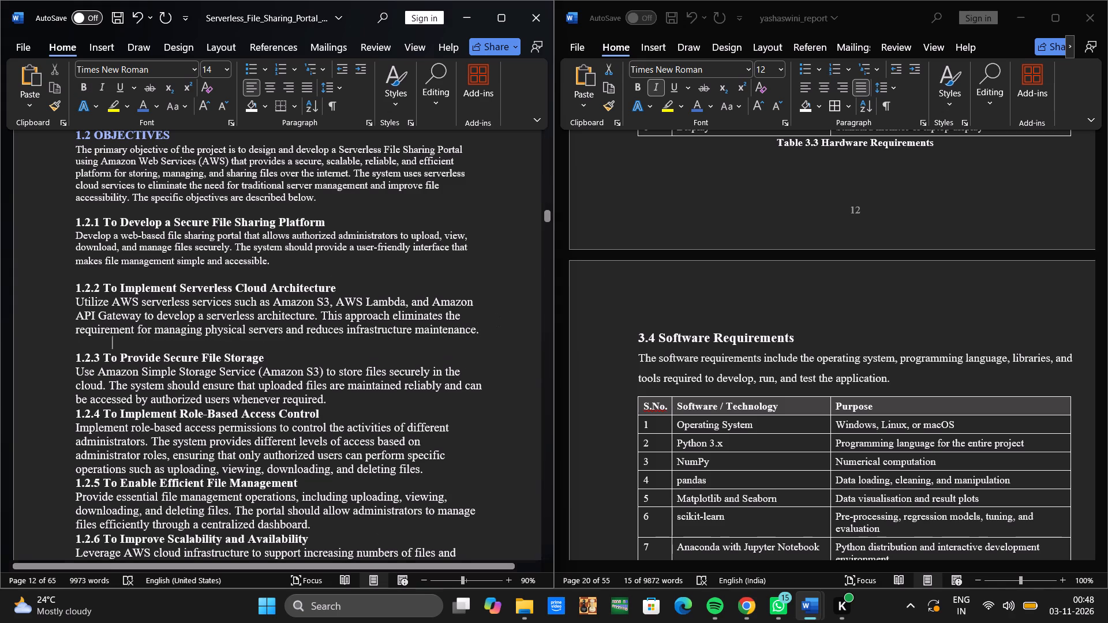
Set the body paragraph under 1.2.2 To Implement Serverless Cloud Architecture to font size 12.
click(71, 304)
drag(71, 304, 462, 333)
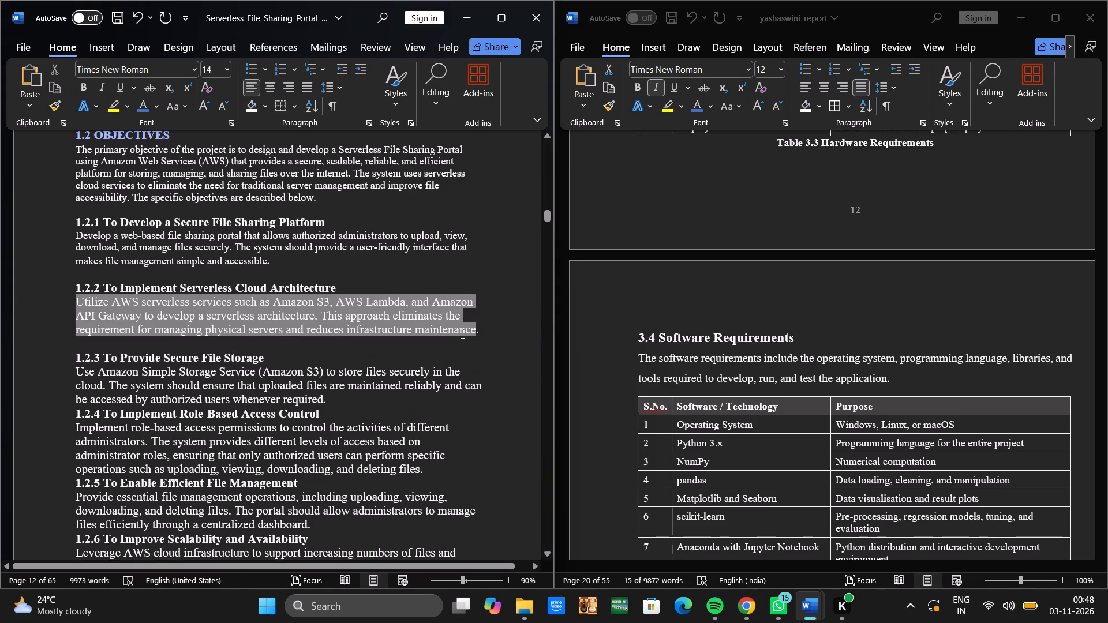
drag(462, 333, 463, 333)
click(574, 283)
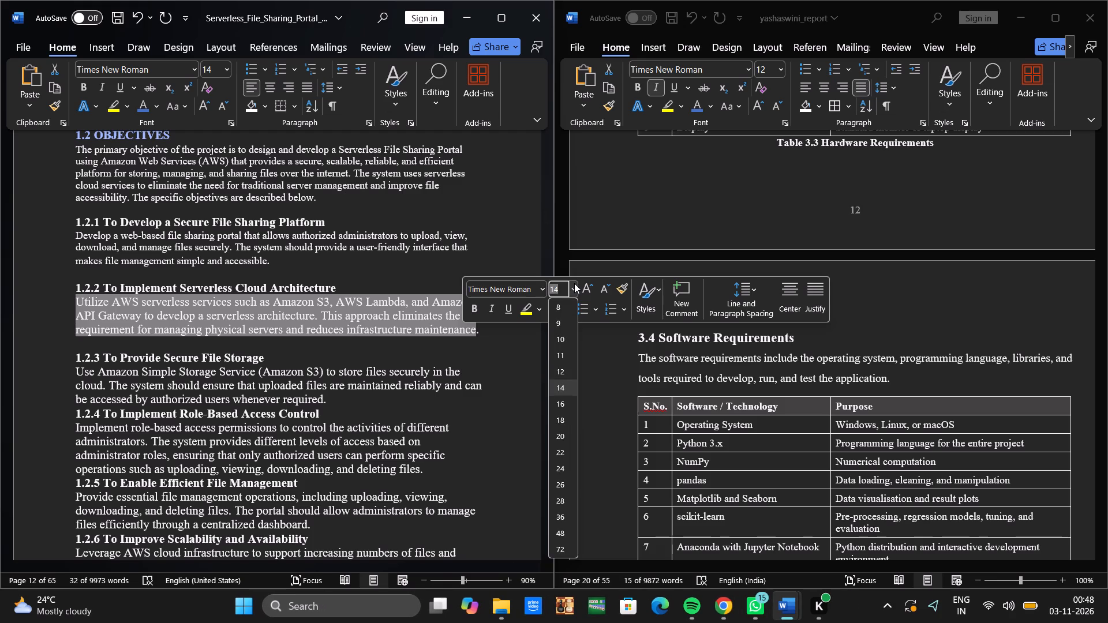
click(571, 367)
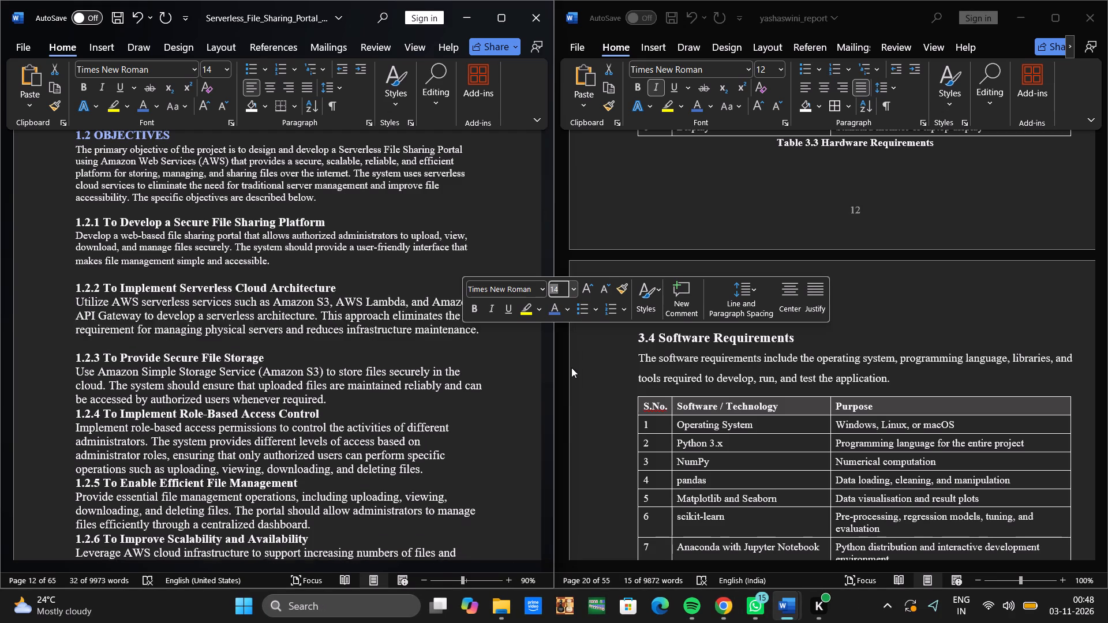
Set the body paragraph under 1.2.3 To Provide Secure File Storage to font size 12 and insert a blank line after it.
scroll(426, 398, down, 1)
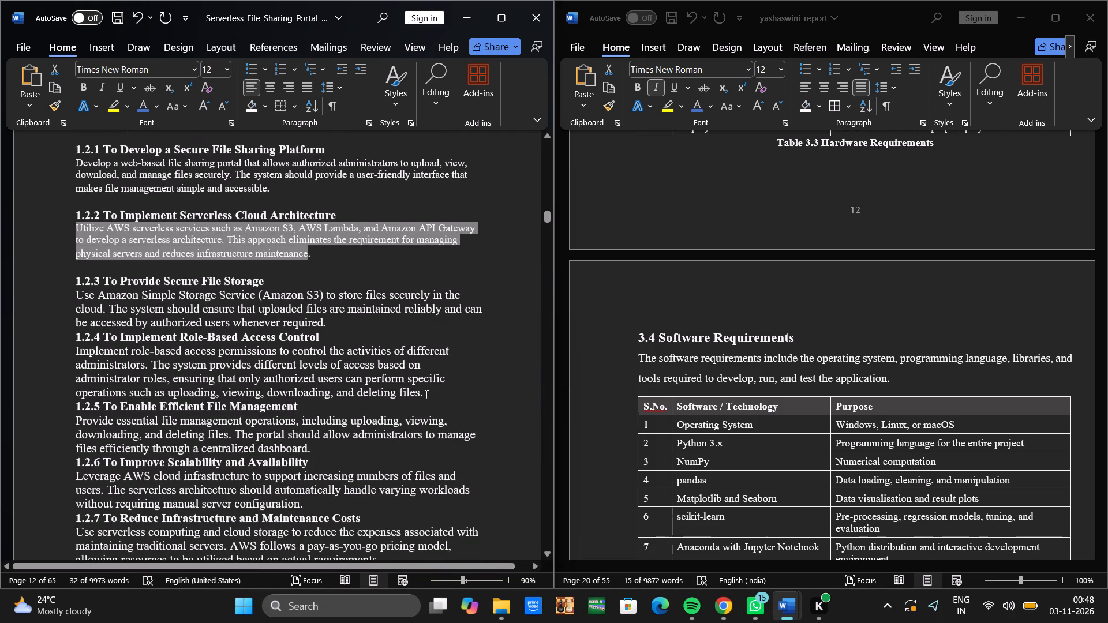
click(77, 297)
drag(77, 297, 327, 320)
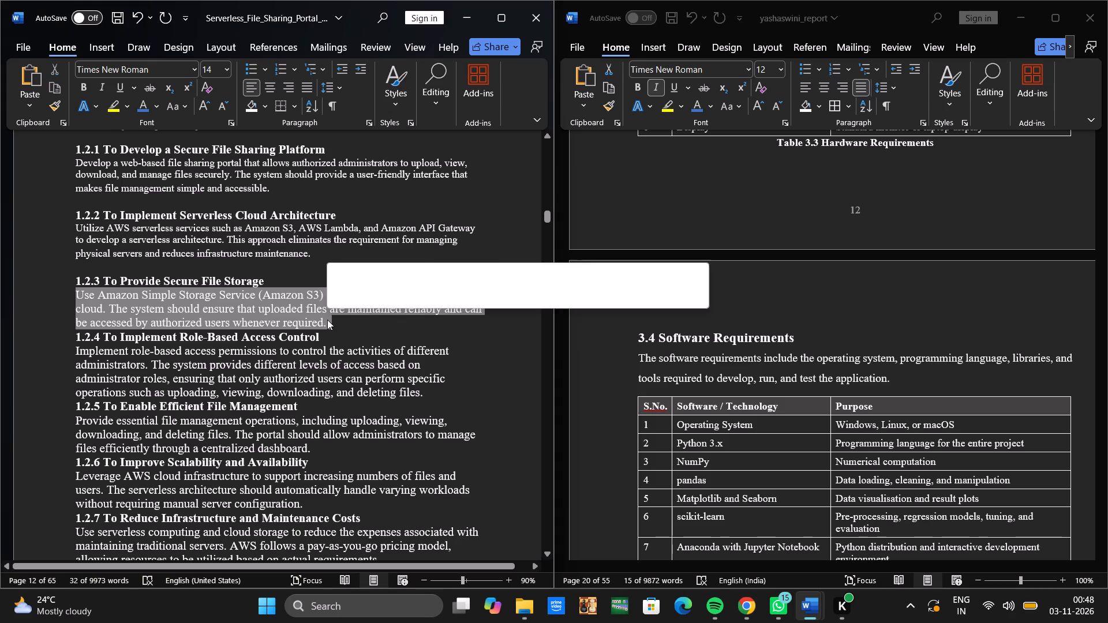
click(437, 269)
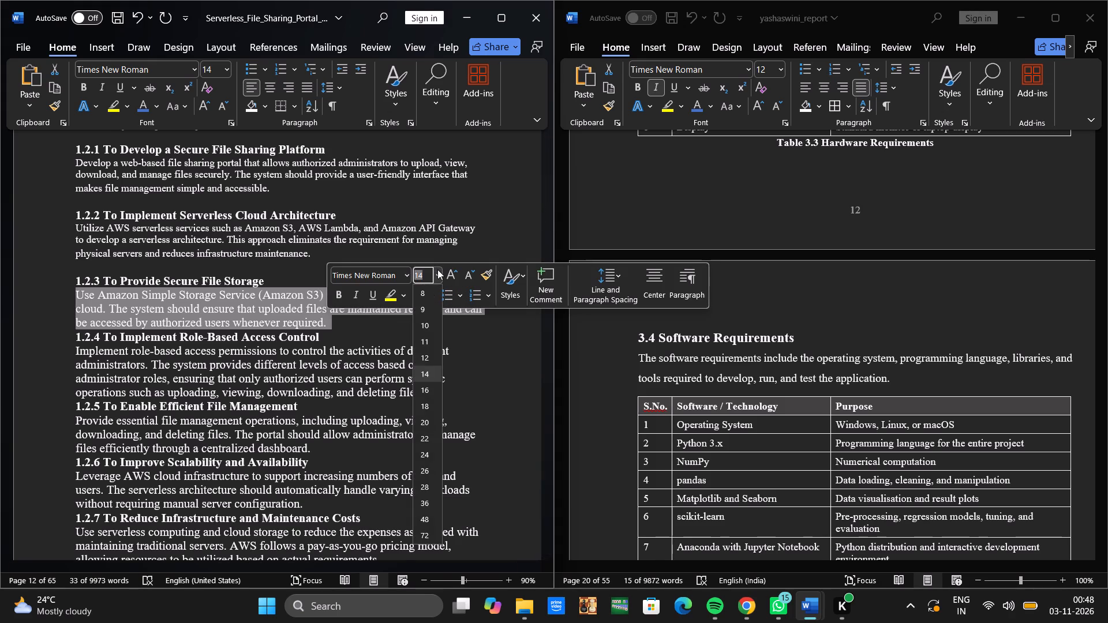
click(440, 363)
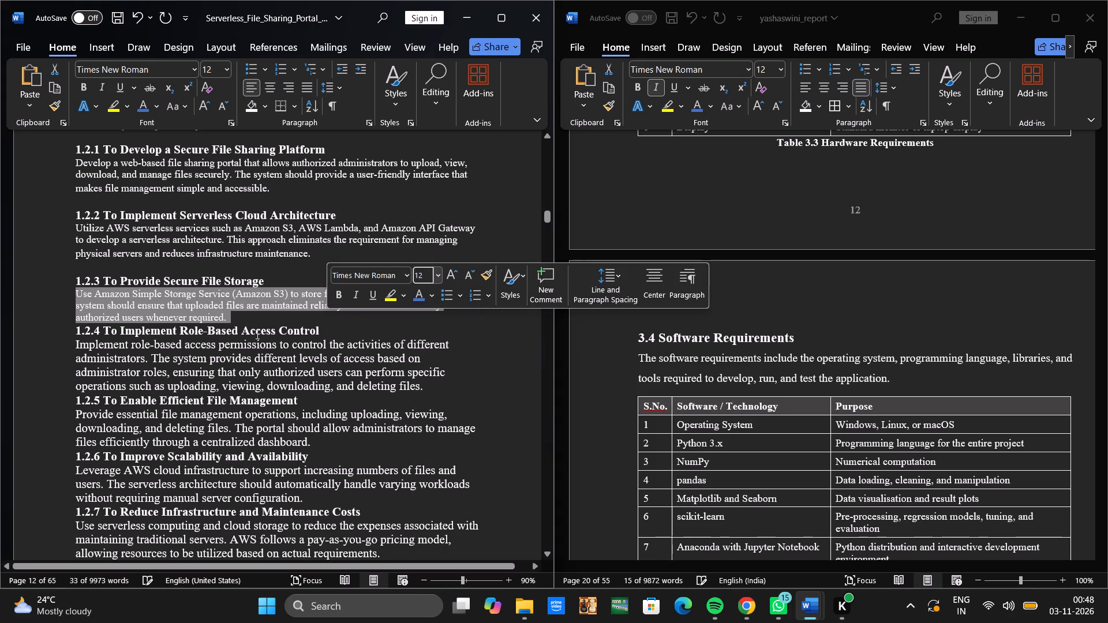
click(247, 324)
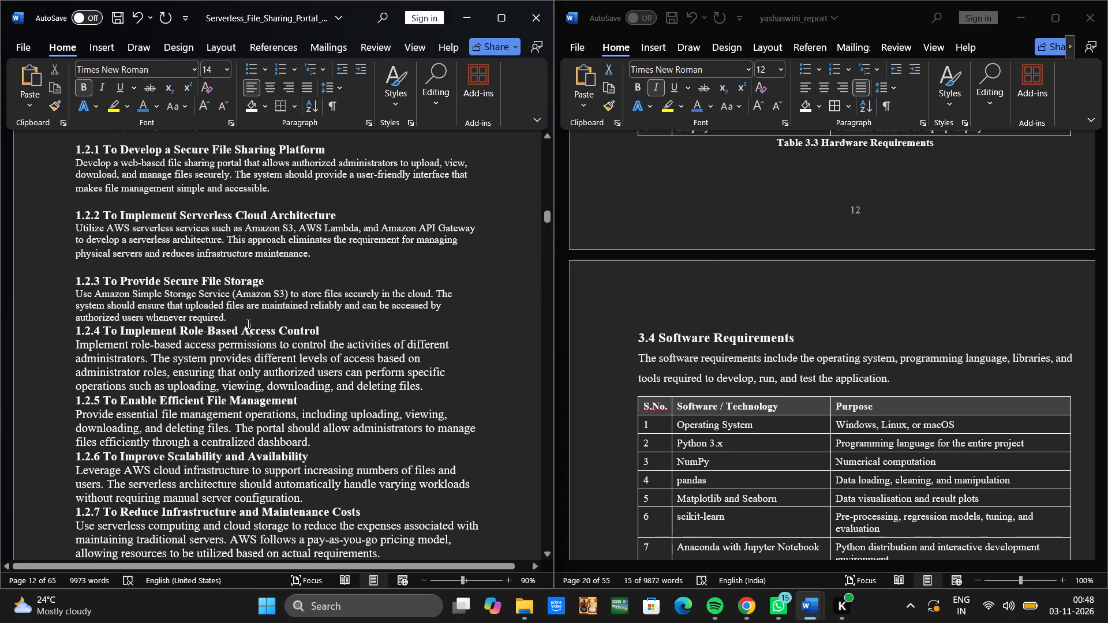
click(247, 318)
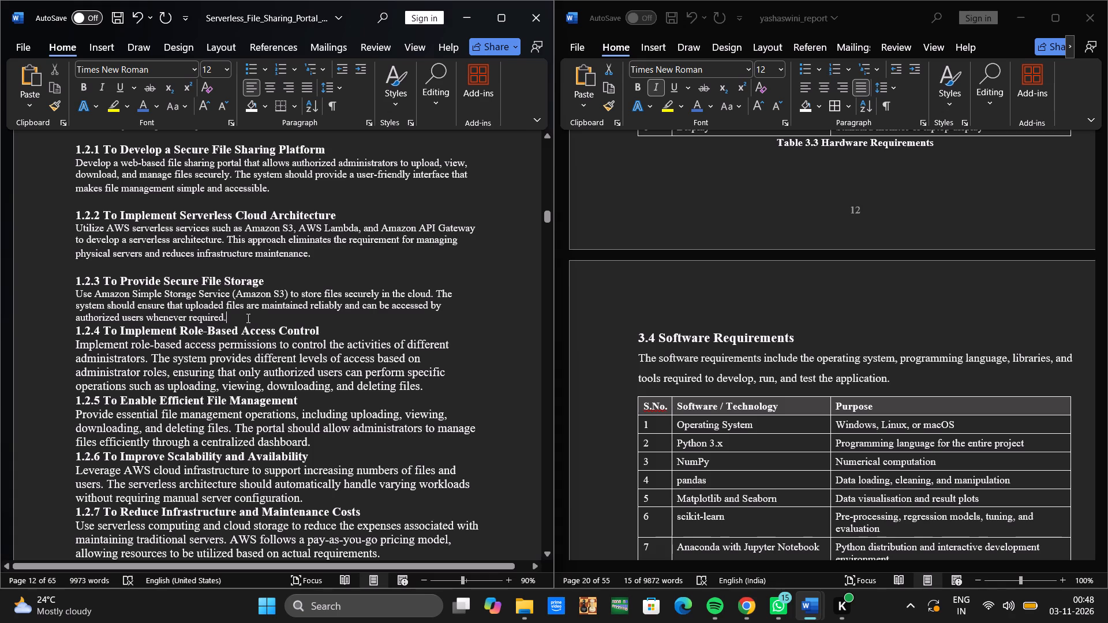
key(Return)
Set the body paragraph under 1.2.4 To Implement Role-Based Access Control to font size 12.
scroll(230, 335, down, 2)
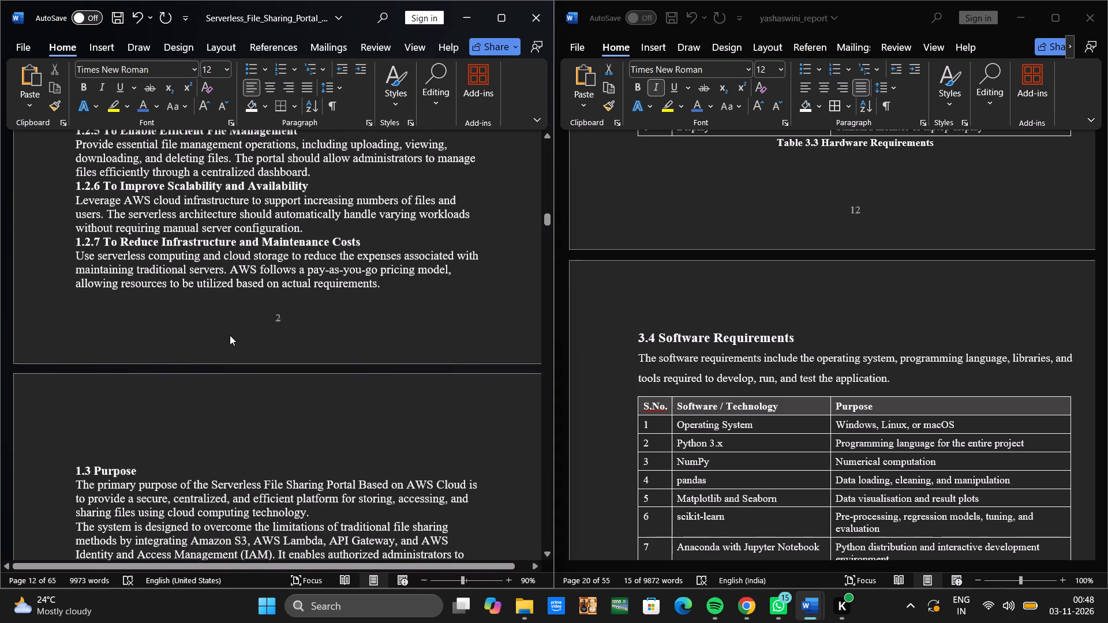
scroll(230, 335, up, 1)
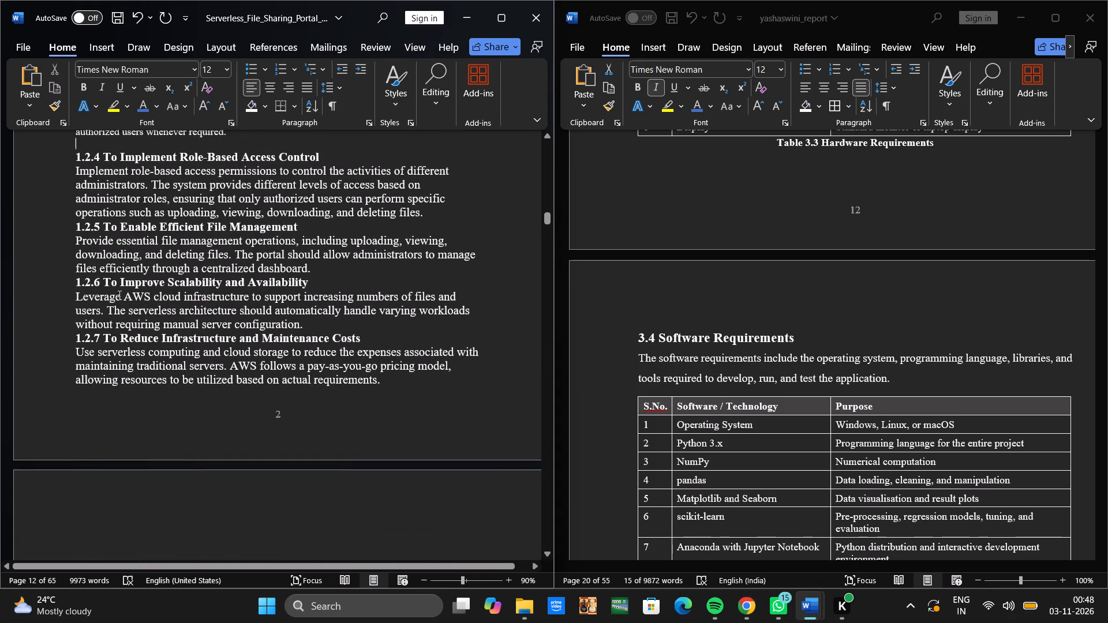
click(77, 170)
drag(77, 170, 81, 171)
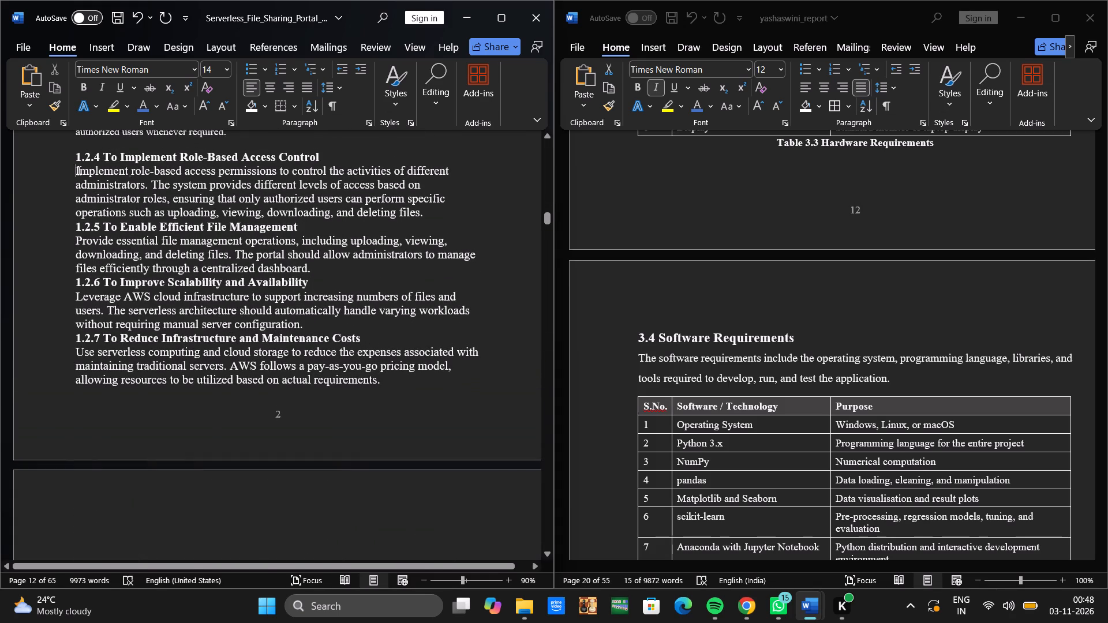
drag(81, 171, 409, 216)
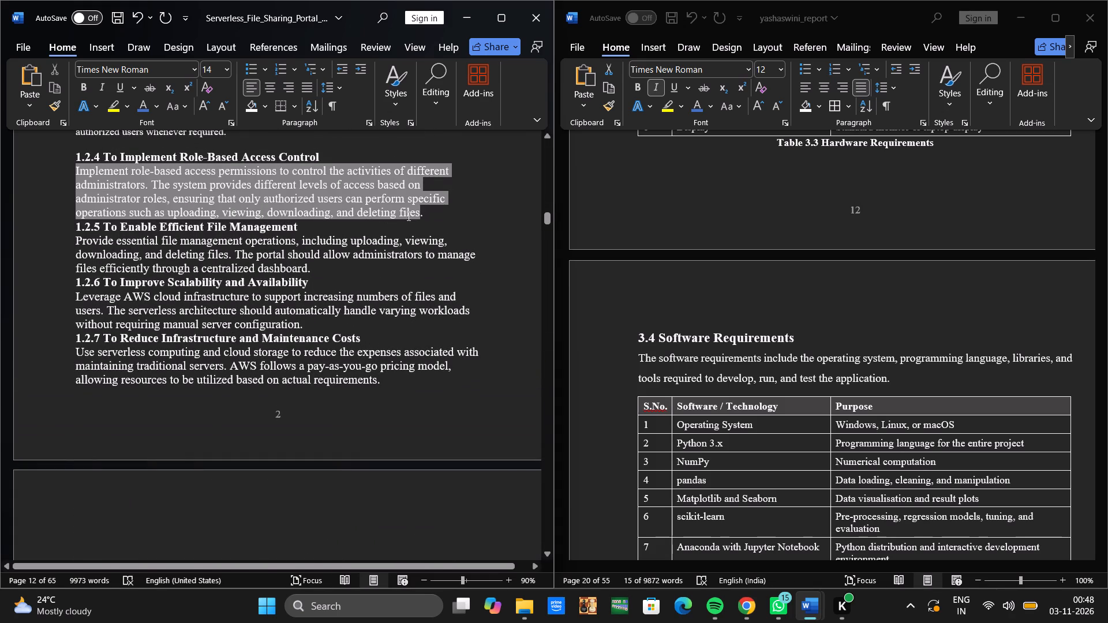
drag(409, 216, 414, 216)
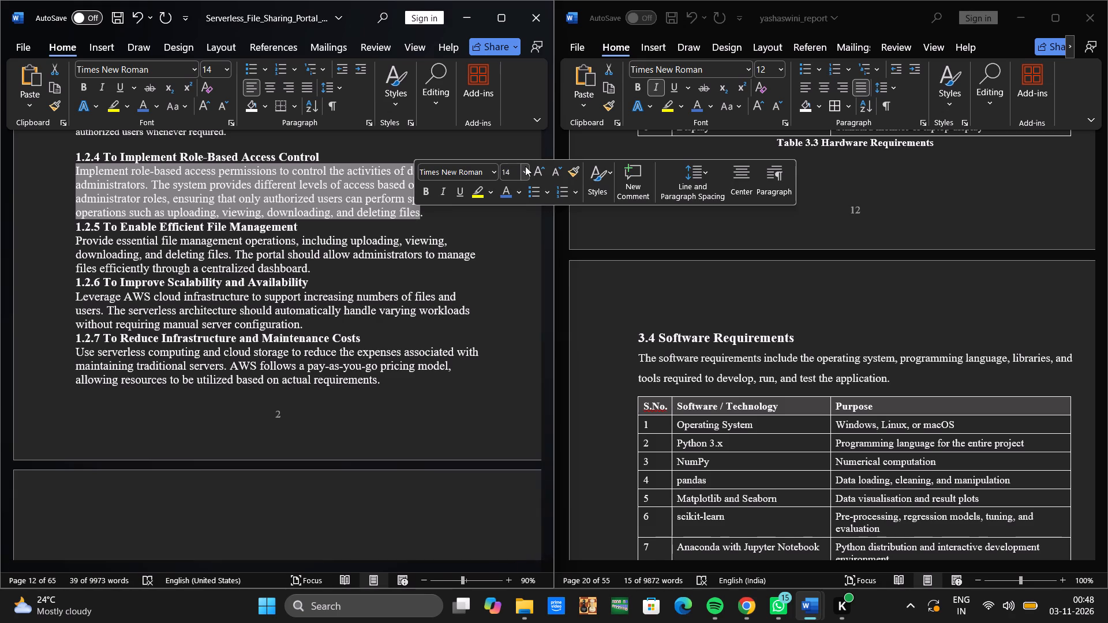
click(525, 166)
click(516, 254)
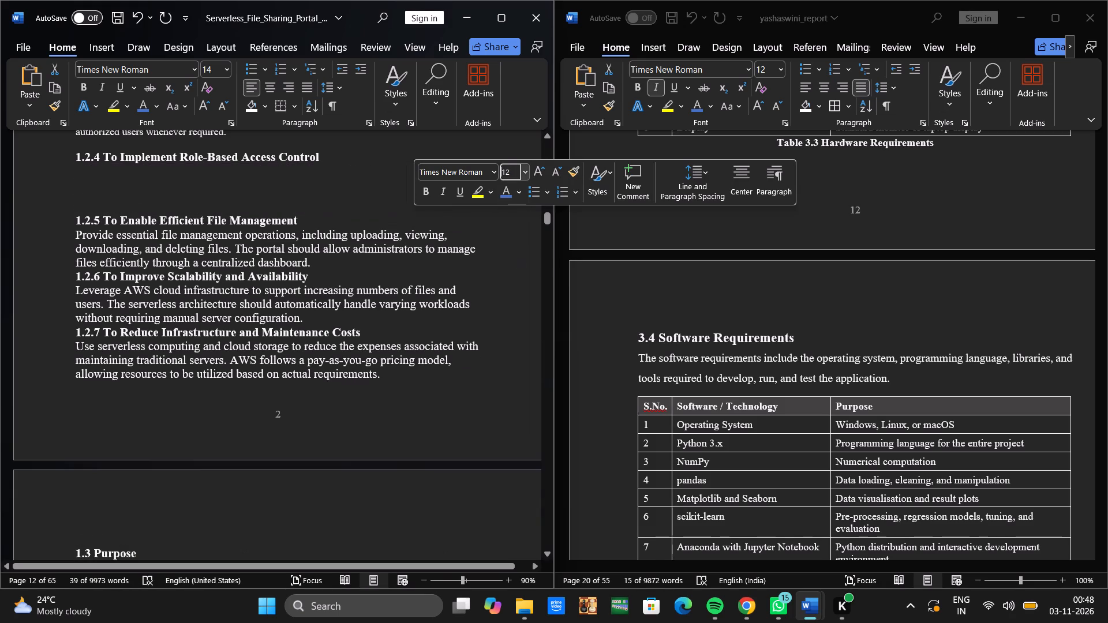
Set the body paragraph under 1.2.5 To Enable Efficient File Management to font size 12.
click(77, 232)
drag(77, 232, 317, 257)
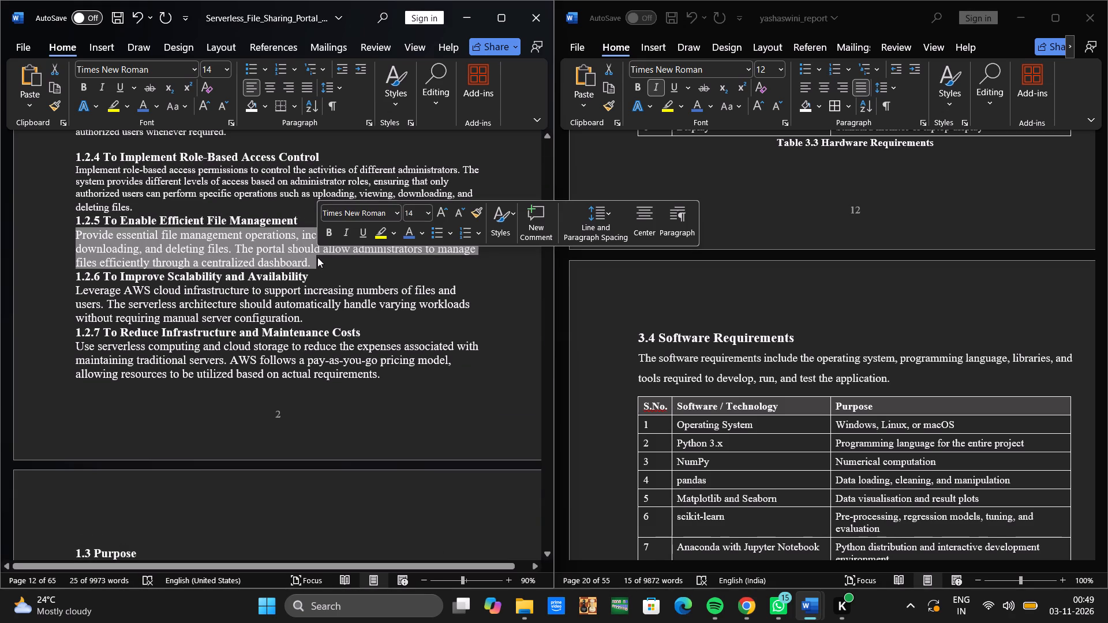
click(428, 212)
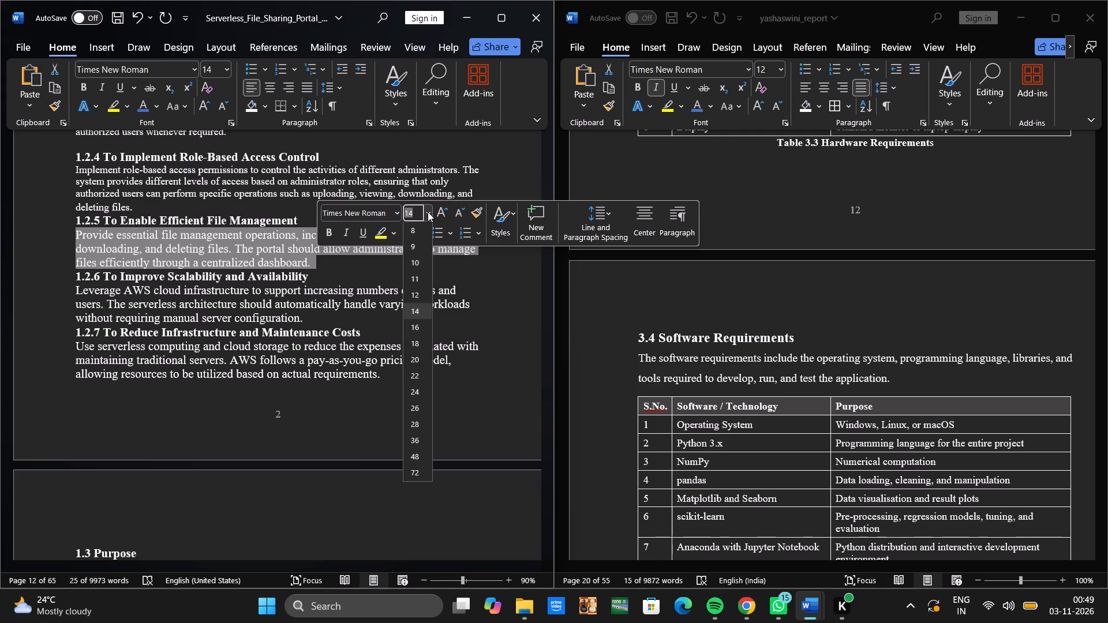
click(428, 297)
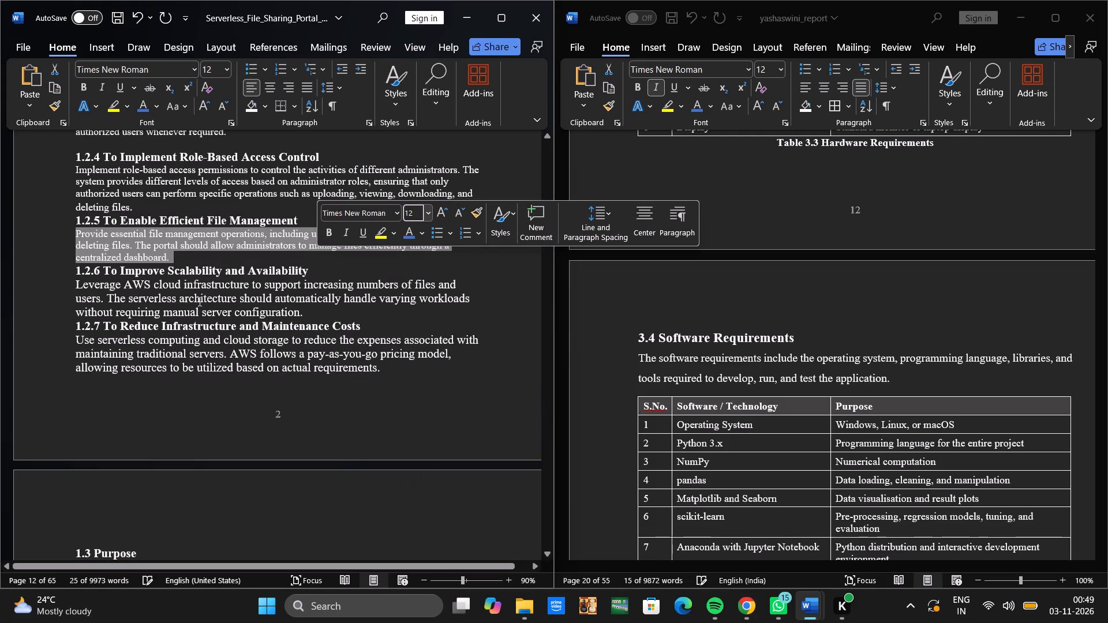
Set the body paragraph under 1.2.6 To Improve Scalability and Availability to font size 12.
click(74, 280)
drag(74, 280, 319, 300)
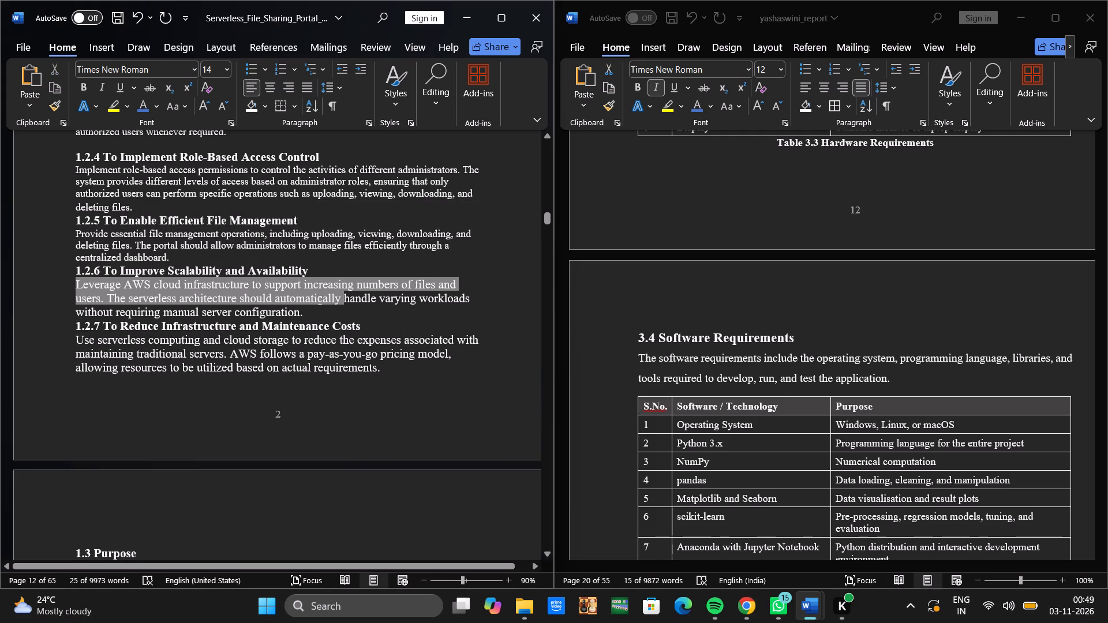
drag(319, 300, 321, 309)
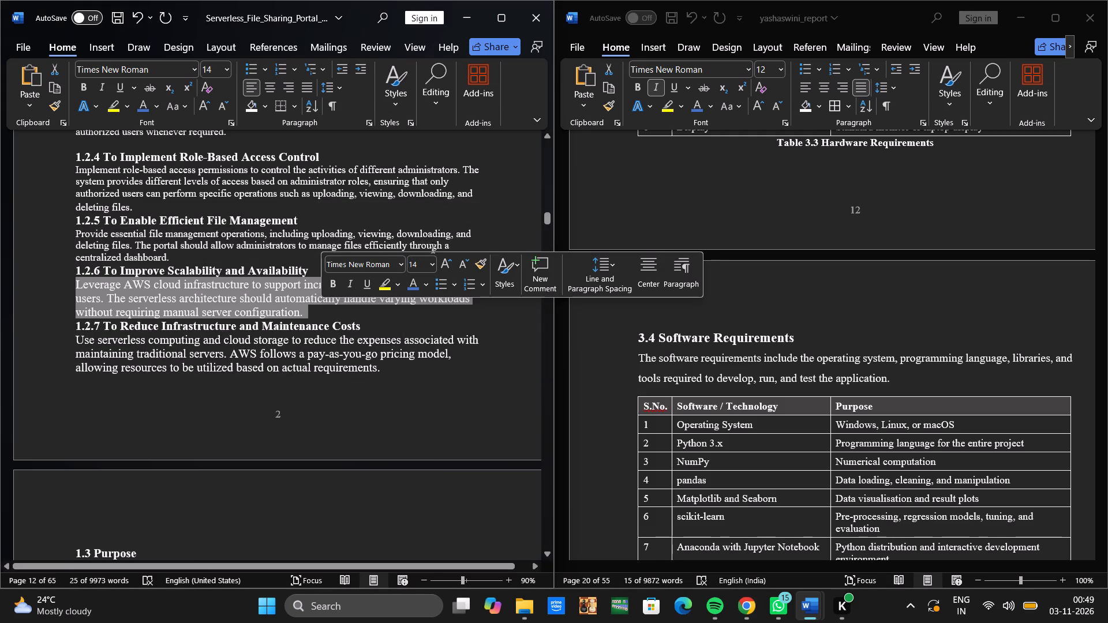
click(431, 265)
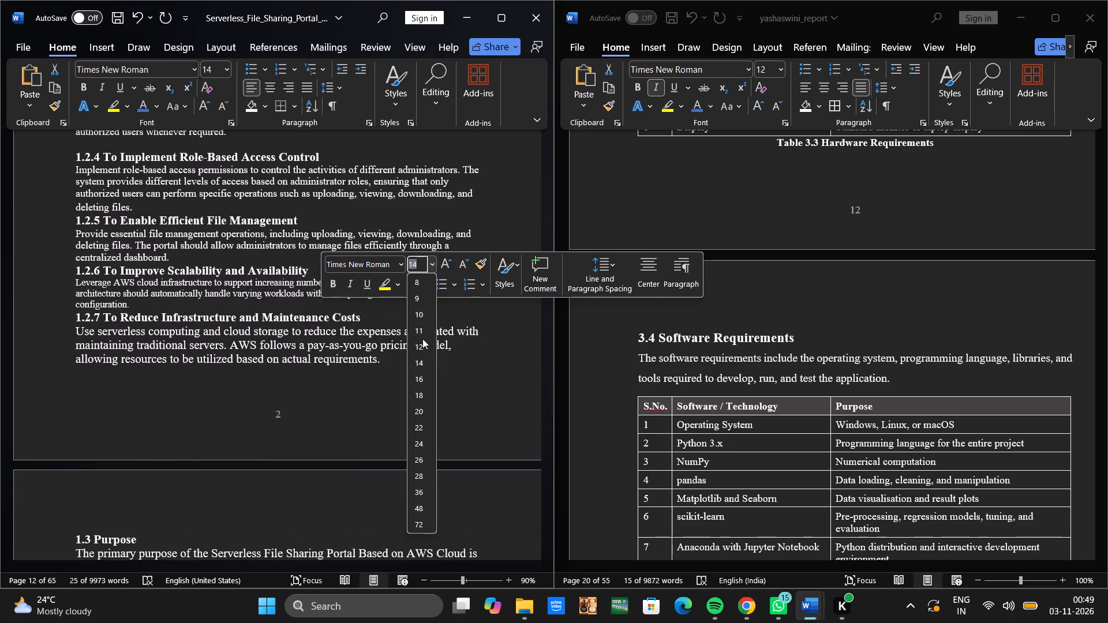
click(424, 339)
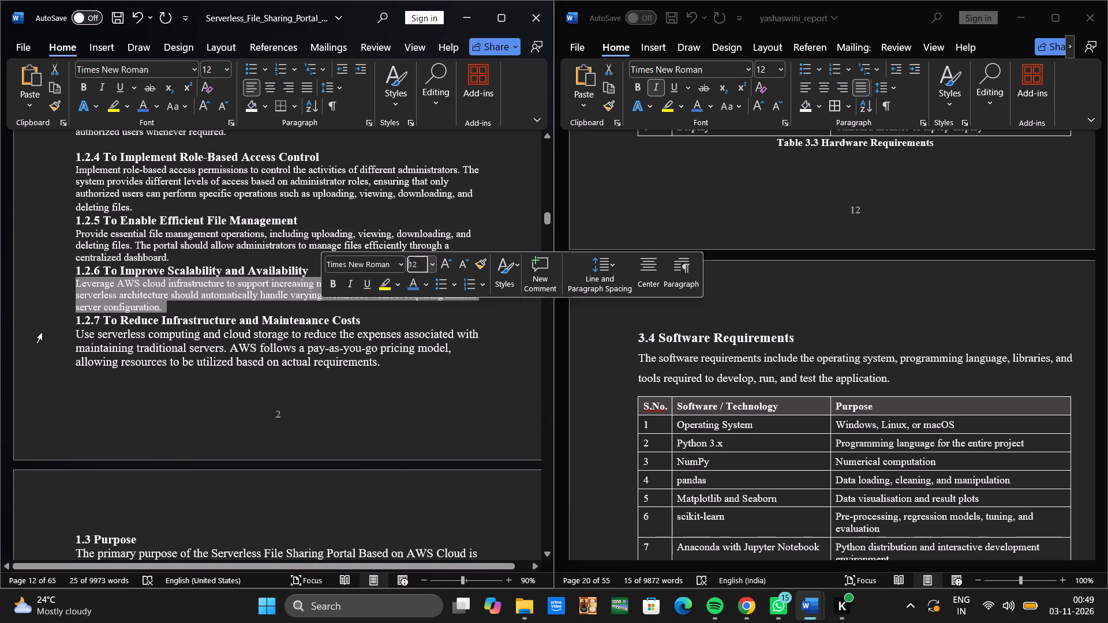
Set the body paragraph under 1.2.7 To Reduce Infrastructure and Maintenance Costs to font size 12.
click(80, 331)
drag(80, 331, 367, 369)
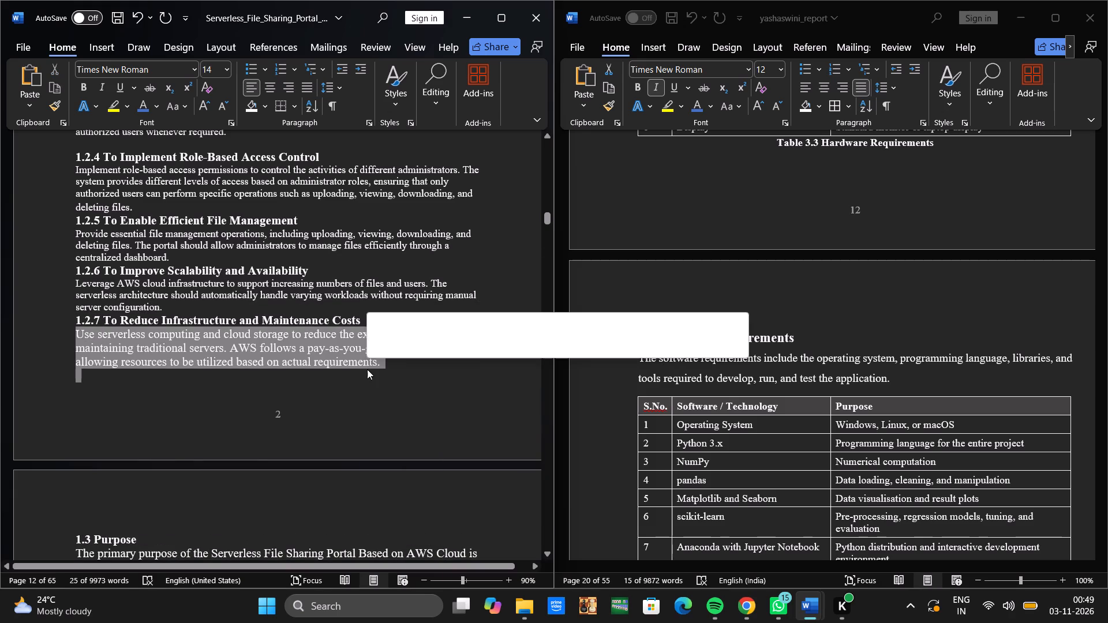
click(477, 328)
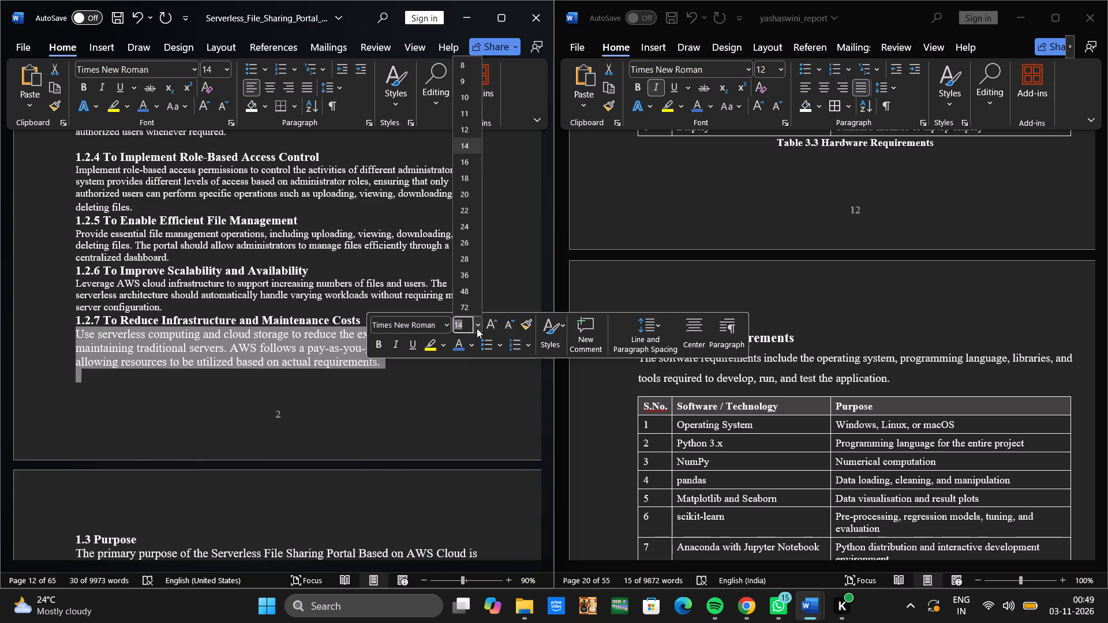
click(474, 131)
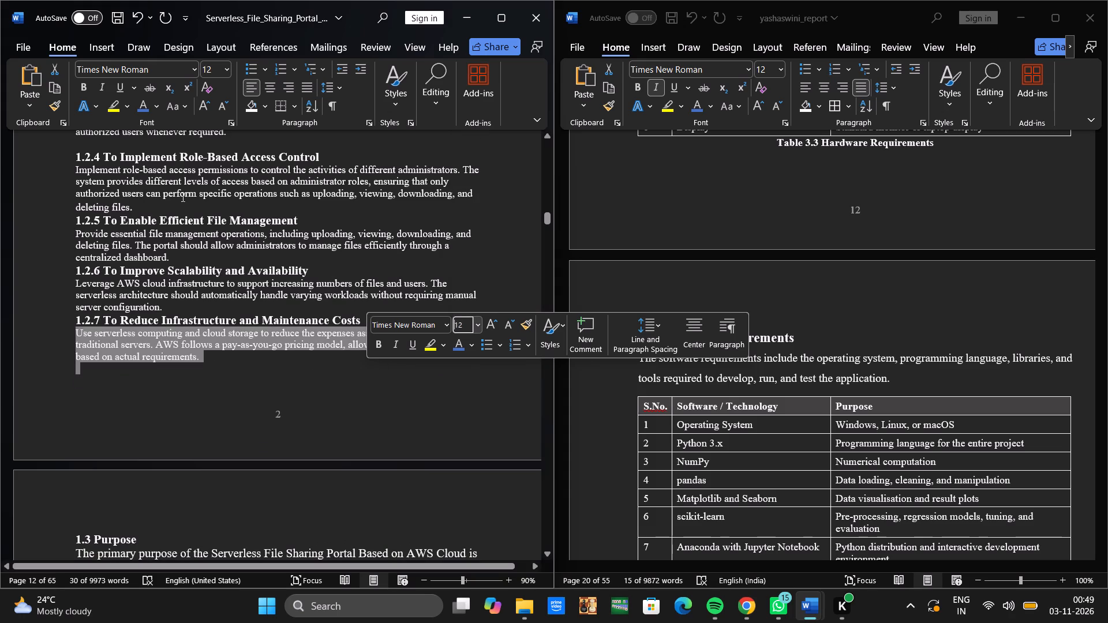
Insert a blank line after each of the body paragraphs of sections 1.2.4, 1.2.5 and 1.2.6.
click(177, 200)
key(Return)
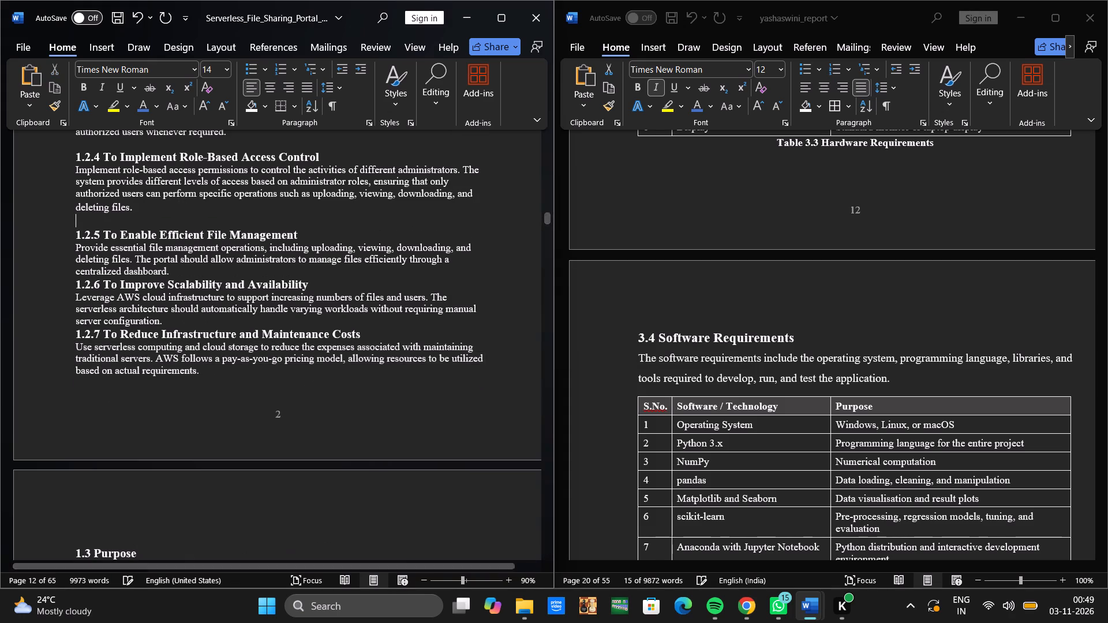
click(187, 268)
key(Return)
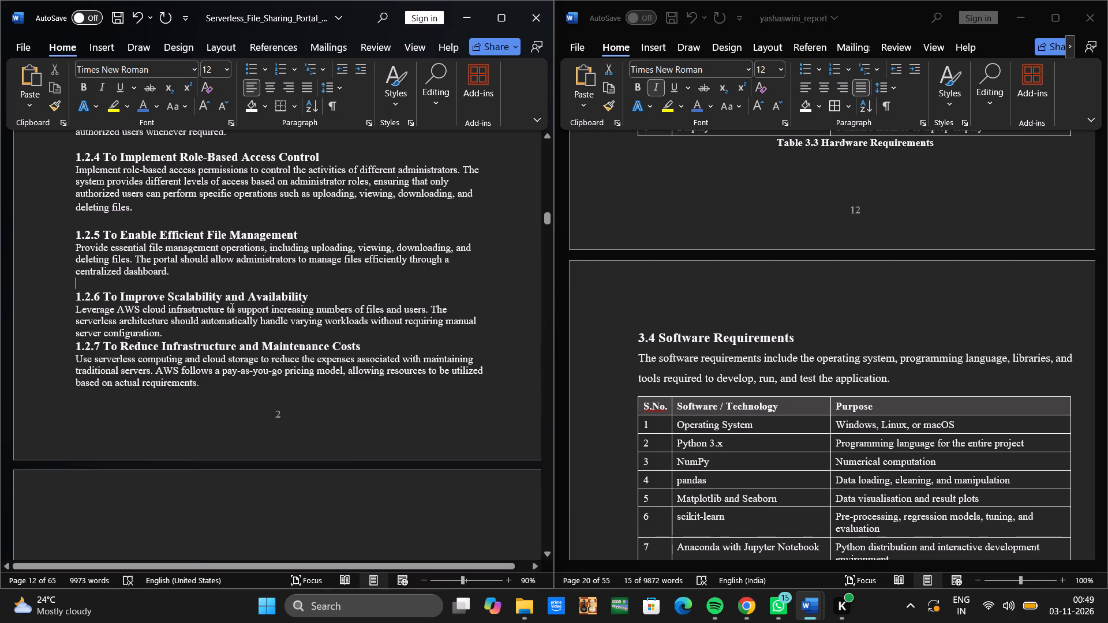
click(230, 332)
key(Return)
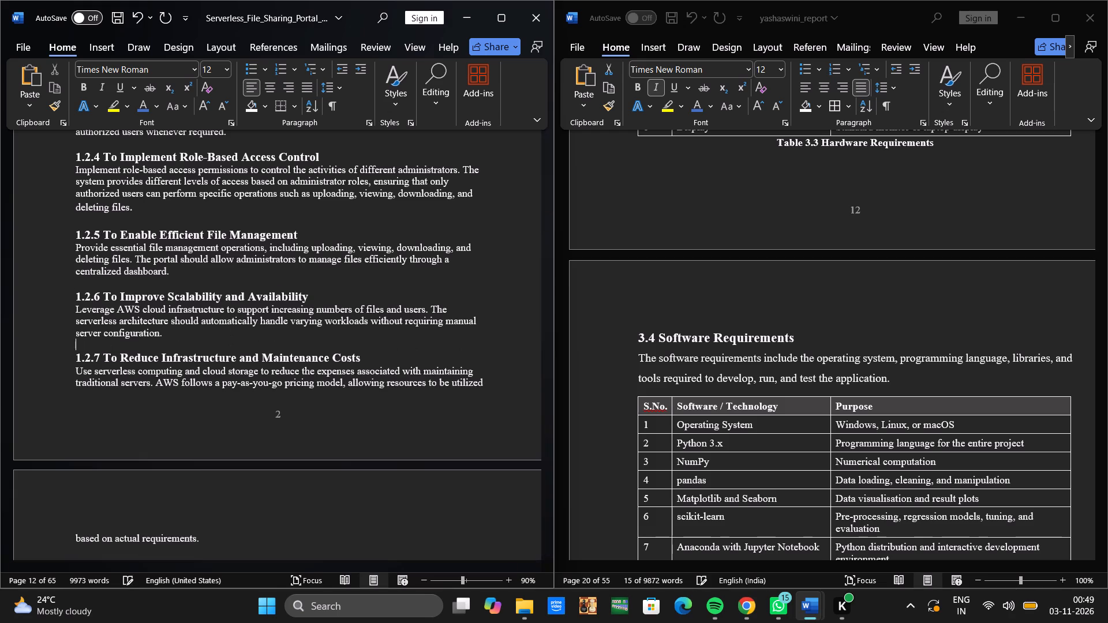
Remove one blank line above the 1.3 Purpose heading.
scroll(230, 332, down, 1)
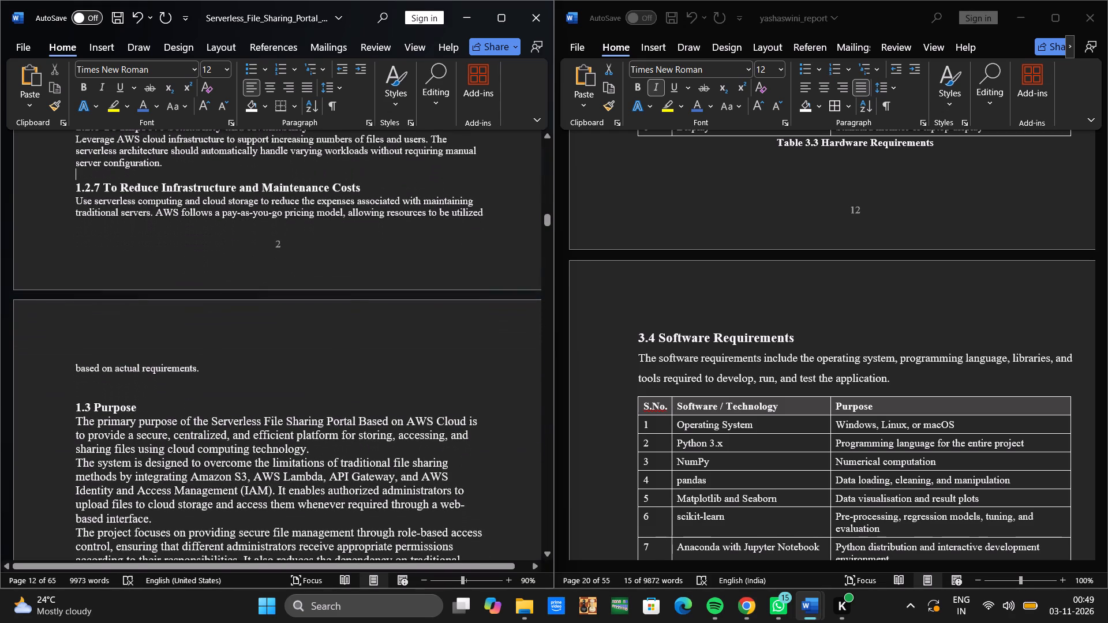
scroll(230, 332, down, 2)
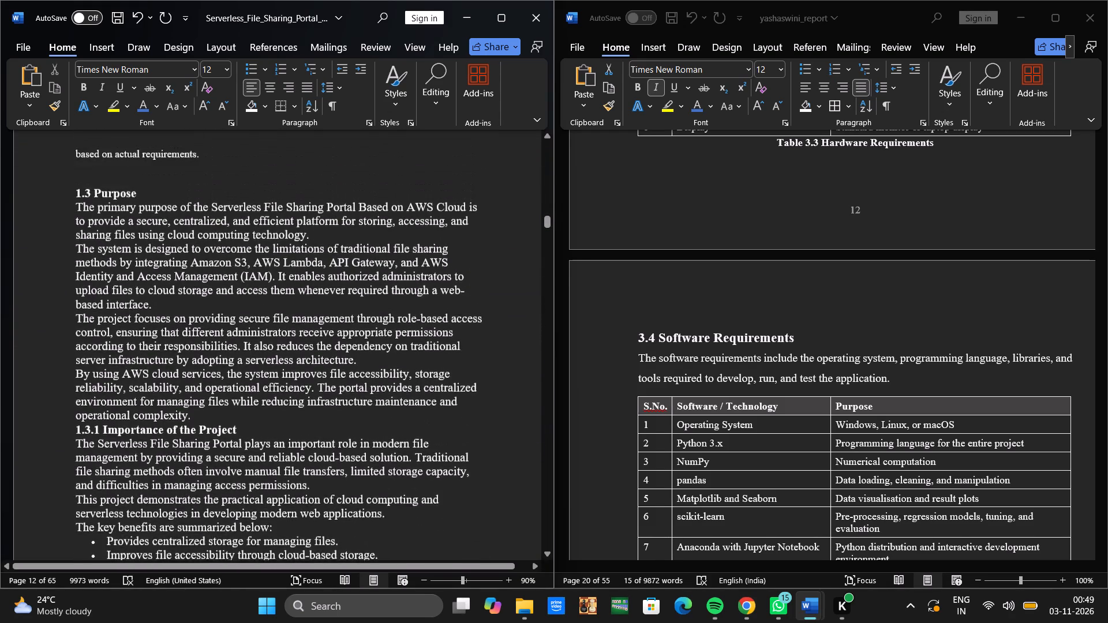
scroll(230, 332, down, 1)
scroll(237, 477, up, 1)
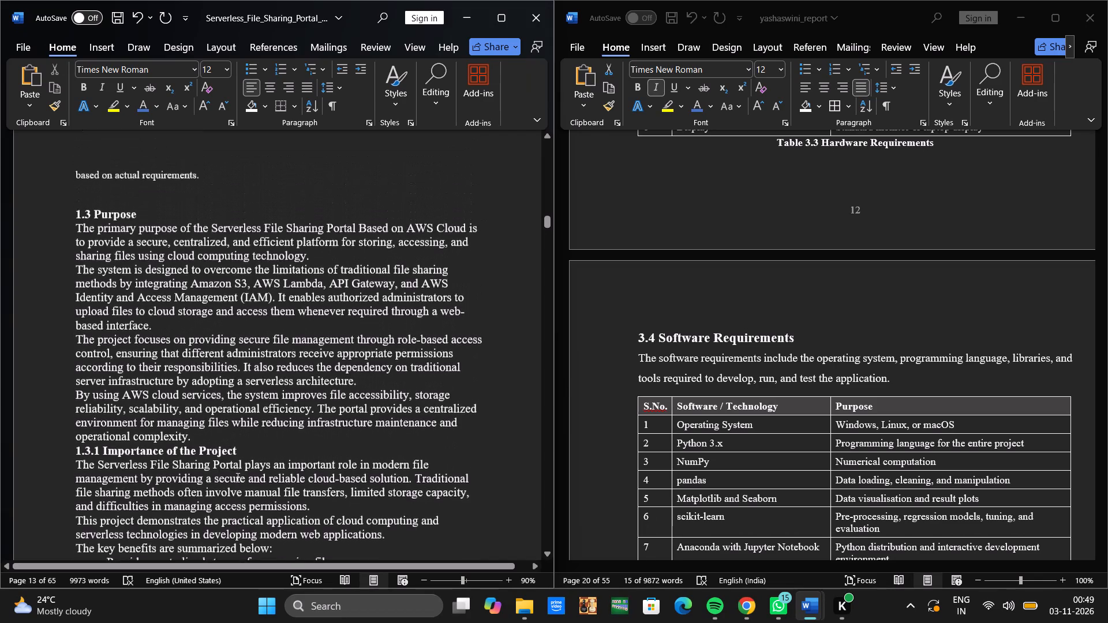
scroll(237, 477, up, 1)
click(73, 226)
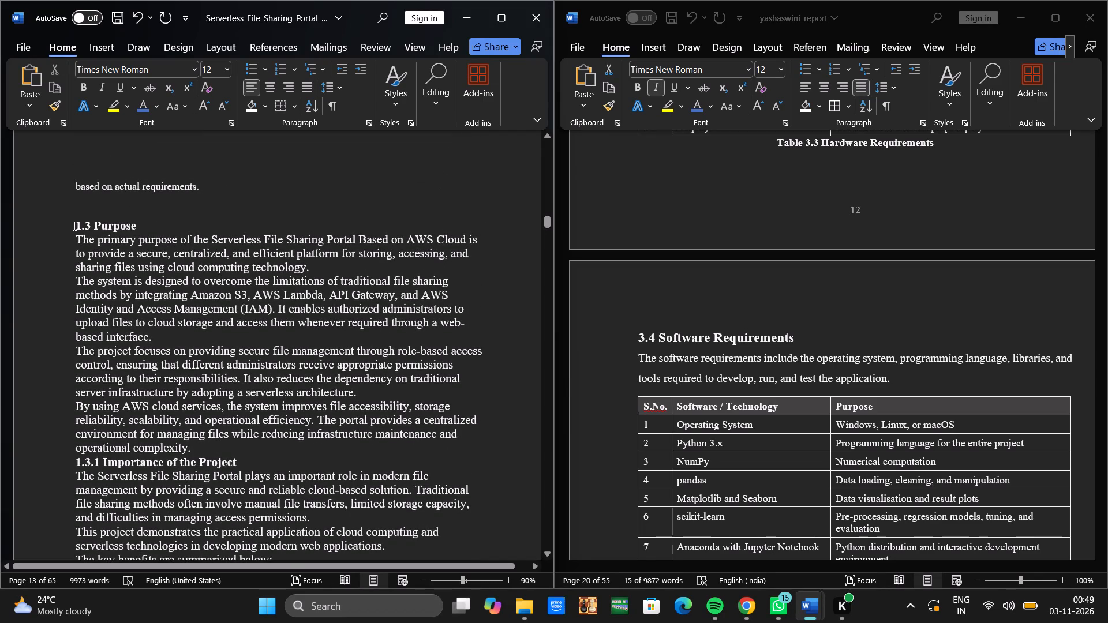
key(BackSpace)
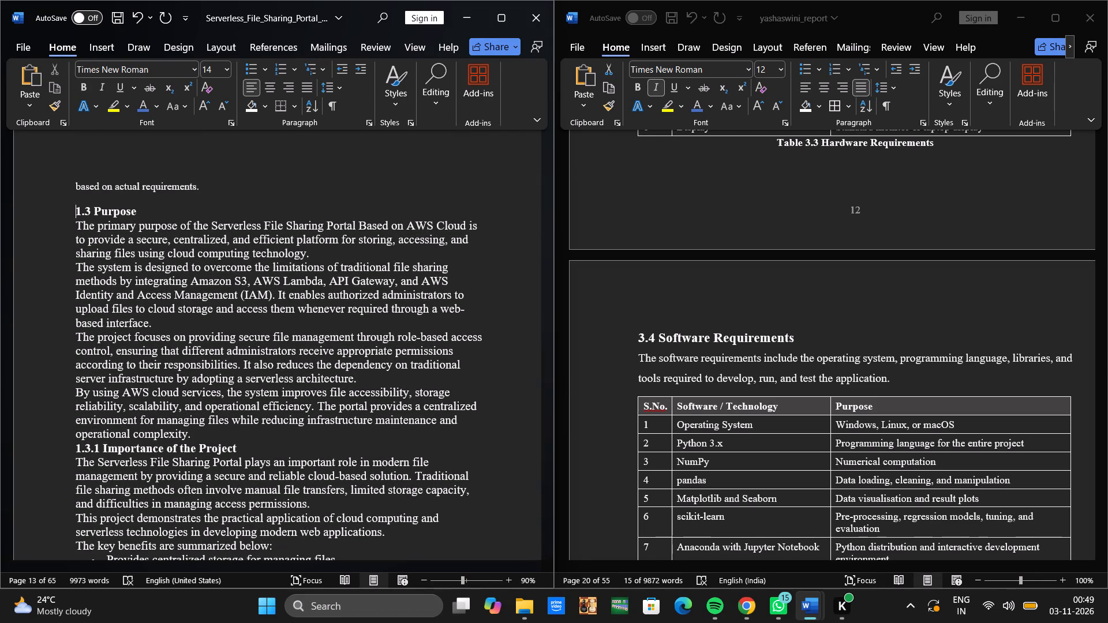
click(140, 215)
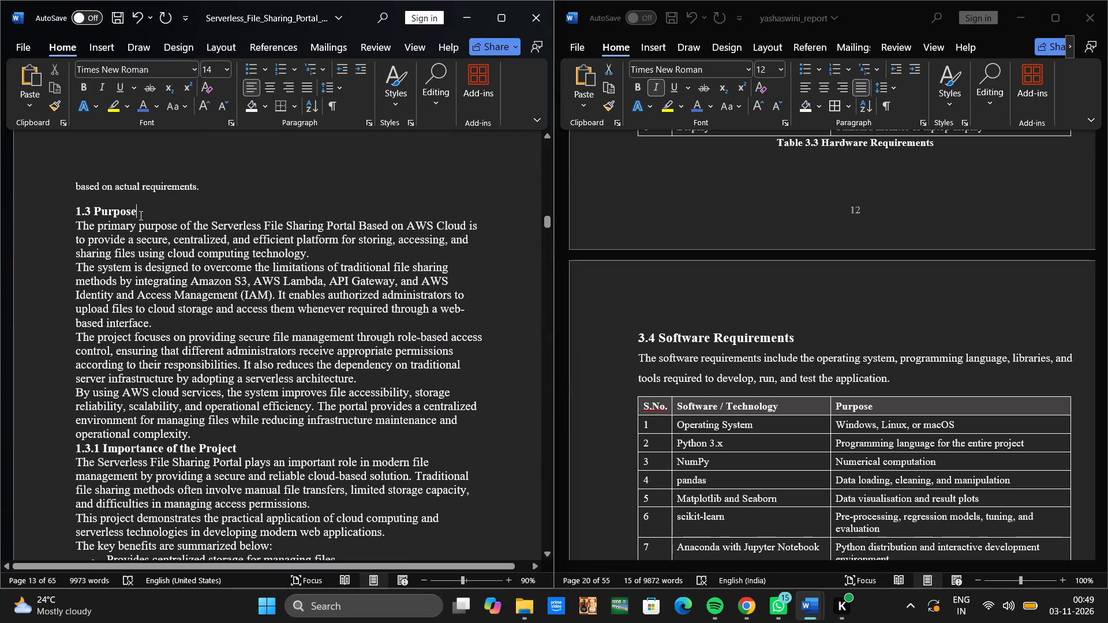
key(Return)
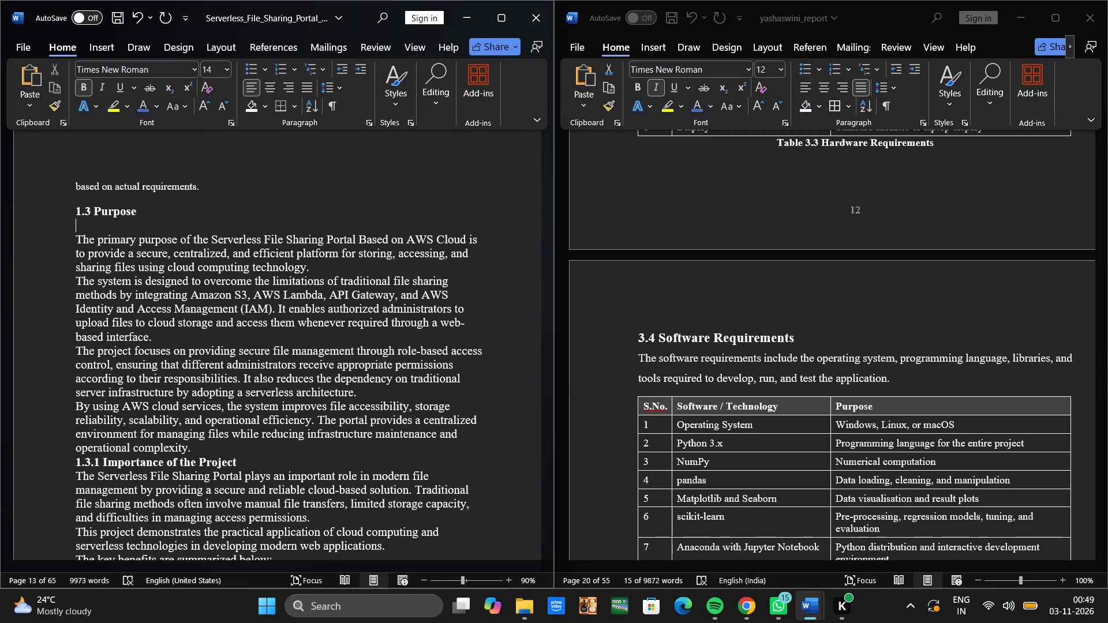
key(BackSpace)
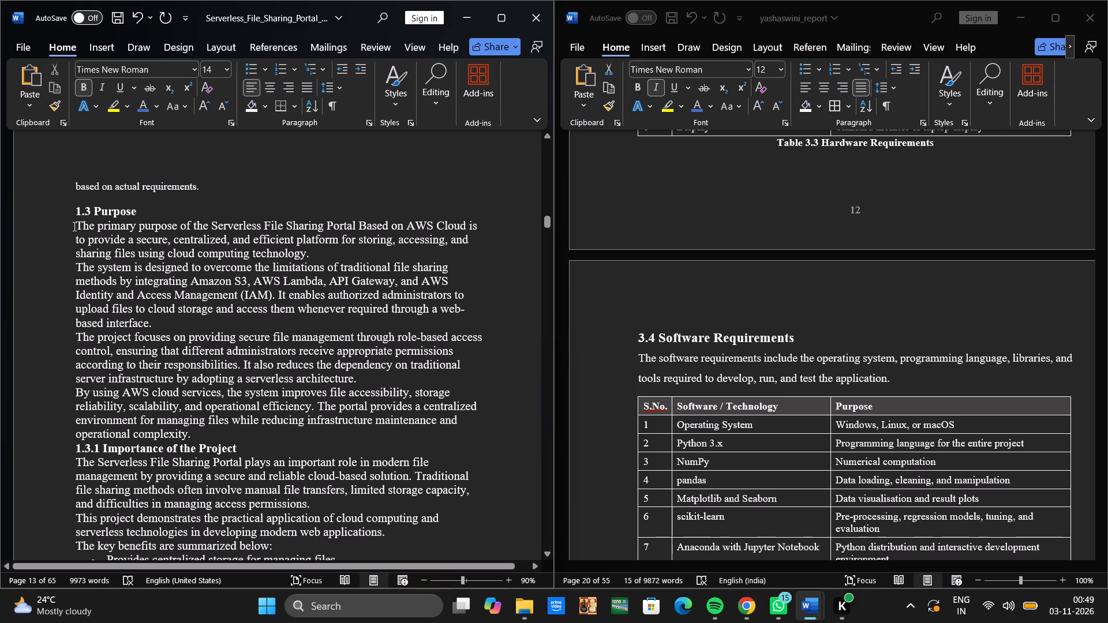
Set all four body paragraphs under 1.3 Purpose to font size 12.
click(75, 226)
drag(75, 226, 231, 425)
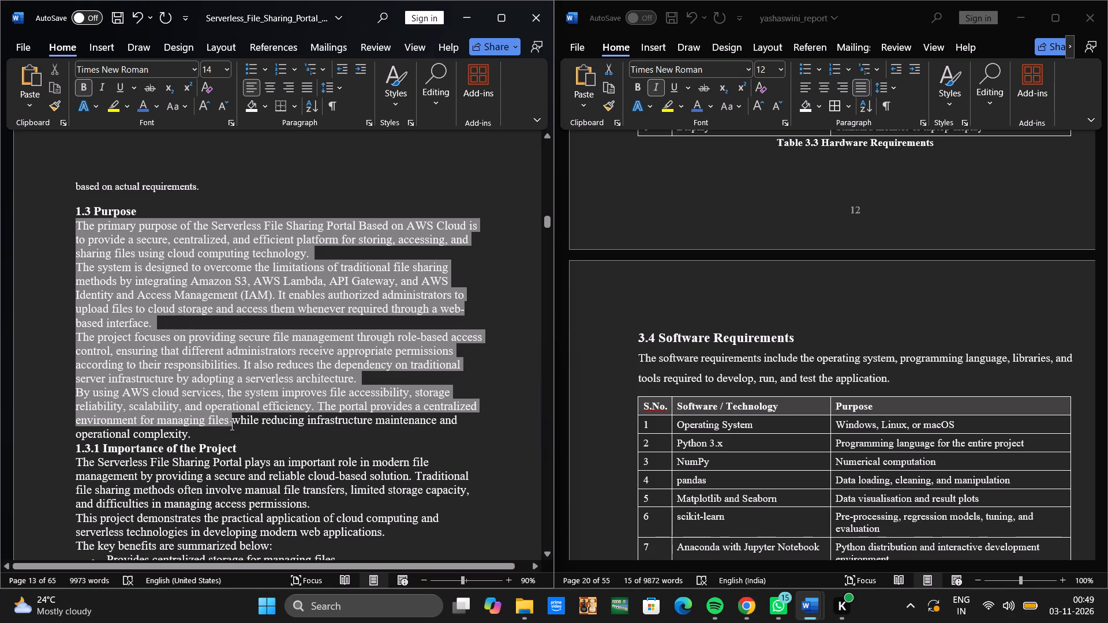
drag(231, 425, 233, 431)
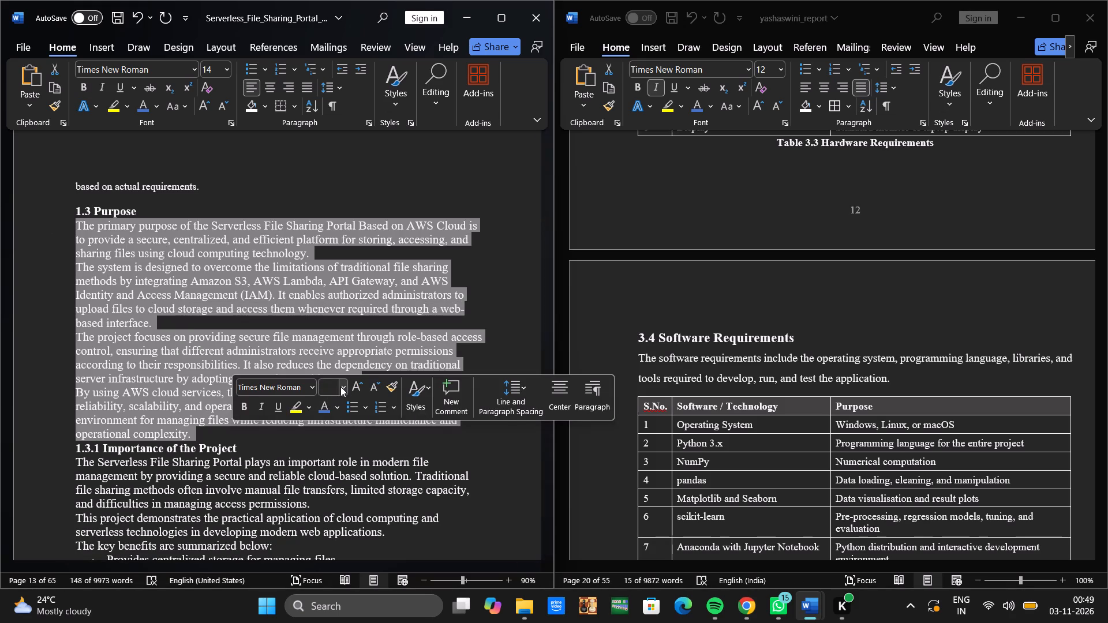
click(340, 386)
click(339, 196)
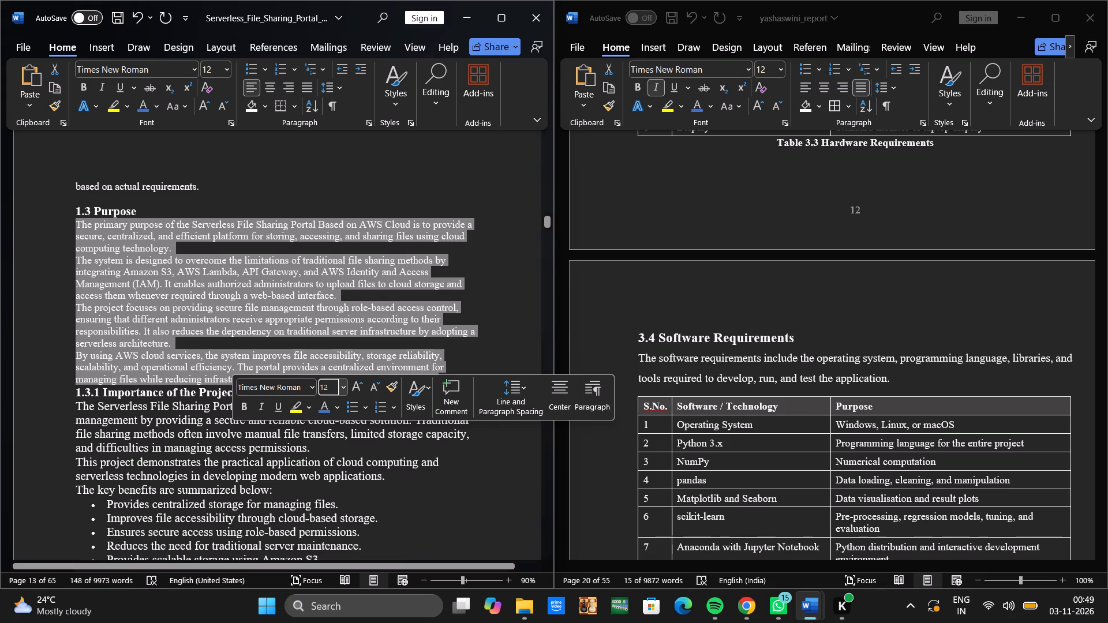
click(450, 342)
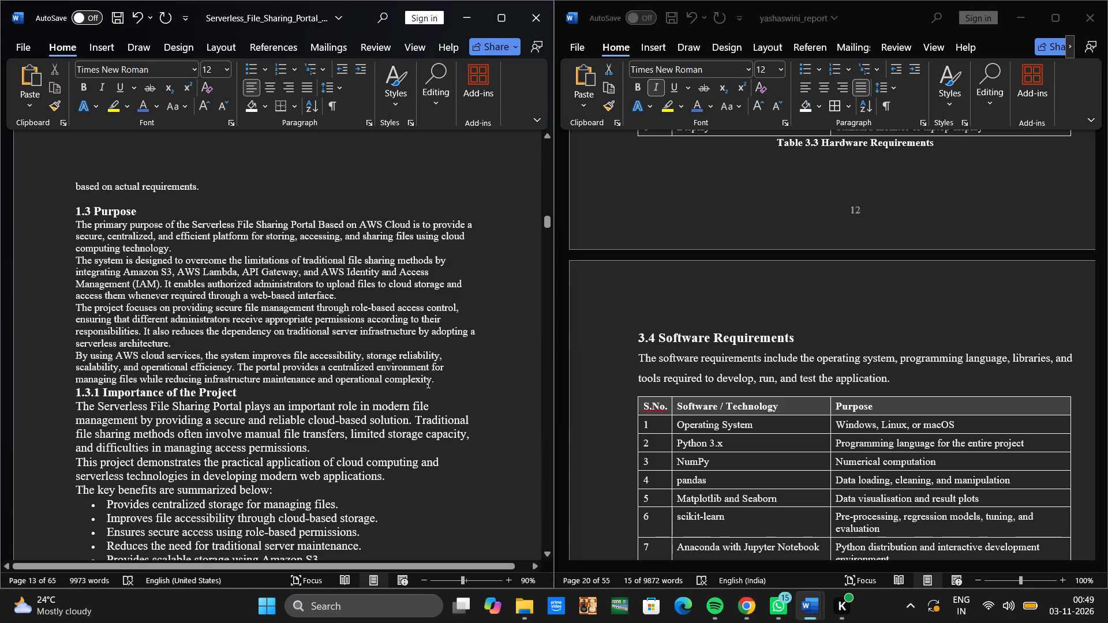
Insert a blank line between the last 1.3 Purpose paragraph and the 1.3.1 Importance of the Project heading.
click(434, 383)
key(Return)
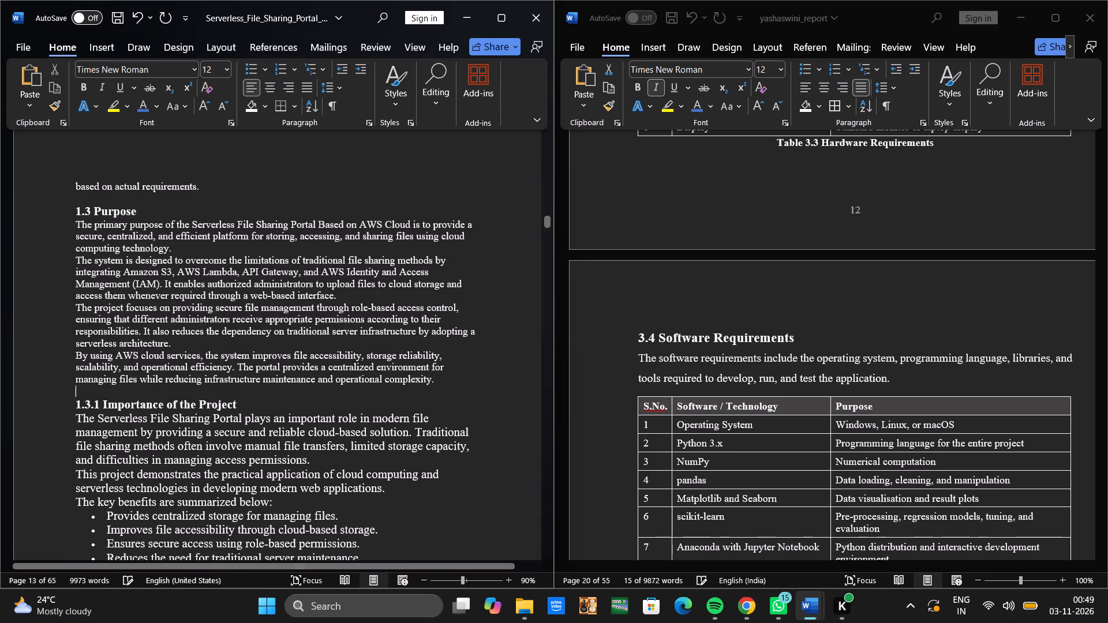
click(303, 407)
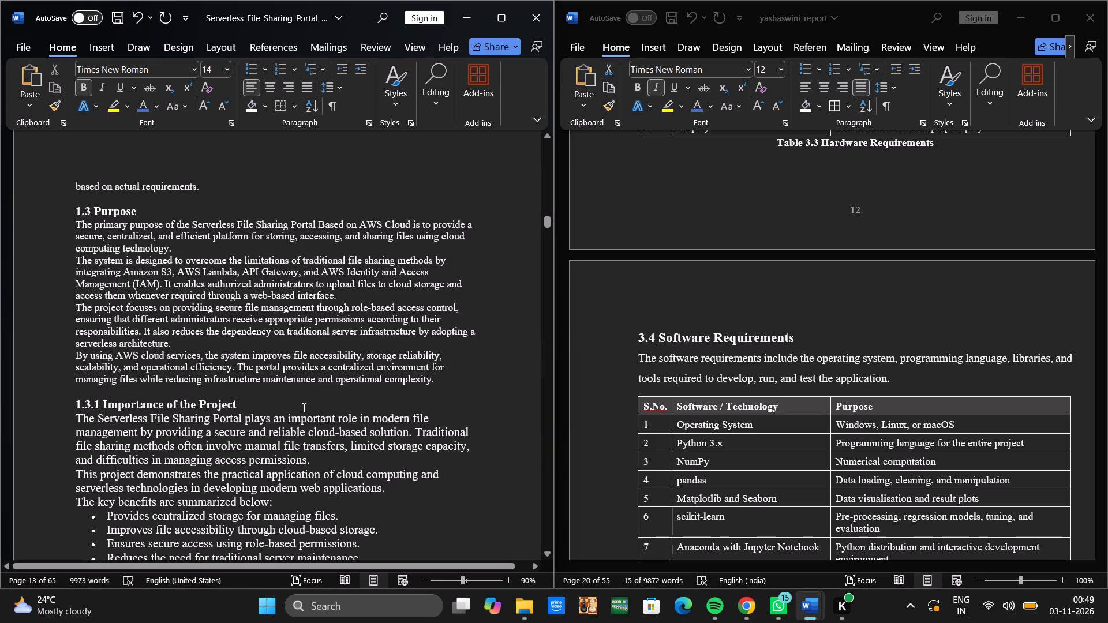
Set the body paragraphs and the bulleted benefits list under 1.3.1 Importance of the Project to font size 12.
click(80, 422)
drag(80, 422, 181, 465)
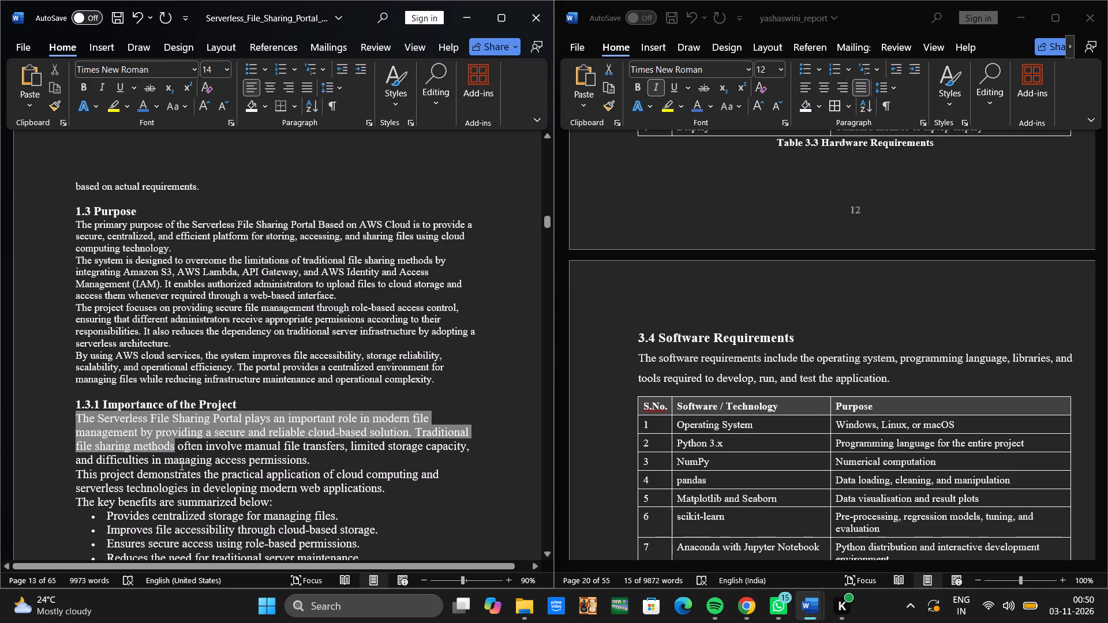
drag(181, 465, 317, 295)
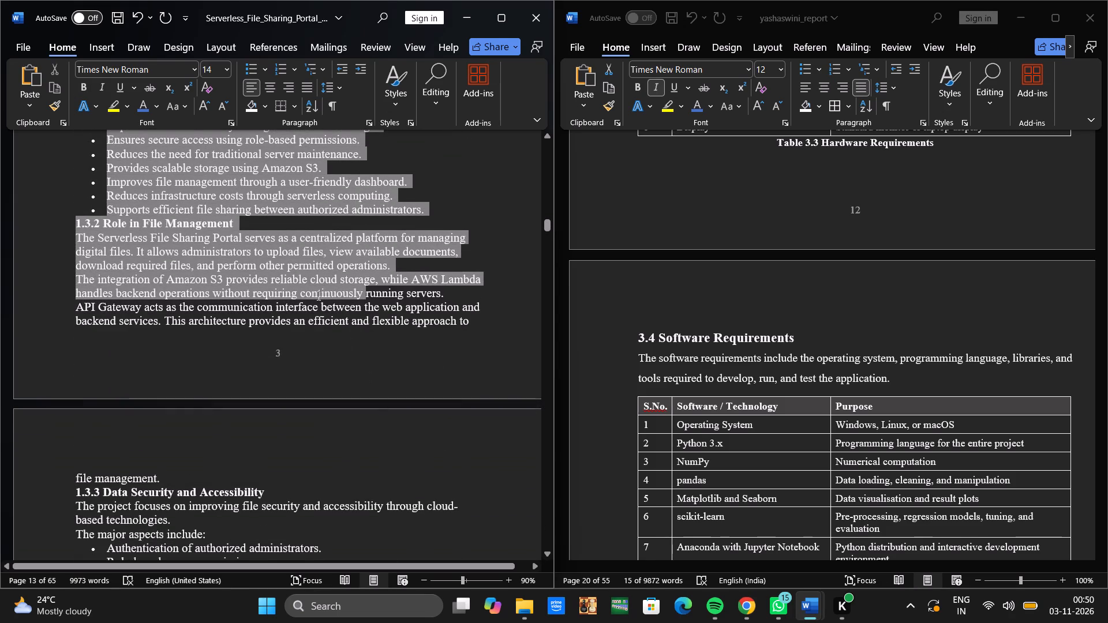
drag(317, 295, 436, 211)
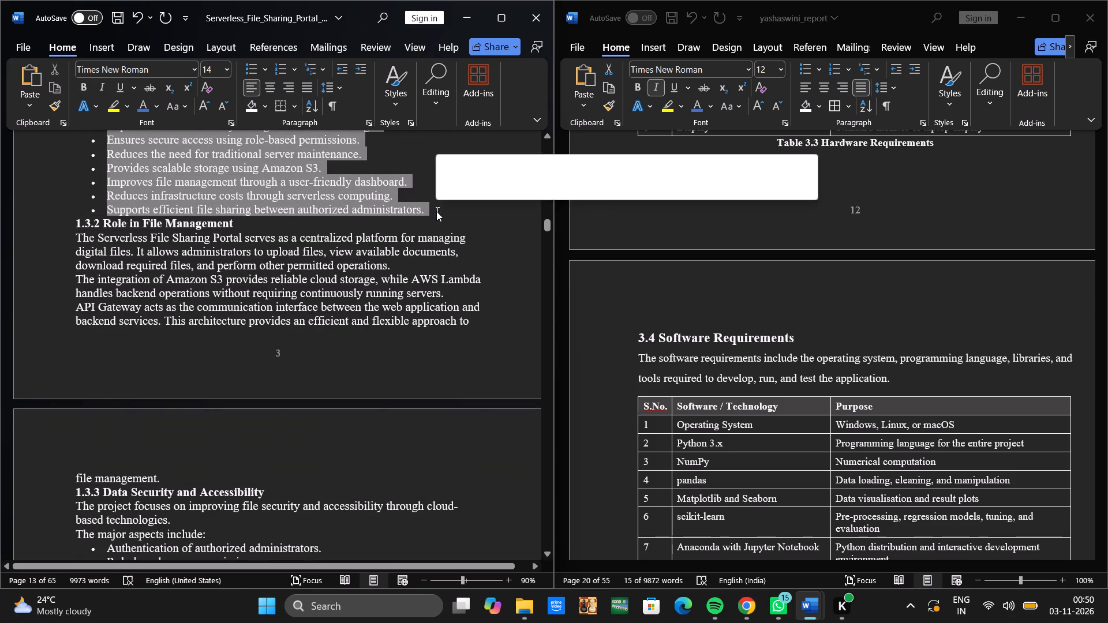
click(542, 163)
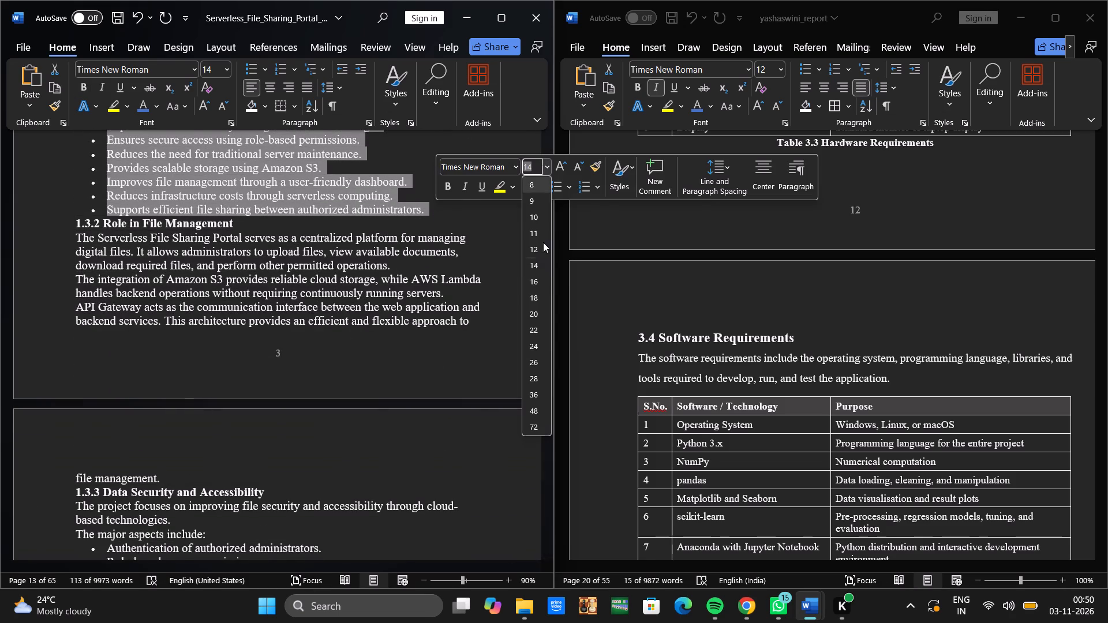
click(543, 254)
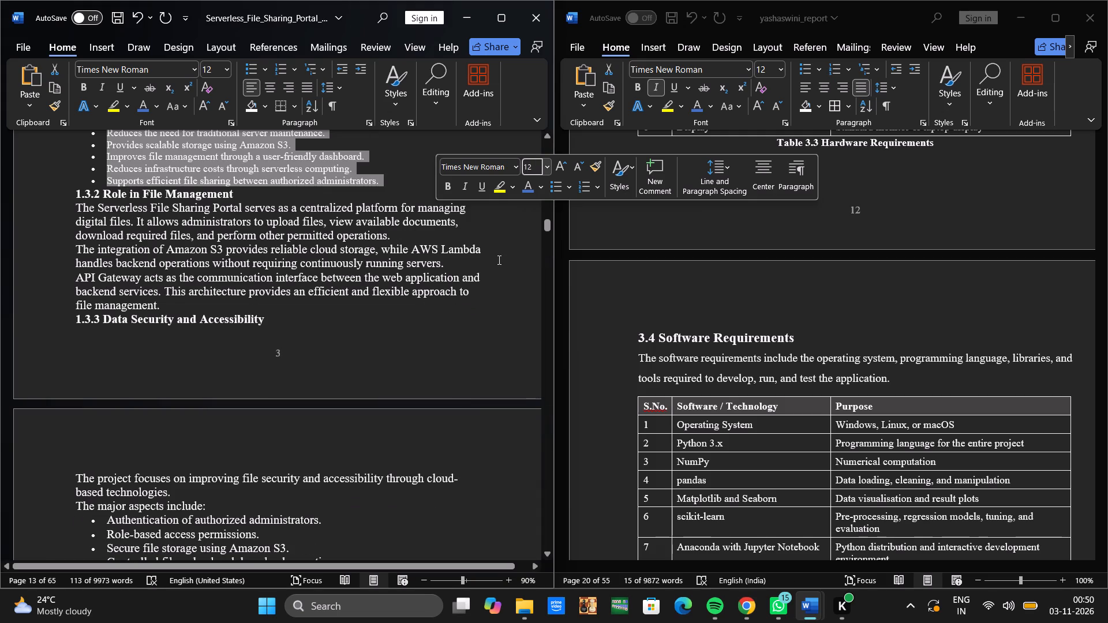
Set the body paragraphs under 1.3.2 Role in File Management to font size 12.
scroll(498, 260, up, 2)
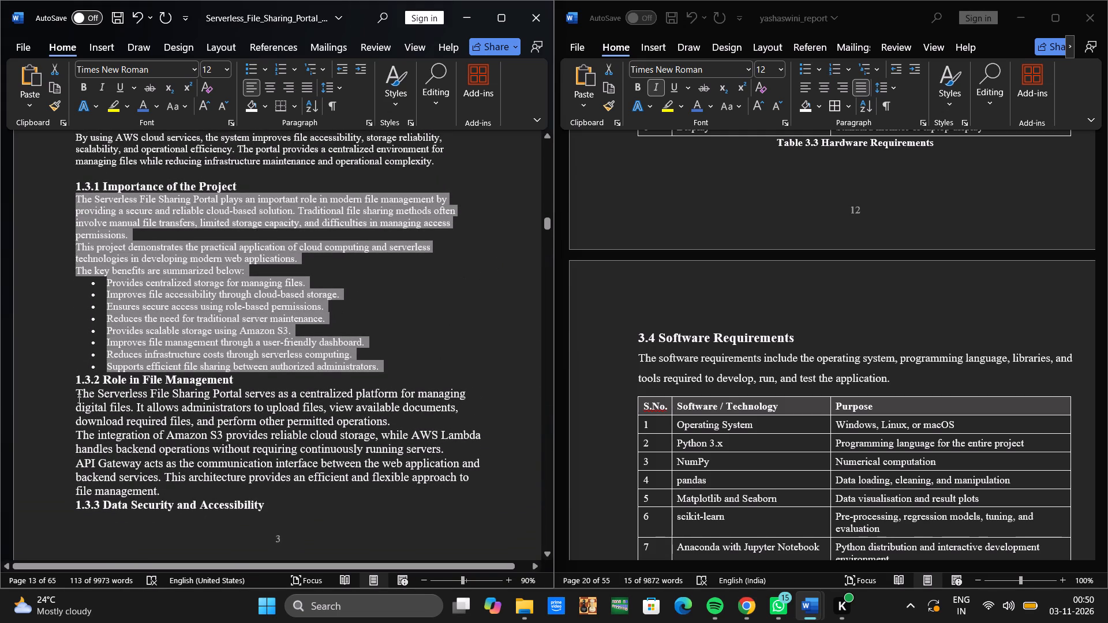
click(77, 393)
drag(77, 393, 175, 503)
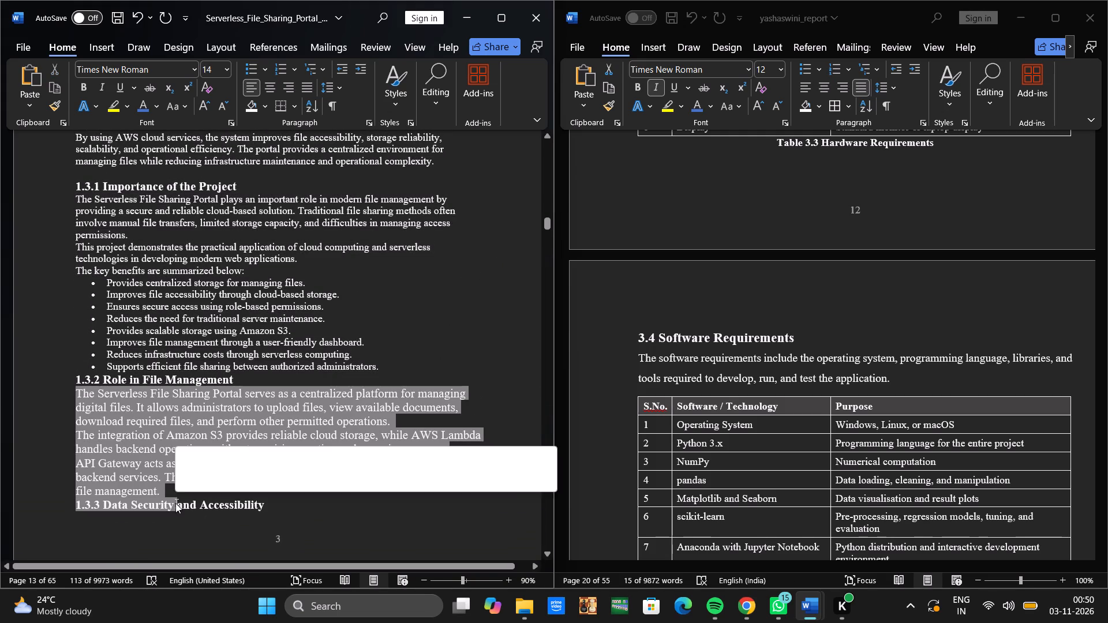
triple_click(159, 486)
drag(159, 486, 68, 390)
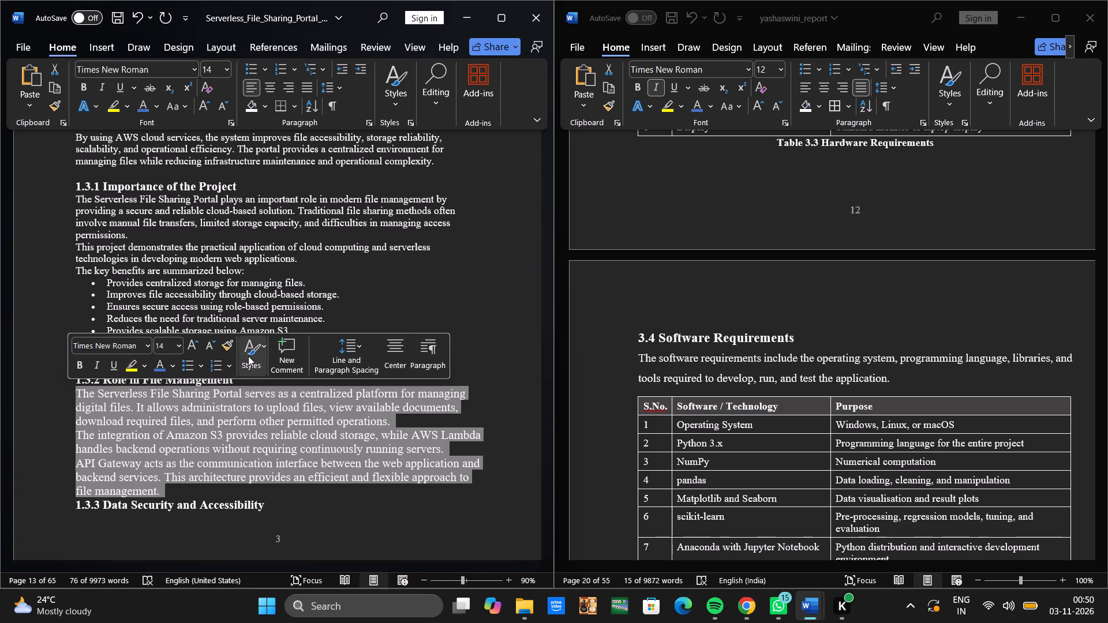
click(177, 346)
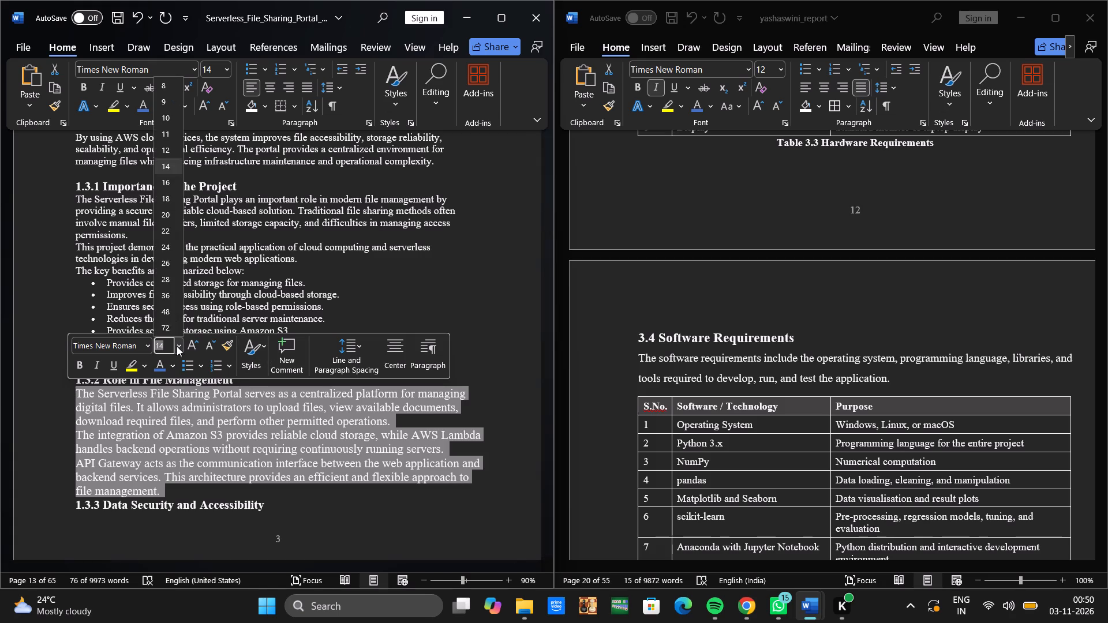
click(174, 155)
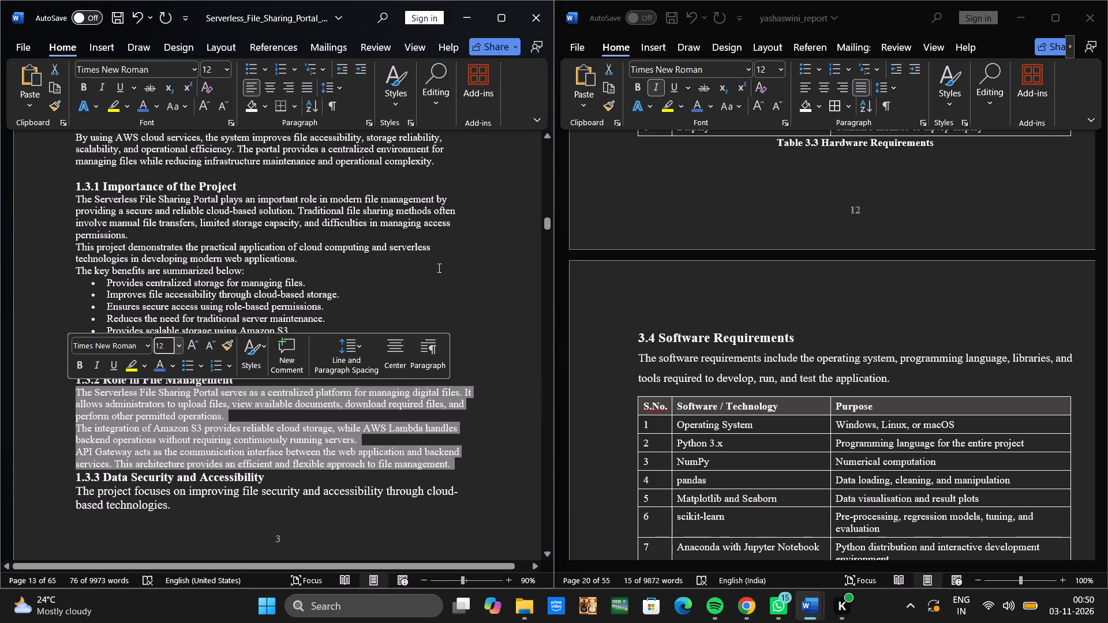
click(465, 307)
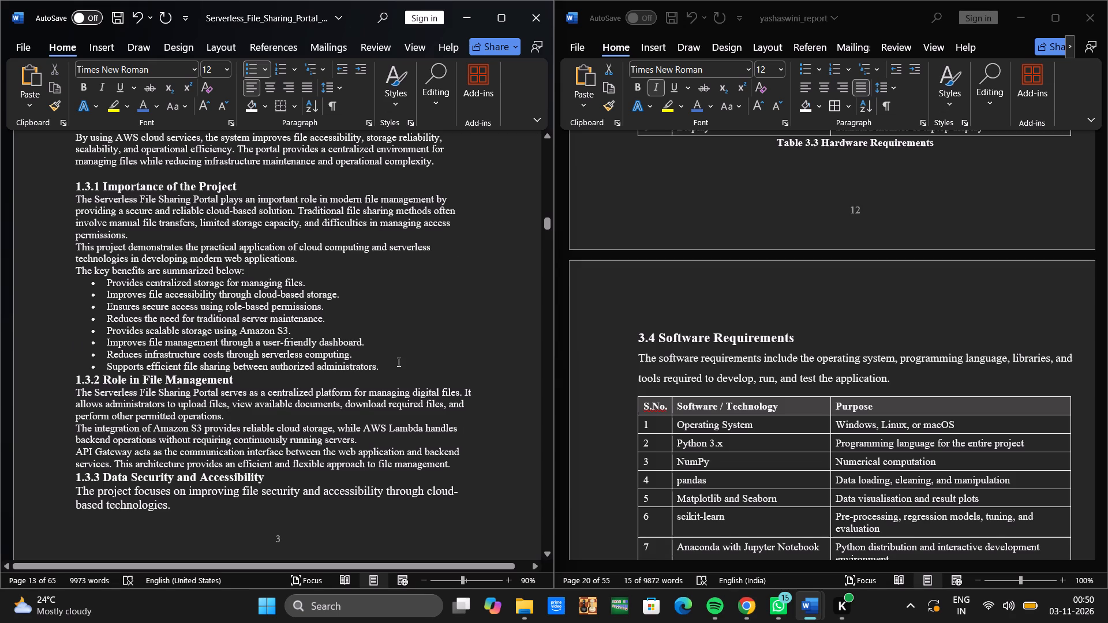
Insert an empty line before the 1.3.2 Role in File Management heading and before the 1.3.3 Data Security and Accessibility heading.
click(396, 364)
key(Return)
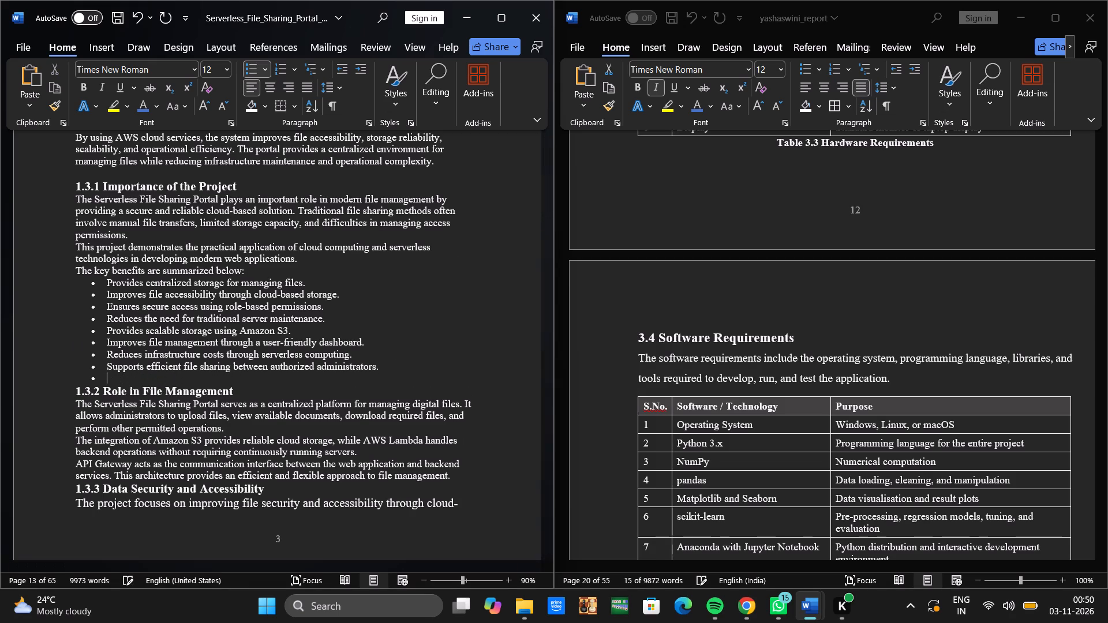
click(474, 480)
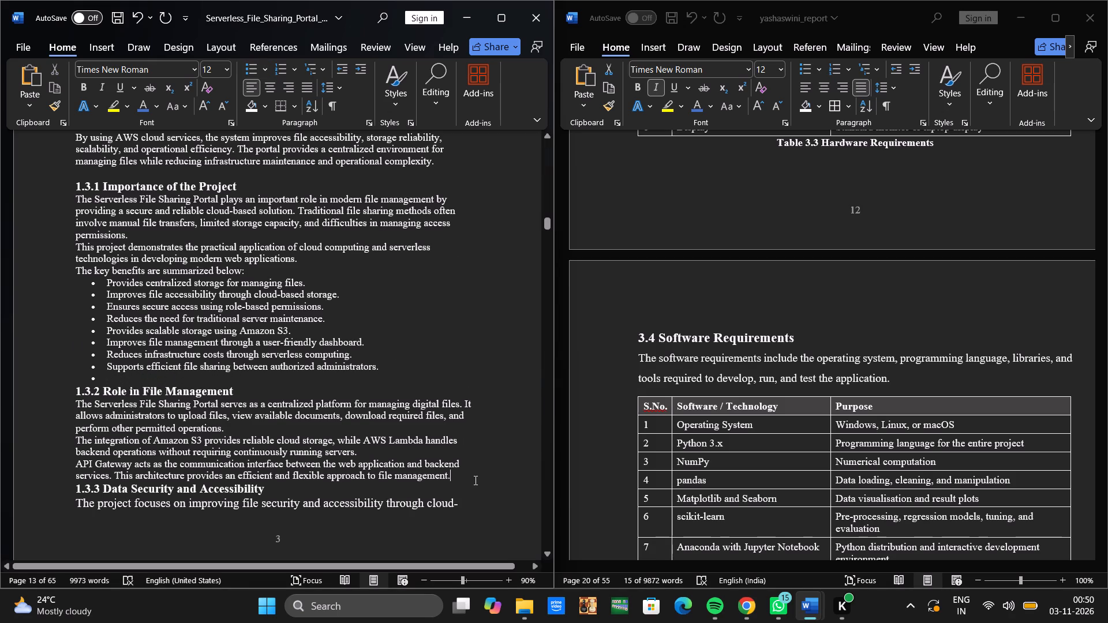
key(Return)
key(Return)
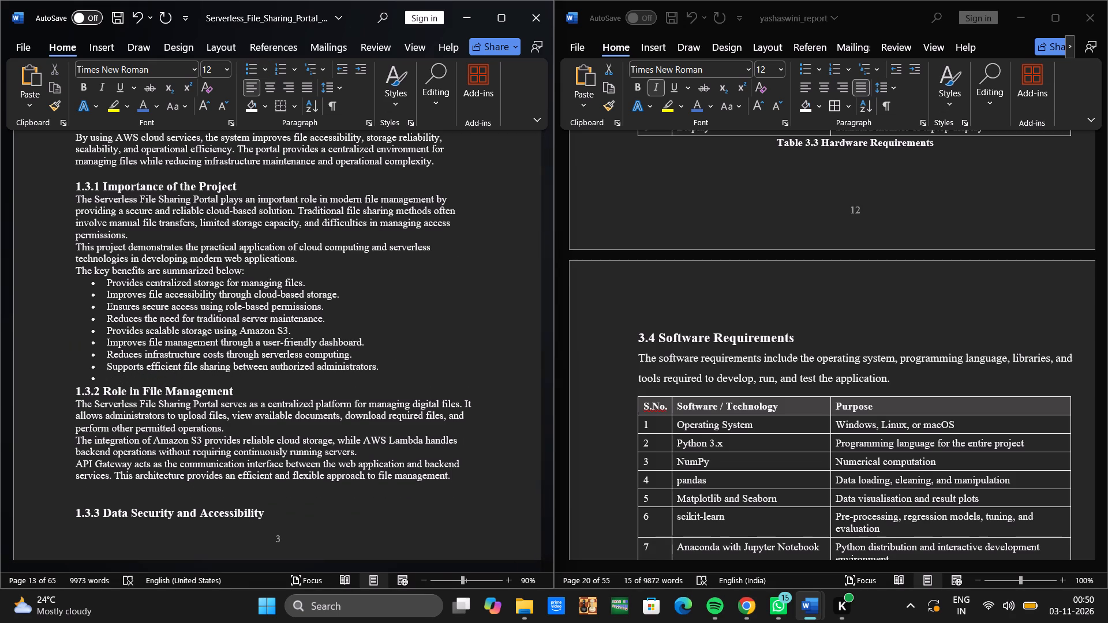
key(BackSpace)
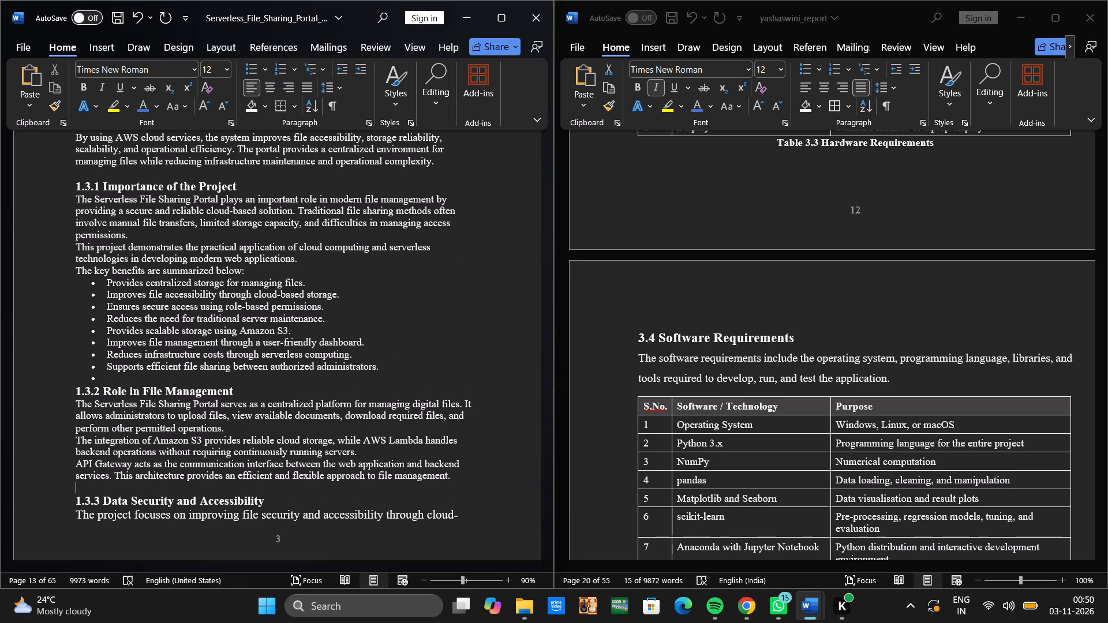
Set the body text and bulleted list under 1.3.3 Data Security and Accessibility to font size 12.
scroll(474, 480, up, 2)
scroll(474, 480, down, 1)
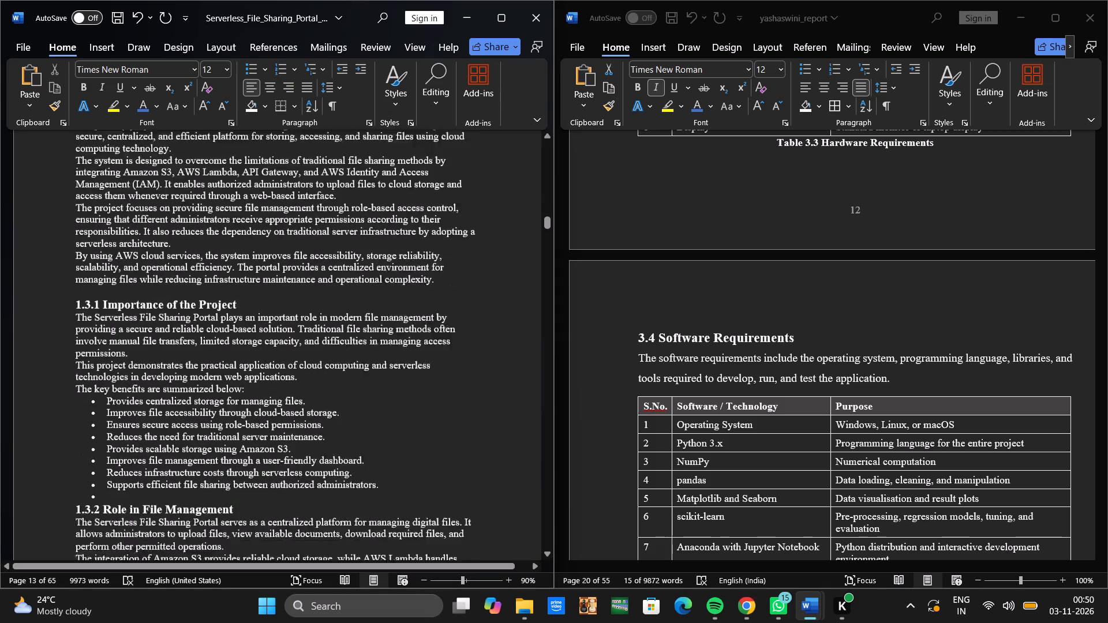
scroll(474, 480, down, 4)
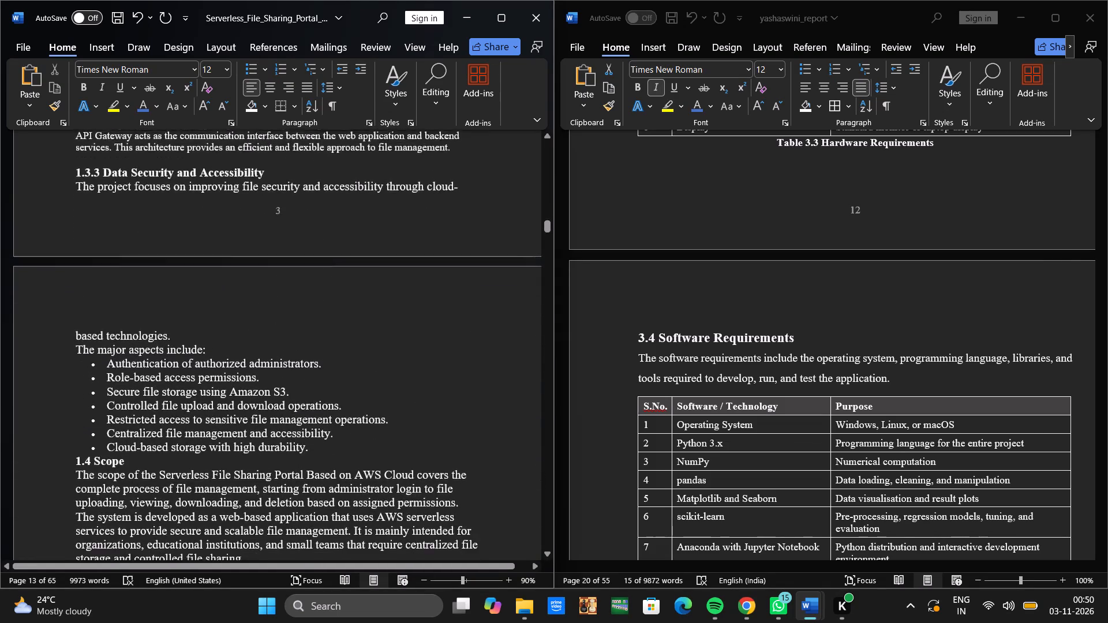
scroll(474, 480, down, 2)
scroll(474, 480, up, 1)
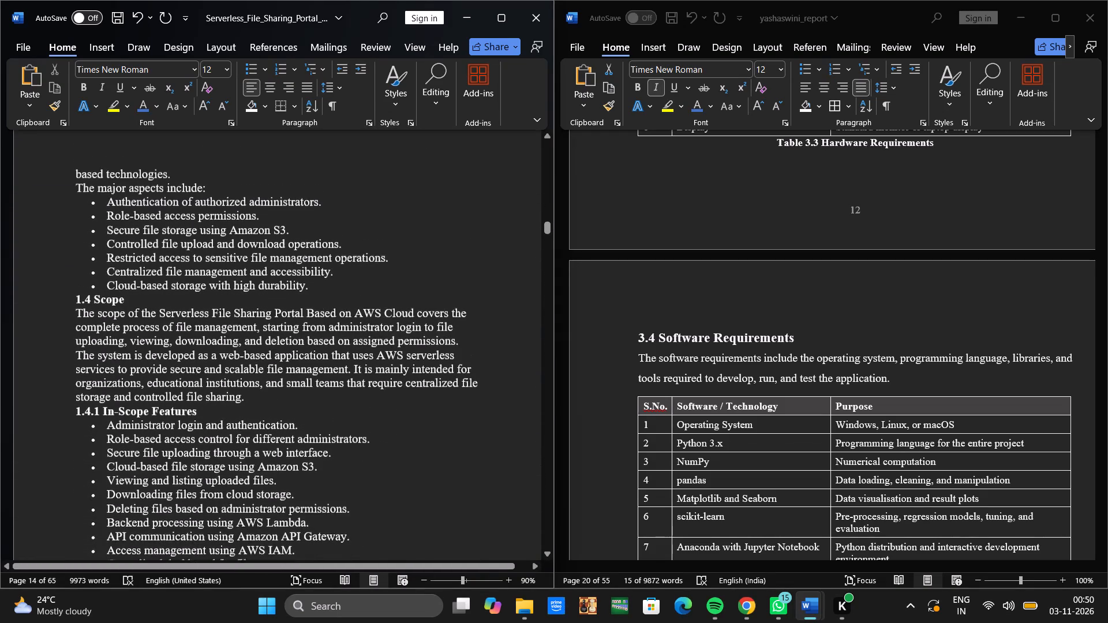
scroll(474, 480, up, 1)
scroll(418, 515, up, 1)
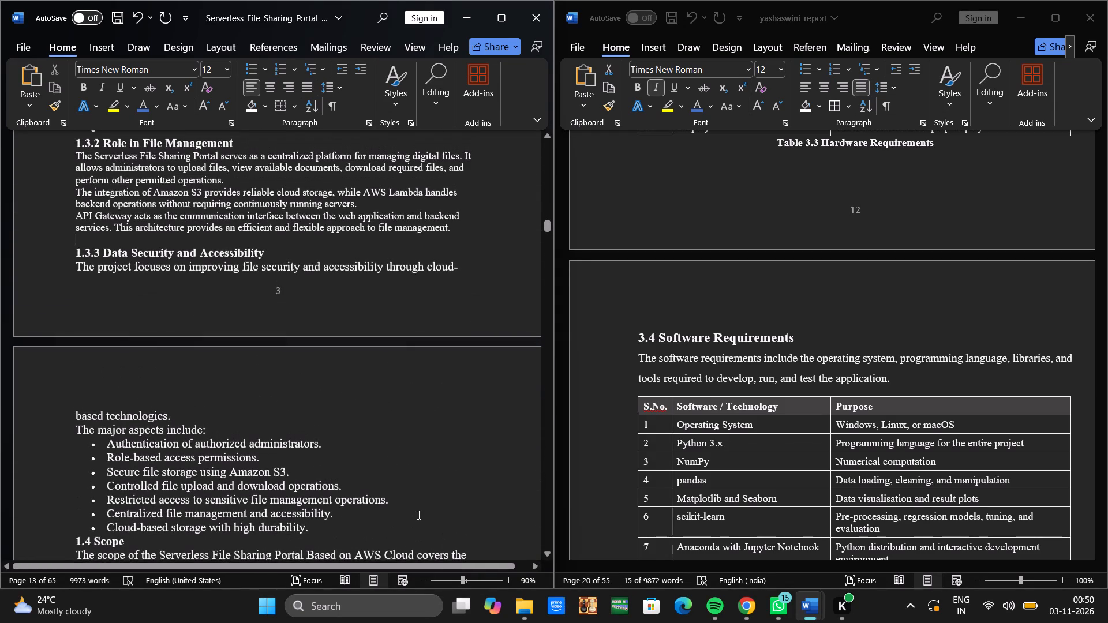
scroll(418, 515, up, 1)
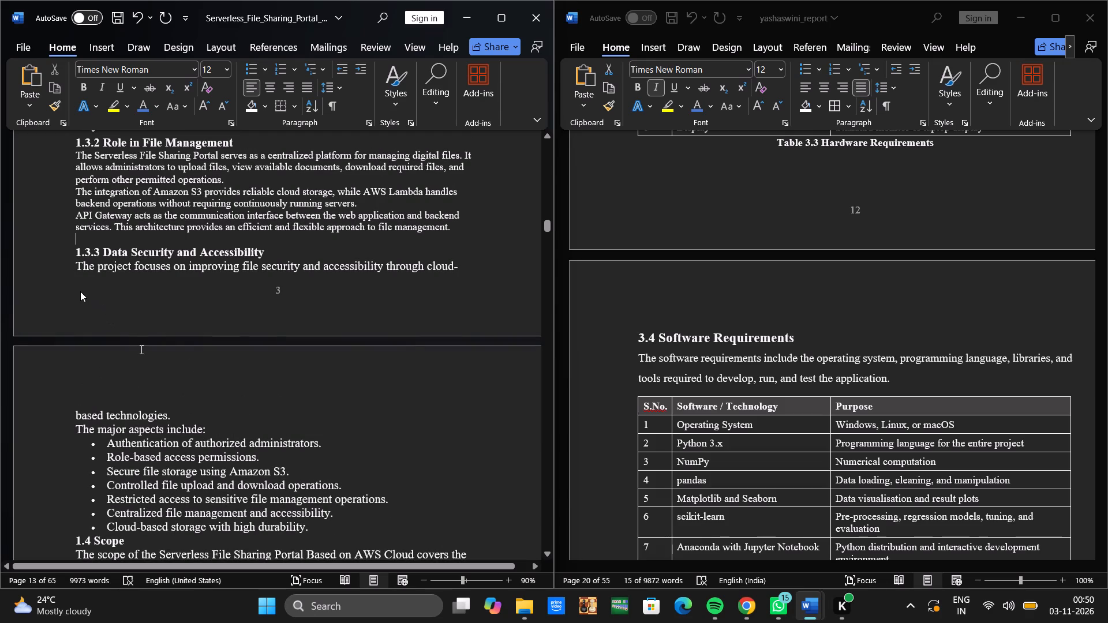
click(78, 264)
drag(78, 264, 305, 528)
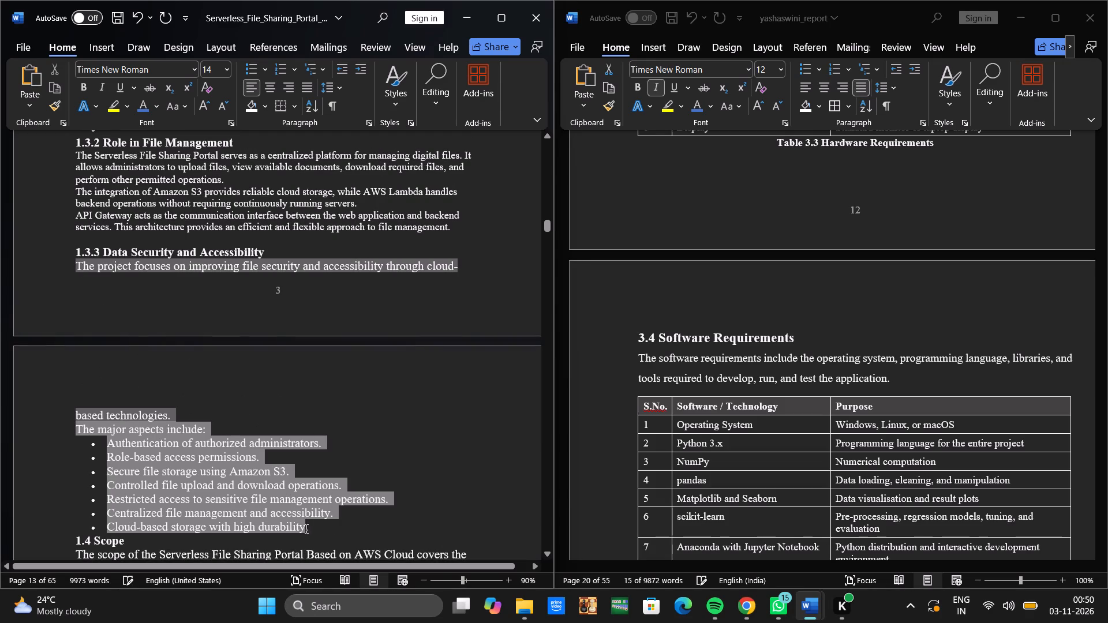
drag(305, 528, 318, 535)
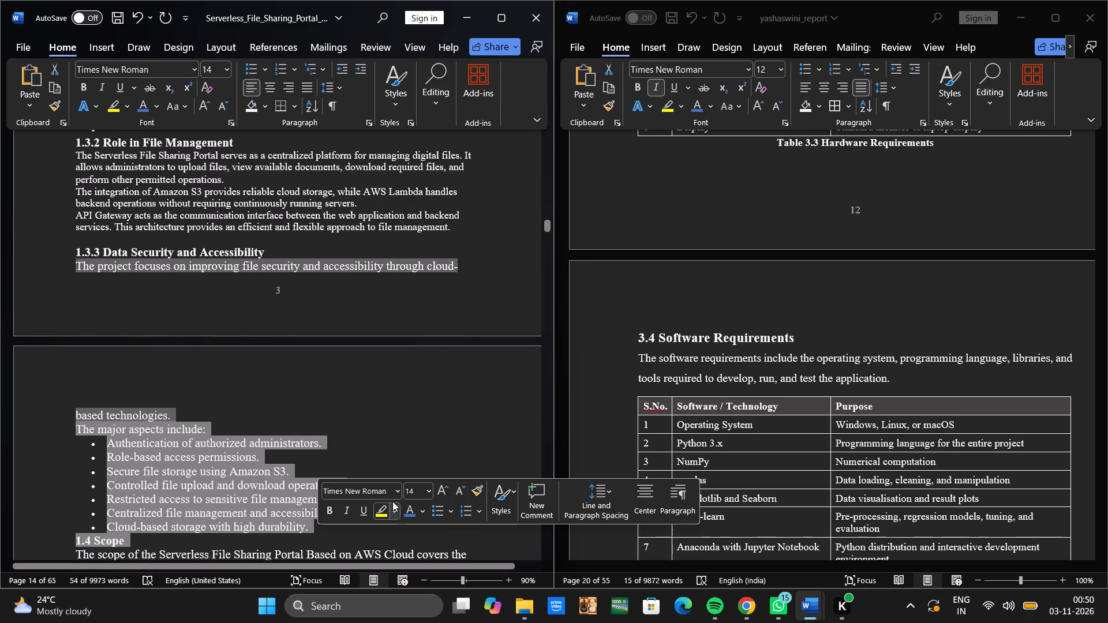
click(431, 489)
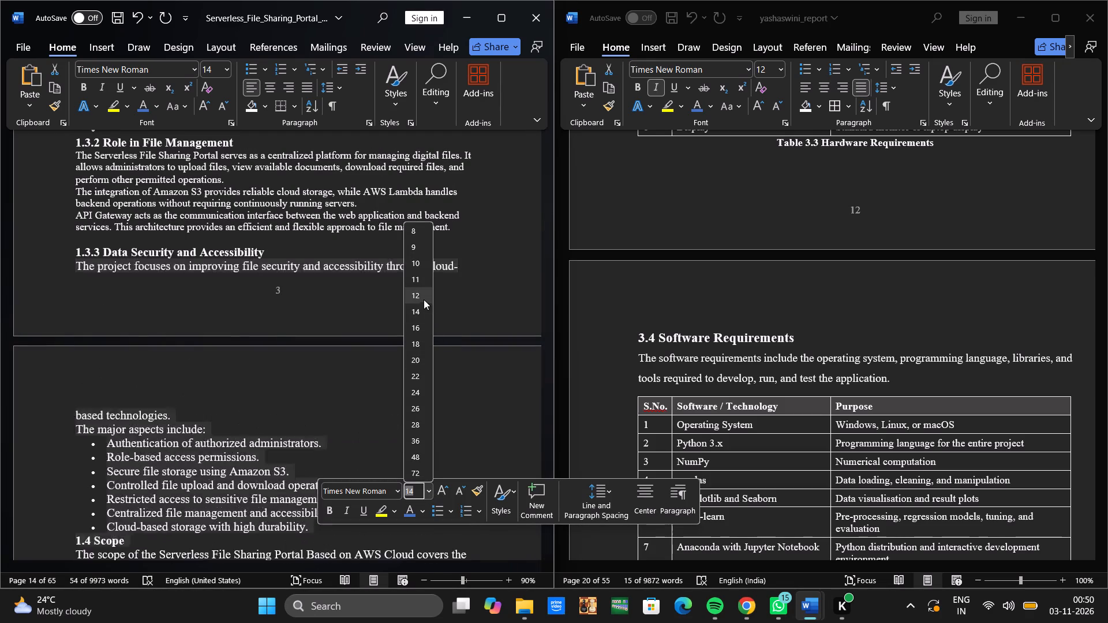
click(420, 299)
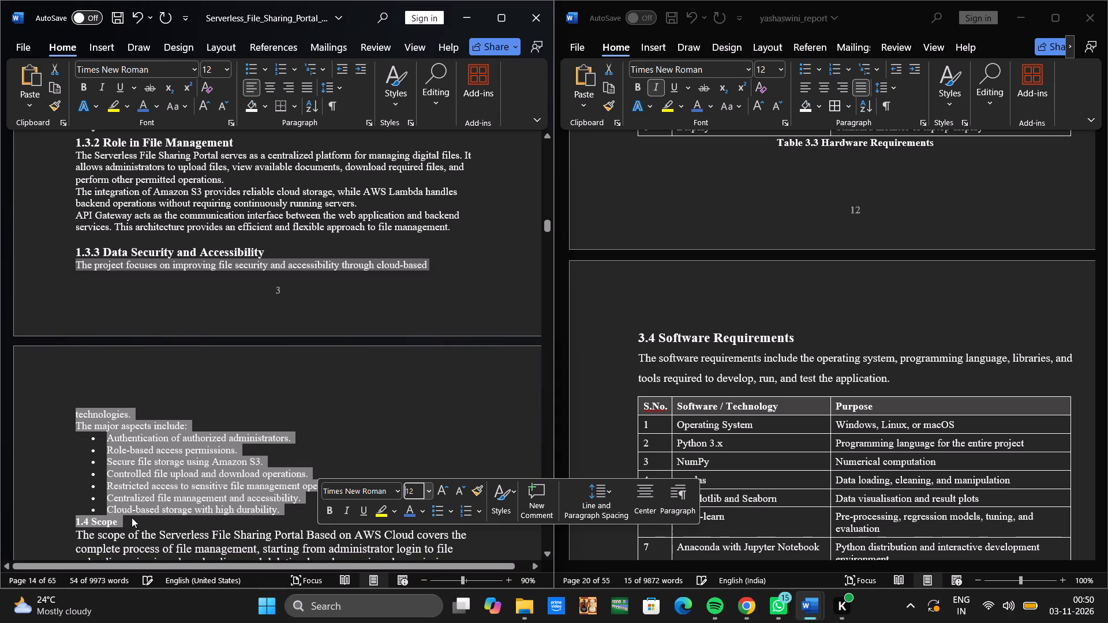
Set the 1.4 Scope heading to font size 14.
click(130, 518)
drag(130, 518, 72, 511)
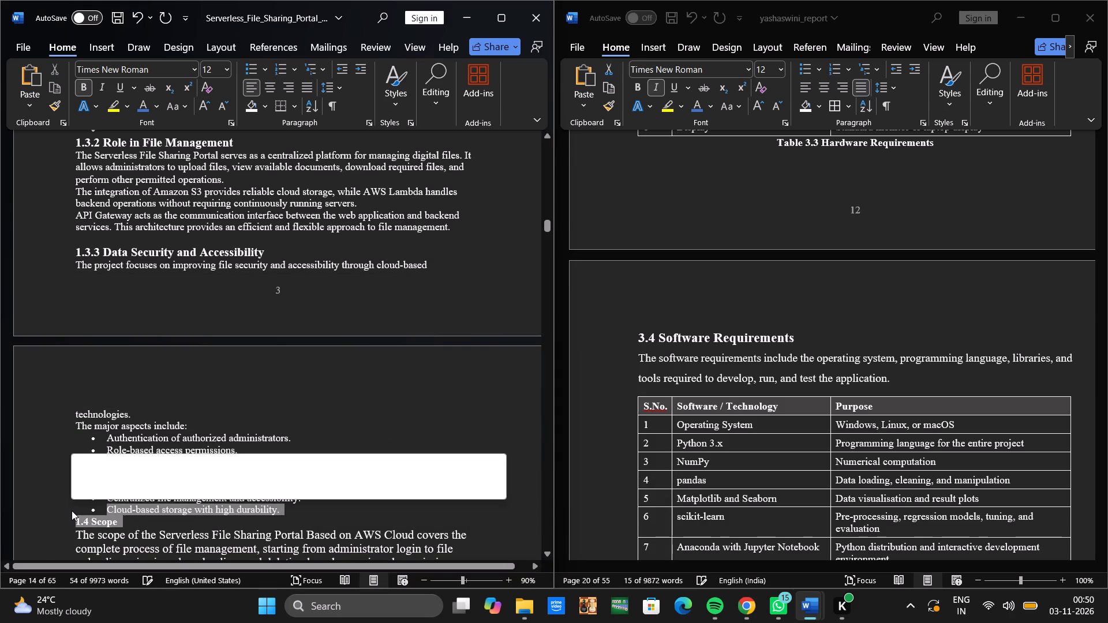
click(72, 511)
drag(72, 511, 127, 526)
click(127, 526)
drag(127, 526, 72, 520)
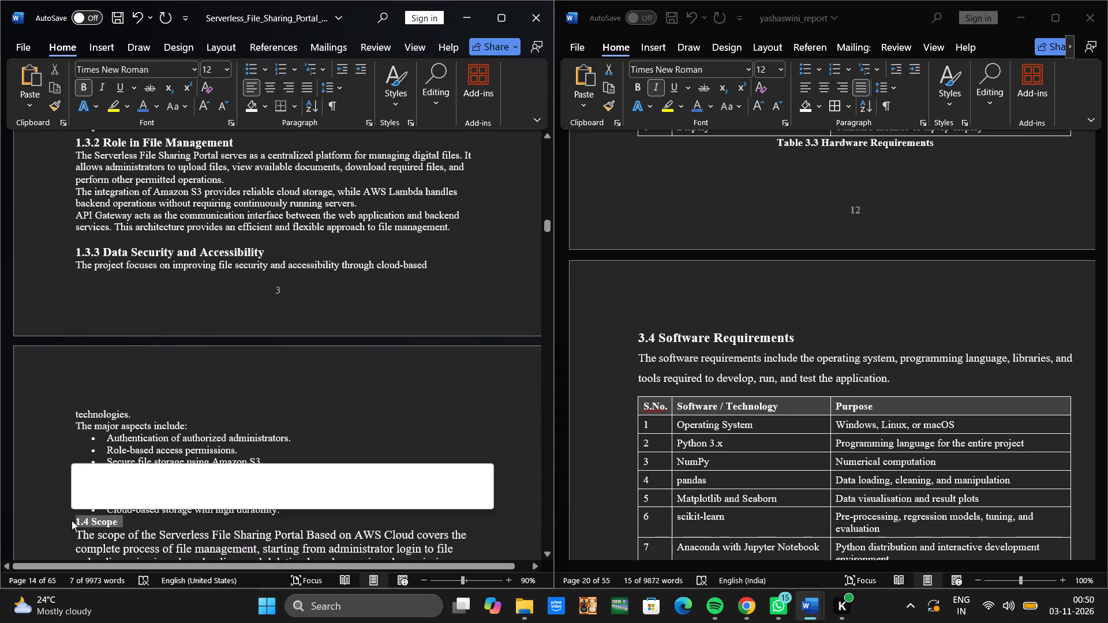
click(181, 478)
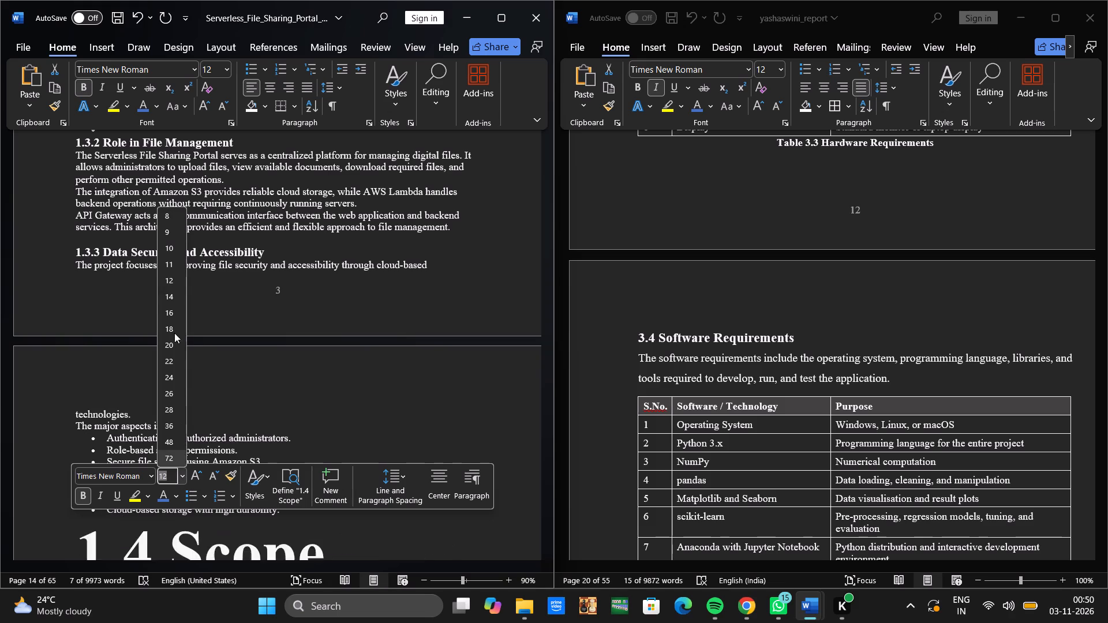
click(174, 301)
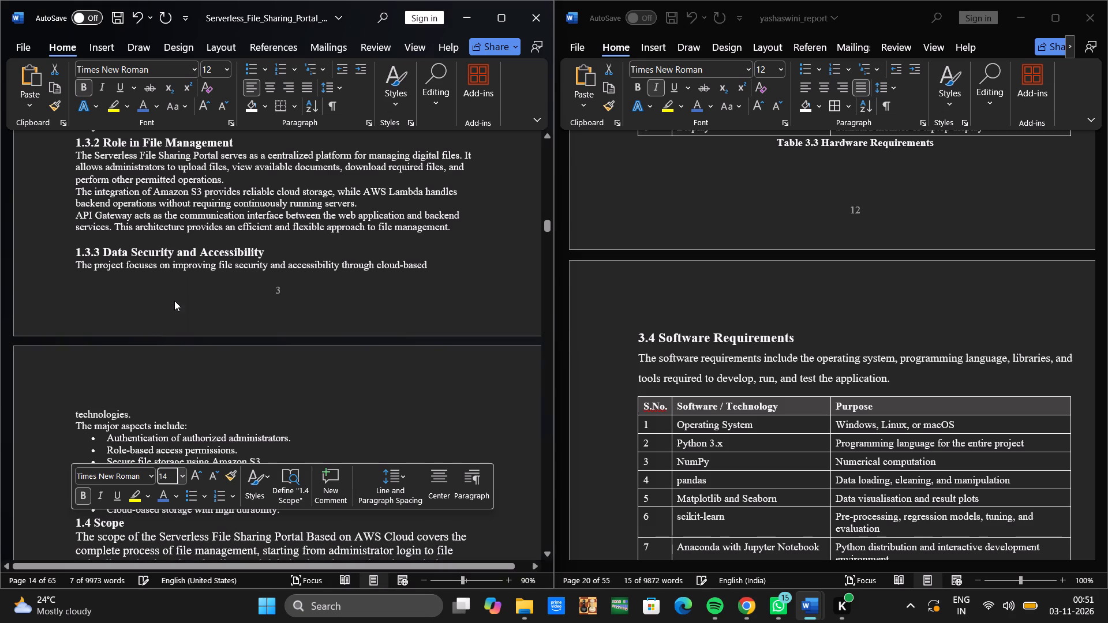
Set the two body paragraphs under 1.4 Scope to font size 12.
scroll(341, 296, down, 1)
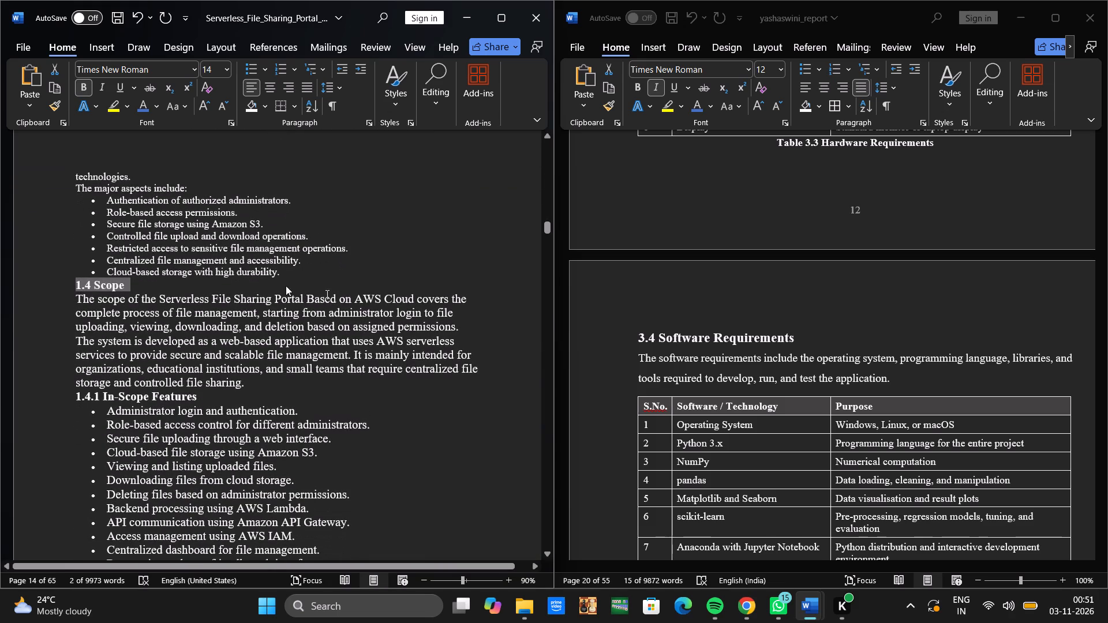
click(77, 296)
drag(77, 296, 225, 381)
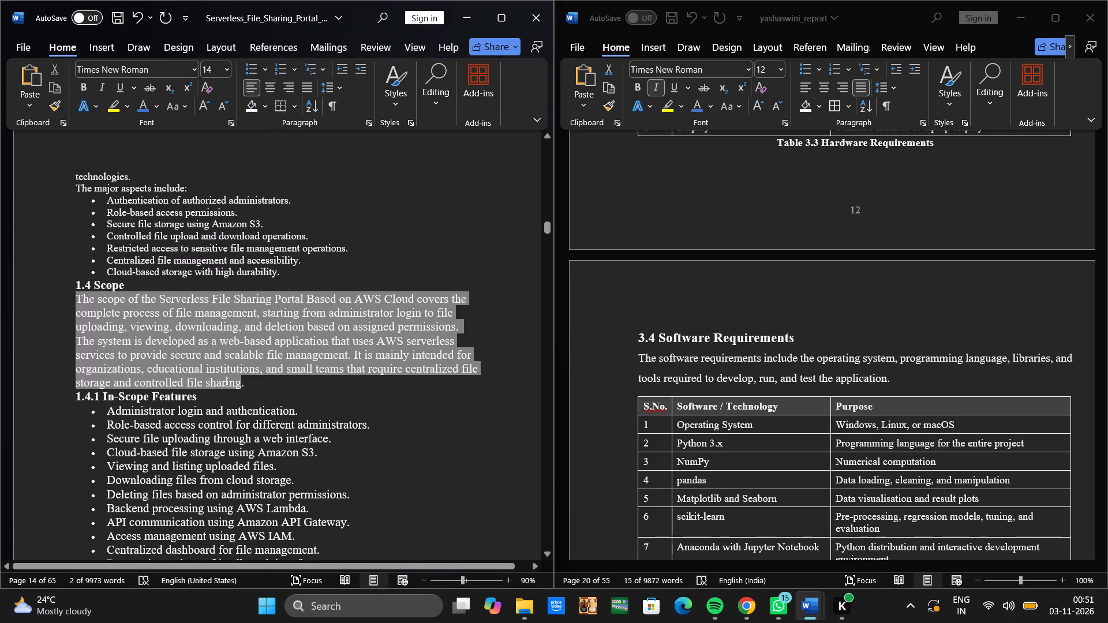
drag(225, 381, 241, 384)
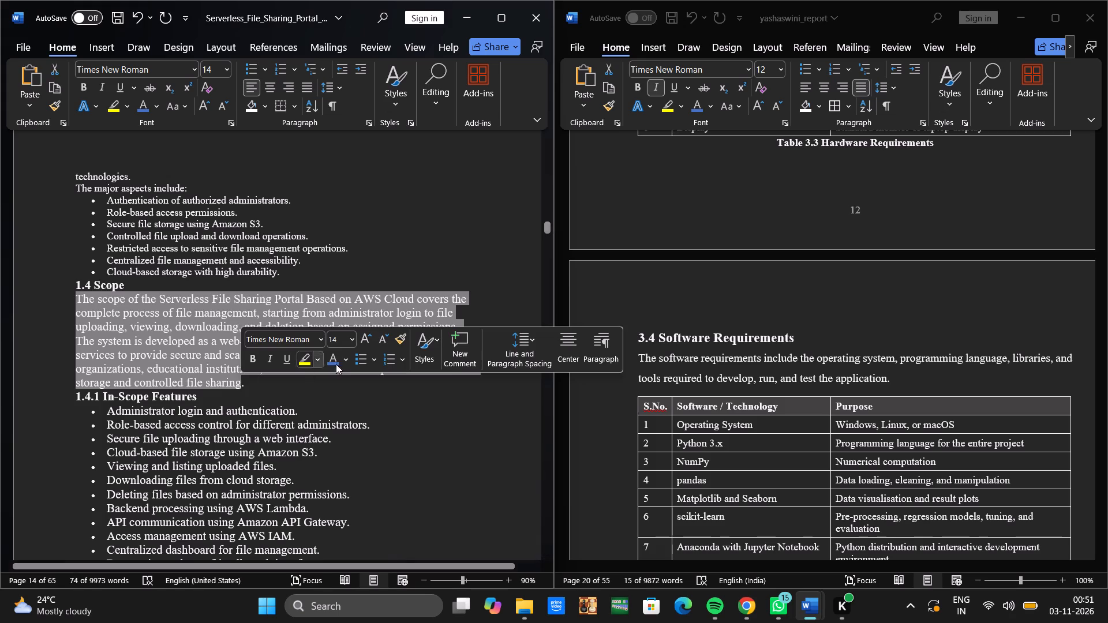
click(353, 335)
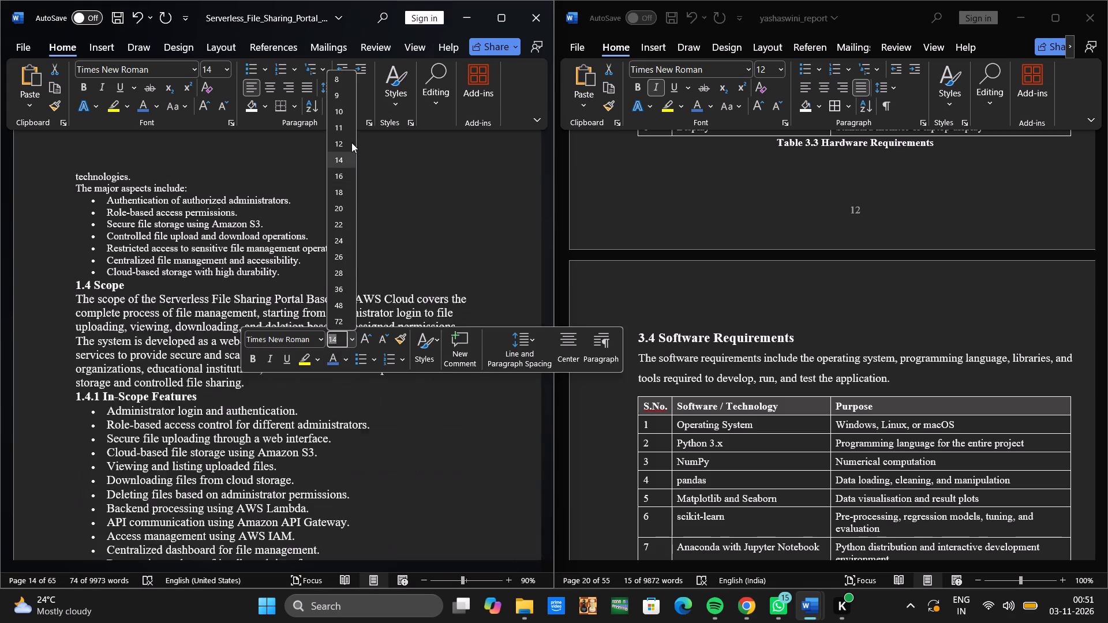
click(350, 144)
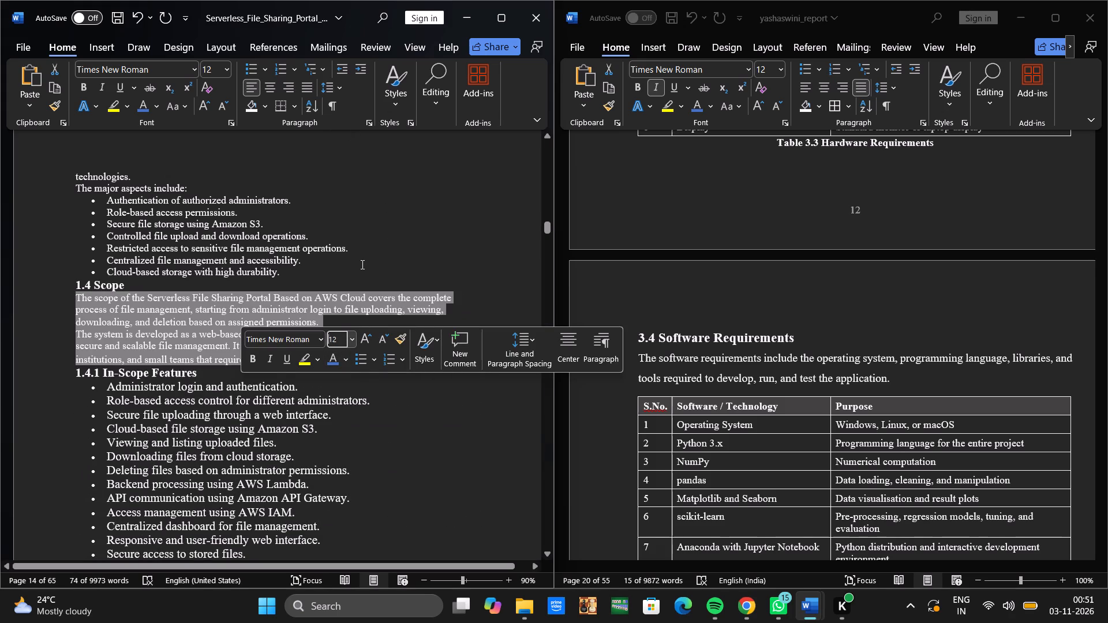
click(361, 264)
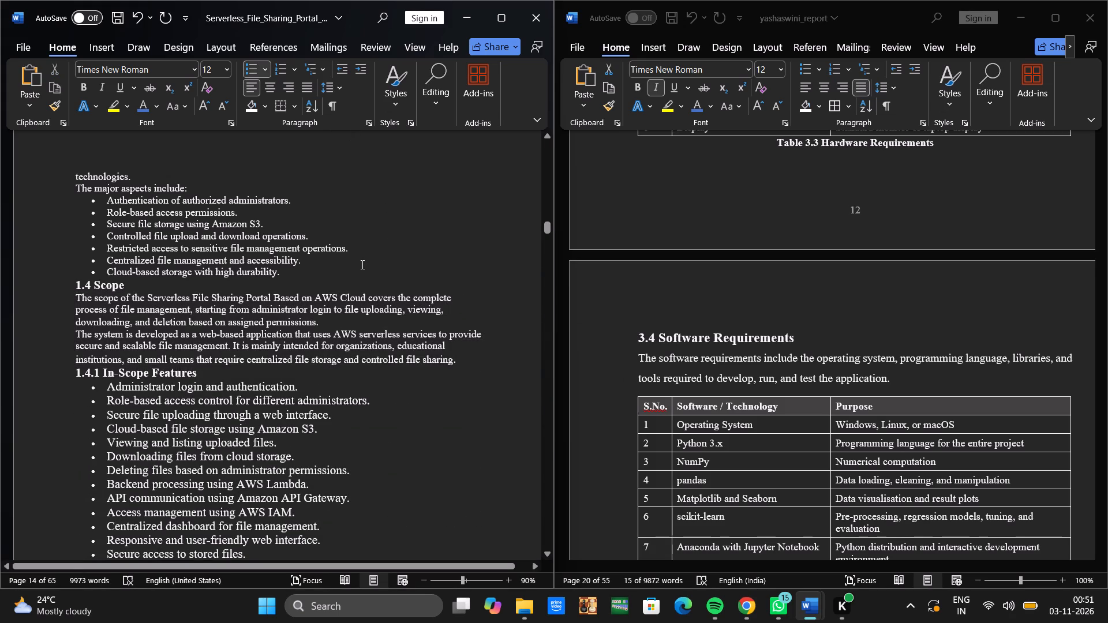
Insert an unbulleted blank line before the 1.4 Scope heading and a blank line before the 1.4.1 In-Scope Features heading.
click(302, 275)
key(Return)
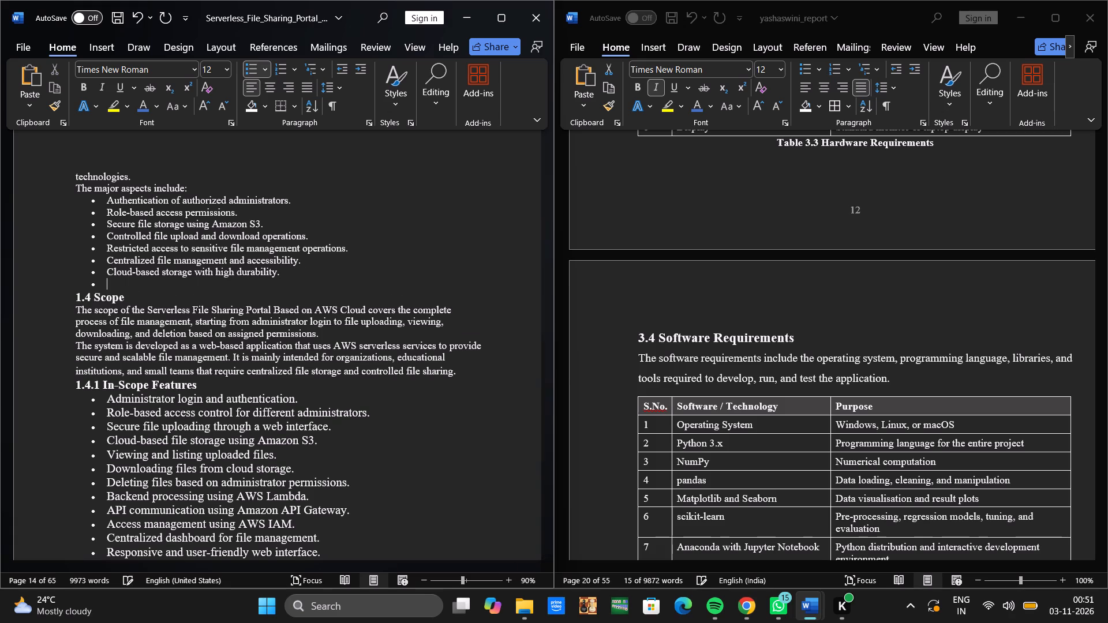
key(BackSpace)
click(489, 383)
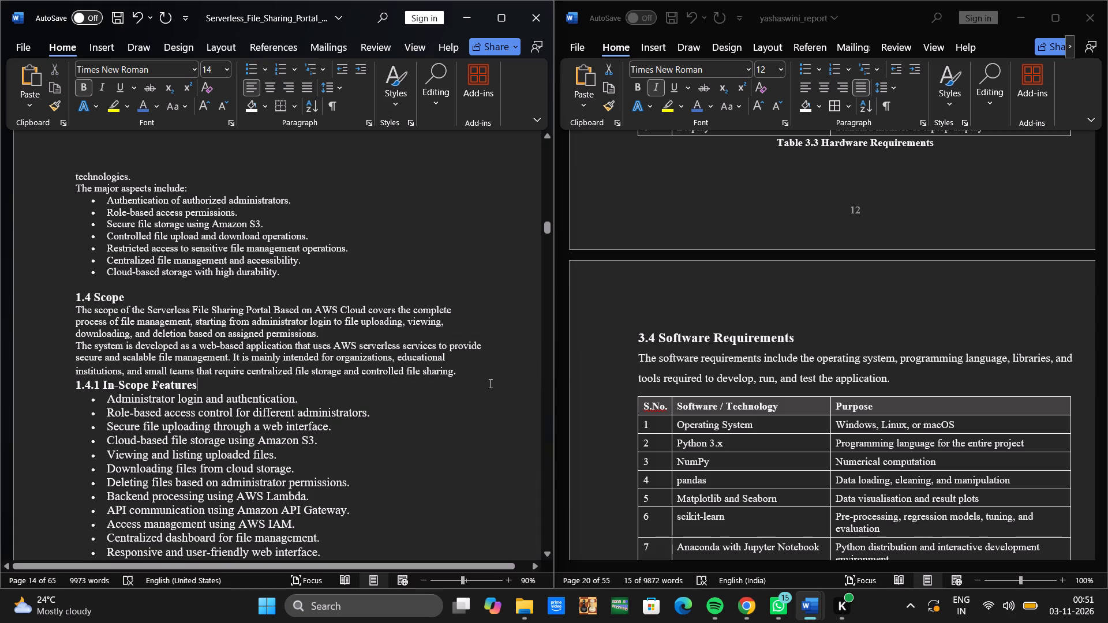
click(486, 377)
key(Return)
Set the whole bulleted list under 1.4.1 In-Scope Features to font size 12.
scroll(486, 377, down, 1)
scroll(486, 377, up, 1)
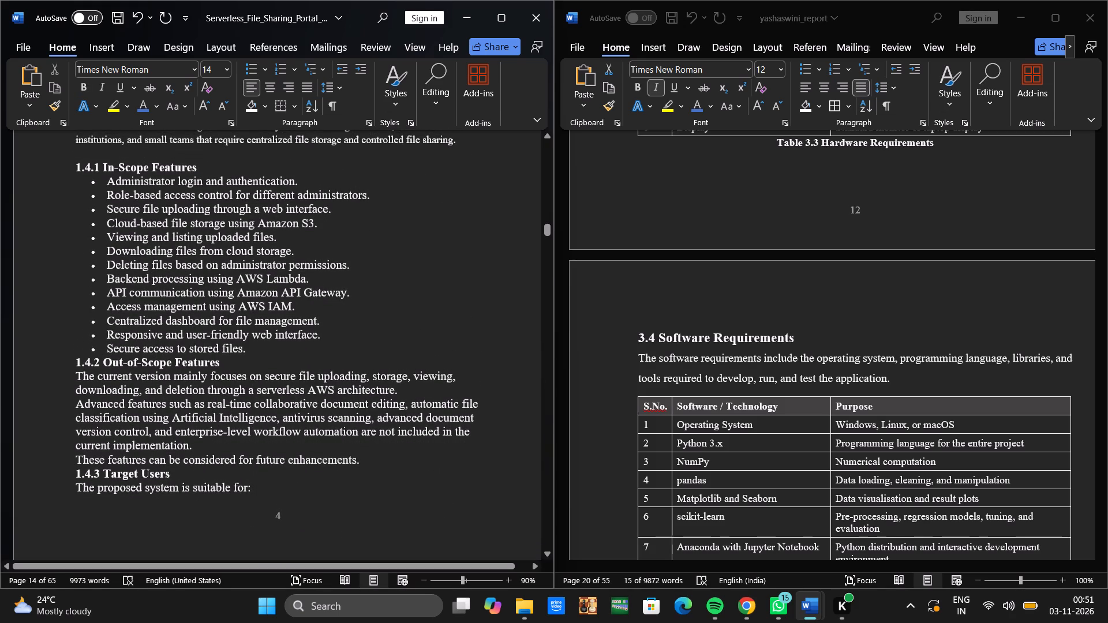
click(97, 188)
drag(97, 188, 121, 243)
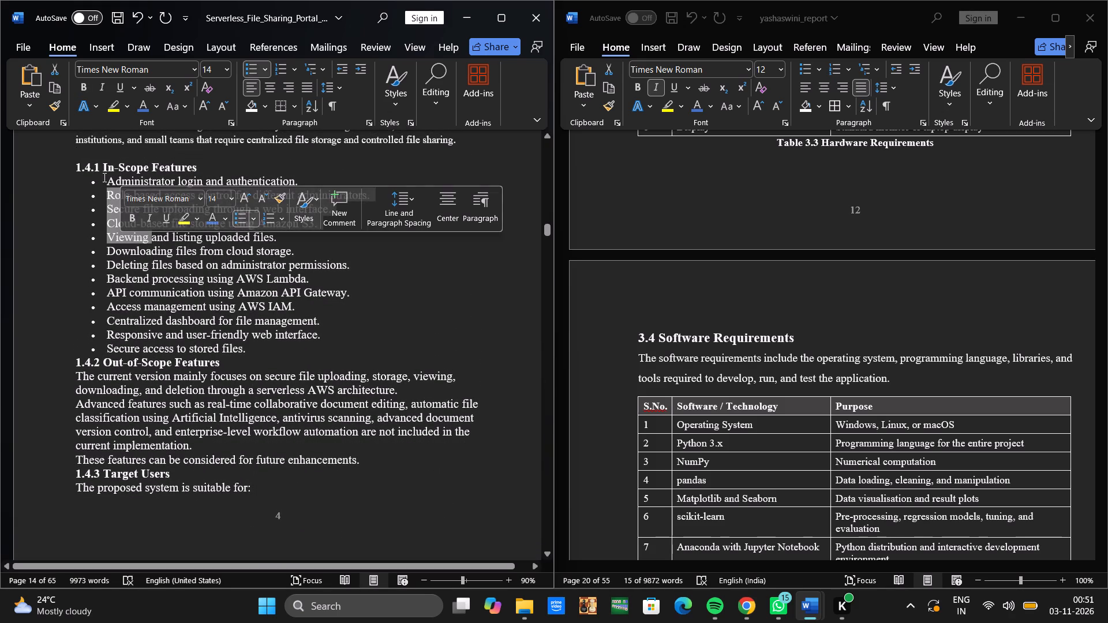
click(103, 176)
drag(103, 176, 275, 355)
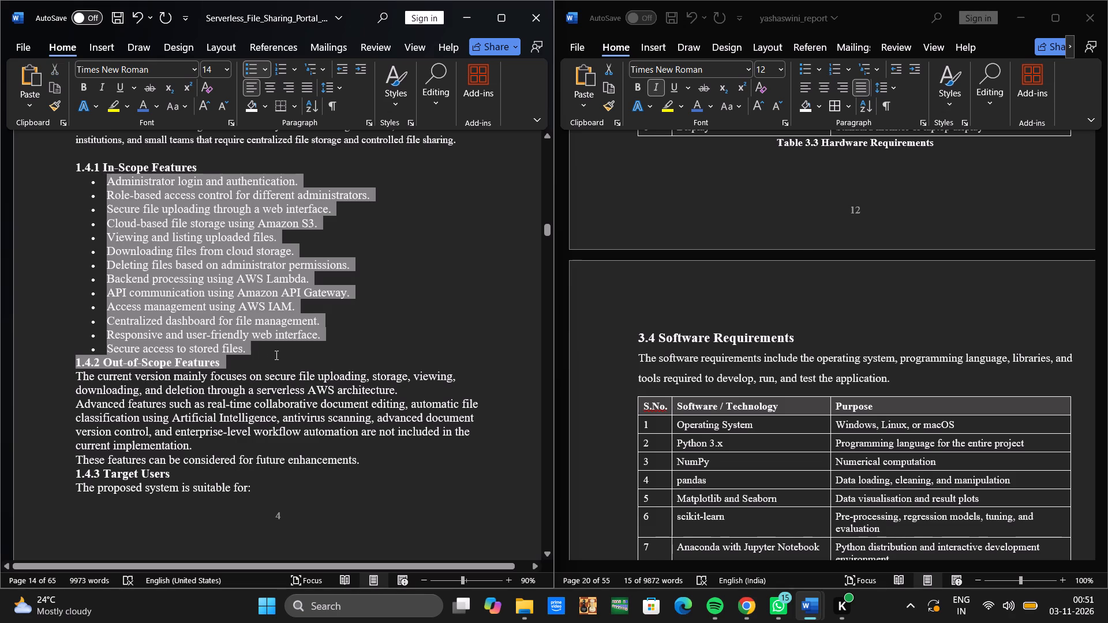
drag(275, 355, 274, 351)
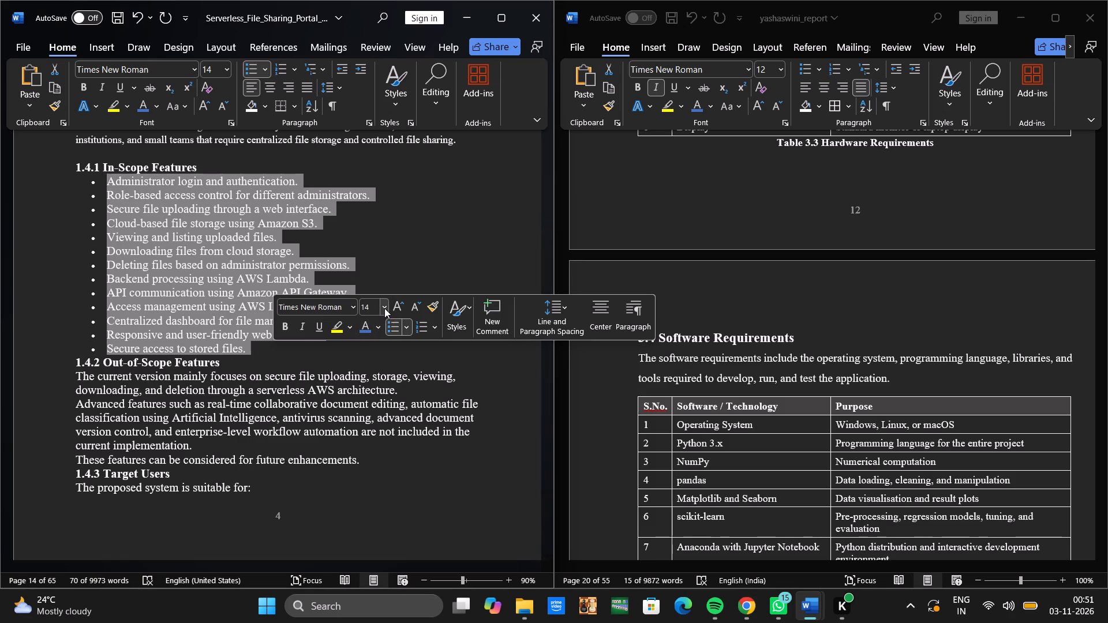
click(384, 308)
click(376, 388)
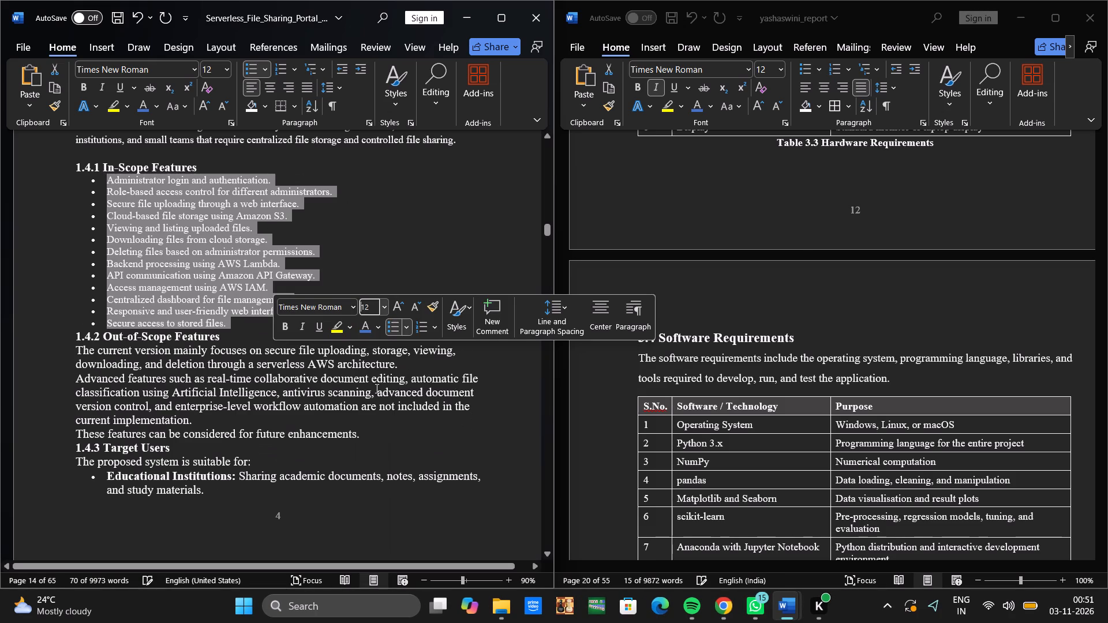
click(435, 247)
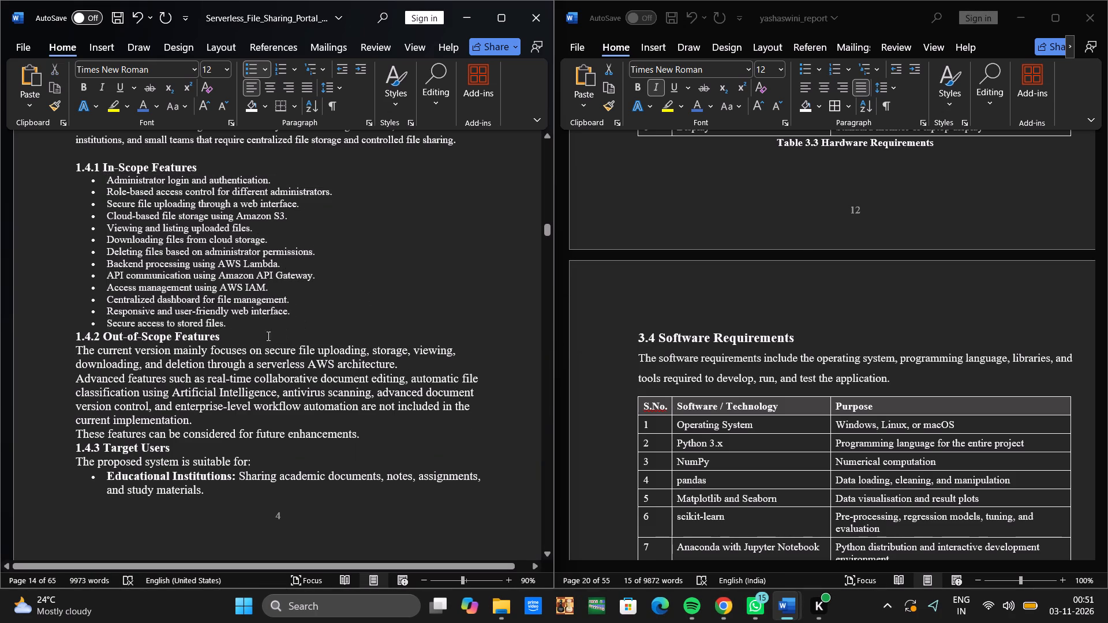
Insert an unbulleted blank line between the in-scope features list and the 1.4.2 Out-of-Scope Features heading.
click(264, 331)
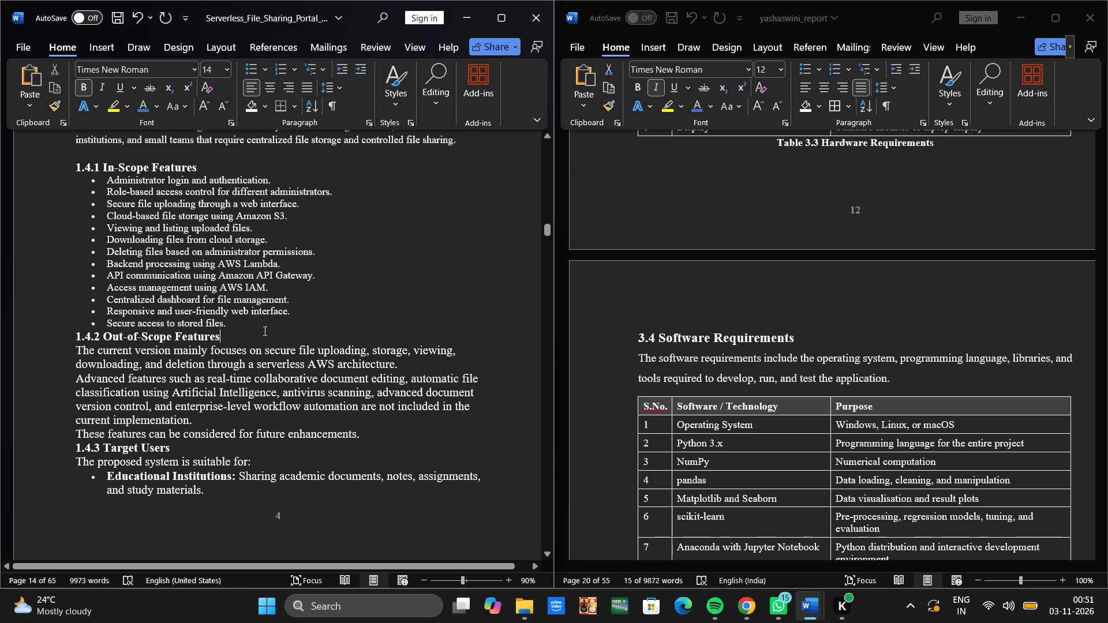
click(265, 324)
key(Return)
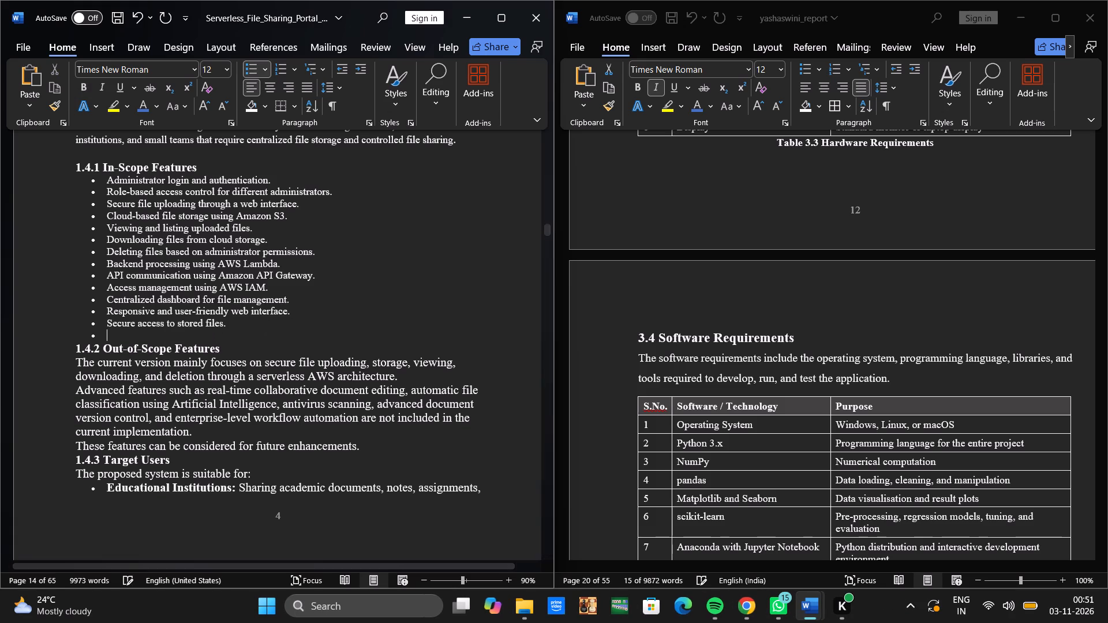
key(BackSpace)
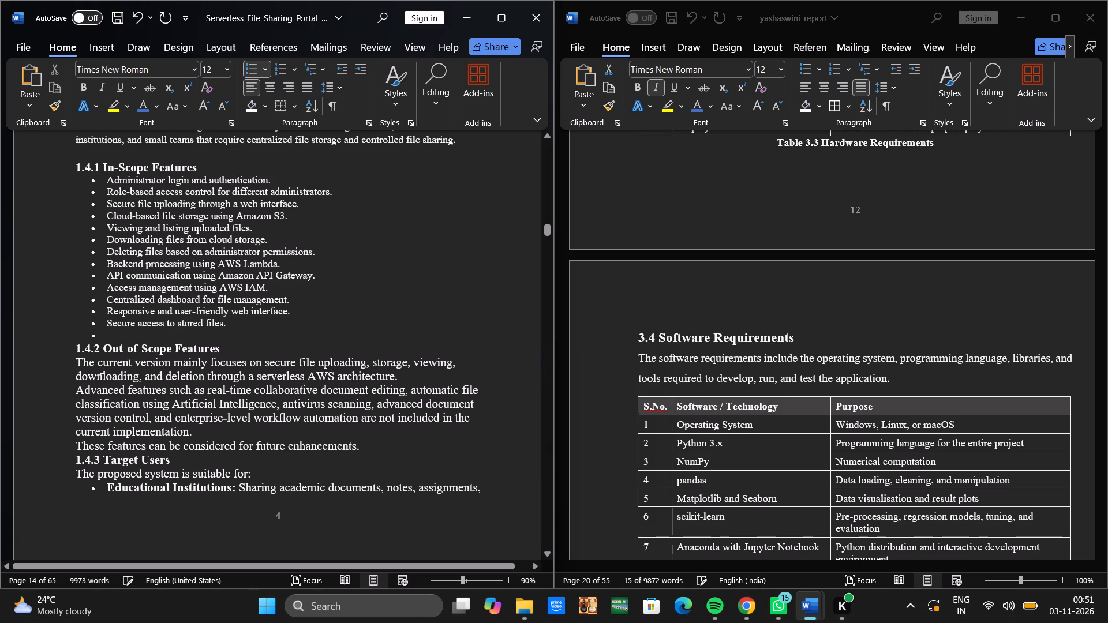
Set all body paragraphs under 1.4.2 Out-of-Scope Features to font size 12.
click(76, 363)
drag(76, 363, 361, 451)
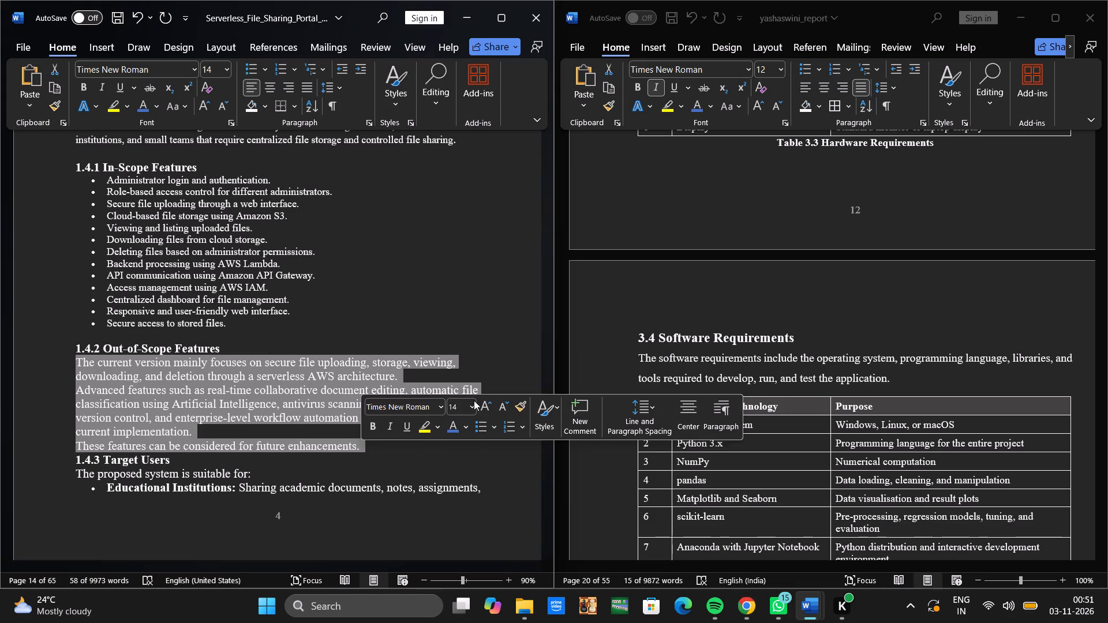
click(470, 401)
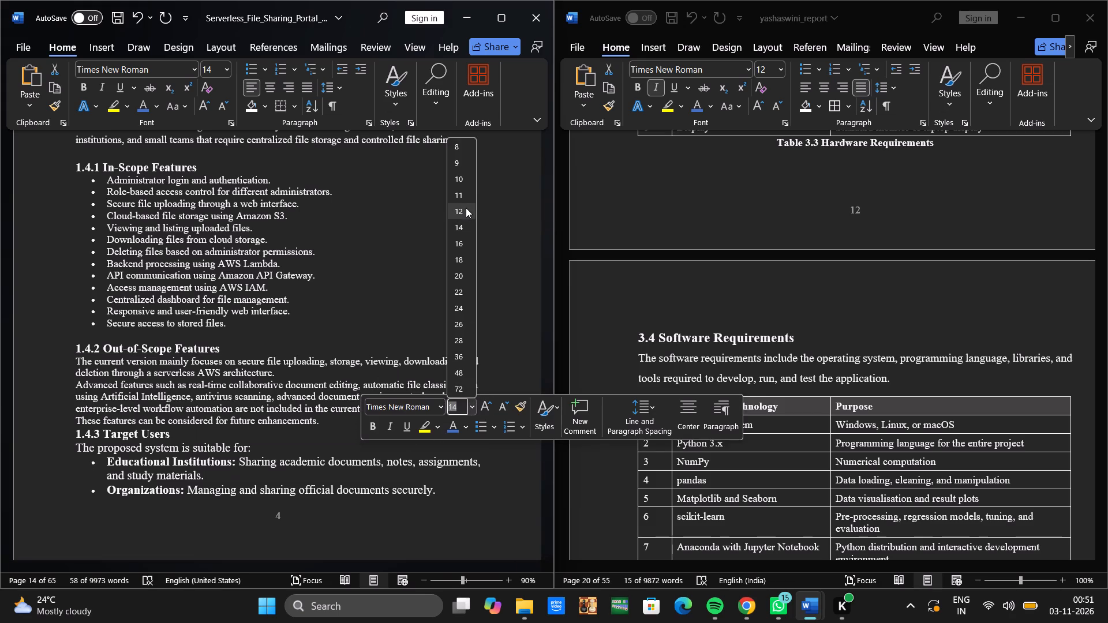
click(466, 208)
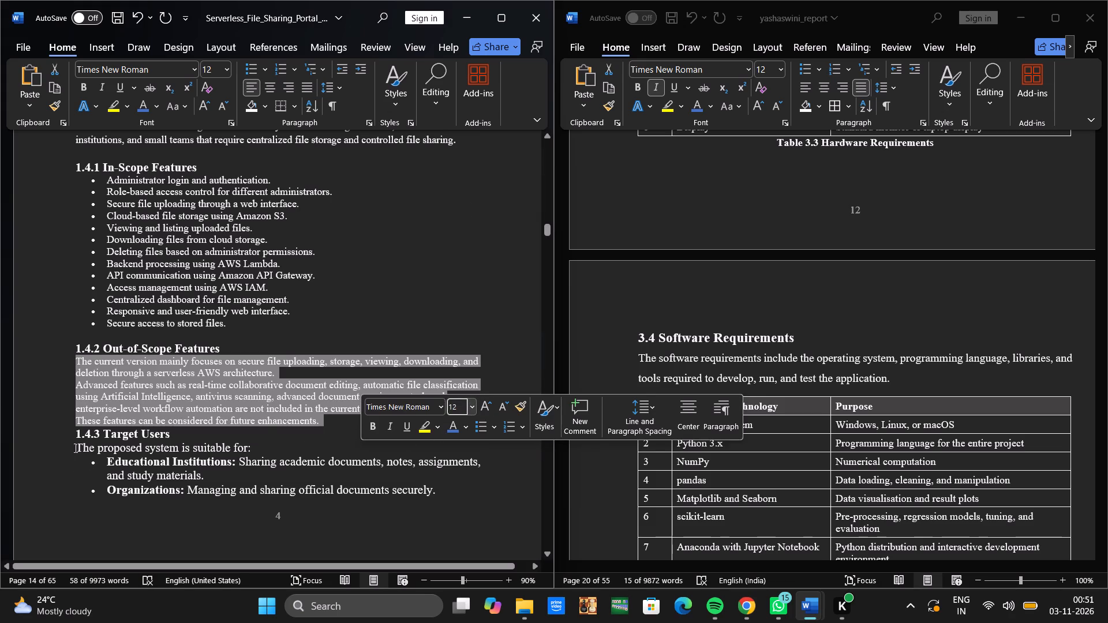
Set everything from the first line under 1.4.3 Target Users through the end of Chapter 1 to font size 12.
click(75, 448)
drag(75, 448, 395, 307)
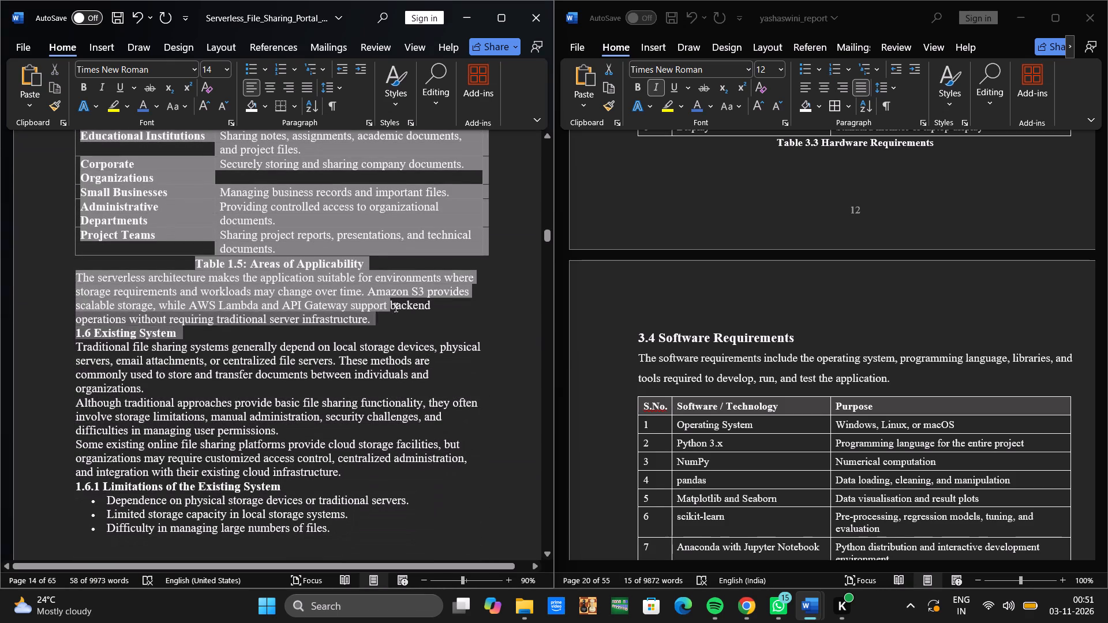
drag(395, 307, 309, 66)
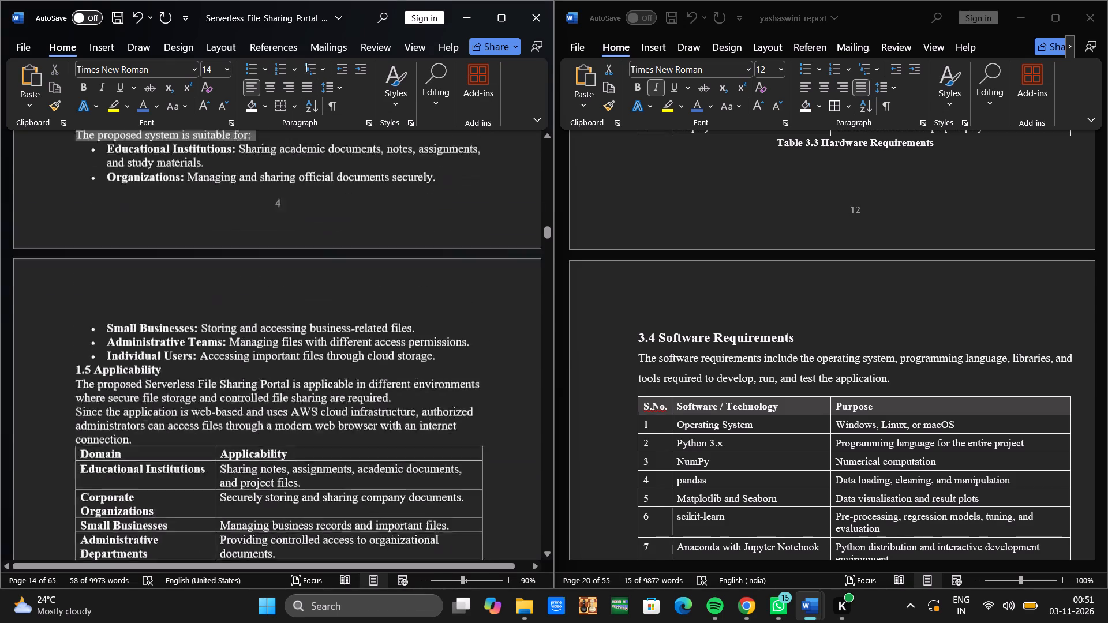
drag(309, 66, 408, 566)
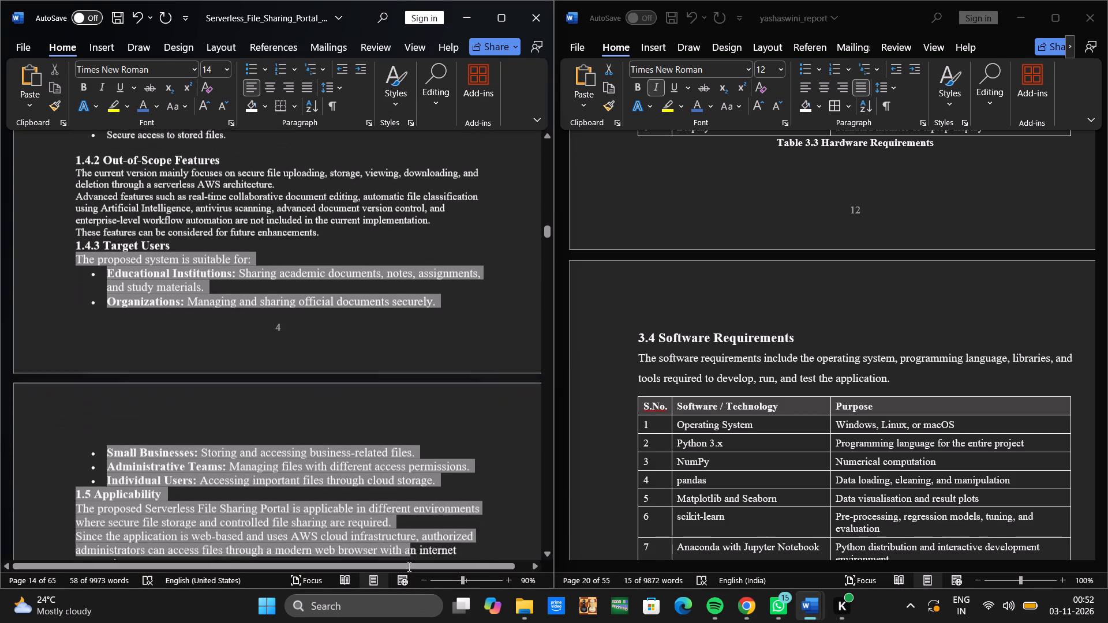
drag(408, 566, 478, 495)
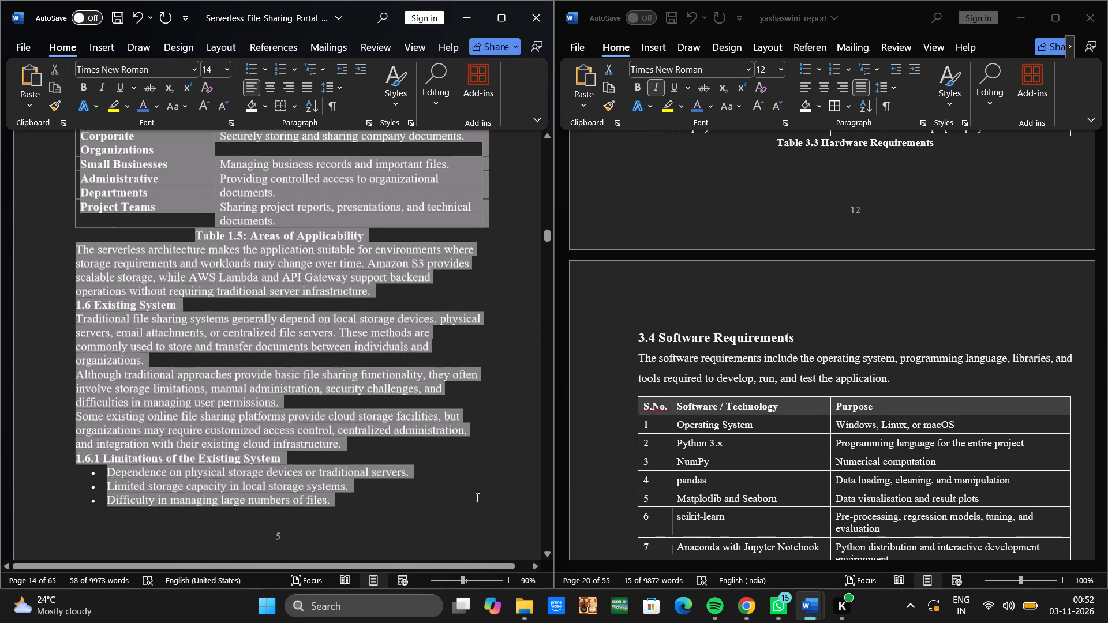
drag(478, 495, 482, 509)
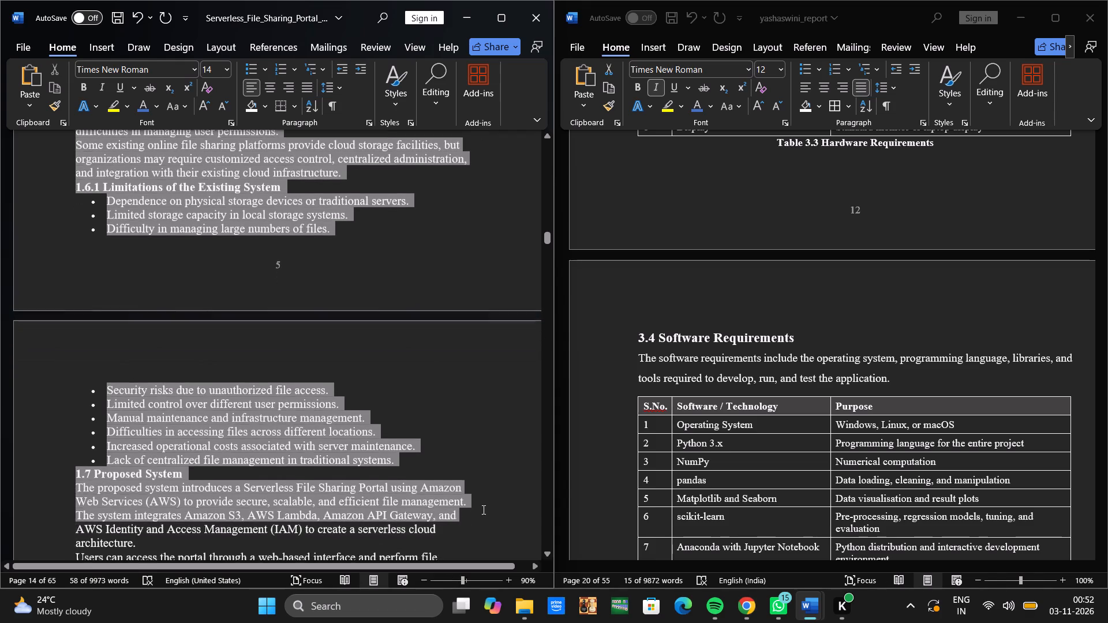
drag(482, 509, 451, 556)
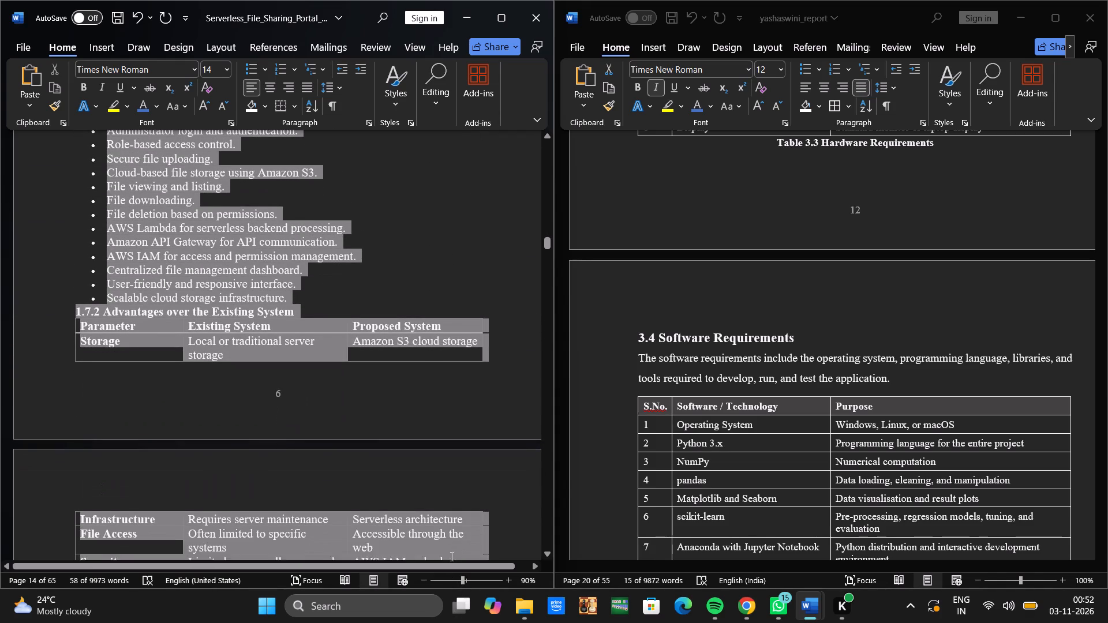
drag(451, 556, 470, 554)
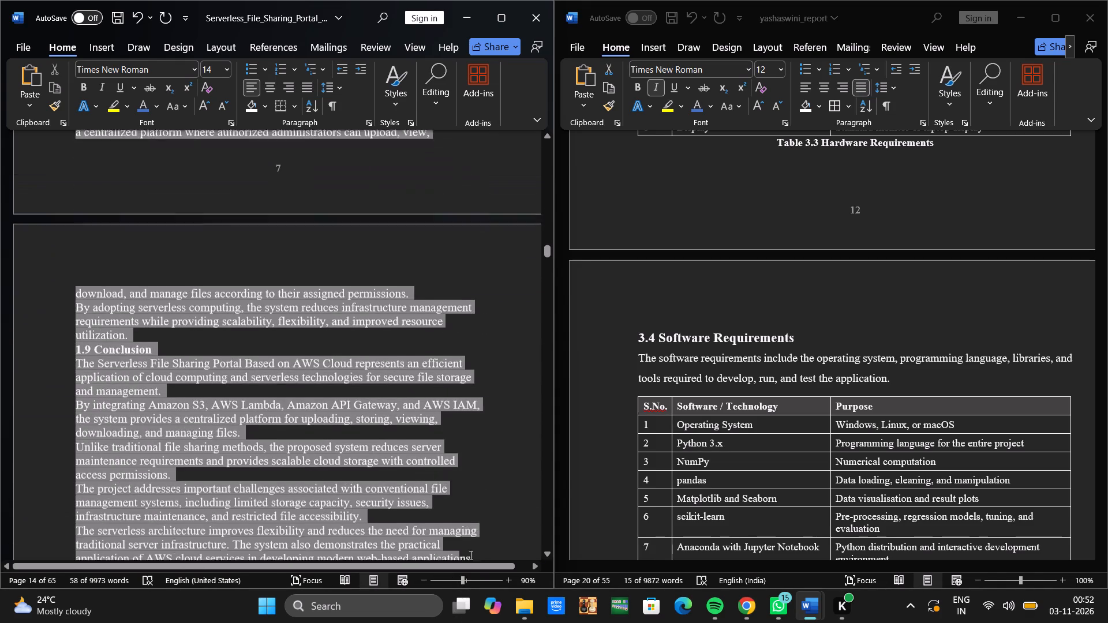
drag(470, 554, 504, 408)
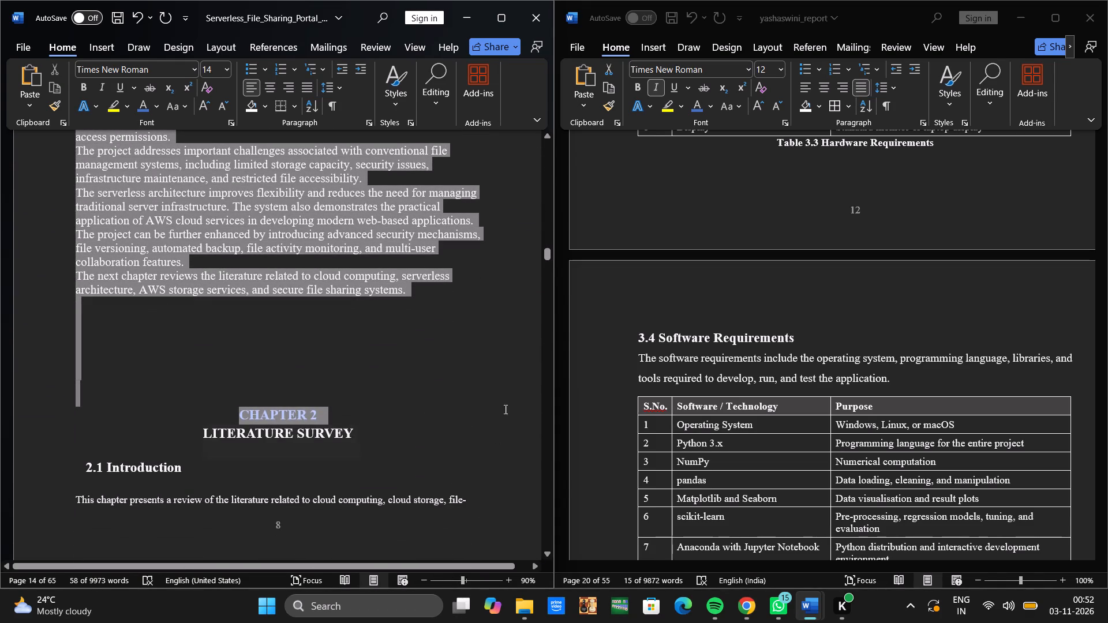
drag(504, 408, 505, 352)
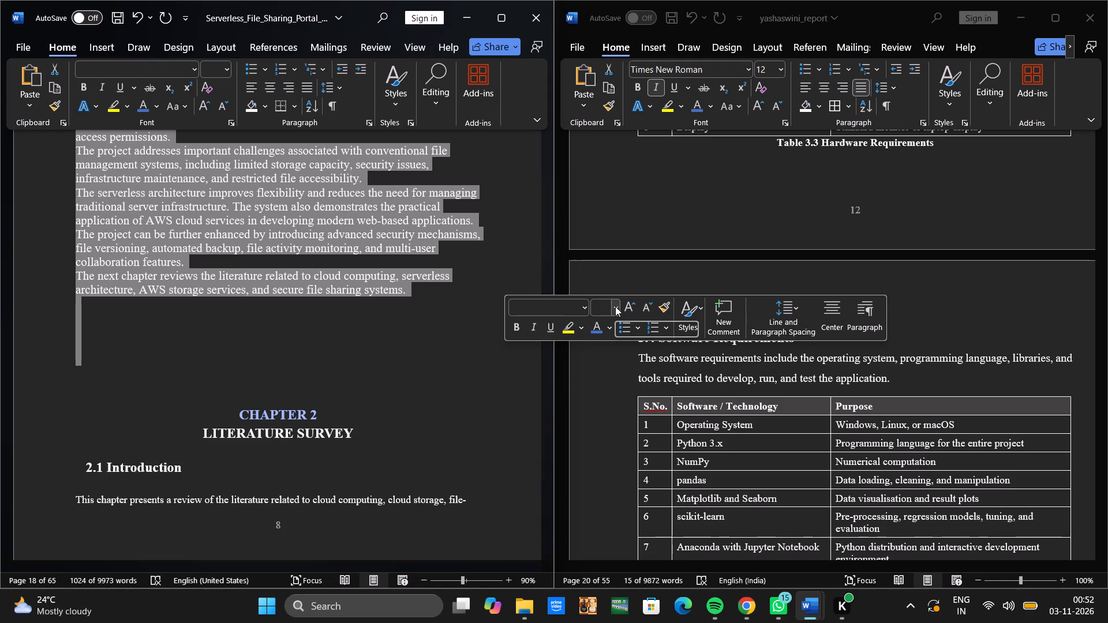
click(615, 308)
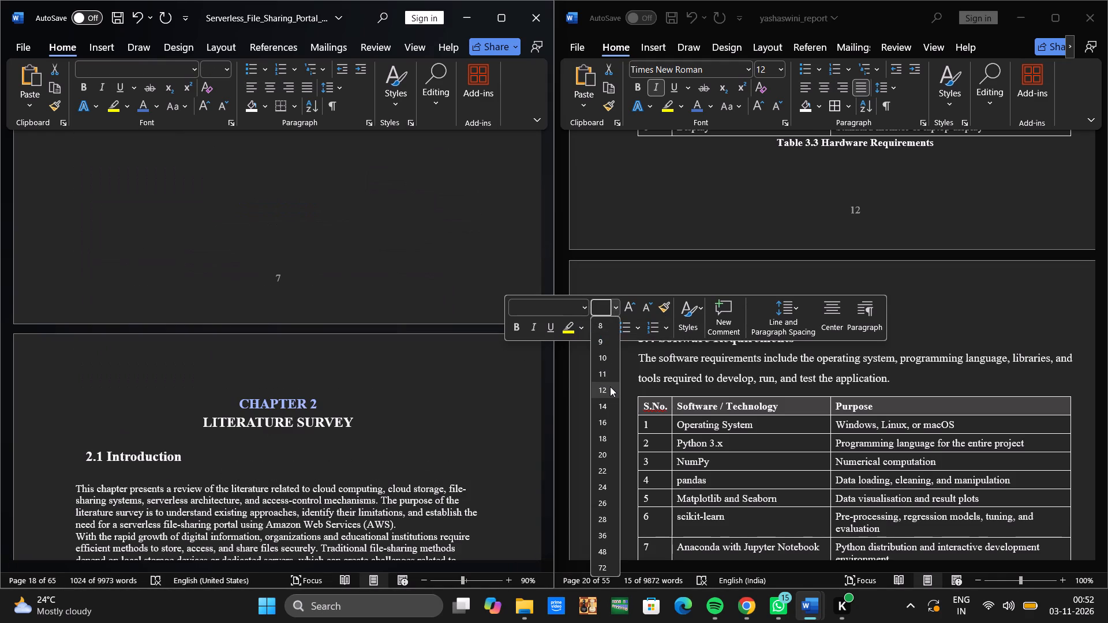
click(609, 386)
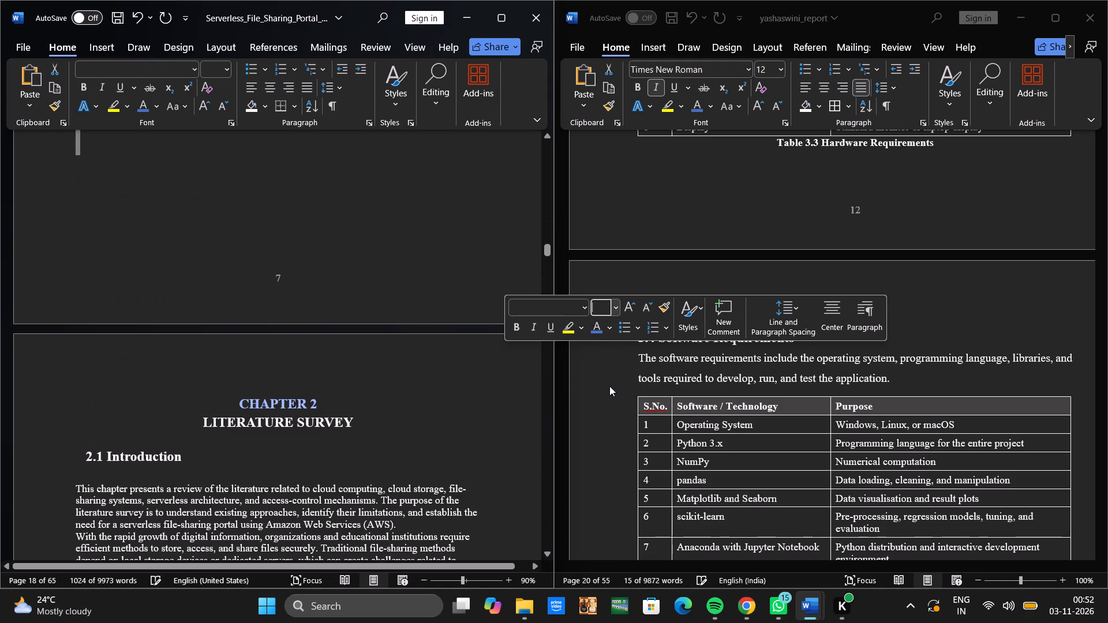
Check the contents table's chapter page numbers against where the Chapter 2 Literature Survey pages fall in the resized report.
scroll(388, 405, down, 1)
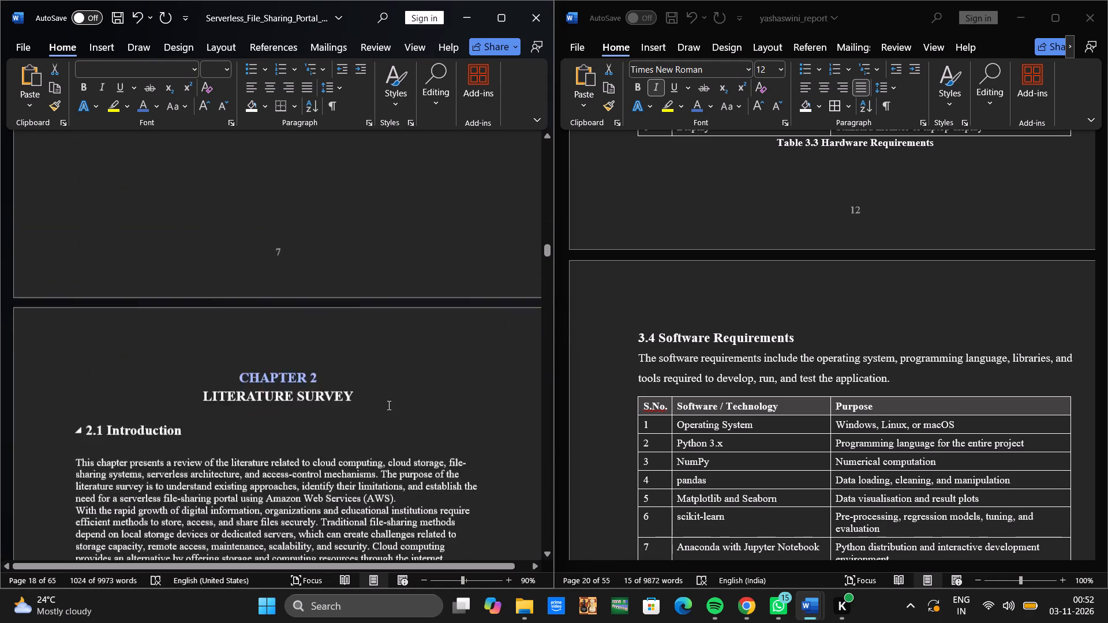
scroll(388, 405, down, 5)
scroll(388, 405, up, 2)
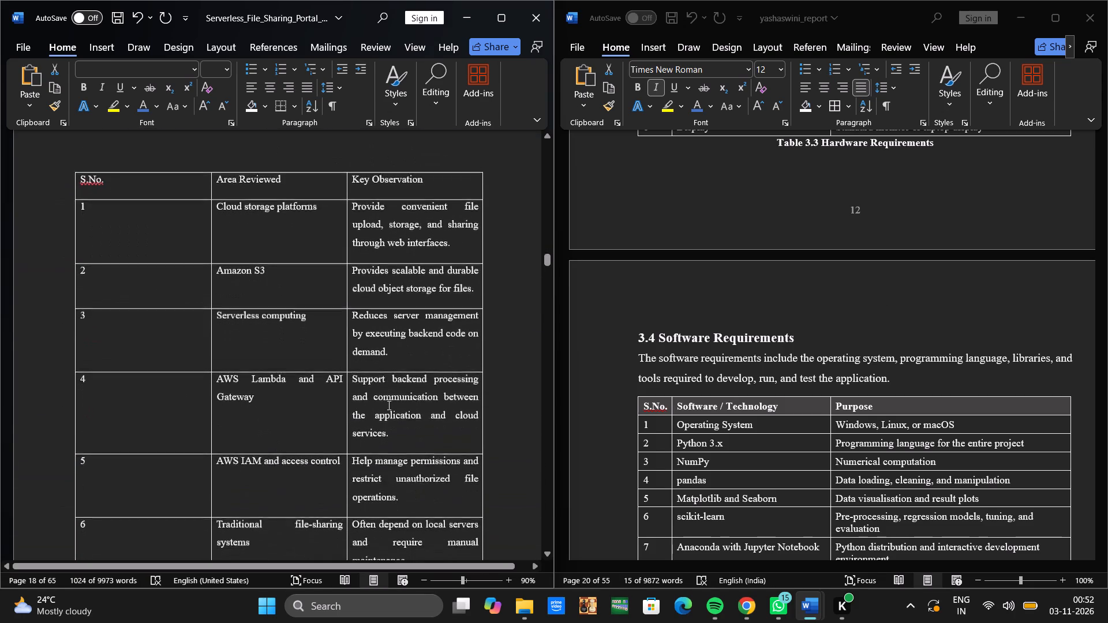
scroll(388, 405, up, 12)
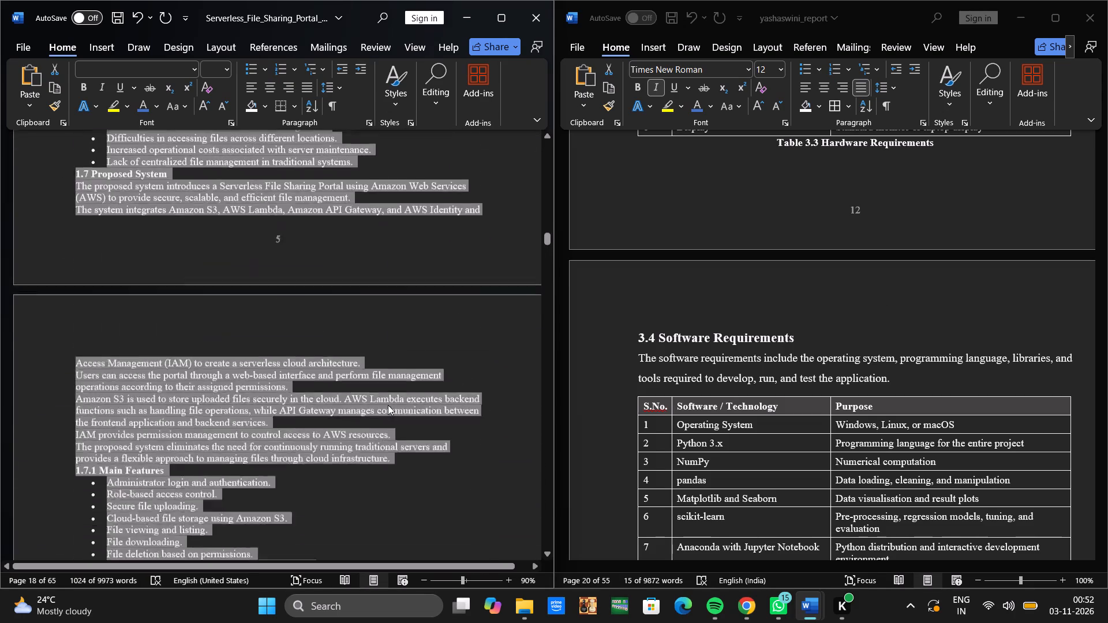
scroll(388, 405, up, 13)
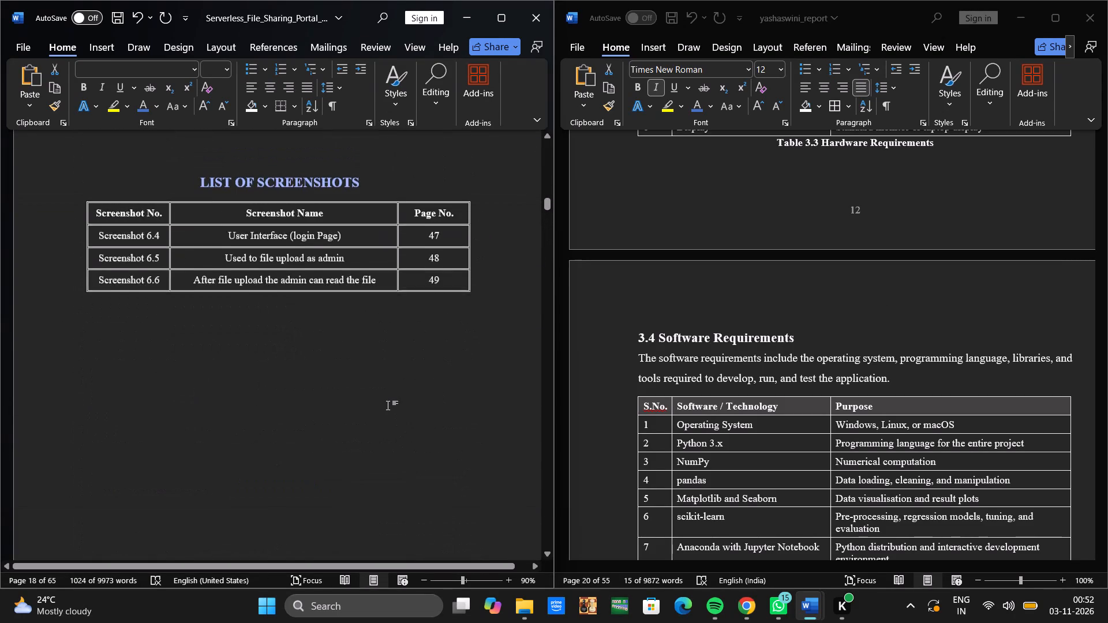
scroll(388, 405, up, 6)
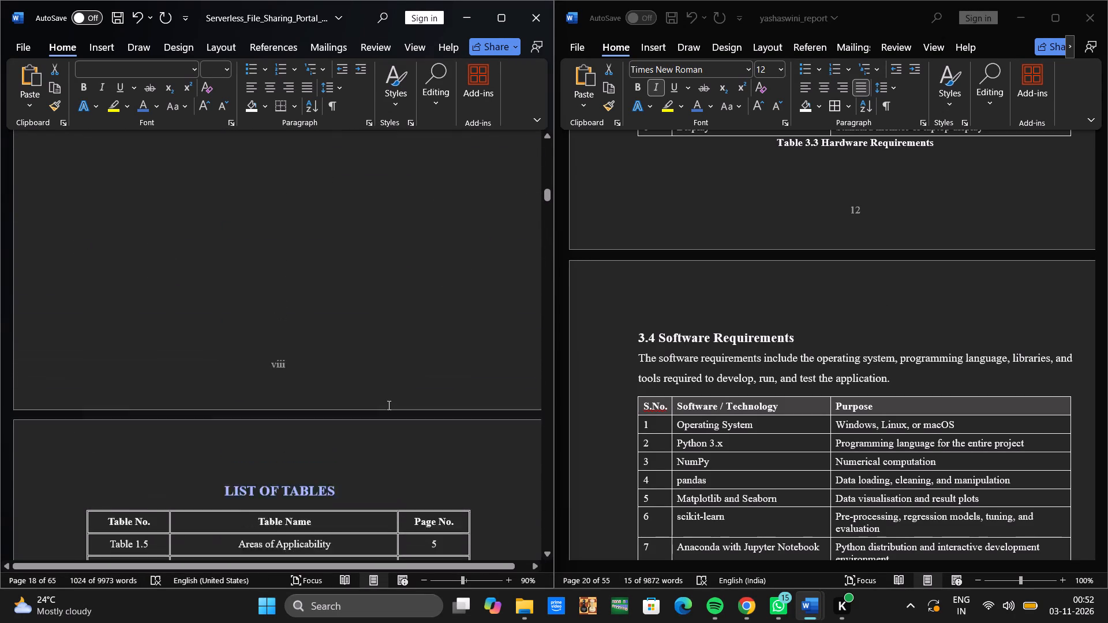
scroll(388, 405, up, 5)
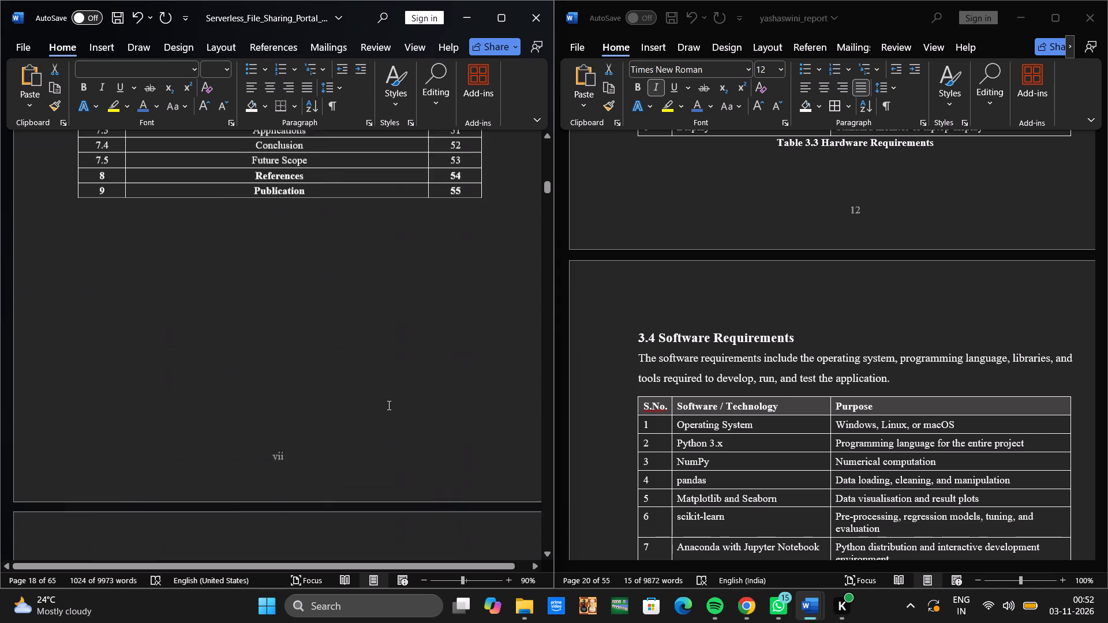
scroll(388, 405, up, 5)
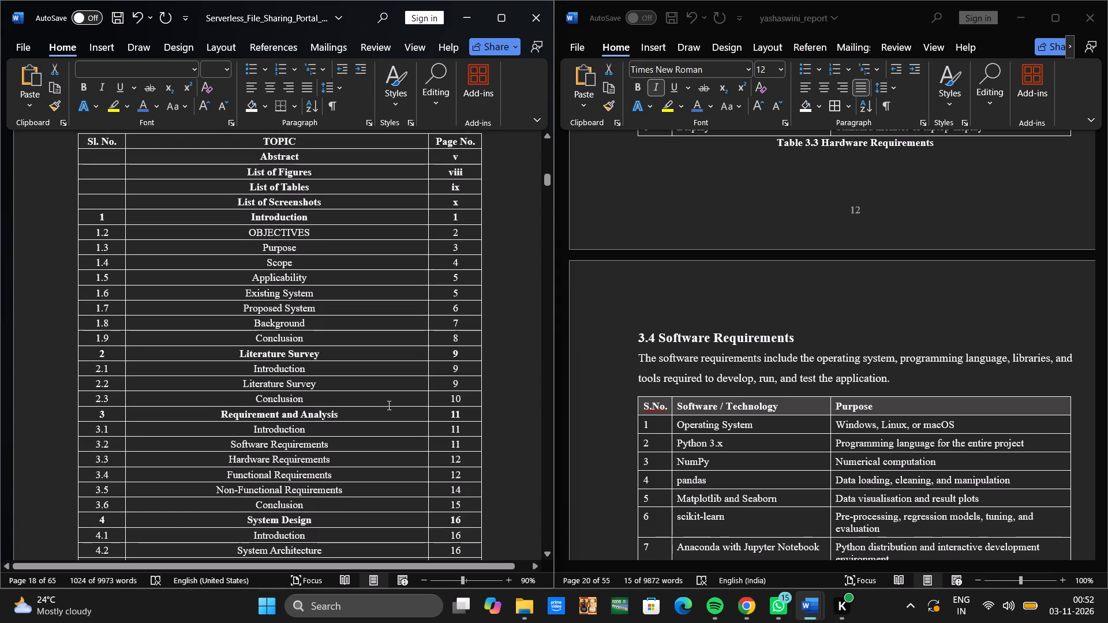
scroll(388, 405, up, 1)
scroll(455, 362, down, 1)
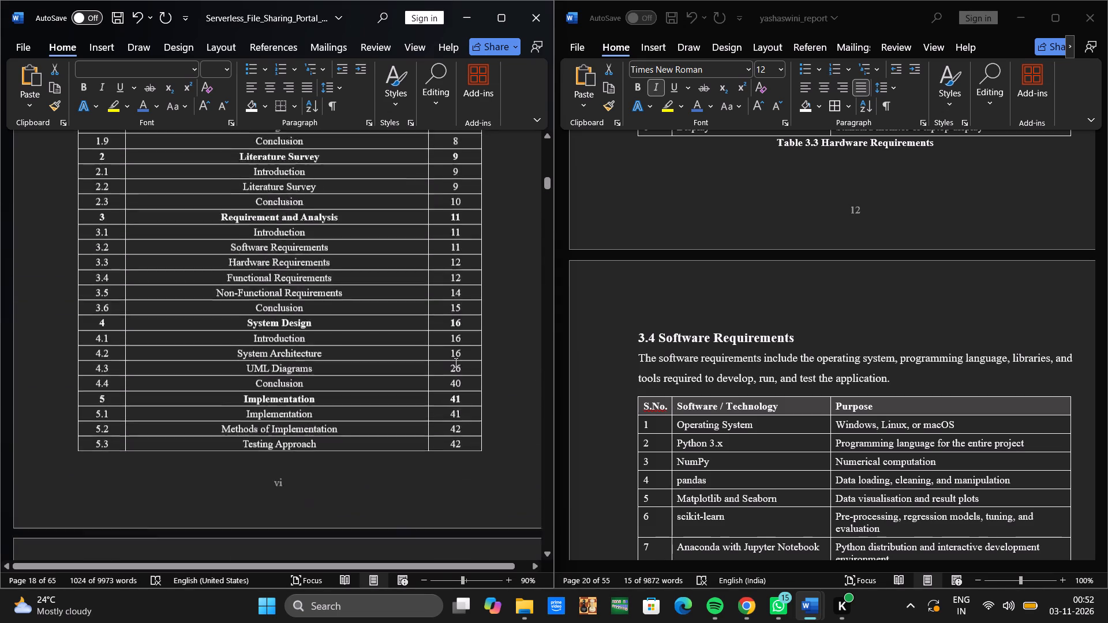
scroll(455, 362, down, 14)
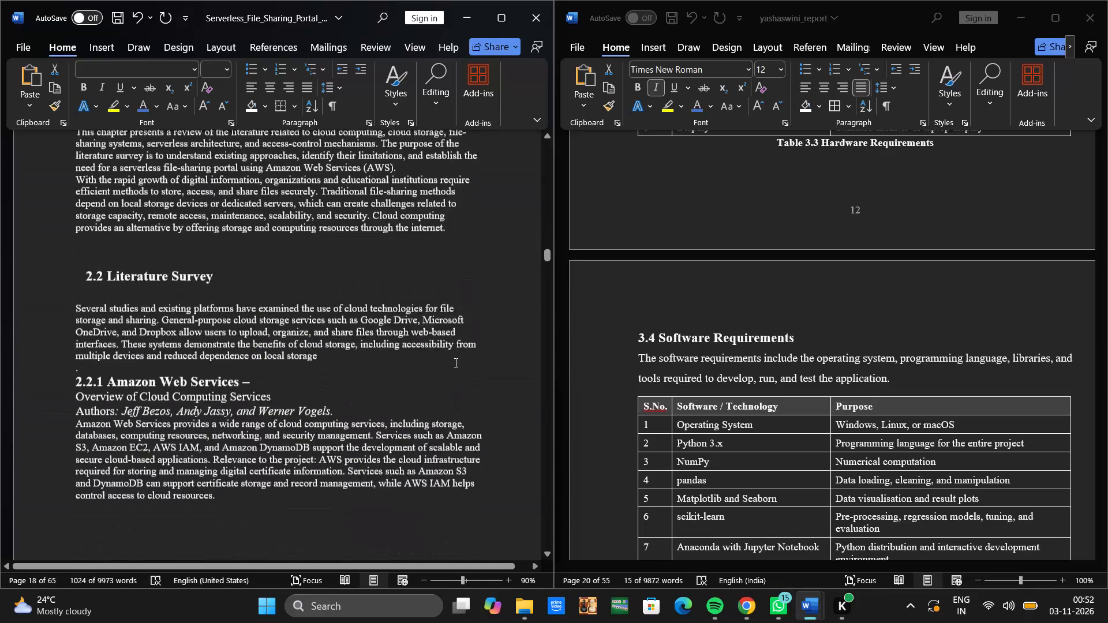
scroll(455, 362, down, 10)
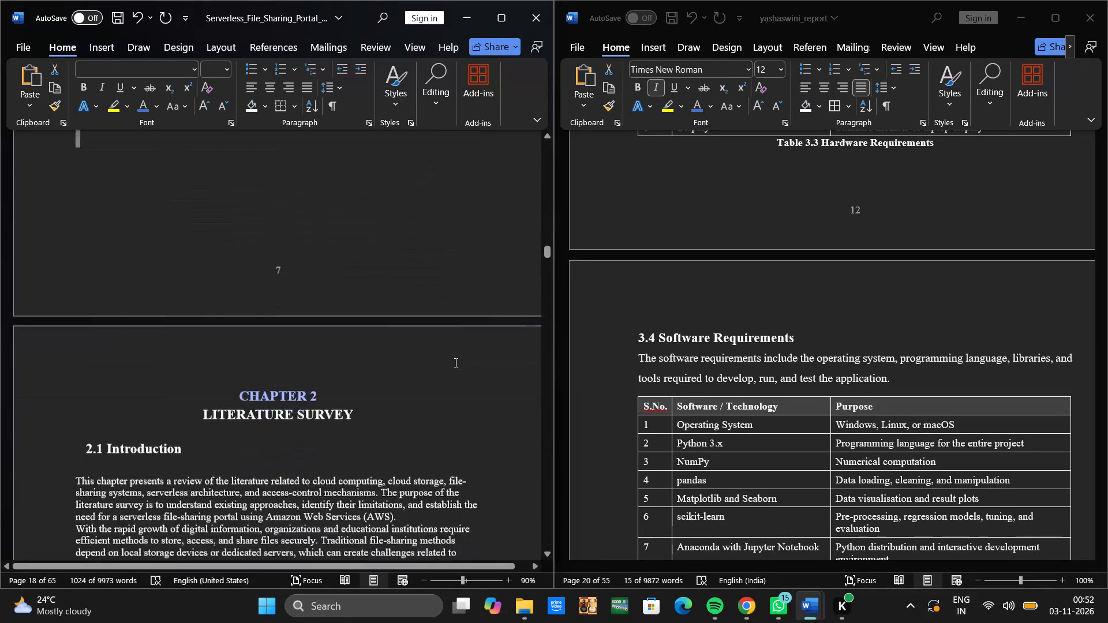
scroll(455, 362, down, 2)
Insert a blank line between the out-of-scope paragraphs and the 1.4.3 Target Users heading.
scroll(455, 362, up, 2)
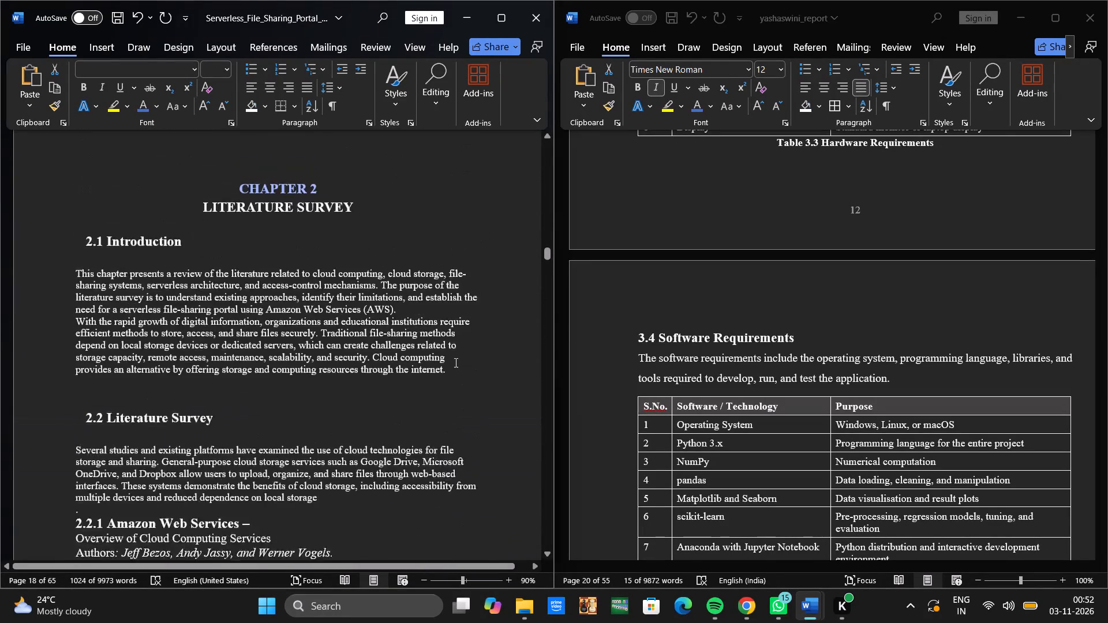
scroll(455, 362, up, 8)
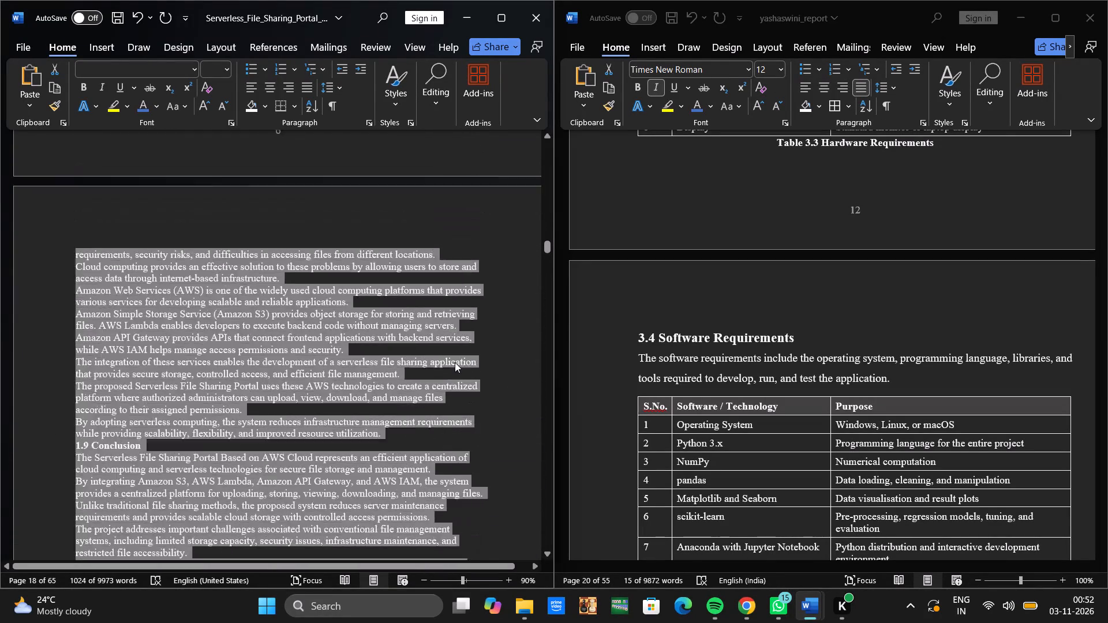
scroll(455, 362, up, 7)
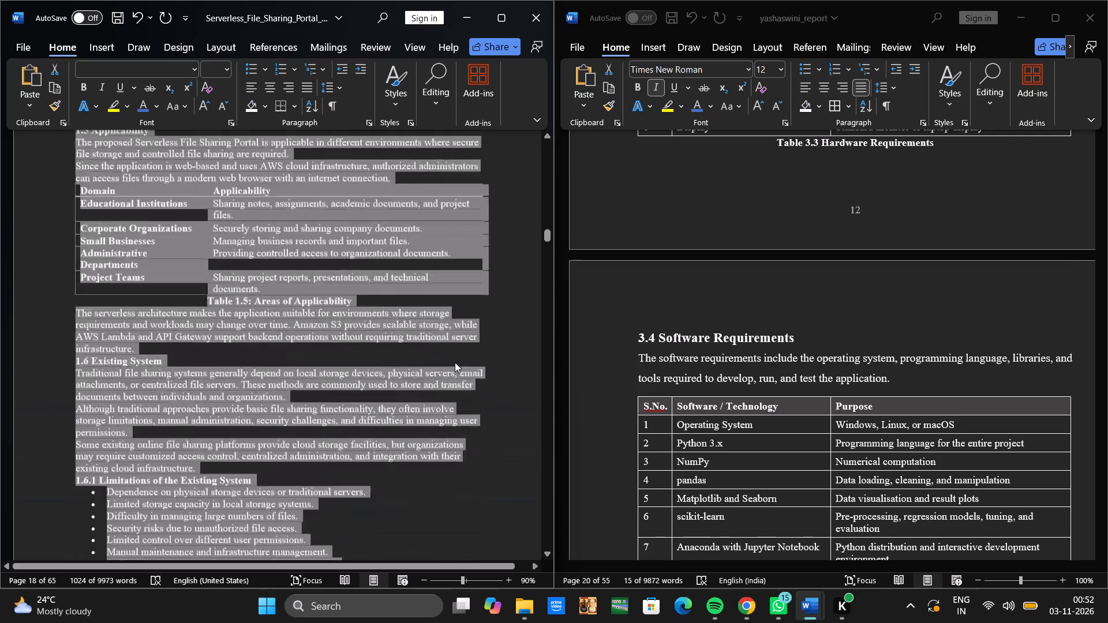
scroll(455, 362, up, 5)
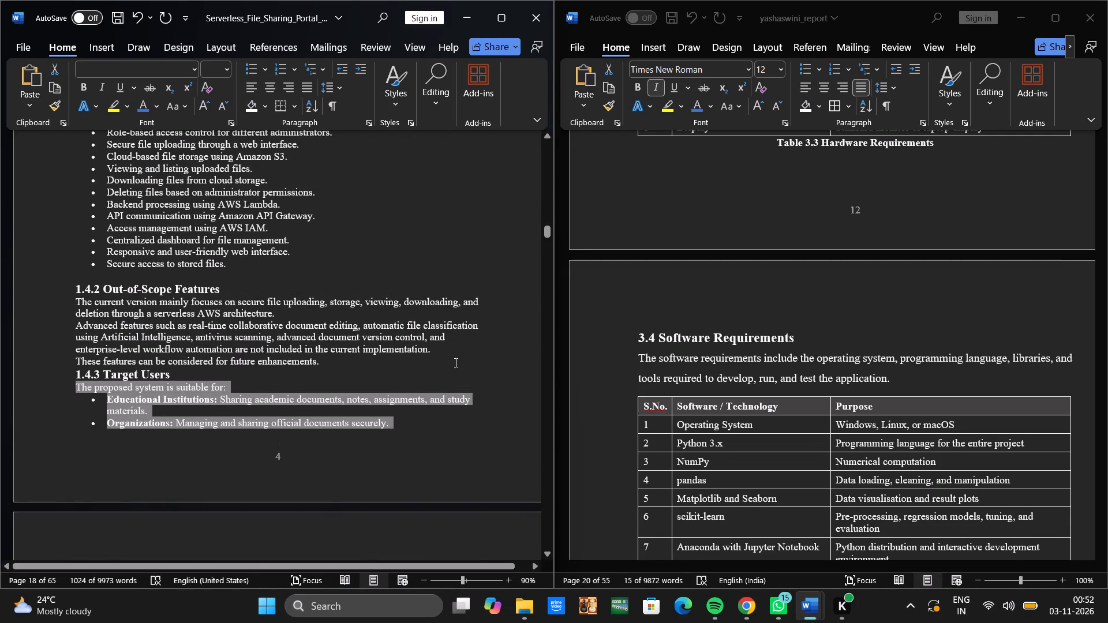
click(447, 366)
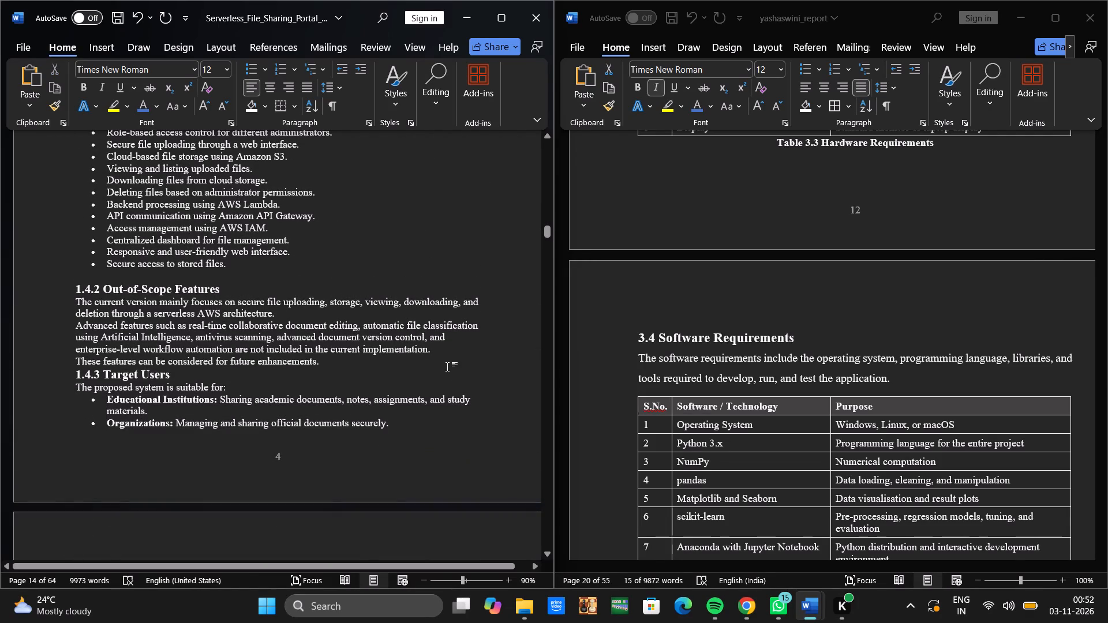
key(Return)
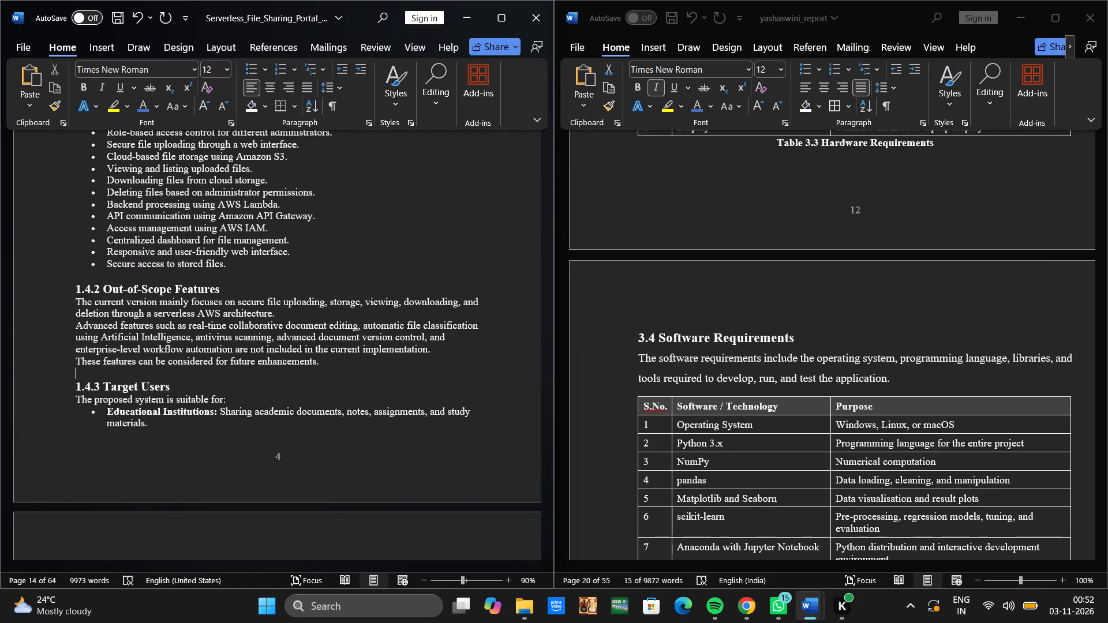
scroll(410, 331, down, 1)
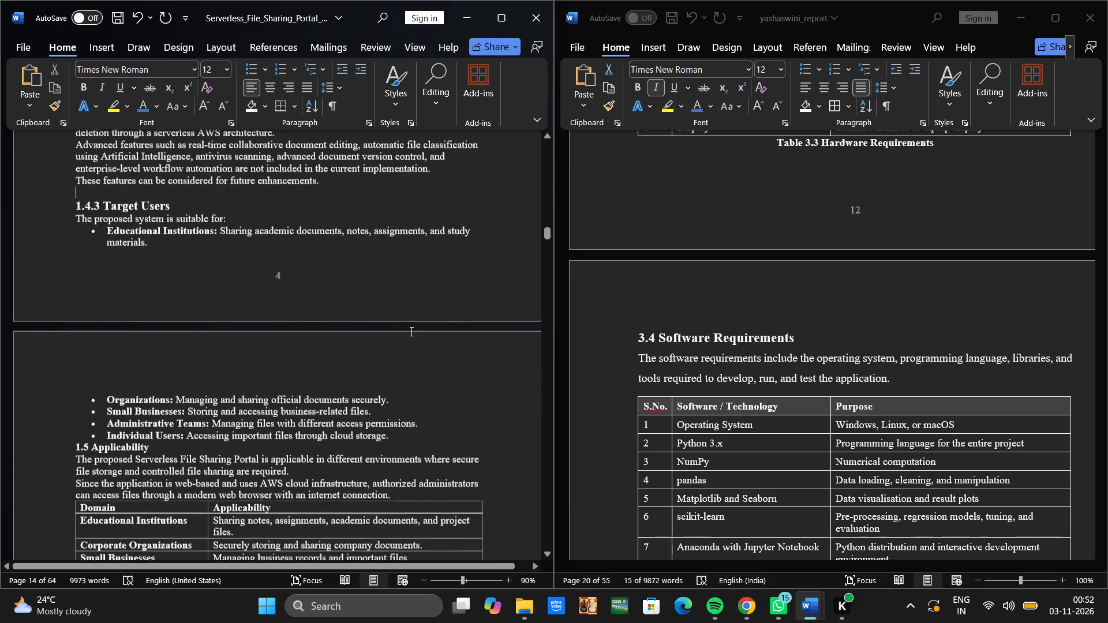
Insert an unbulleted blank line above the 1.5 Applicability heading and set the heading to font size 14.
scroll(410, 331, down, 1)
click(407, 433)
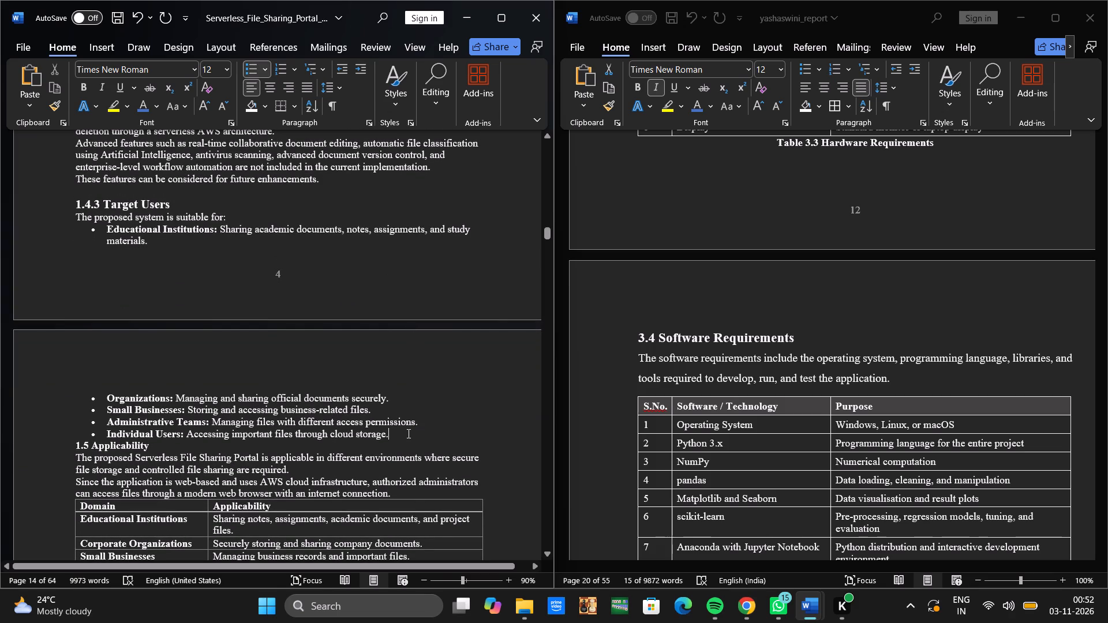
key(Return)
key(BackSpace)
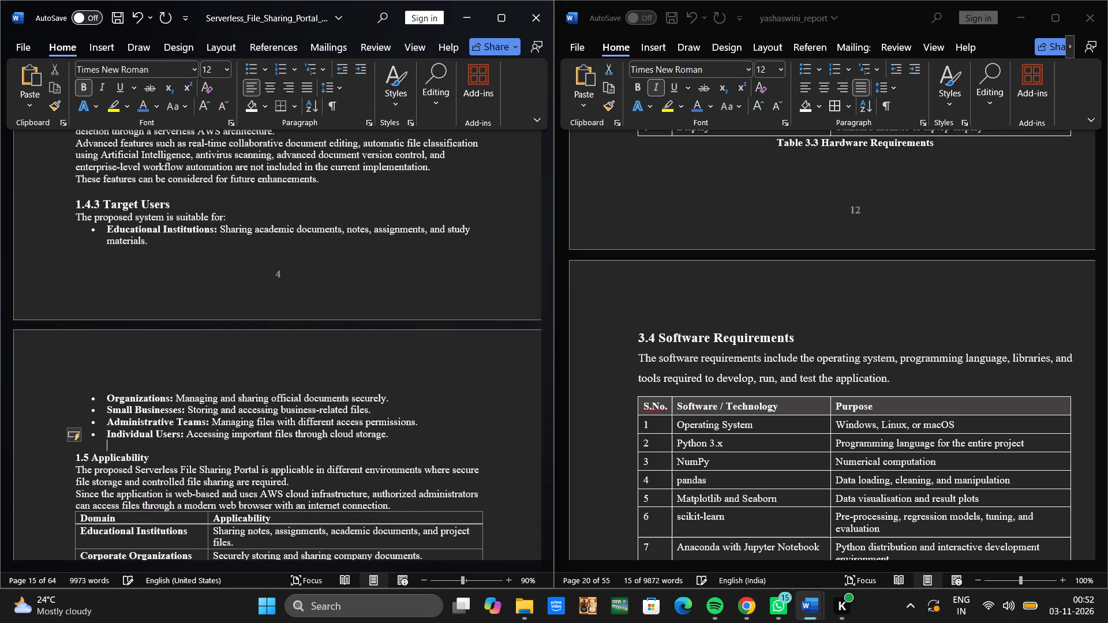
click(152, 461)
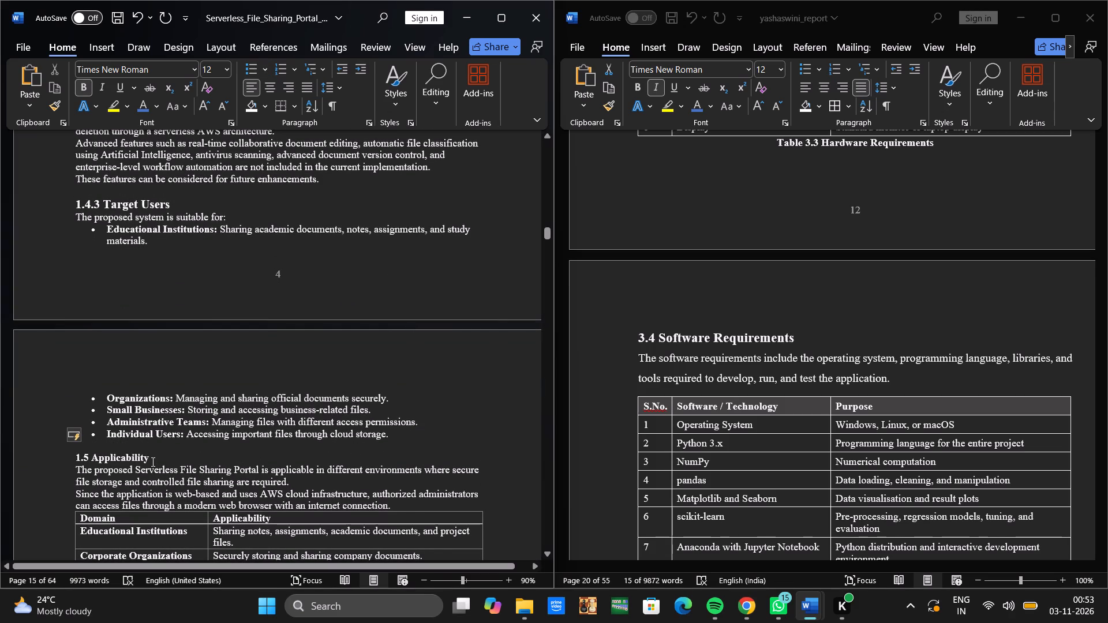
drag(152, 461, 67, 455)
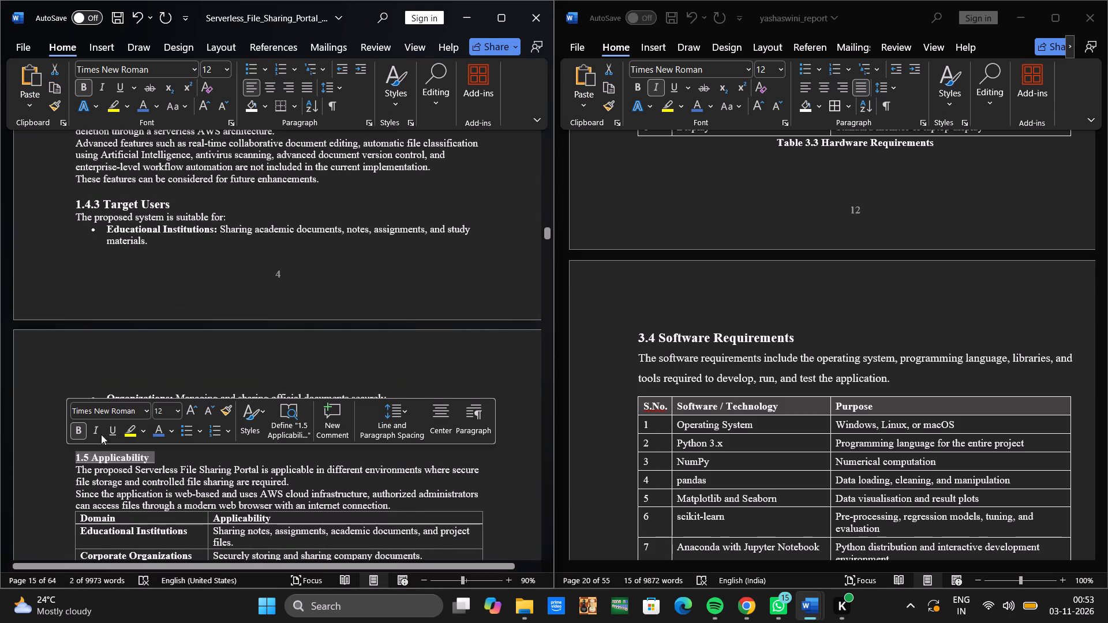
click(177, 411)
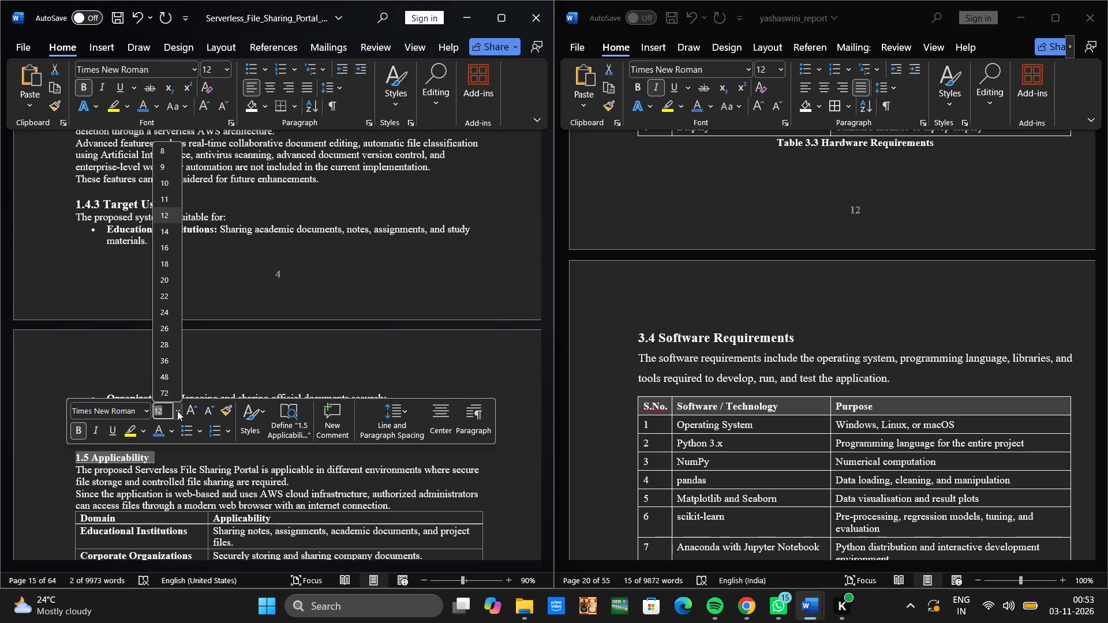
click(169, 236)
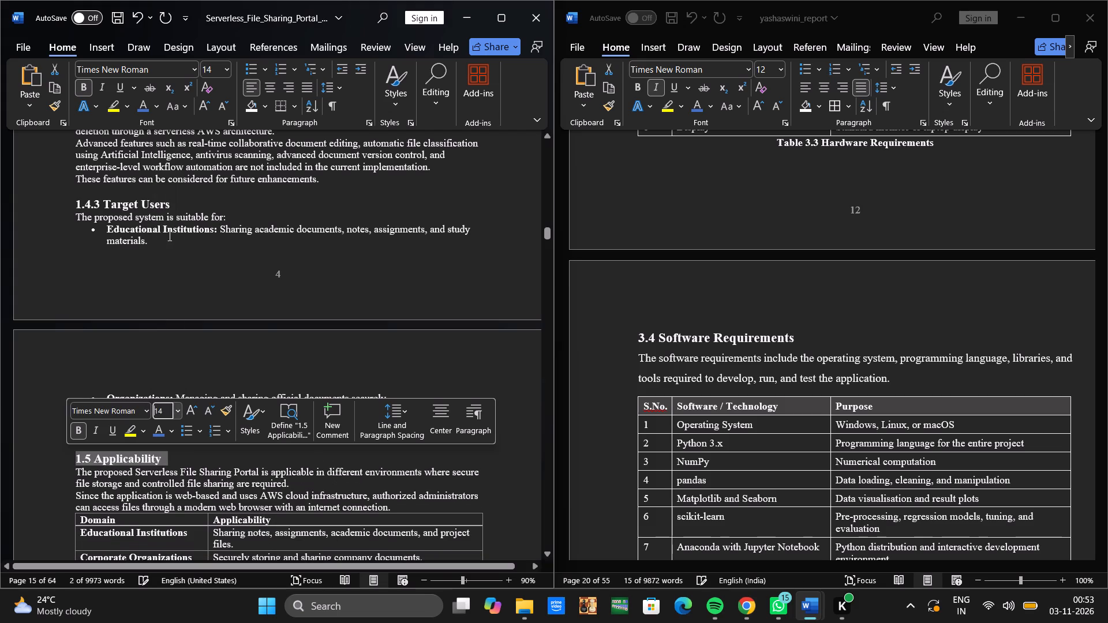
Insert a blank line between the Table 1.5: Areas of Applicability caption and the paragraph that follows it.
scroll(260, 320, down, 2)
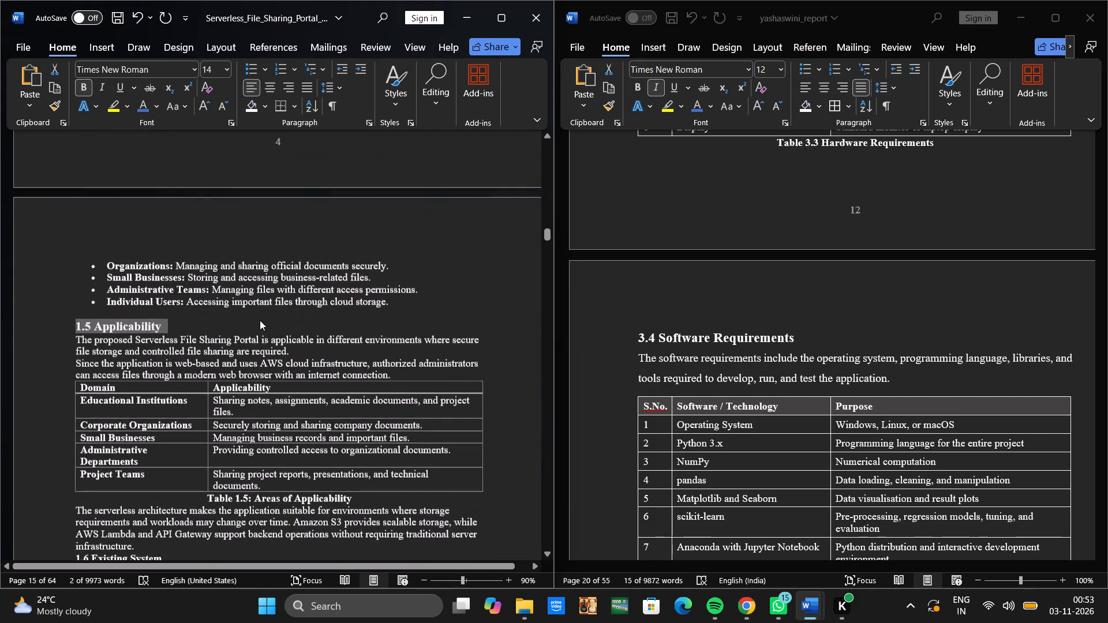
scroll(260, 320, down, 1)
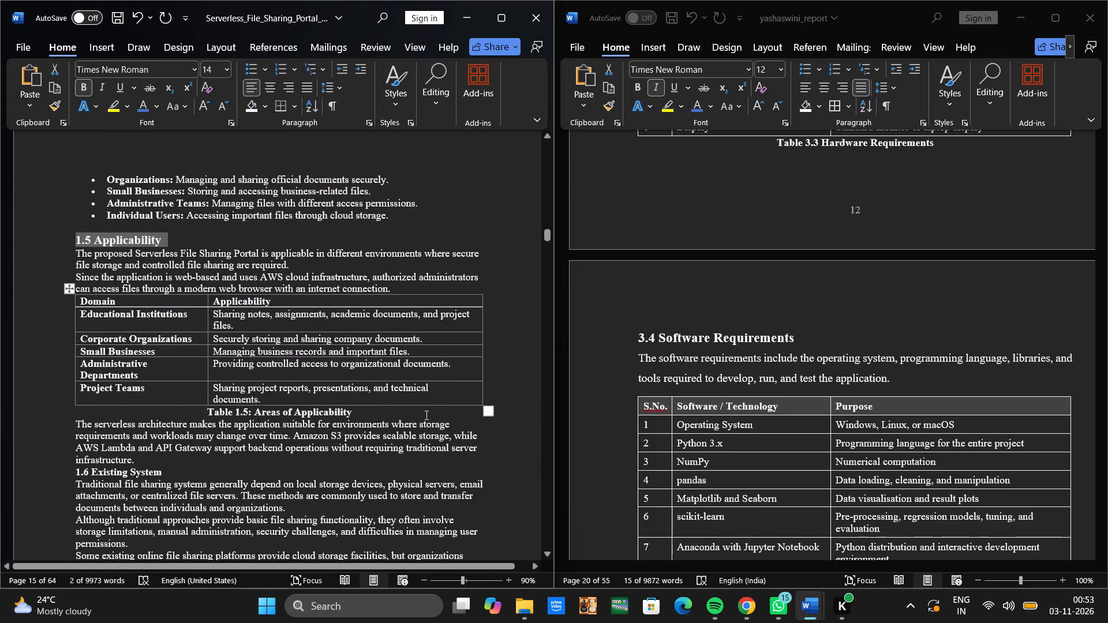
click(425, 415)
key(Return)
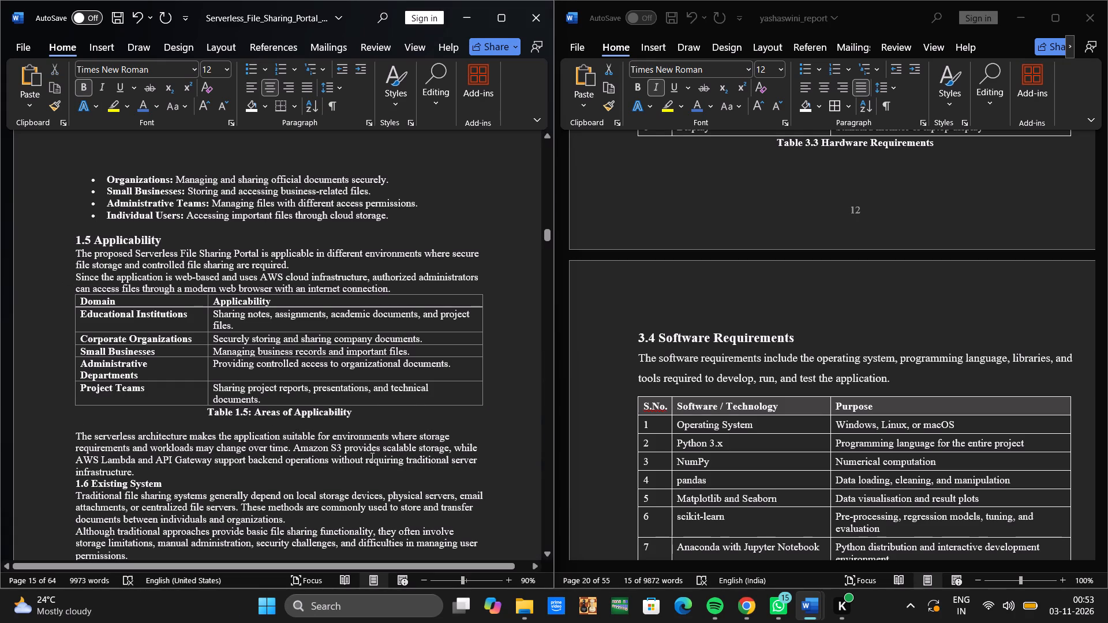
Insert a blank line above the 1.6 Existing System heading and set the heading to font size 14.
click(331, 474)
key(Return)
scroll(331, 474, down, 1)
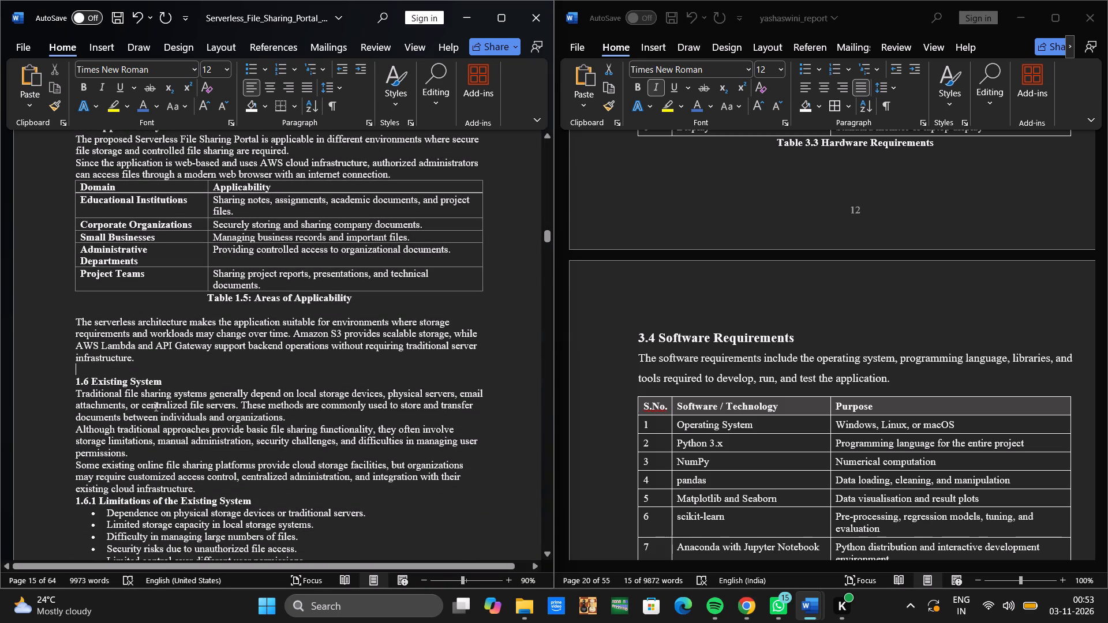
click(166, 386)
drag(166, 386, 76, 380)
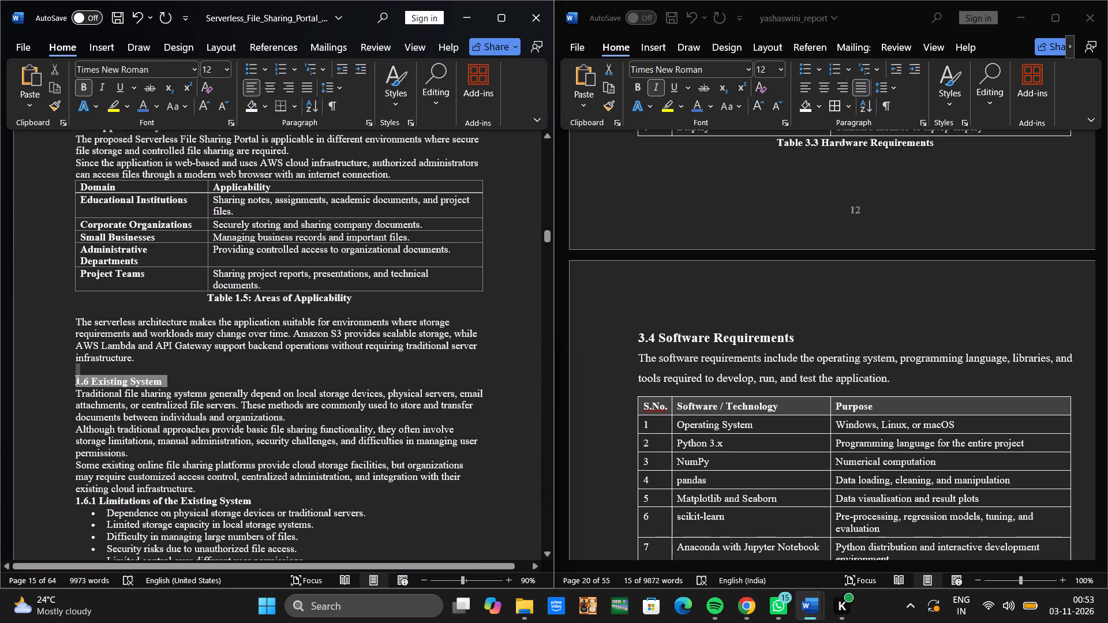
drag(76, 380, 76, 380)
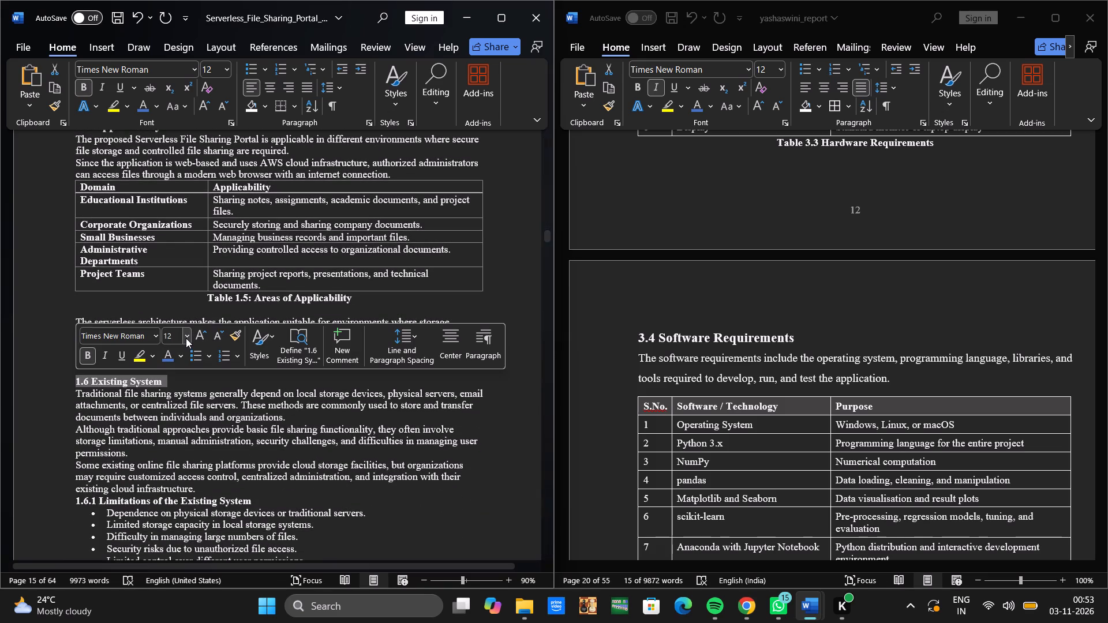
click(186, 338)
click(177, 152)
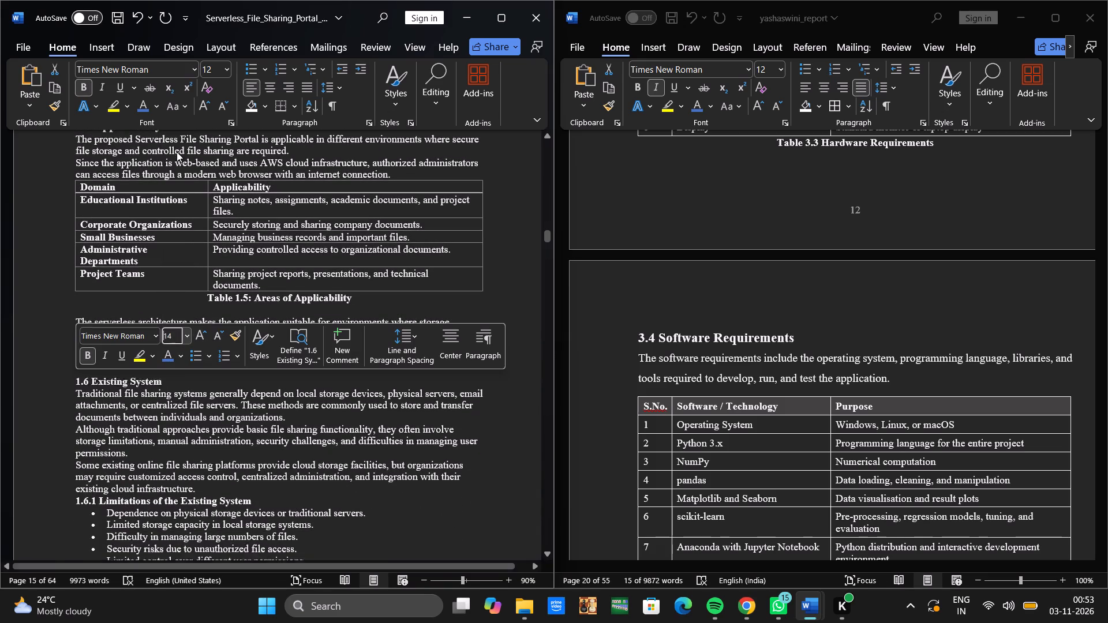
Insert a blank line above the 1.6.1 Limitations of the Existing System heading and set the heading to font size 14.
scroll(244, 426, down, 1)
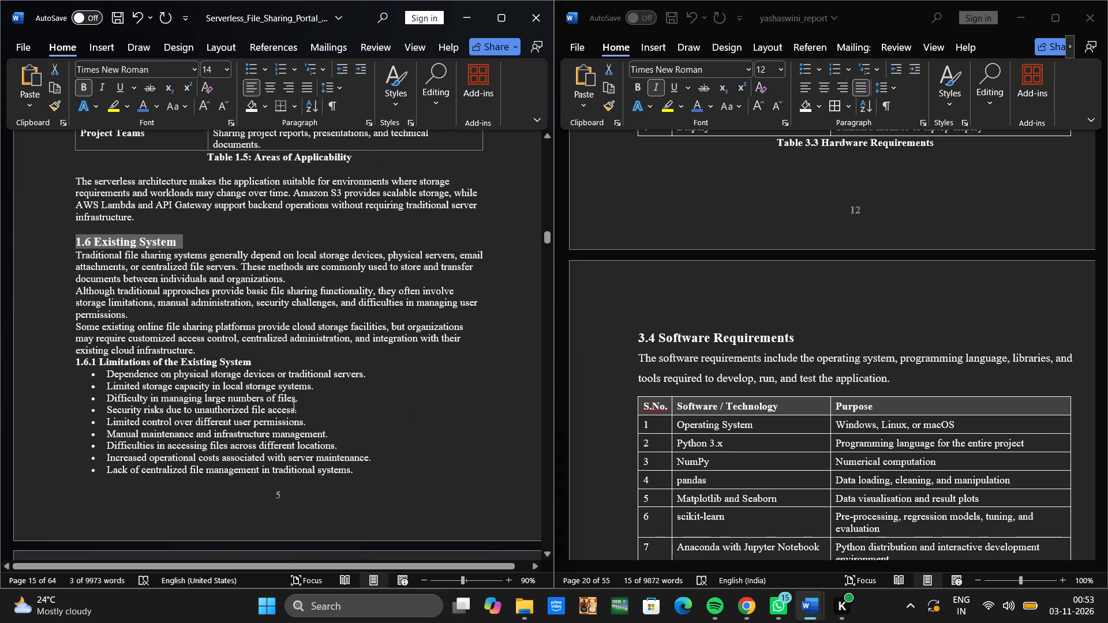
click(266, 352)
key(Return)
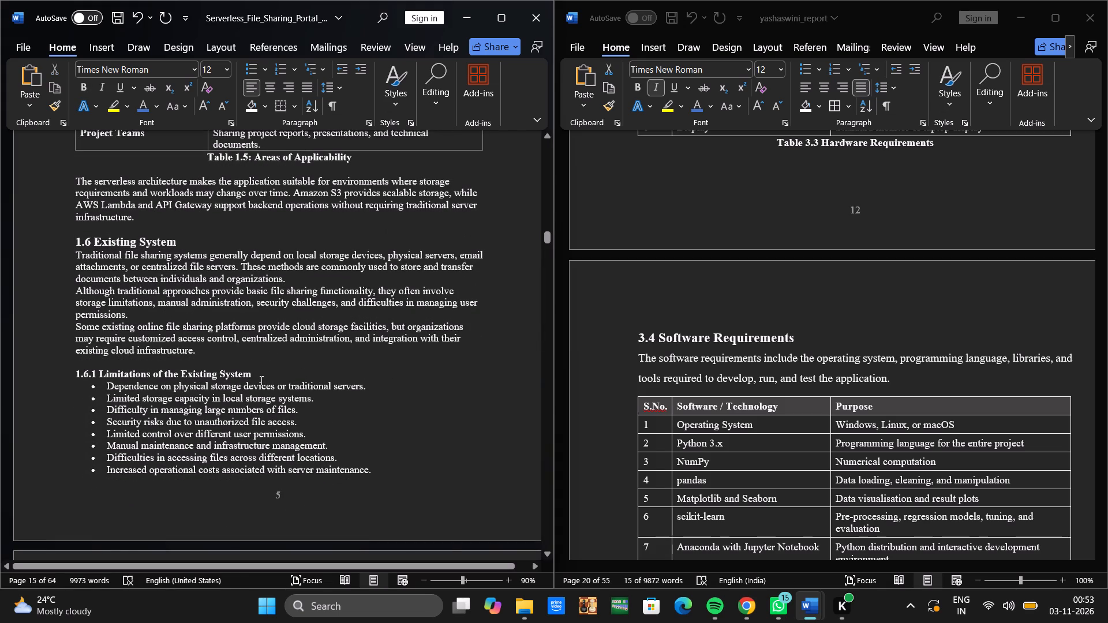
double_click(260, 380)
click(260, 374)
drag(260, 374, 103, 380)
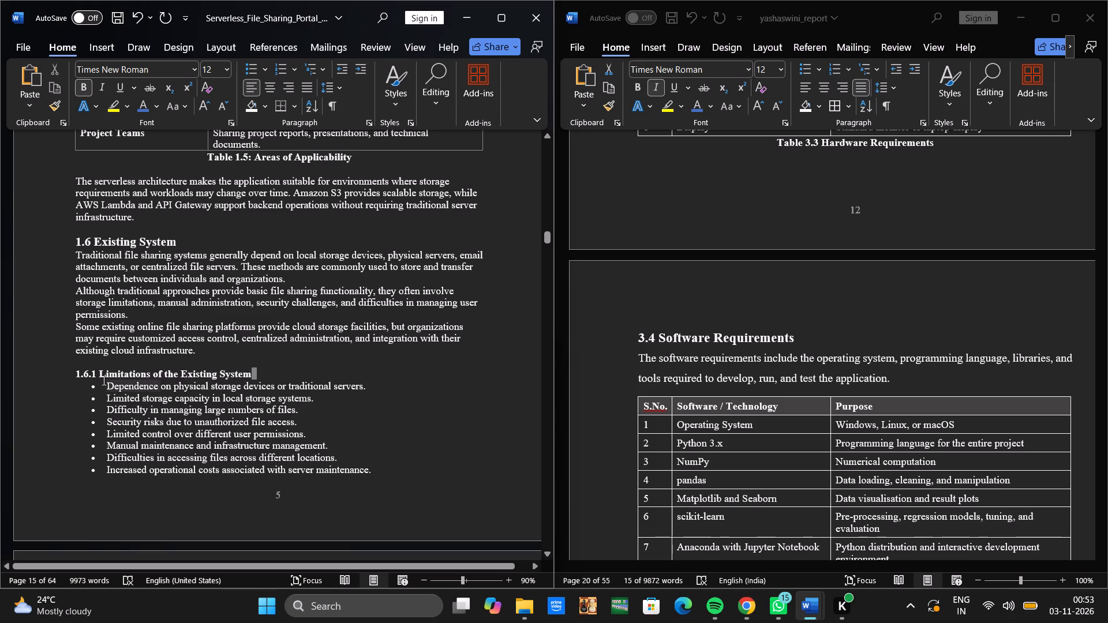
drag(103, 380, 72, 377)
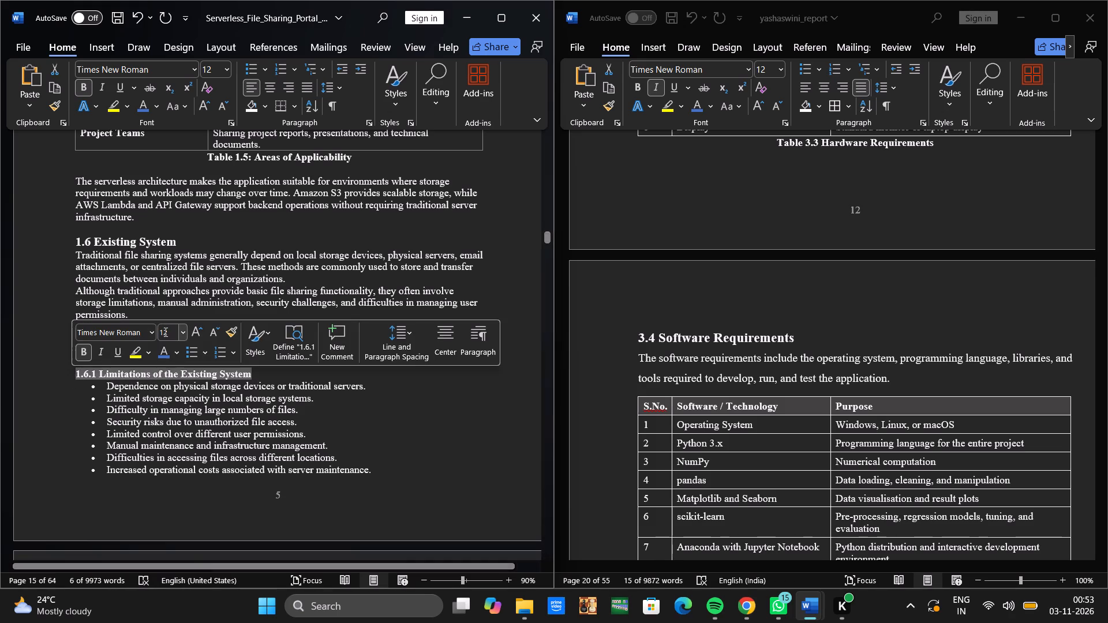
click(183, 330)
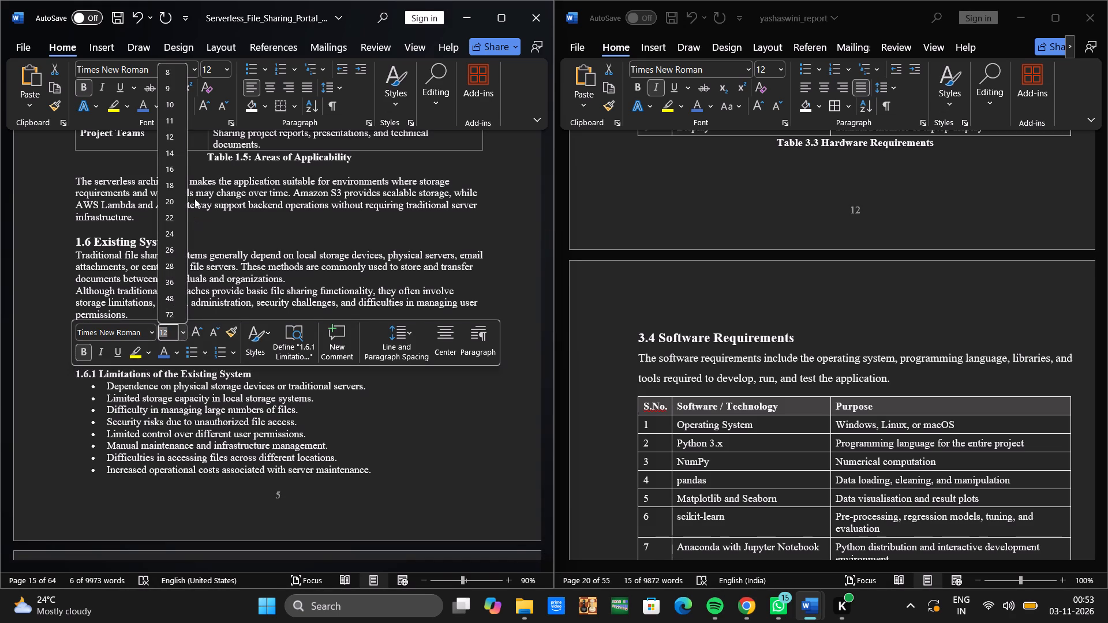
click(175, 152)
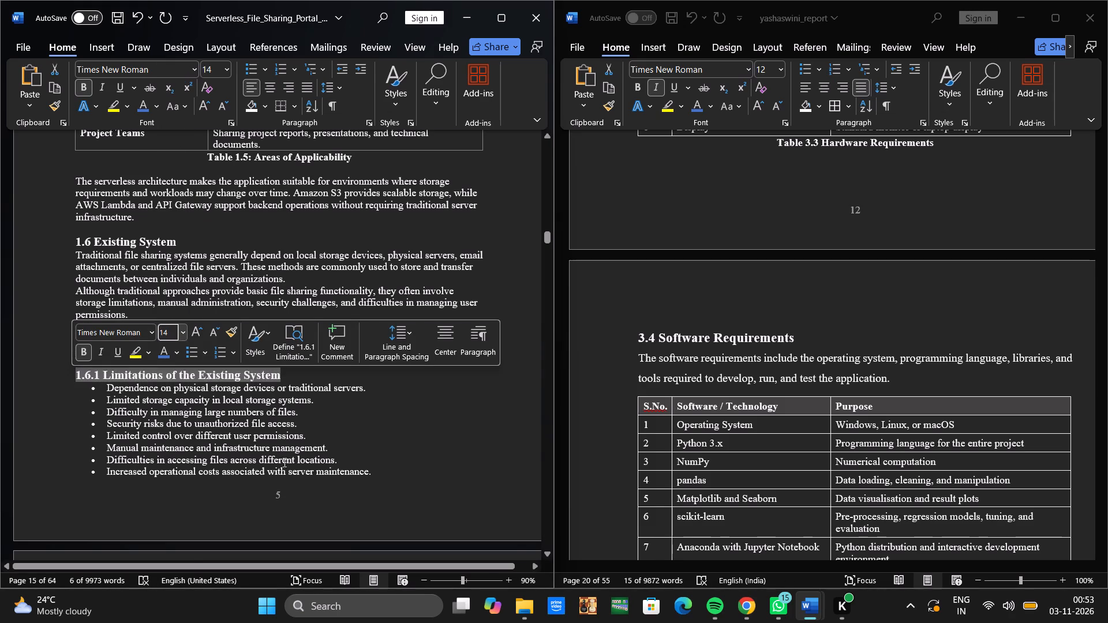
Insert an unbulleted blank line above the 1.7 Proposed System heading and set the heading to font size 14.
click(401, 468)
scroll(401, 468, down, 2)
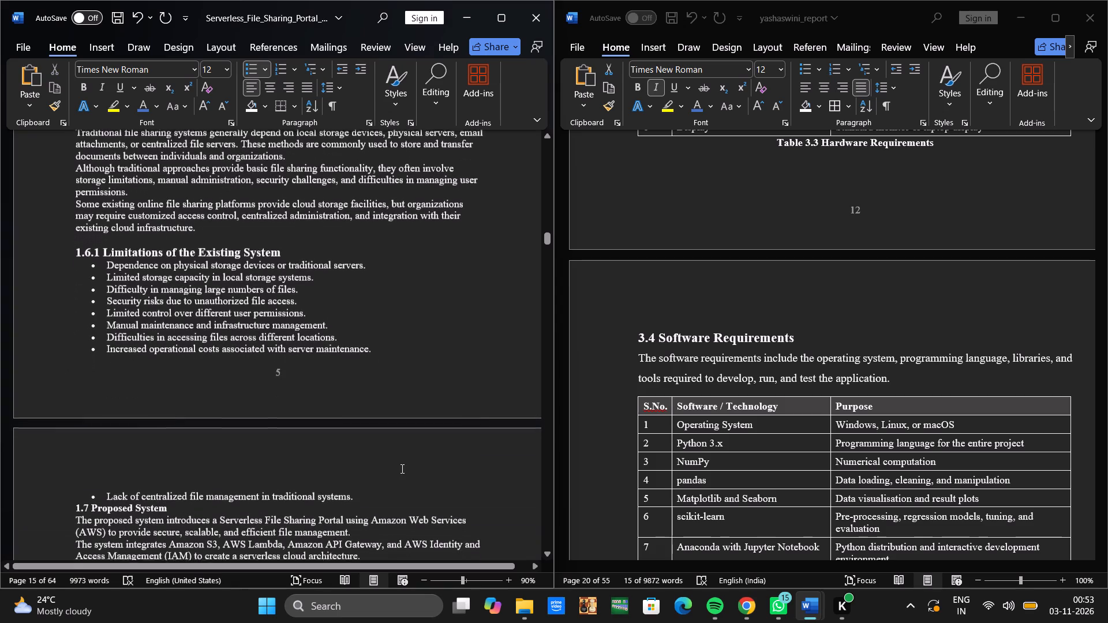
scroll(401, 468, down, 1)
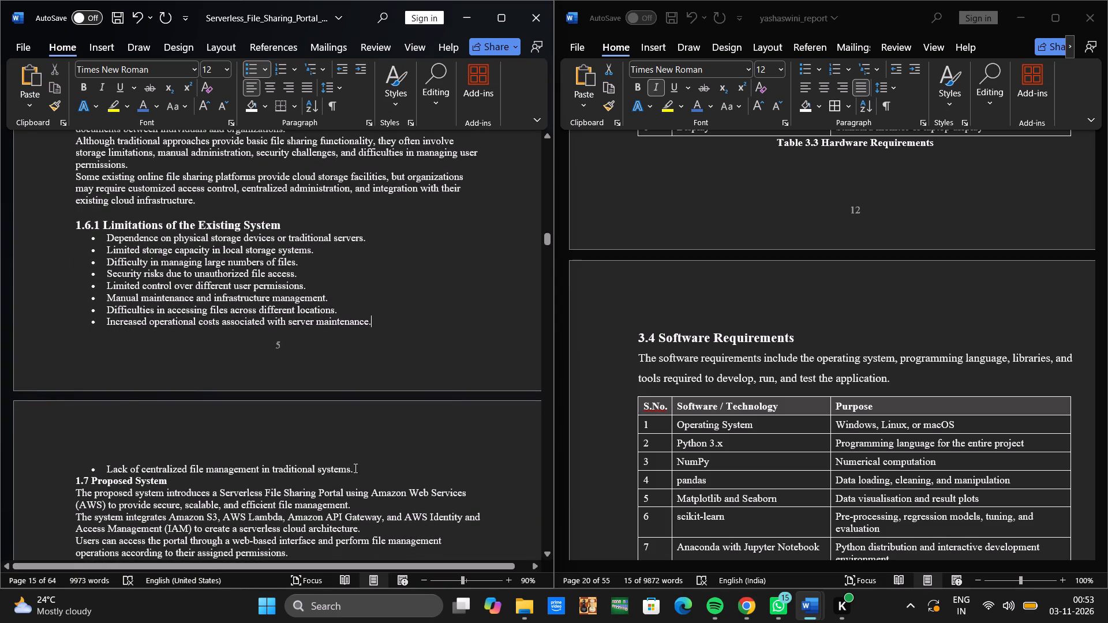
click(355, 468)
key(Return)
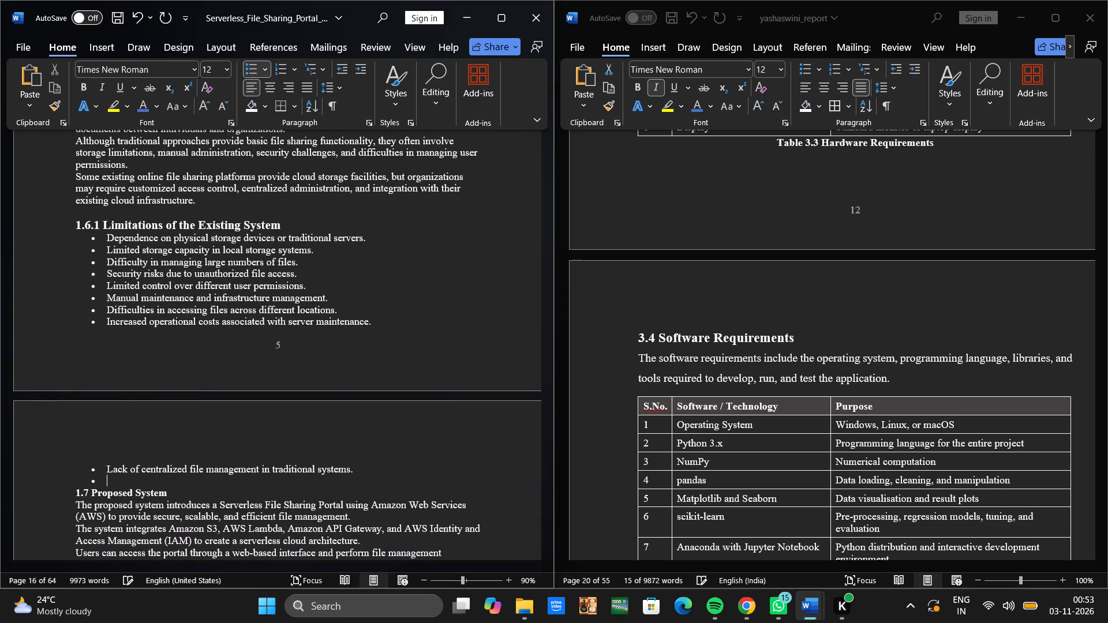
key(BackSpace)
scroll(355, 468, down, 2)
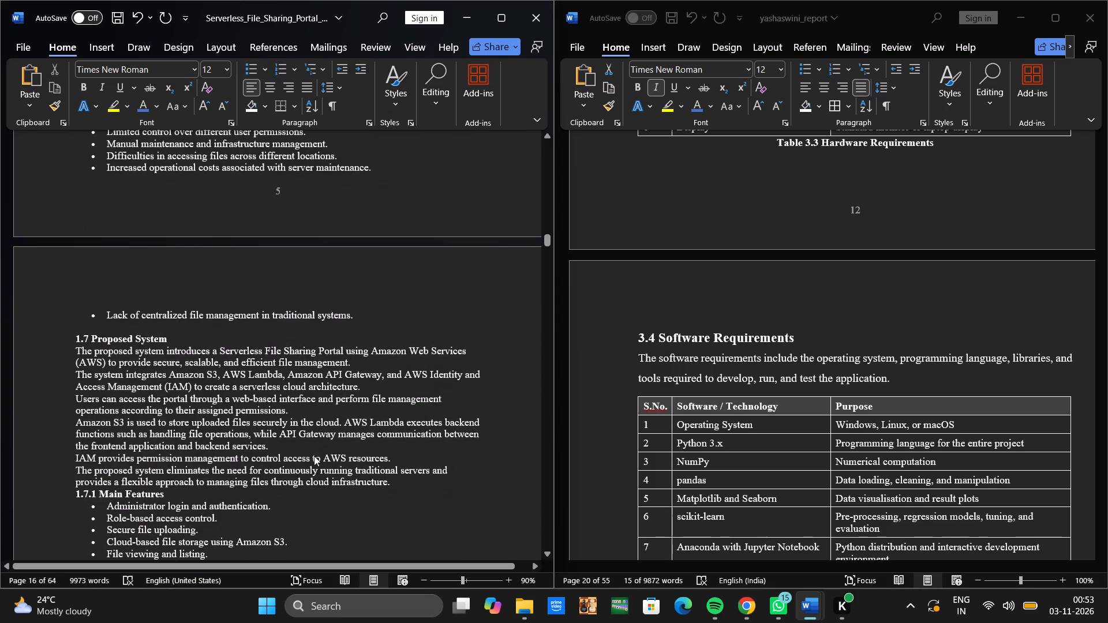
click(186, 333)
drag(186, 333, 103, 329)
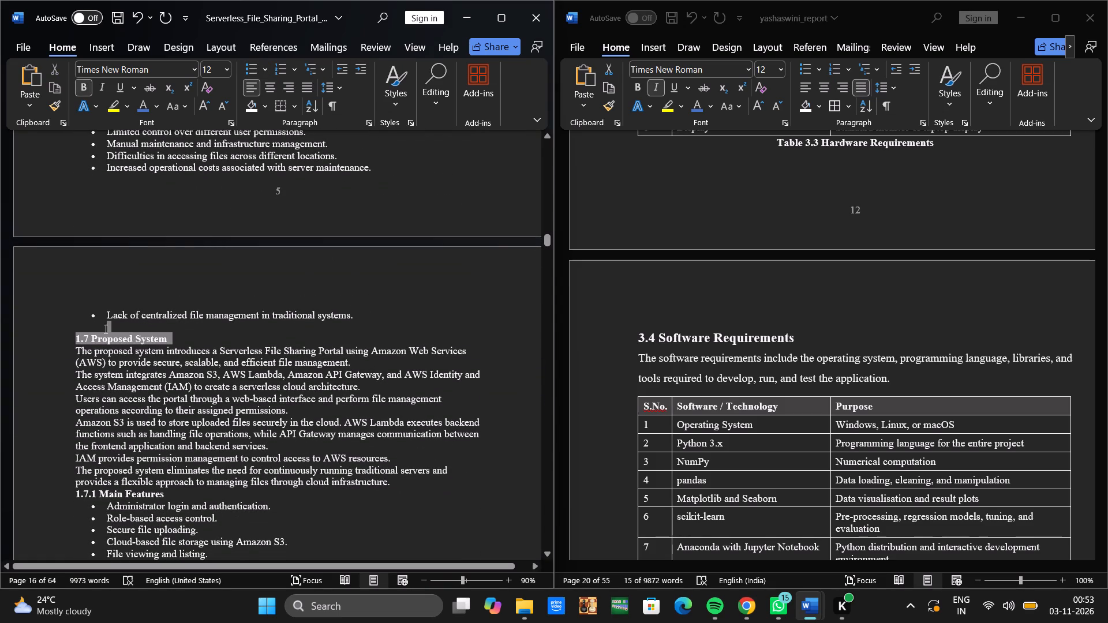
drag(103, 329, 96, 329)
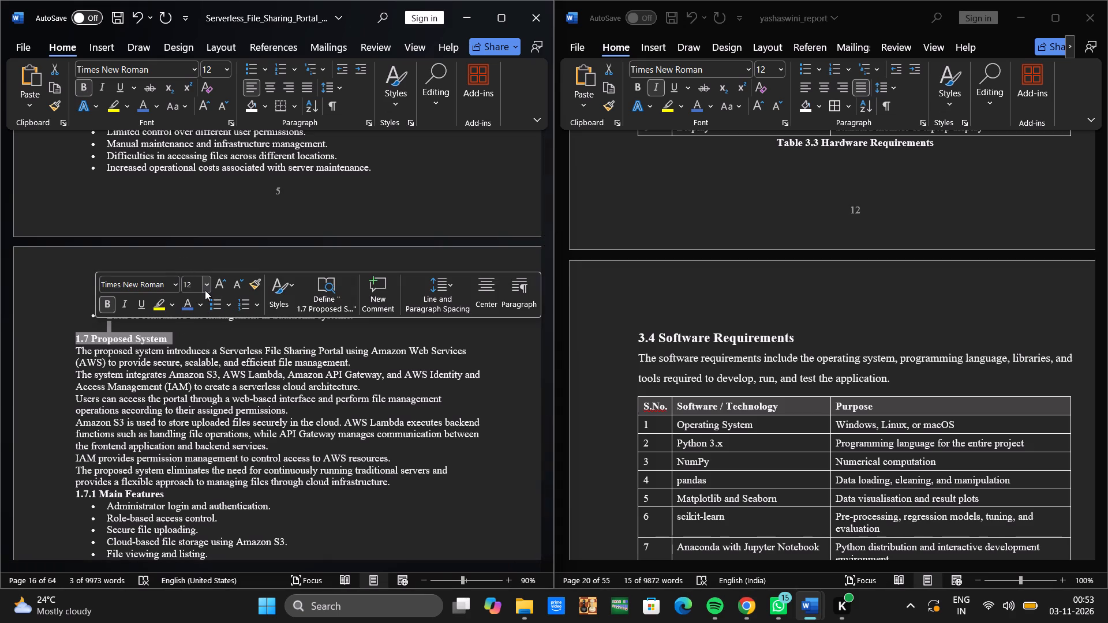
click(205, 287)
click(201, 380)
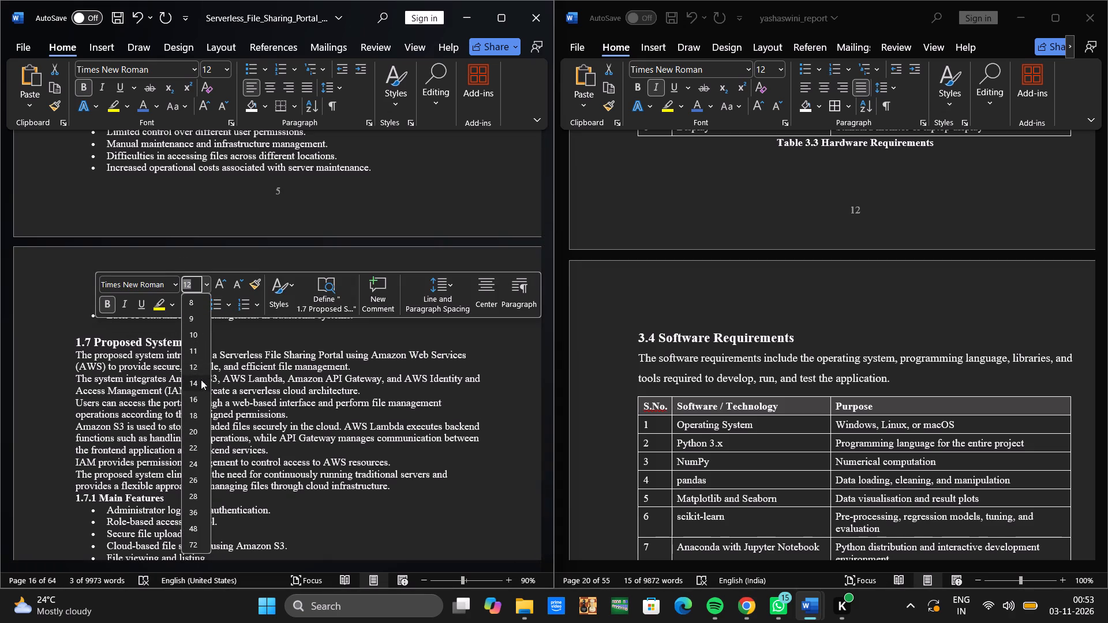
Insert a blank line above the 1.7.1 Main Features heading and set the heading to font size 14.
scroll(311, 401, down, 1)
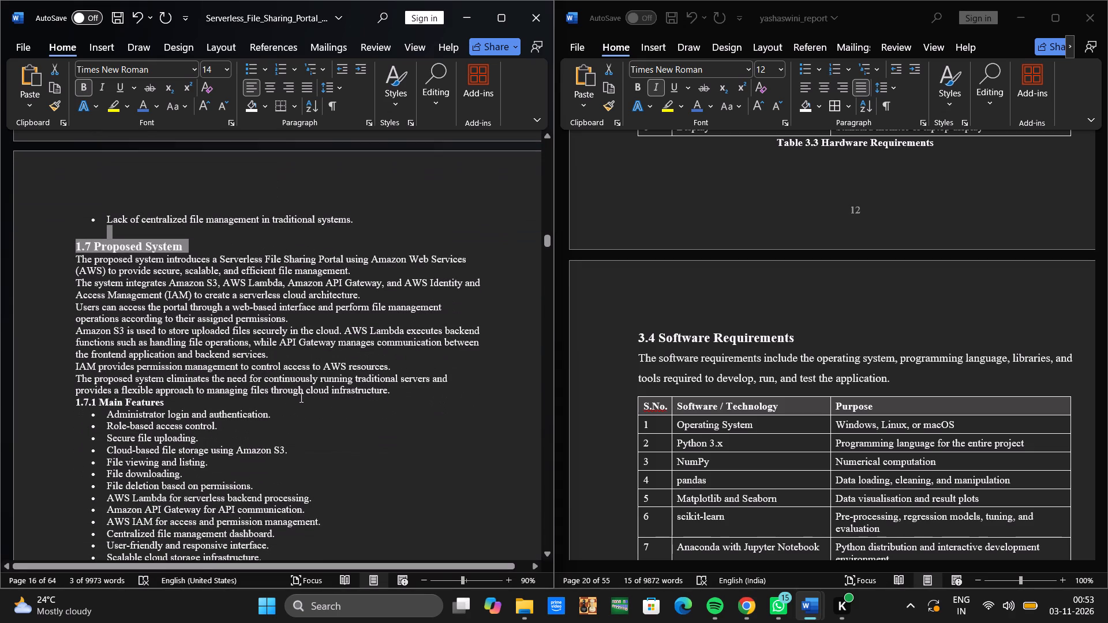
click(406, 394)
key(Return)
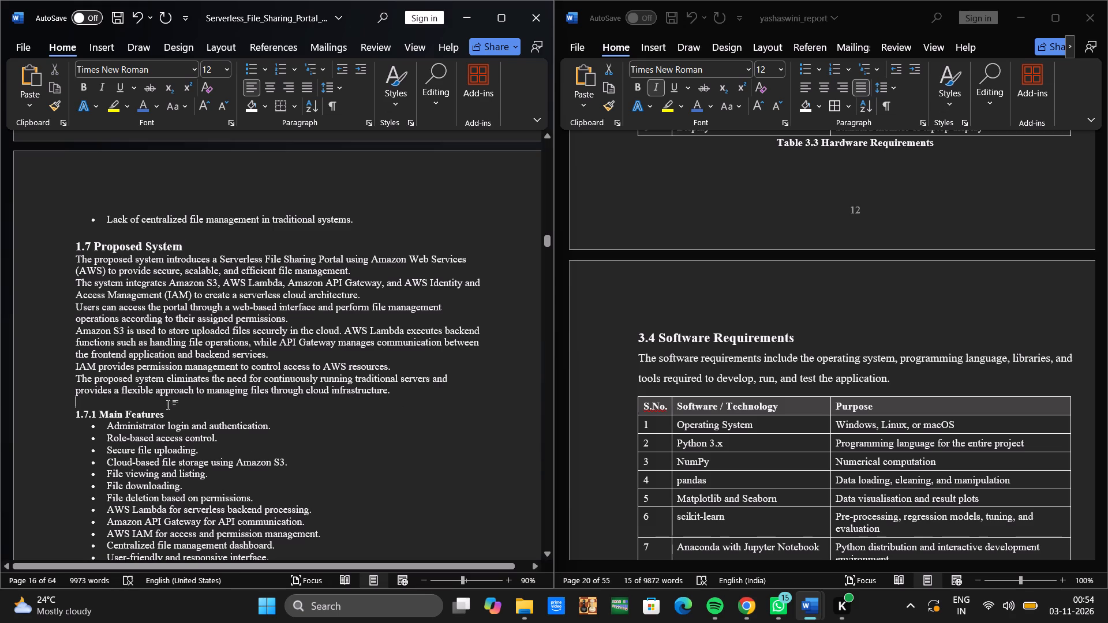
drag(163, 411, 43, 416)
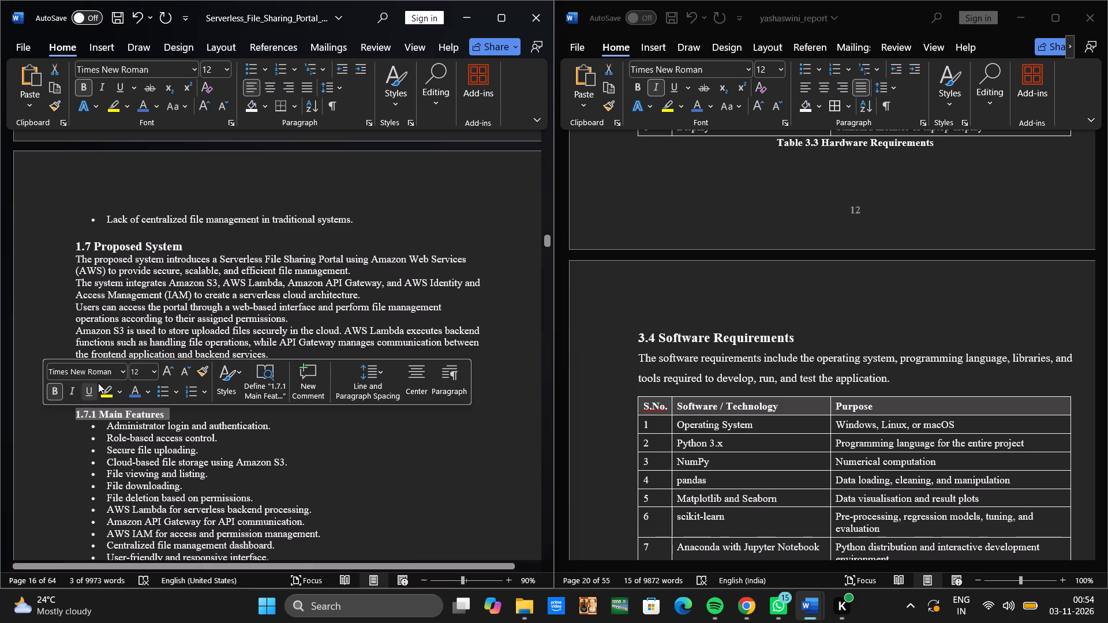
click(149, 372)
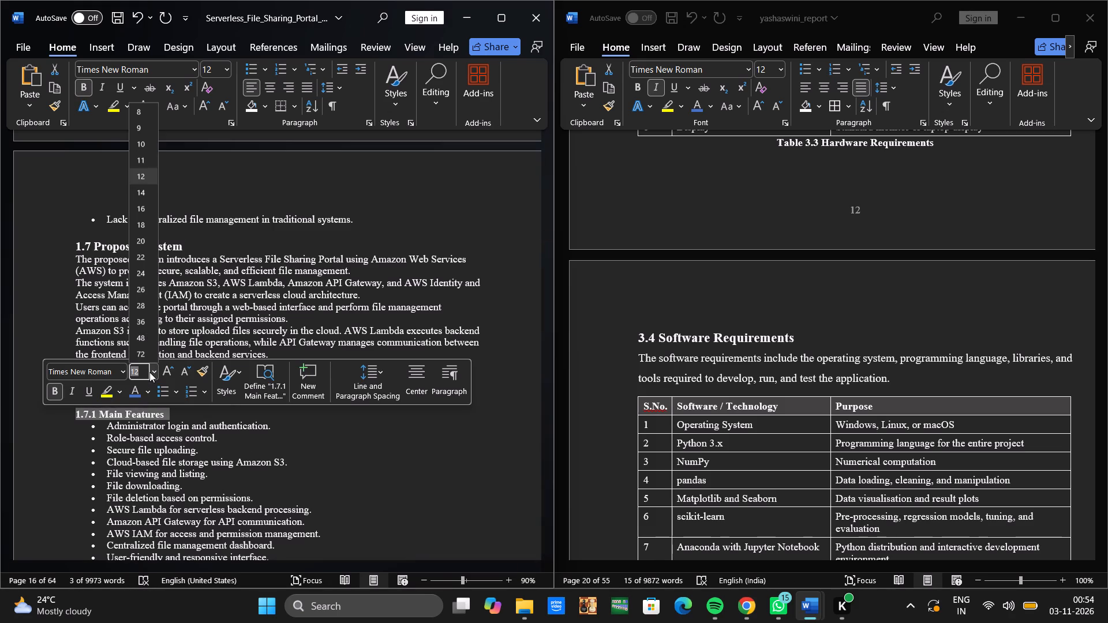
click(143, 189)
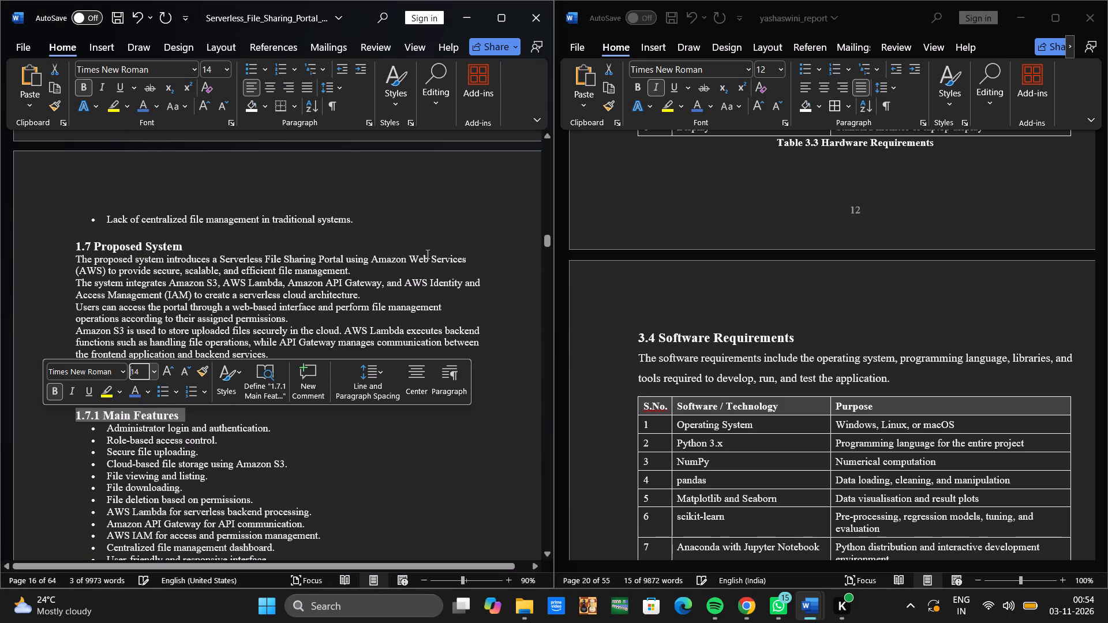
Insert an unbulleted blank line above the 1.7.2 Advantages over the Existing System heading and set the heading to font size 14.
scroll(454, 445, down, 1)
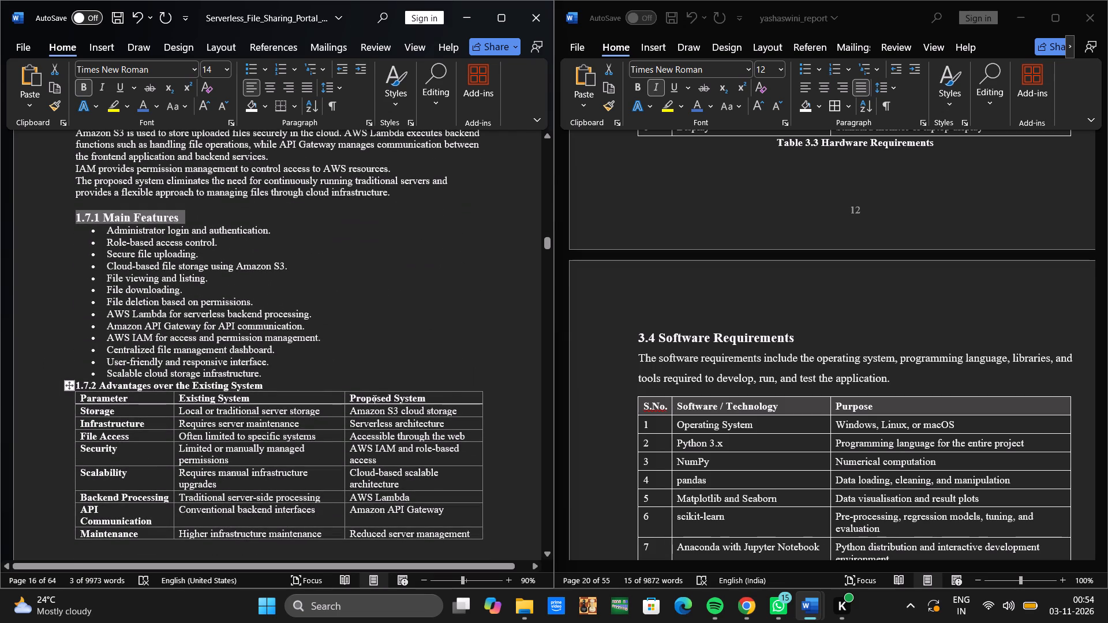
click(302, 370)
key(Return)
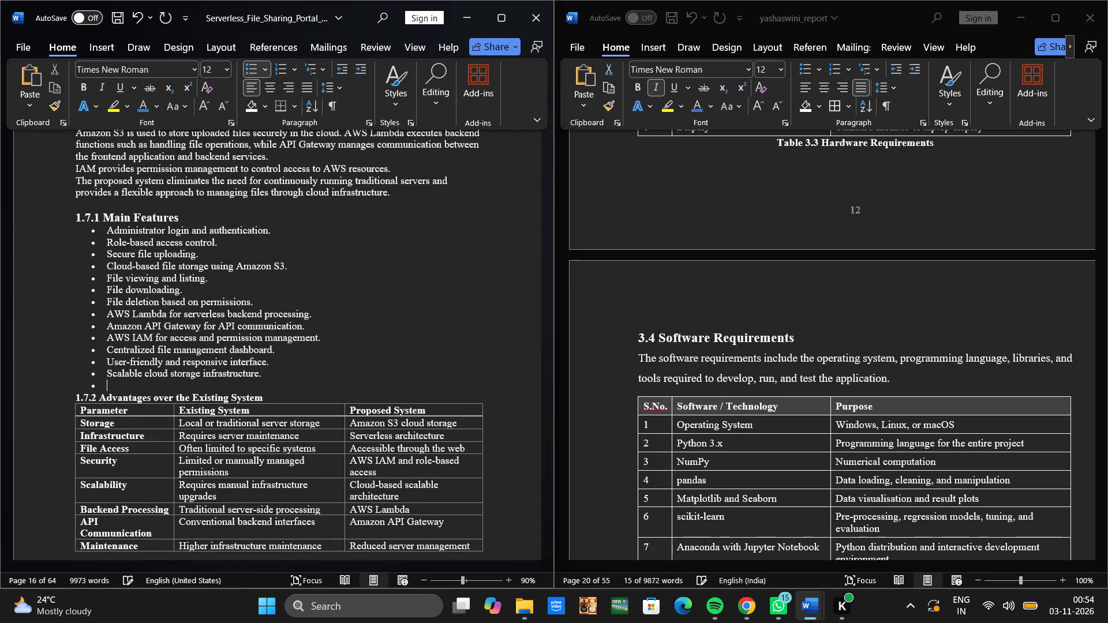
key(BackSpace)
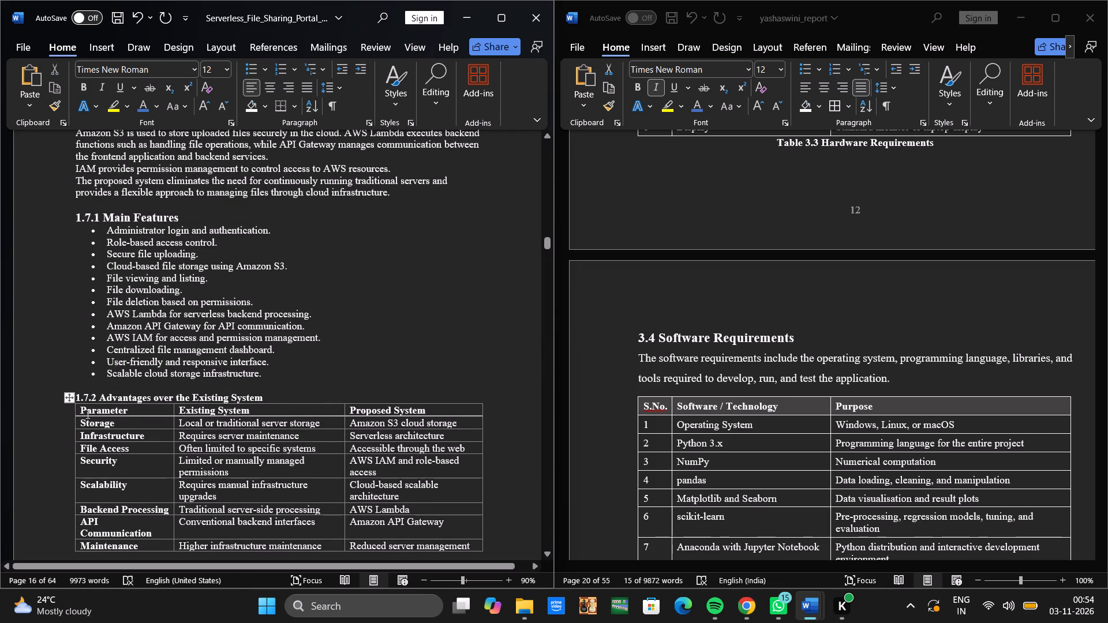
click(268, 398)
drag(268, 398, 84, 400)
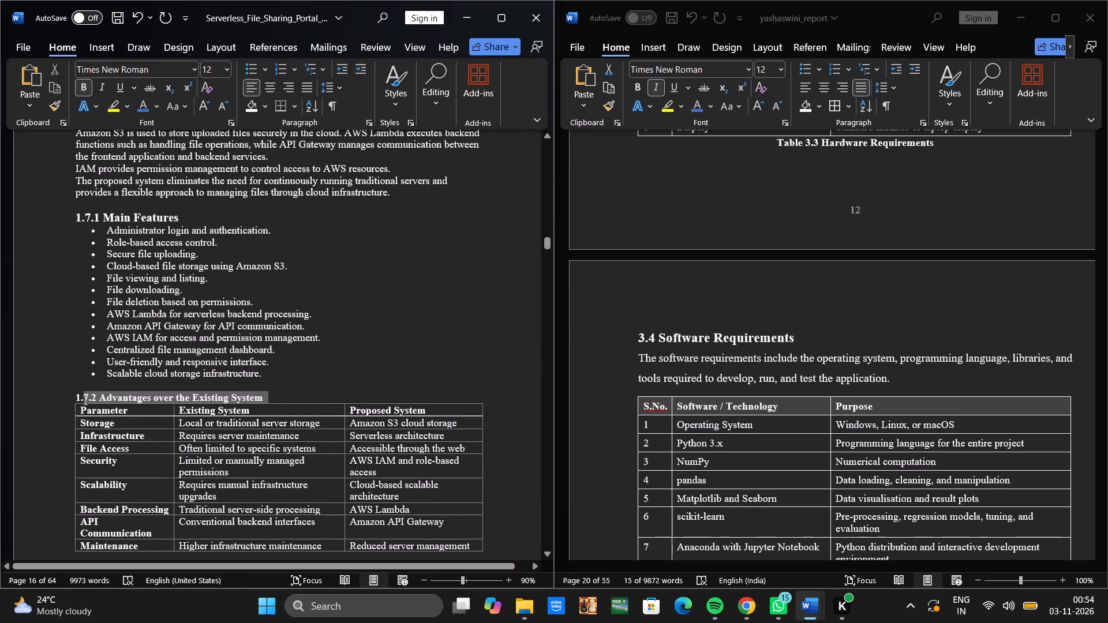
drag(84, 400, 71, 400)
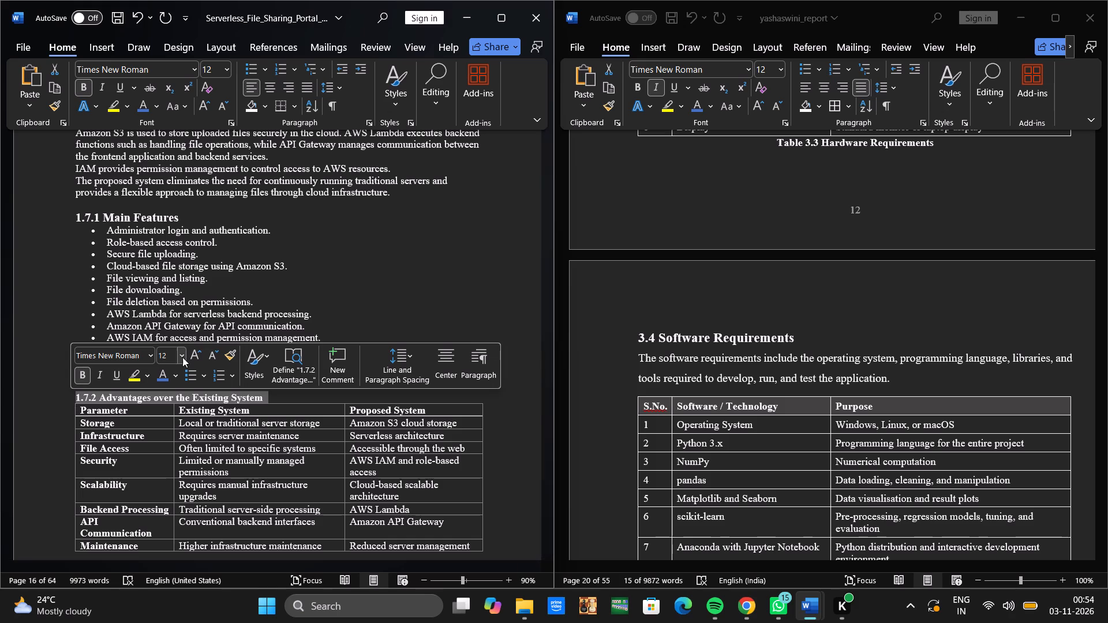
click(177, 358)
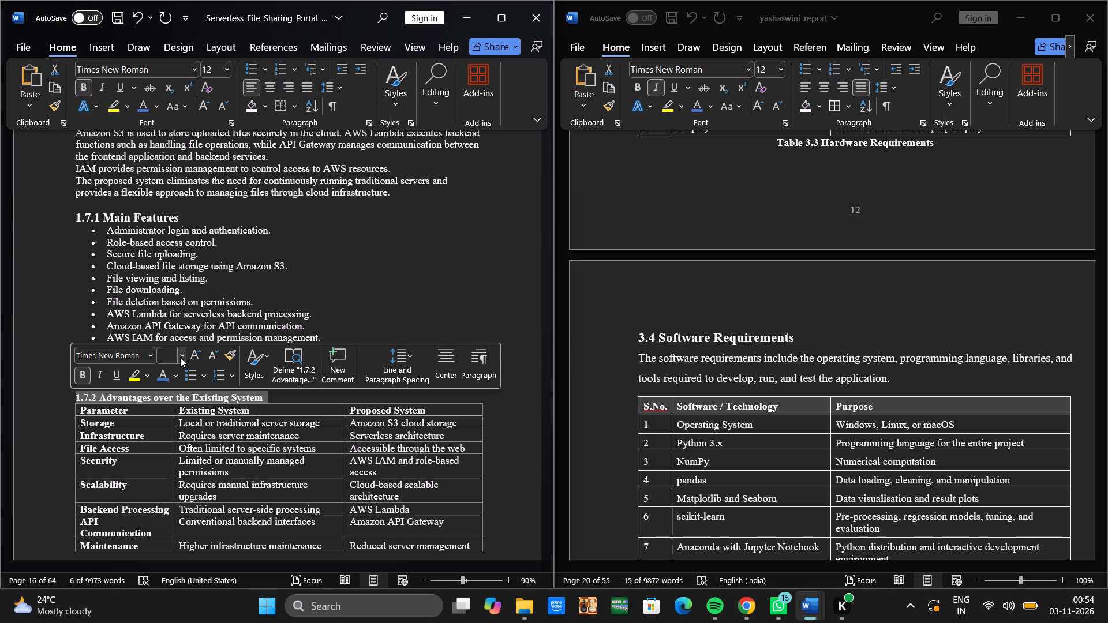
click(180, 357)
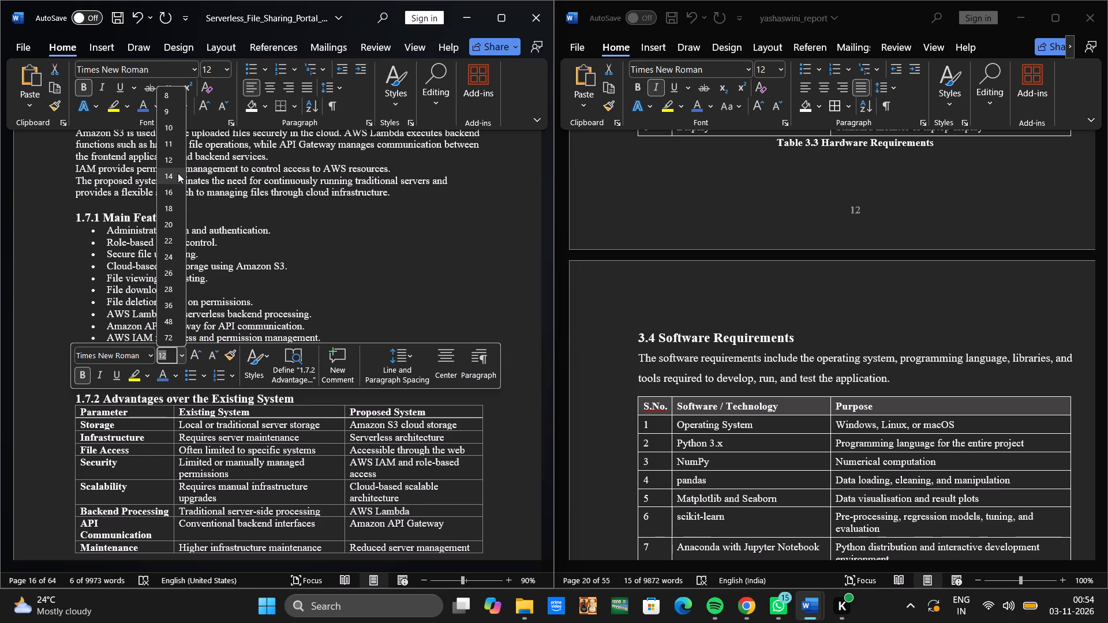
click(178, 173)
Delete the user-friendly interface and scalable cloud storage text ending the 1.7.1 Main Features list, and remove the leftover line's bullet.
scroll(403, 262, down, 2)
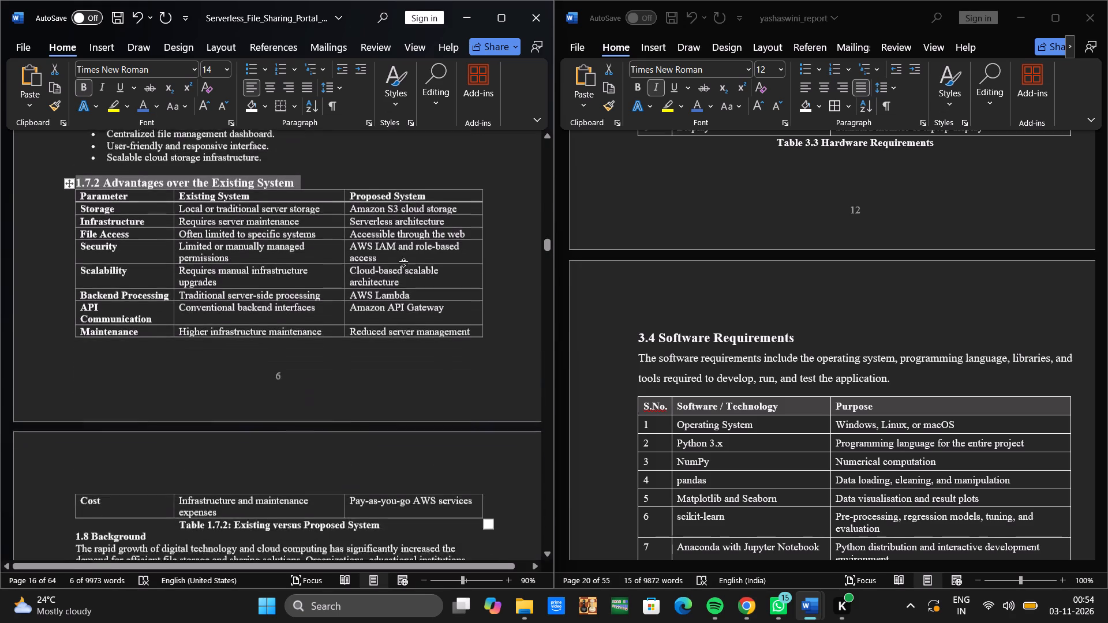
scroll(403, 262, down, 1)
scroll(403, 262, up, 1)
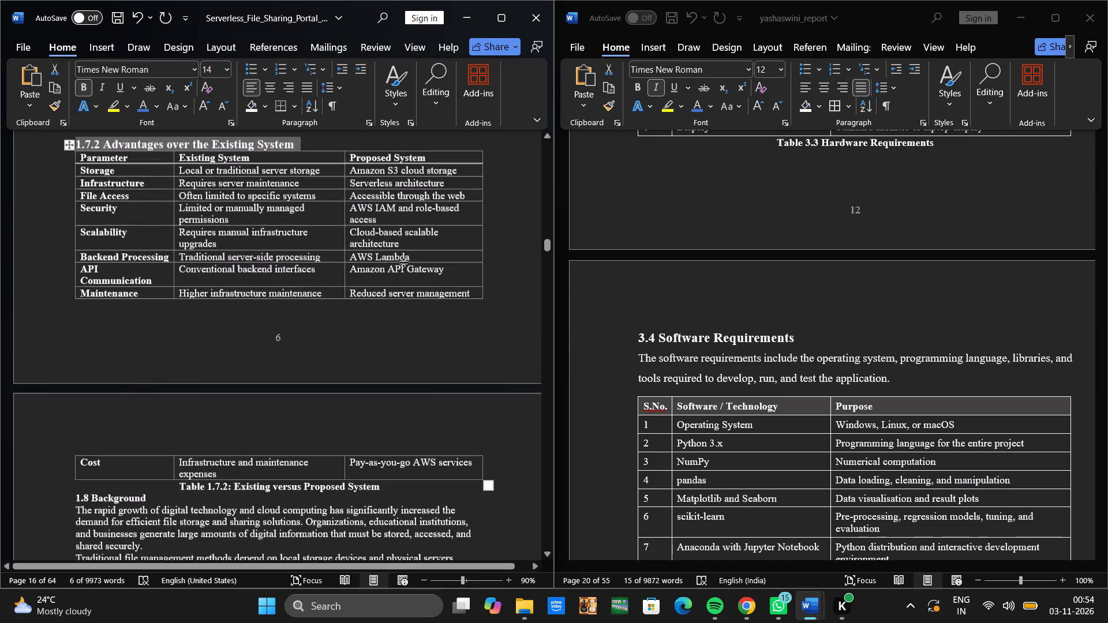
scroll(403, 262, up, 2)
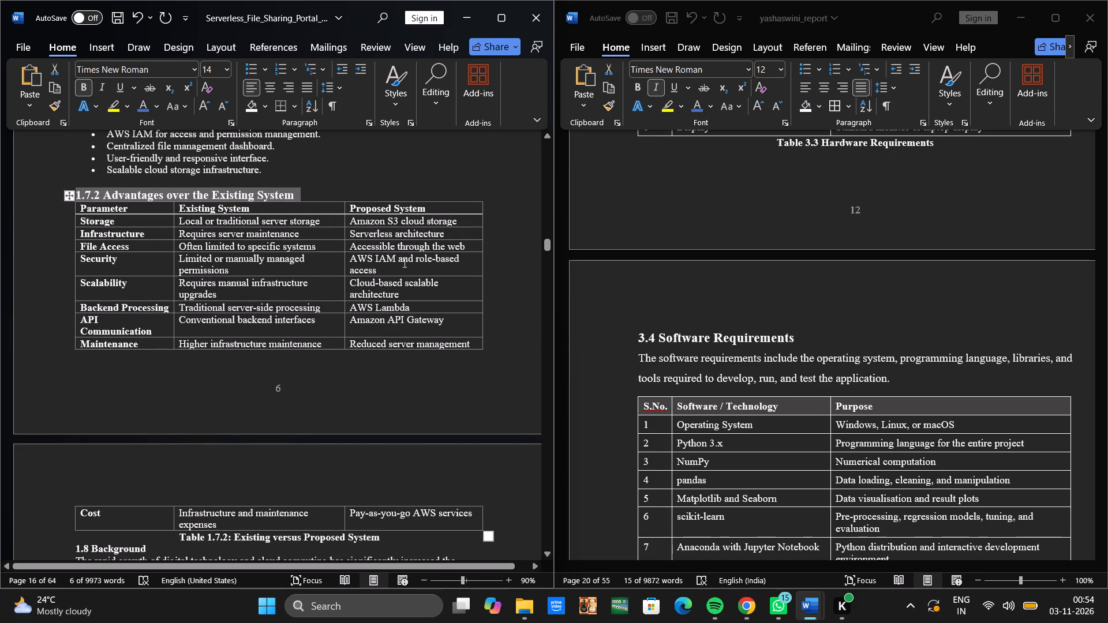
scroll(403, 262, up, 1)
scroll(472, 325, up, 1)
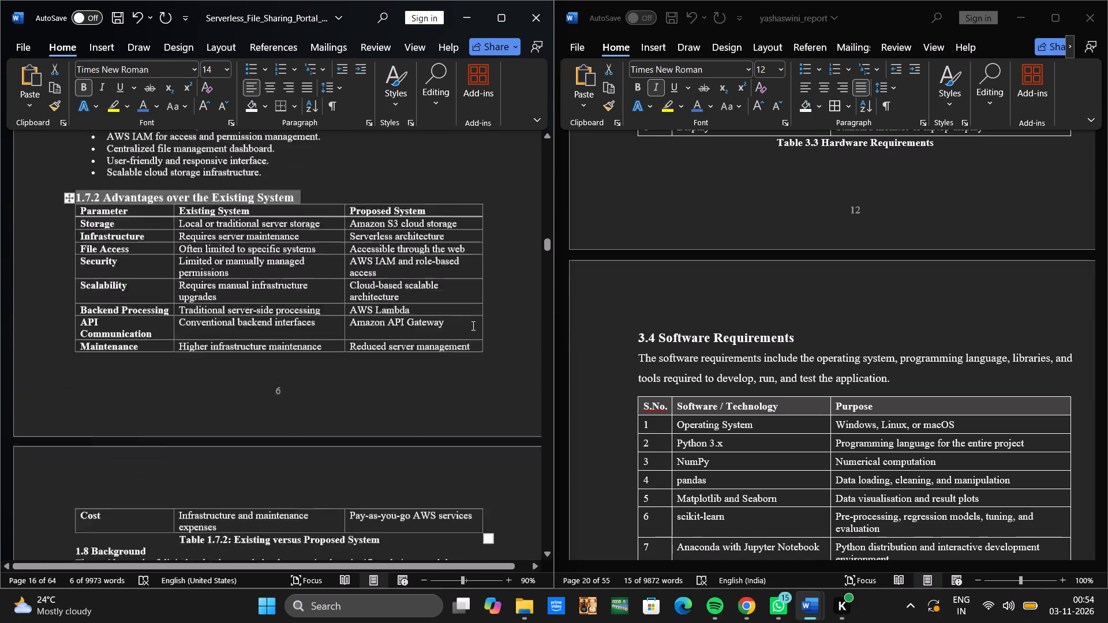
scroll(472, 325, up, 2)
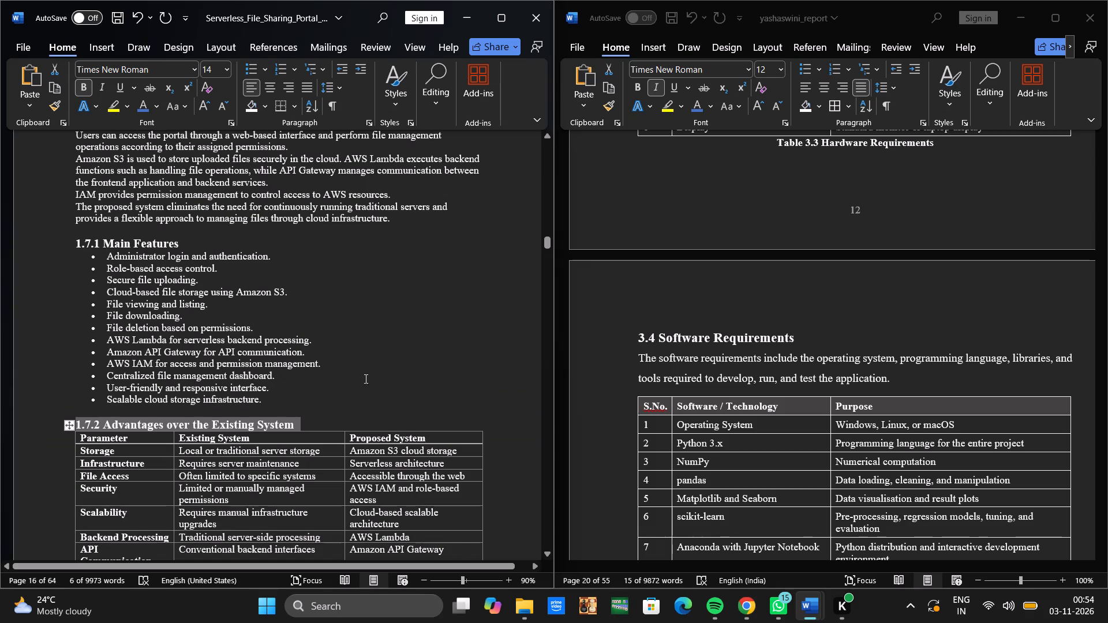
click(88, 389)
drag(88, 389, 234, 403)
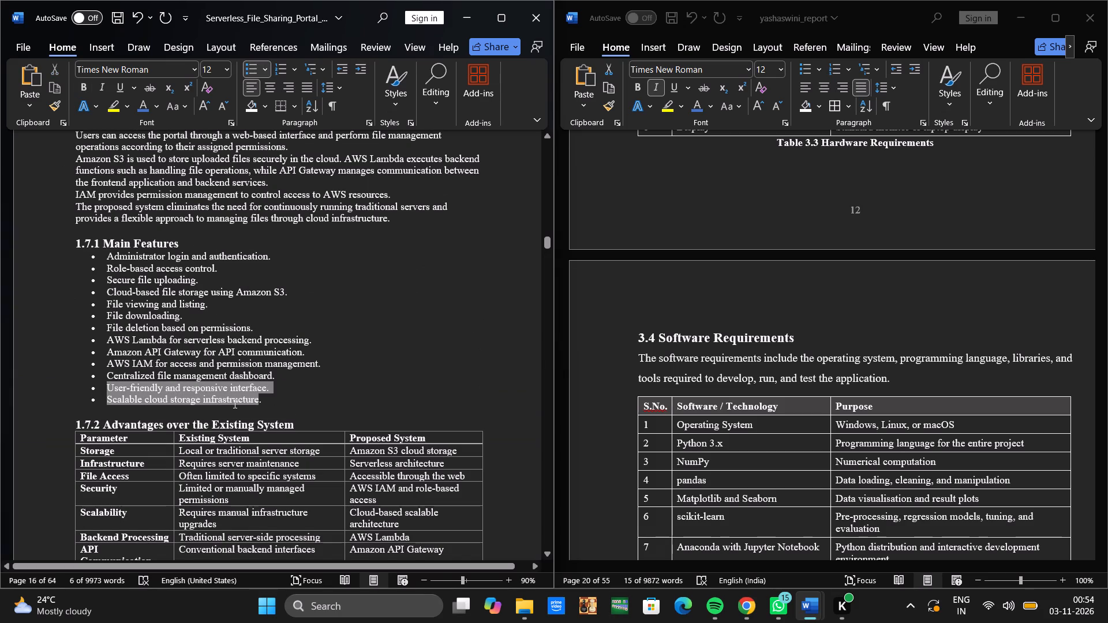
drag(234, 403, 236, 403)
key(BackSpace)
key(BackSpace)
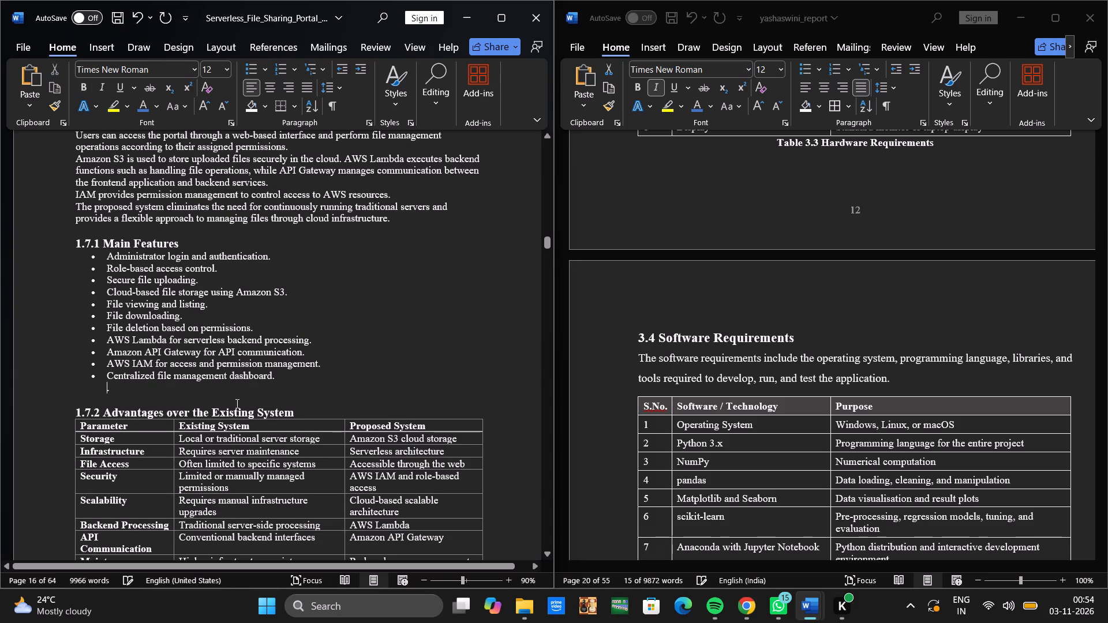
Delete the last paragraph of 1.7 Proposed System, starting "The proposed system eliminates", keeping a blank line above the 1.7.1 heading.
scroll(236, 403, down, 1)
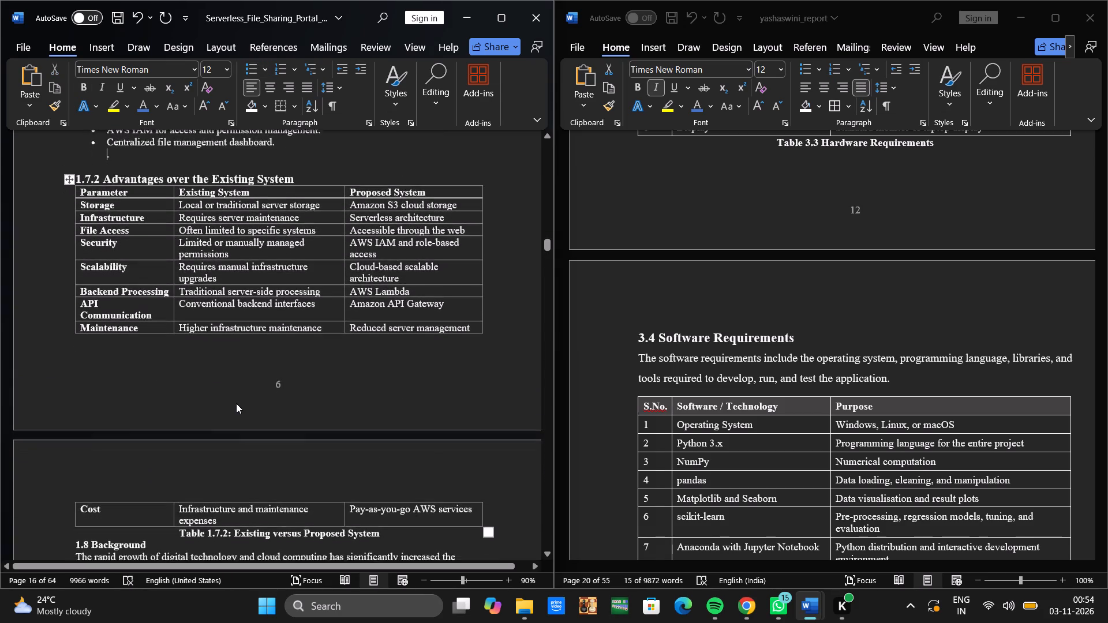
scroll(236, 403, down, 1)
scroll(236, 403, up, 3)
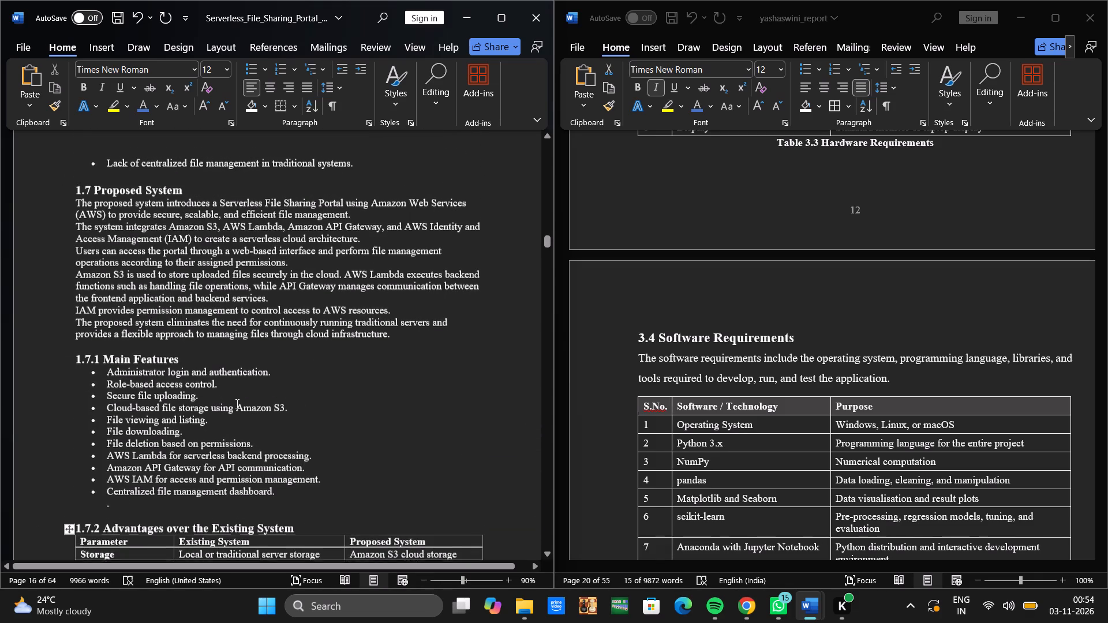
scroll(236, 403, up, 1)
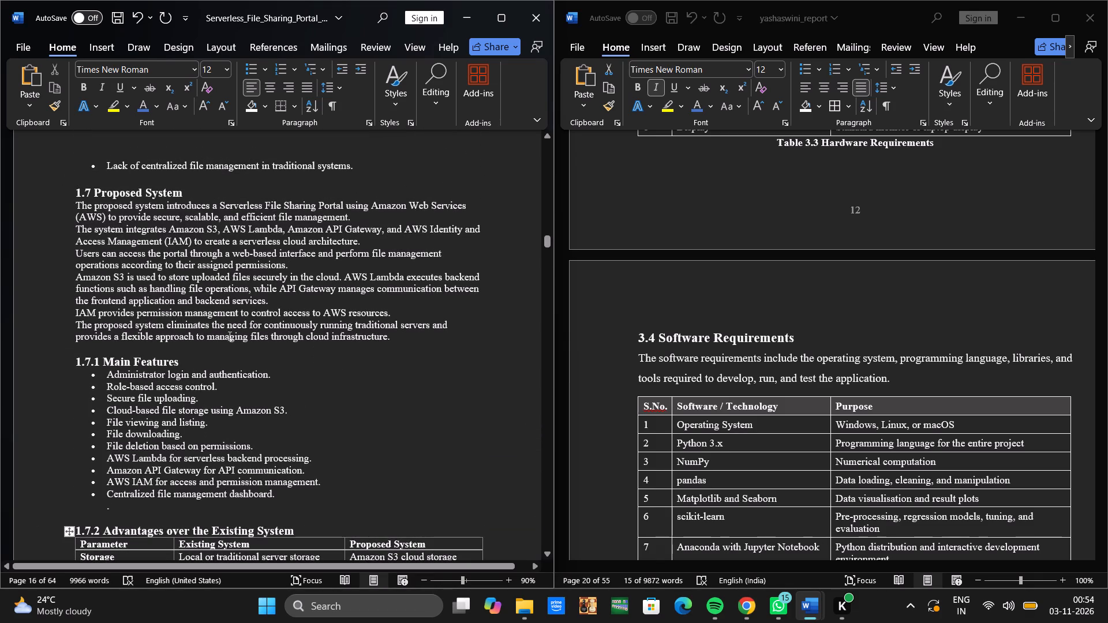
click(73, 323)
drag(73, 323, 340, 320)
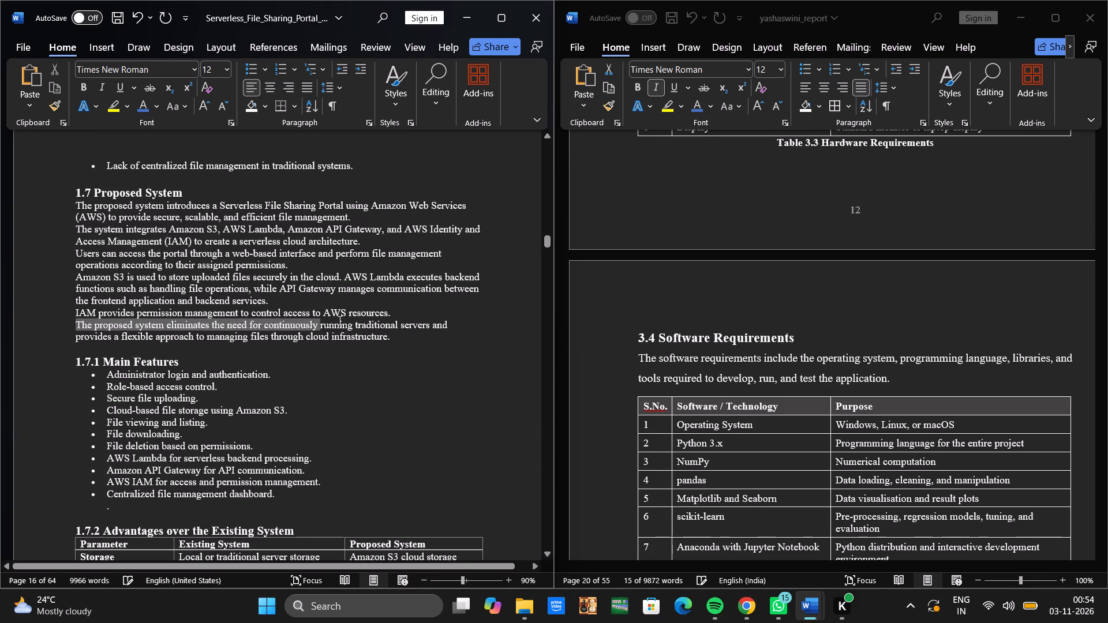
drag(340, 320, 385, 342)
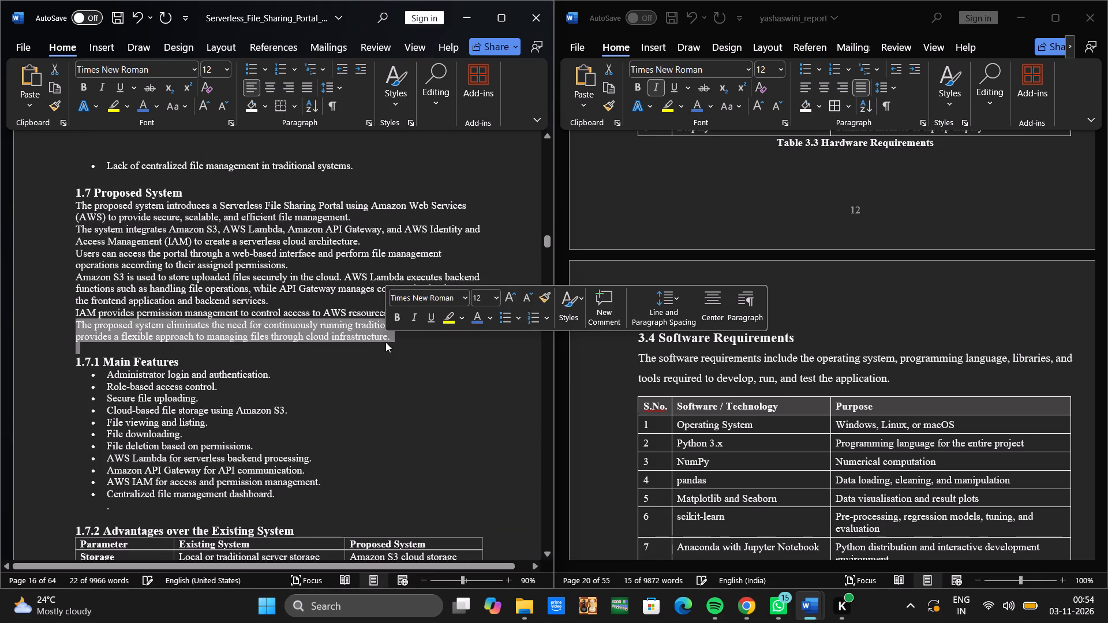
key(BackSpace)
key(Return)
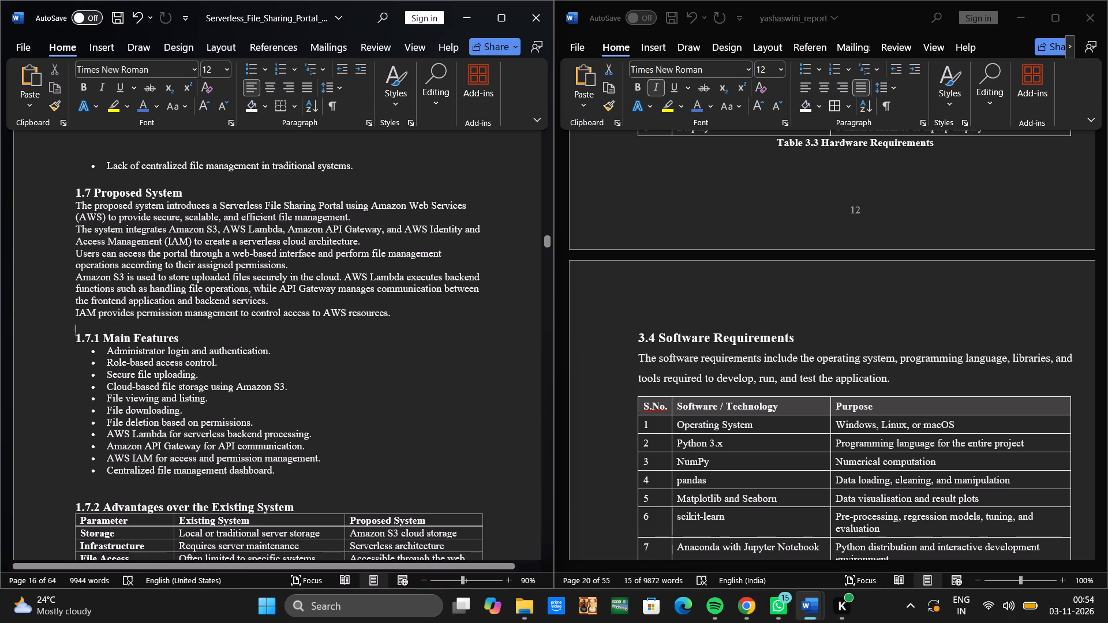
Insert a blank line above the 1.8 Background heading and set the heading to font size 14.
scroll(385, 342, down, 3)
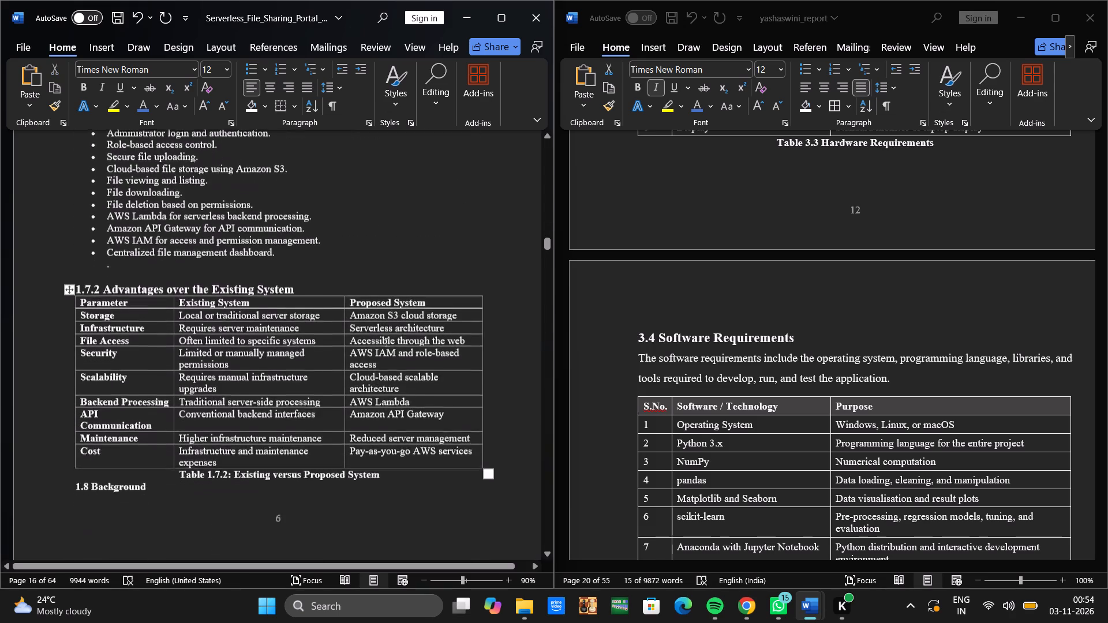
scroll(385, 342, down, 2)
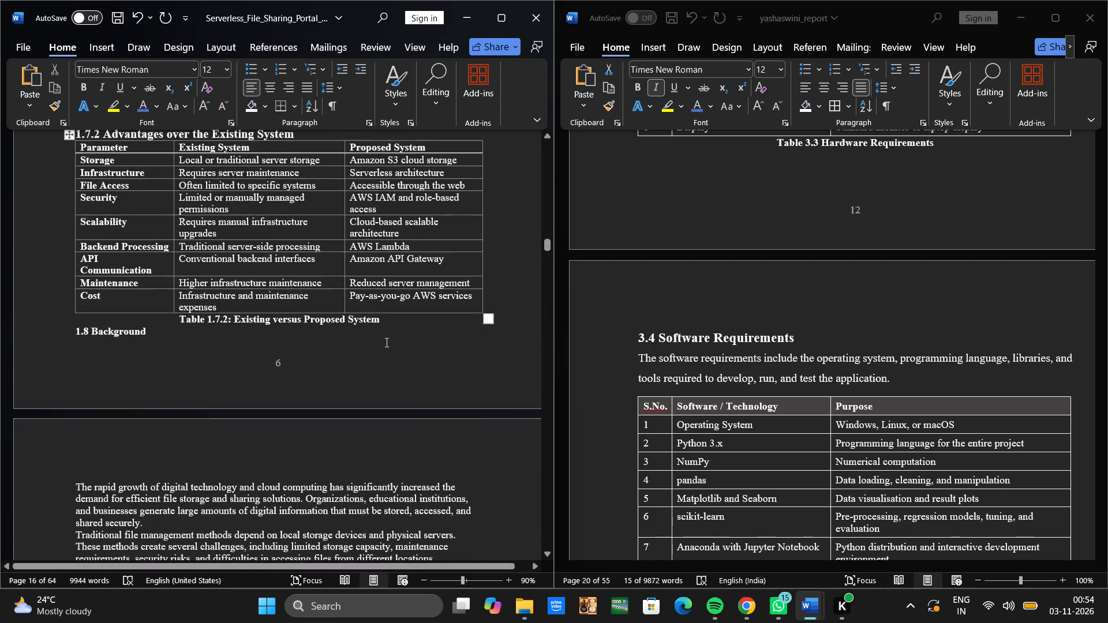
click(74, 329)
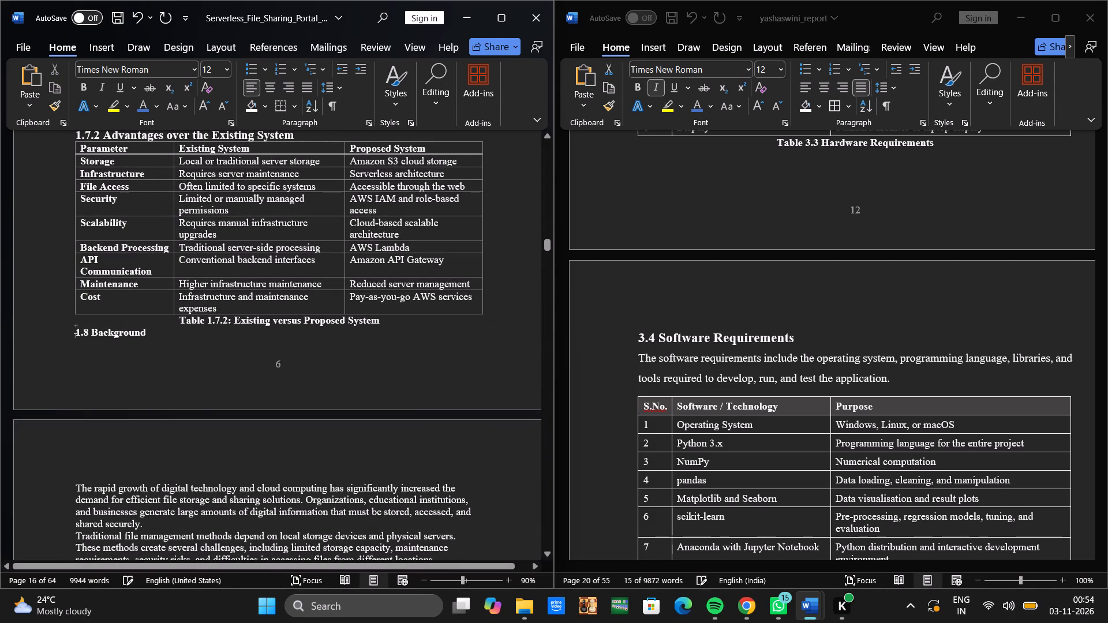
key(Return)
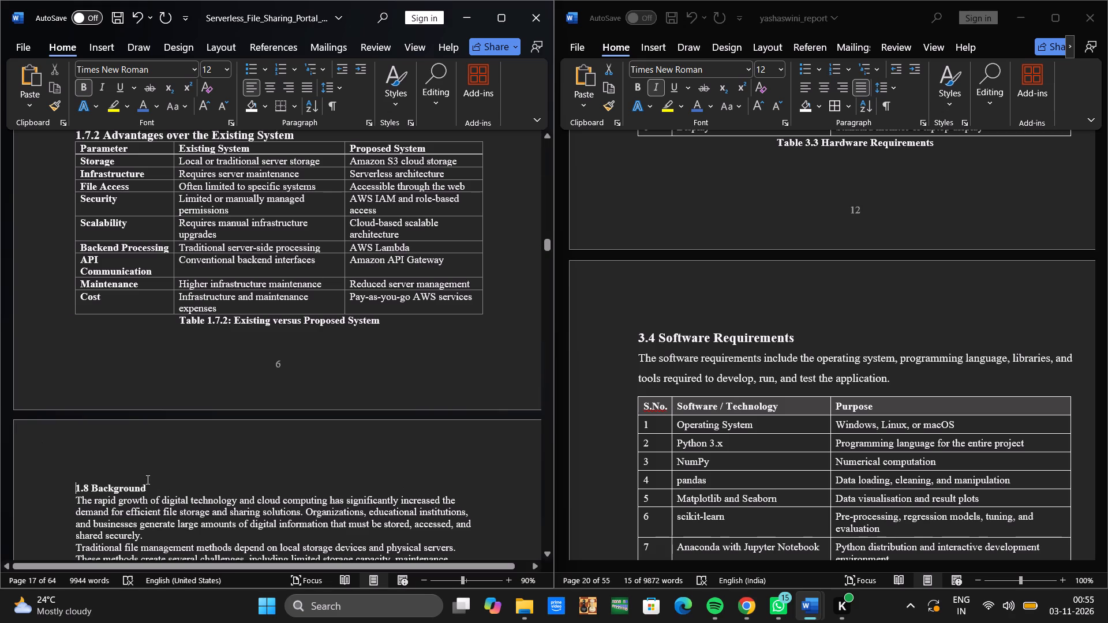
click(163, 489)
drag(163, 489, 75, 494)
drag(75, 494, 74, 490)
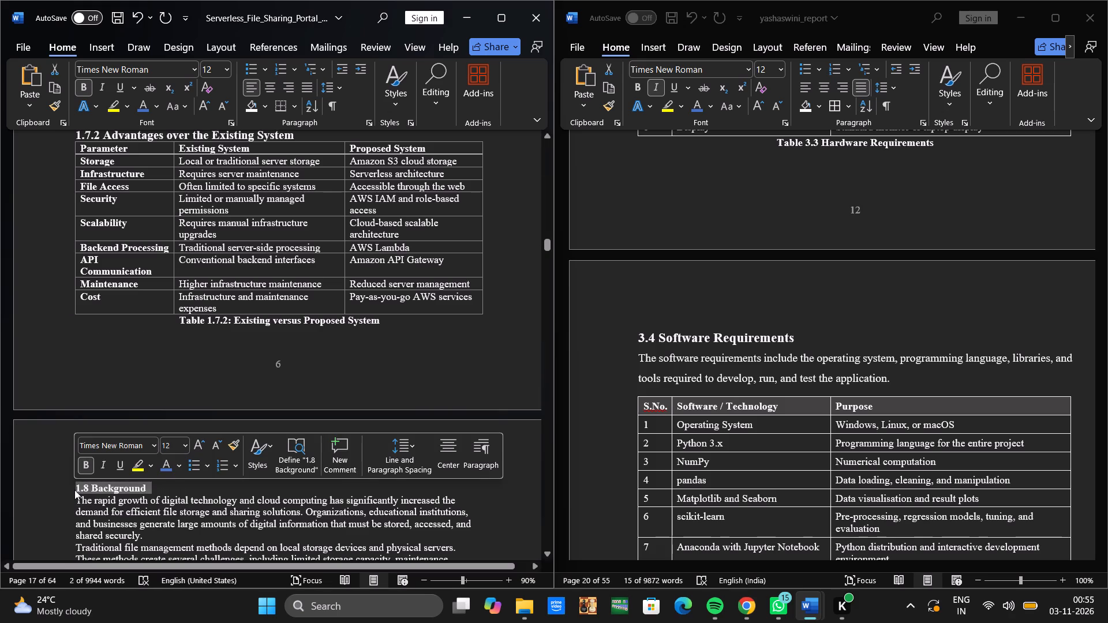
click(188, 441)
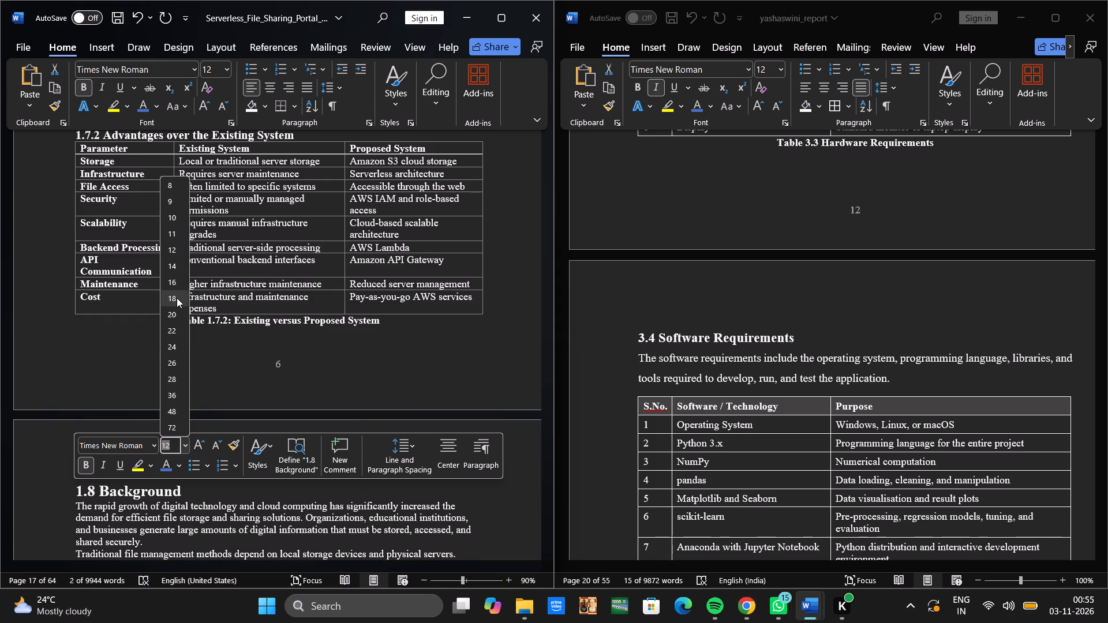
click(179, 271)
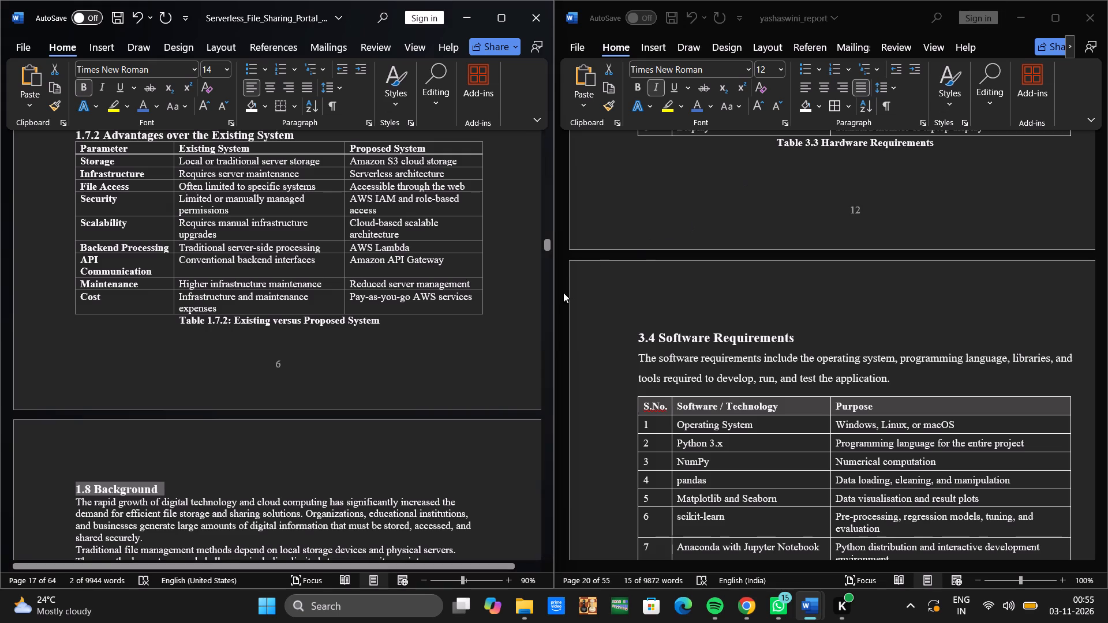
Open the Save As options for the Serverless File Sharing Portal report.
click(25, 47)
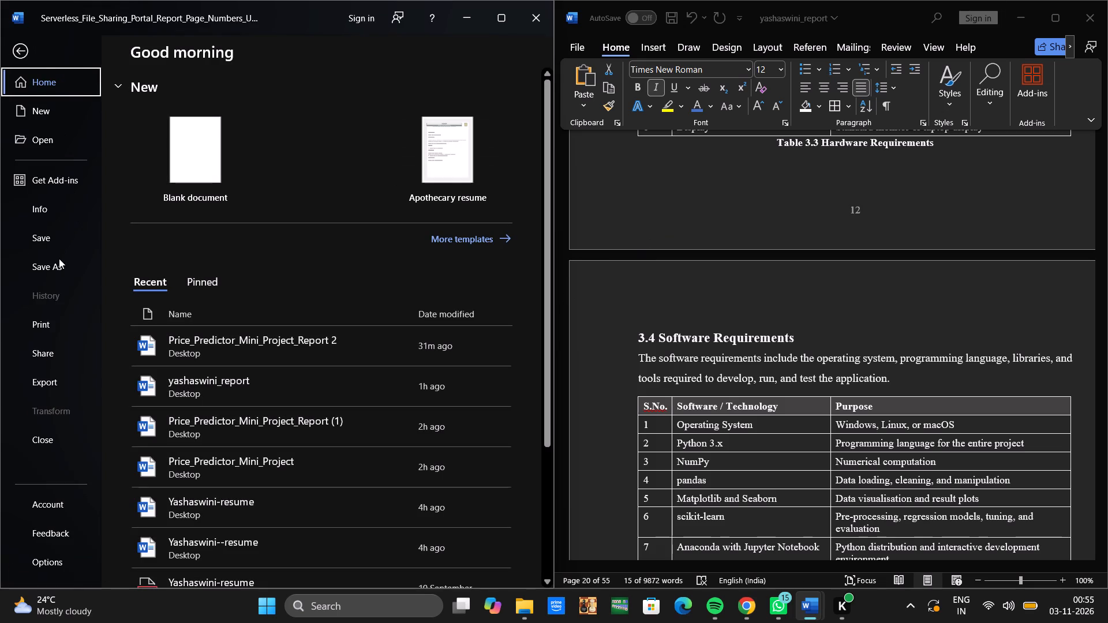
click(58, 271)
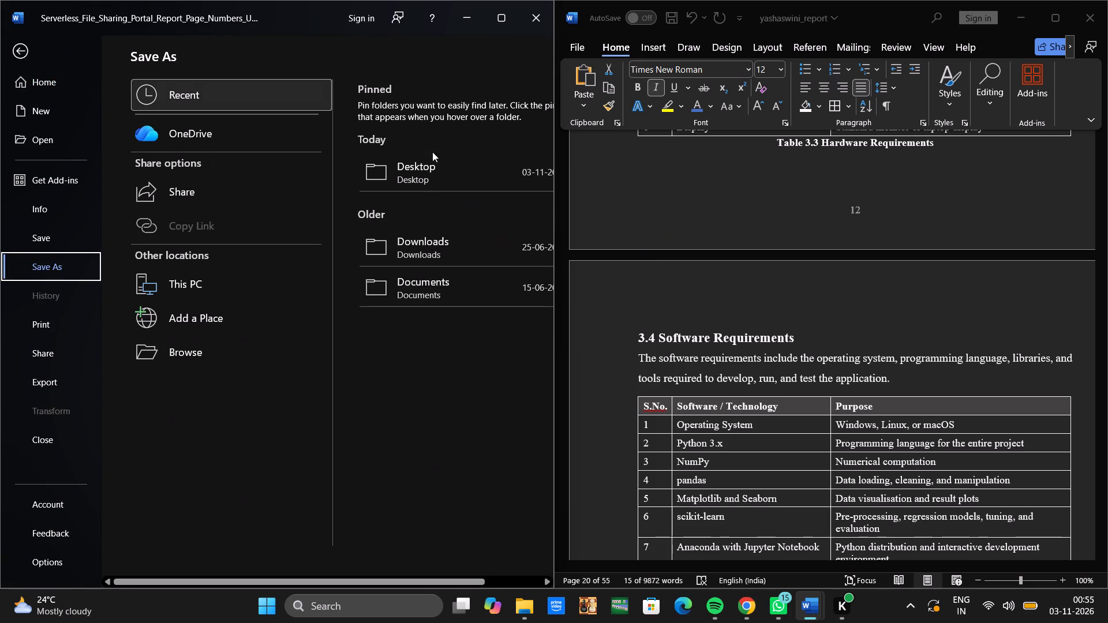
Save a copy of the Serverless File Sharing Portal report to the Desktop as a Word document named OOOO.
click(426, 167)
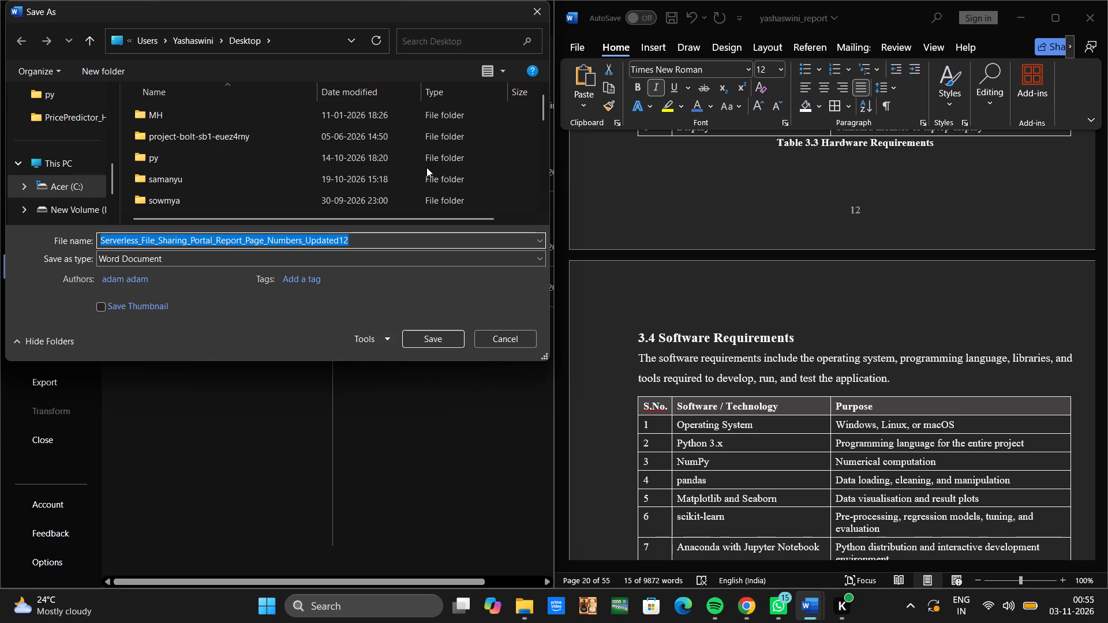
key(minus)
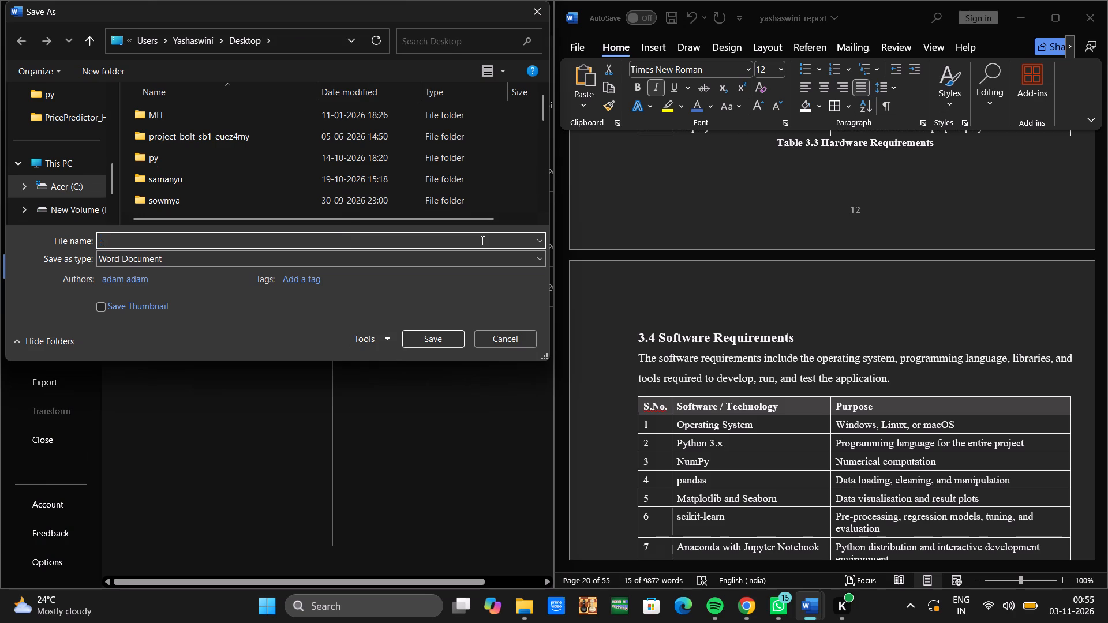
key(BackSpace)
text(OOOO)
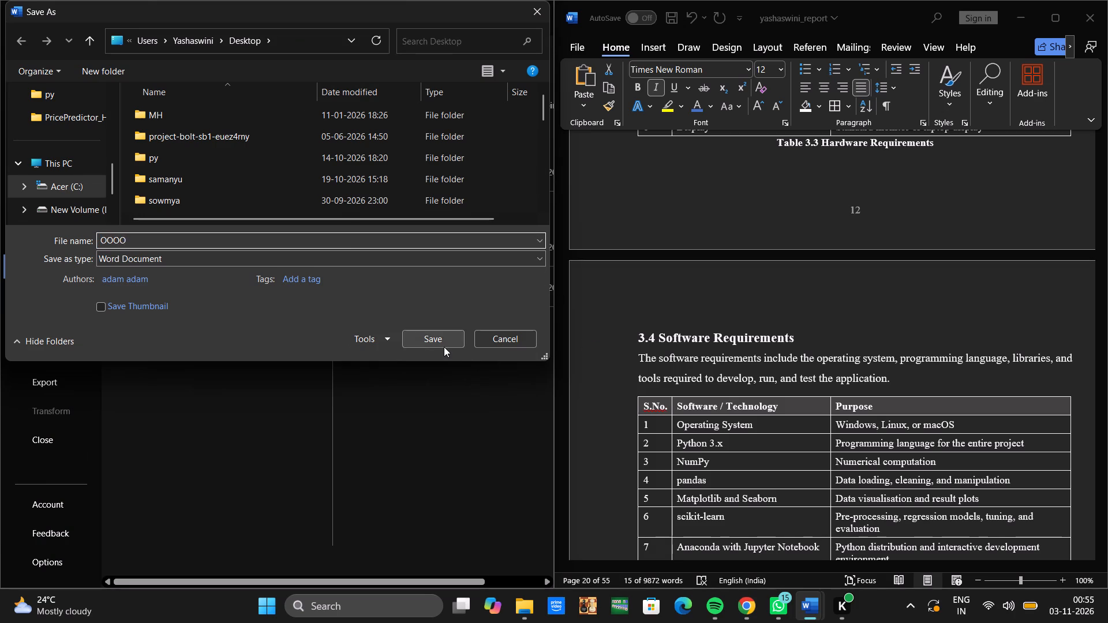
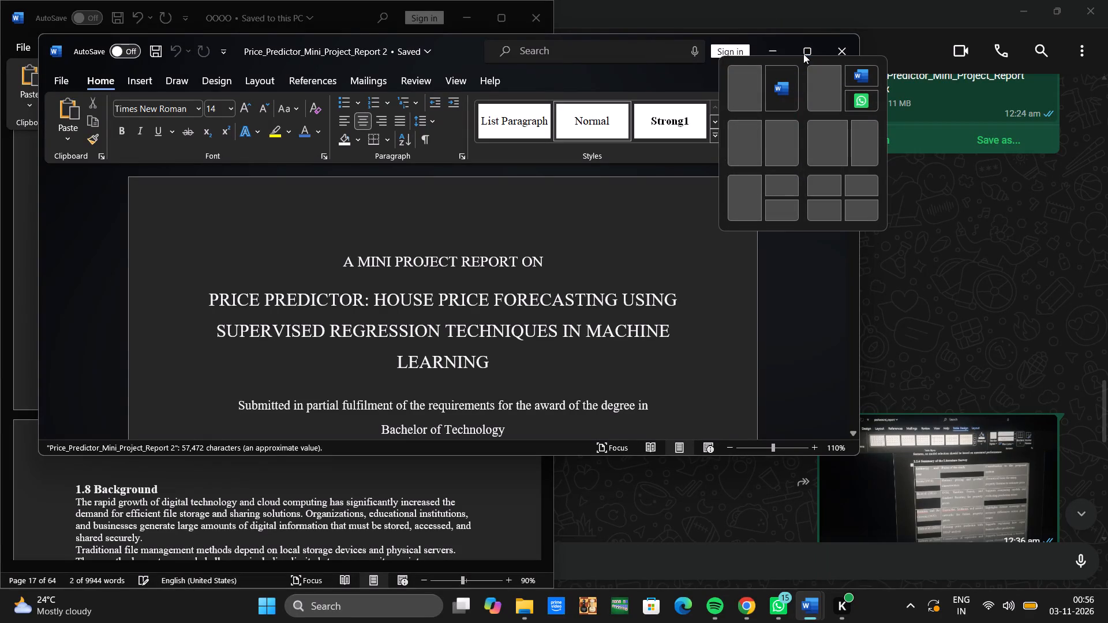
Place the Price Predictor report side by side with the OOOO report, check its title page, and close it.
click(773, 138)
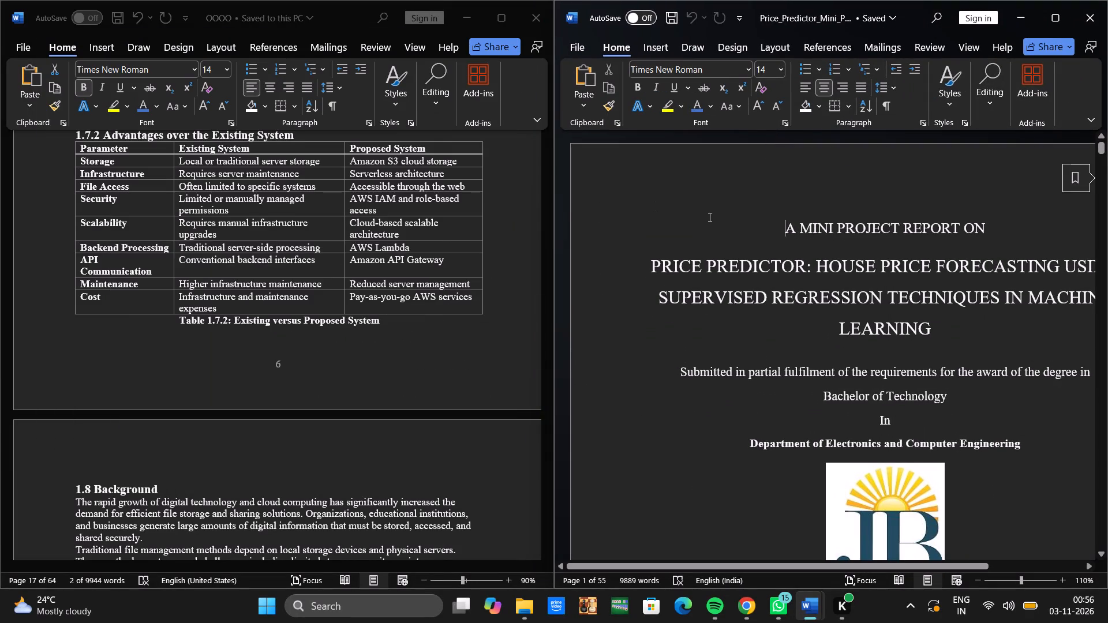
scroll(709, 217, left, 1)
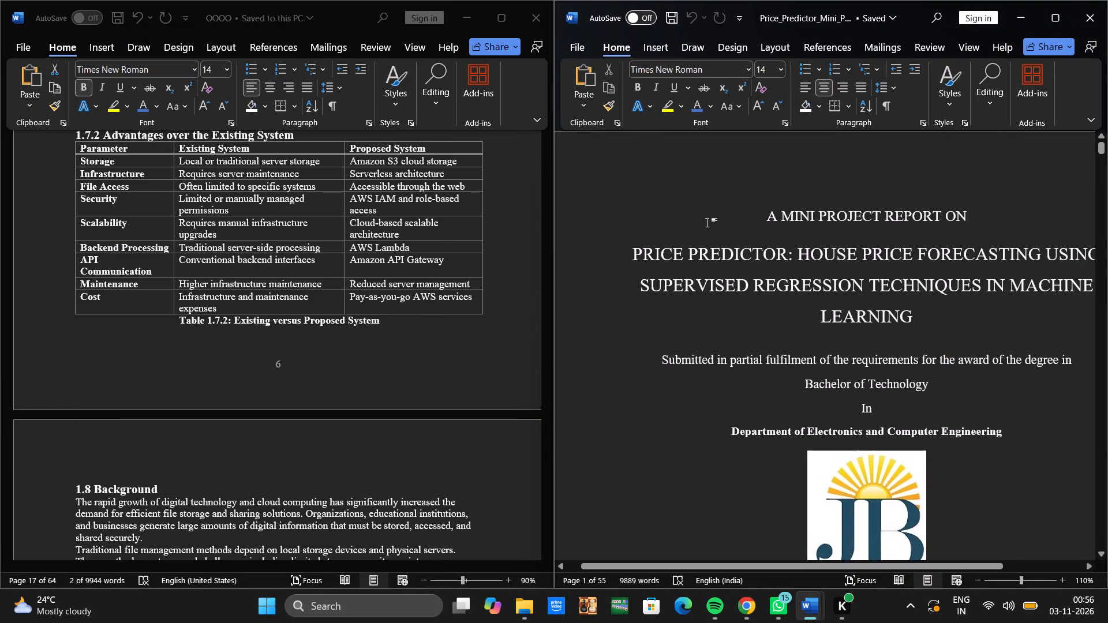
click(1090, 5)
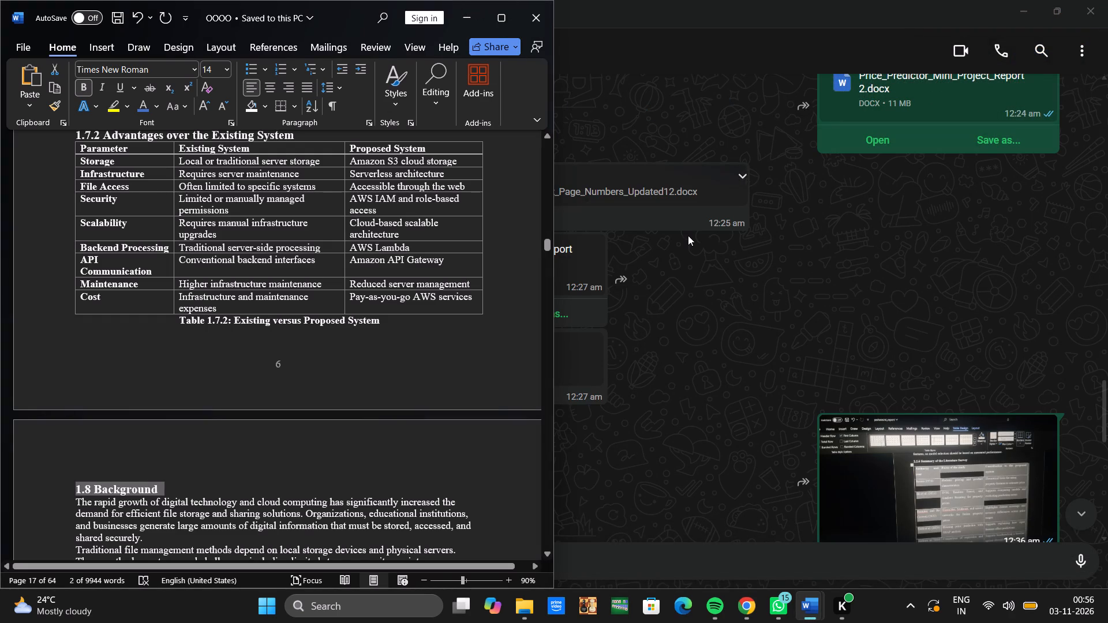
Look through the WhatsApp chat for the shared report documents.
scroll(688, 235, up, 1)
scroll(688, 235, down, 1)
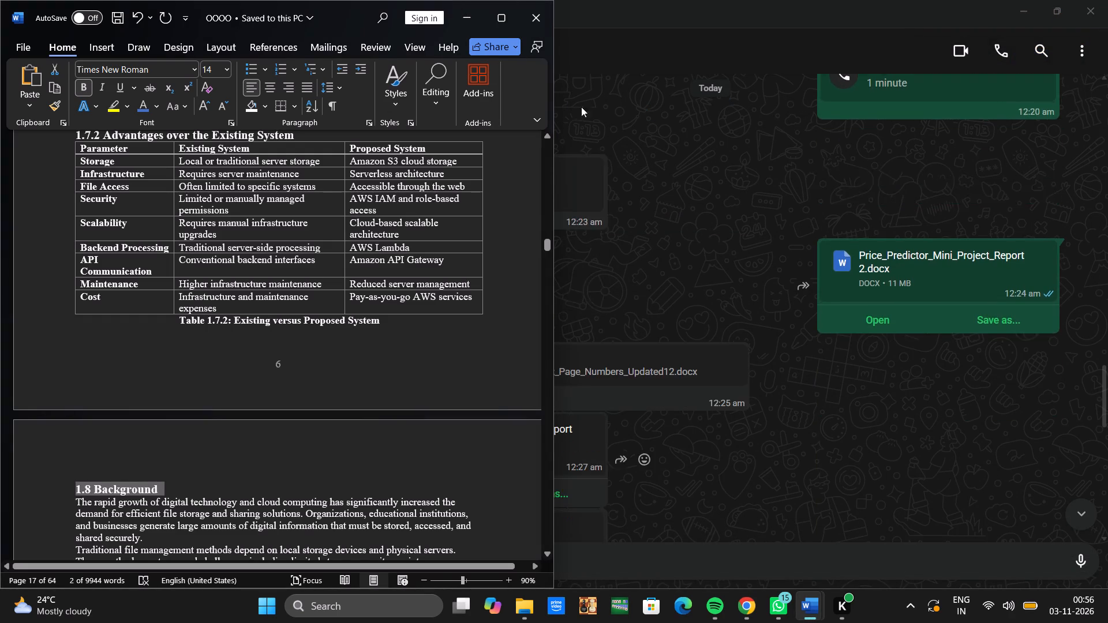
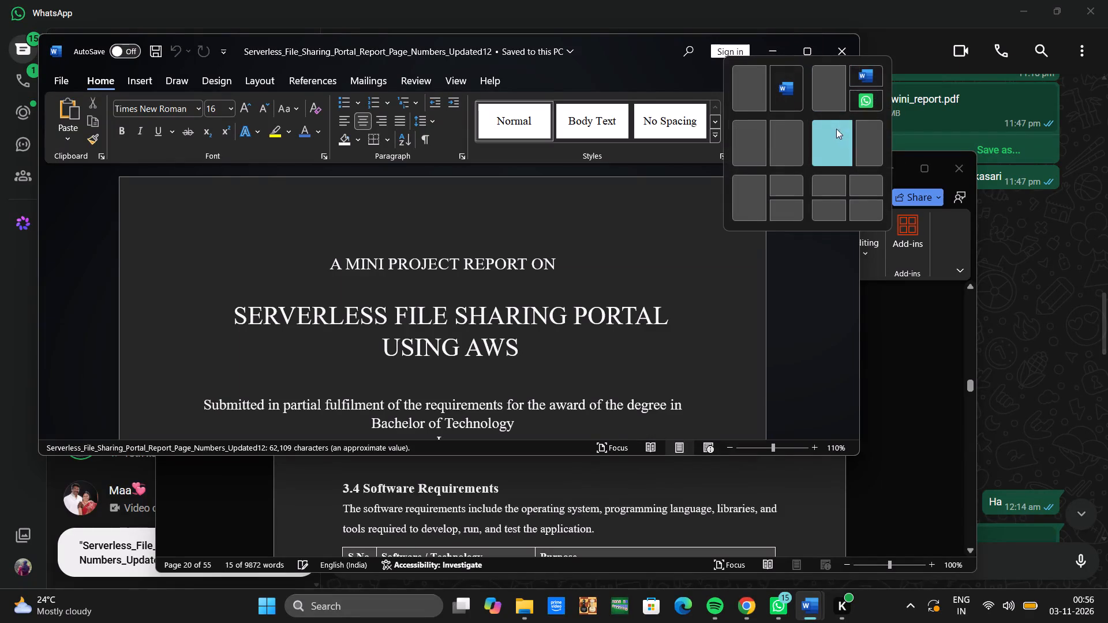
Snap the Serverless File Sharing Portal Updated12 report to the right half of the screen, choose OOOO for the other half, and bring the Price Predictor report forward.
click(798, 142)
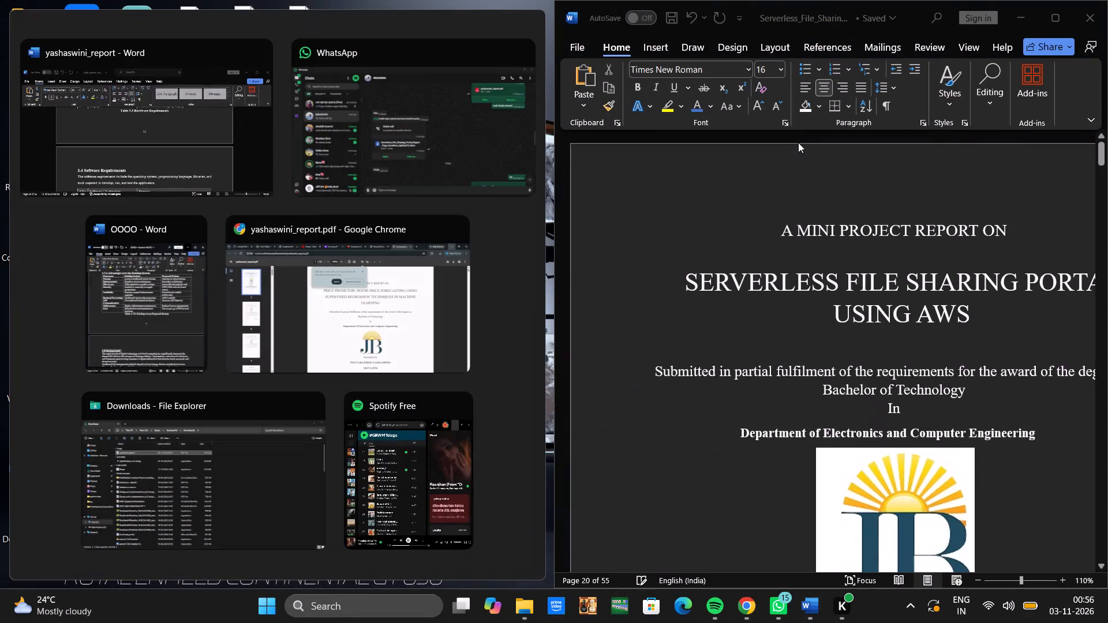
click(208, 292)
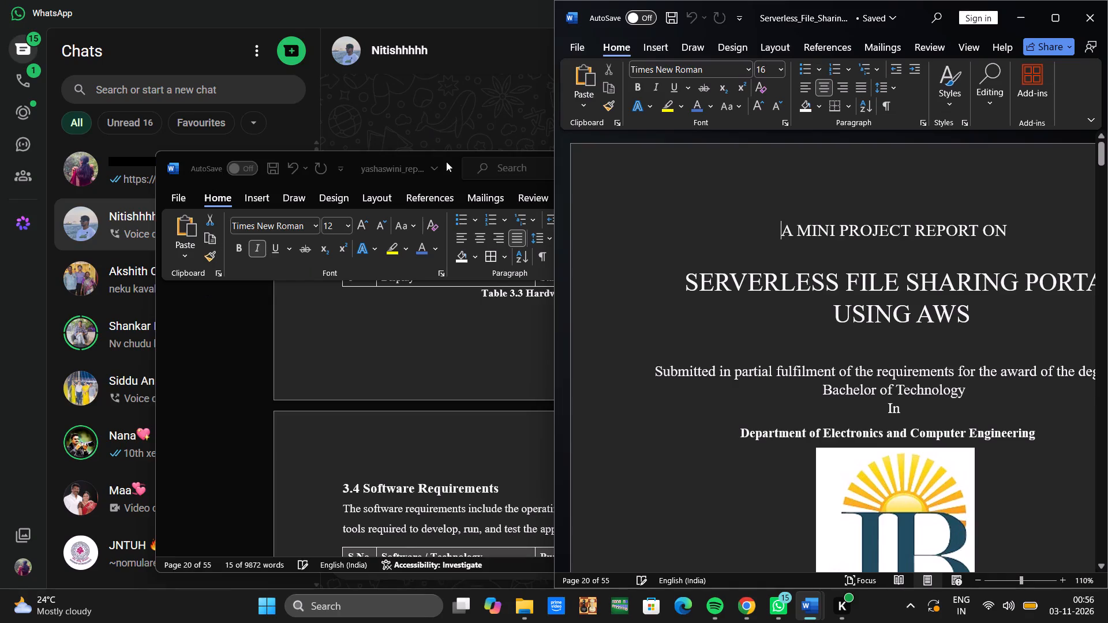
click(377, 346)
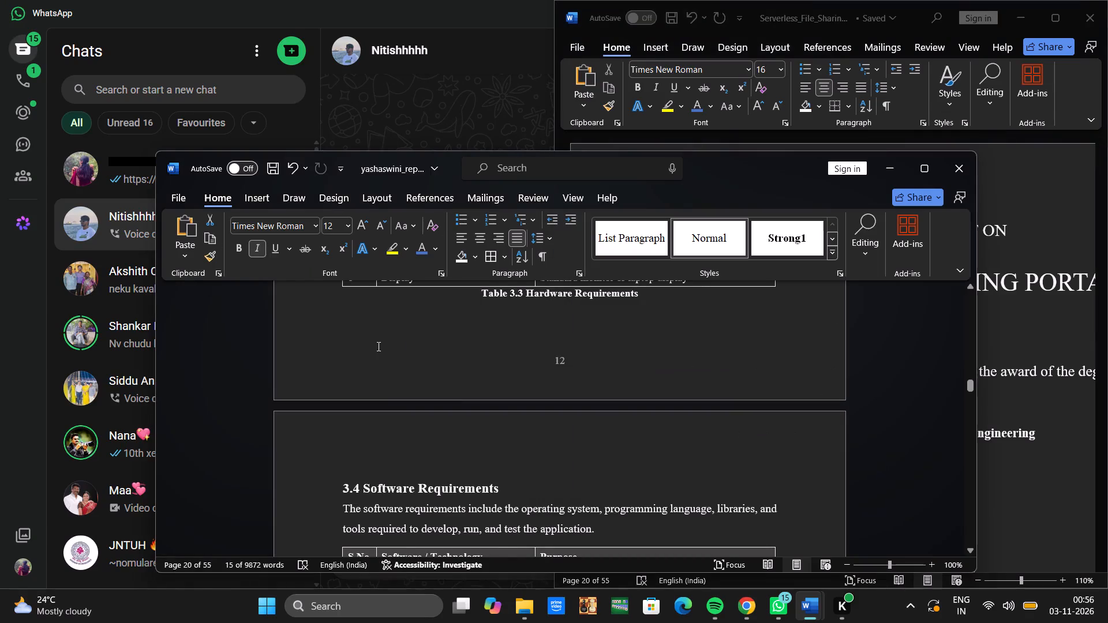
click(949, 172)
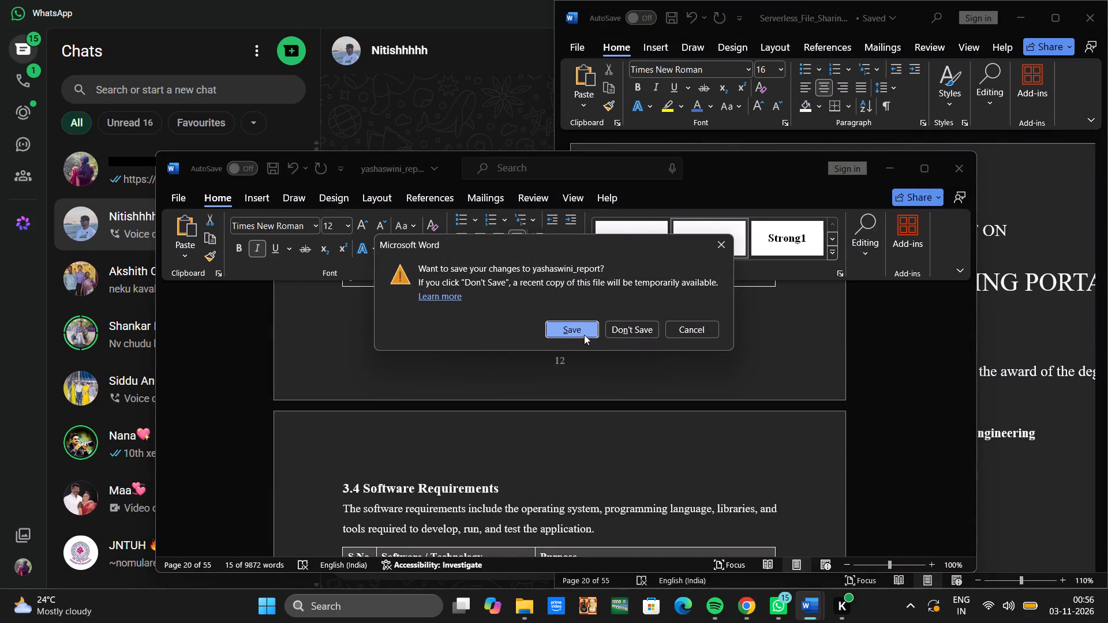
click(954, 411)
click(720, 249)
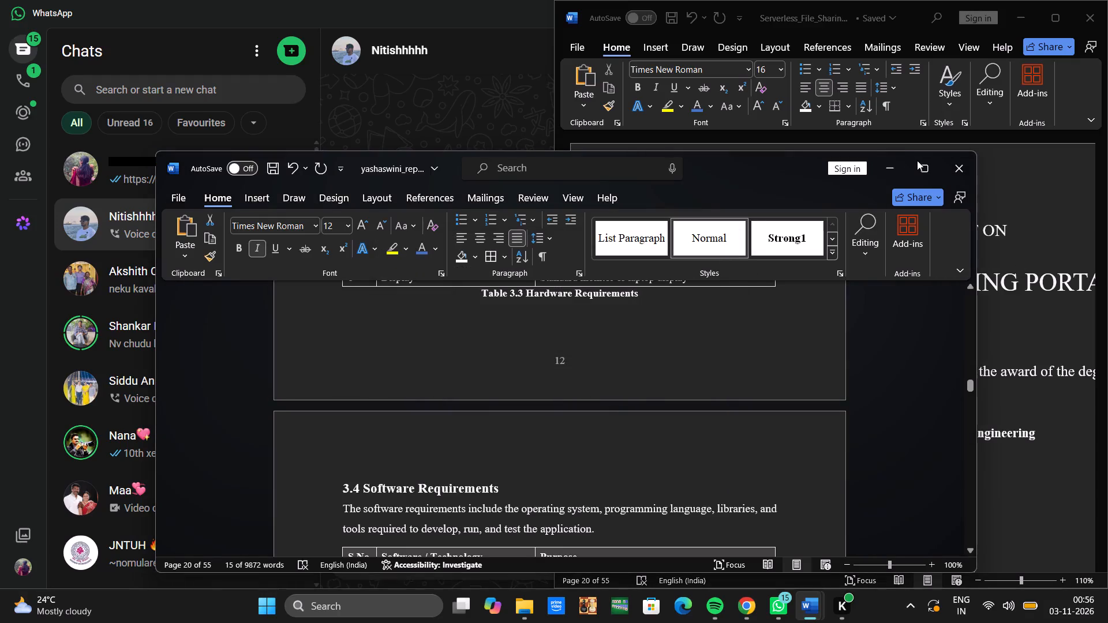
Review the Price Predictor report backwards from 3.4 Software Requirements through the Chapter 2 literature survey to section 2.2.3.
click(845, 203)
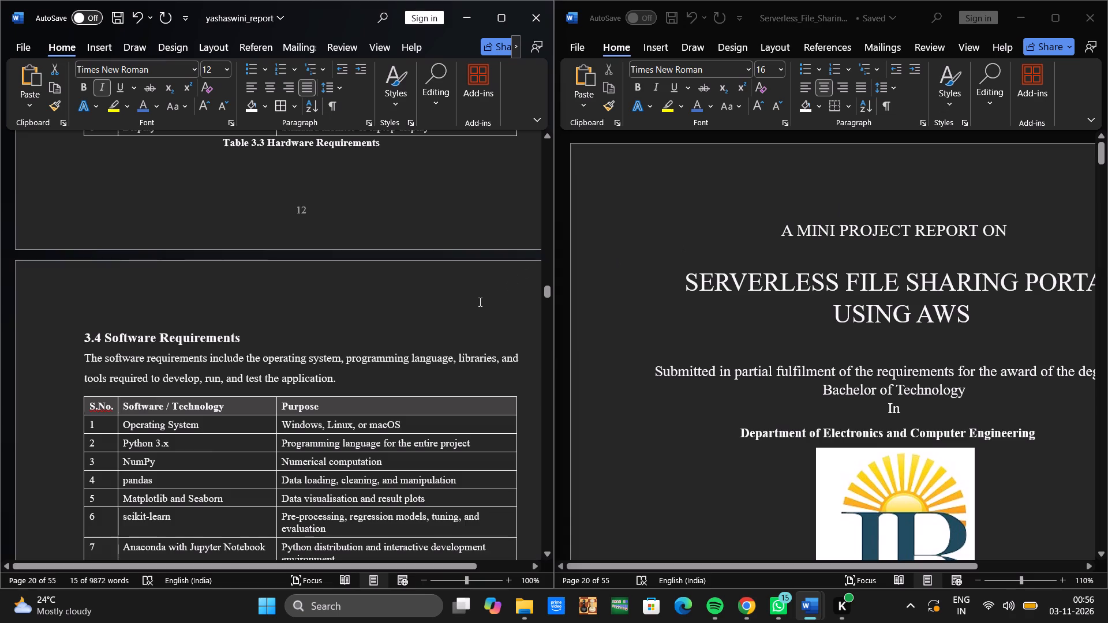
scroll(479, 302, up, 6)
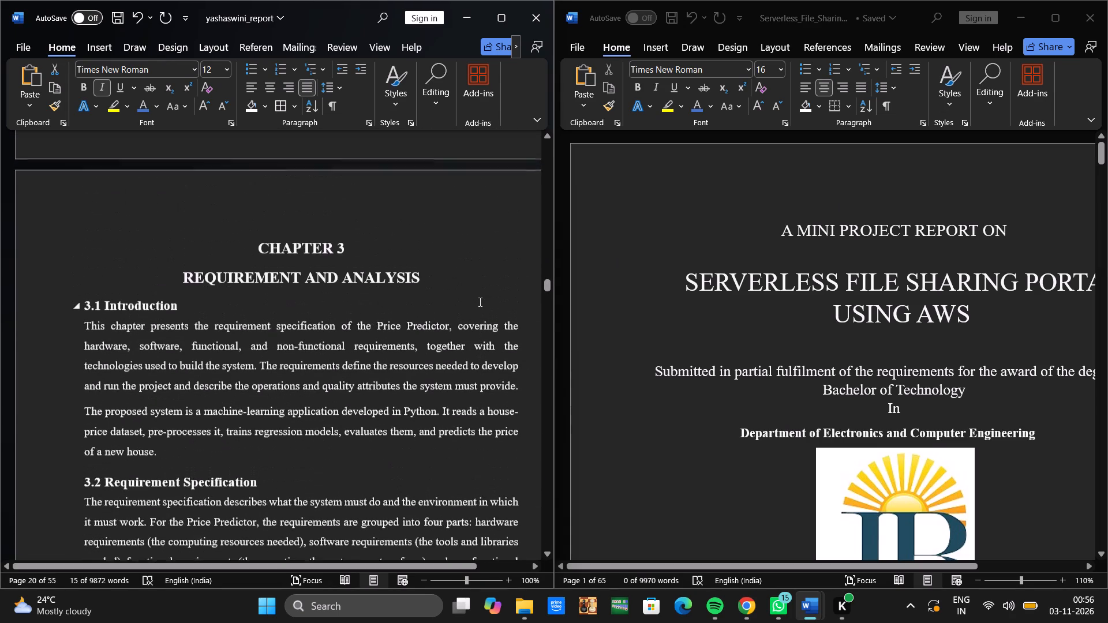
scroll(479, 302, up, 7)
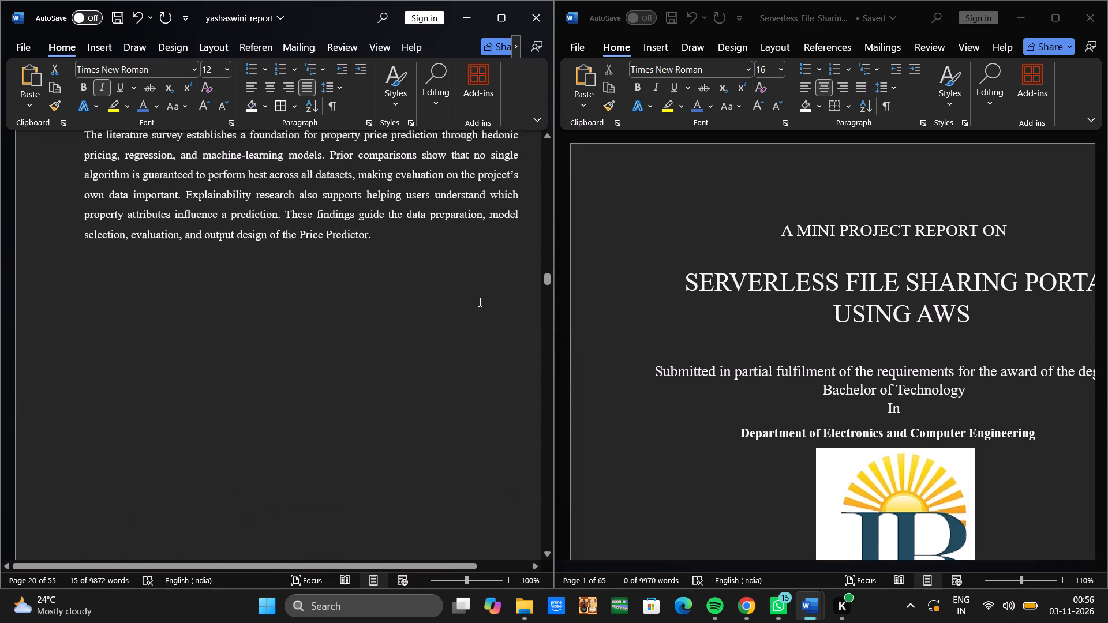
scroll(479, 302, up, 5)
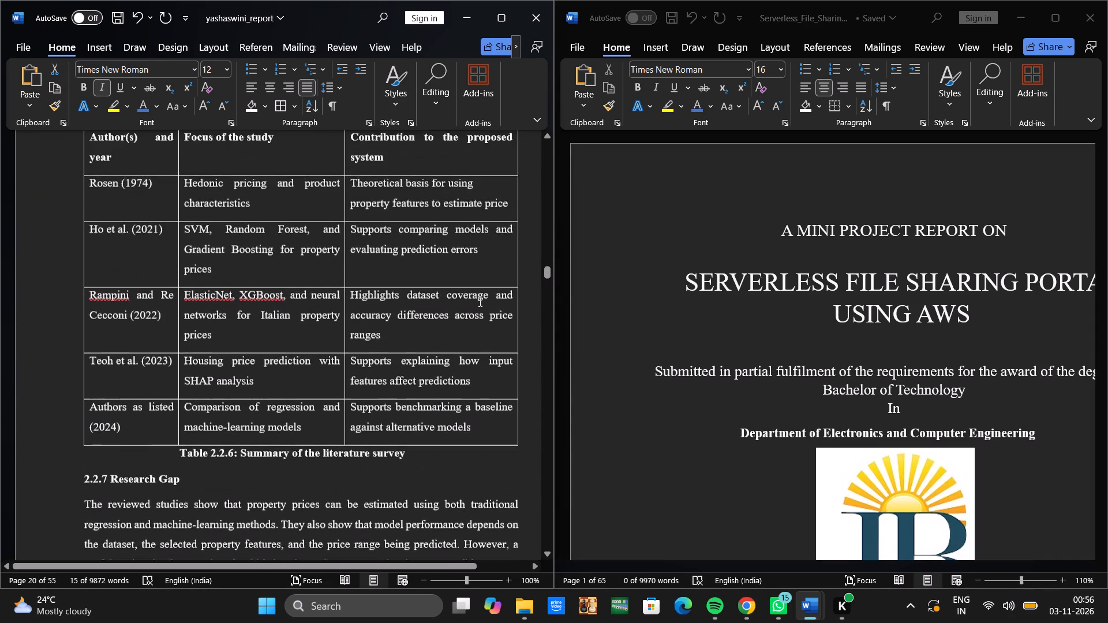
scroll(479, 302, up, 4)
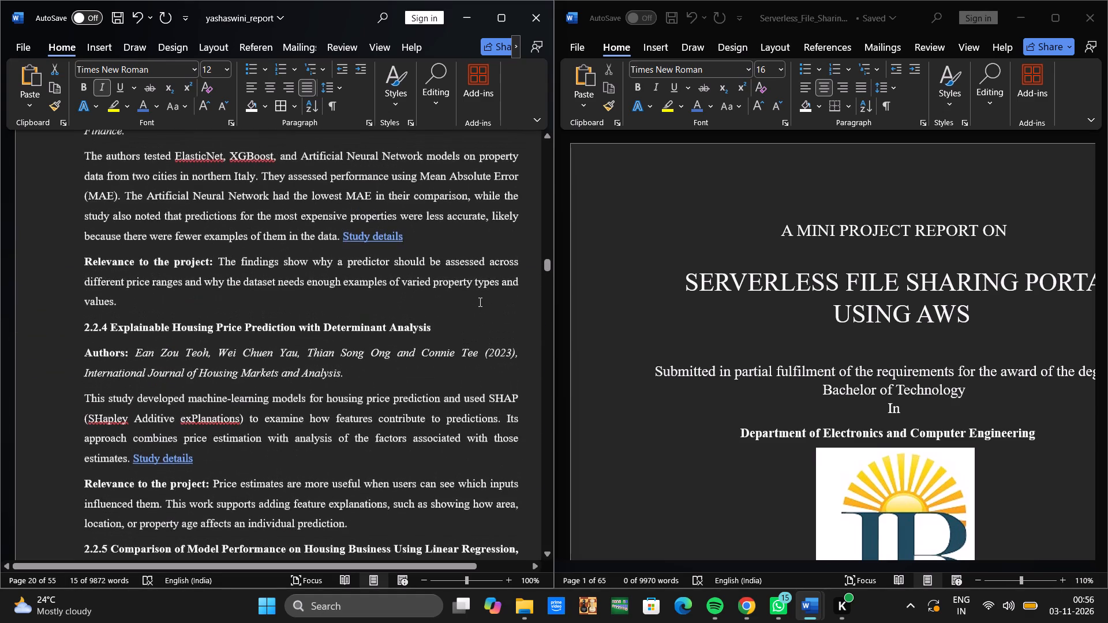
scroll(479, 302, up, 1)
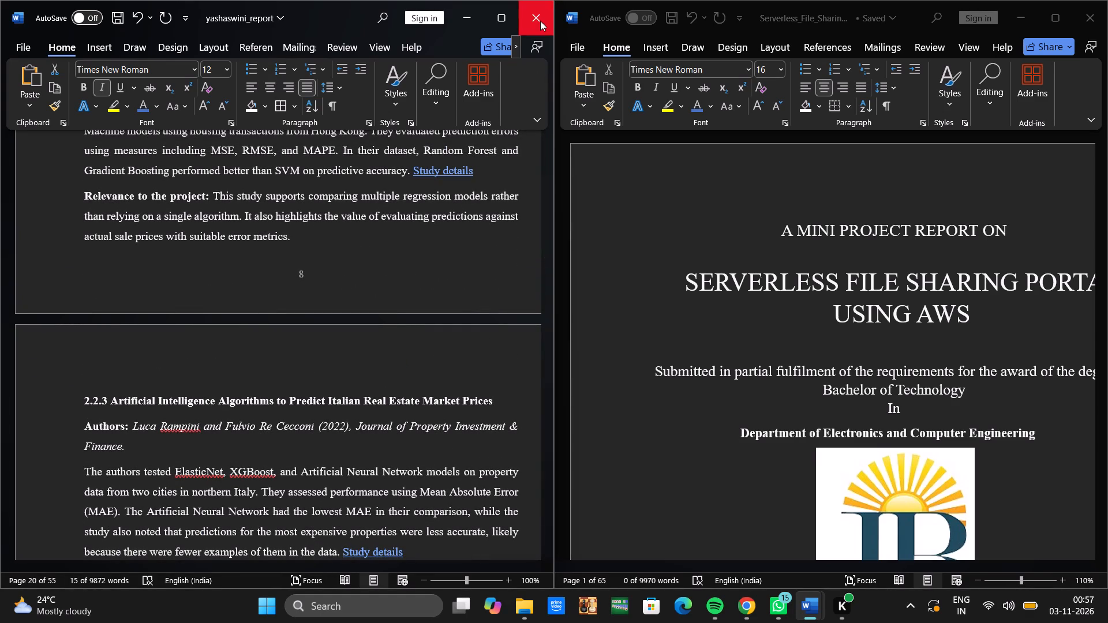
Close the Price Predictor report.
click(540, 21)
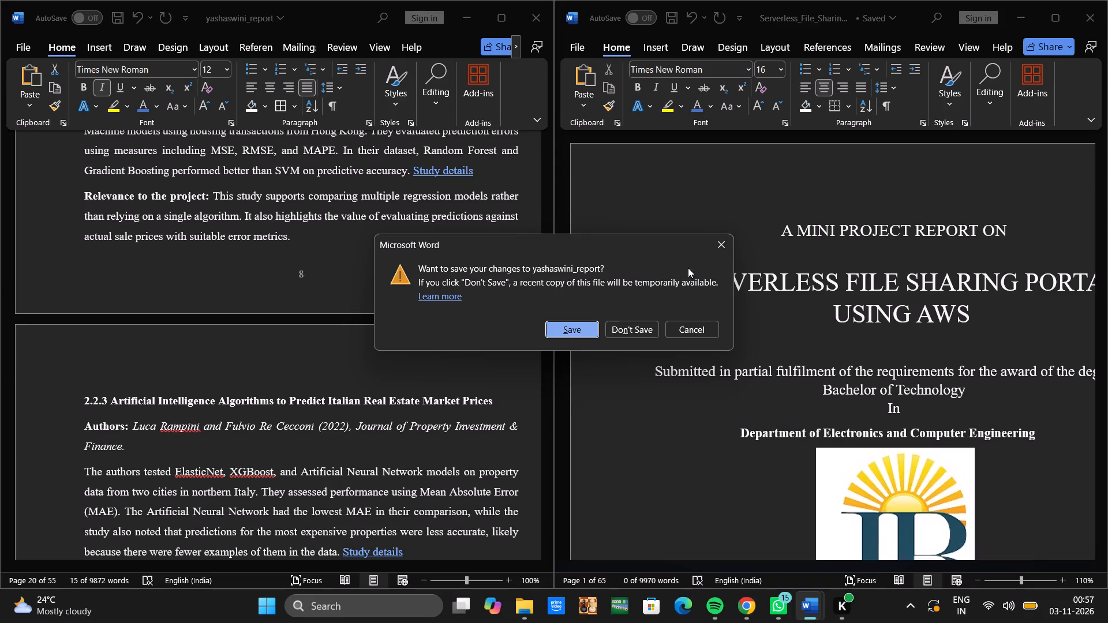
Cancel closing the Price Predictor report and minimise it, bringing the OOOO report up beside the open Serverless_File_Sharing report.
click(458, 9)
click(716, 250)
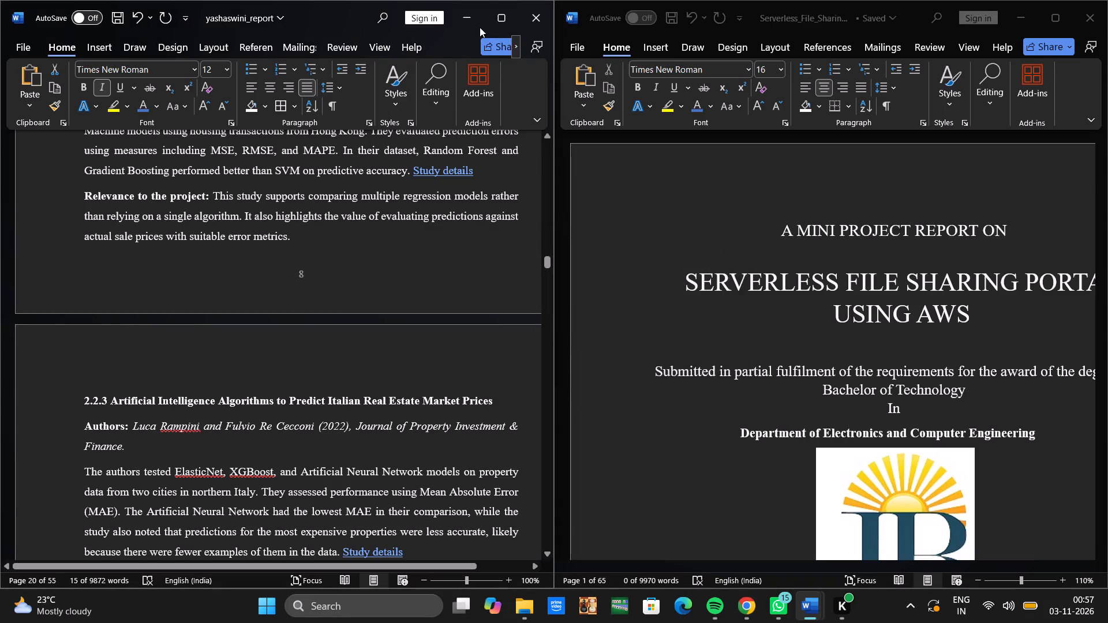
click(473, 22)
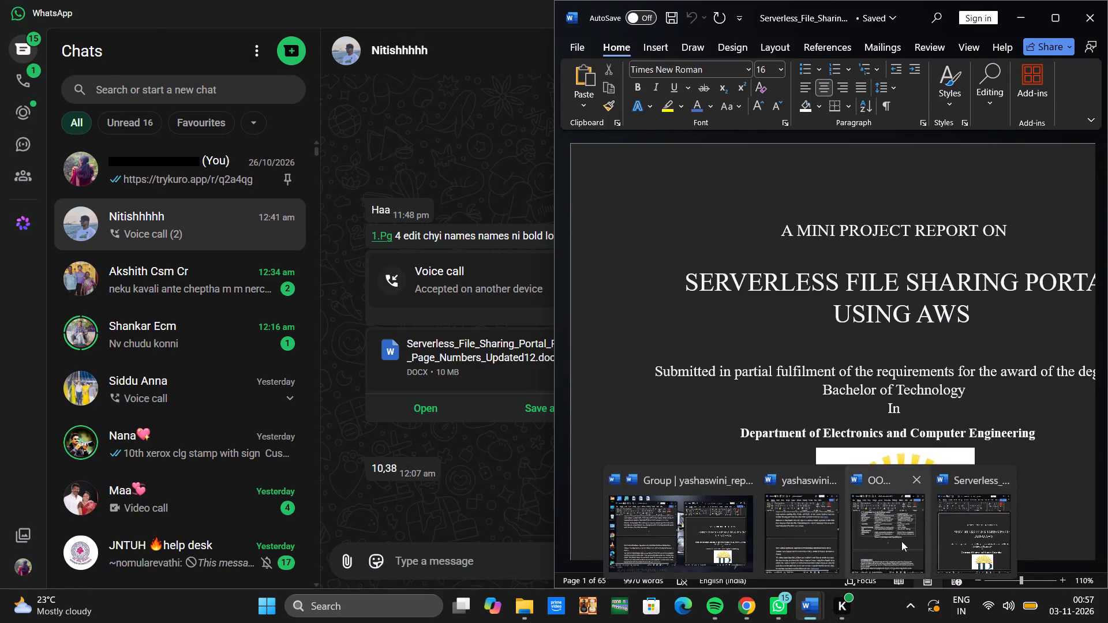
click(912, 516)
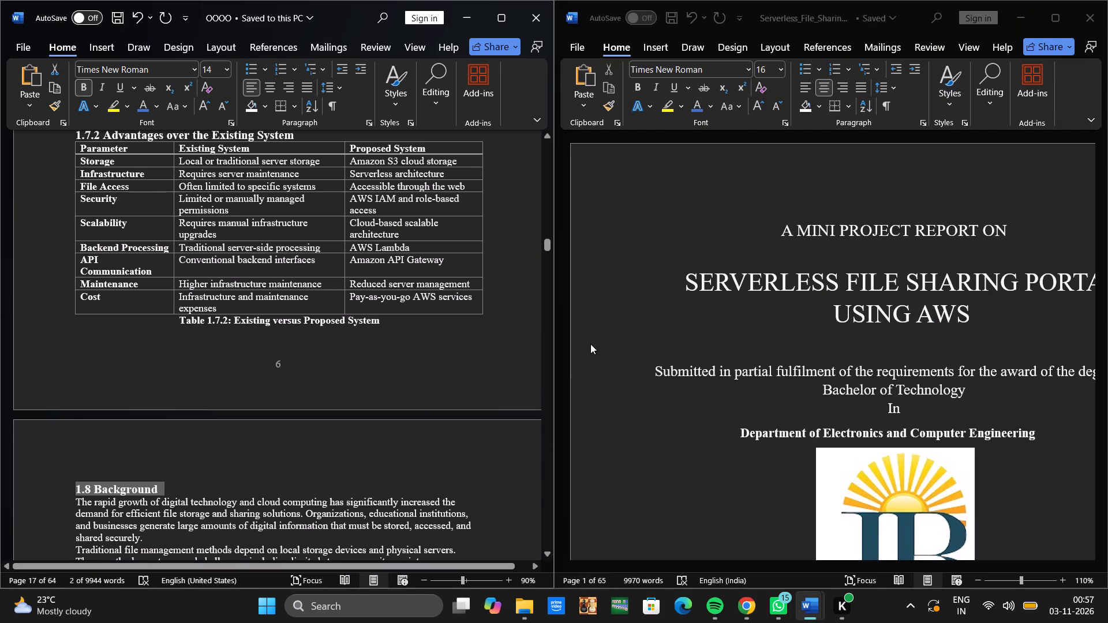
Review the Serverless_File_Sharing report from its title page through the Contents table, examining the chapter and section listing.
ctrl+scroll(763, 301, down, 3)
scroll(763, 301, down, 1)
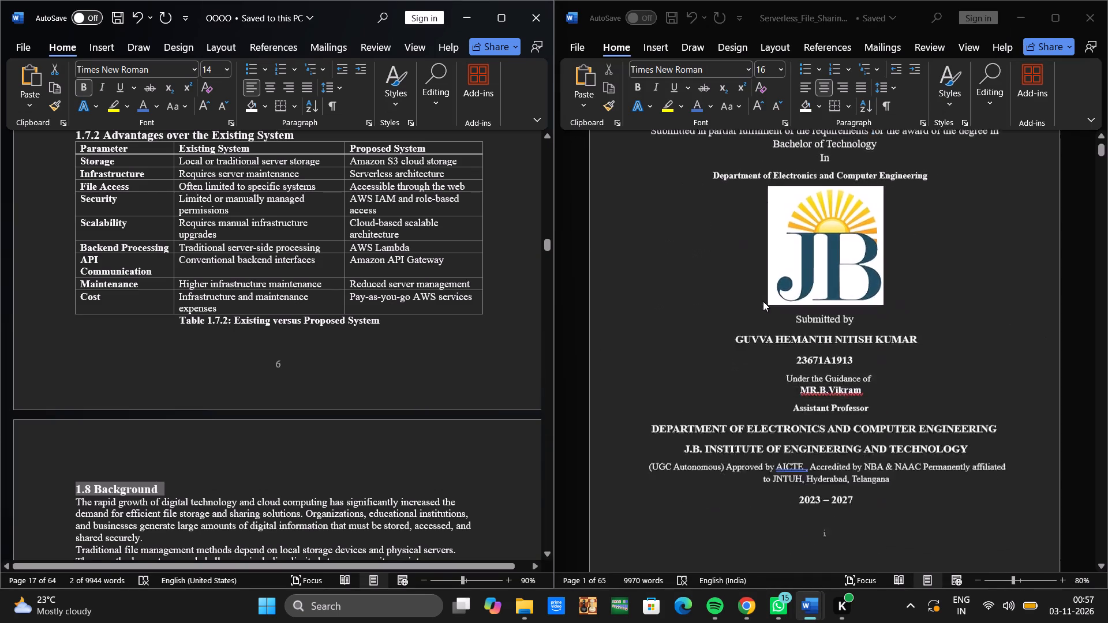
scroll(763, 301, down, 7)
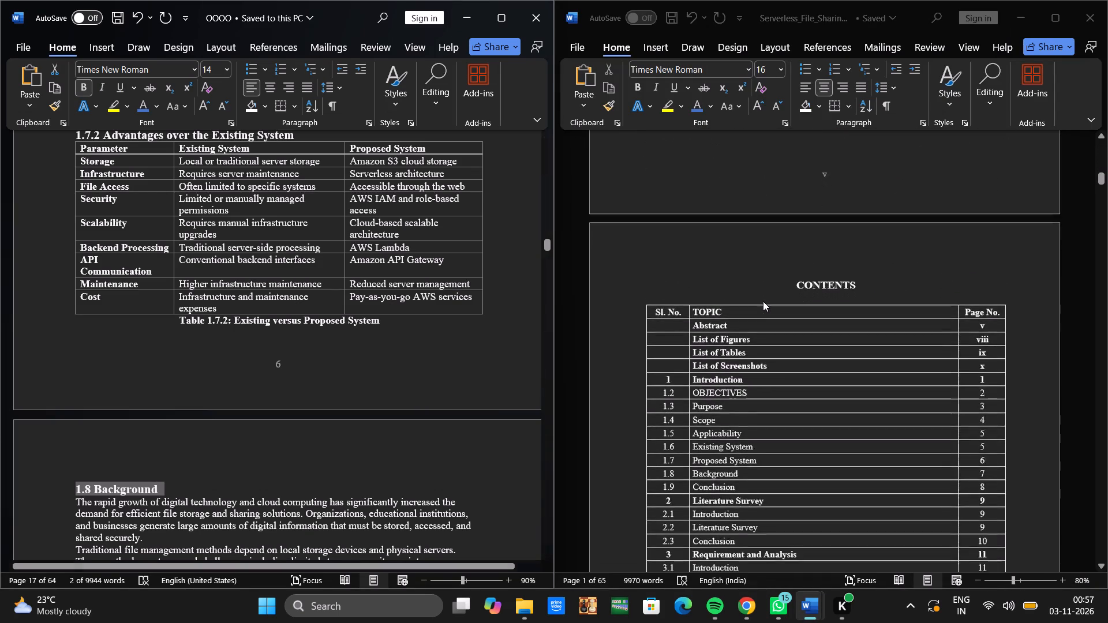
scroll(763, 301, down, 5)
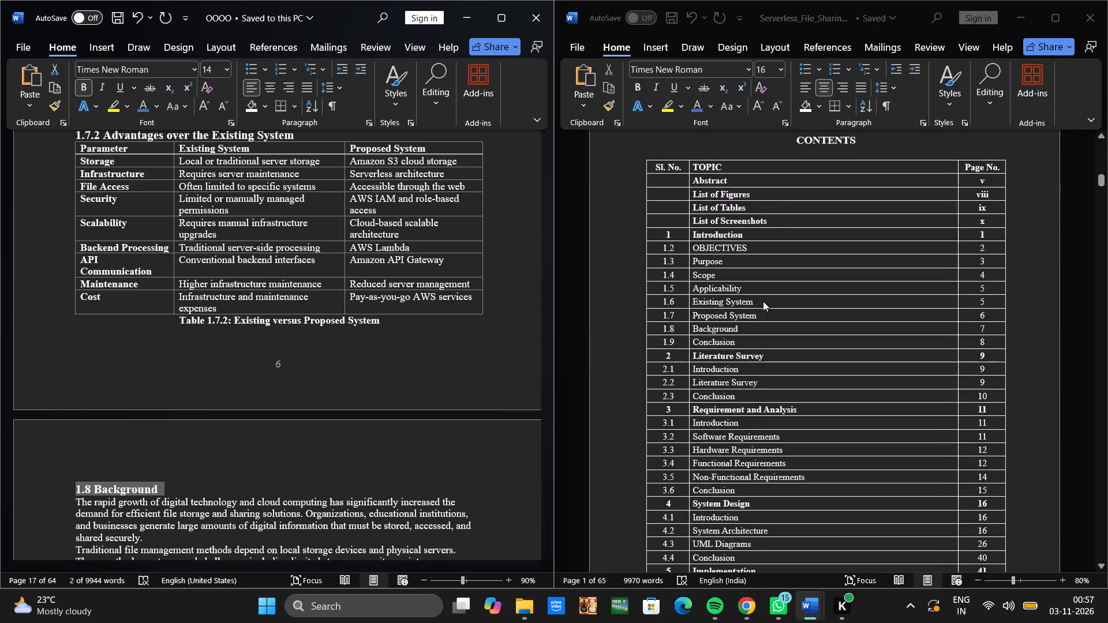
scroll(702, 347, down, 2)
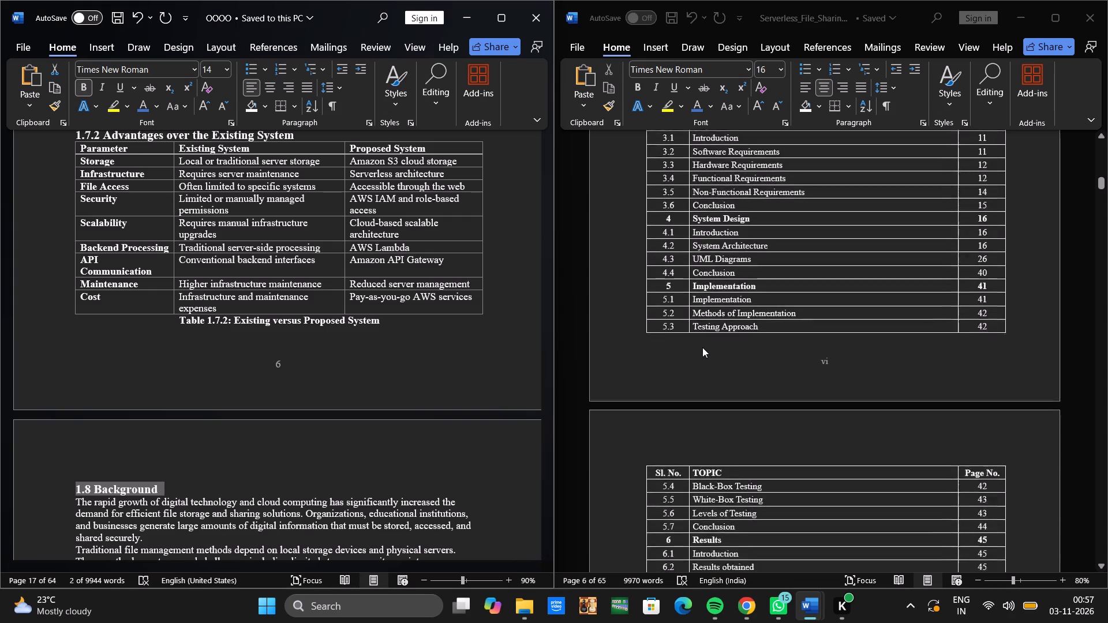
In the Serverless File Sharing Portal report's List of Tables, set the page number of Table 1.7.2 Existing versus Proposed System to 6.
scroll(702, 347, down, 5)
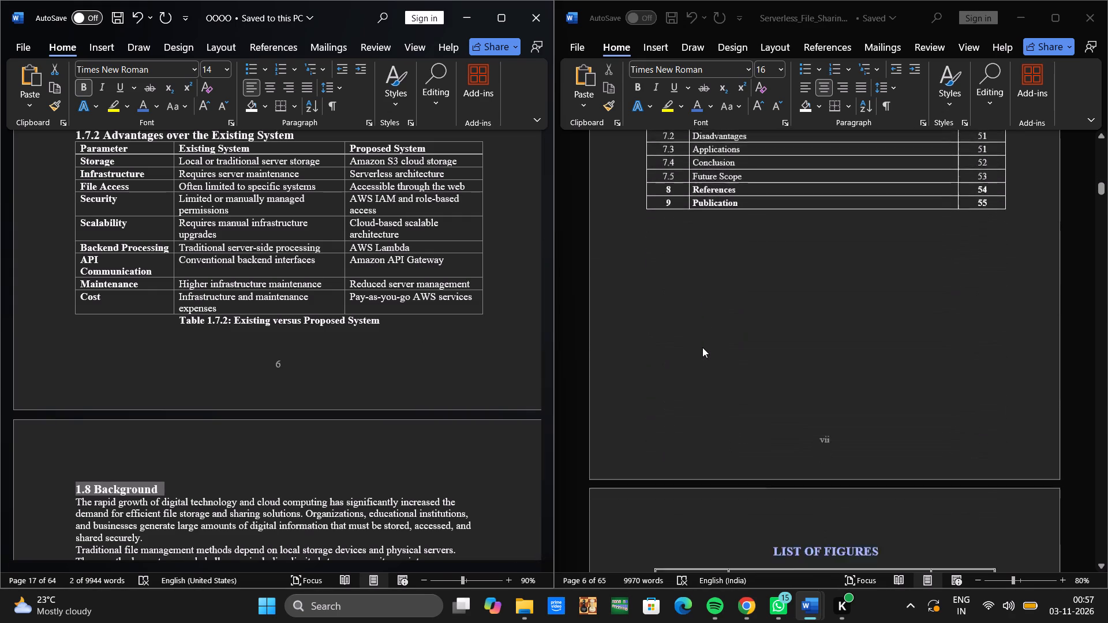
scroll(702, 347, down, 5)
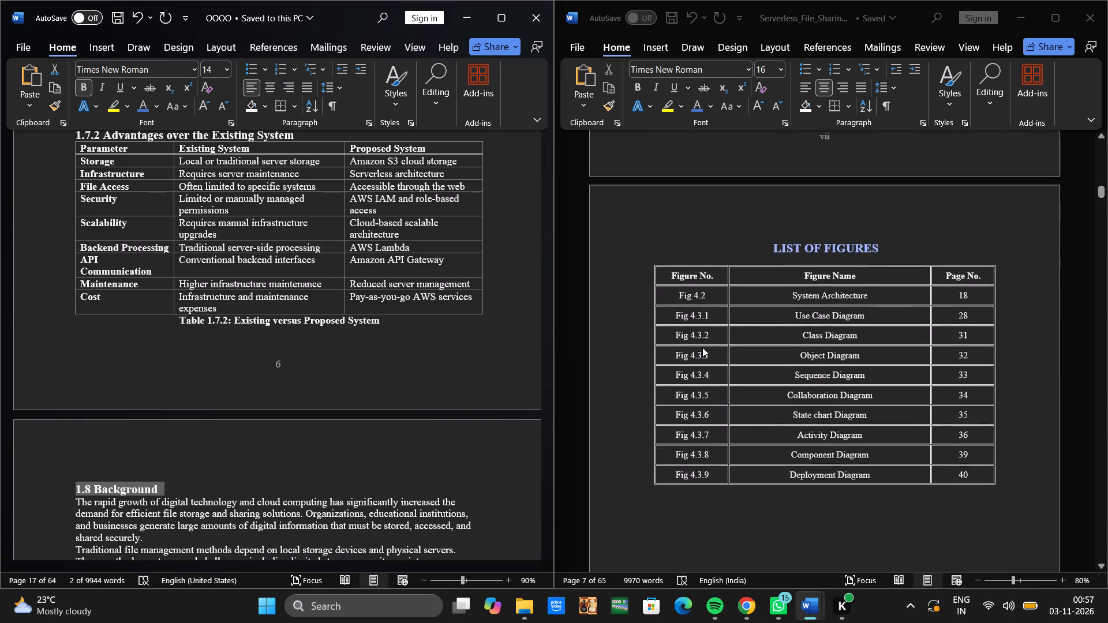
scroll(702, 347, down, 2)
scroll(702, 347, up, 1)
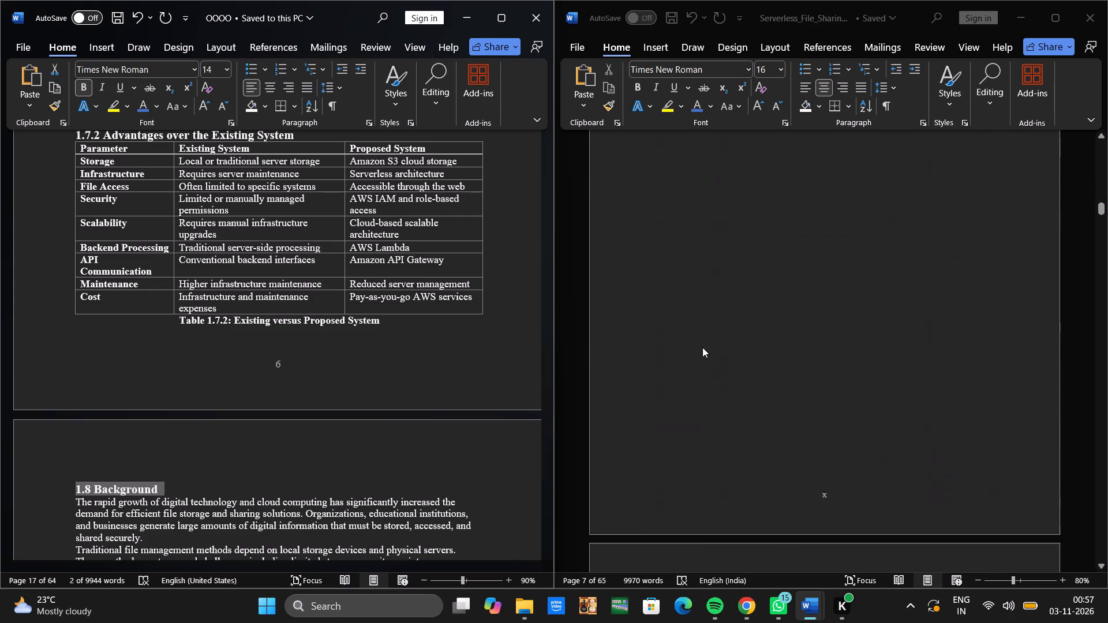
scroll(702, 347, up, 5)
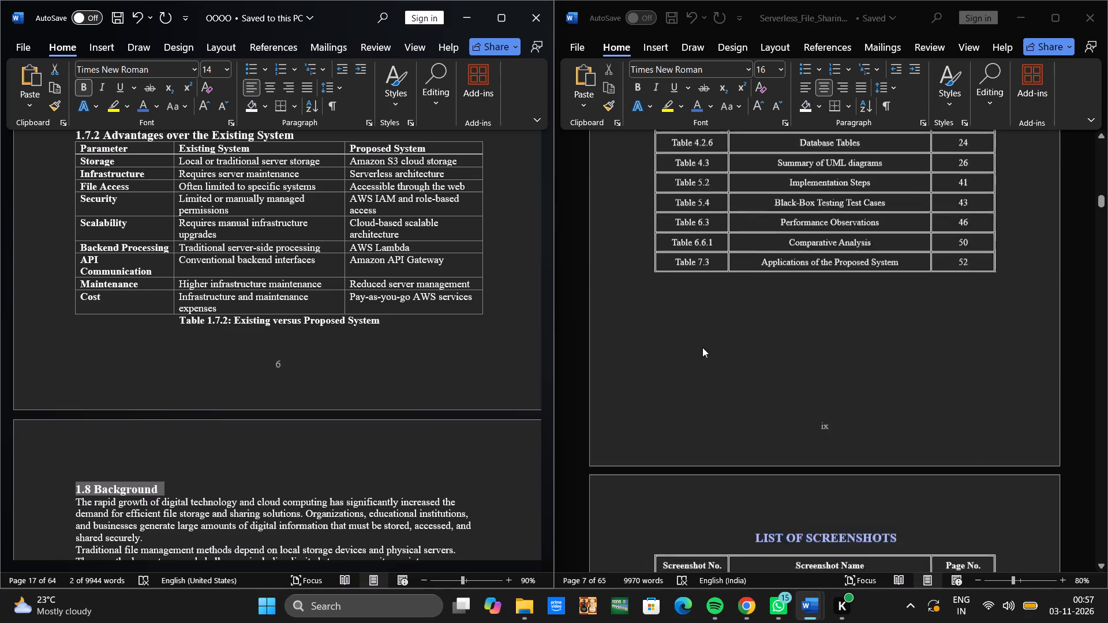
scroll(702, 347, up, 1)
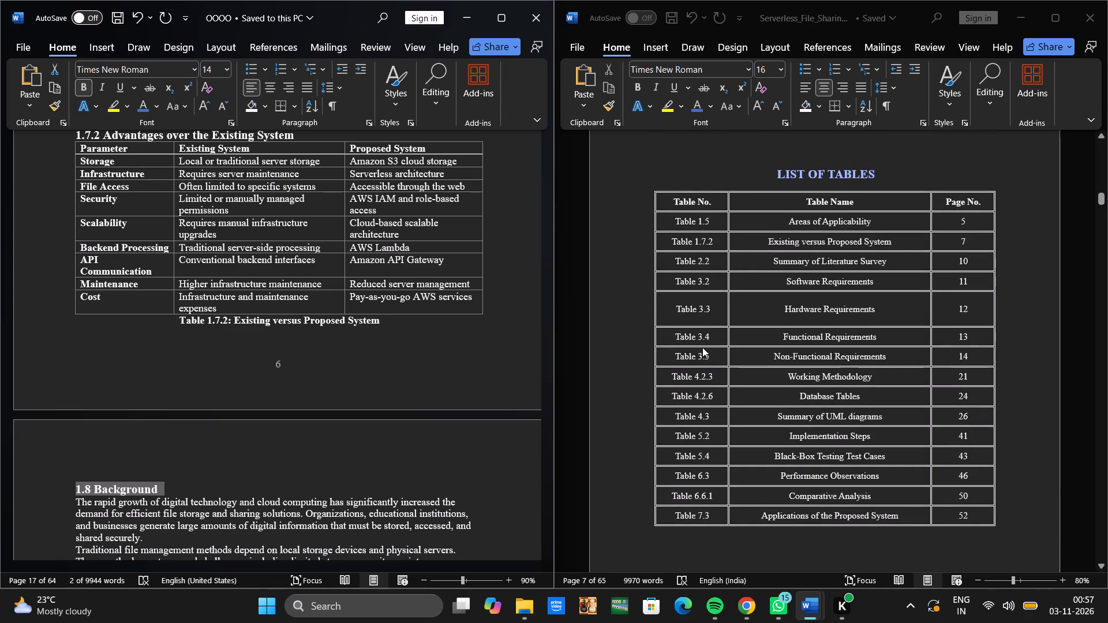
scroll(702, 347, up, 1)
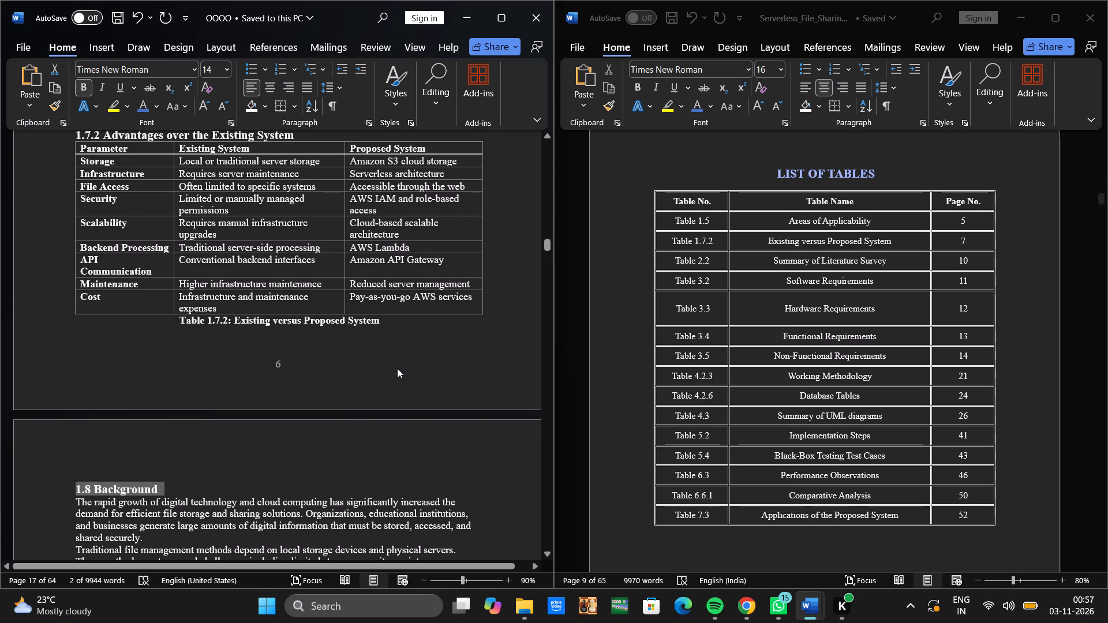
scroll(397, 368, up, 2)
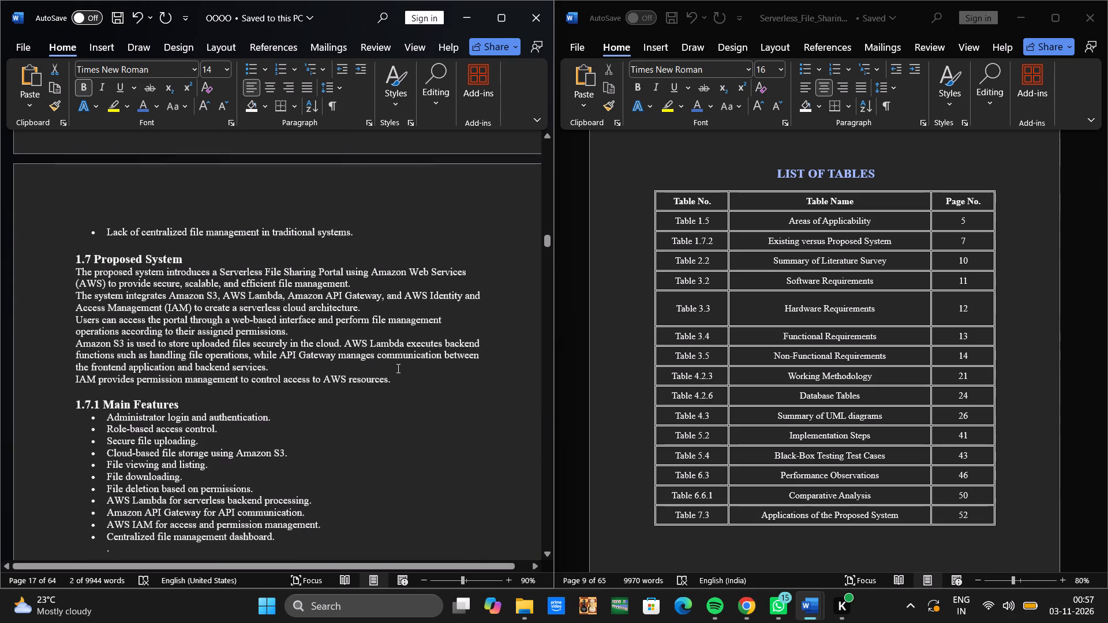
scroll(397, 368, up, 3)
scroll(397, 368, down, 1)
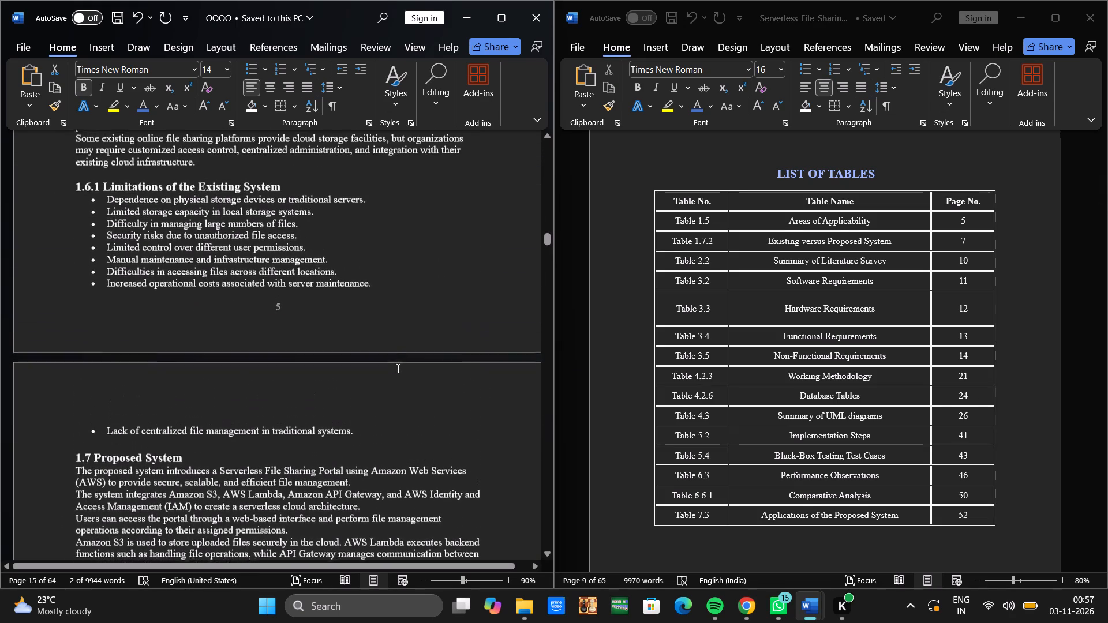
scroll(397, 368, down, 4)
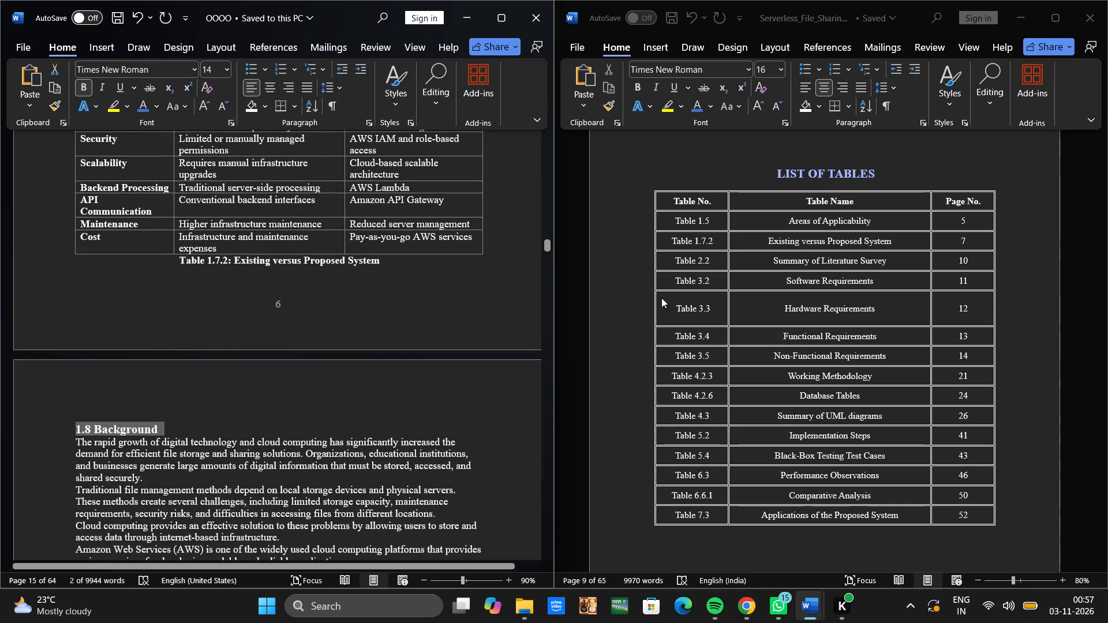
click(978, 235)
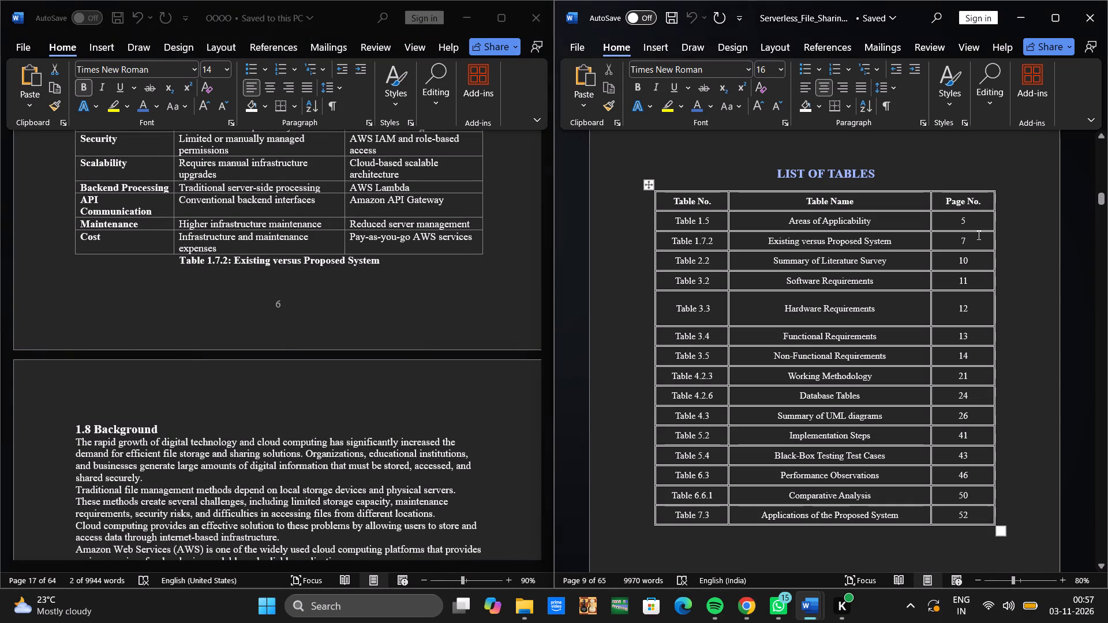
click(975, 240)
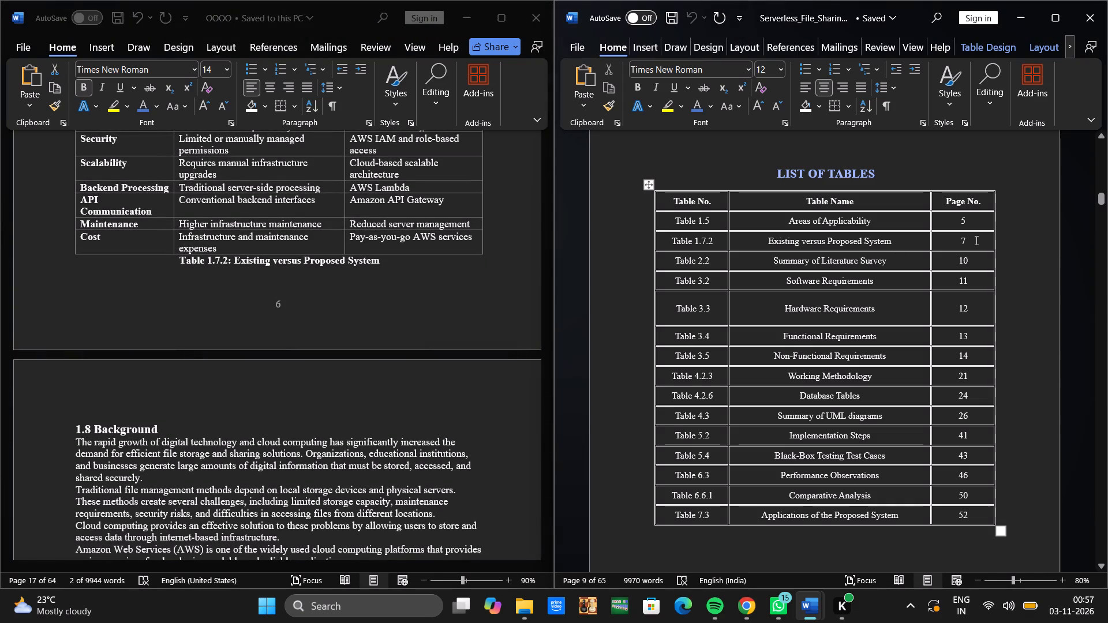
key(minus)
key(BackSpace)
key(BackSpace)
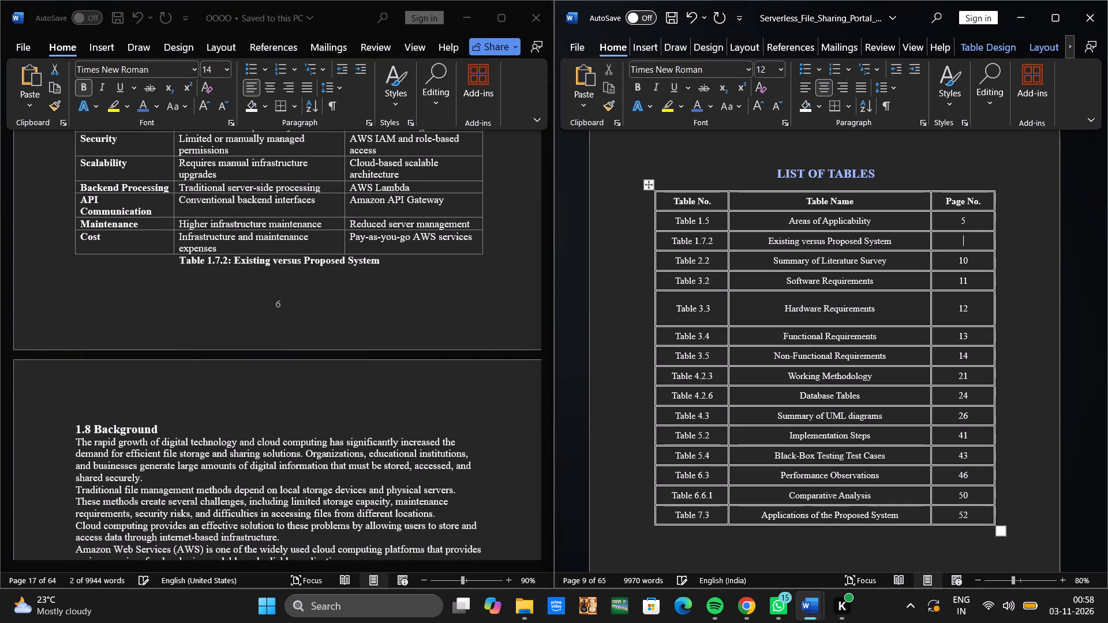
key(6)
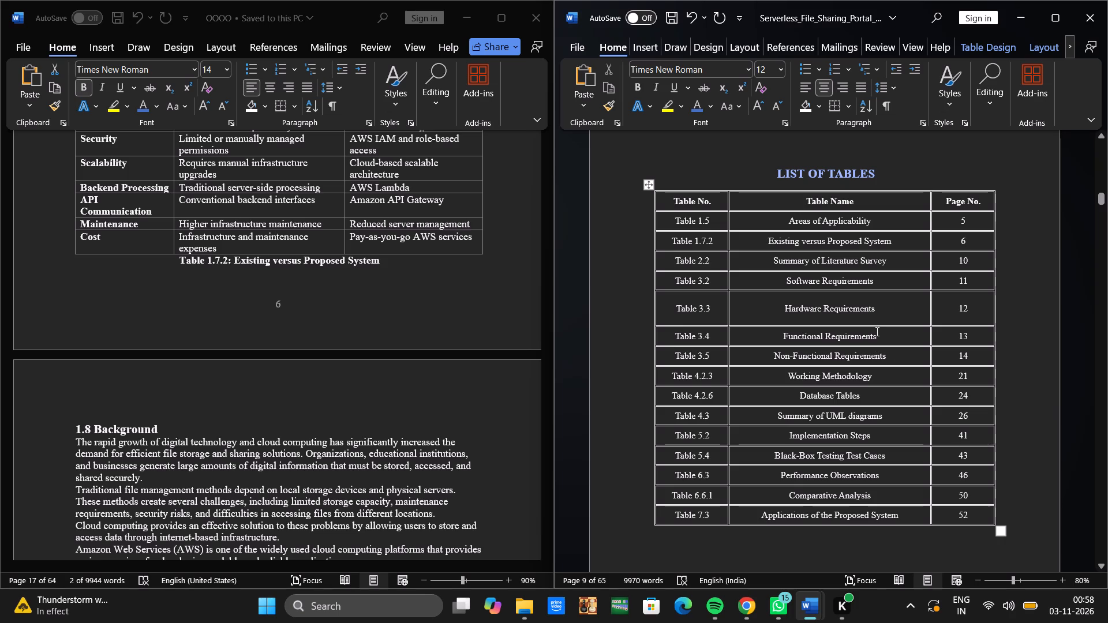
Slightly increase the height of the Table 3.2 Software Requirements row in the List of Tables.
click(888, 290)
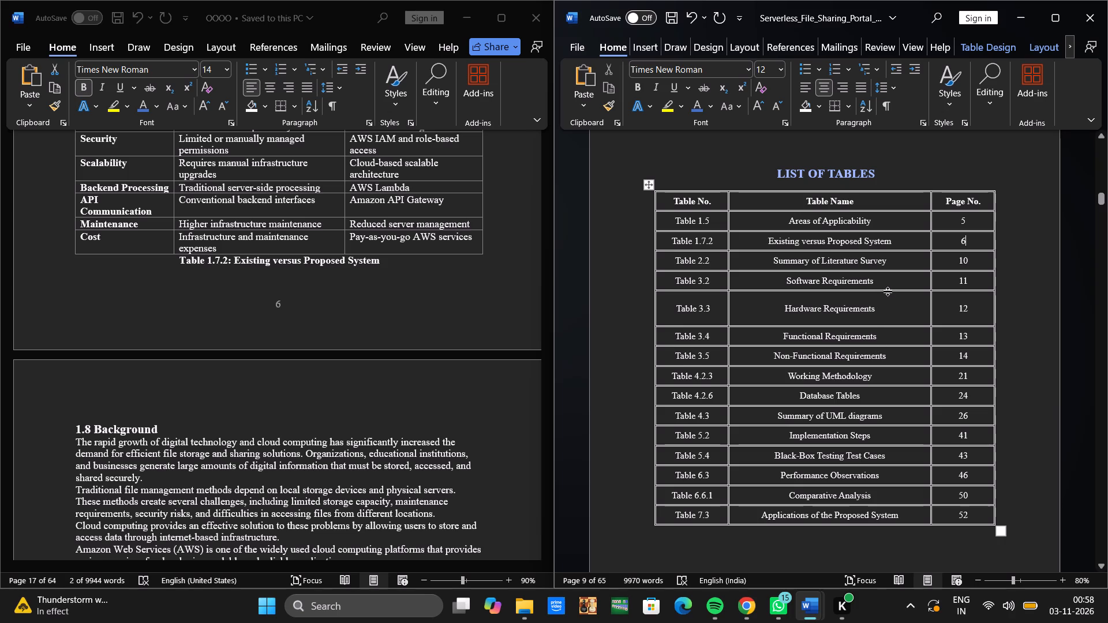
click(888, 291)
drag(888, 291, 888, 292)
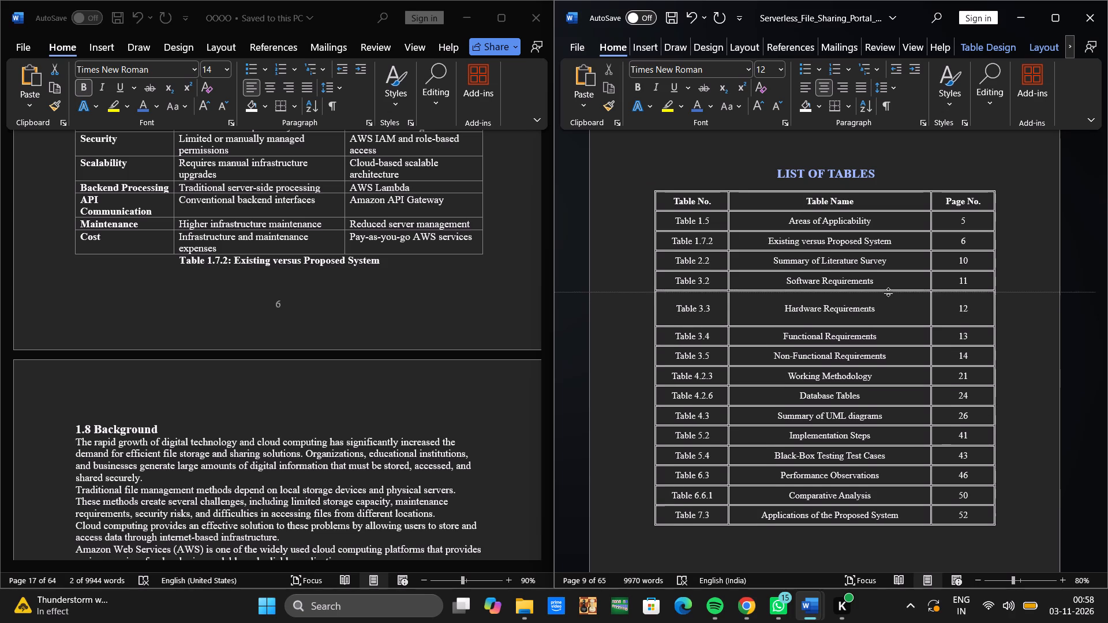
drag(888, 292, 887, 297)
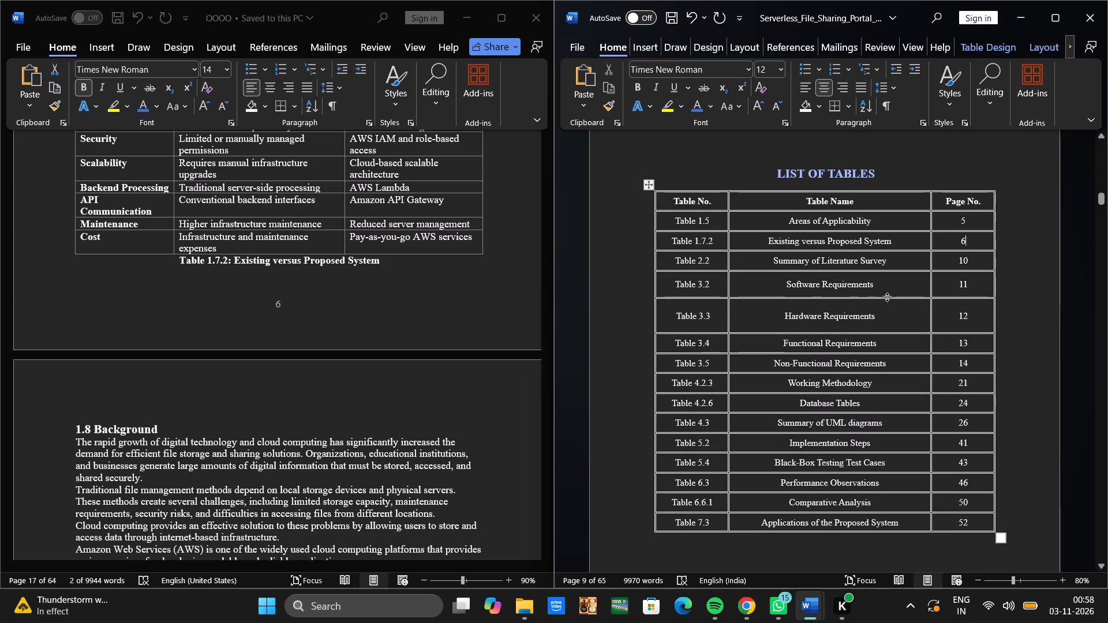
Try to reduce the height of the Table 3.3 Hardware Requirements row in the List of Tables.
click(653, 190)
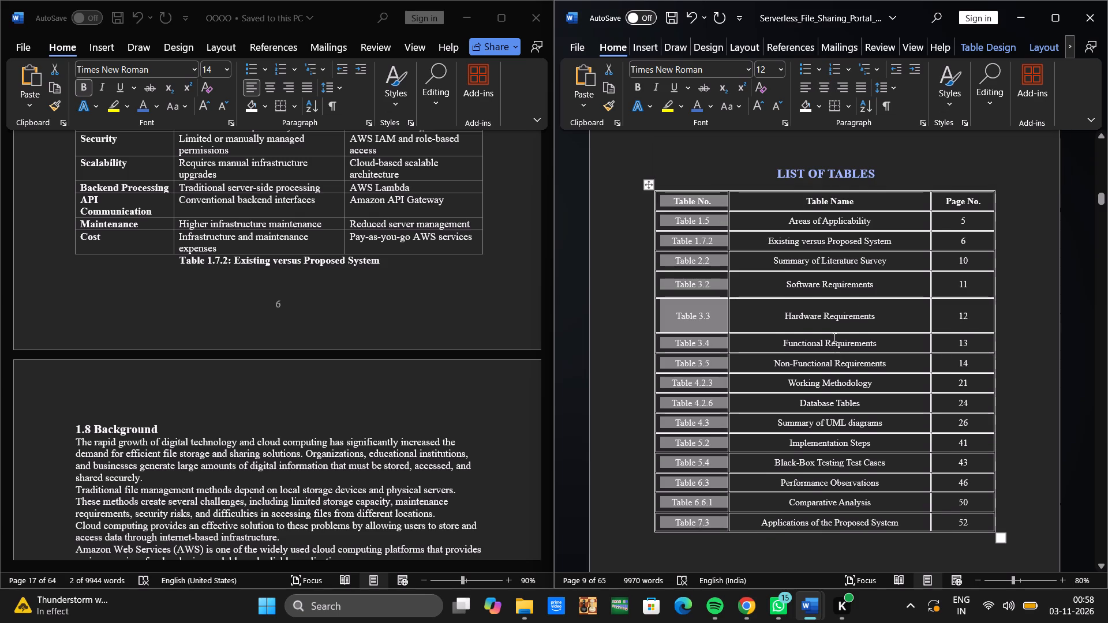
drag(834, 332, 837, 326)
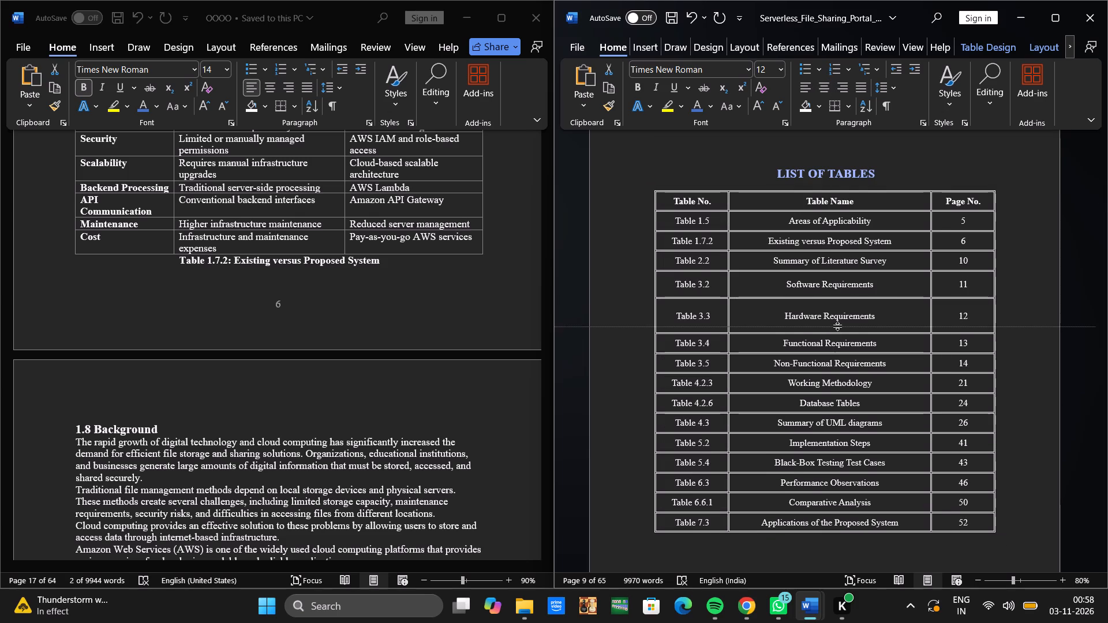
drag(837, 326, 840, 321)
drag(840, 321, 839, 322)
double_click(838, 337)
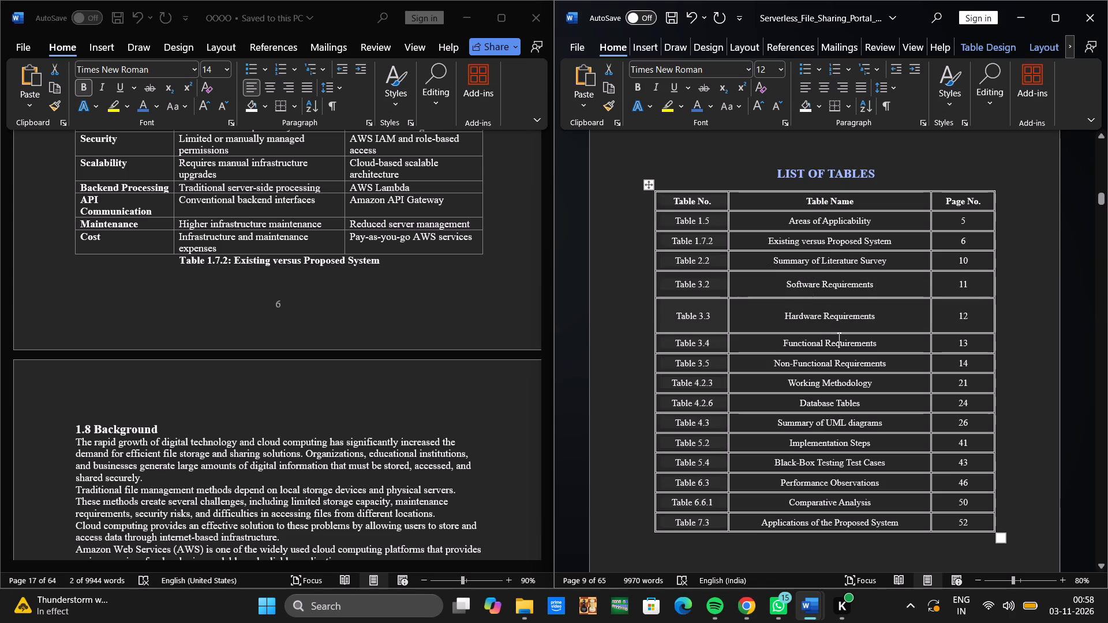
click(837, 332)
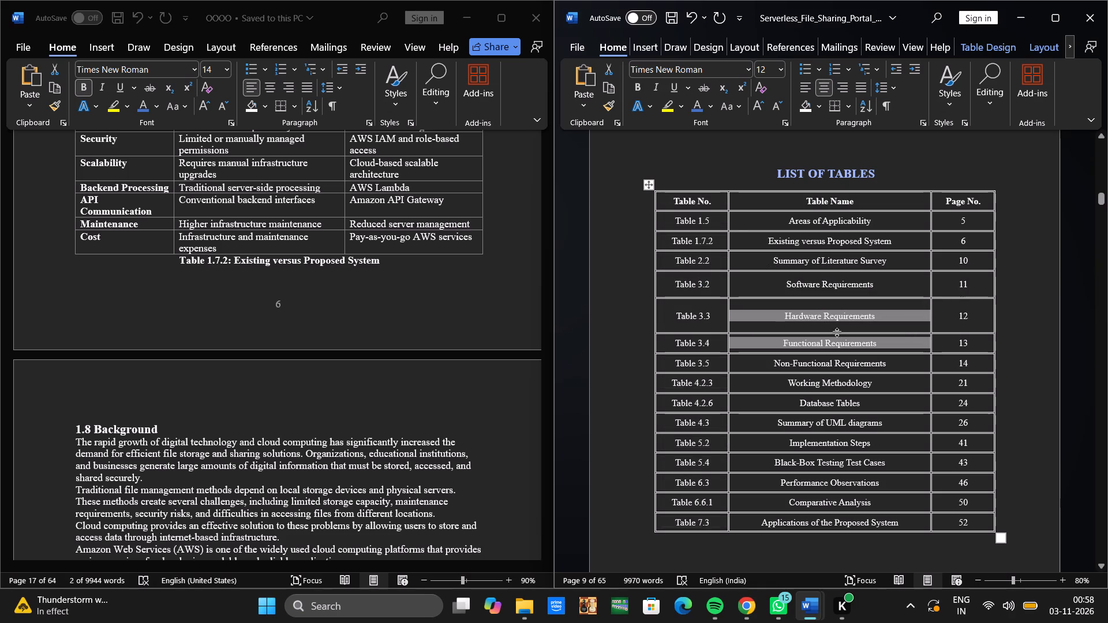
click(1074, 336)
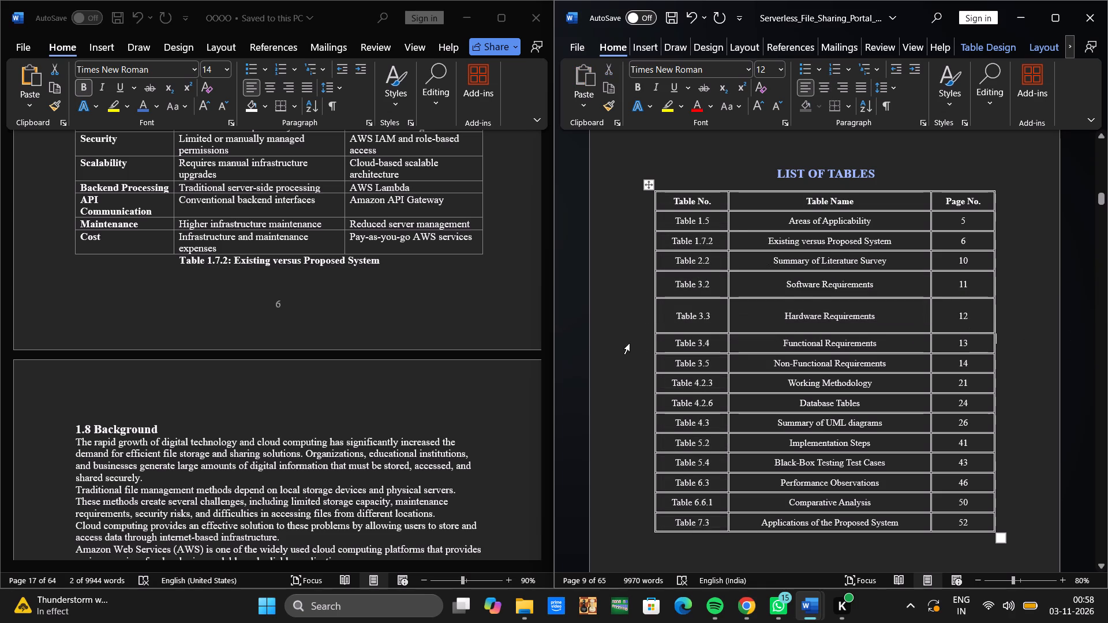
Insert a blank line between the 1.8 Background text and the 1.9 Conclusion heading in the OOOO document.
scroll(429, 320, up, 1)
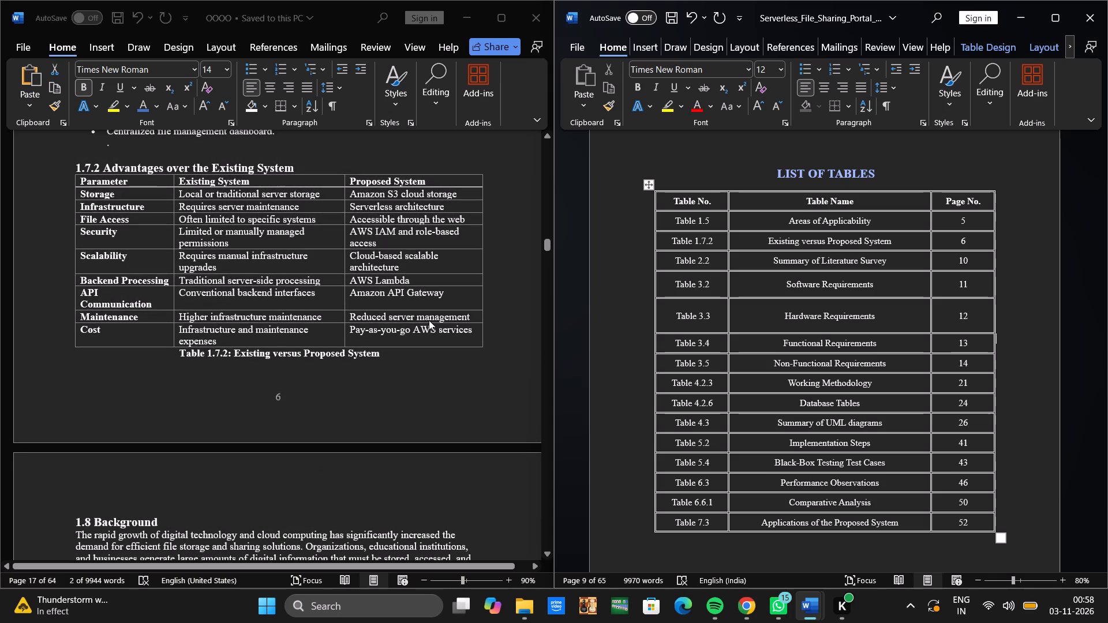
scroll(429, 320, up, 2)
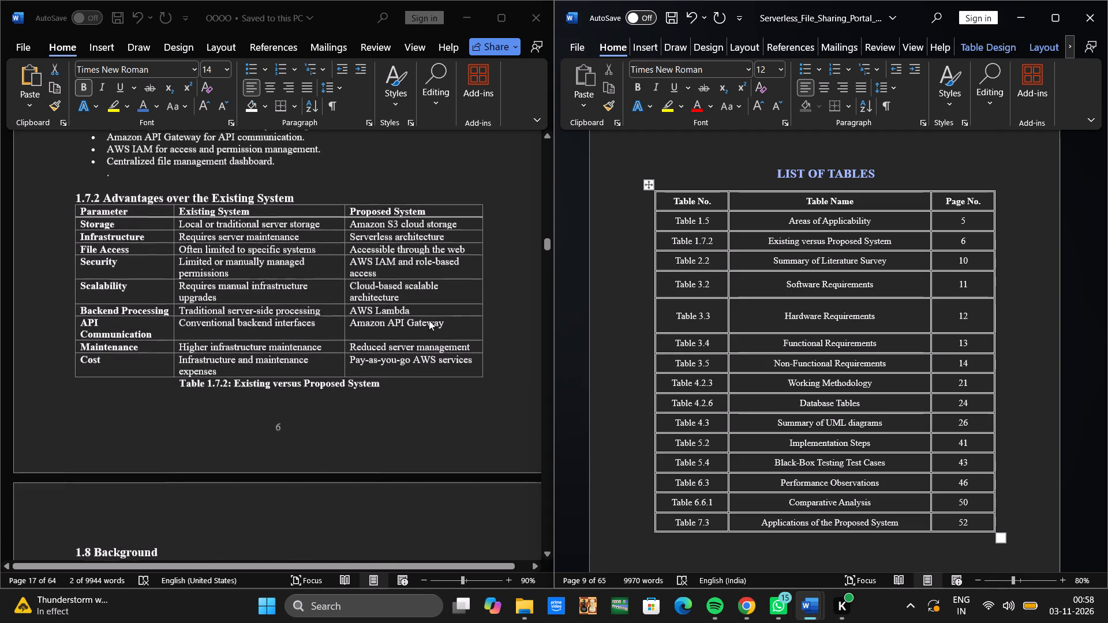
scroll(429, 320, up, 2)
scroll(429, 320, down, 1)
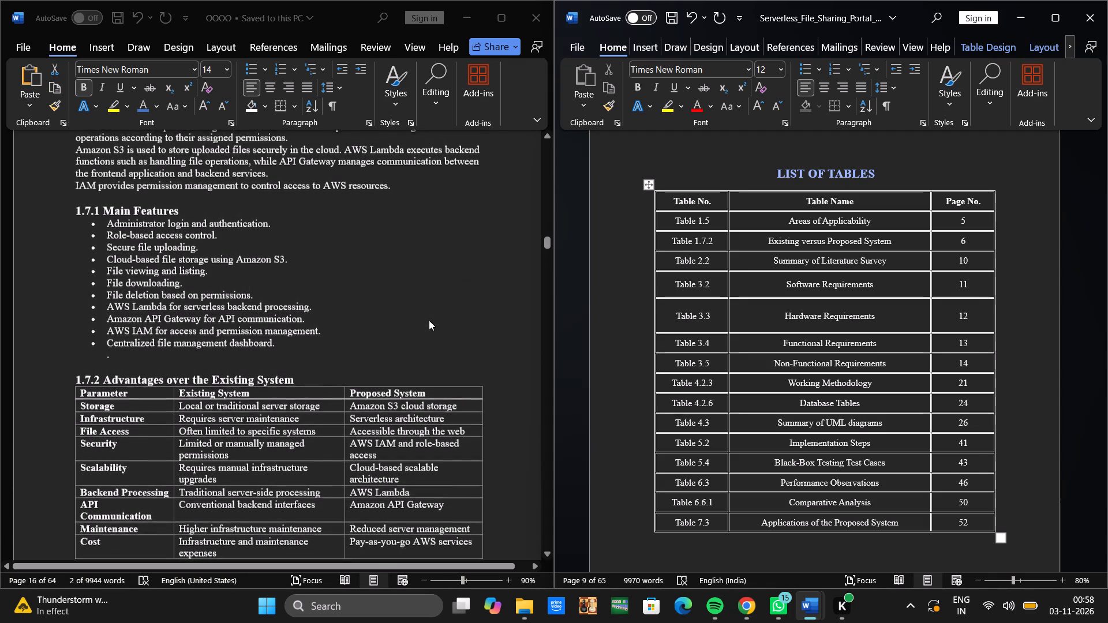
scroll(429, 320, down, 4)
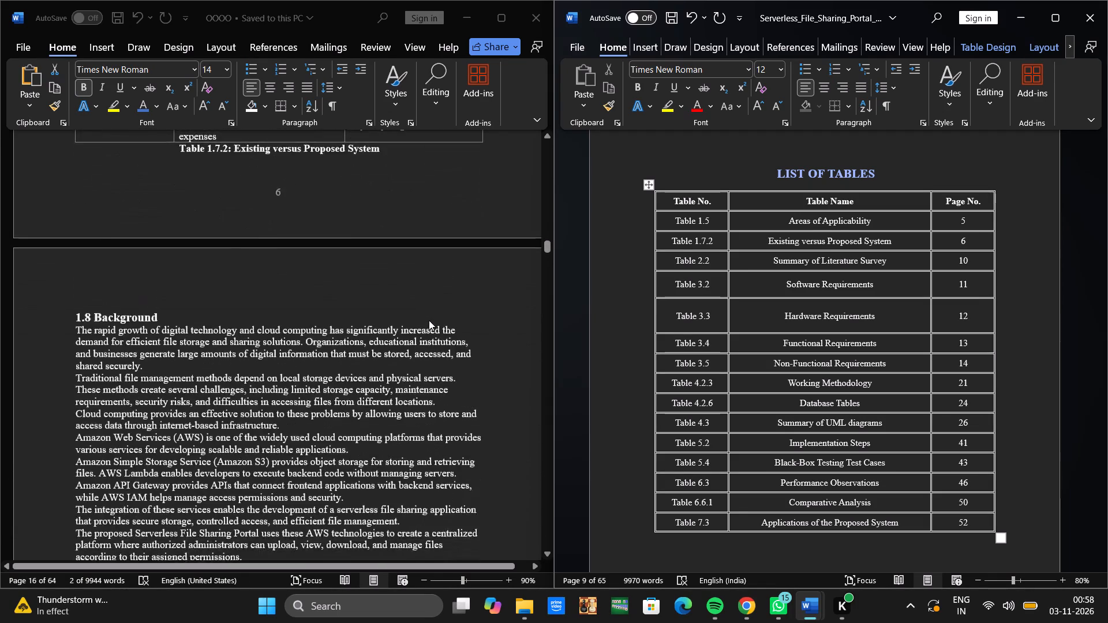
scroll(429, 320, down, 1)
scroll(429, 320, up, 1)
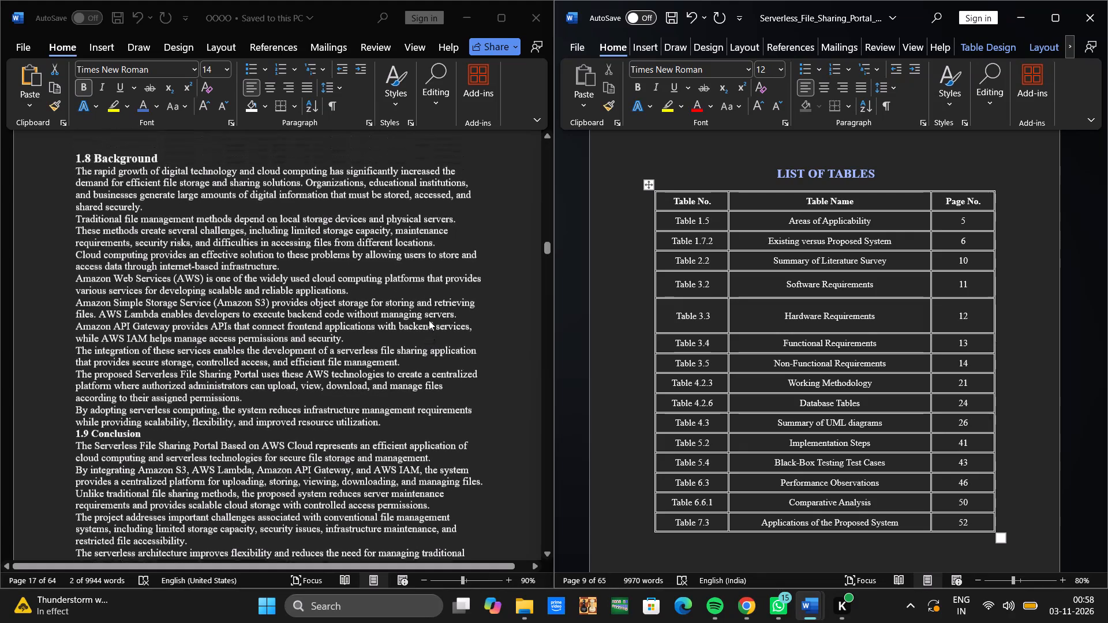
scroll(429, 320, up, 1)
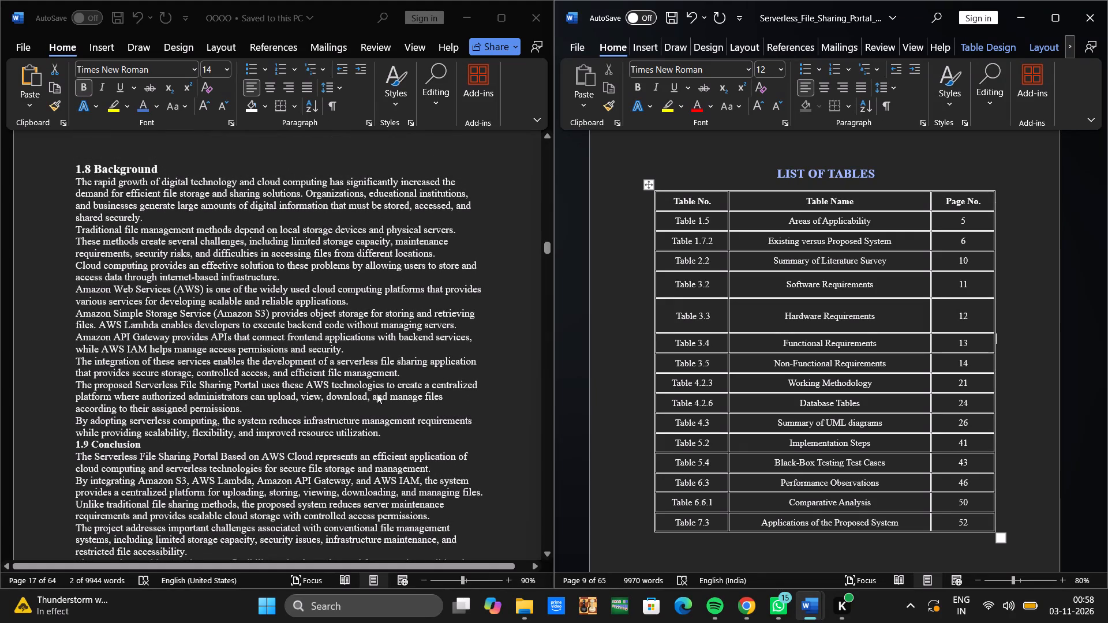
click(394, 426)
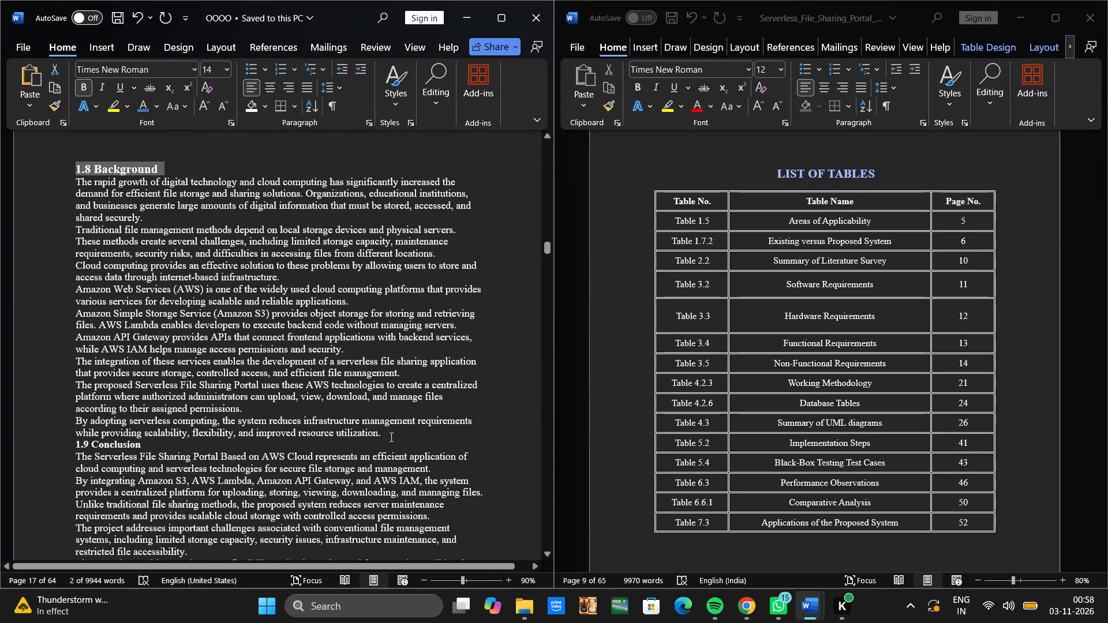
click(390, 437)
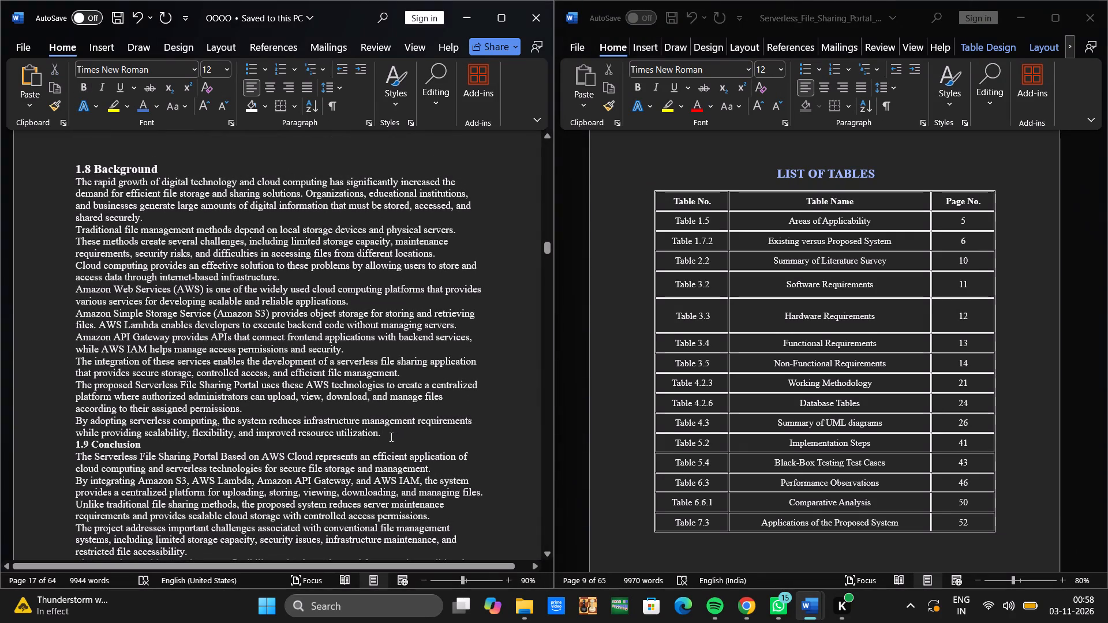
key(backslash)
key(BackSpace)
key(Return)
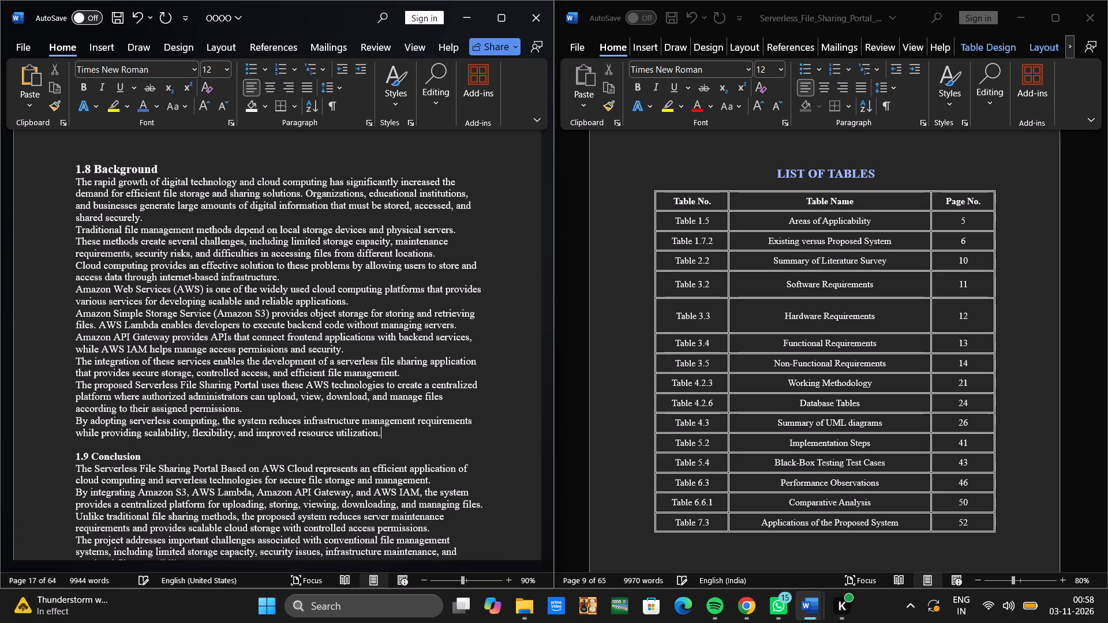
Set the line spacing of all of Chapter 1, from its title through the 1.9 Conclusion text, to 1.15 in the OOOO document.
scroll(390, 437, up, 6)
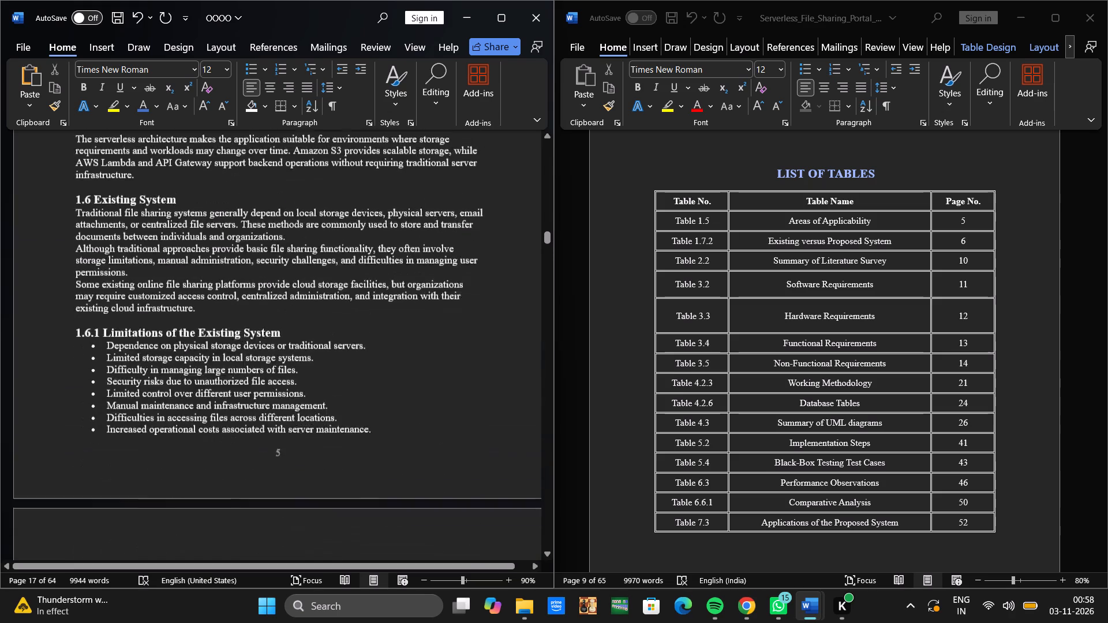
scroll(390, 437, up, 8)
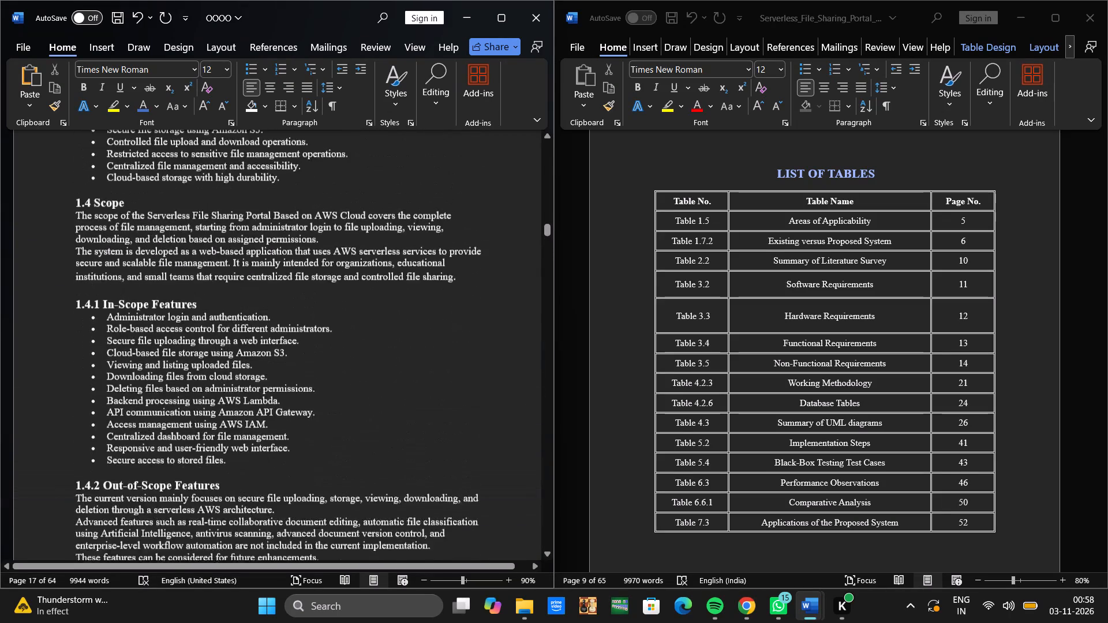
scroll(390, 437, up, 8)
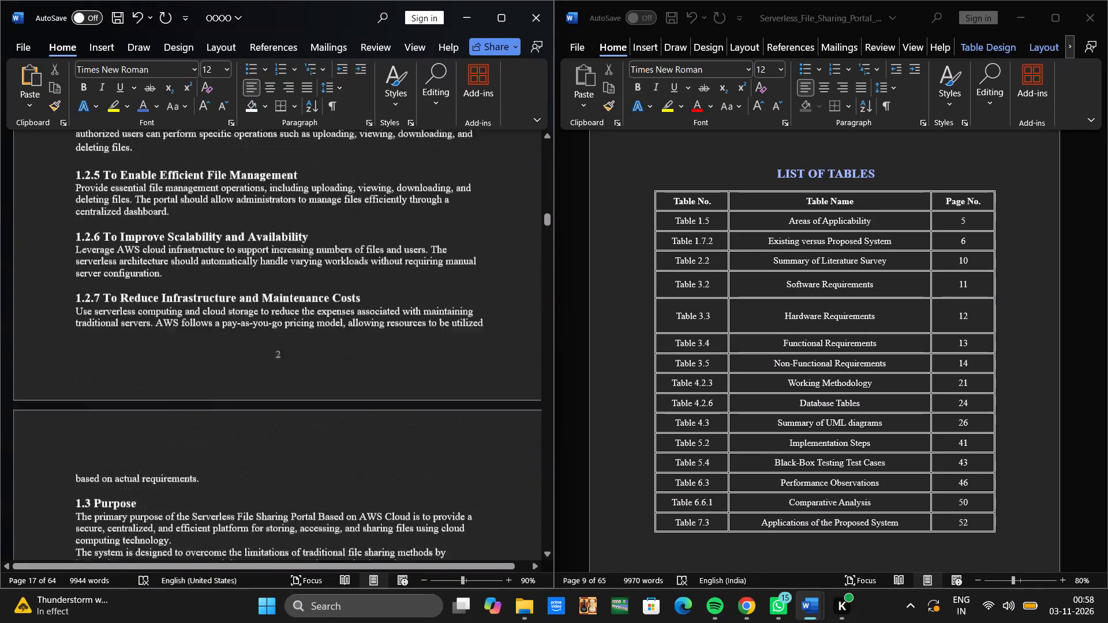
scroll(390, 437, up, 6)
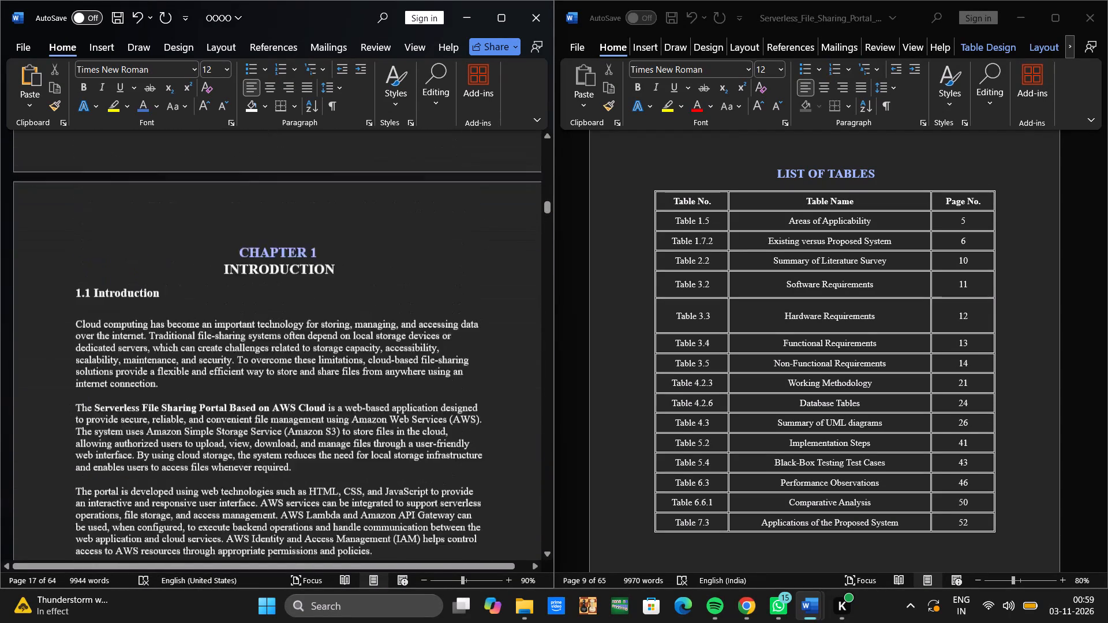
scroll(390, 437, up, 1)
scroll(390, 437, down, 3)
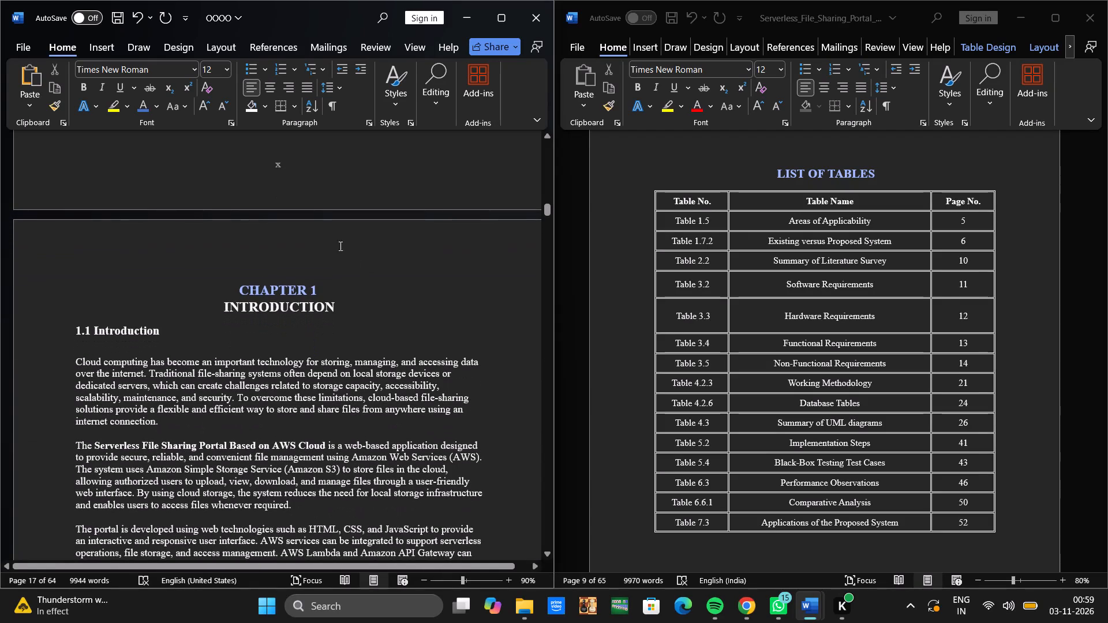
click(102, 279)
drag(102, 279, 342, 567)
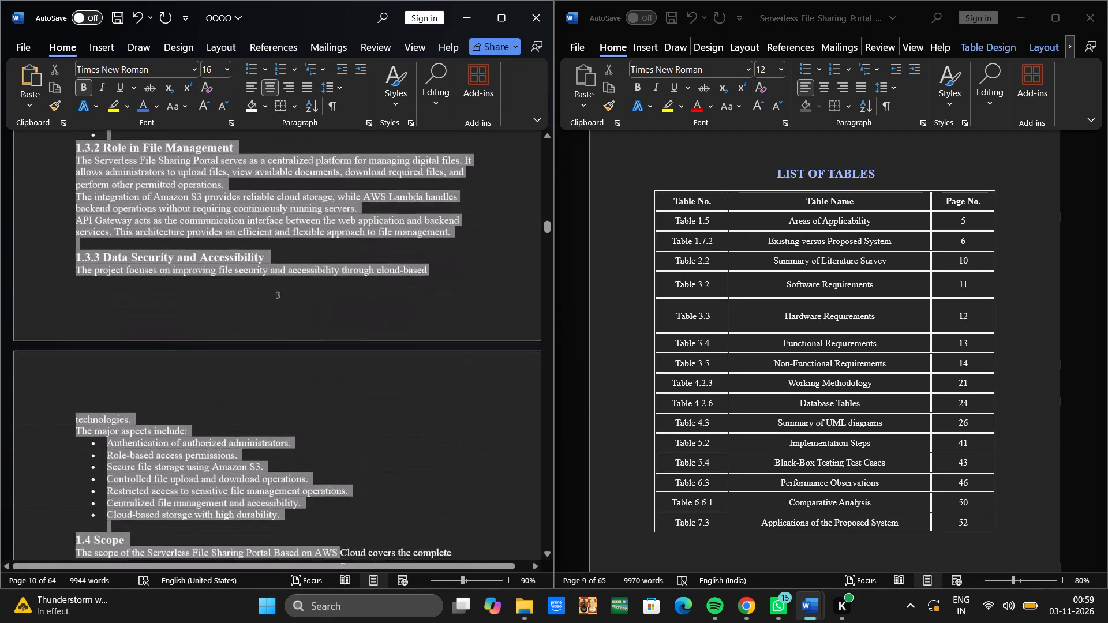
drag(342, 567, 384, 563)
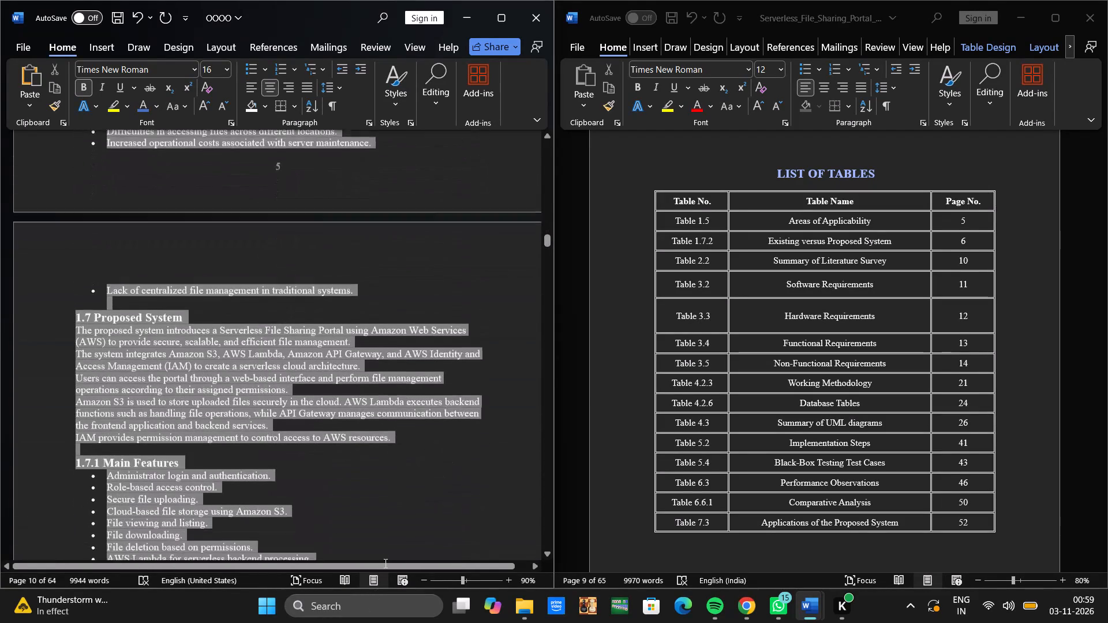
drag(384, 563, 420, 494)
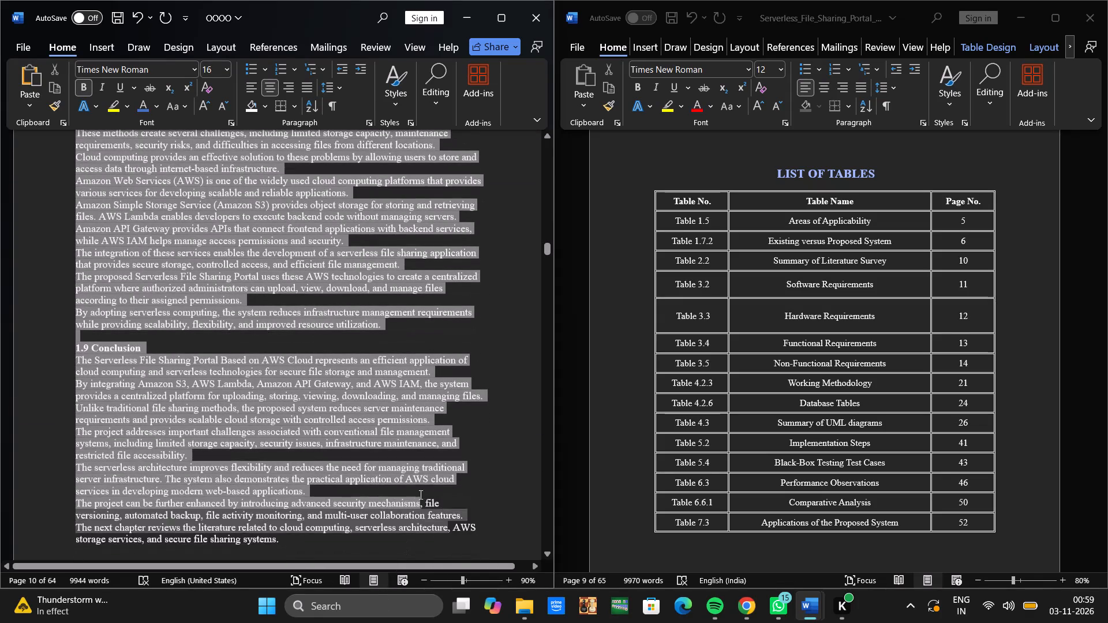
drag(420, 494, 413, 356)
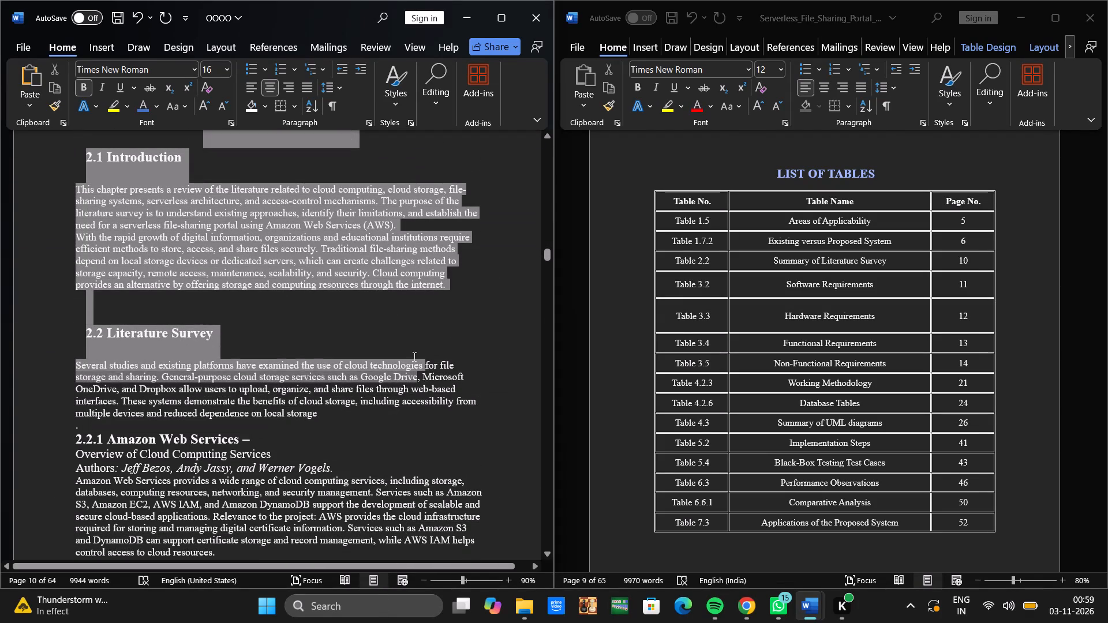
drag(413, 356, 378, 157)
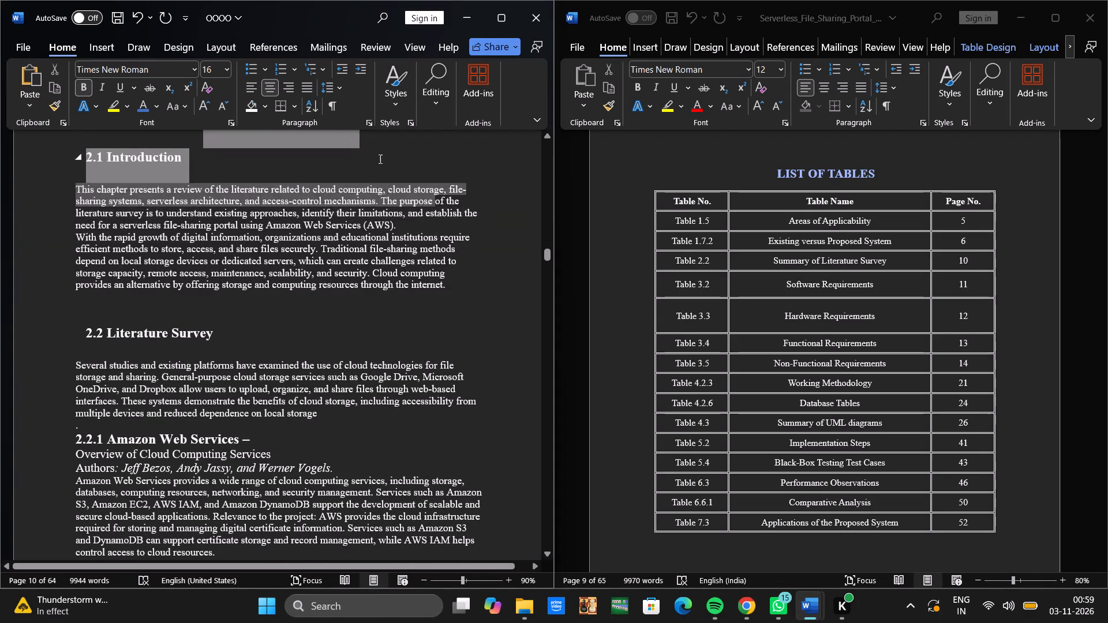
drag(378, 157, 320, 416)
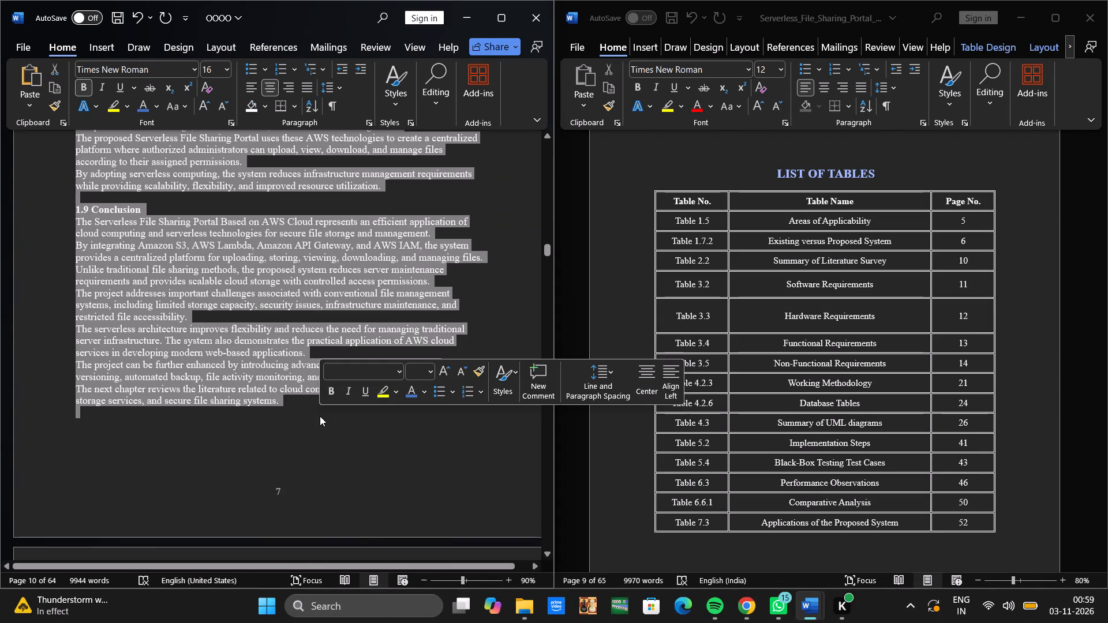
click(338, 82)
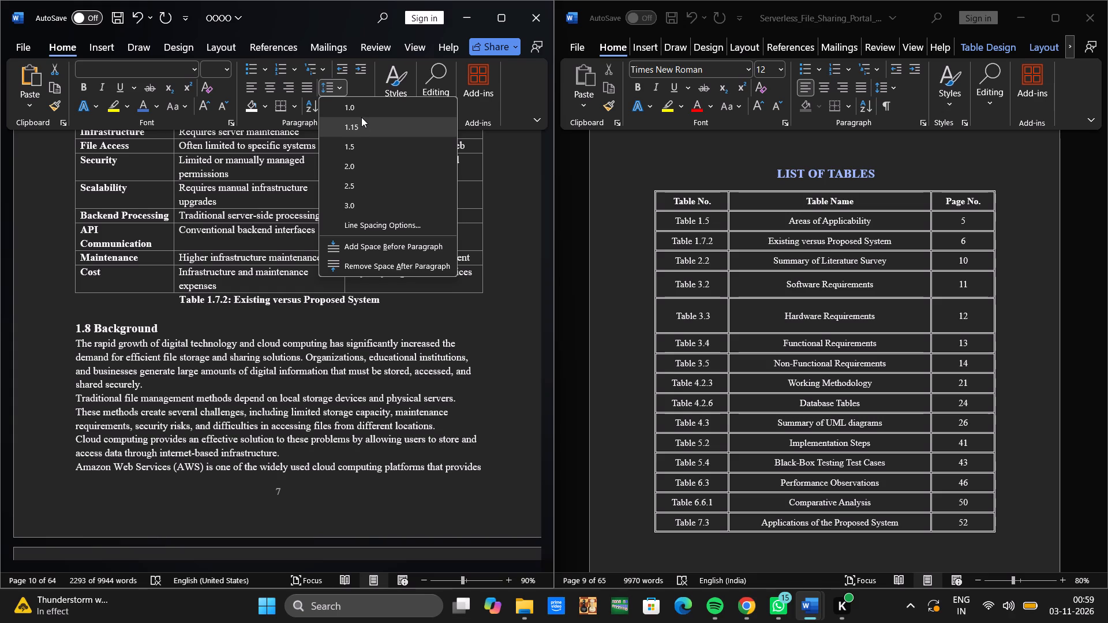
click(361, 117)
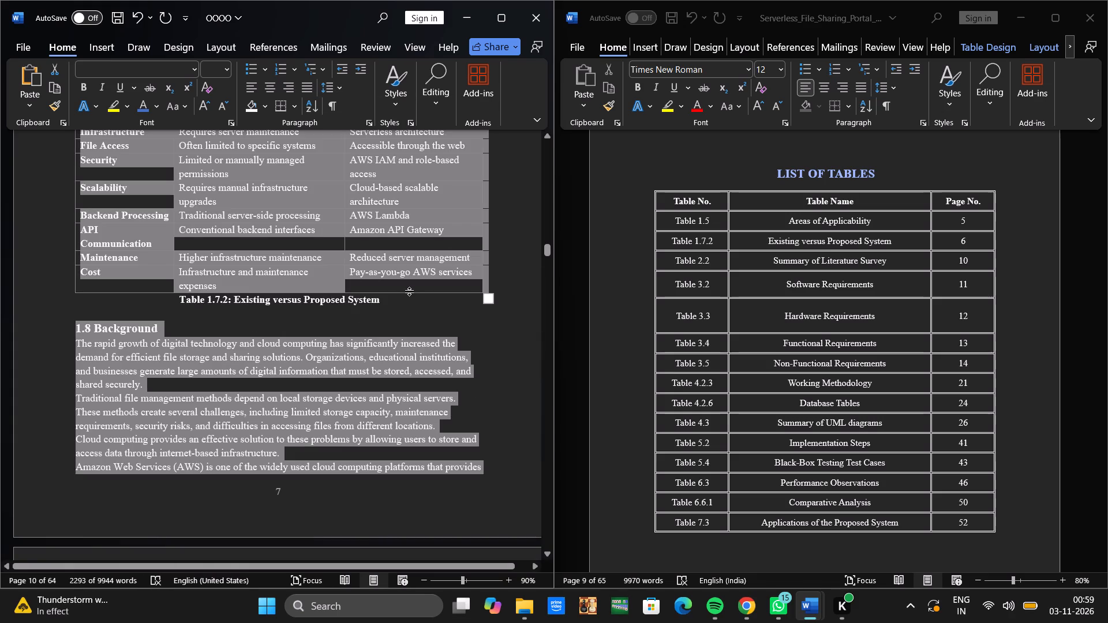
click(431, 305)
In the Serverless File Sharing Portal report's List of Tables, set the page number of Table 1.7.2 Existing versus Proposed System to 7.
scroll(431, 305, up, 2)
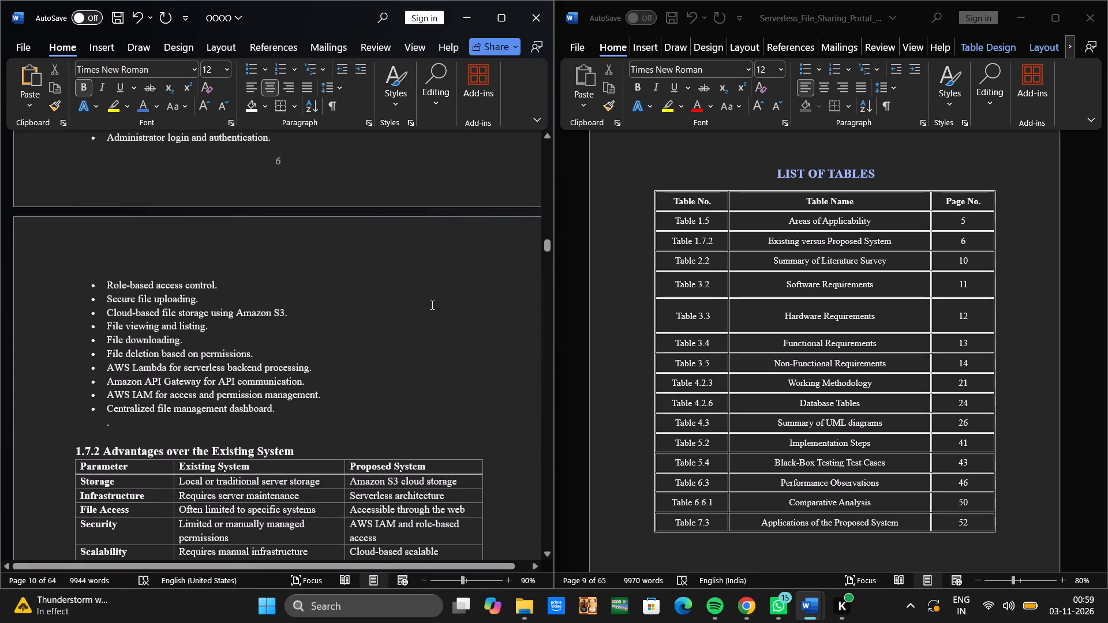
scroll(431, 305, up, 4)
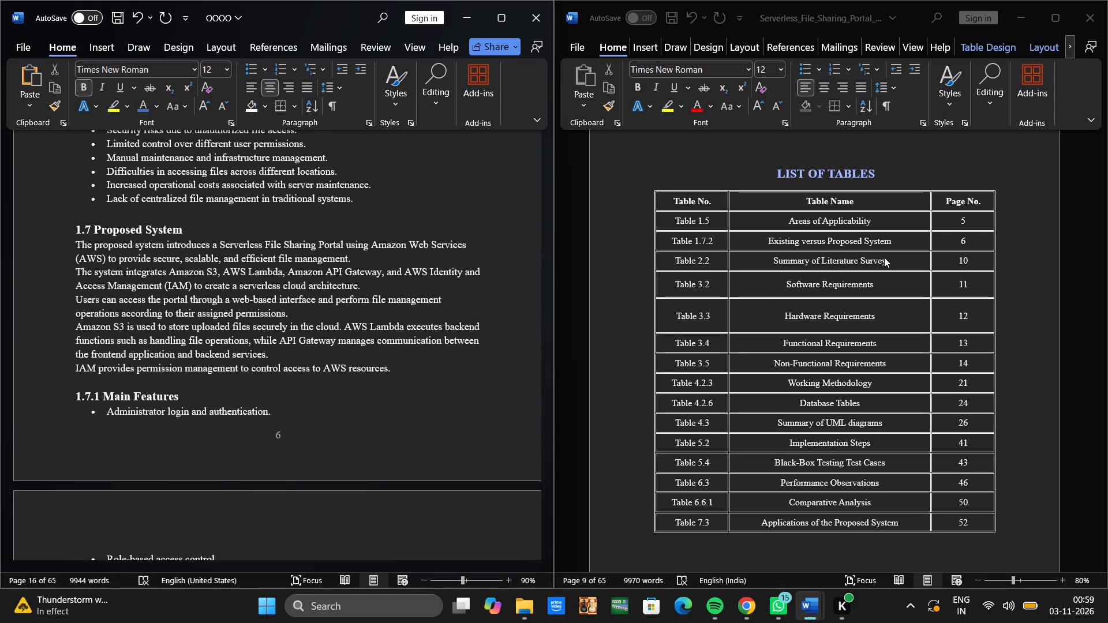
click(972, 232)
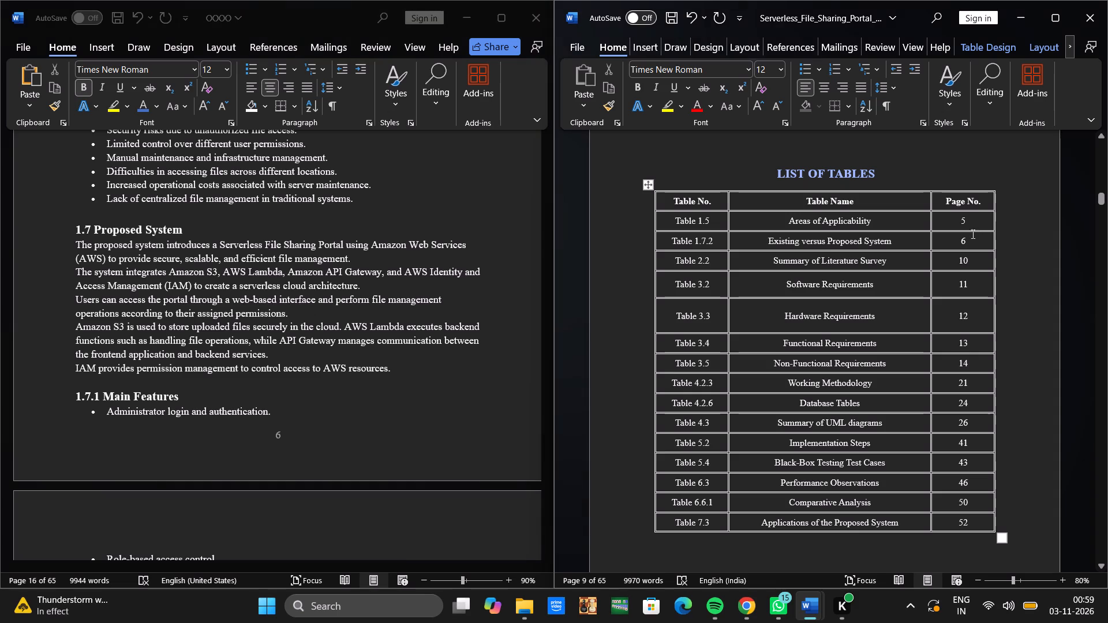
click(972, 238)
key(BackSpace)
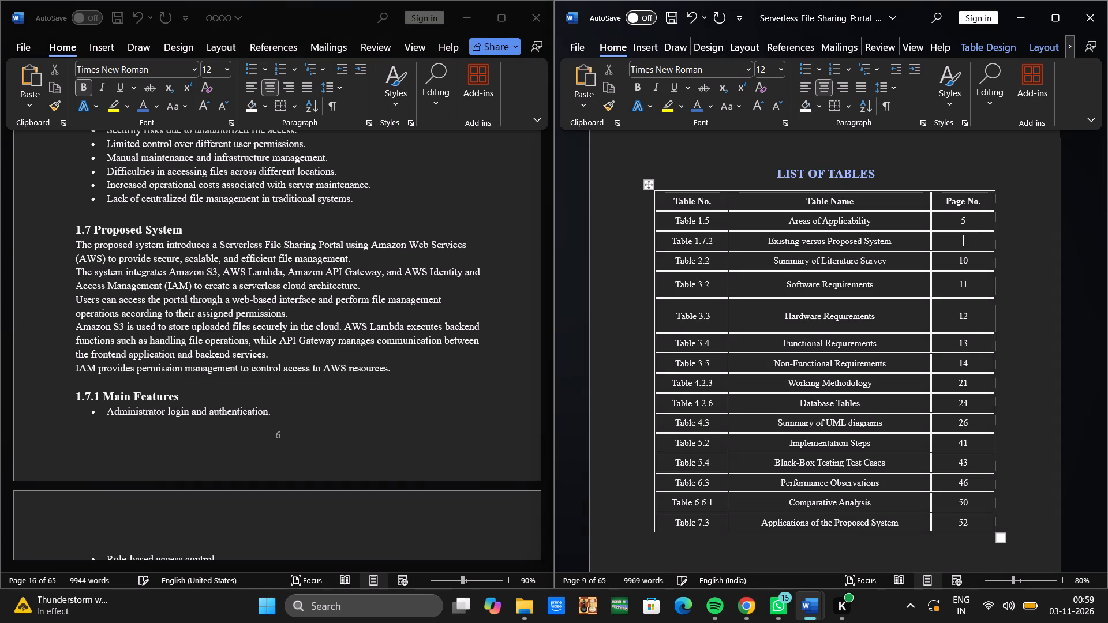
key(7)
Examine the pages of sections 1.6.1 to 1.7.2 in the OOOO document and the report's table of contents.
scroll(455, 315, down, 1)
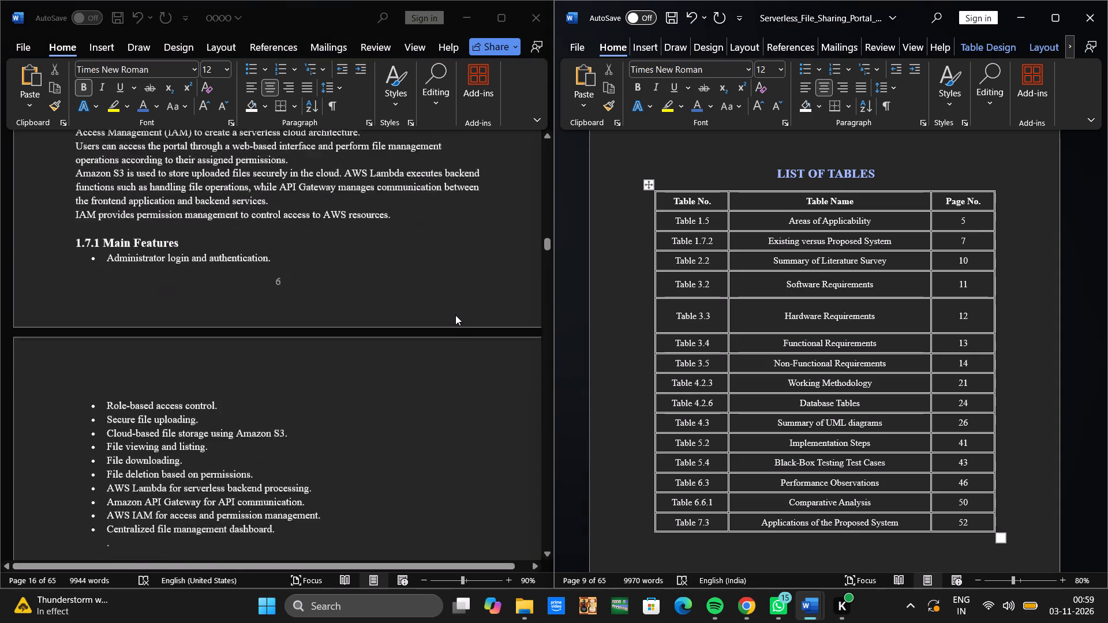
scroll(455, 315, down, 1)
scroll(455, 315, up, 1)
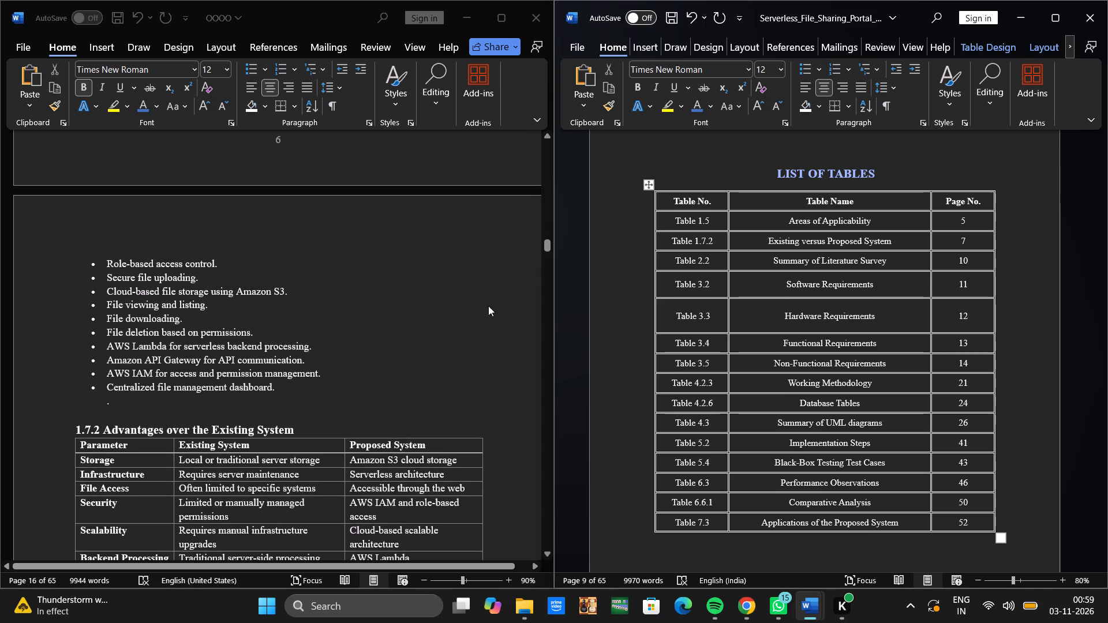
scroll(774, 280, up, 3)
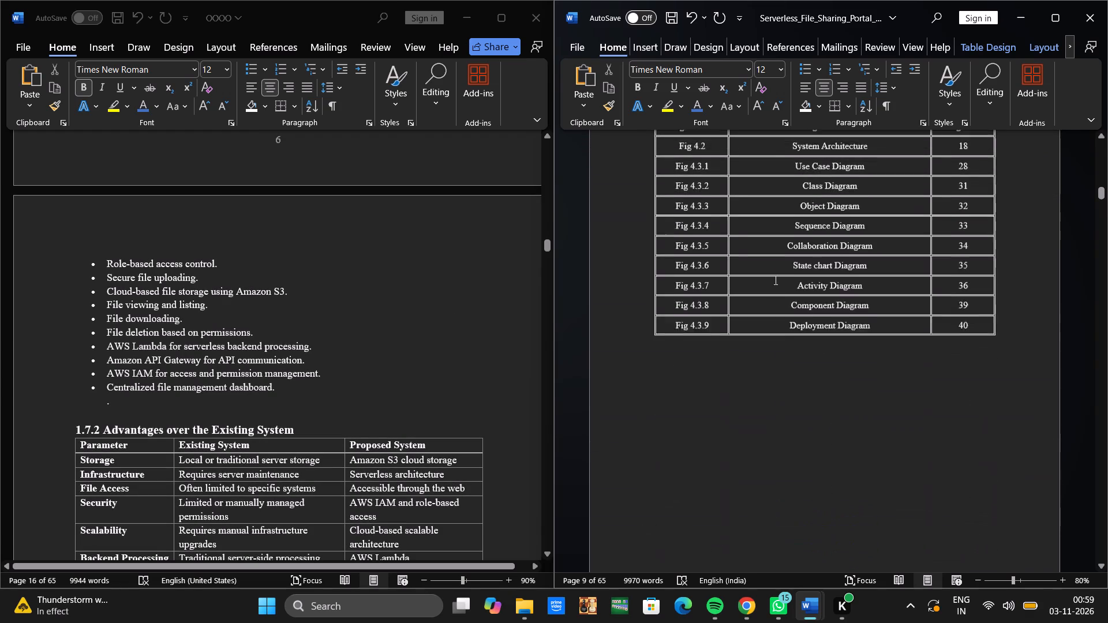
scroll(774, 280, up, 4)
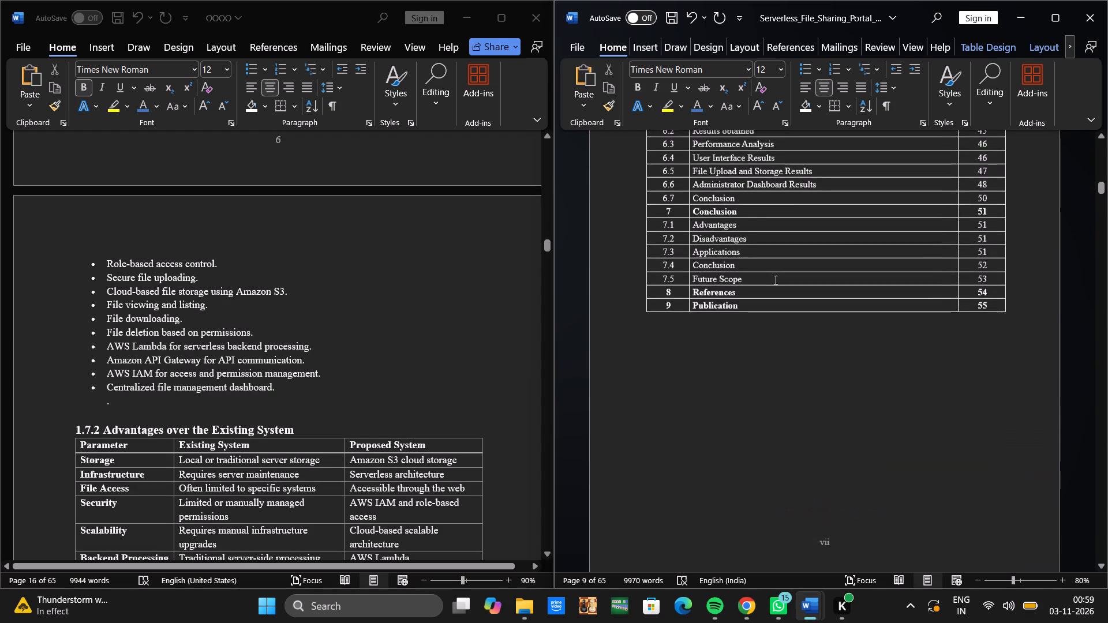
scroll(774, 280, up, 2)
scroll(250, 322, up, 2)
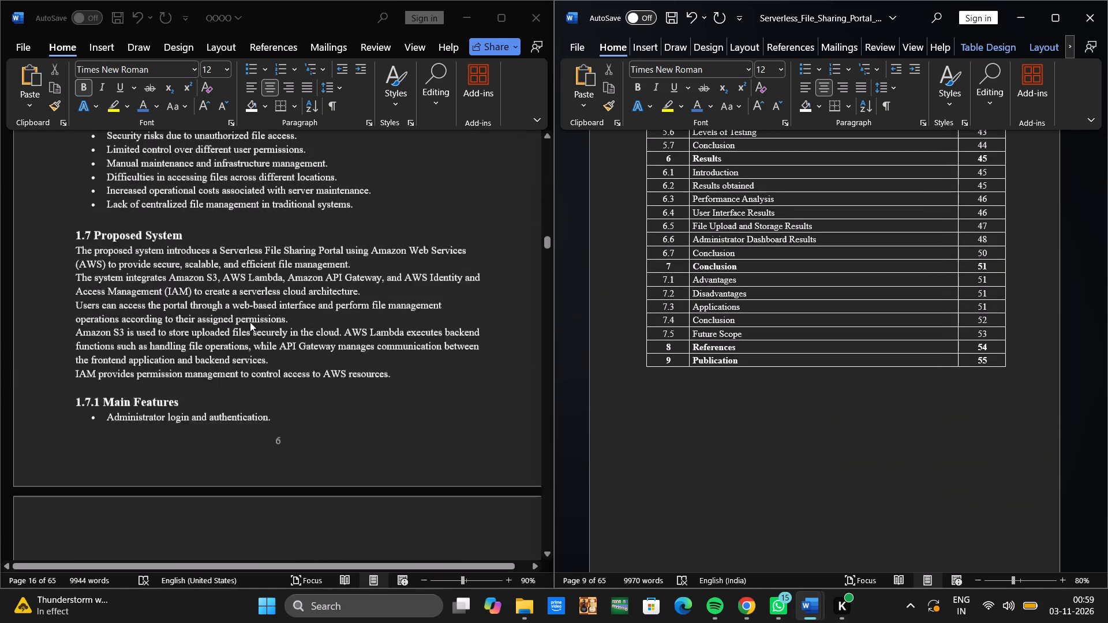
scroll(250, 322, up, 3)
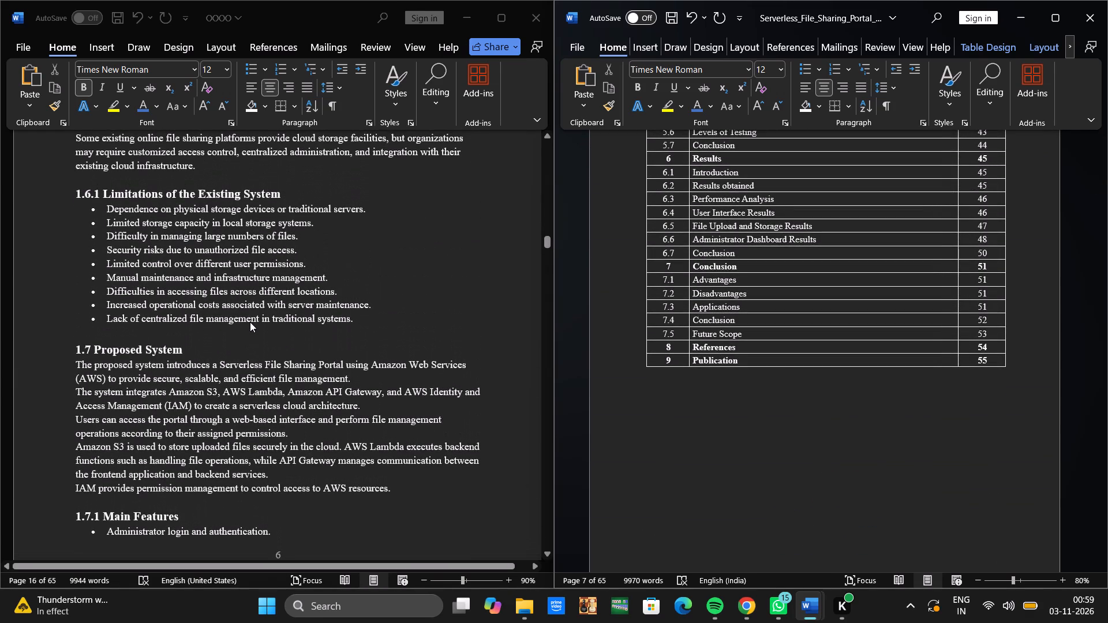
scroll(250, 322, up, 3)
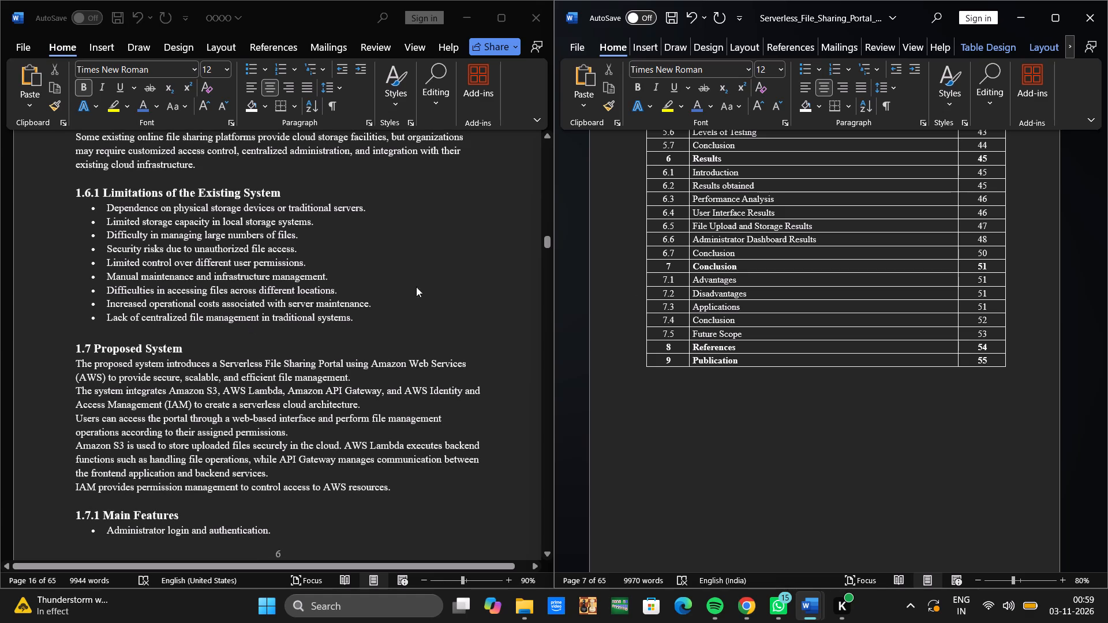
scroll(658, 272, up, 2)
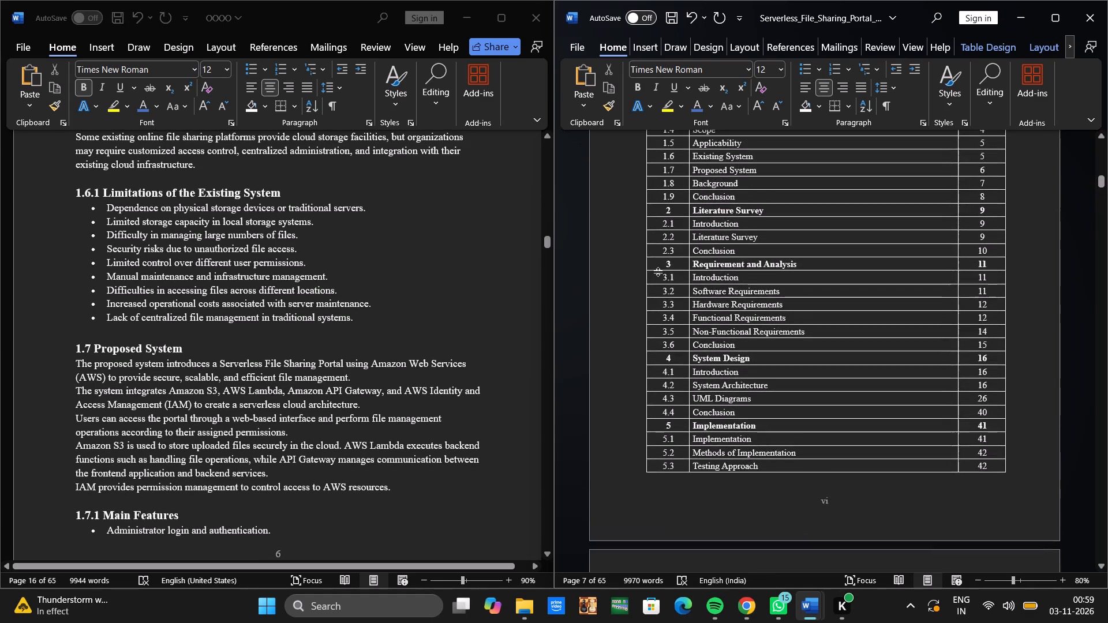
scroll(658, 272, up, 2)
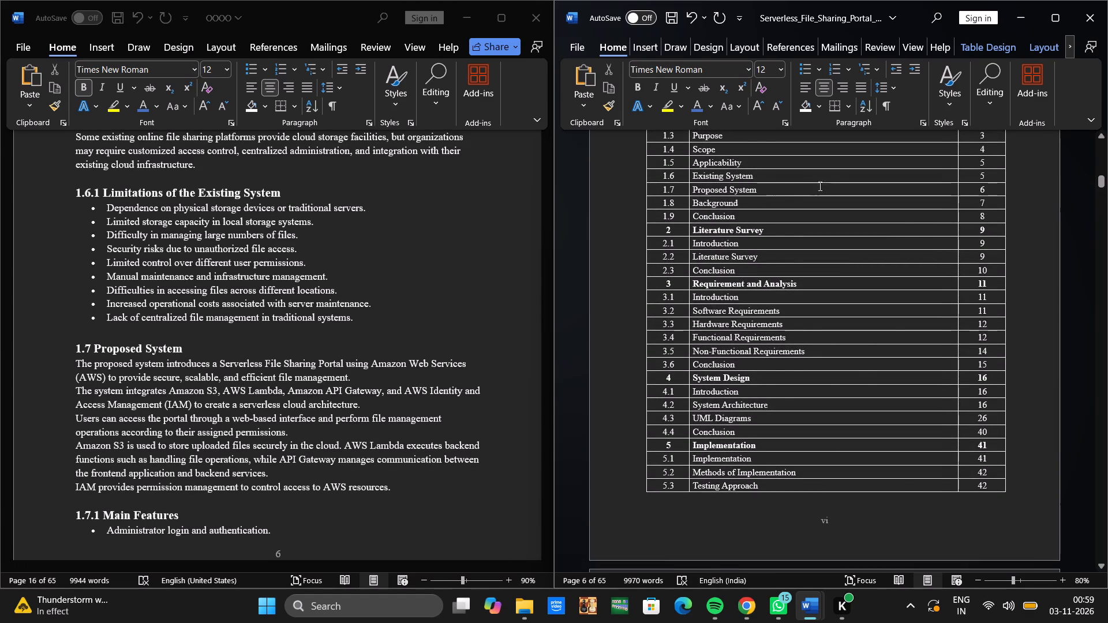
scroll(824, 185, up, 1)
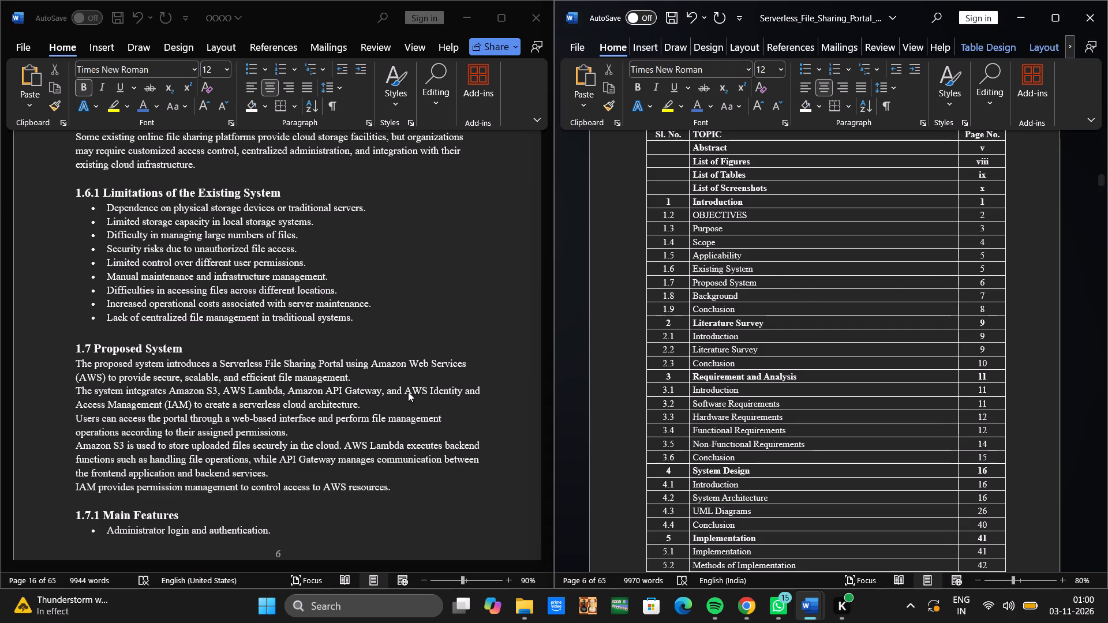
Check the starting page of 1.6 Existing System in the OOOO document and set its page number to 6 in the report's table of contents.
scroll(408, 392, right, 1)
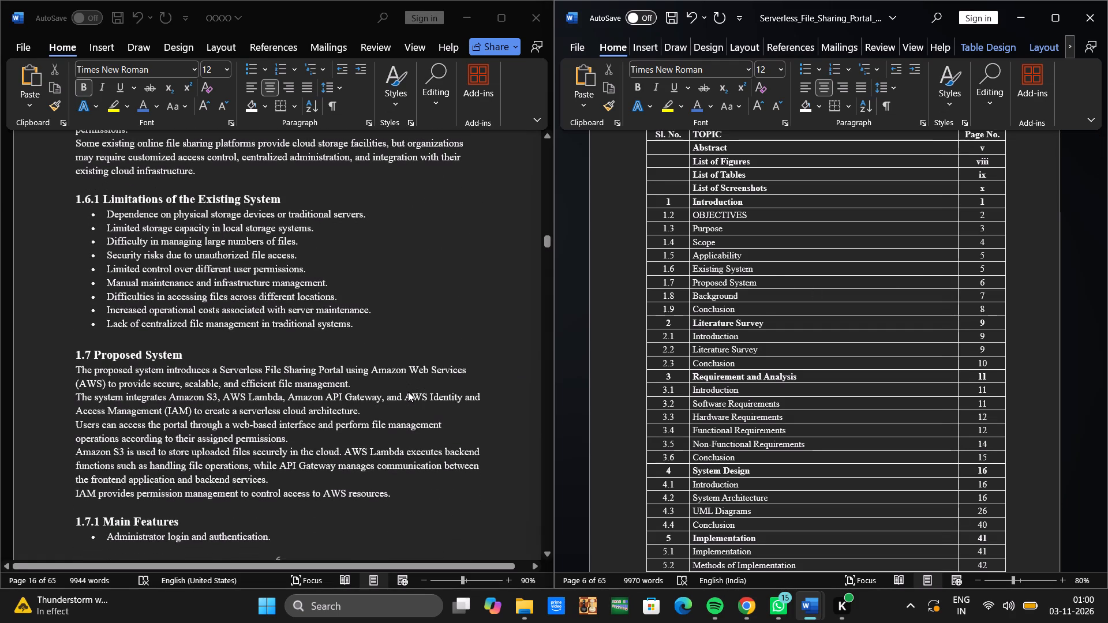
scroll(408, 392, up, 4)
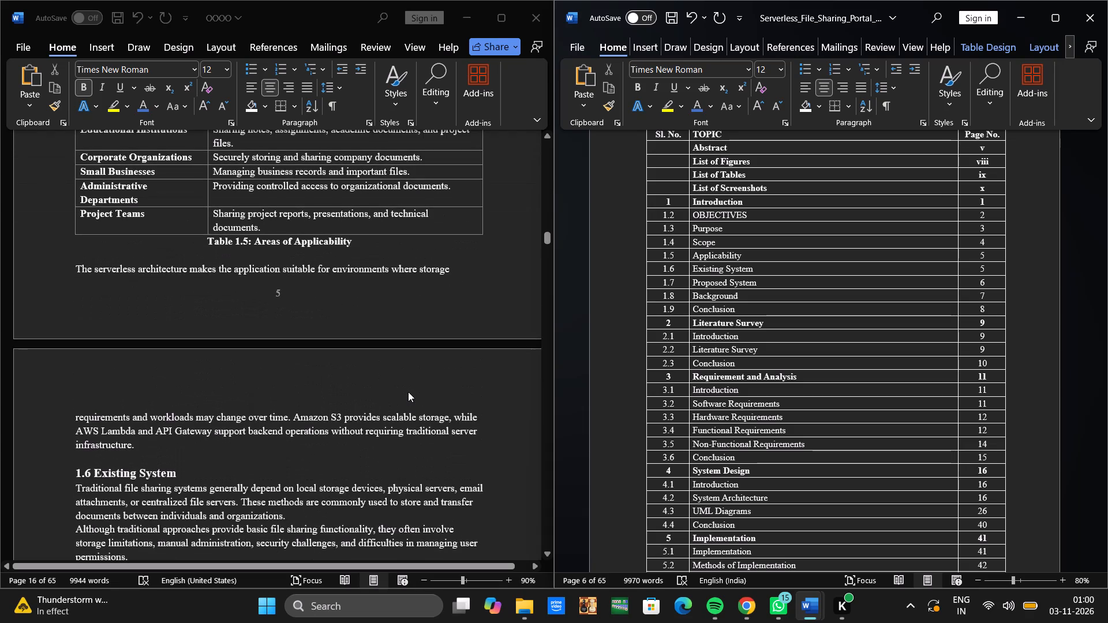
scroll(408, 392, up, 1)
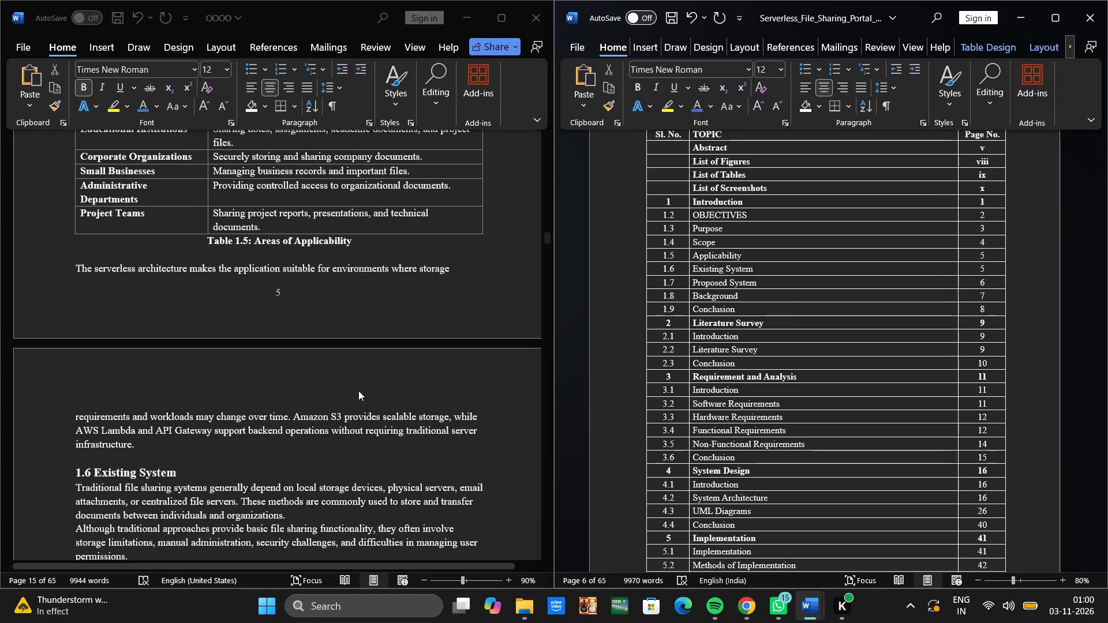
scroll(358, 391, right, 1)
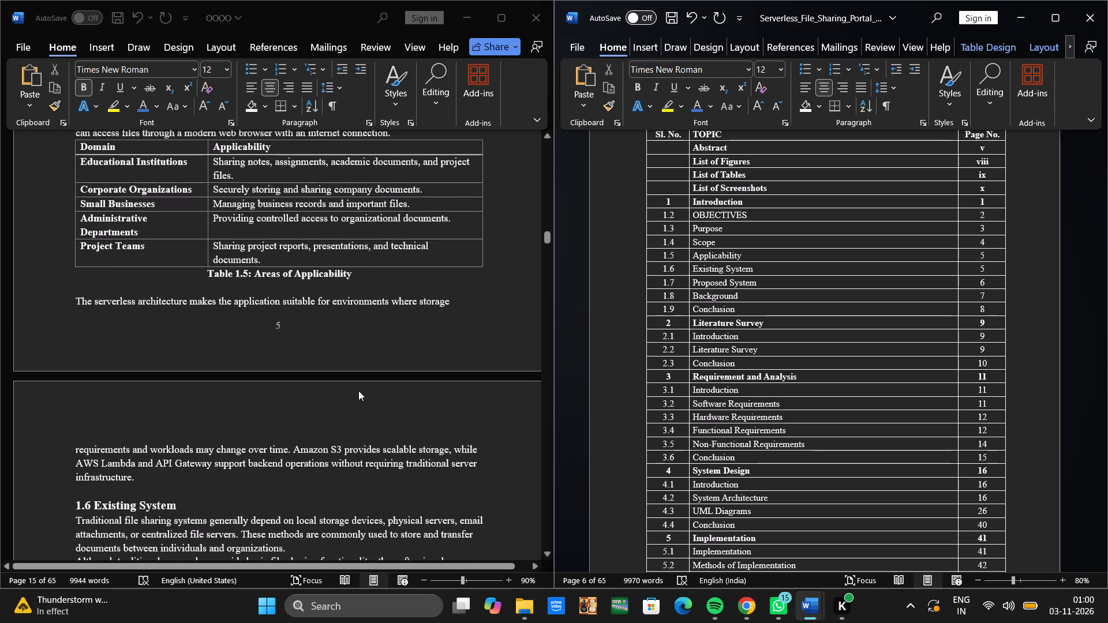
scroll(358, 391, right, 2)
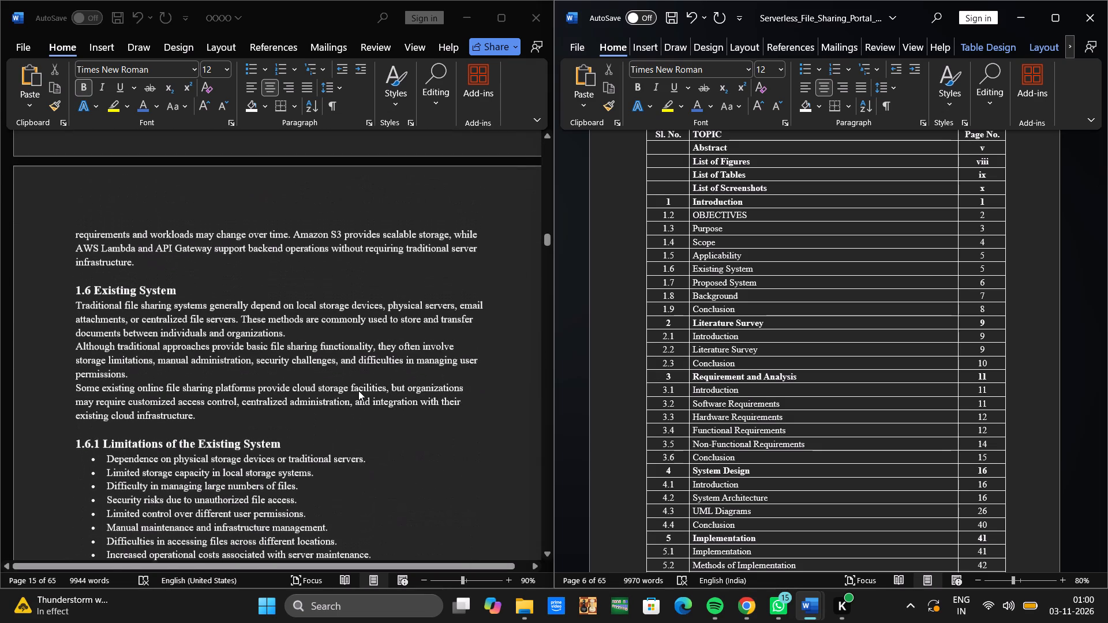
scroll(358, 391, right, 1)
scroll(372, 356, up, 1)
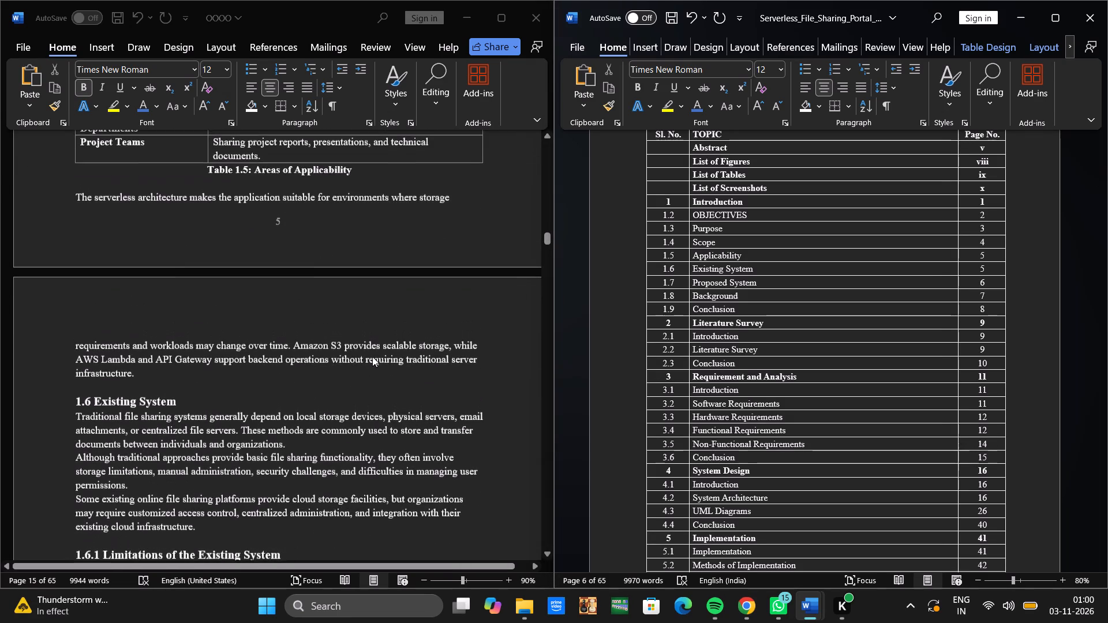
scroll(372, 356, up, 2)
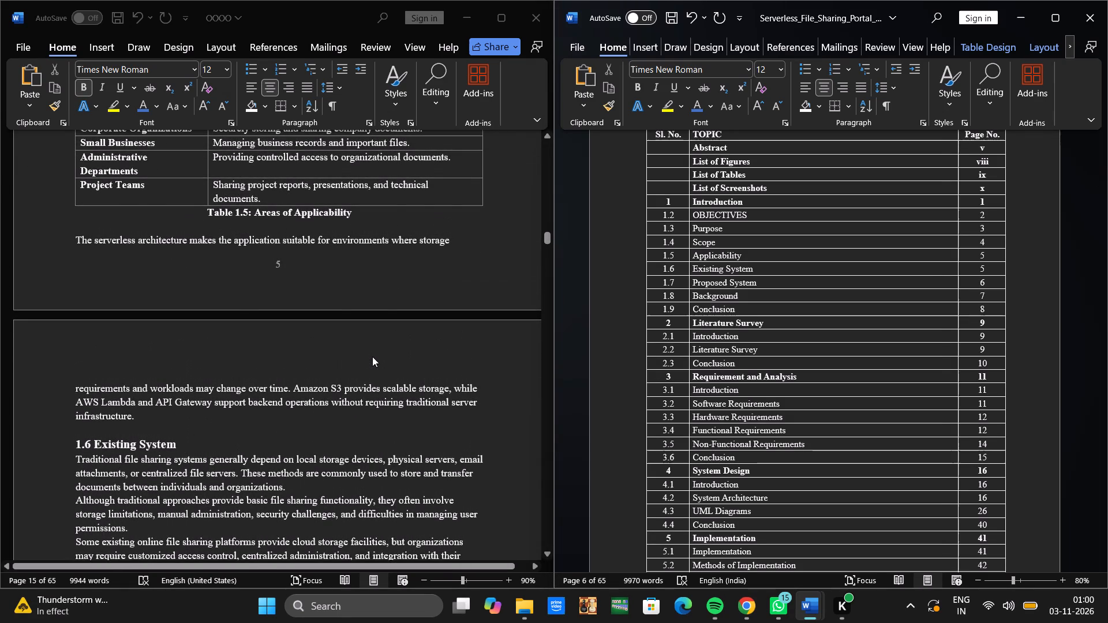
scroll(372, 356, up, 2)
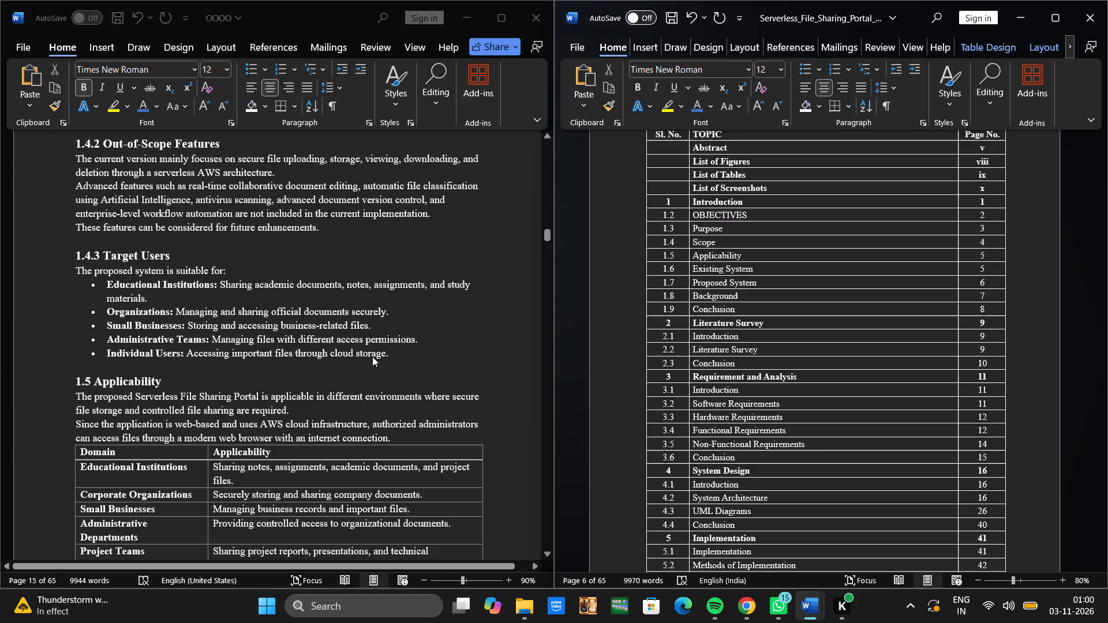
scroll(372, 356, up, 2)
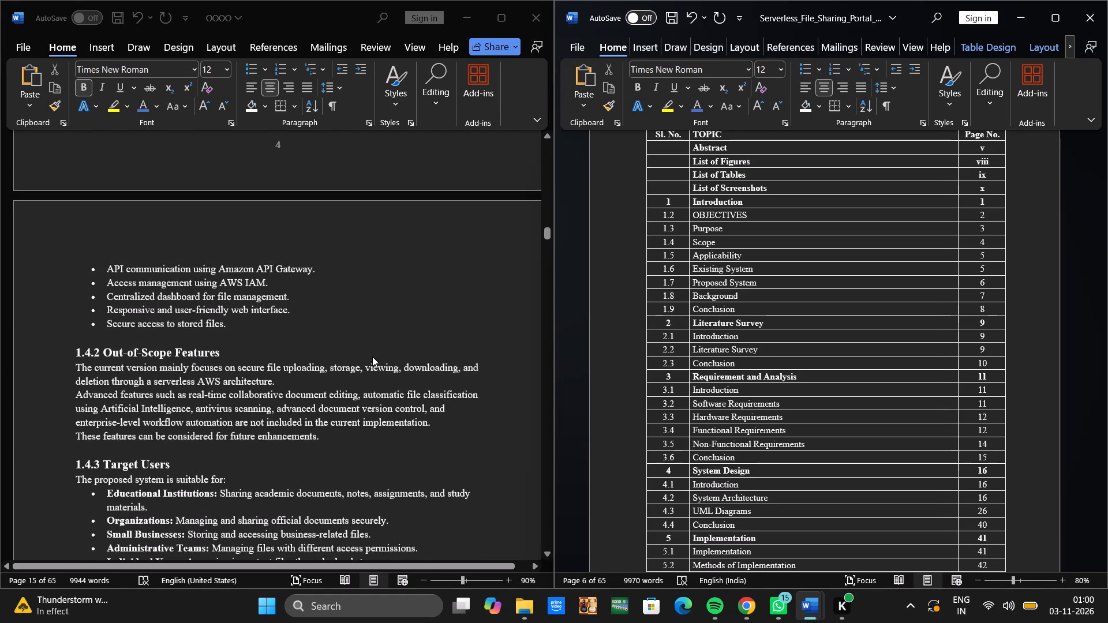
scroll(372, 356, up, 2)
scroll(372, 356, down, 1)
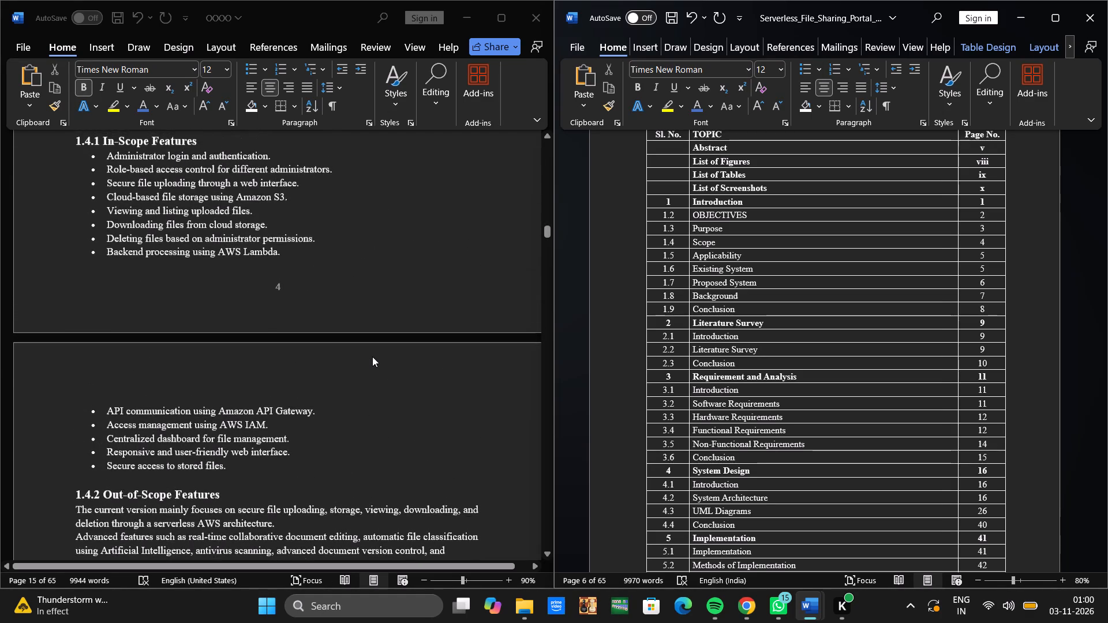
scroll(372, 356, down, 1)
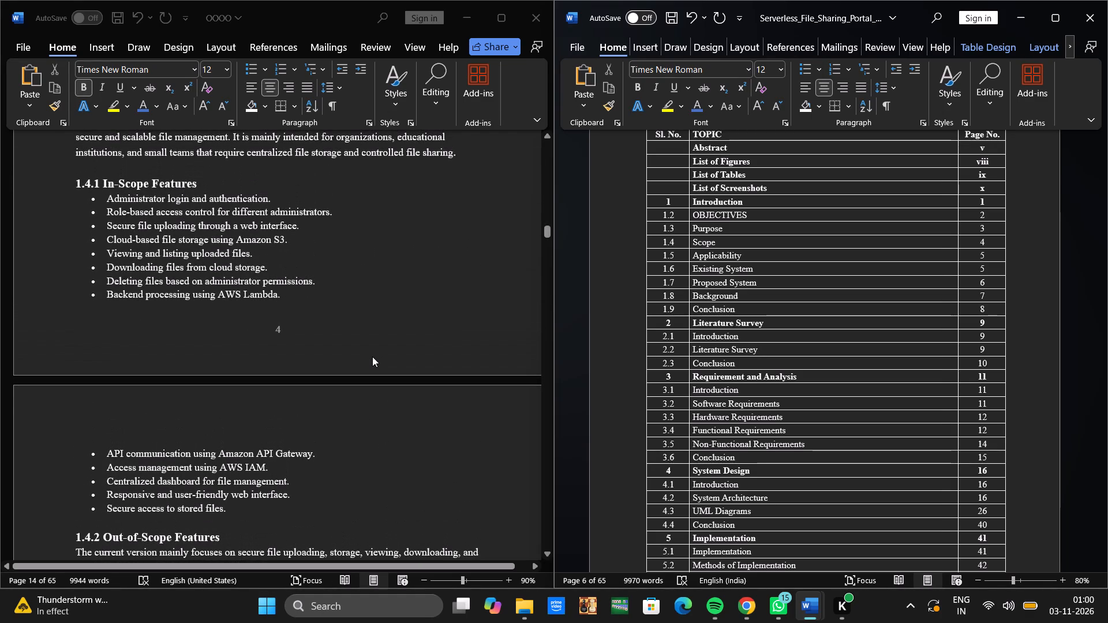
scroll(372, 356, down, 3)
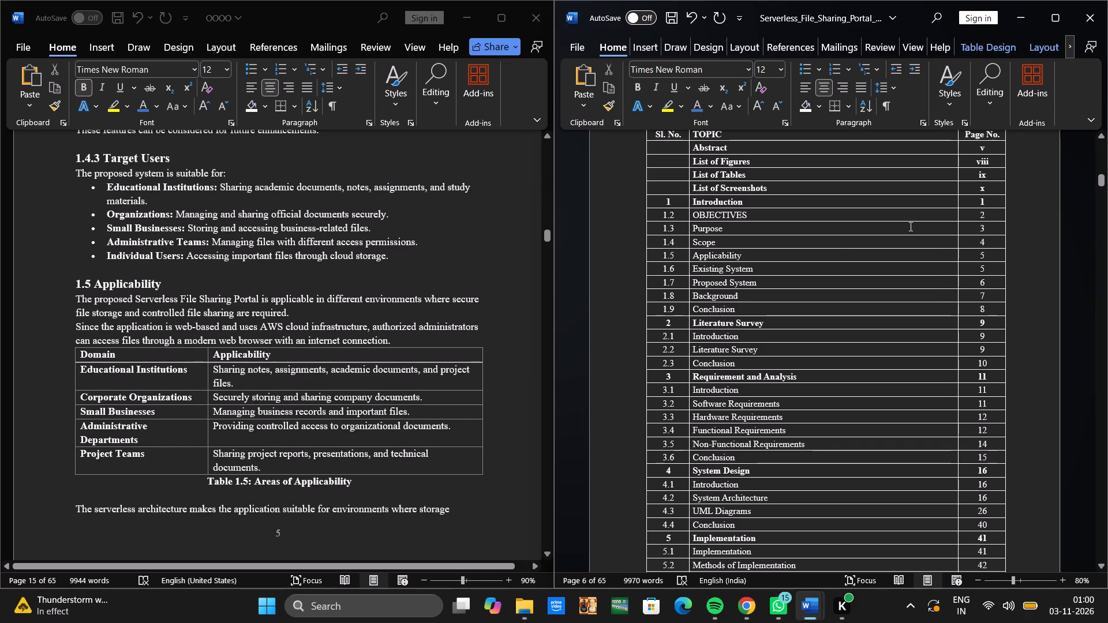
click(990, 269)
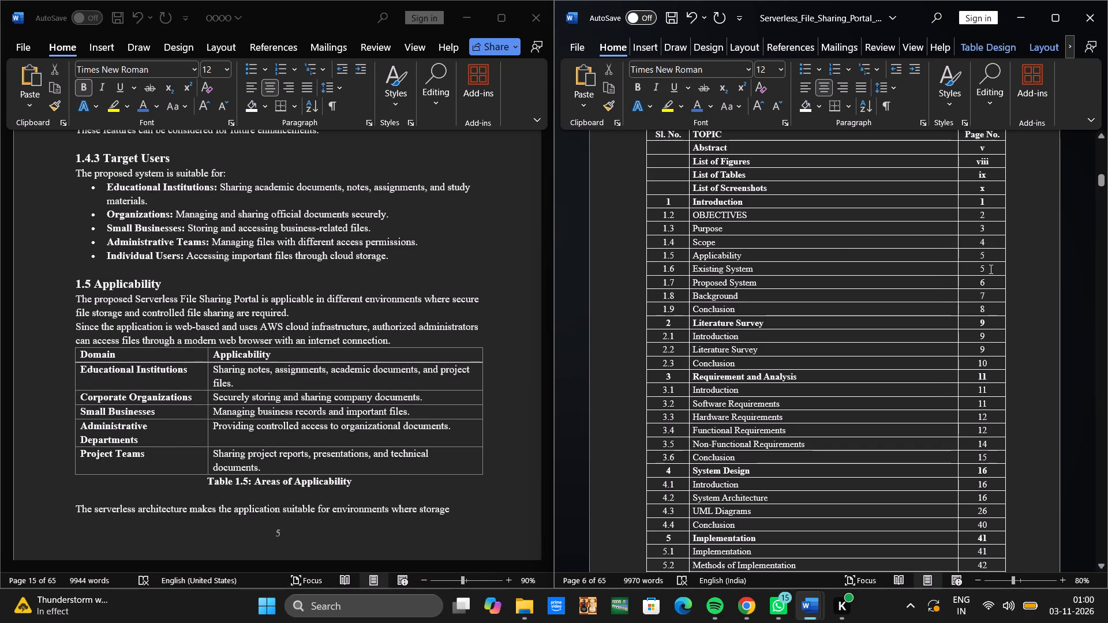
key(BackSpace)
key(6)
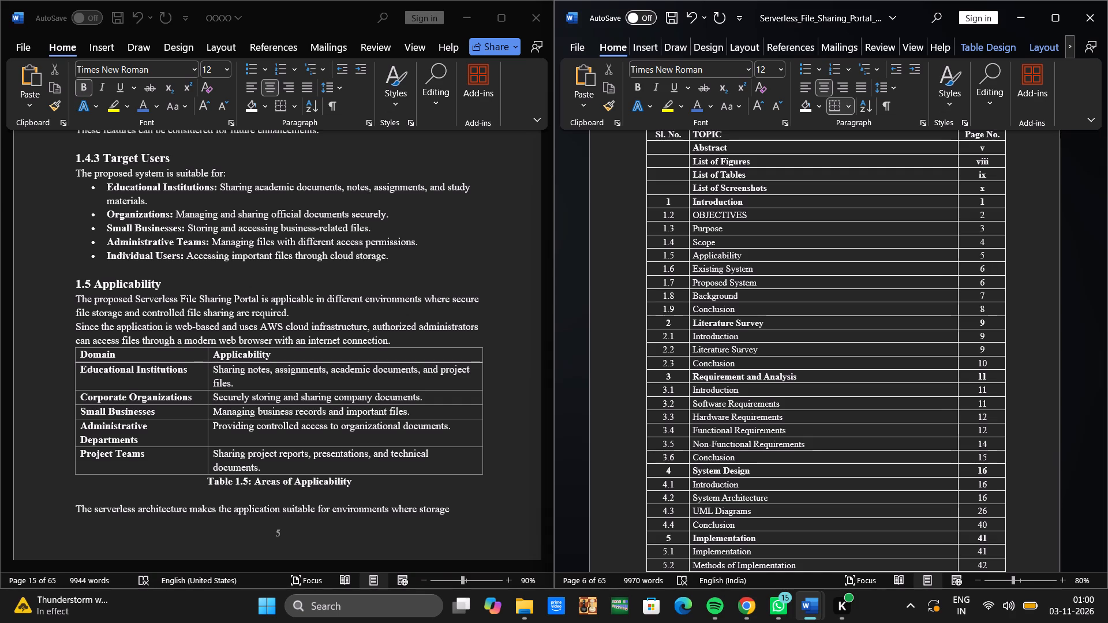
Check the pages of sections 1.6 to 1.9 in the OOOO document against their entries in the report's table of contents.
scroll(458, 311, down, 2)
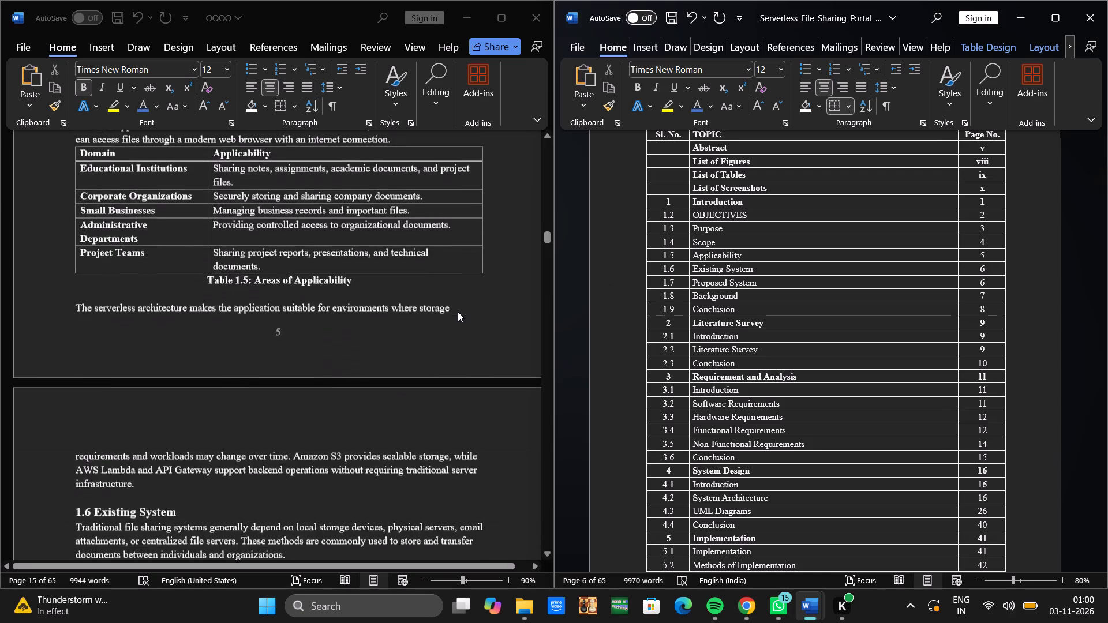
scroll(458, 311, down, 4)
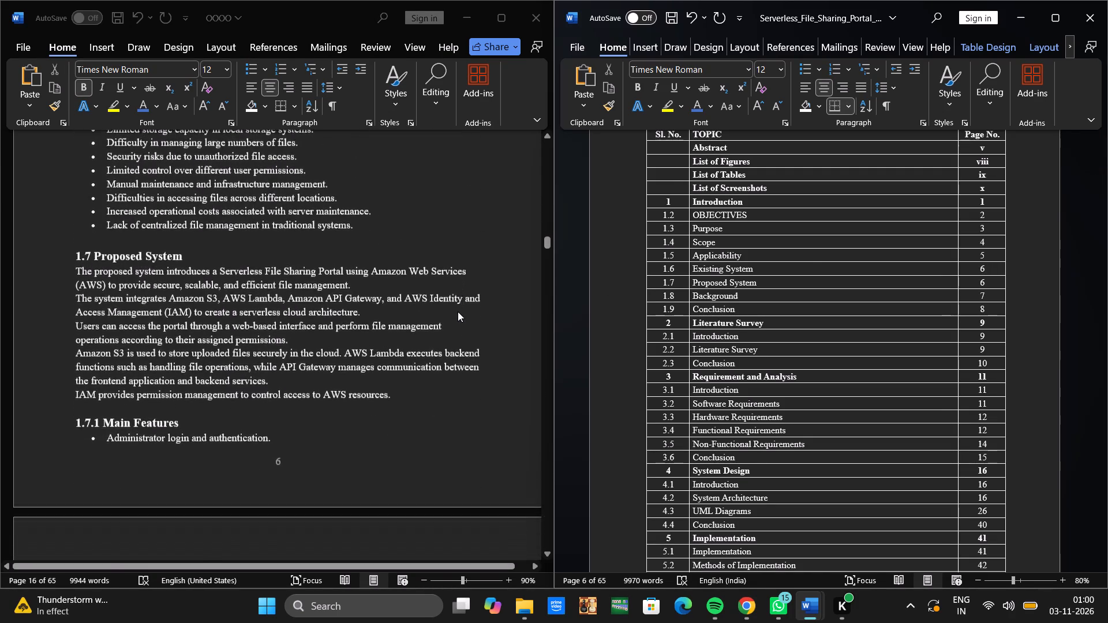
scroll(458, 311, down, 1)
scroll(458, 311, up, 1)
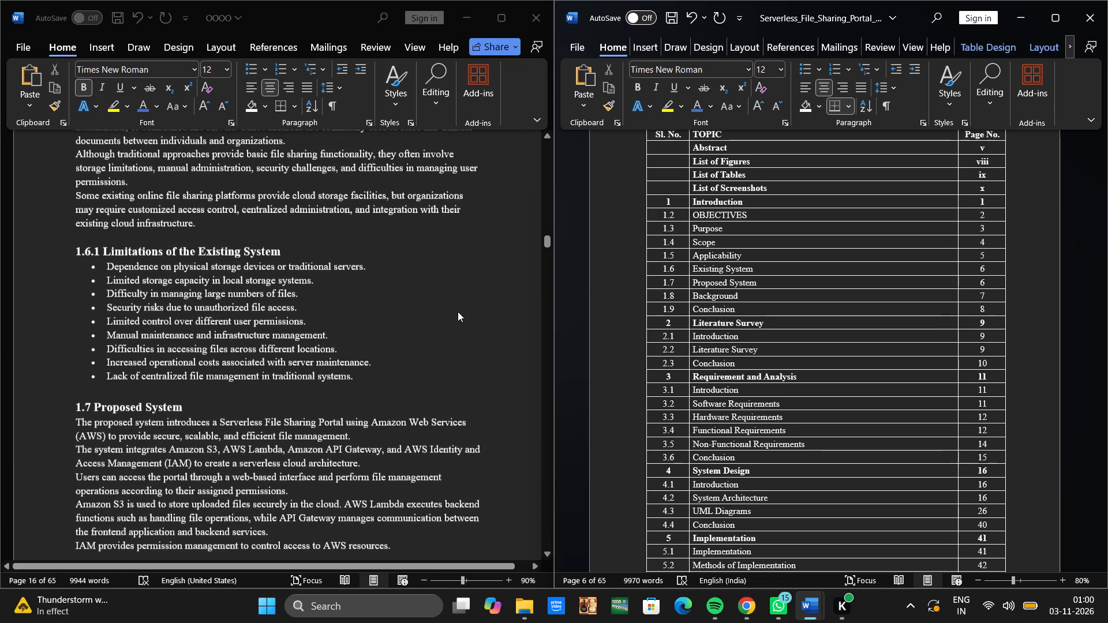
scroll(458, 311, up, 2)
scroll(458, 311, right, 1)
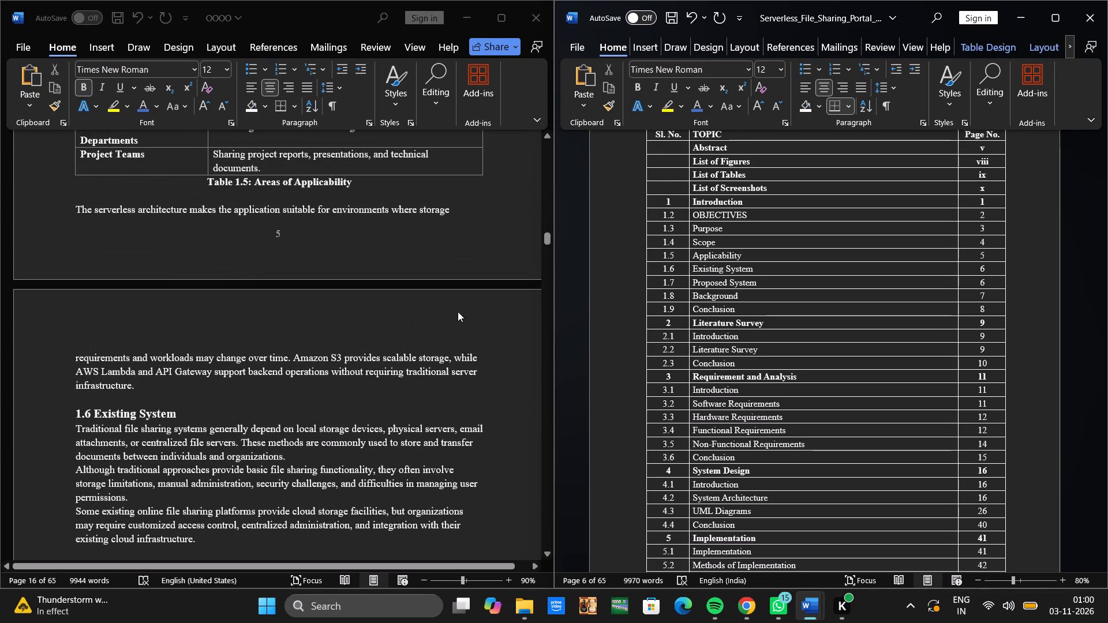
scroll(458, 311, down, 4)
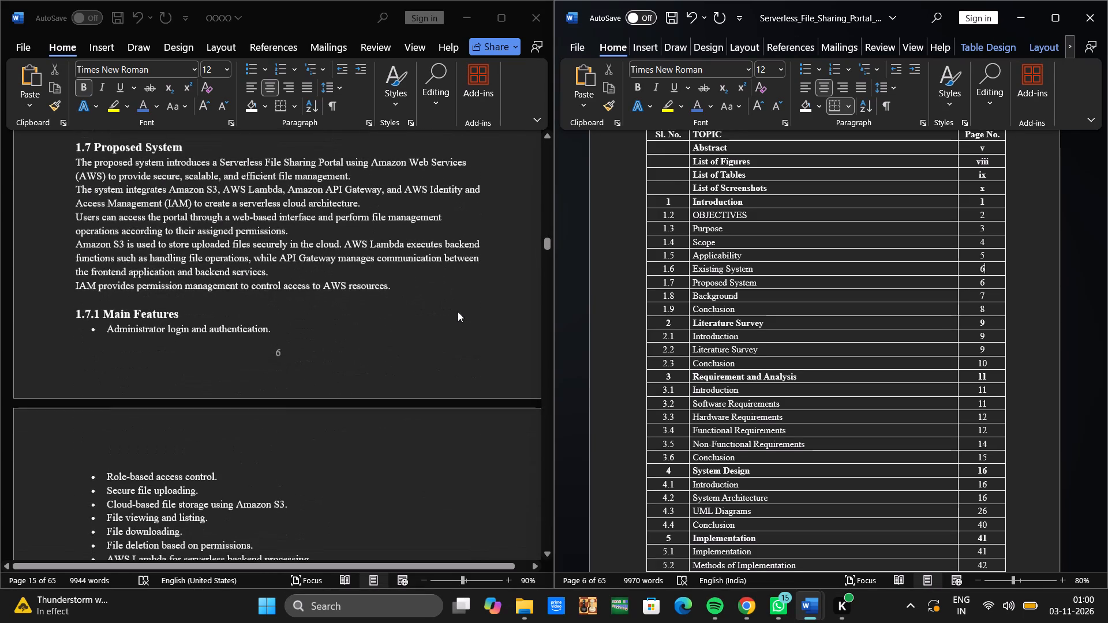
scroll(458, 311, down, 3)
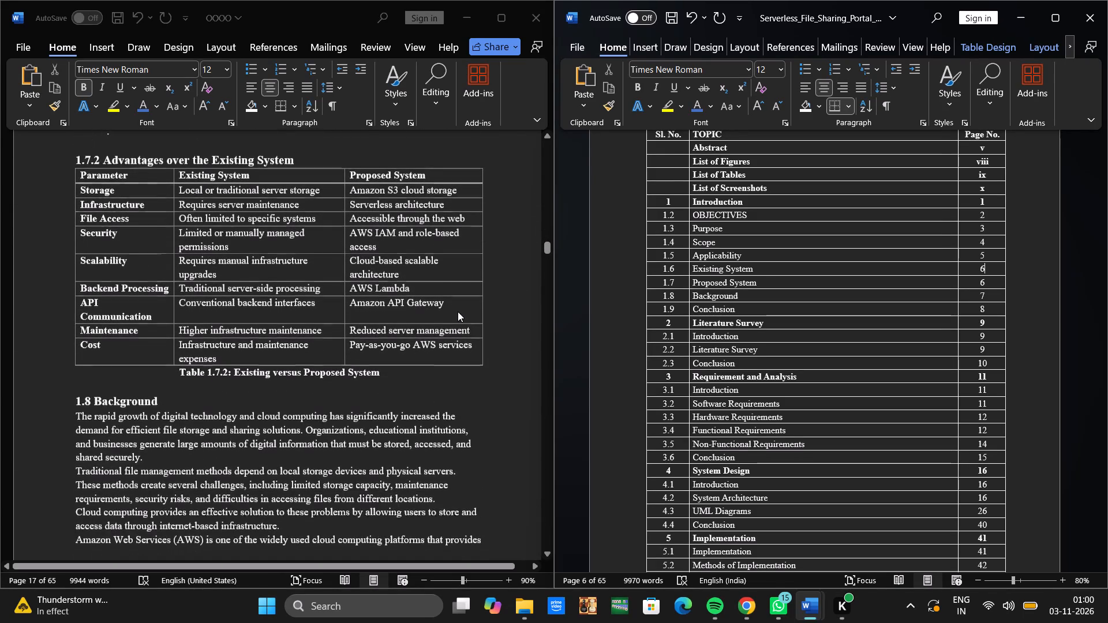
scroll(458, 311, down, 2)
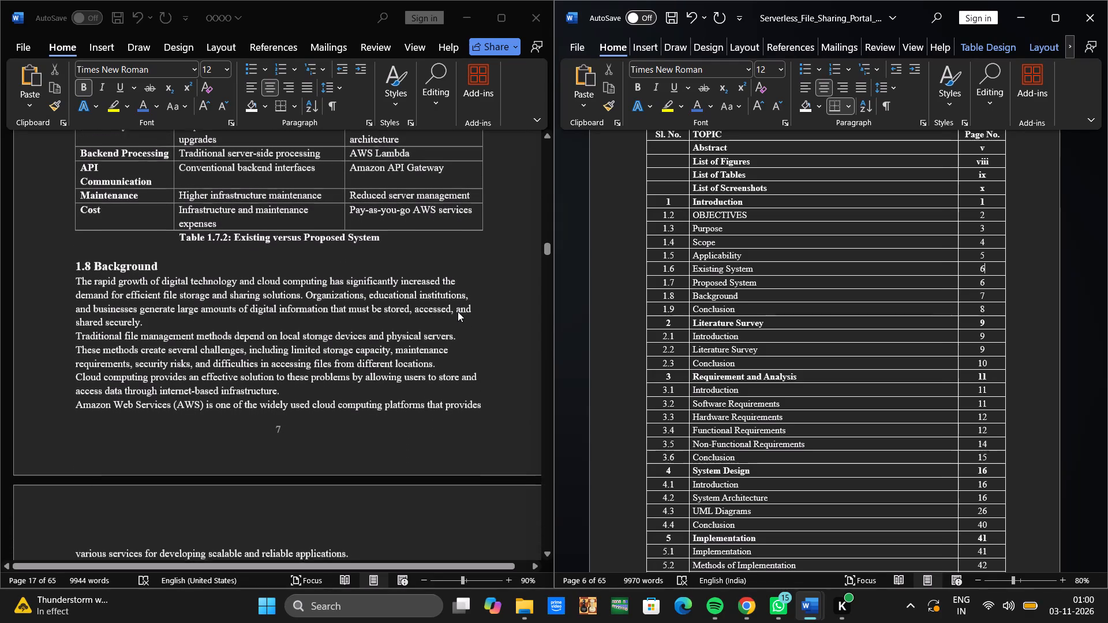
scroll(458, 311, down, 1)
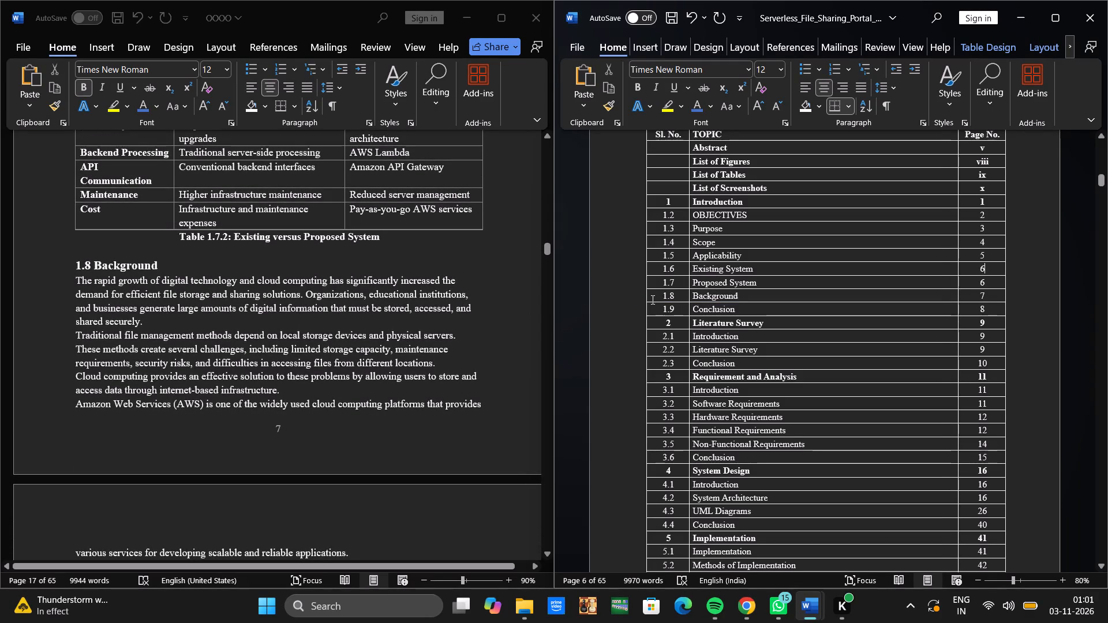
scroll(465, 331, down, 1)
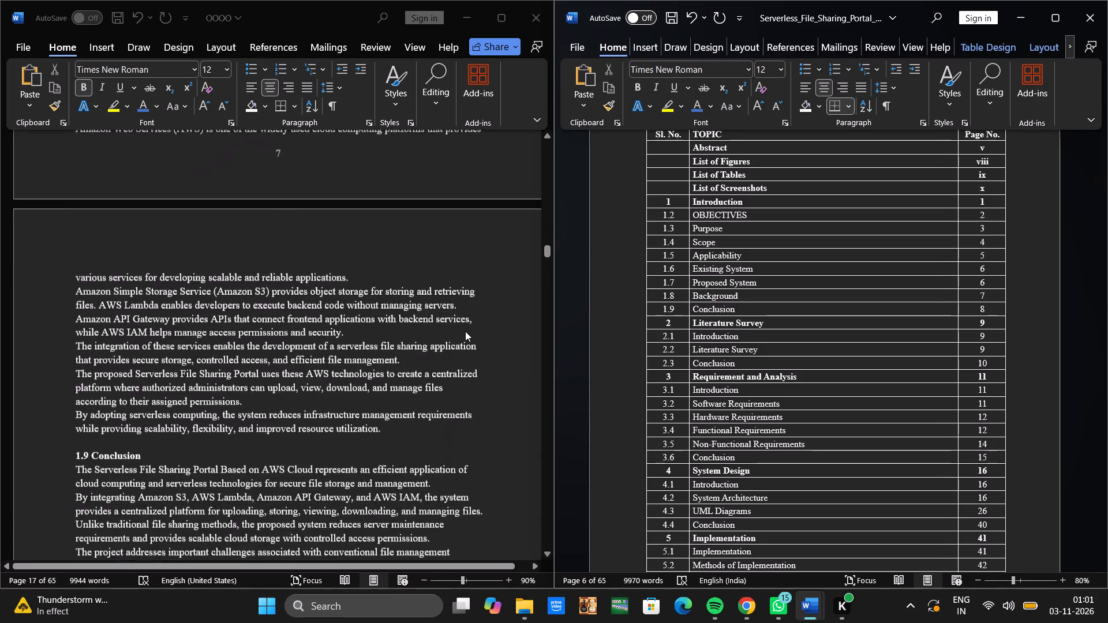
scroll(465, 331, down, 2)
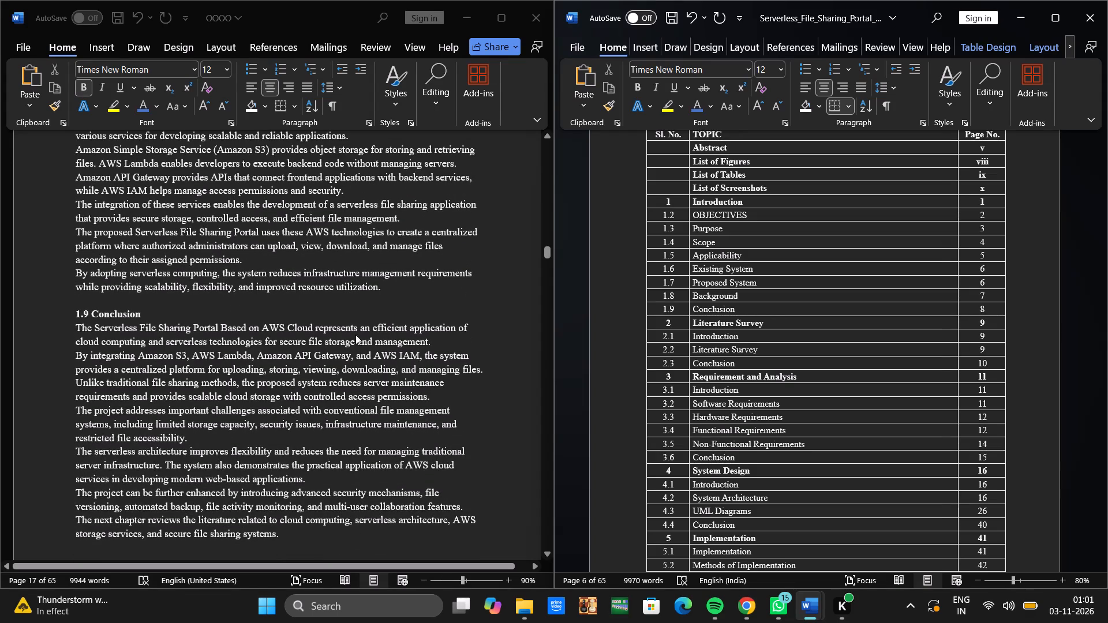
Set the font size of the 1.9 Conclusion heading in the OOOO document to 14.
double_click(150, 305)
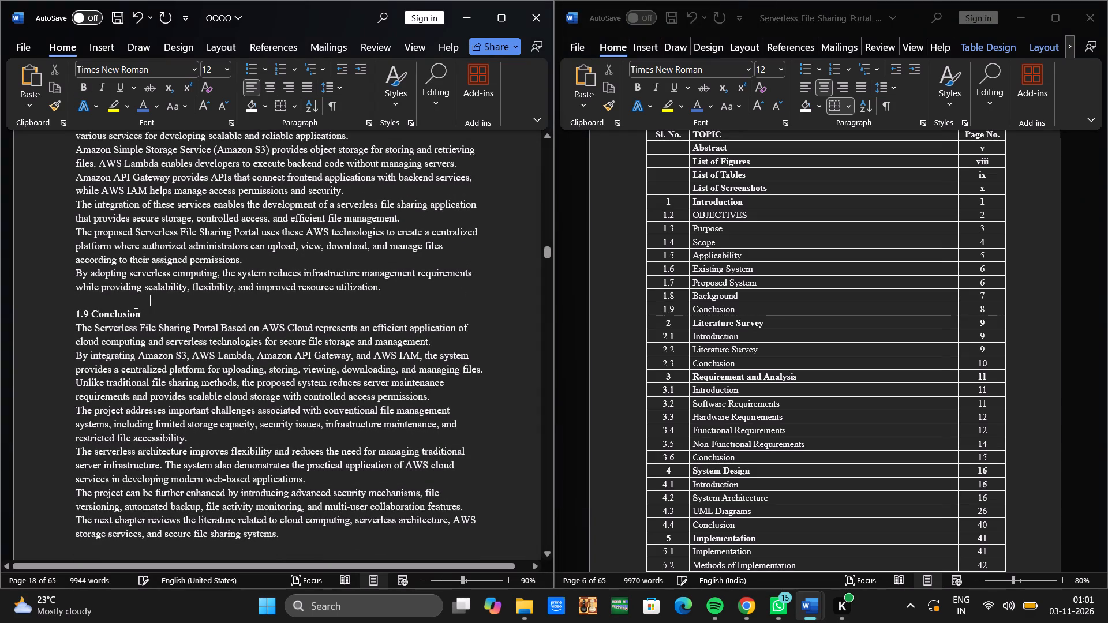
click(138, 316)
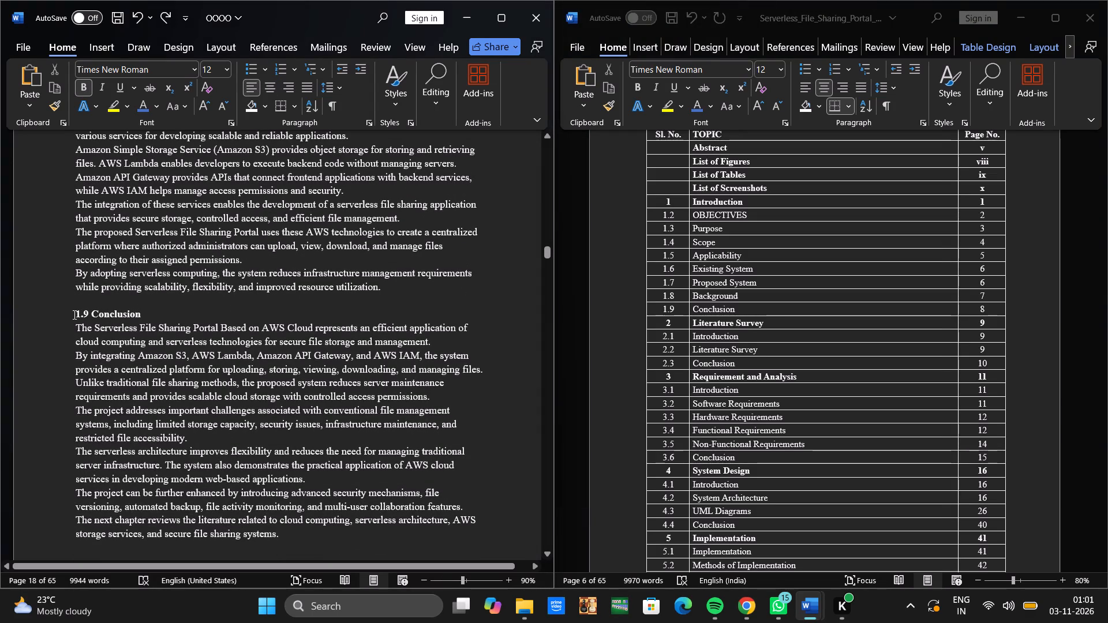
click(73, 314)
drag(73, 314, 173, 311)
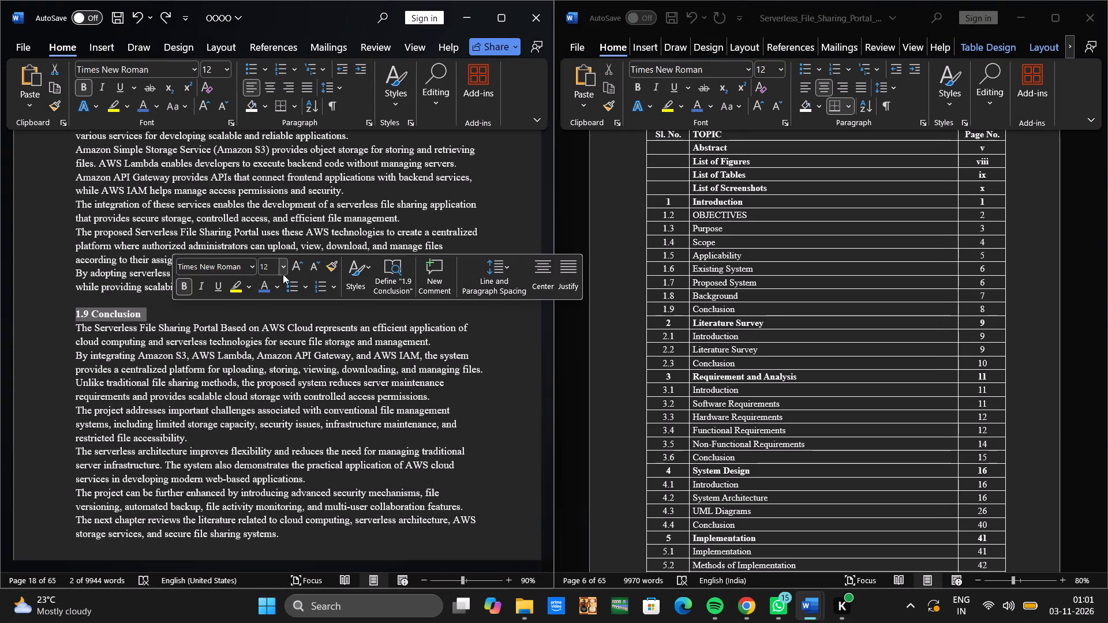
click(282, 269)
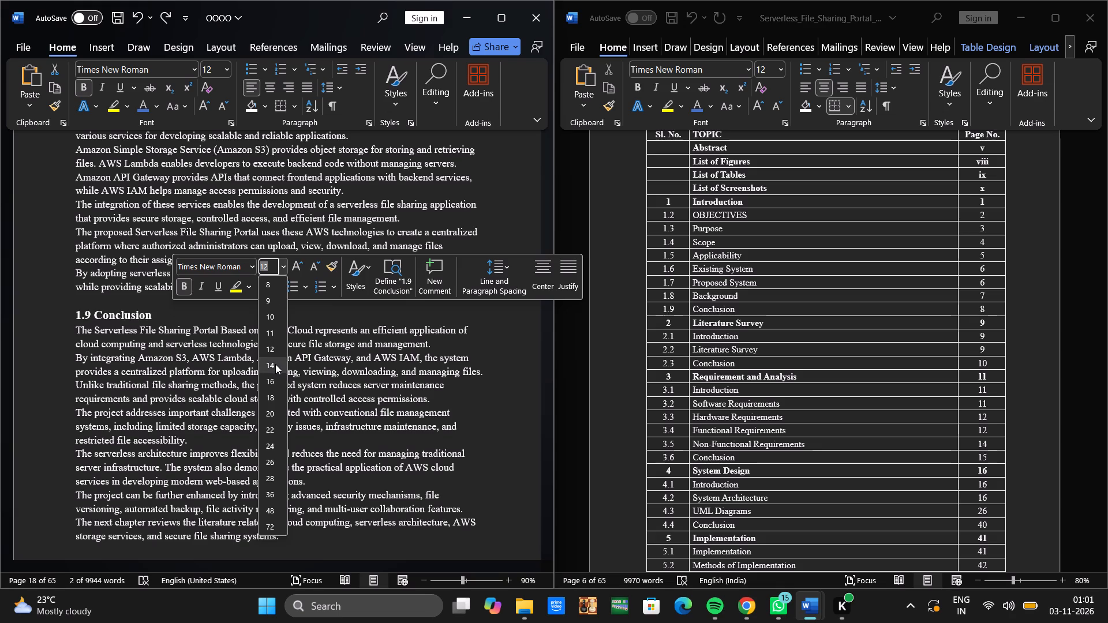
click(275, 364)
Examine the heading sizes and spacing from section 1.8 Background through Chapter 2's sections 2.1 and 2.2 in the OOOO document.
scroll(275, 364, up, 2)
scroll(275, 364, right, 1)
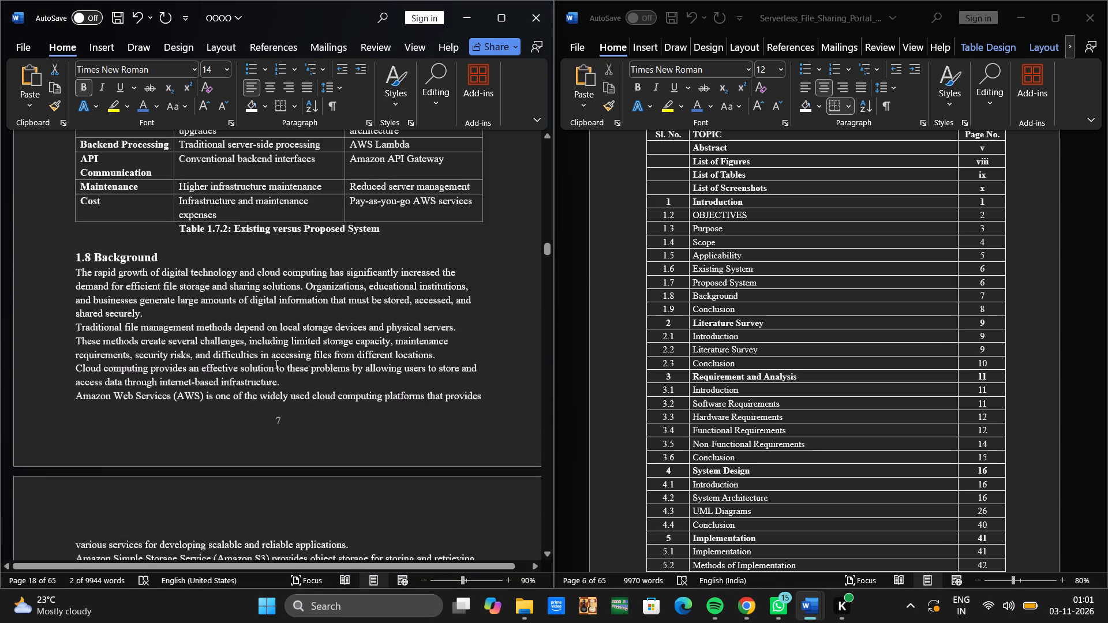
scroll(275, 364, right, 1)
scroll(275, 364, down, 1)
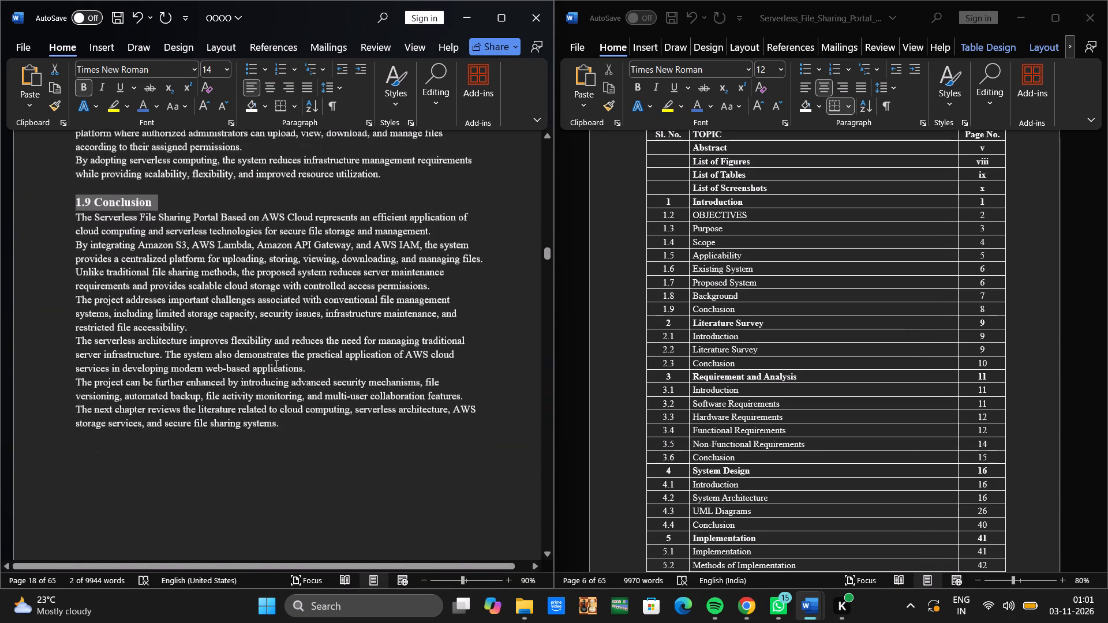
scroll(275, 364, down, 3)
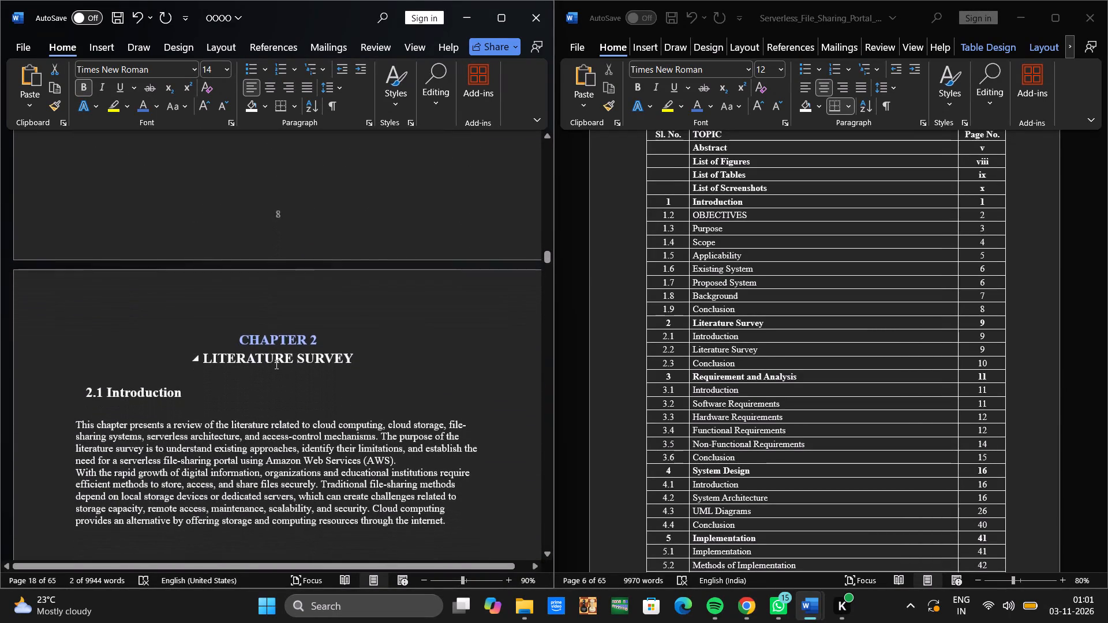
scroll(275, 364, down, 2)
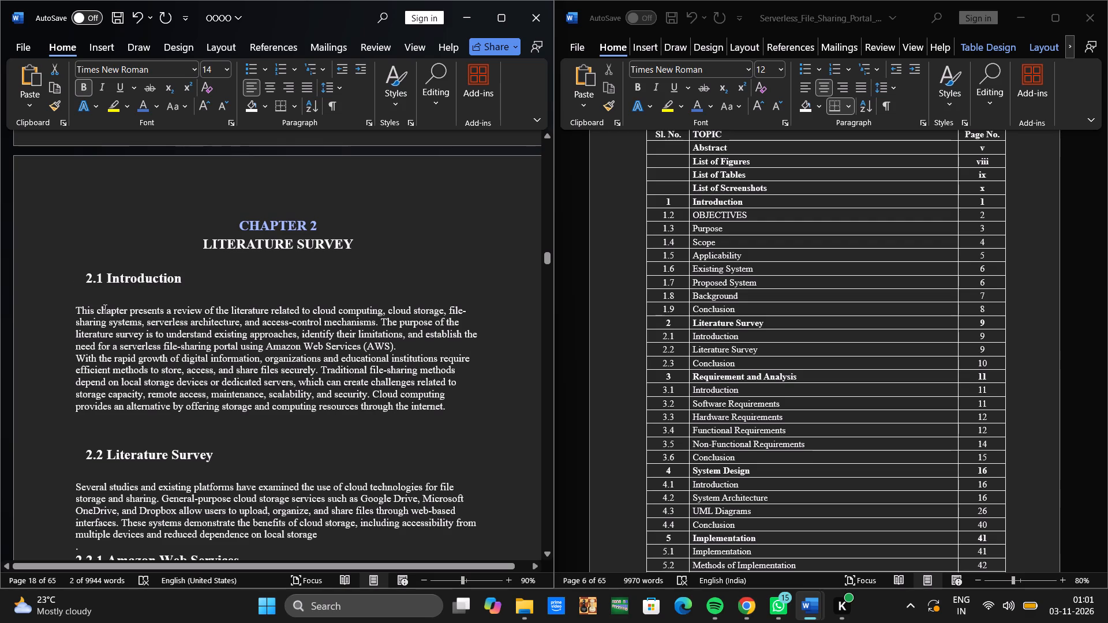
click(88, 297)
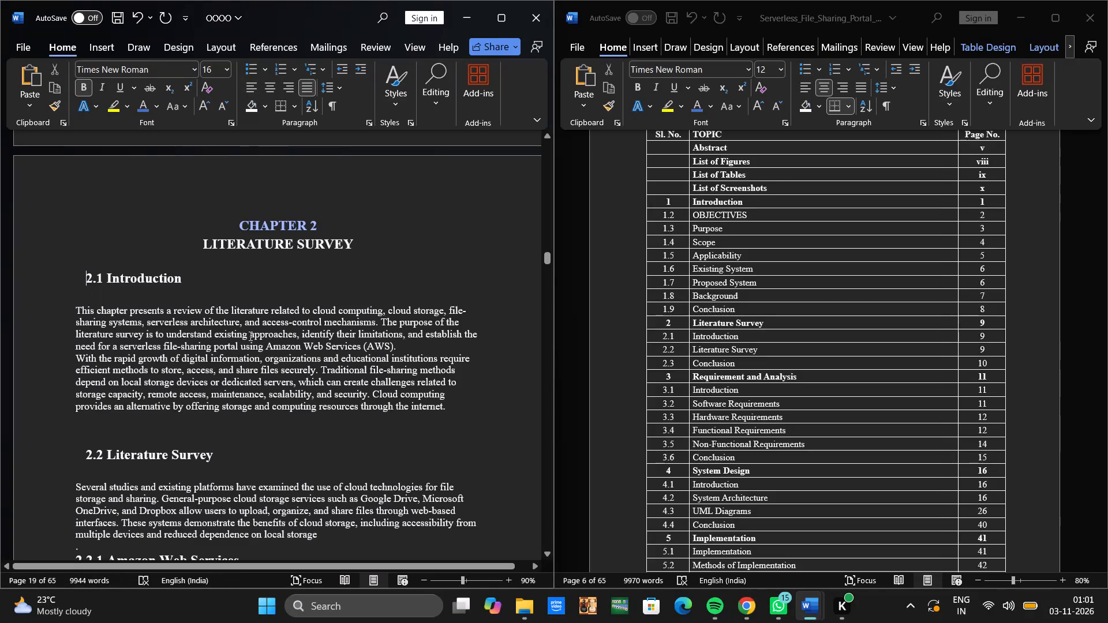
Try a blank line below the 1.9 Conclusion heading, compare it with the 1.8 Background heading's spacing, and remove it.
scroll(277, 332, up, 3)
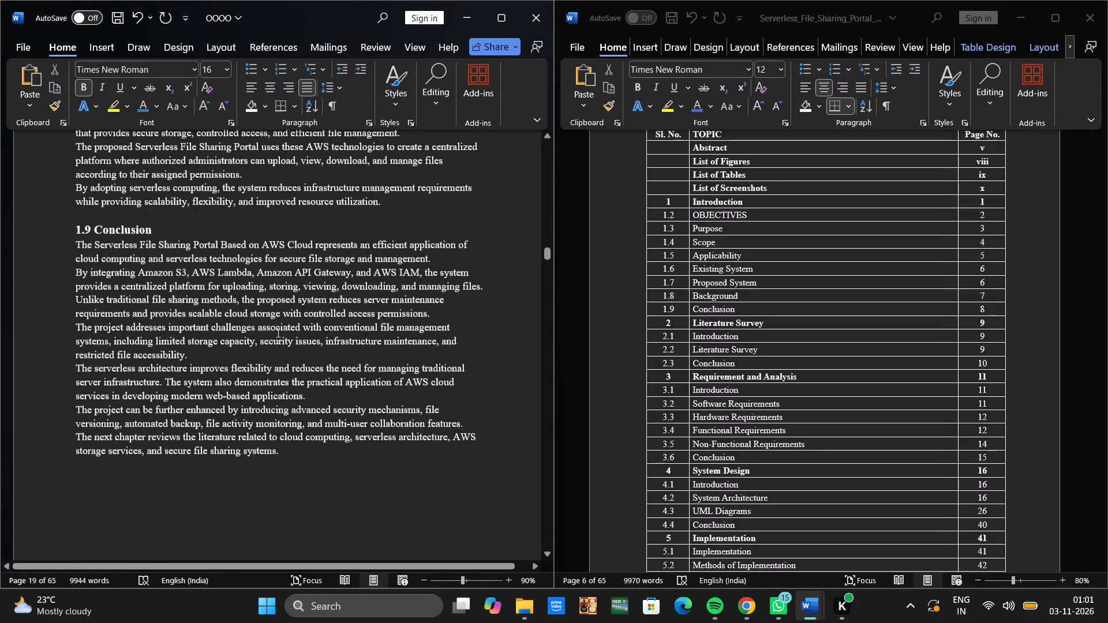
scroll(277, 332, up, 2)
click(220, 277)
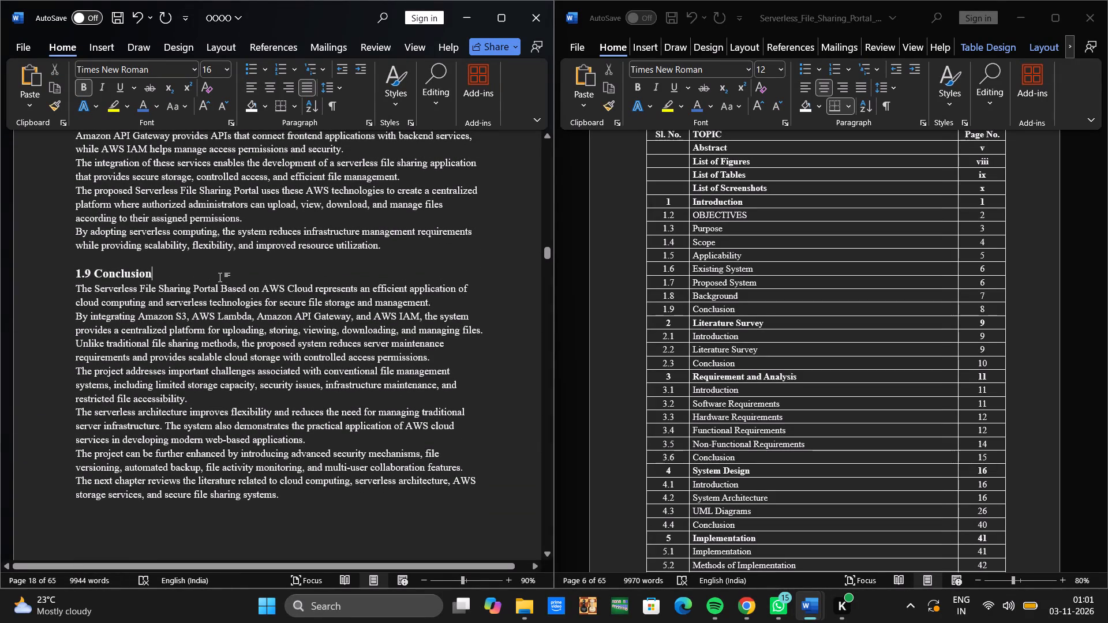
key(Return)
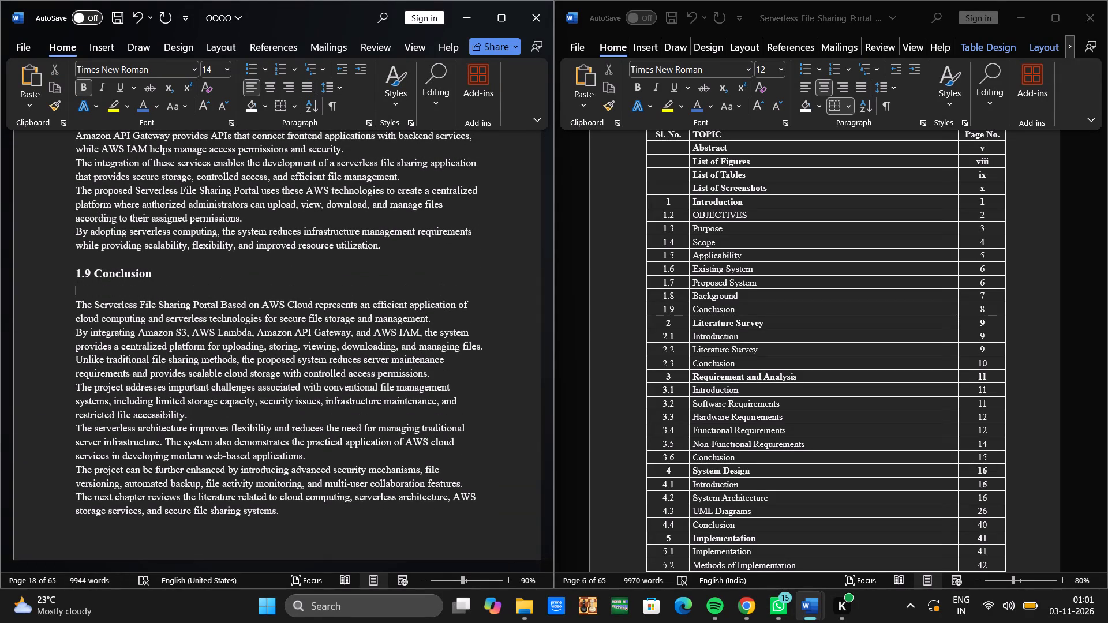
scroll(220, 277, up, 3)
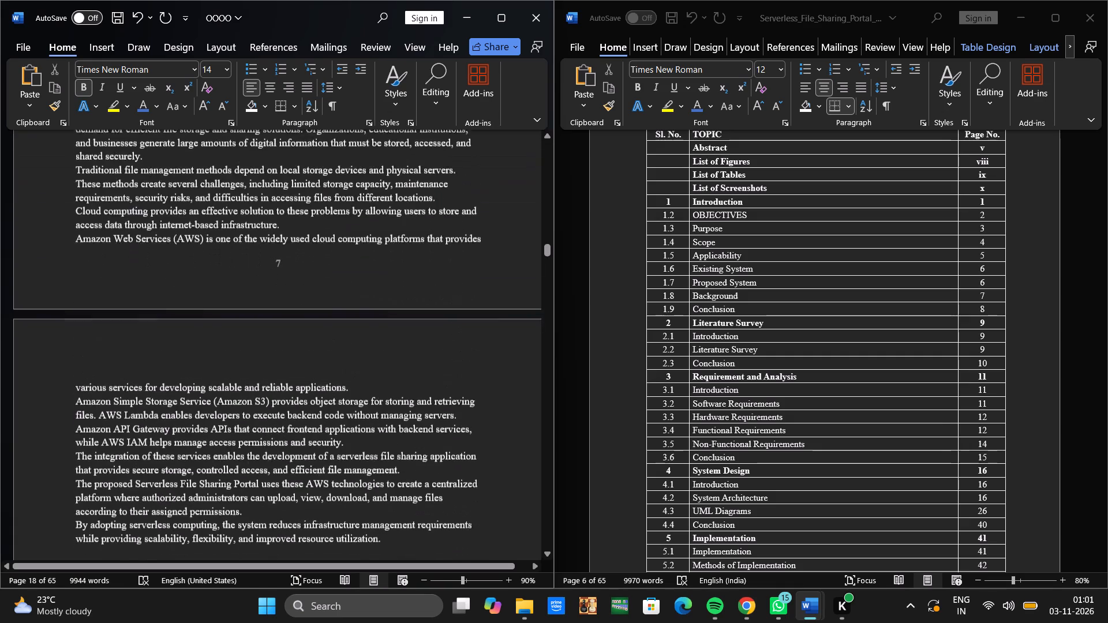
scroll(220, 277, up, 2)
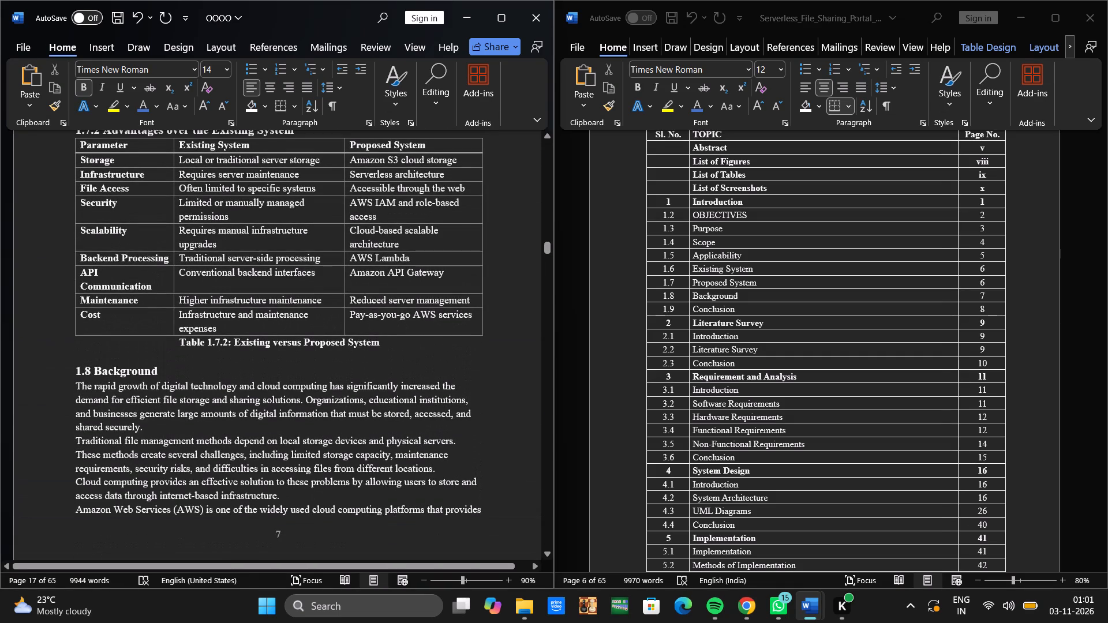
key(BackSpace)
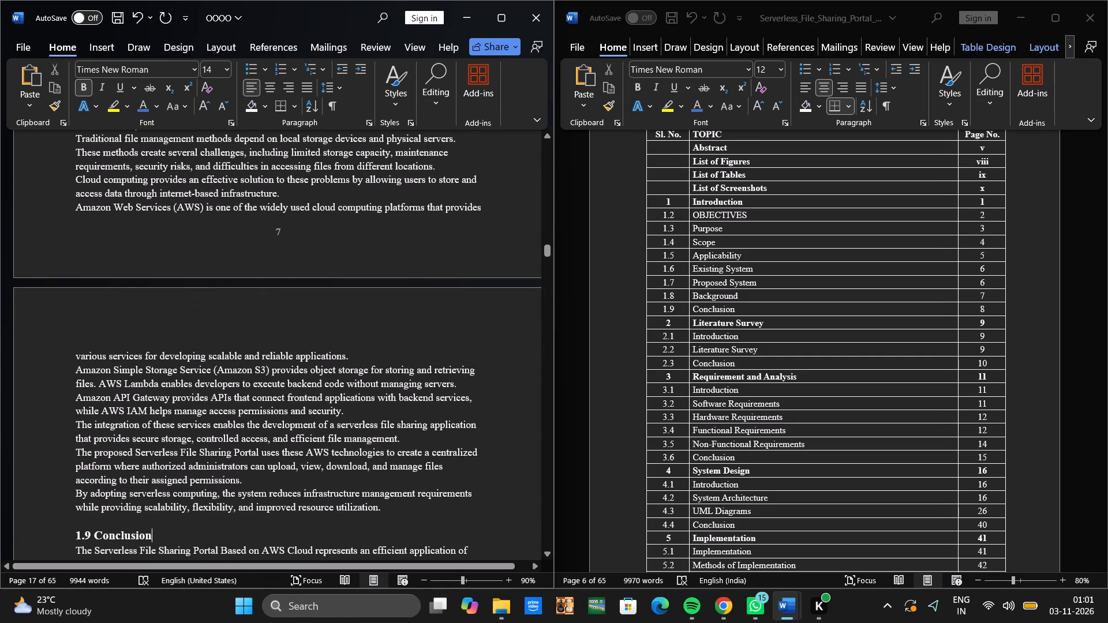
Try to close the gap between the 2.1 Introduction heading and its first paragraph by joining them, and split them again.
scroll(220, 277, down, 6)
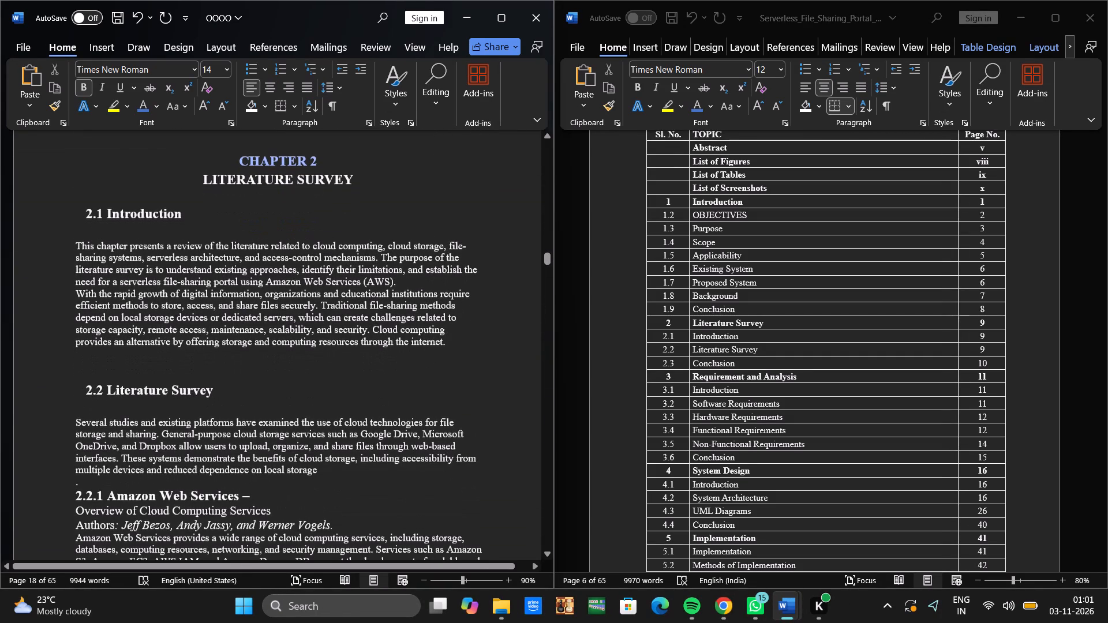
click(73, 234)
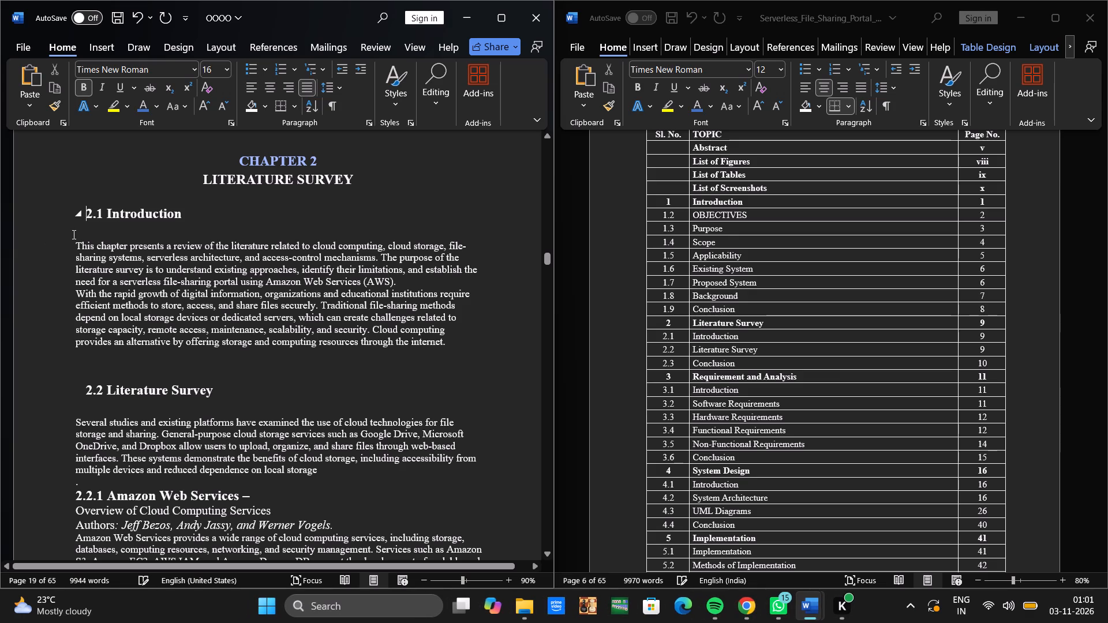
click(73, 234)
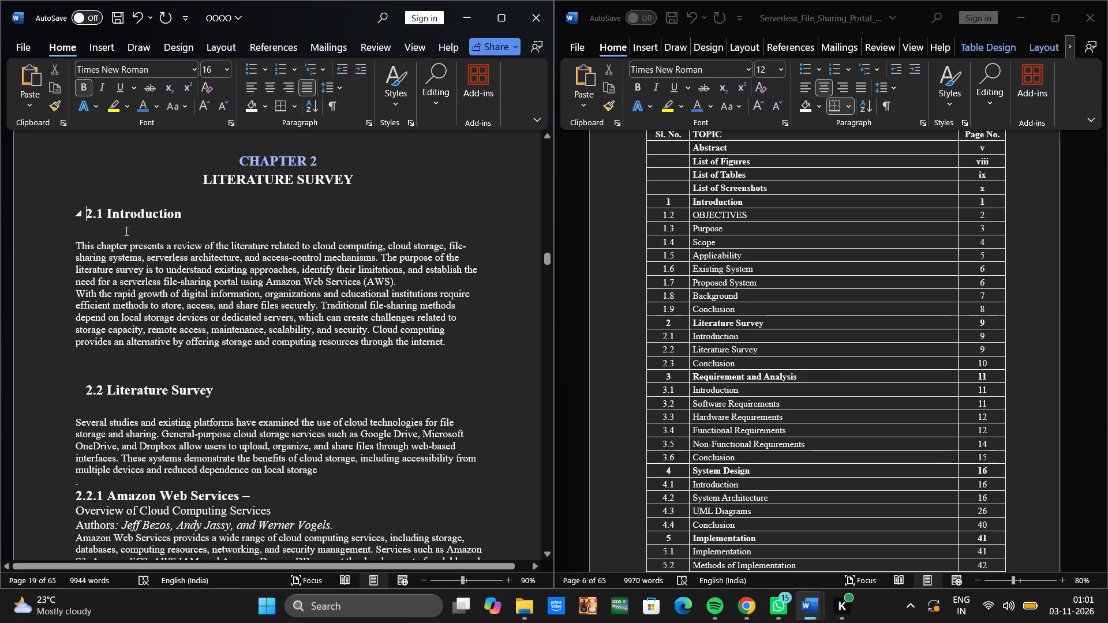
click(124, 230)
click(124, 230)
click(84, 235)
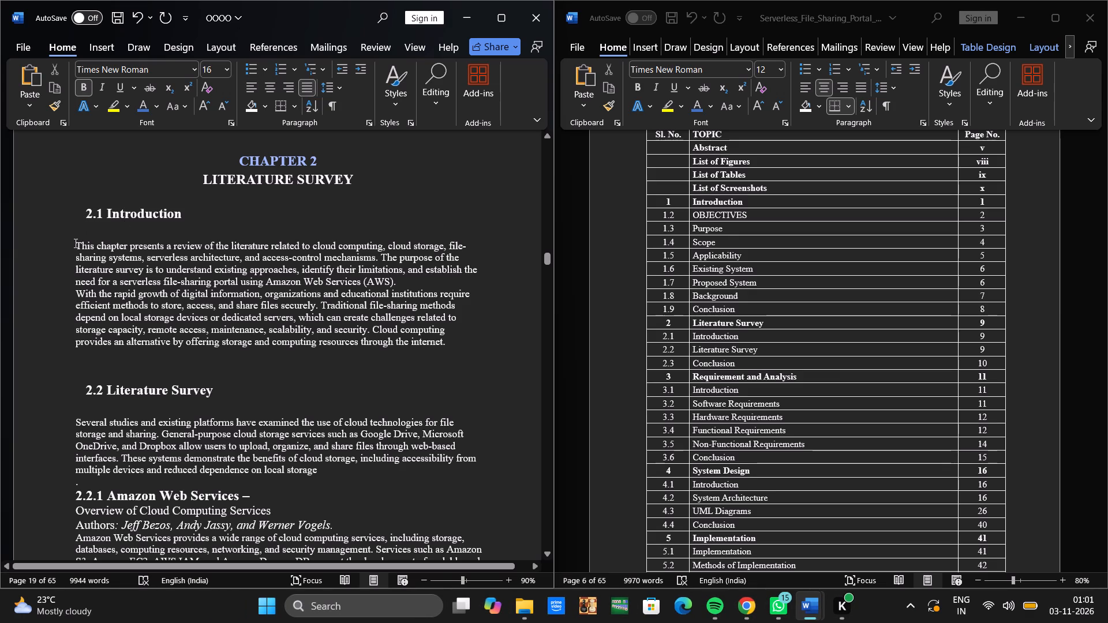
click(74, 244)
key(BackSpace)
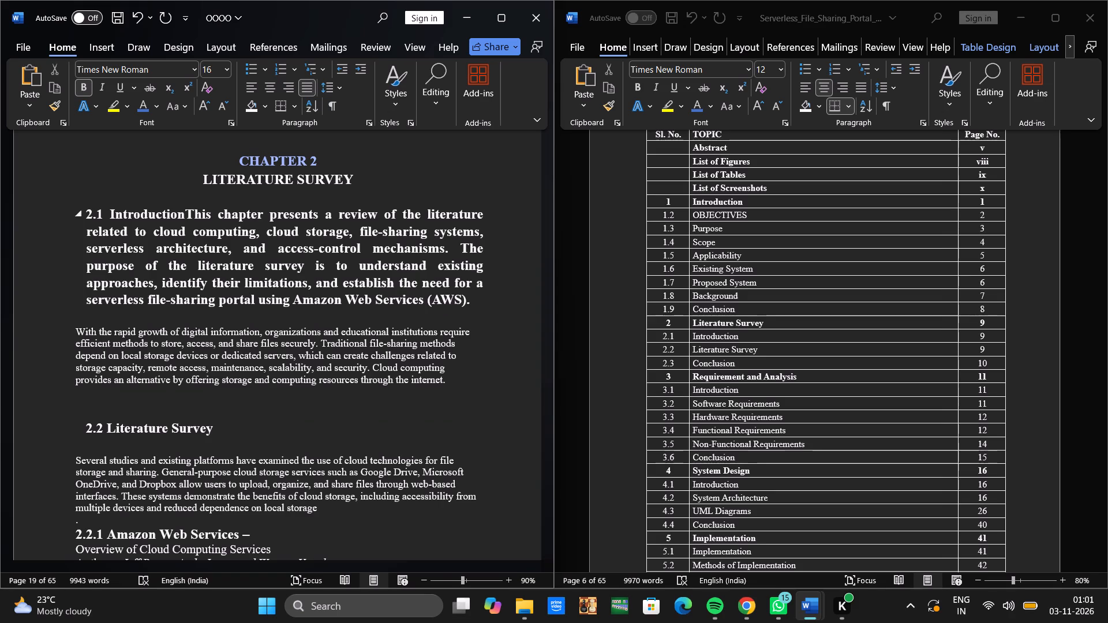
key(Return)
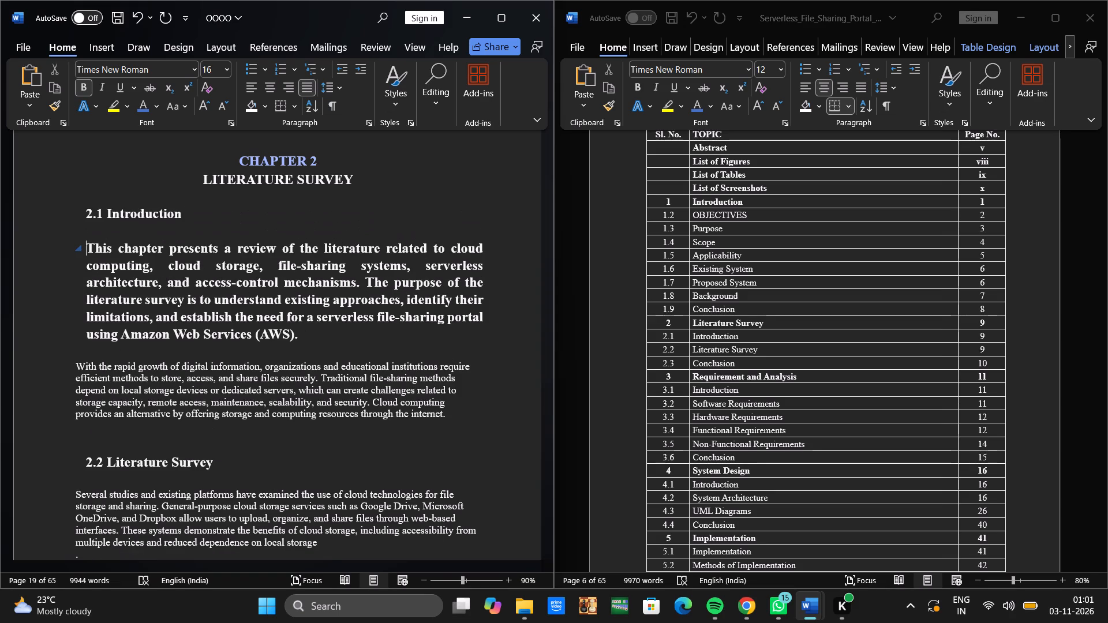
Set the 2.1 Introduction heading and its first paragraph to font size 12 and remove their bold formatting.
click(74, 244)
drag(74, 244, 125, 273)
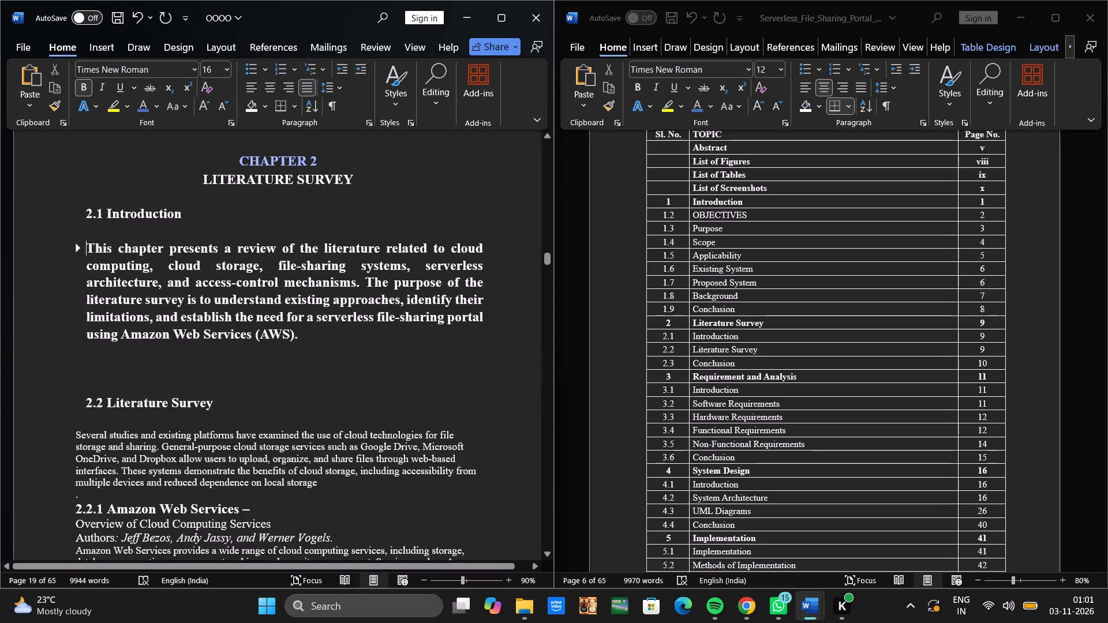
drag(125, 273, 306, 332)
click(306, 332)
drag(306, 332, 70, 238)
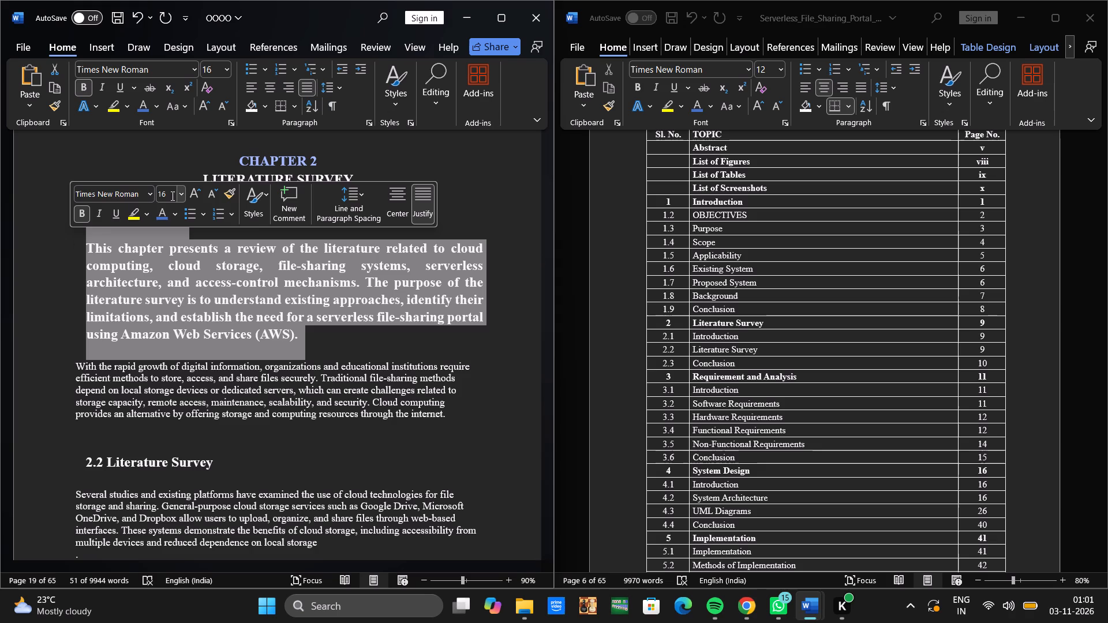
click(179, 196)
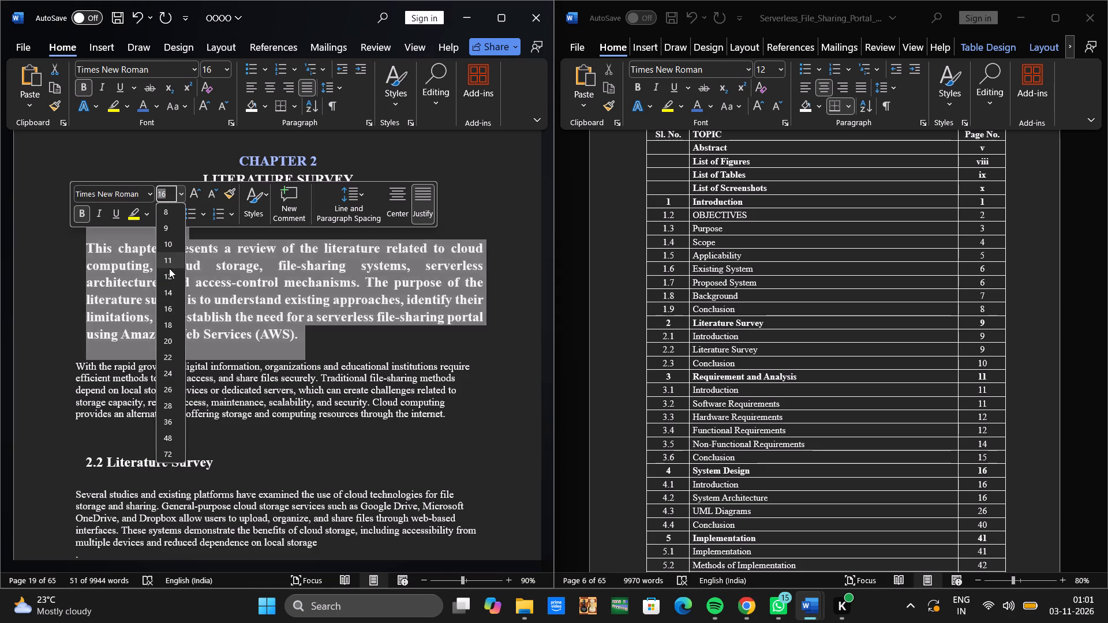
click(167, 278)
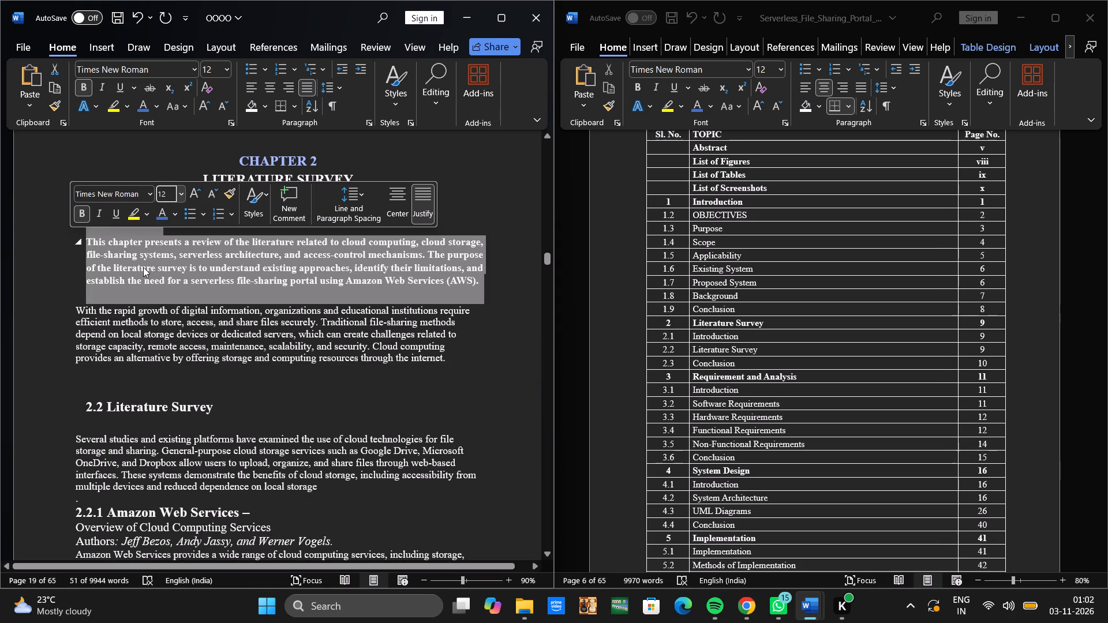
click(74, 211)
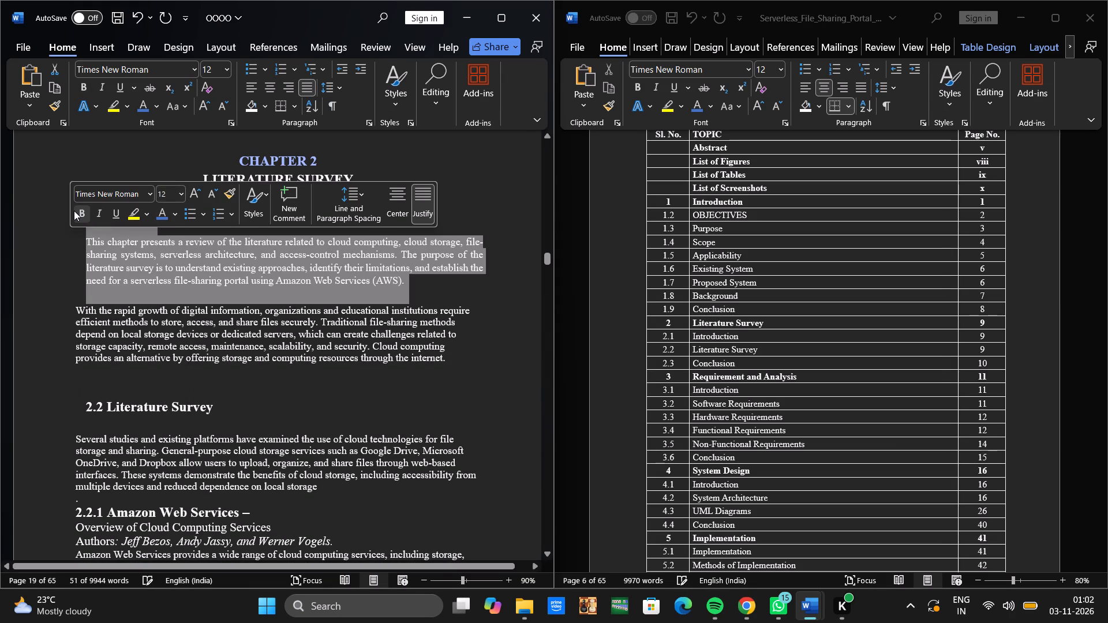
click(126, 143)
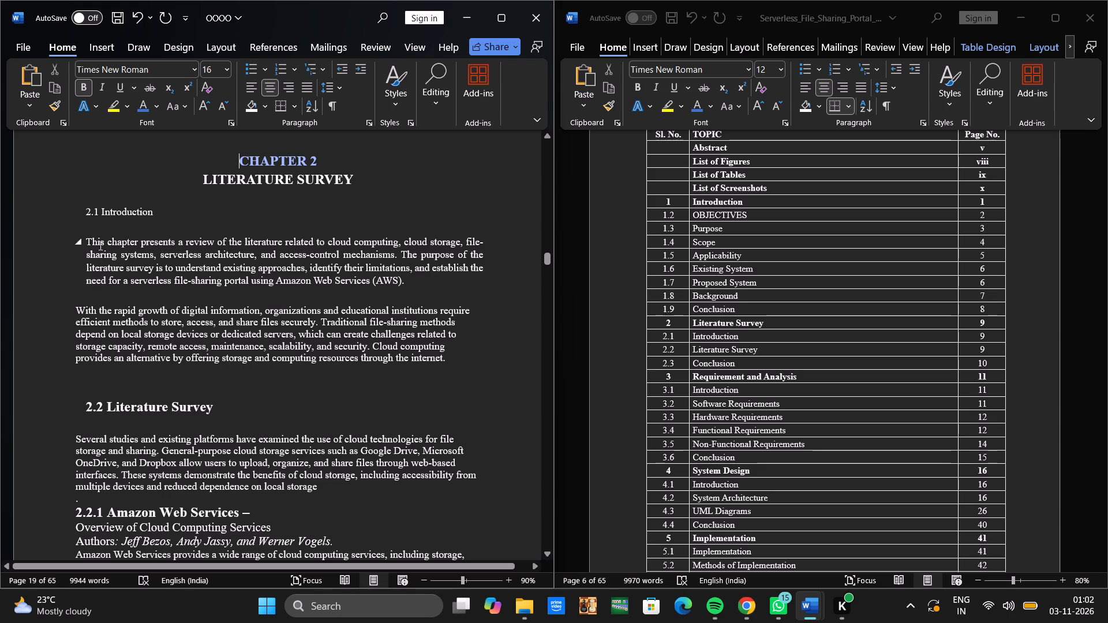
Set the 2.1 Introduction heading to font size 14 and make it bold.
click(156, 216)
drag(156, 216, 79, 213)
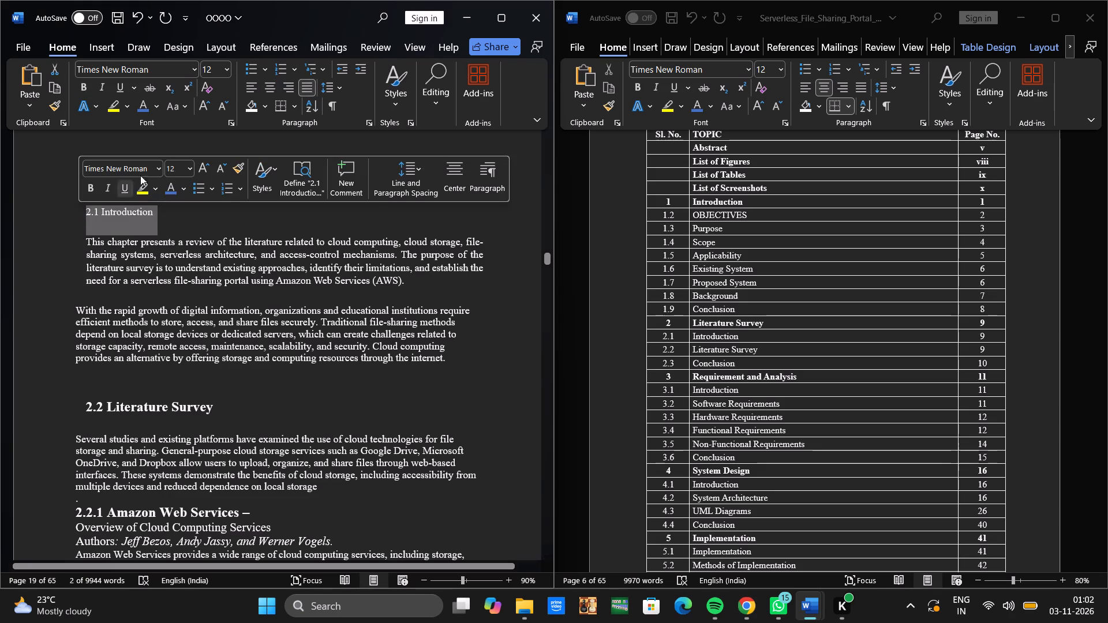
click(188, 169)
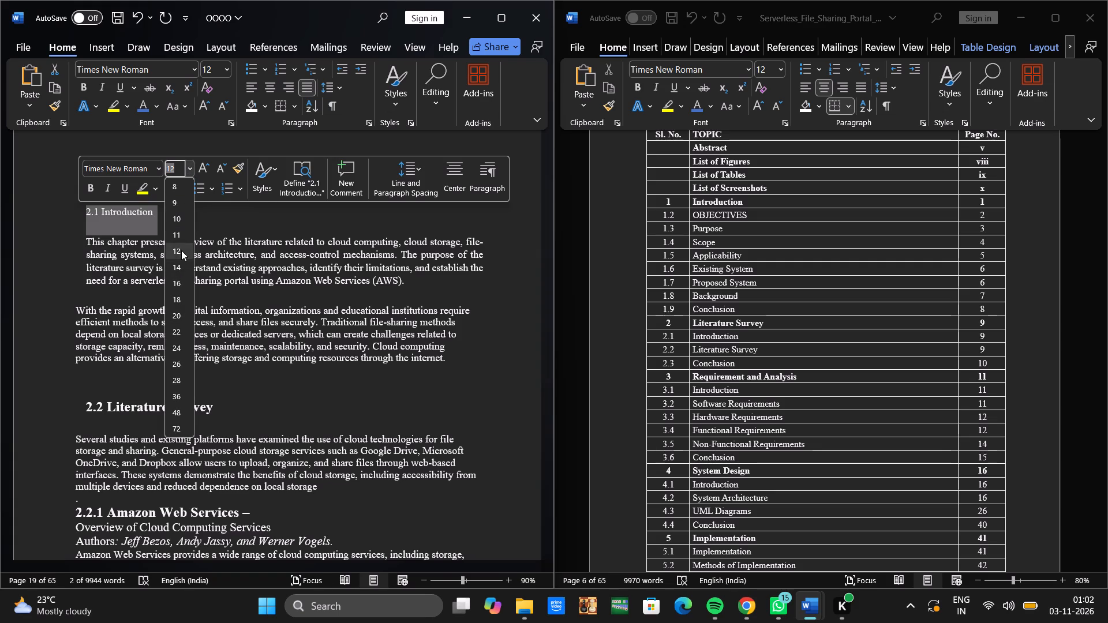
click(181, 267)
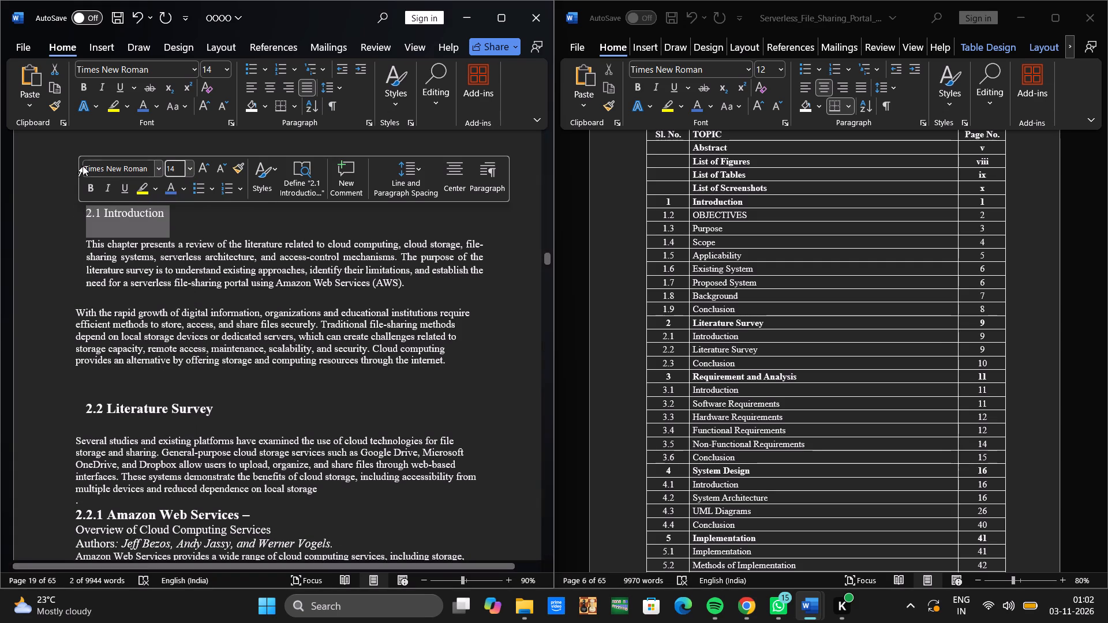
click(91, 181)
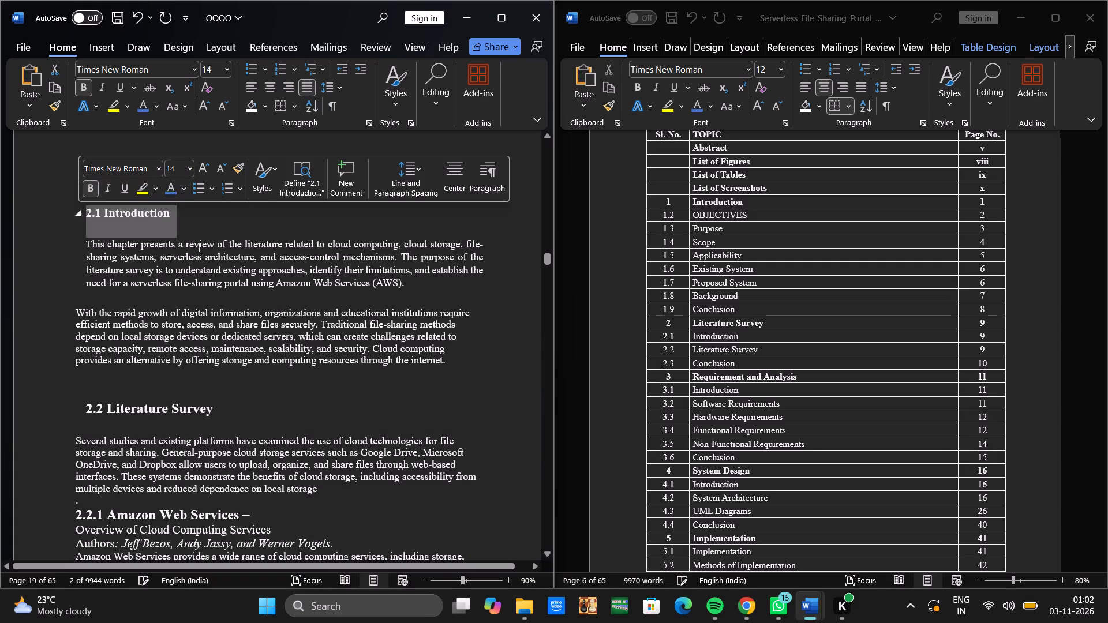
Left-align the two body paragraphs under the 2.1 Introduction heading.
click(88, 243)
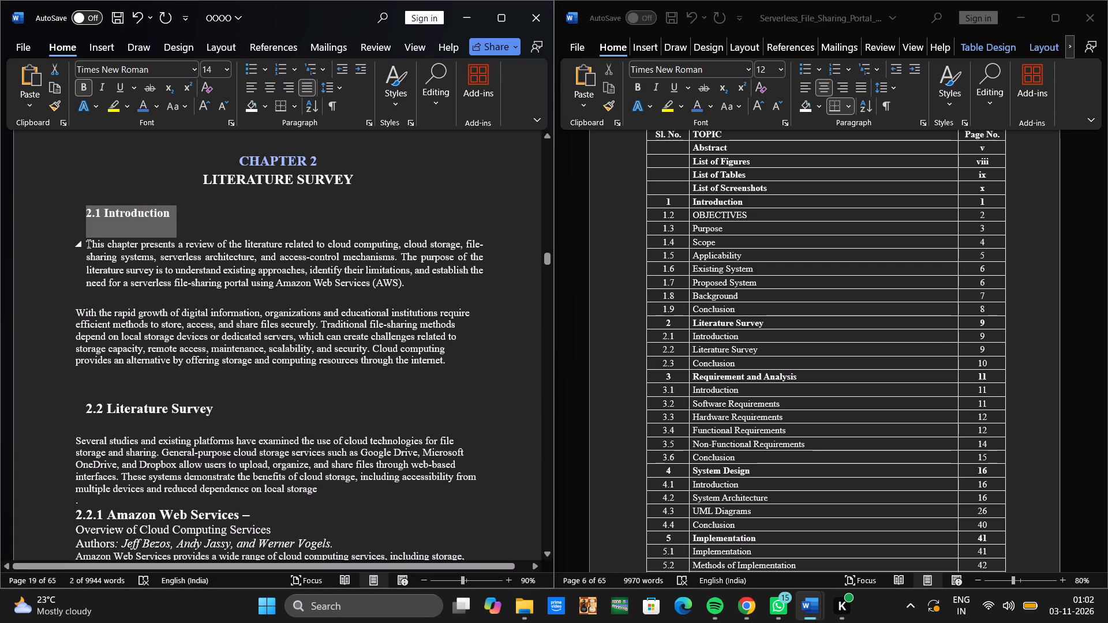
drag(88, 243, 386, 396)
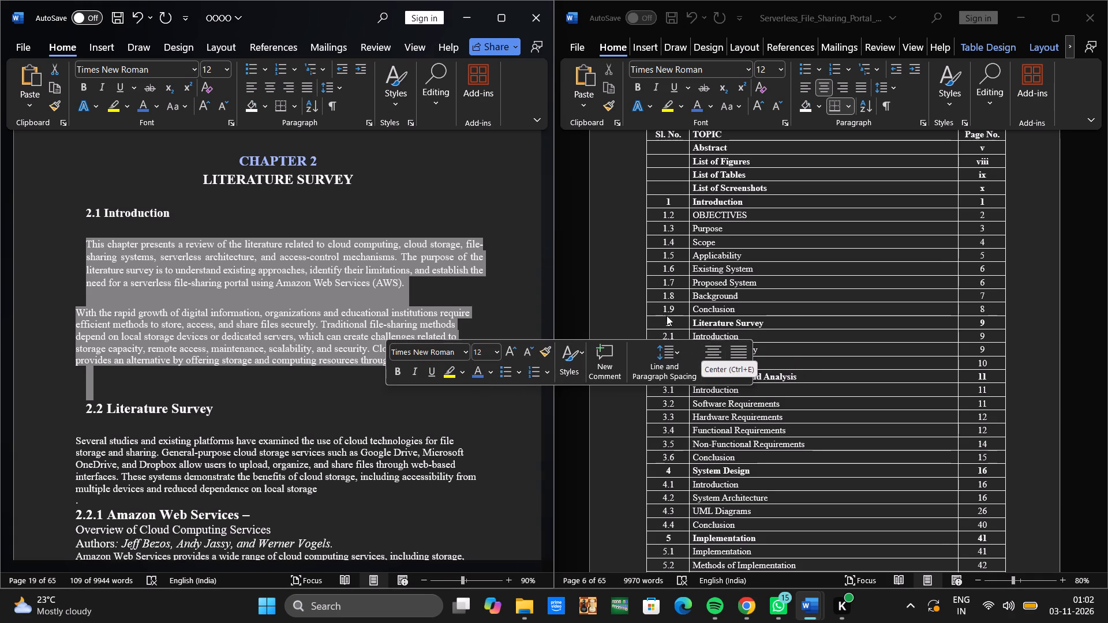
click(256, 84)
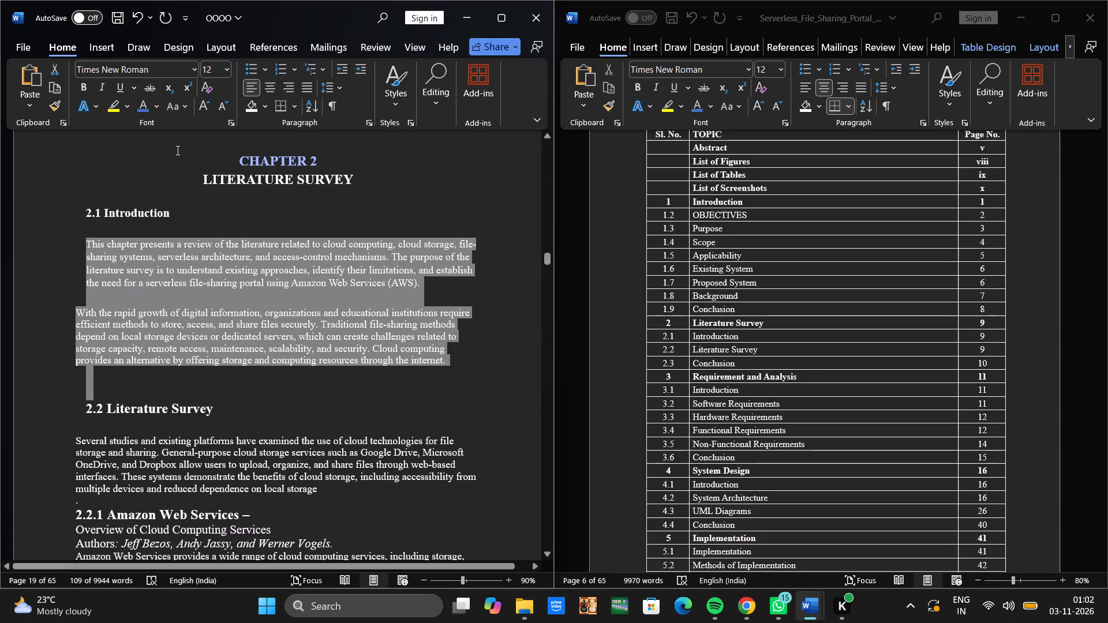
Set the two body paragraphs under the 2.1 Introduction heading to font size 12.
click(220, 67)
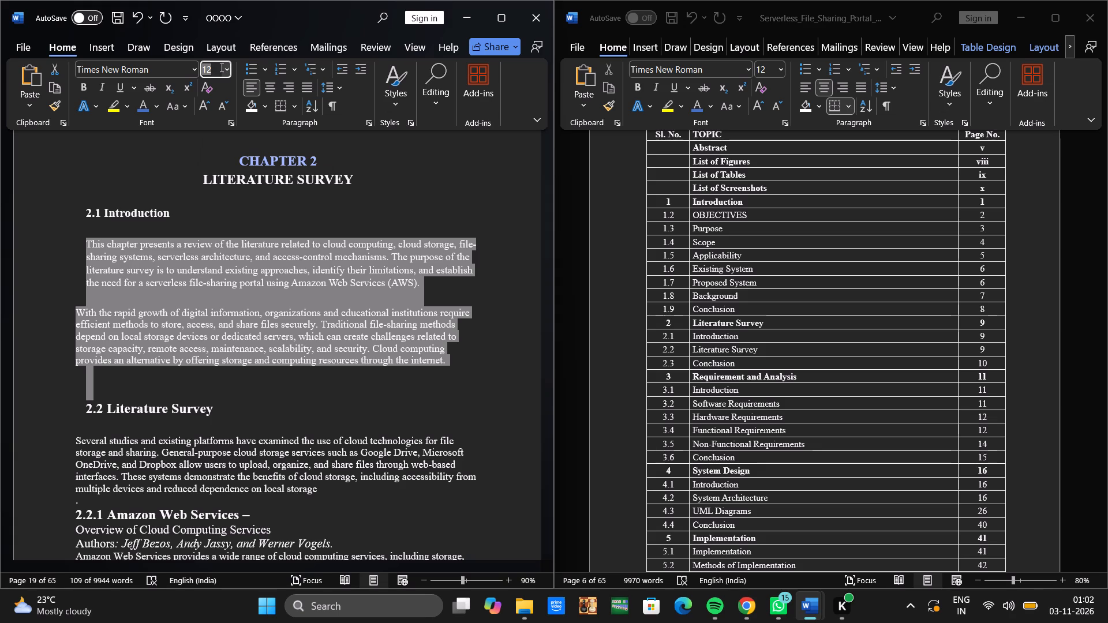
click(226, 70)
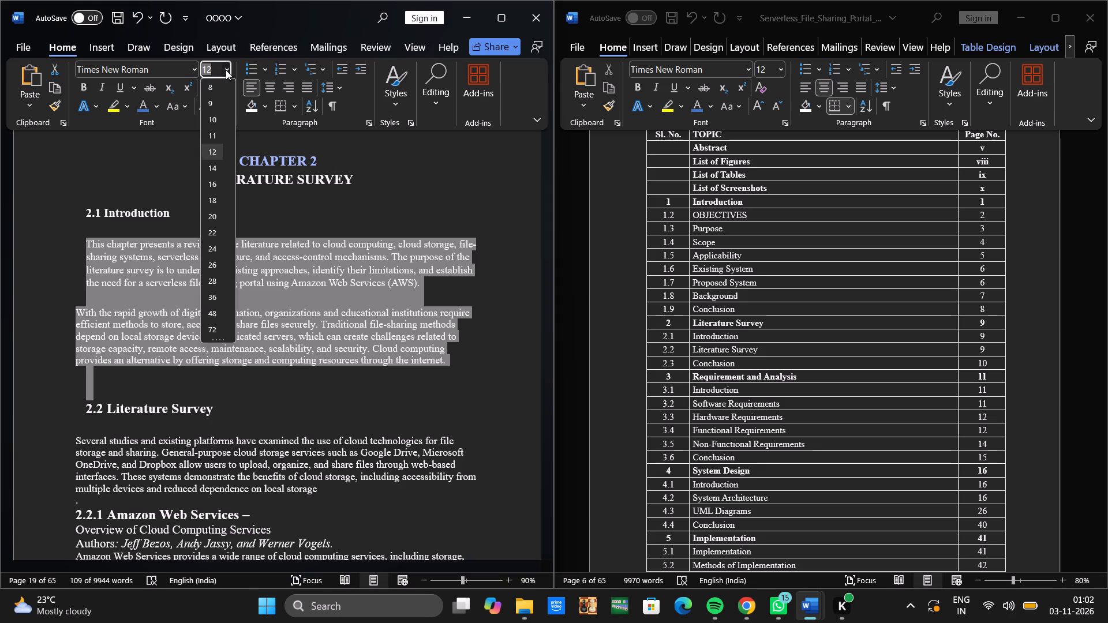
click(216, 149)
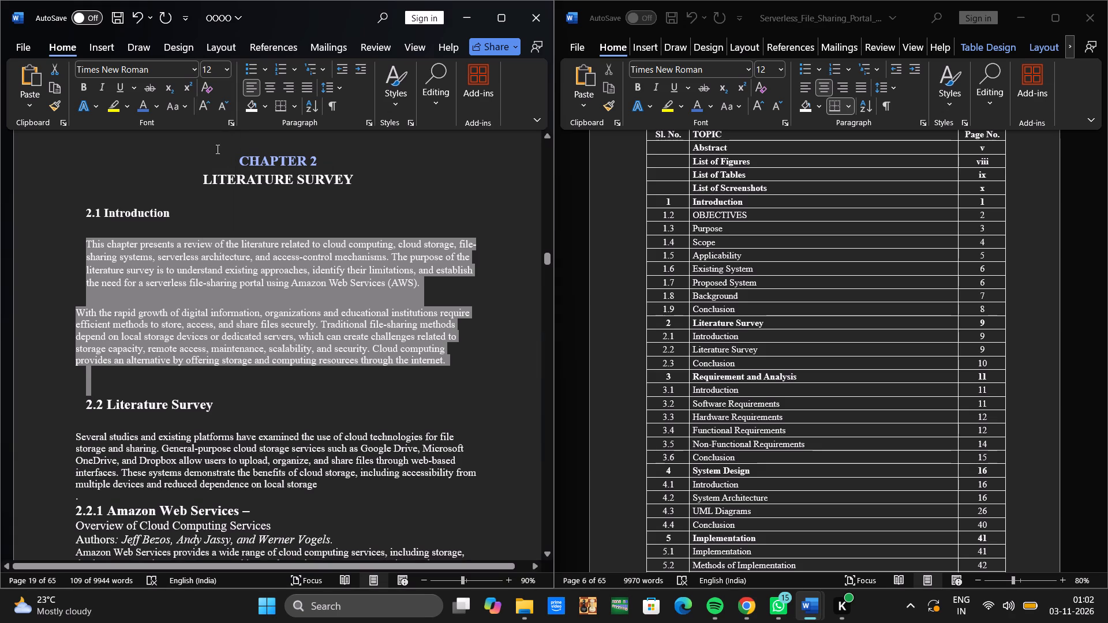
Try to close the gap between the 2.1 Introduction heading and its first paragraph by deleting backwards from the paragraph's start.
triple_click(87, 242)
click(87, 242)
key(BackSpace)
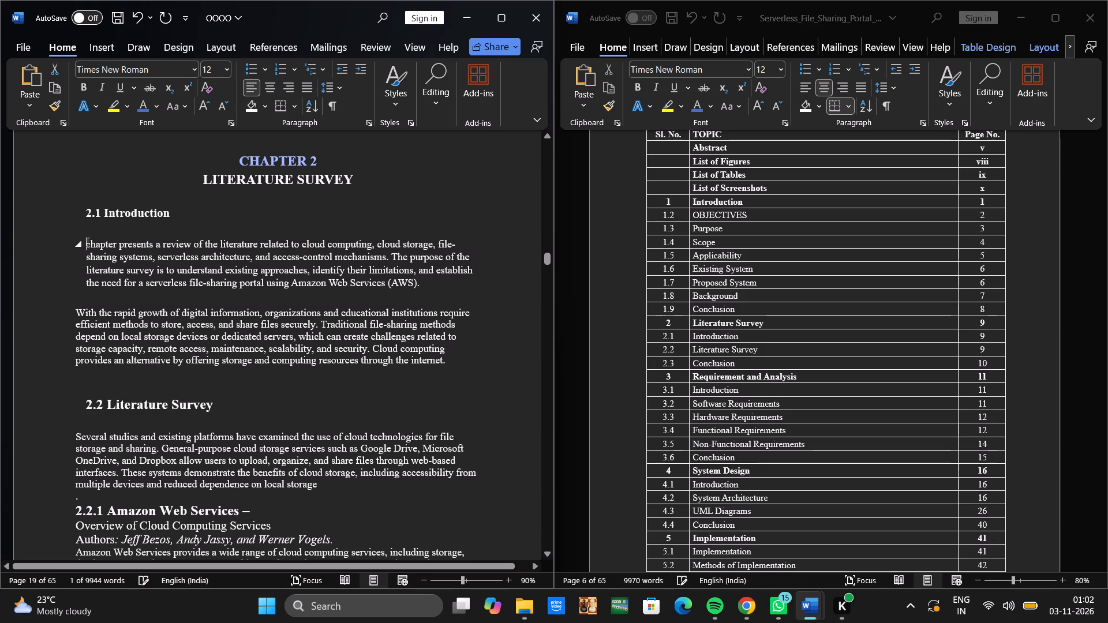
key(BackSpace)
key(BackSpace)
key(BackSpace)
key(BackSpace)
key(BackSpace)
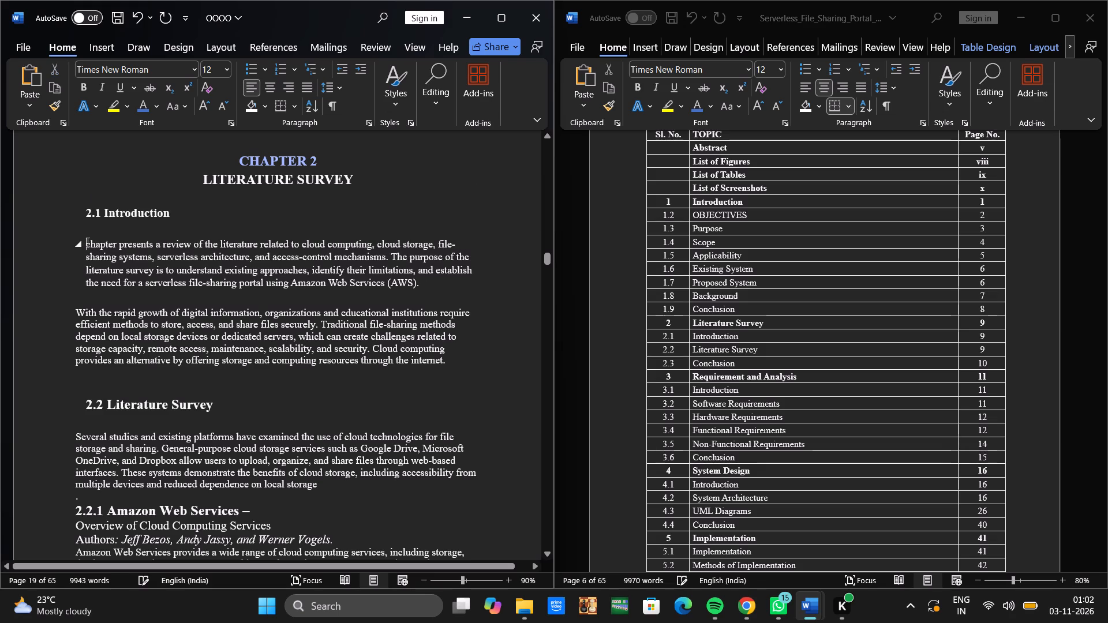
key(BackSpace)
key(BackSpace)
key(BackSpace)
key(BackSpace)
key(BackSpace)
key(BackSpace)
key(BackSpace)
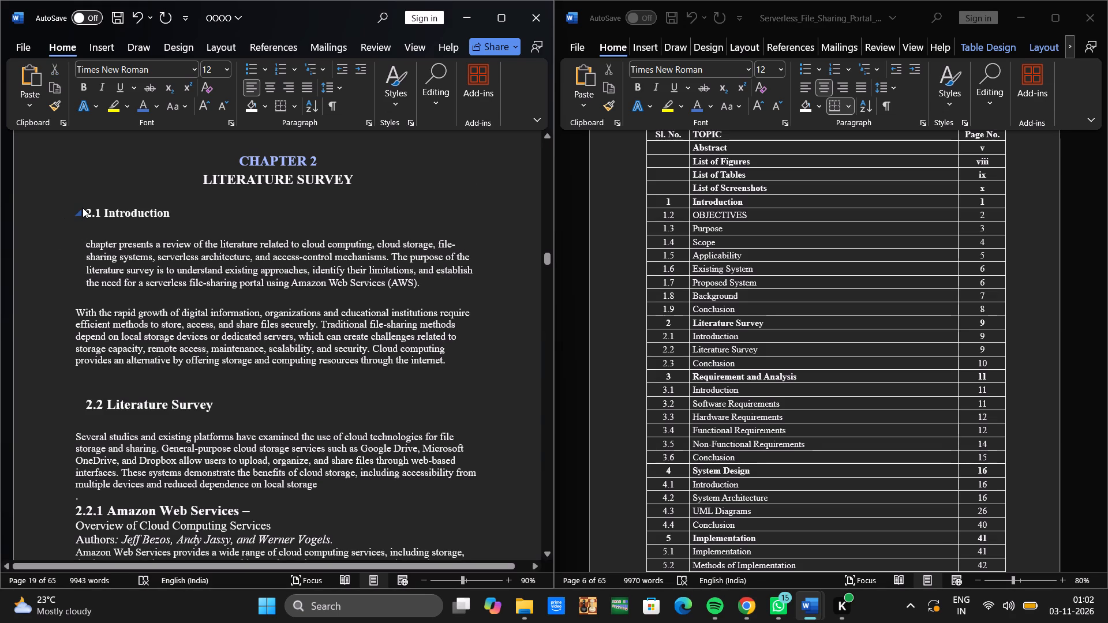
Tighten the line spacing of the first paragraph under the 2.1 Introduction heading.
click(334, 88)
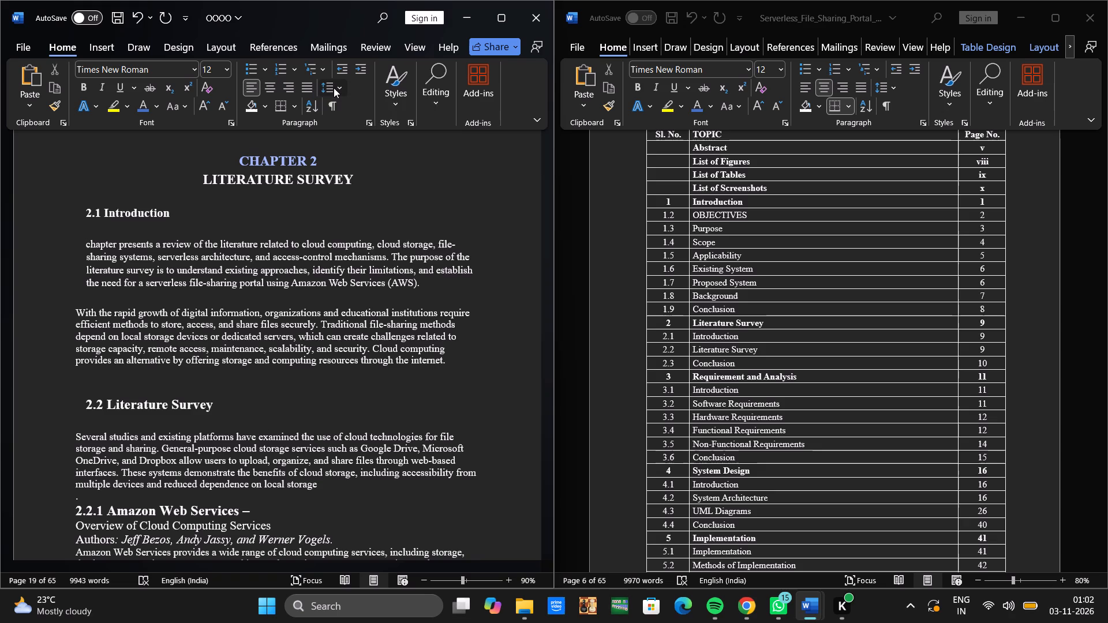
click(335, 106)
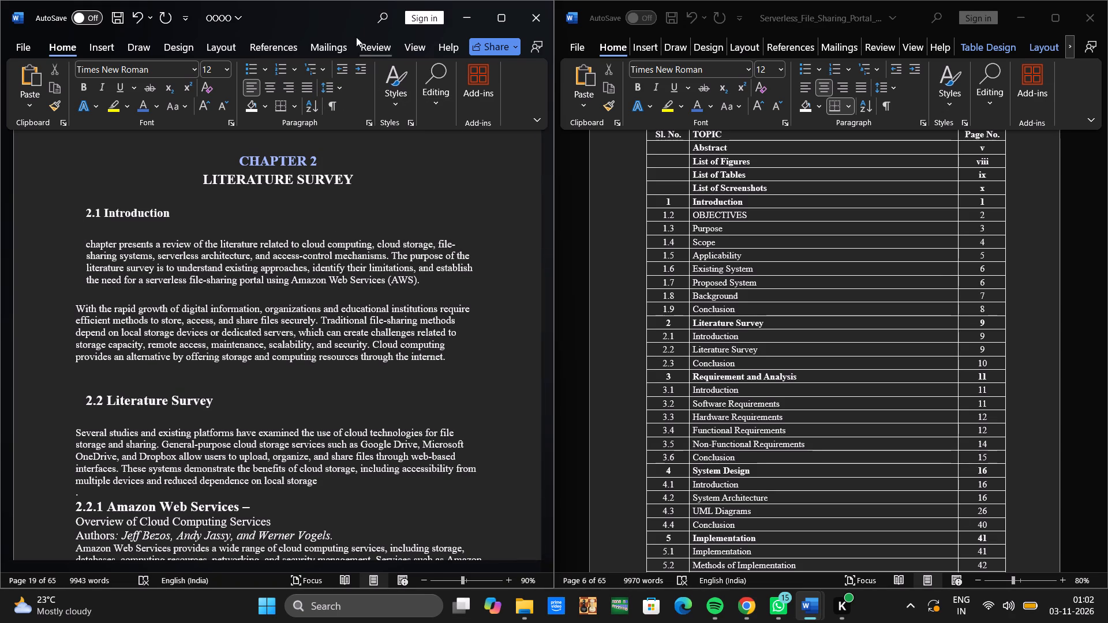
Undo the recent deletion, spacing, alignment, font and joining edits to the 2.1 Introduction heading and its first paragraph.
triple_click(137, 13)
triple_click(137, 13)
triple_click(137, 13)
triple_click(137, 13)
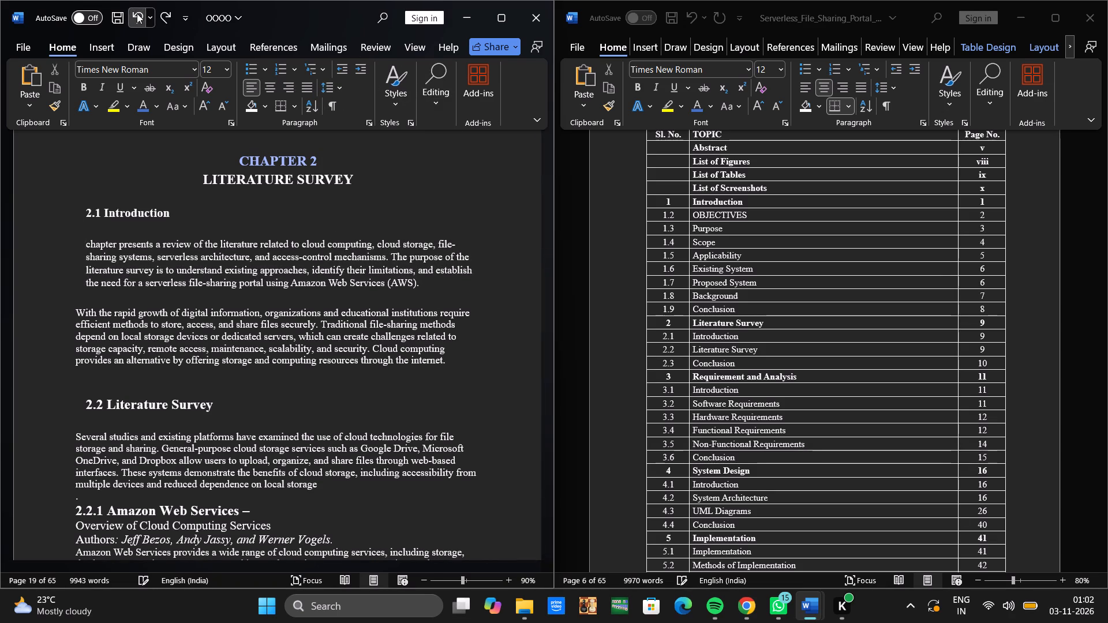
triple_click(137, 13)
triple_click(137, 13)
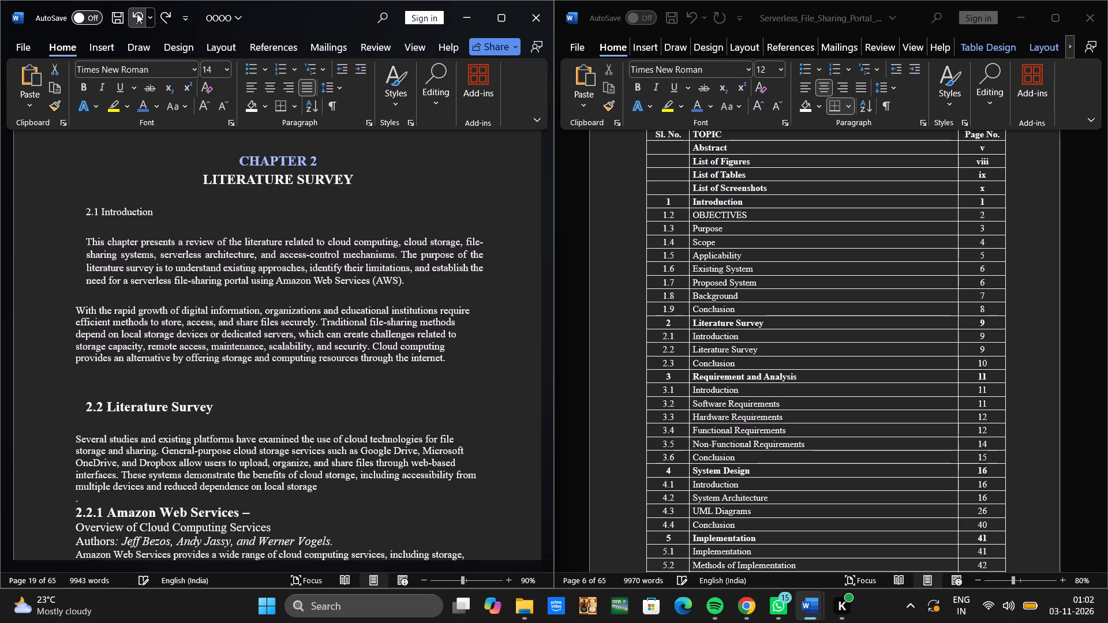
double_click(137, 13)
click(137, 13)
click(137, 13)
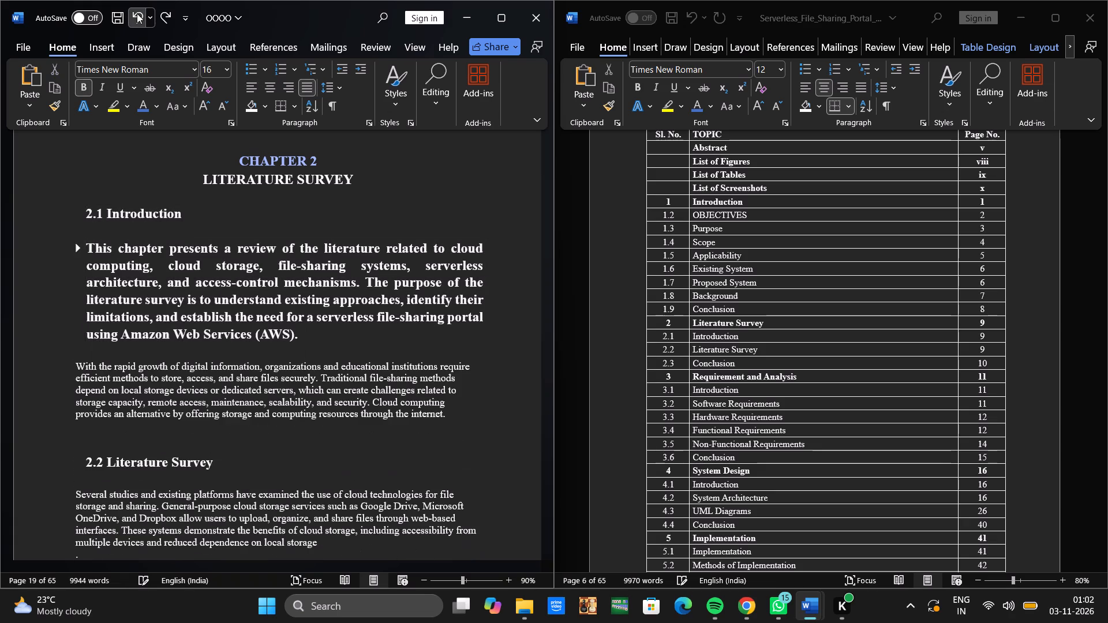
click(137, 13)
click(137, 13)
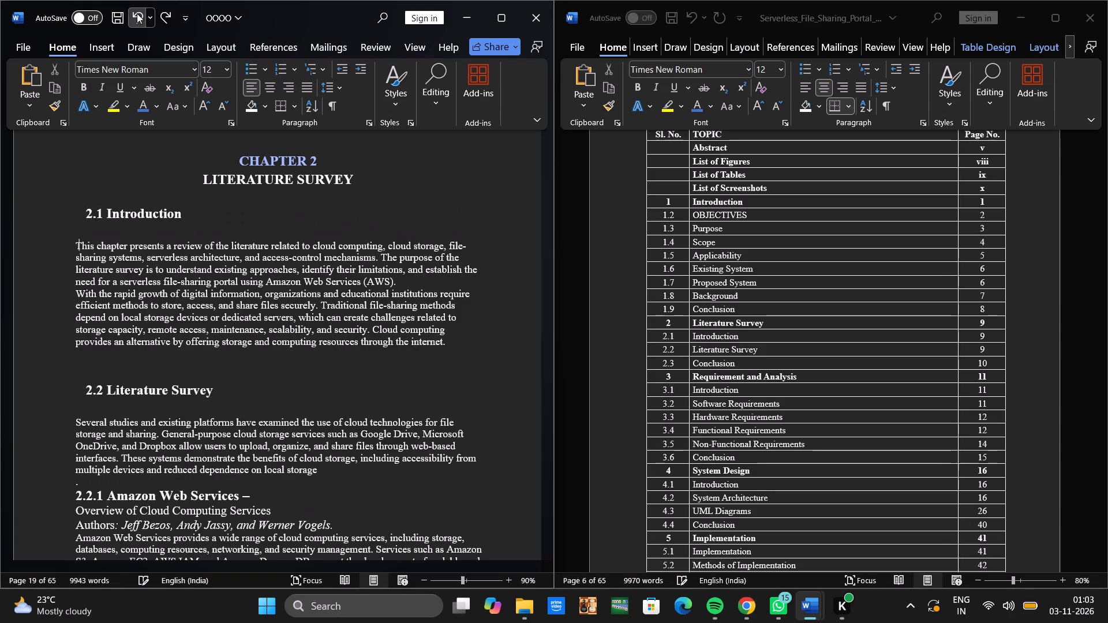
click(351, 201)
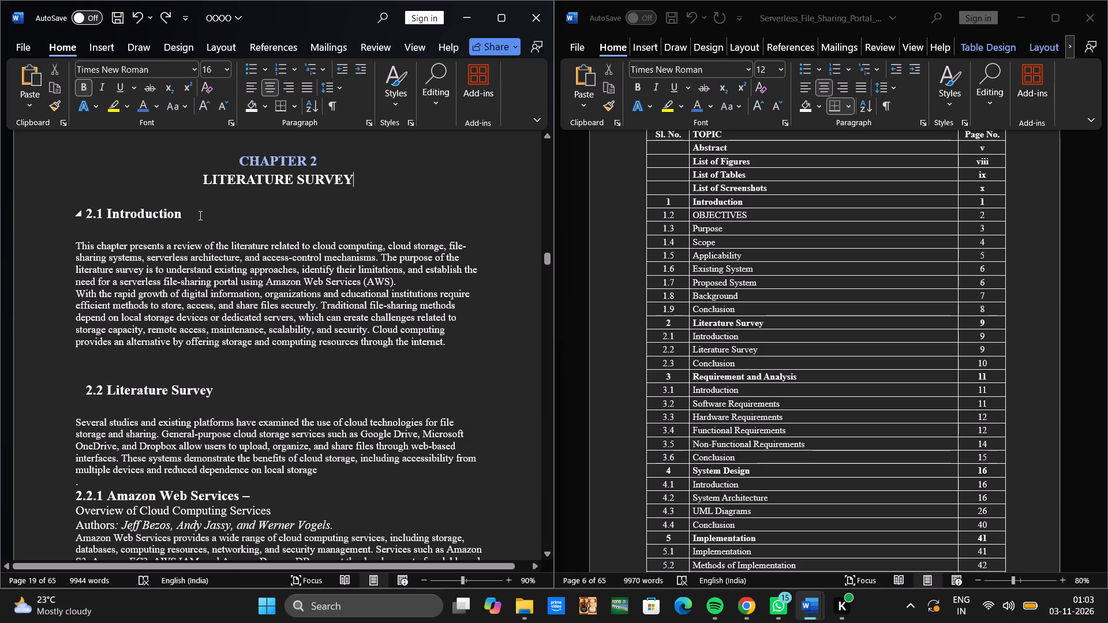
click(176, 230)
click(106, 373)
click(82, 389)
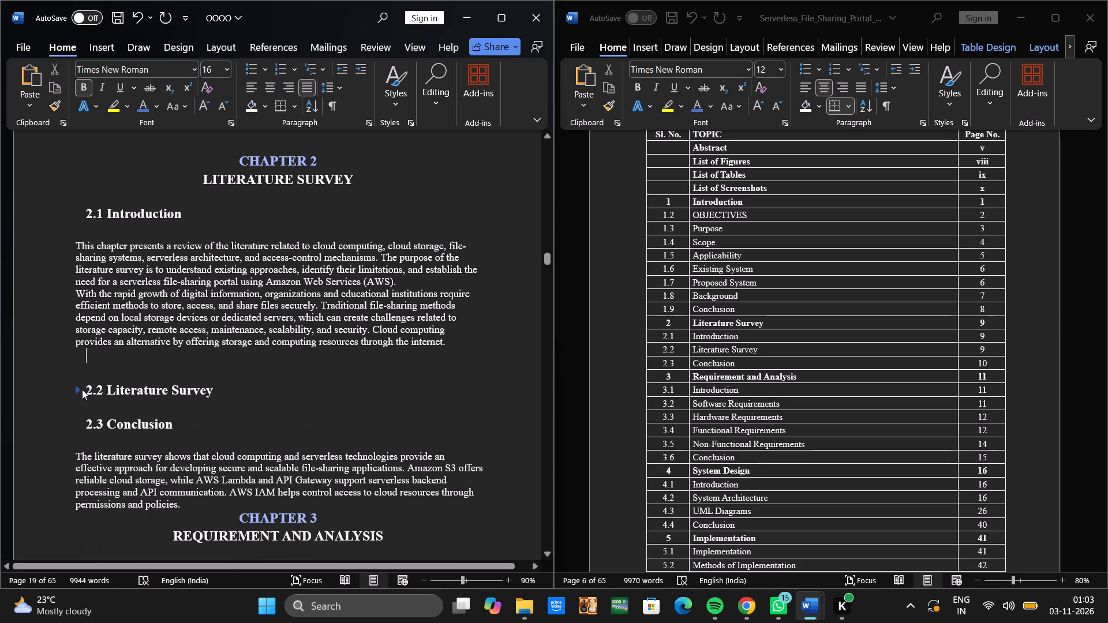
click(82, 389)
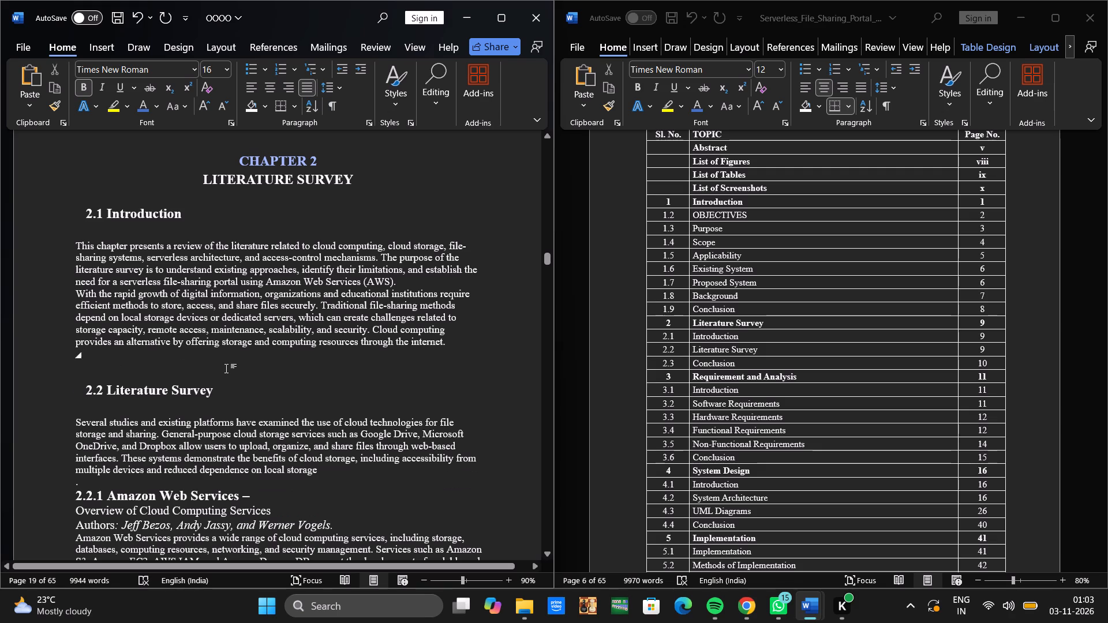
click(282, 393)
Compare the page positions of Chapter 2's sections and Table 2.2 with the other document's table of contents and List of Tables.
scroll(282, 393, down, 1)
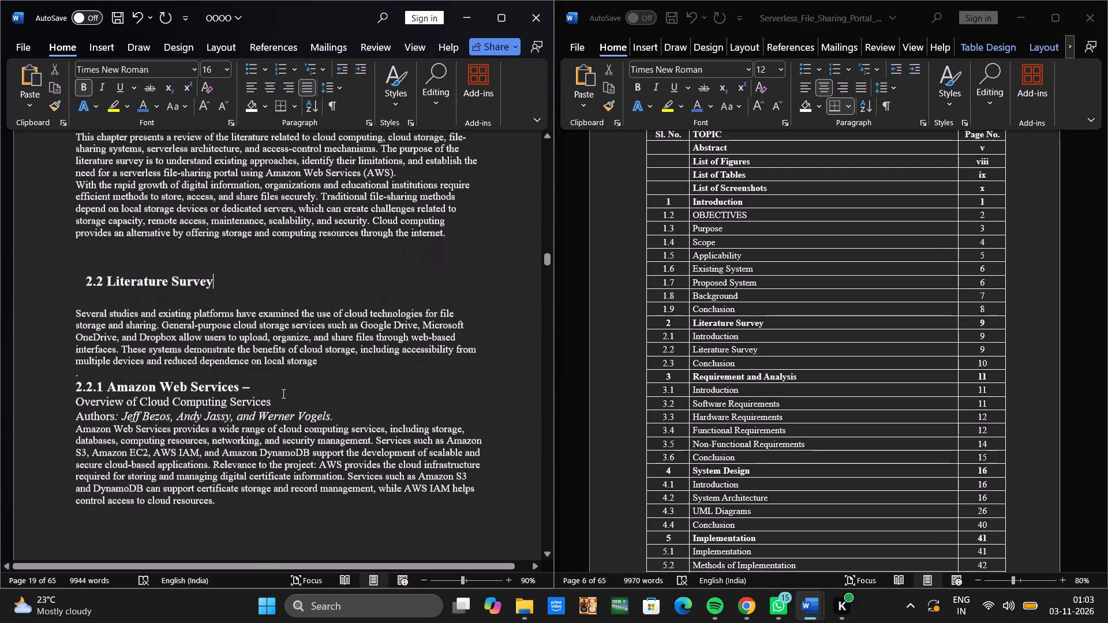
scroll(282, 393, down, 1)
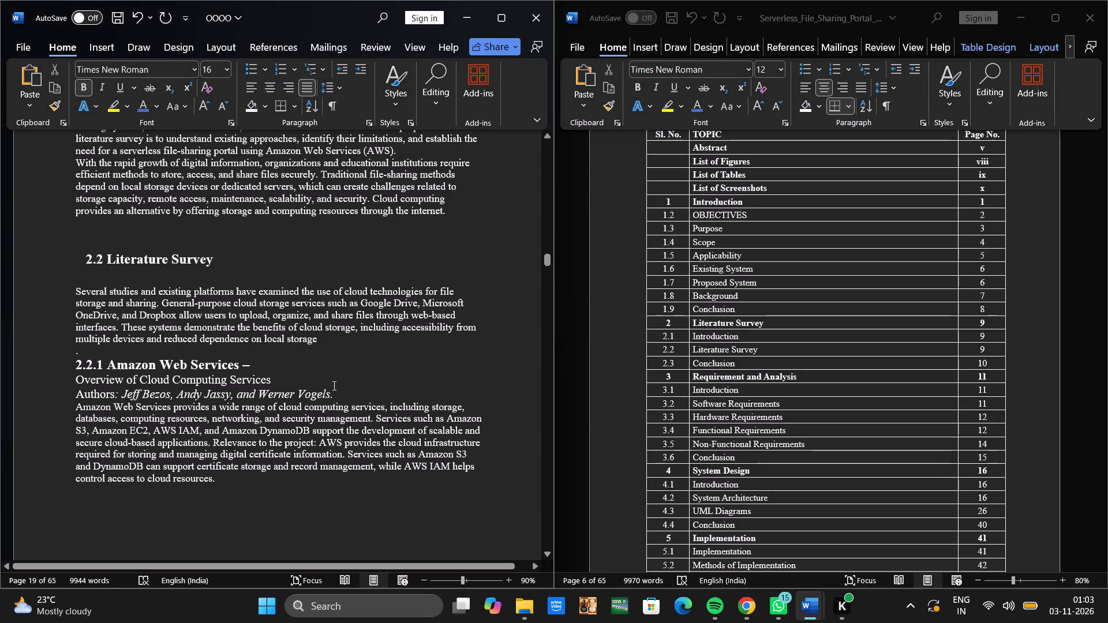
scroll(333, 385, down, 1)
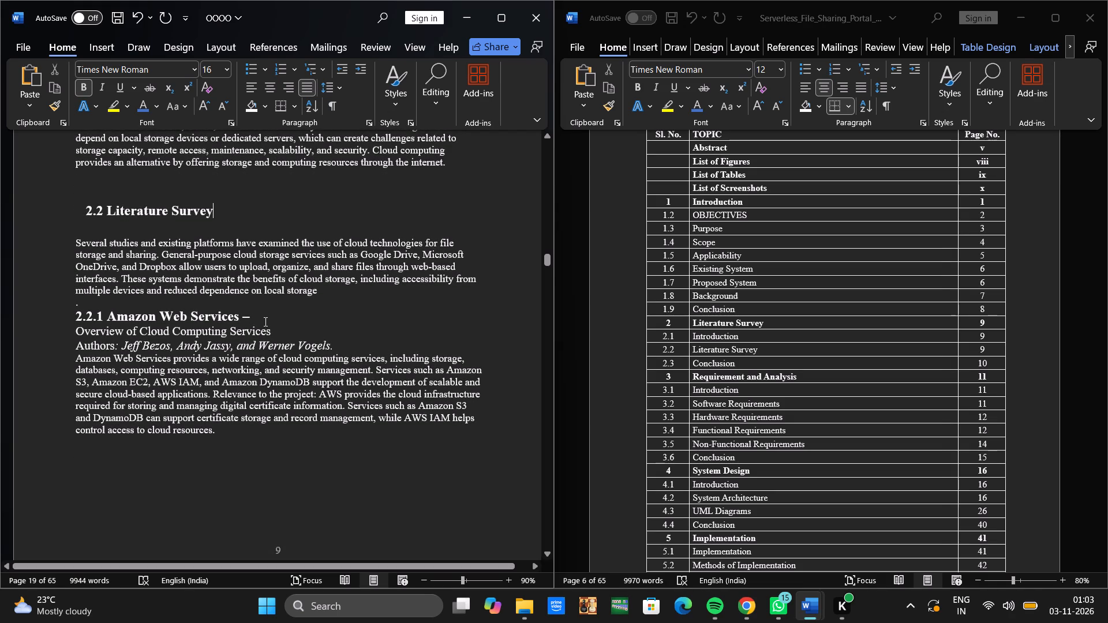
scroll(263, 321, down, 2)
scroll(263, 321, up, 1)
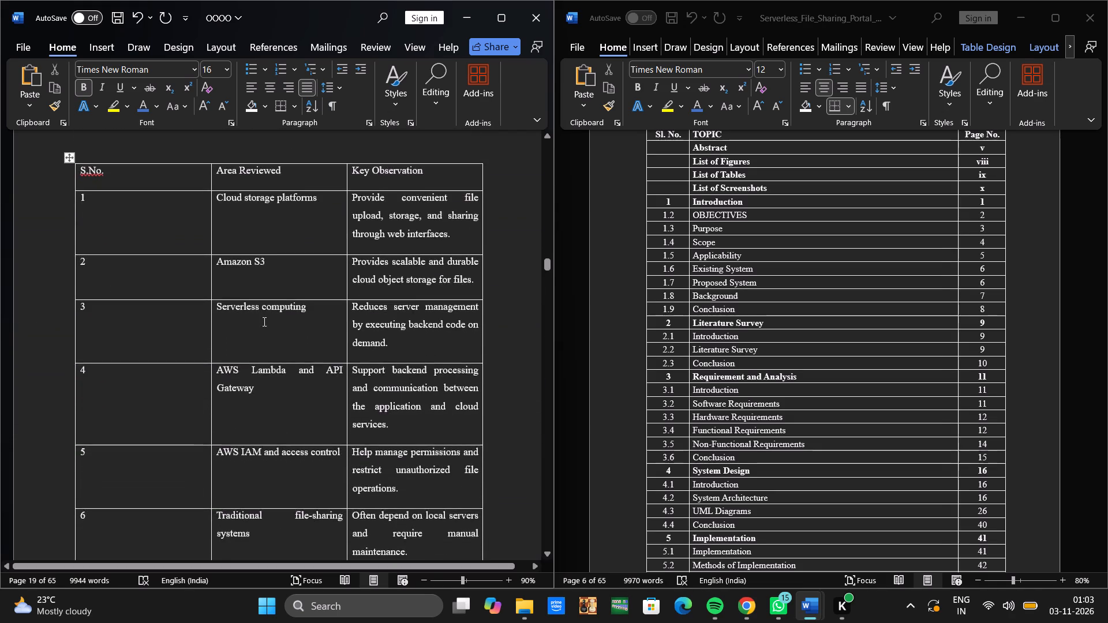
scroll(263, 321, up, 3)
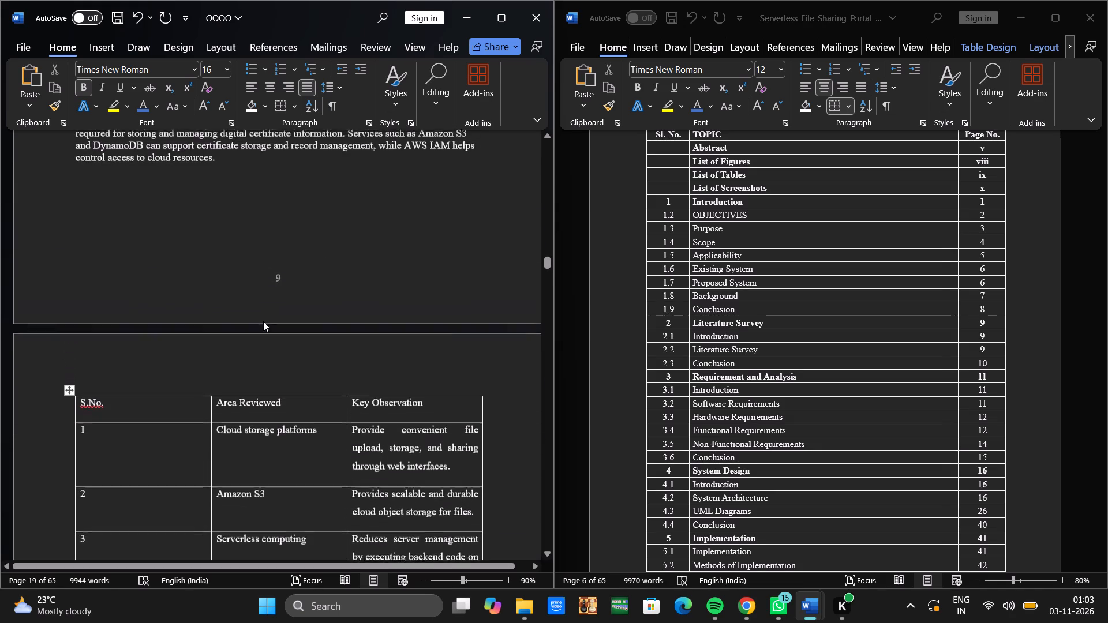
scroll(263, 321, up, 2)
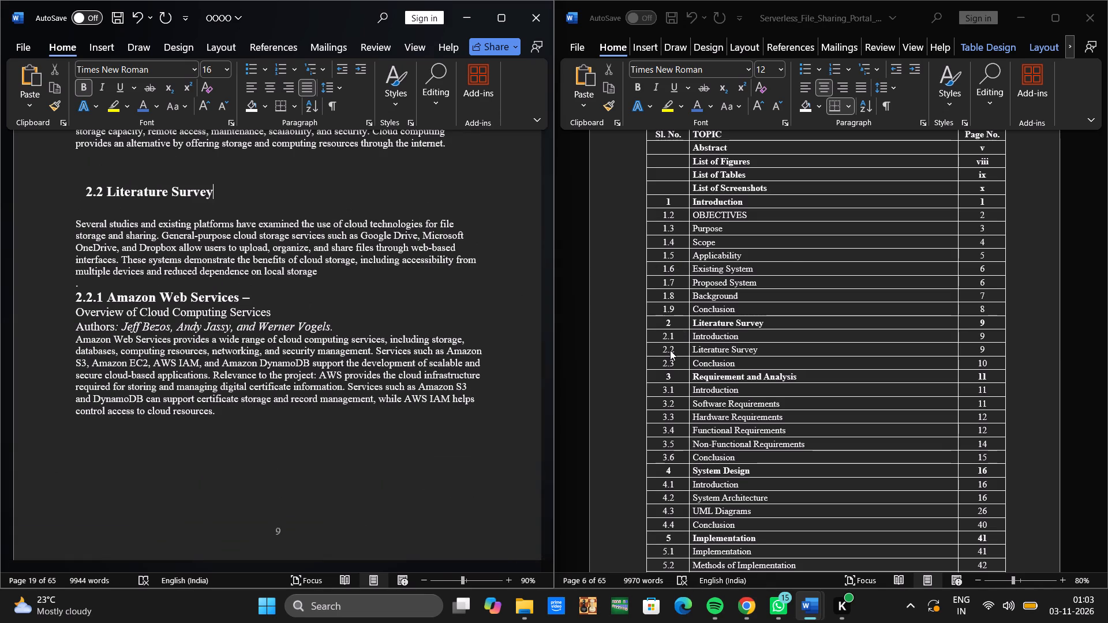
scroll(670, 350, down, 1)
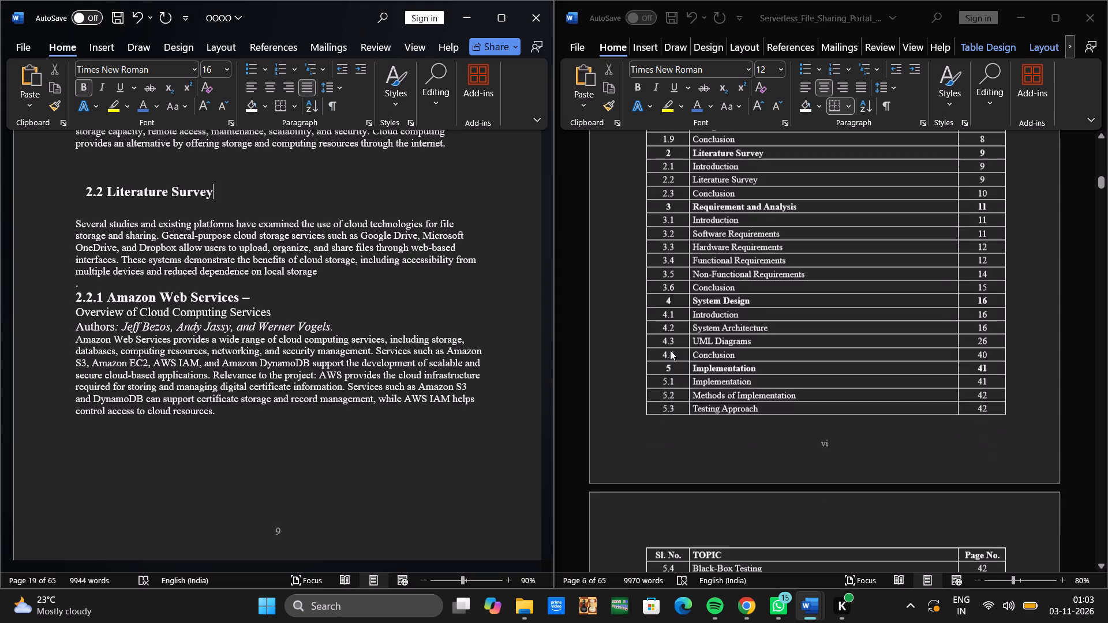
scroll(422, 417, down, 5)
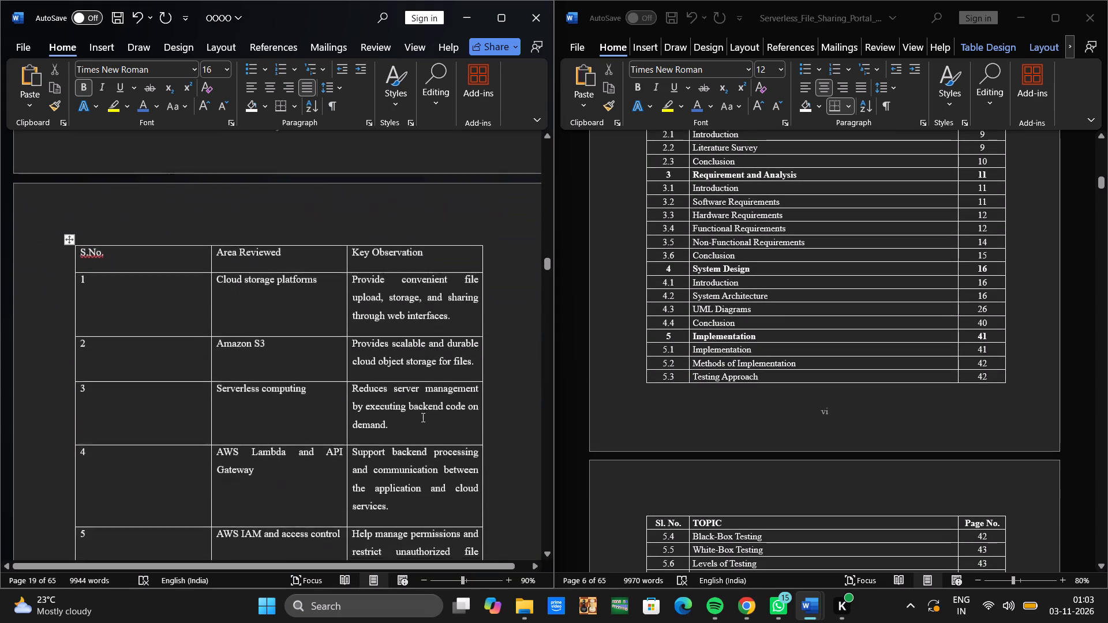
scroll(422, 417, down, 2)
right_click(422, 417)
scroll(422, 417, down, 1)
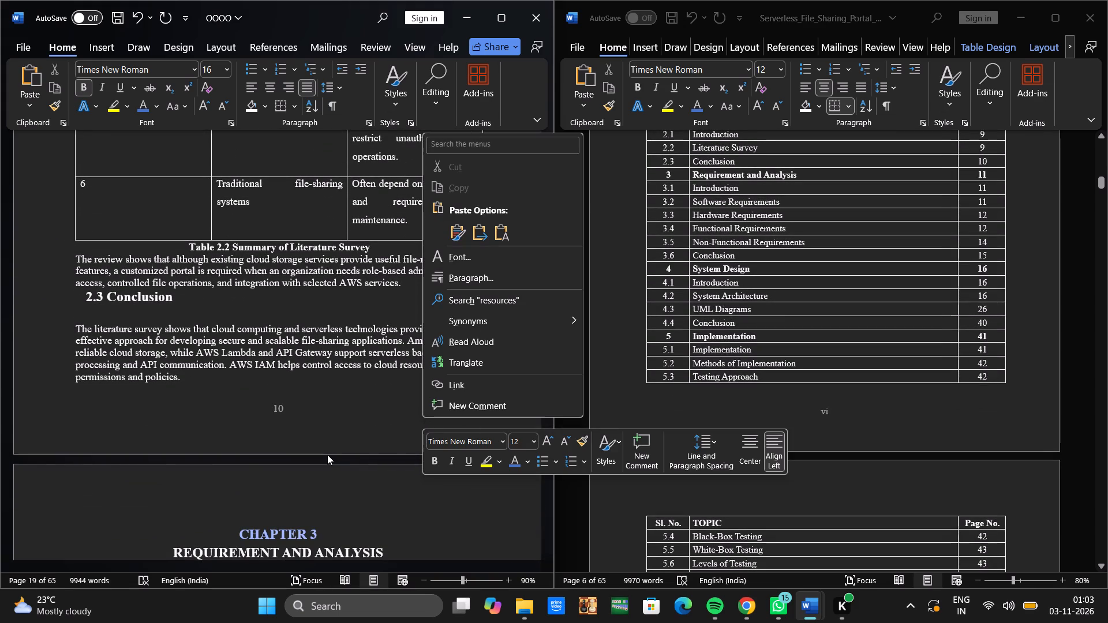
click(353, 403)
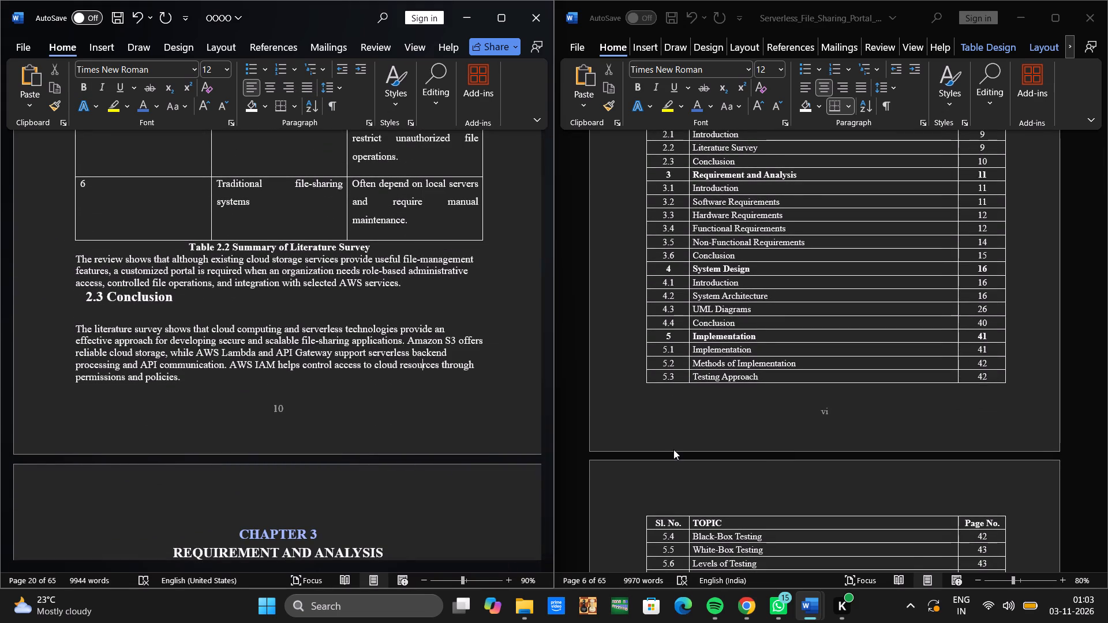
scroll(673, 449, down, 7)
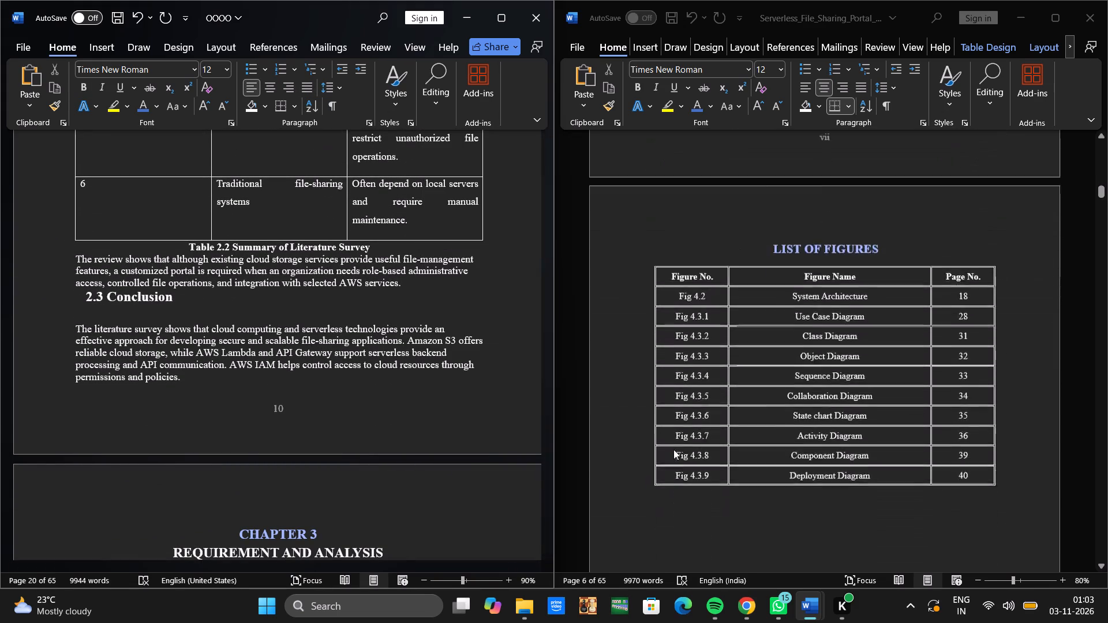
scroll(673, 449, down, 6)
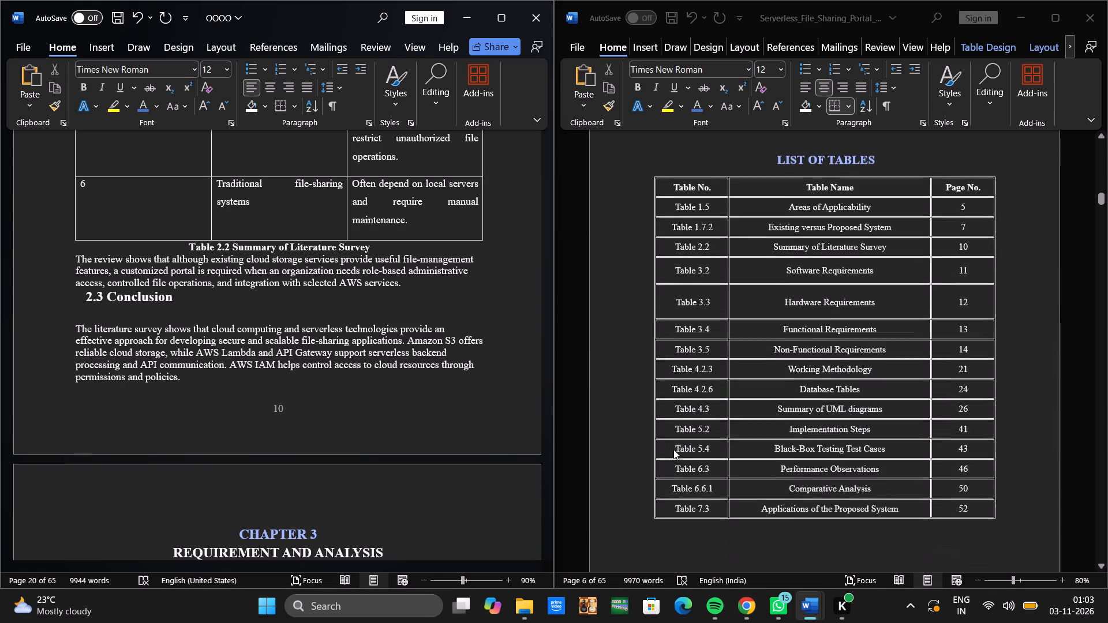
scroll(673, 449, down, 2)
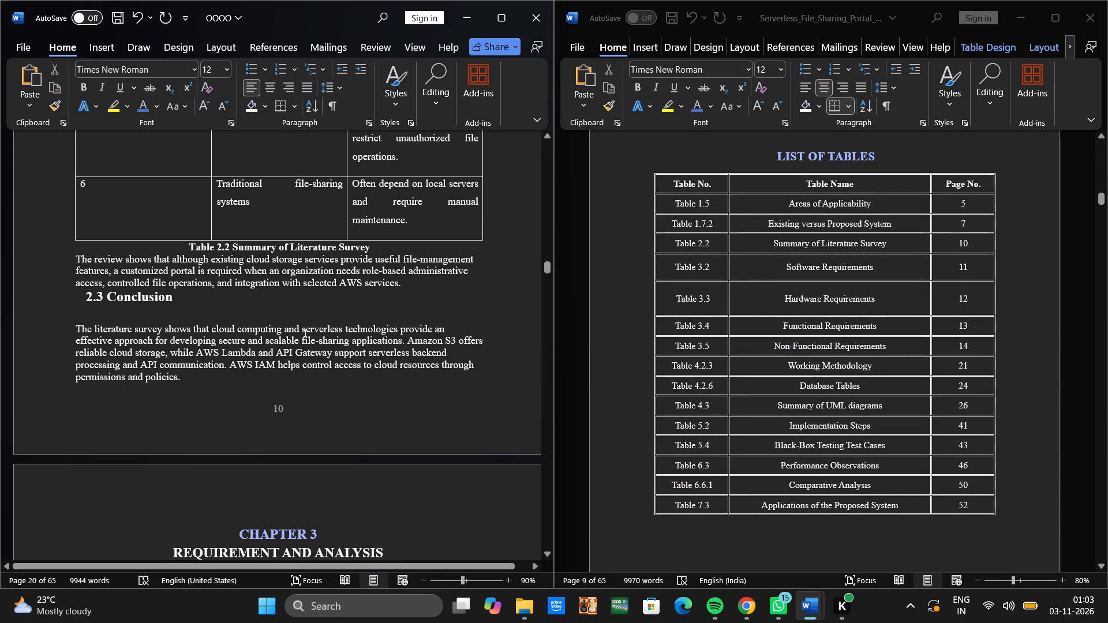
Insert a blank line between the paragraph below Table 2.2 and the 2.3 Conclusion heading.
click(429, 284)
key(backslash)
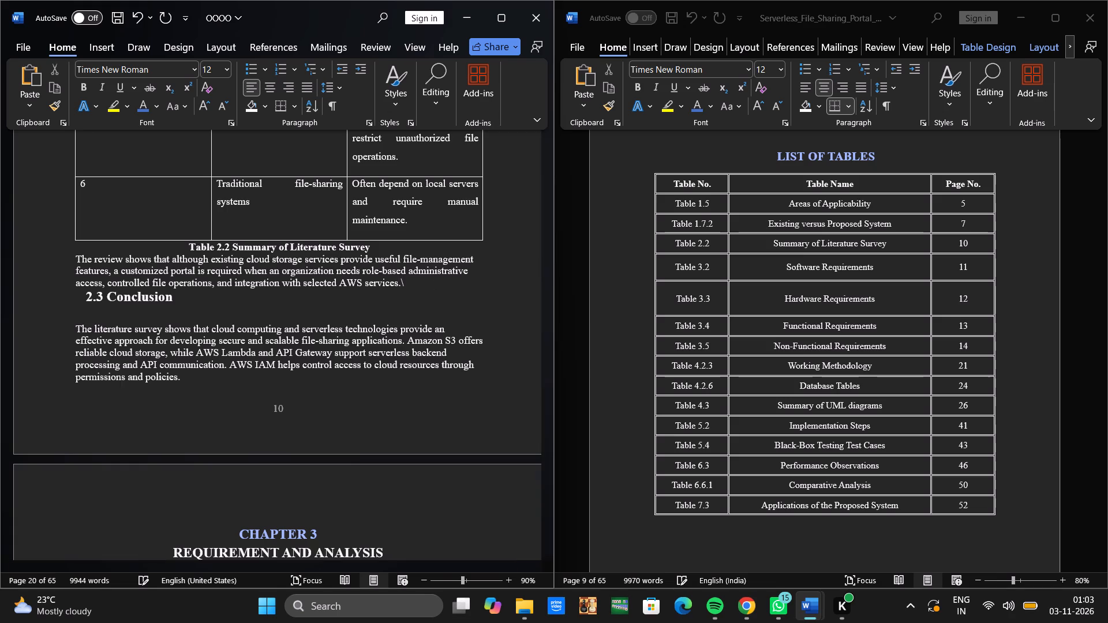
key(BackSpace)
key(Return)
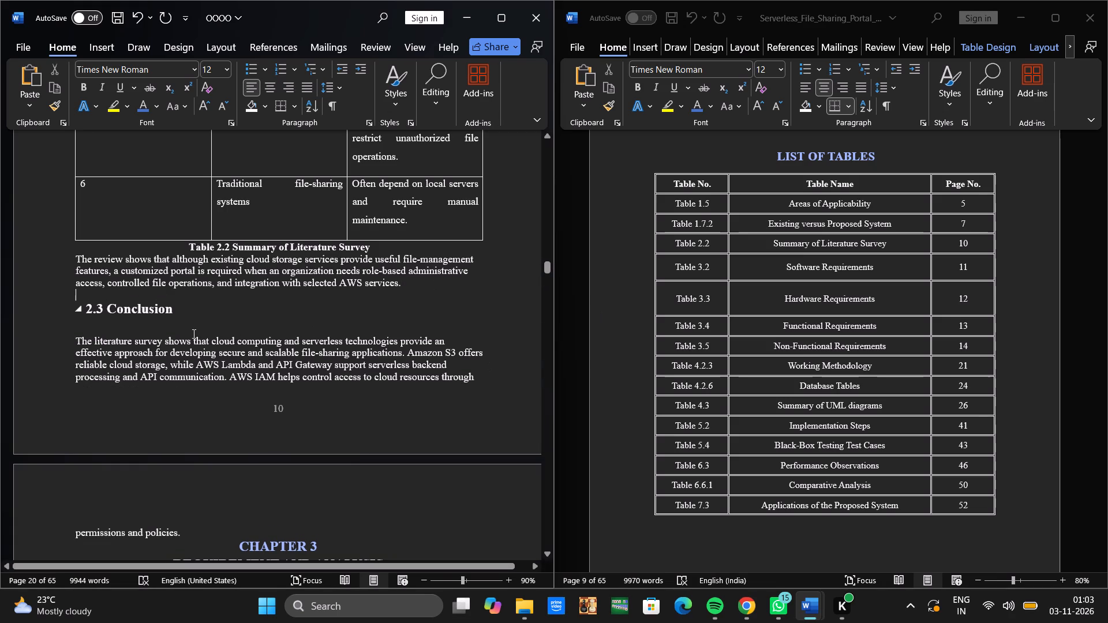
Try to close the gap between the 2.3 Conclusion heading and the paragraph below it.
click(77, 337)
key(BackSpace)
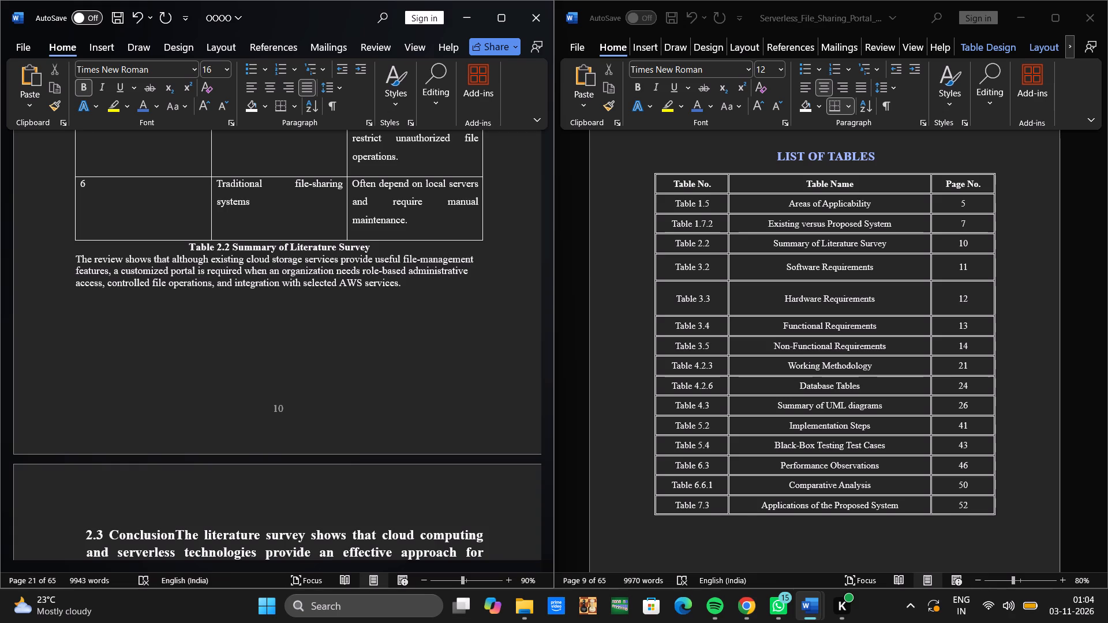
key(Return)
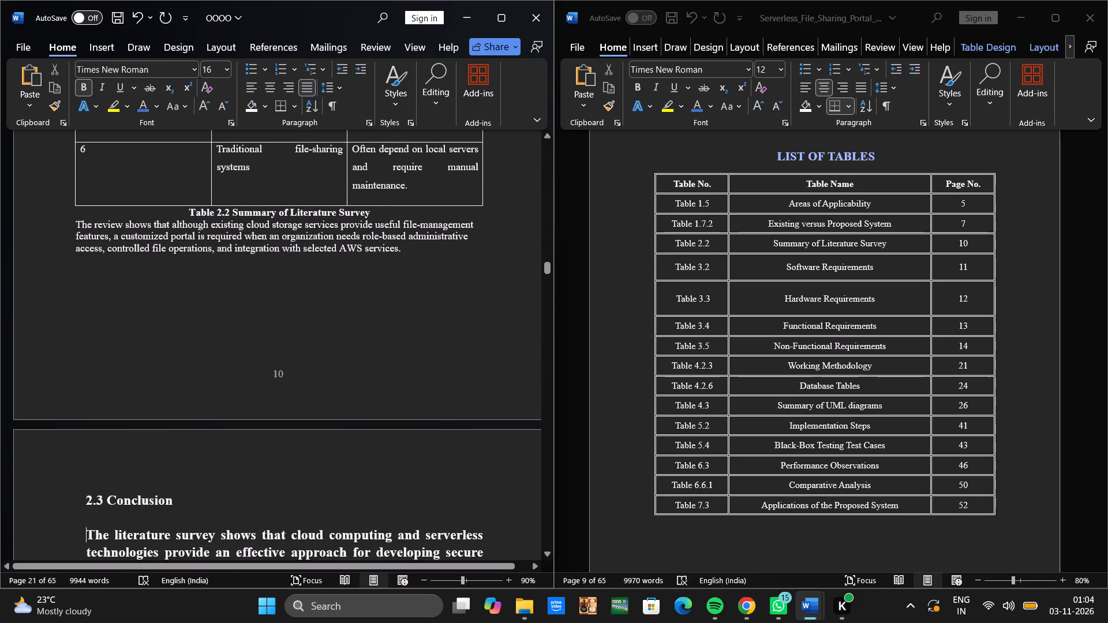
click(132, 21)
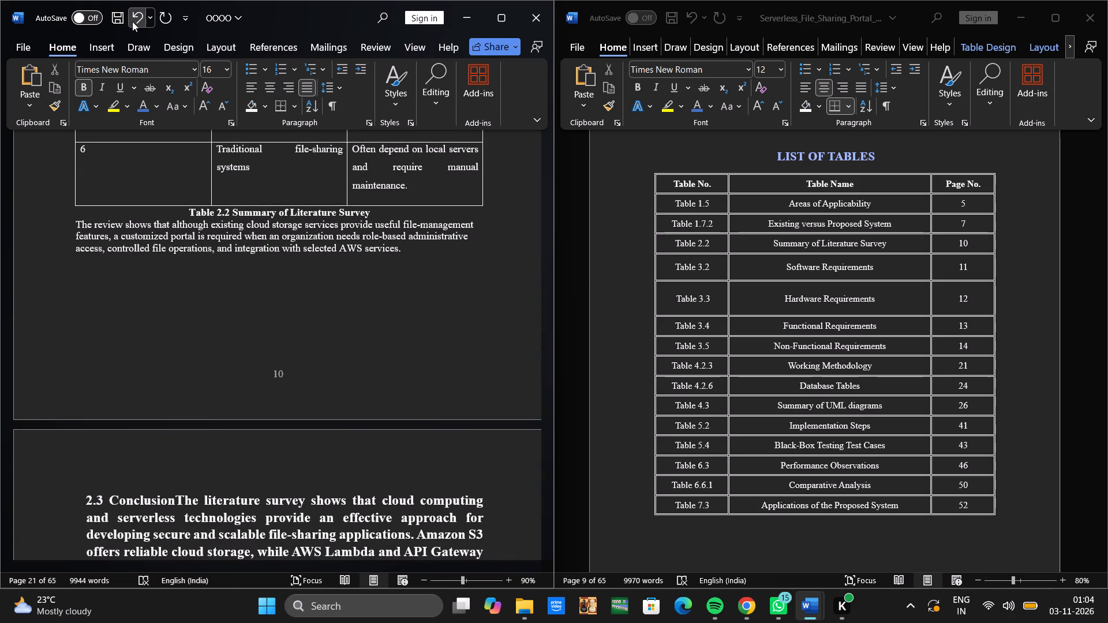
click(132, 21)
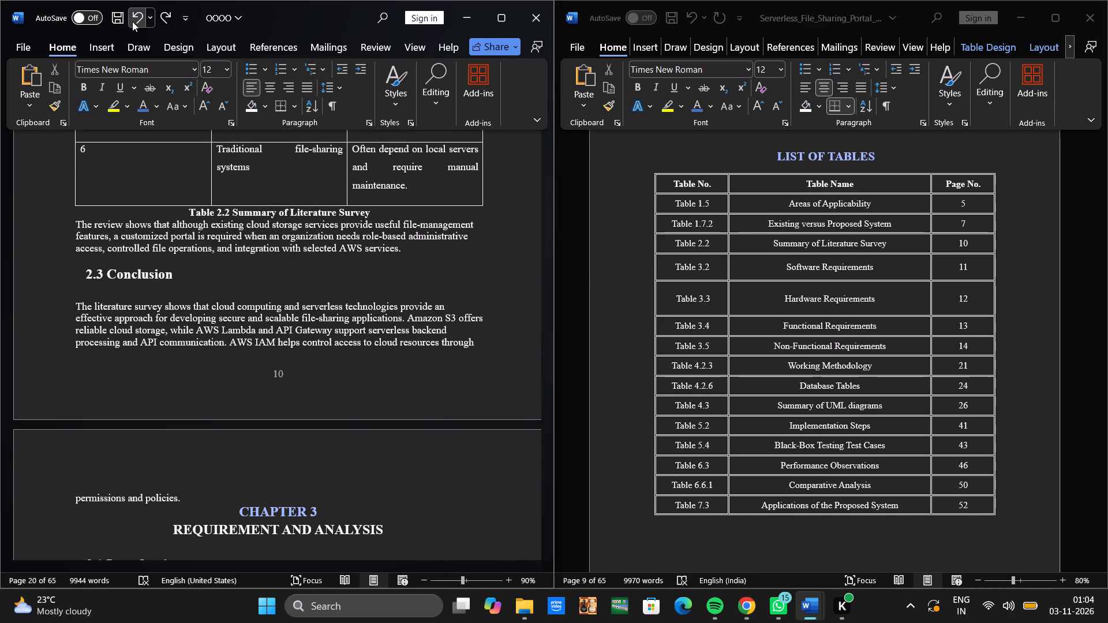
Undo the blank line inserted above the 2.3 Conclusion heading.
click(132, 21)
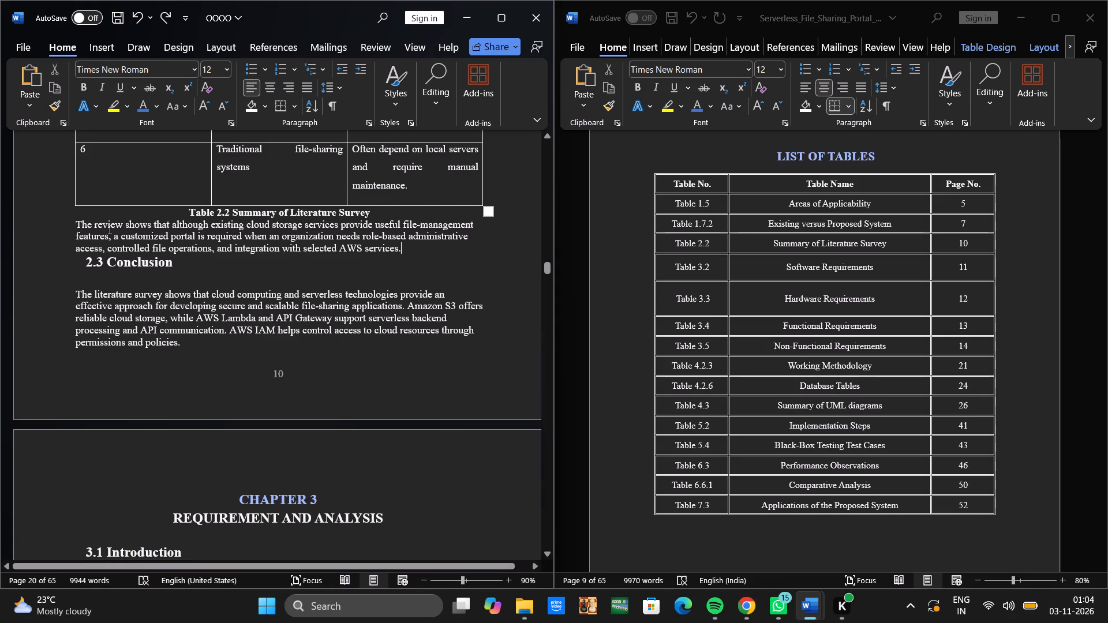
Delete the review paragraph below the Table 2.2 caption and insert a blank line above the 2.3 Conclusion heading.
click(80, 227)
drag(80, 227, 350, 261)
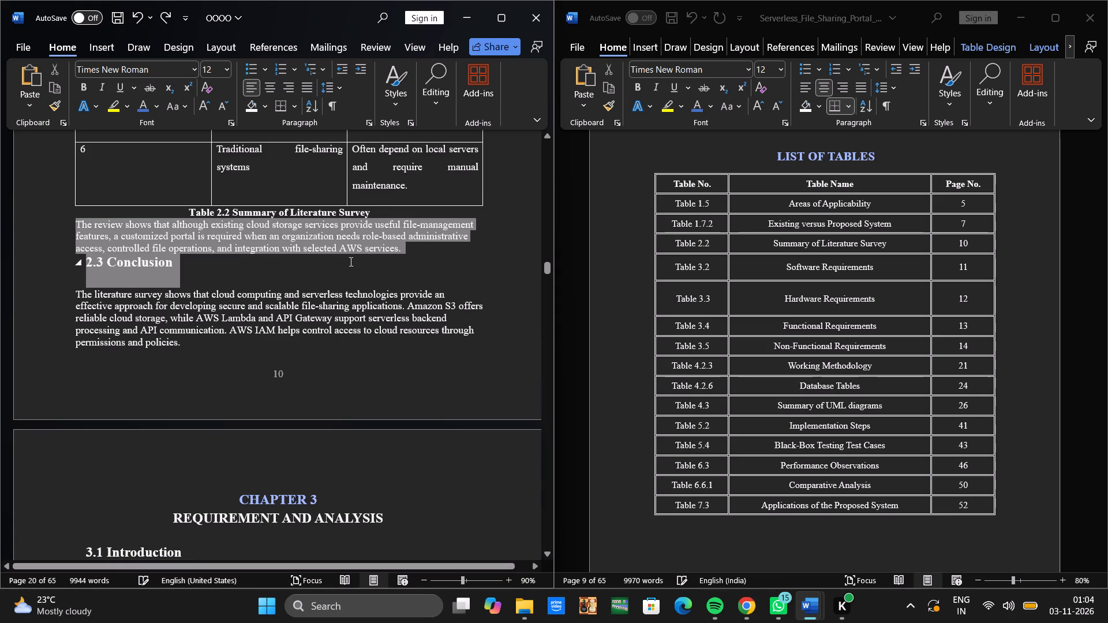
drag(350, 261, 409, 249)
key(BackSpace)
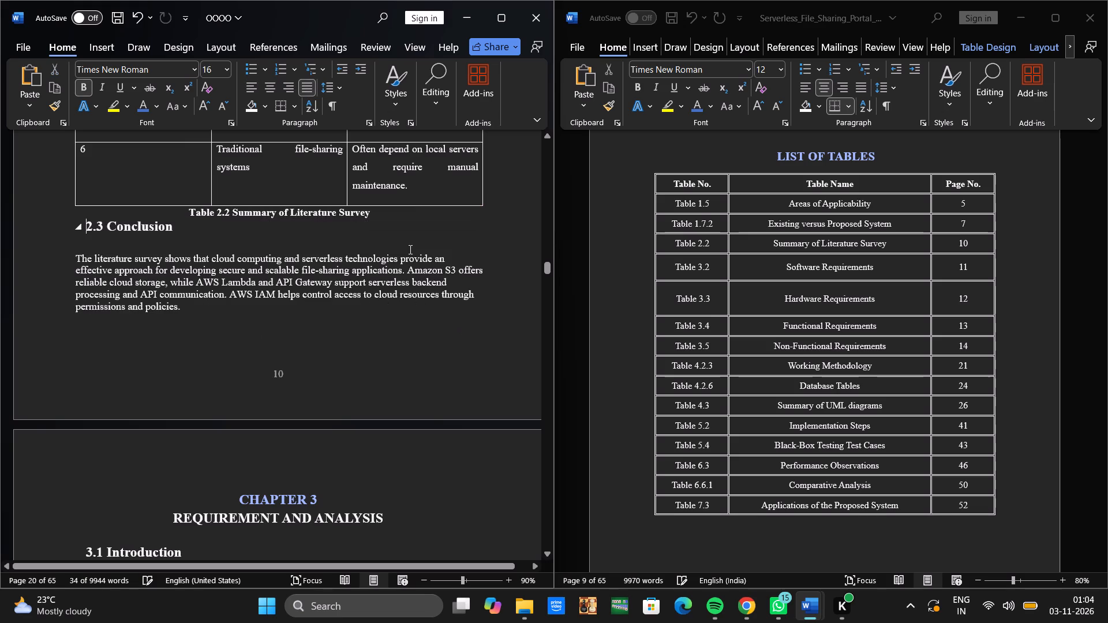
key(Return)
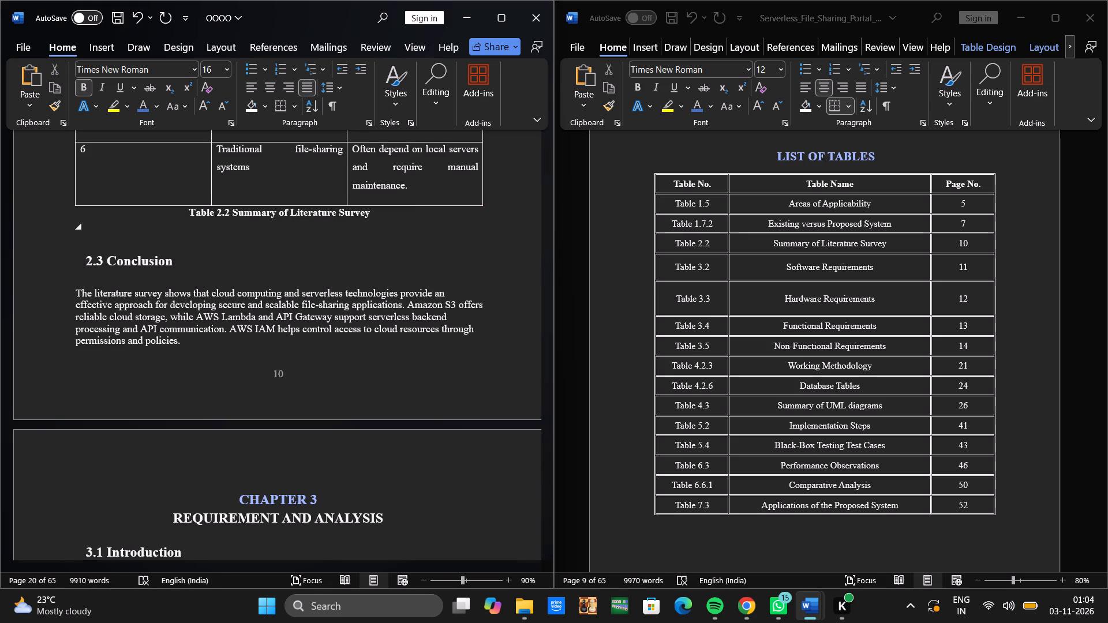
Insert a blank line between the last 3.1 Introduction paragraph and the 3.2 Software Requirements heading.
scroll(409, 249, up, 1)
scroll(409, 249, down, 1)
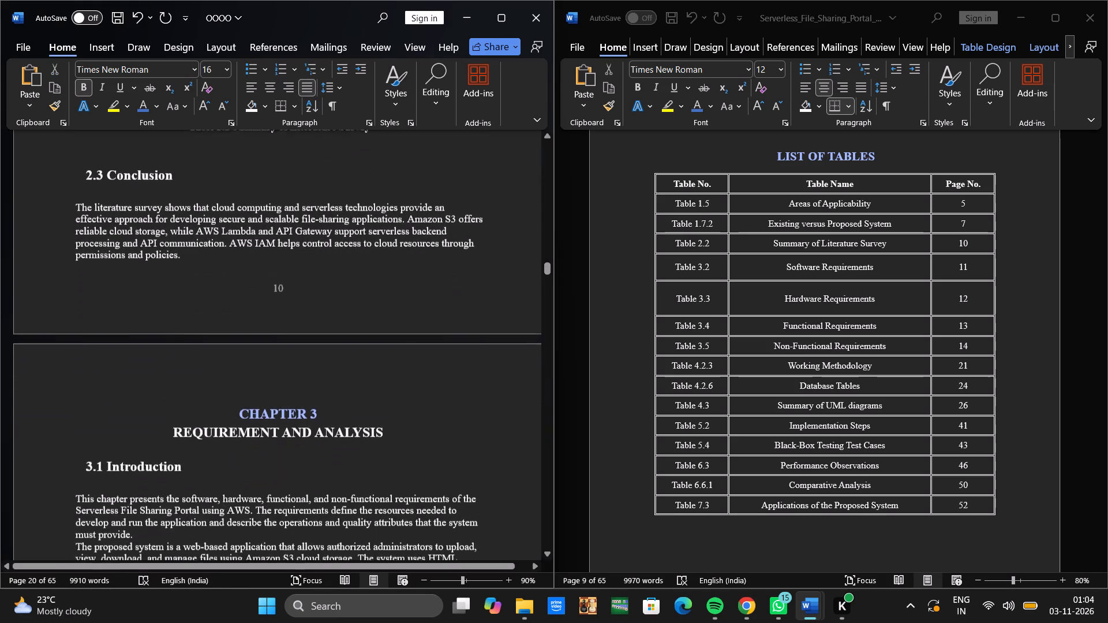
scroll(409, 249, down, 2)
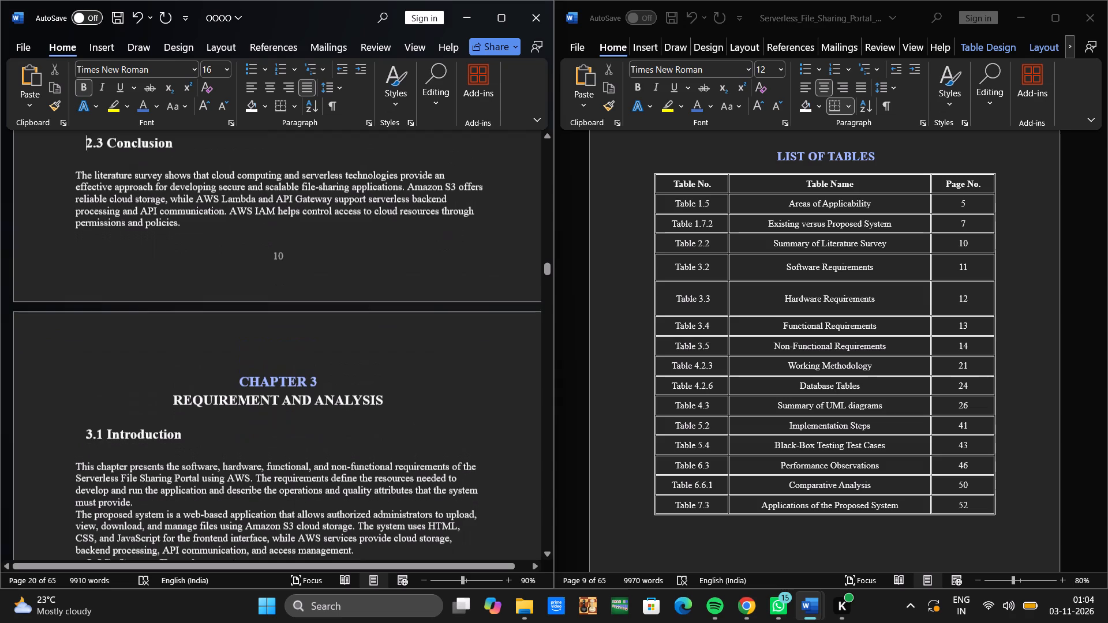
scroll(409, 249, down, 1)
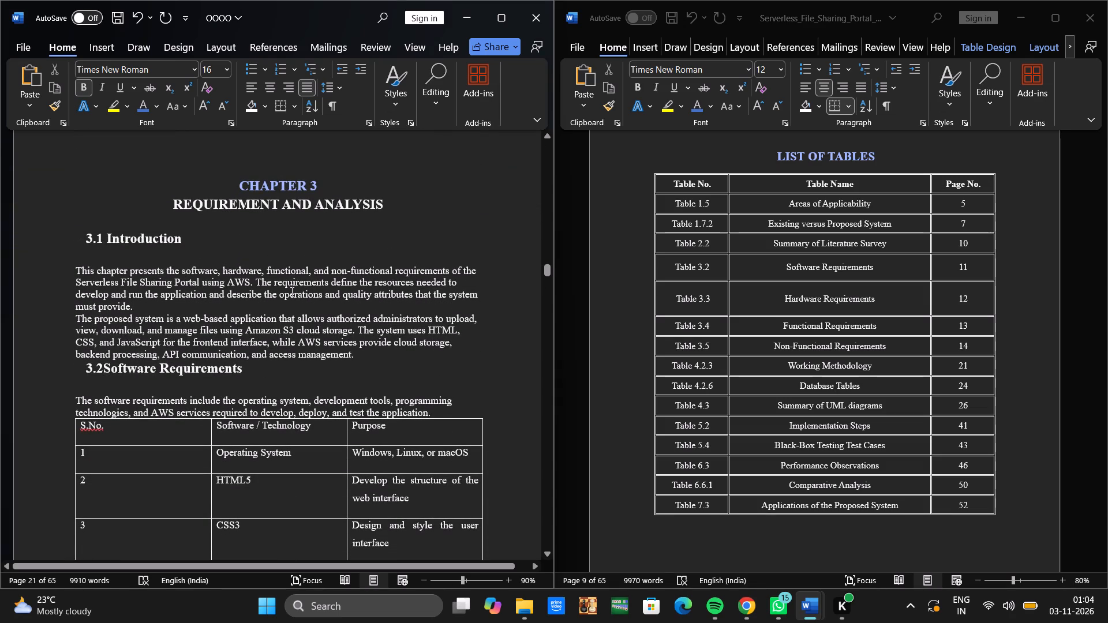
click(360, 354)
key(Return)
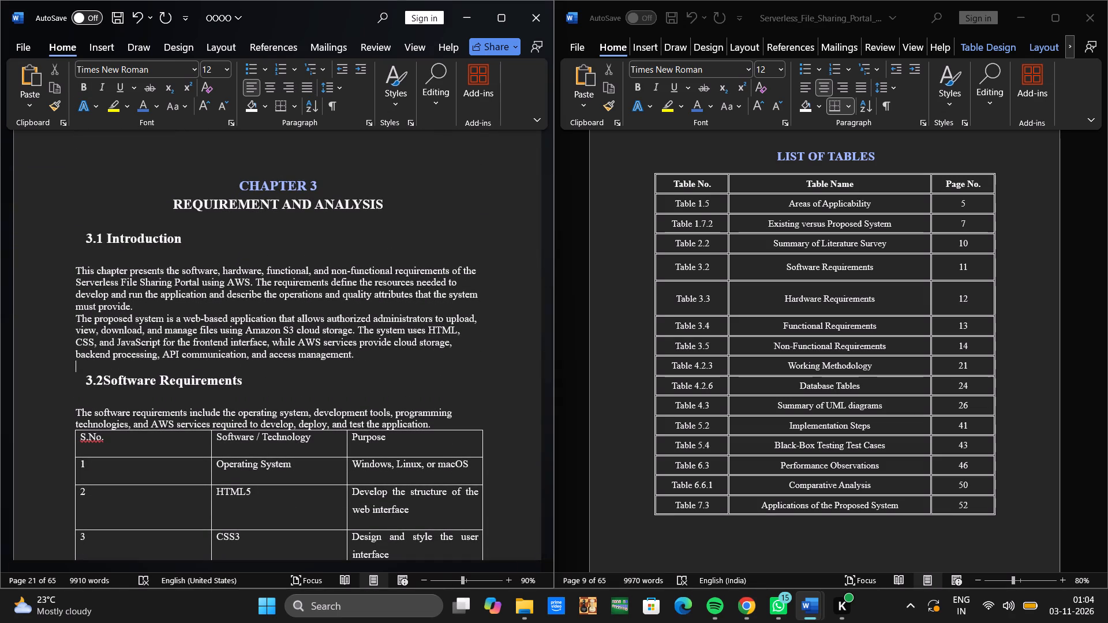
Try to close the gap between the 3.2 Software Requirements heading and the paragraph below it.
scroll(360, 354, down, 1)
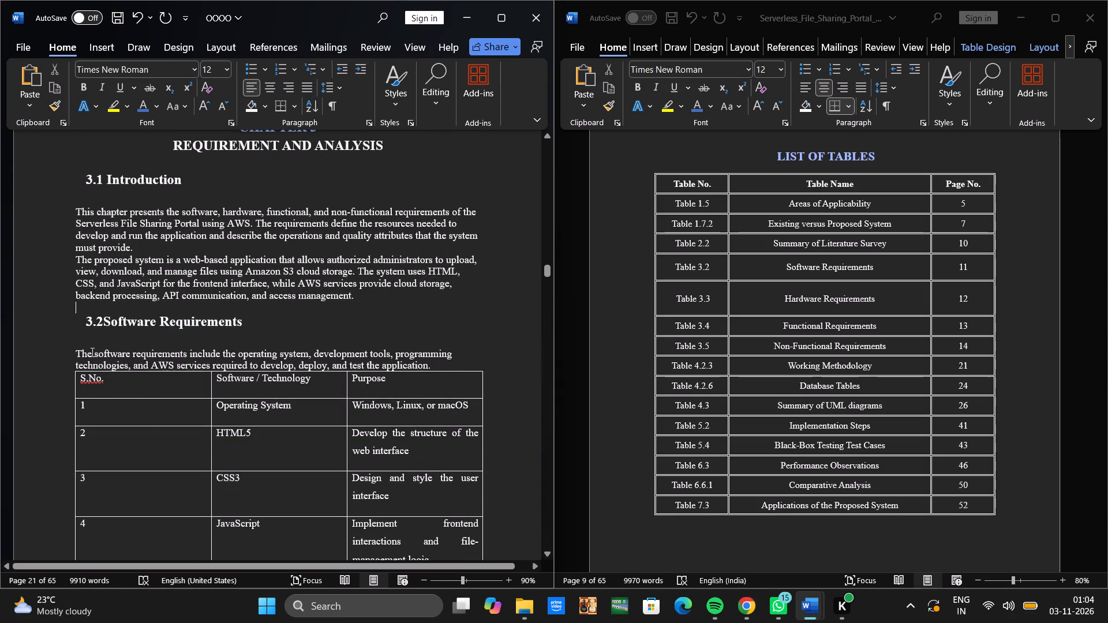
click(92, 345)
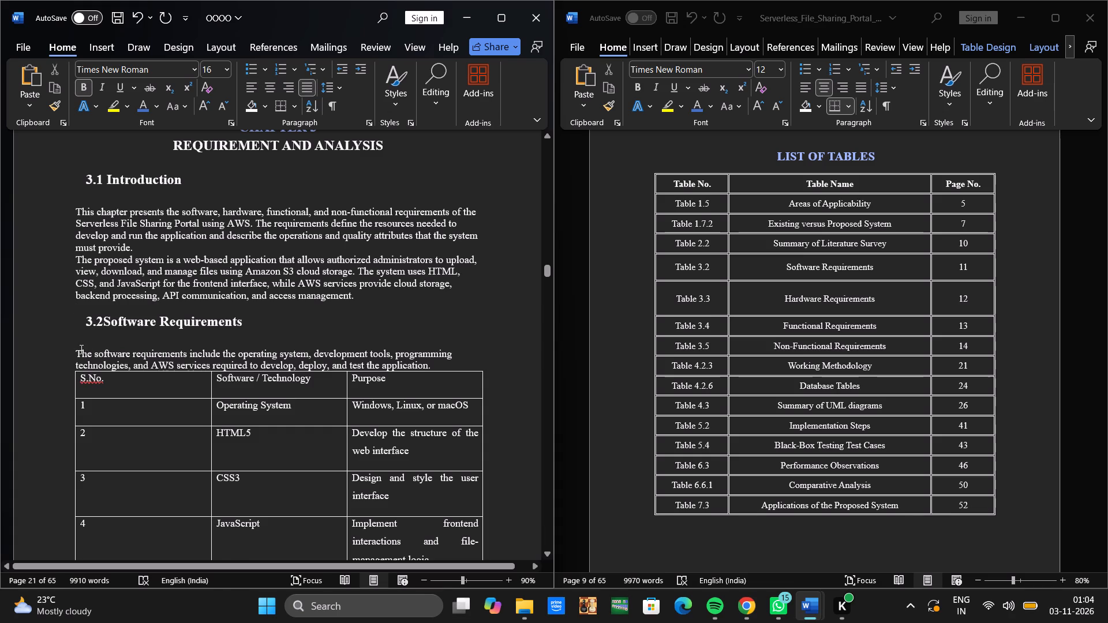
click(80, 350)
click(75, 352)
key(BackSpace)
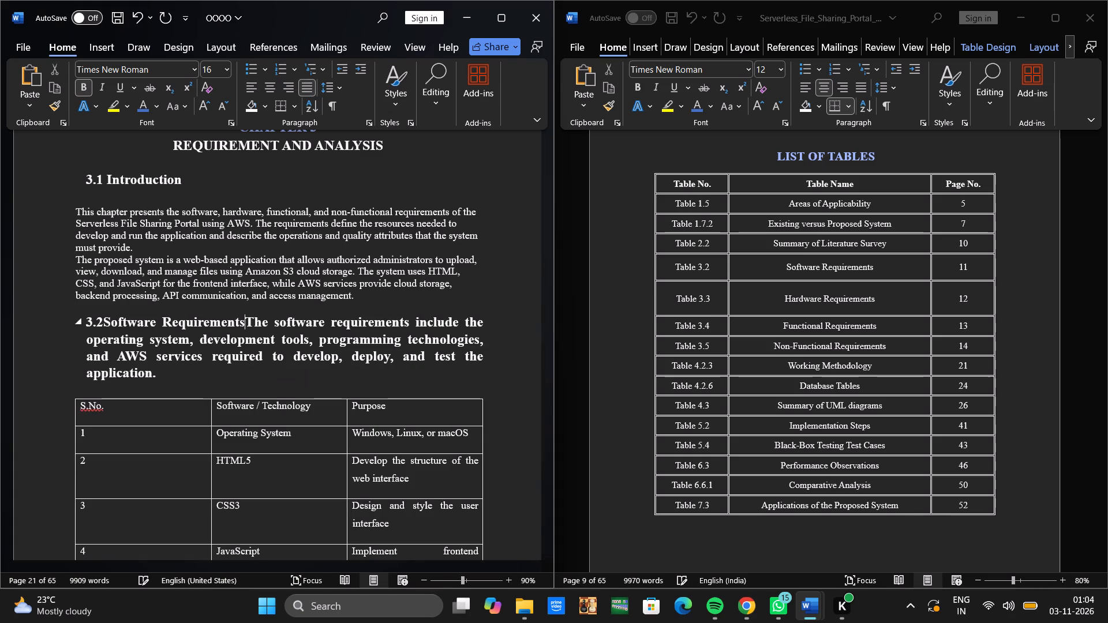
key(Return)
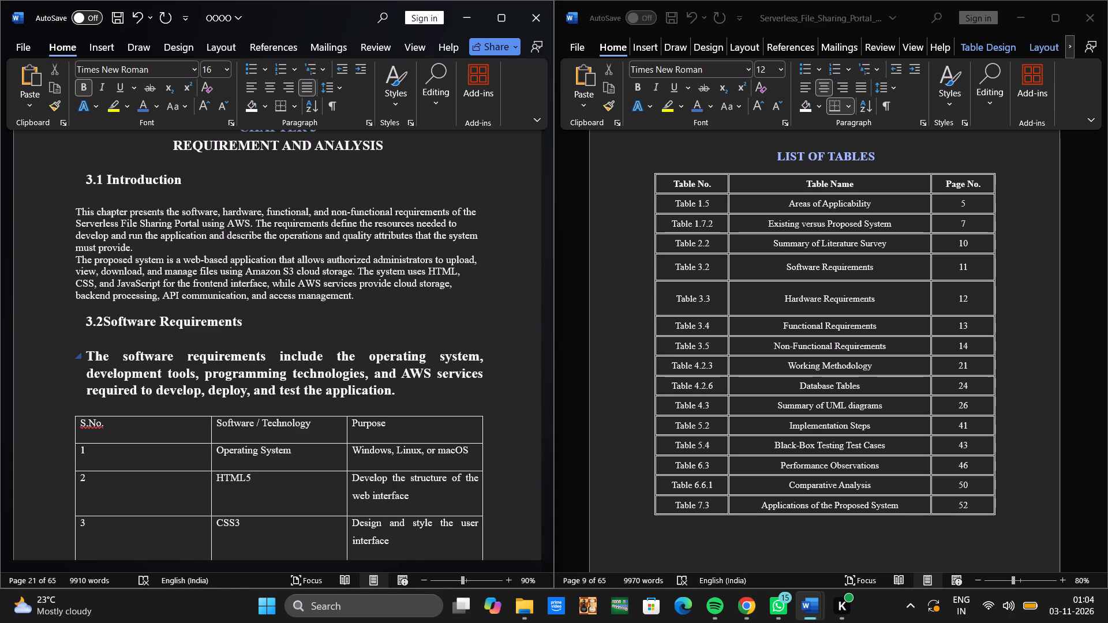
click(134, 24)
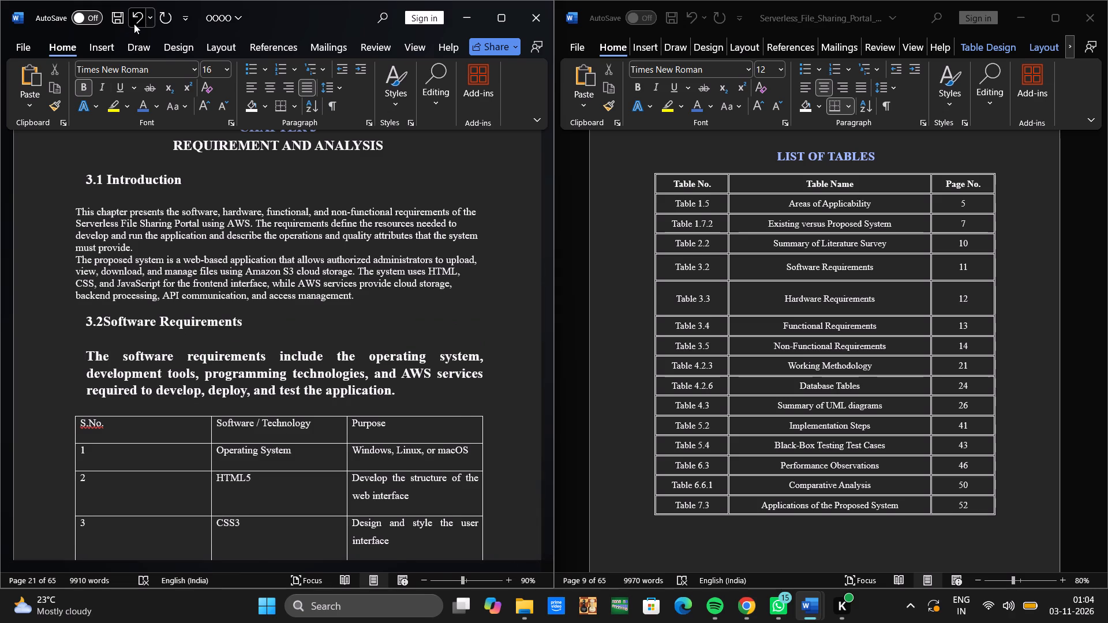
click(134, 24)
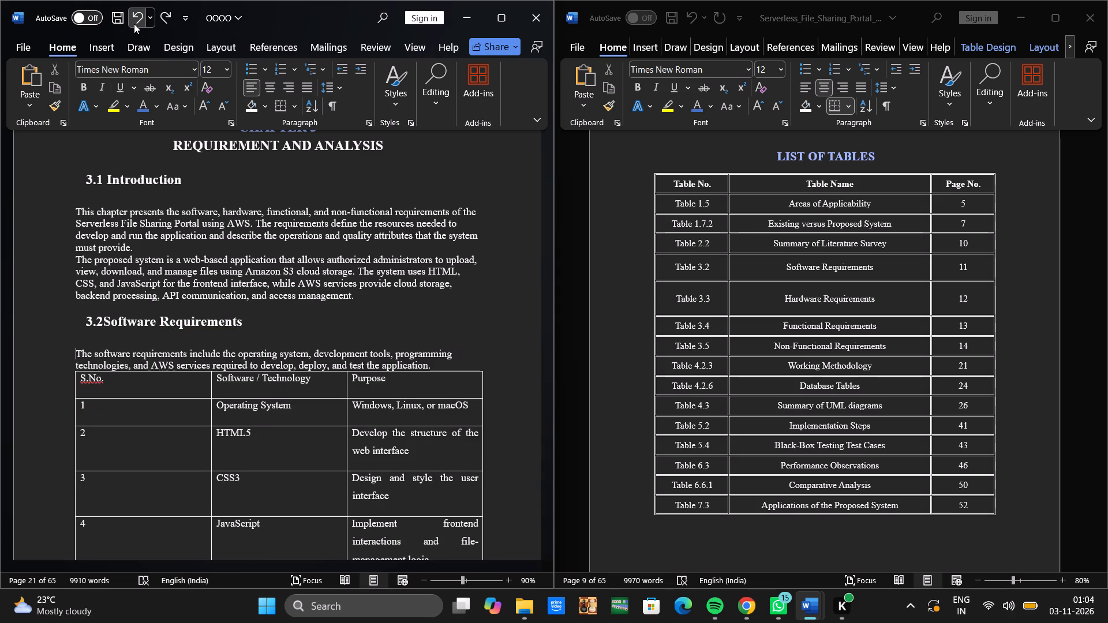
Insert a blank line between the Table 3.2 caption and the 3.3 Hardware Requirements heading.
scroll(244, 222, down, 1)
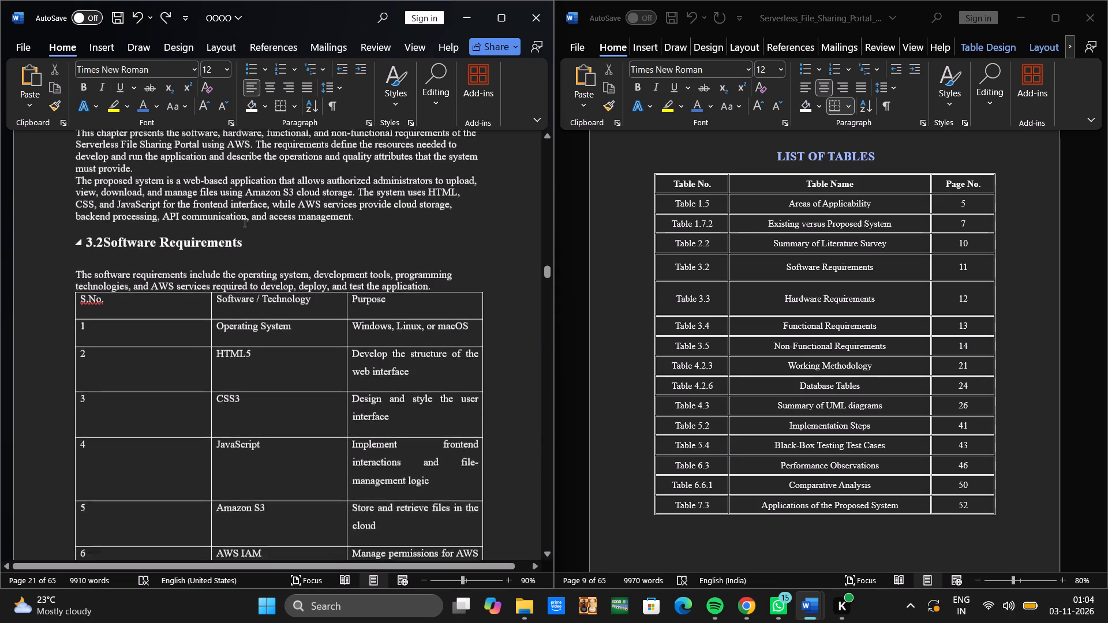
scroll(244, 222, down, 3)
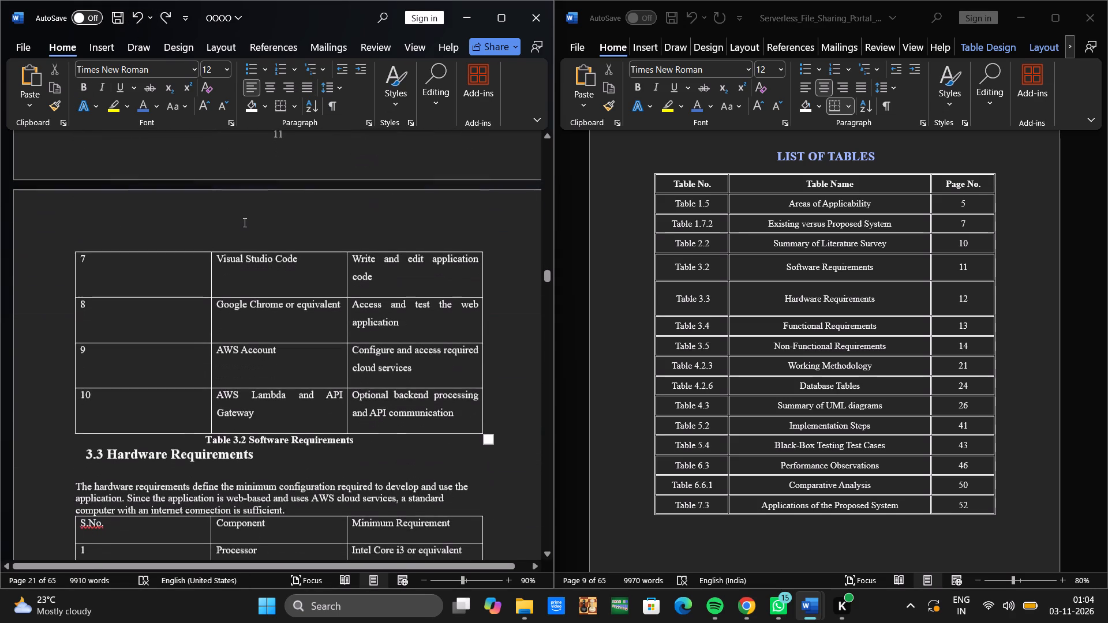
scroll(244, 222, down, 1)
click(358, 429)
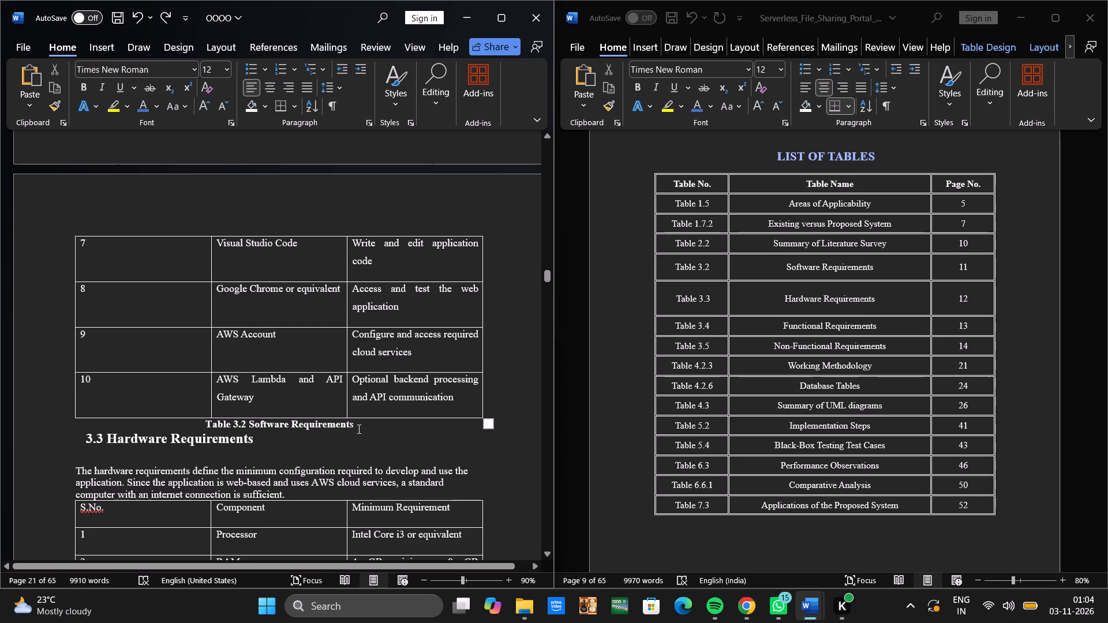
key(Return)
Insert a blank line between the Table 3.4 caption and the 3.5 Non-Functional Requirements heading.
scroll(358, 429, down, 1)
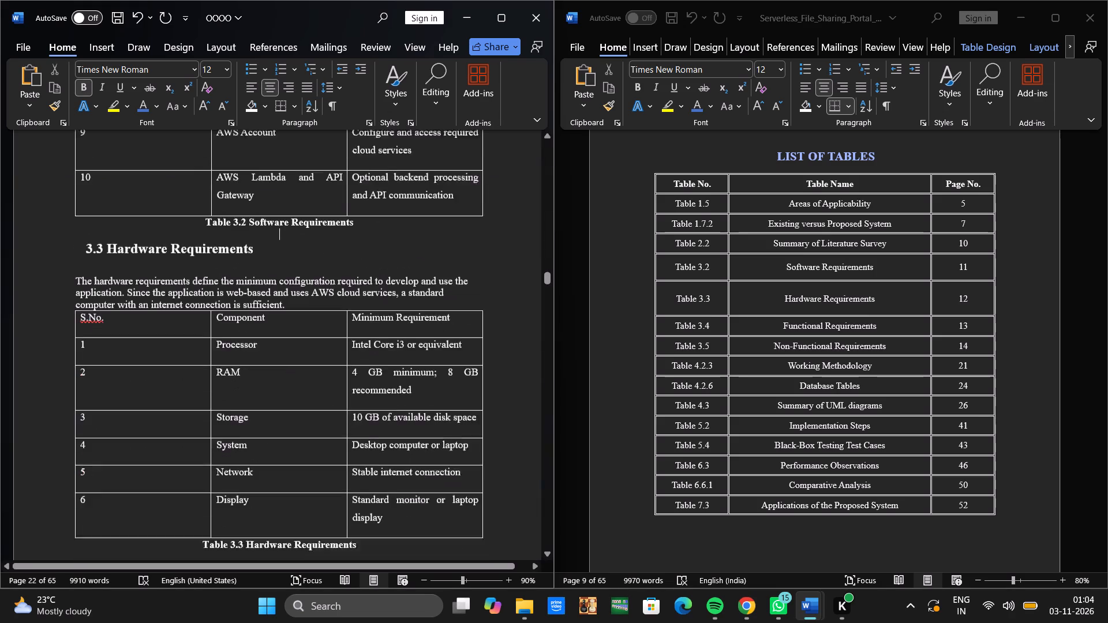
scroll(358, 429, down, 4)
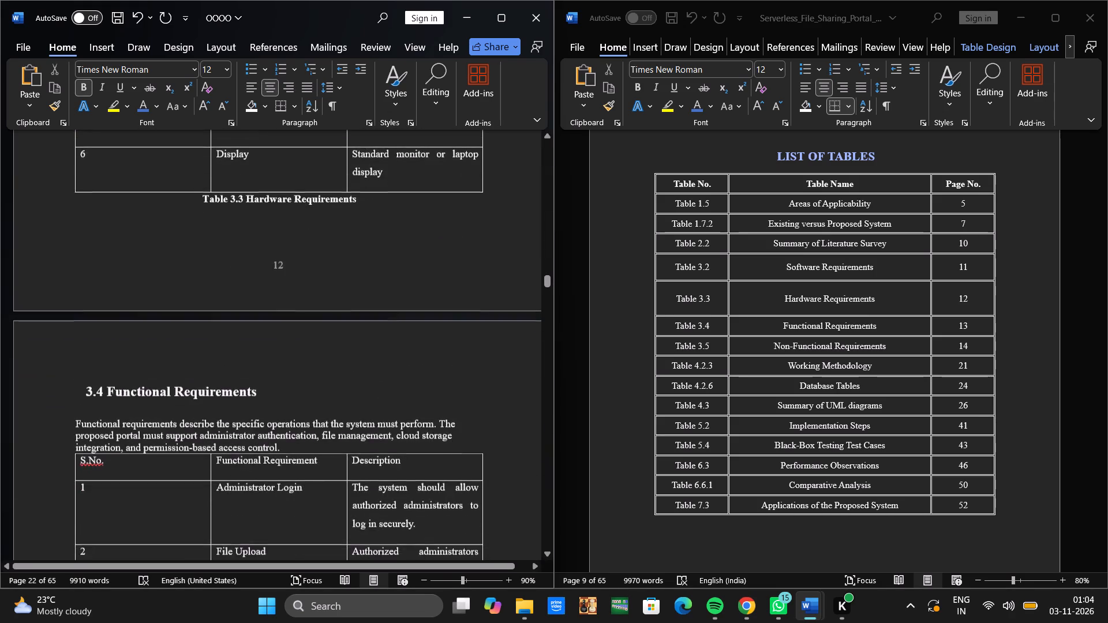
scroll(358, 429, down, 4)
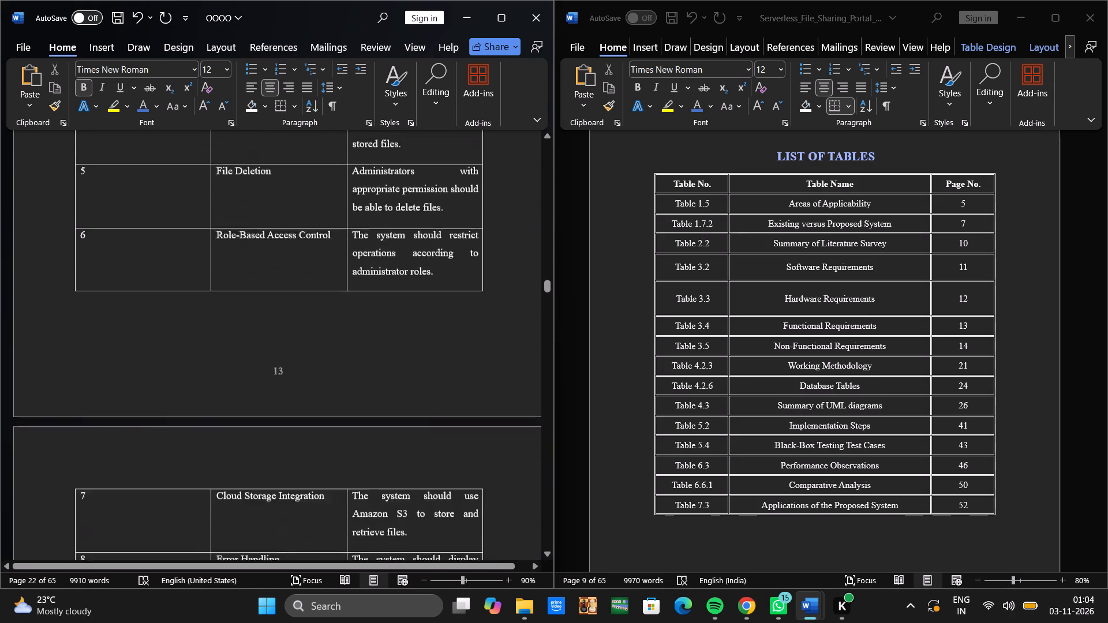
scroll(358, 429, down, 3)
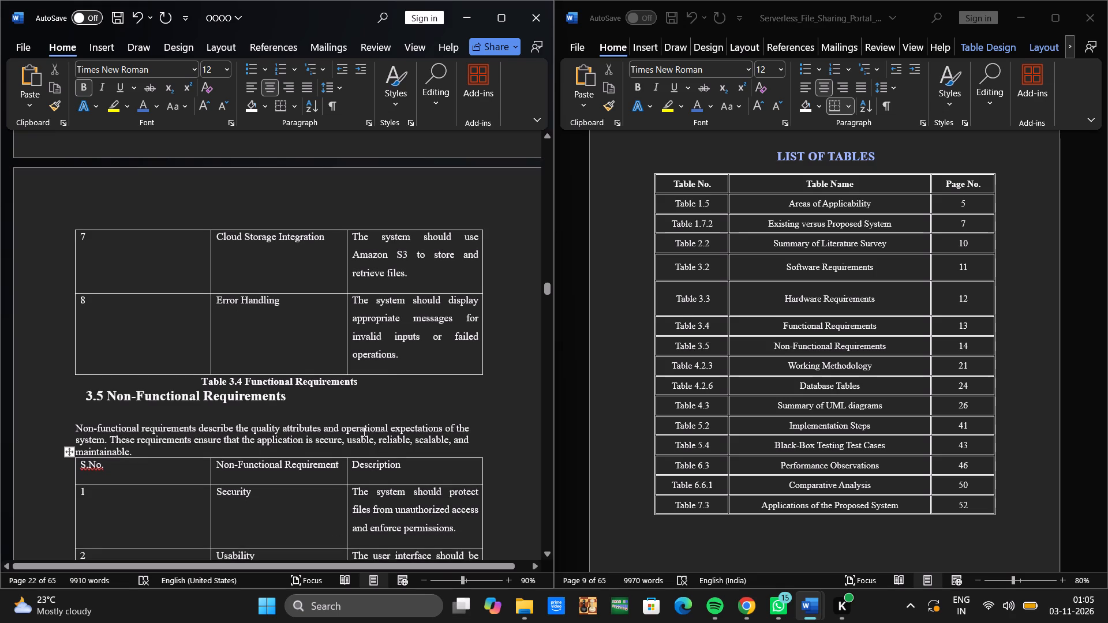
click(380, 384)
key(Return)
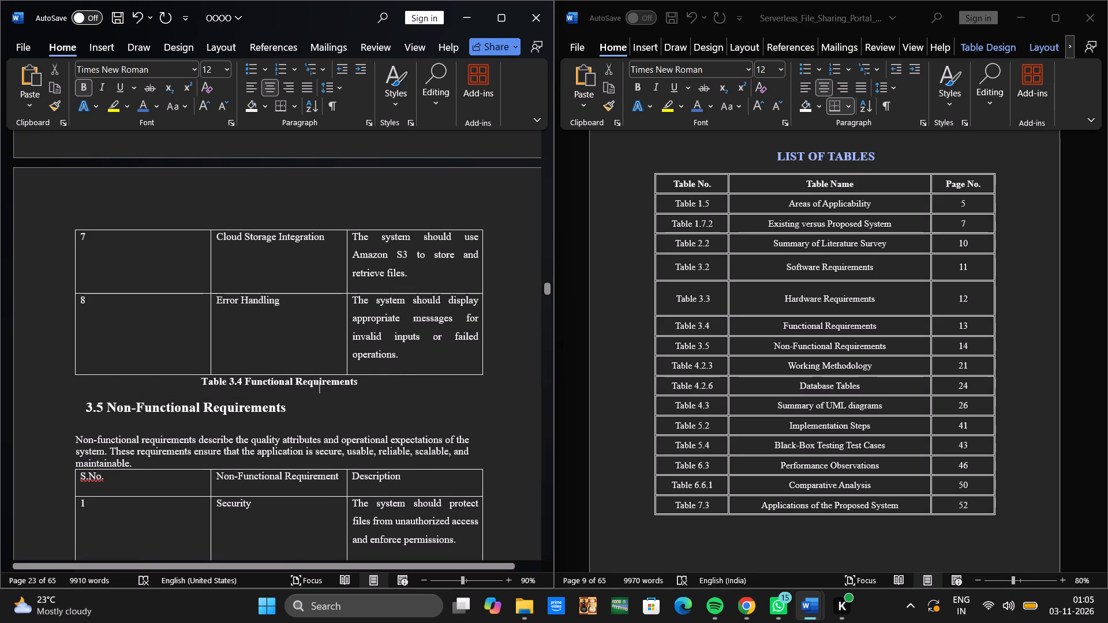
Insert a blank line between the Table 3.5 caption and the 3.6 Conclusion heading.
scroll(380, 384, down, 3)
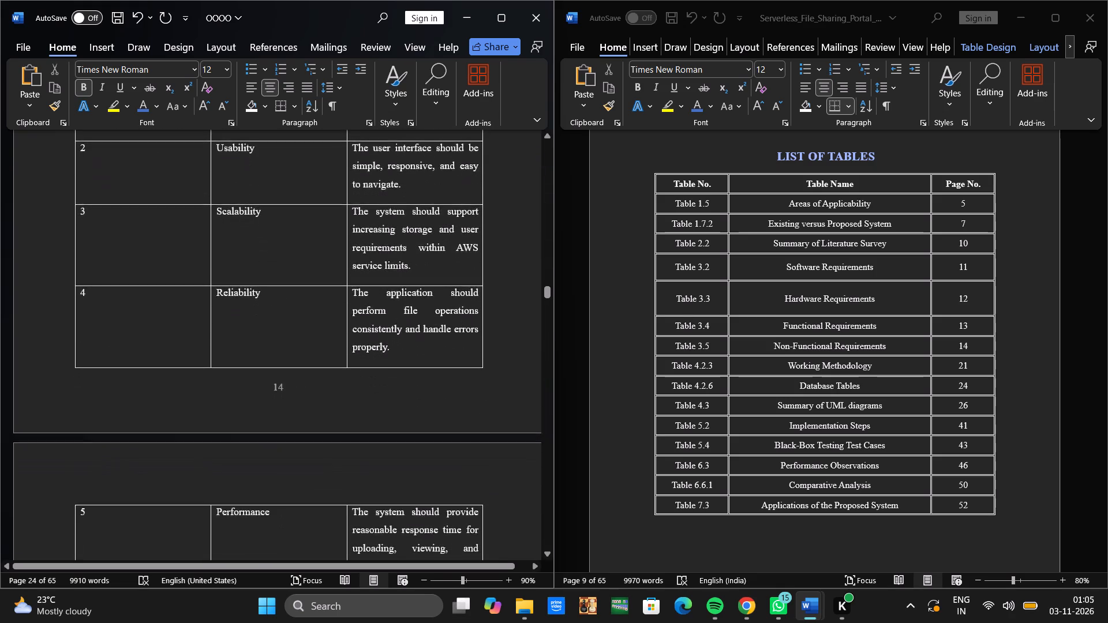
scroll(380, 384, down, 3)
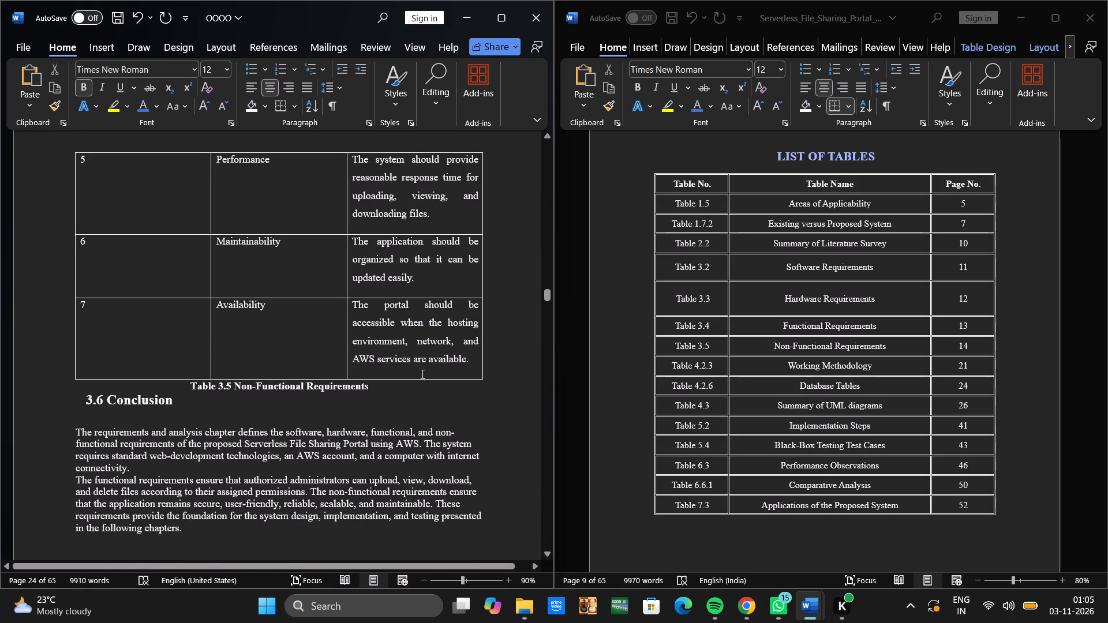
click(431, 382)
key(Return)
Review the Chapter 3 pages from 3.2 Software Requirements to 3.6 Conclusion for table captions, heading spacing and page numbers.
scroll(431, 382, down, 2)
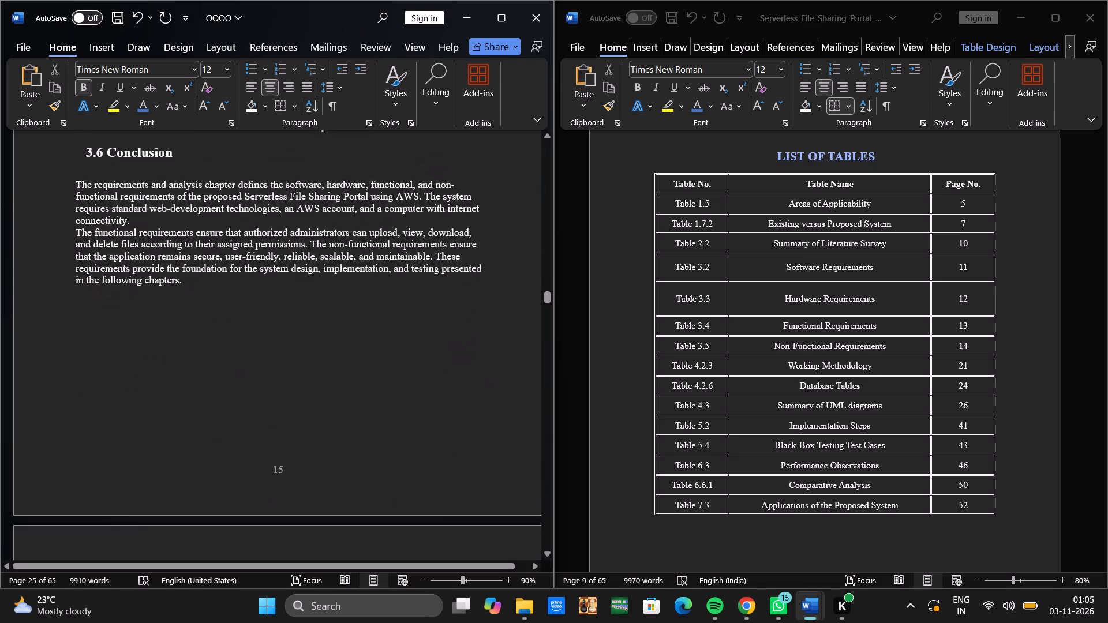
scroll(431, 382, up, 5)
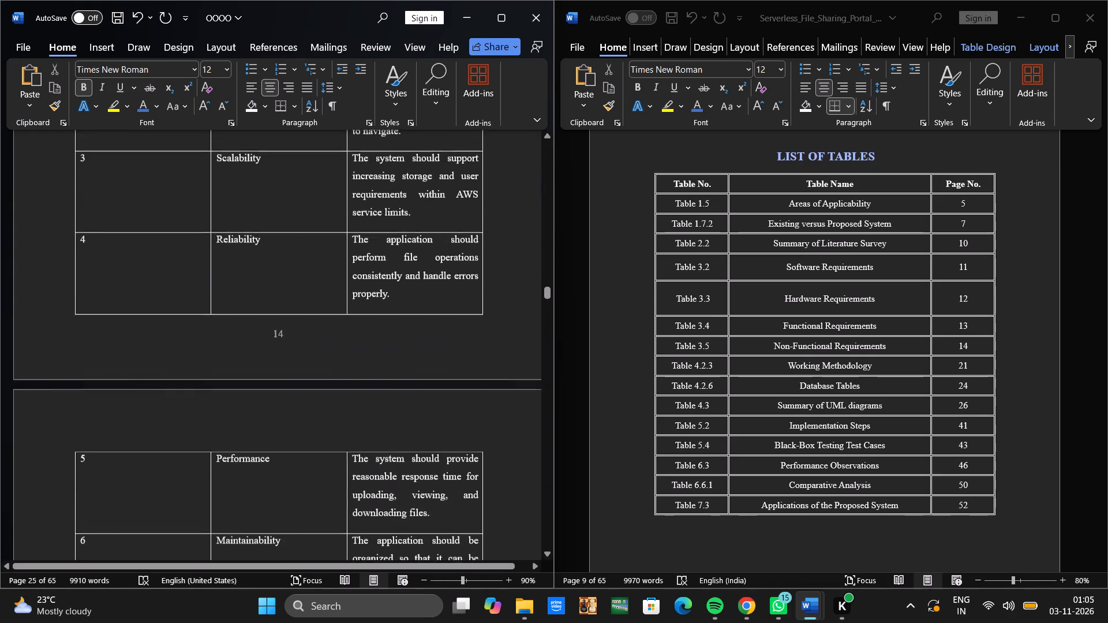
scroll(431, 382, up, 6)
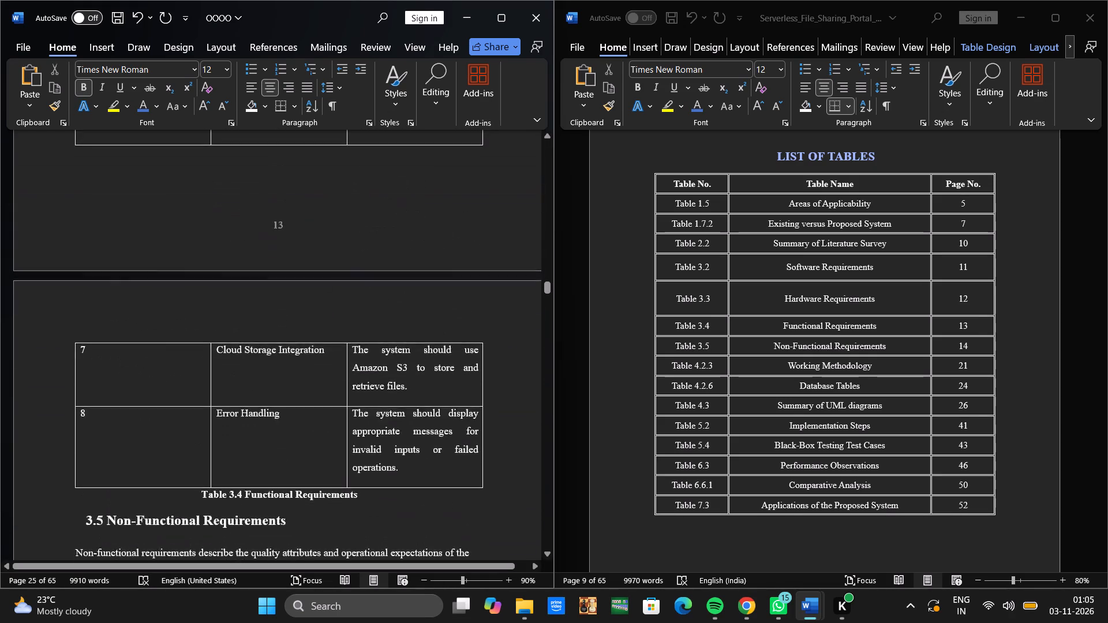
scroll(431, 382, up, 6)
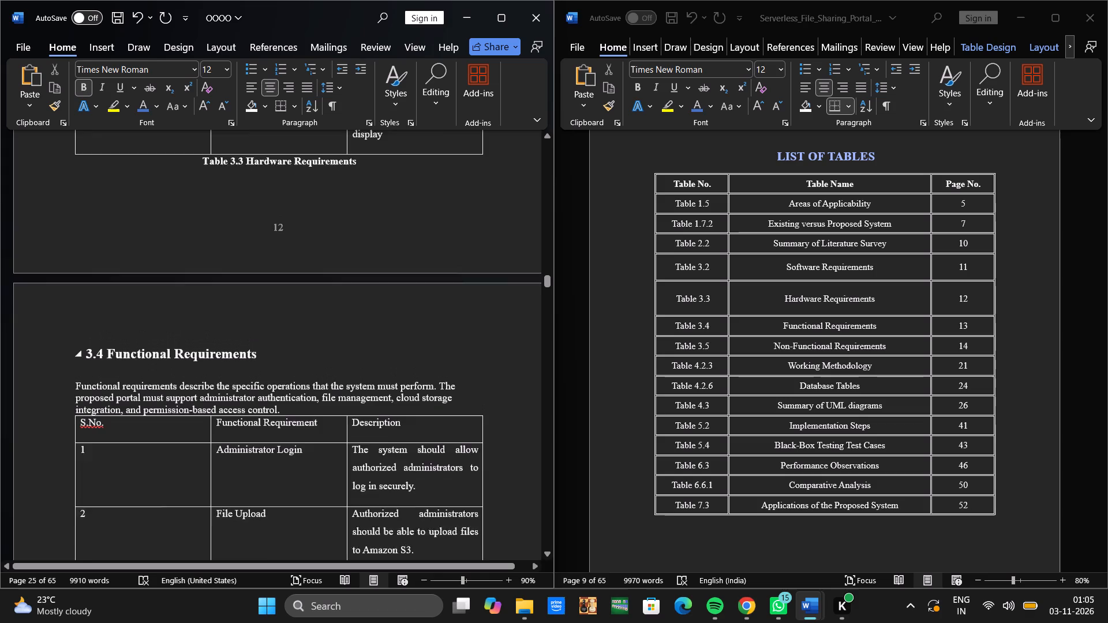
scroll(431, 382, up, 5)
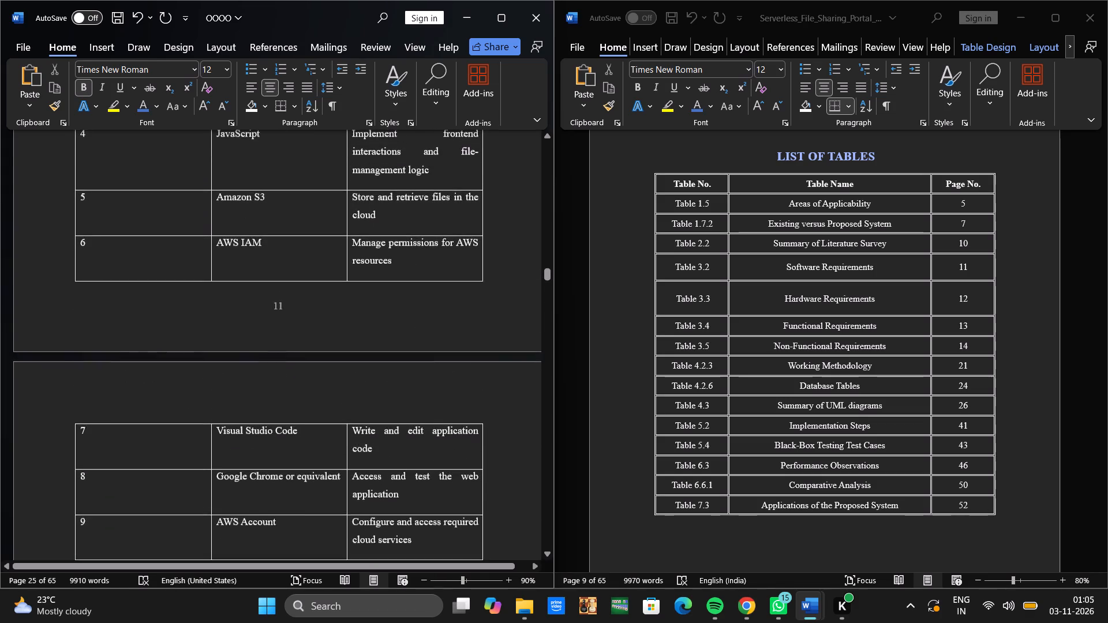
scroll(431, 382, up, 1)
scroll(431, 382, down, 6)
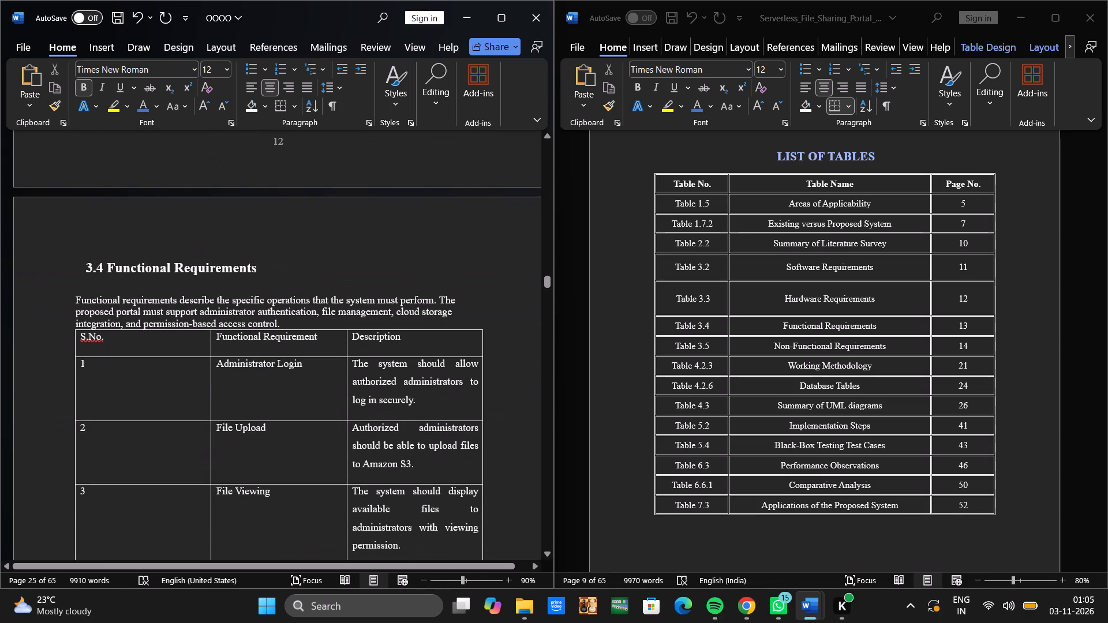
scroll(431, 382, down, 2)
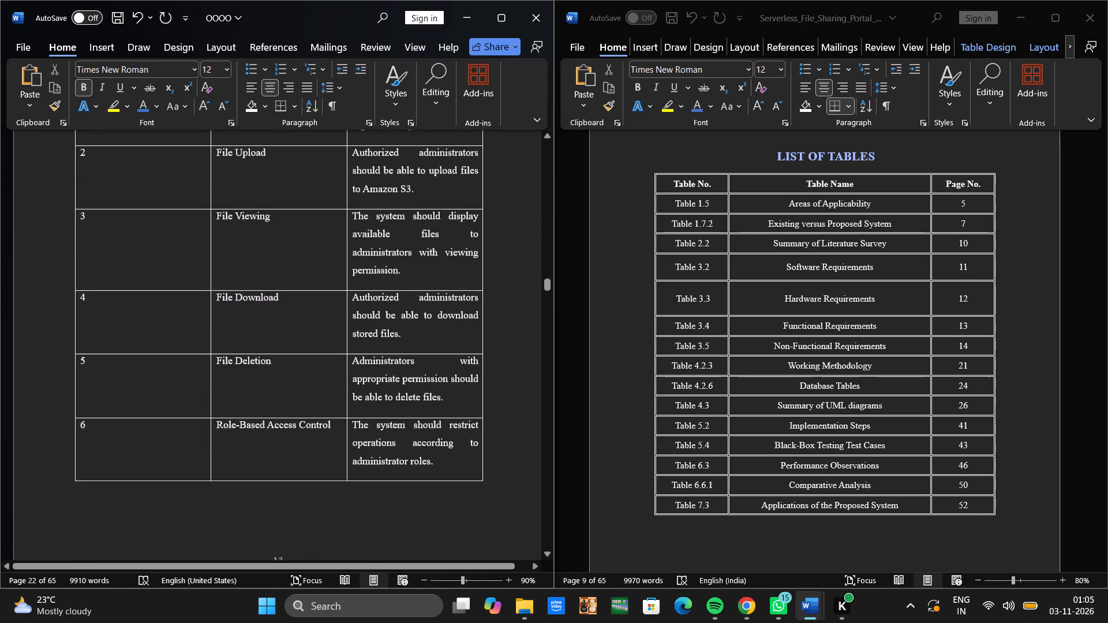
scroll(431, 382, up, 1)
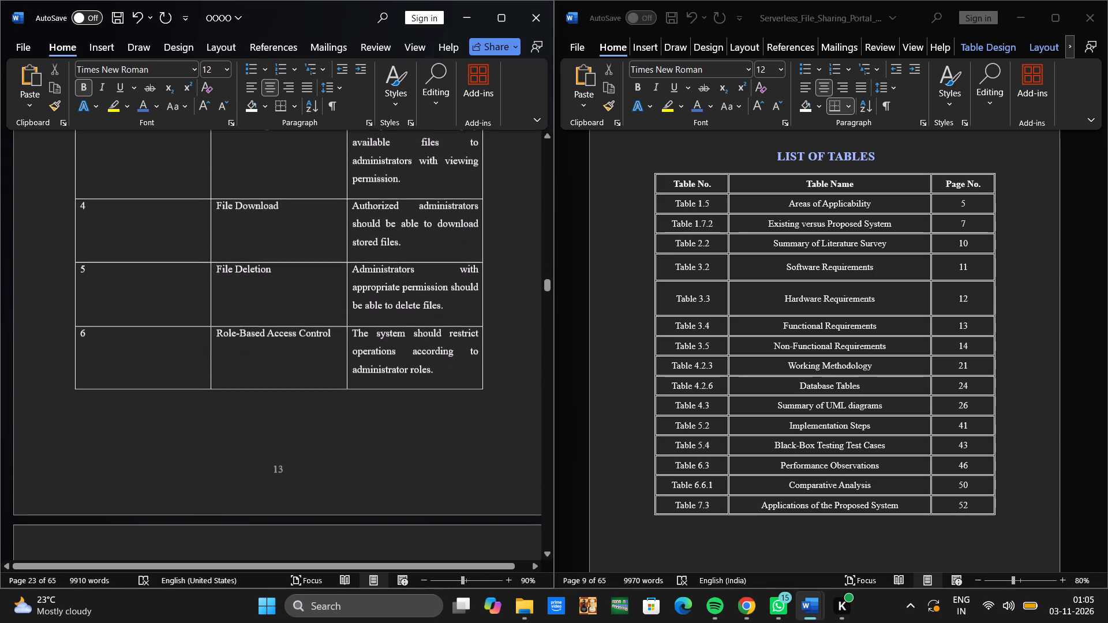
scroll(431, 382, up, 4)
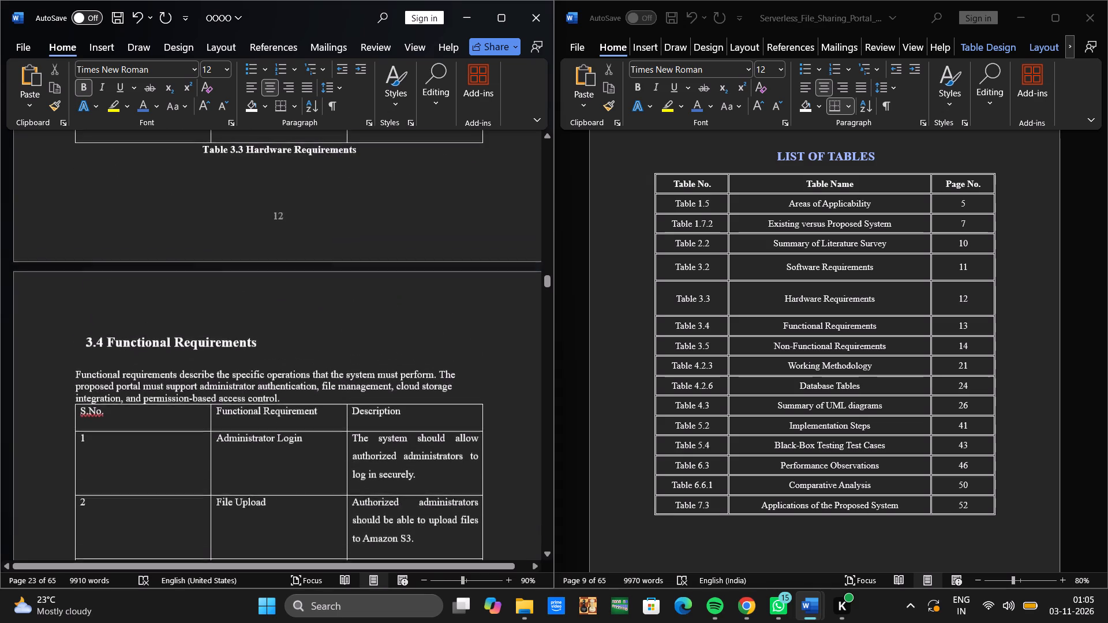
scroll(431, 382, up, 1)
scroll(431, 382, right, 1)
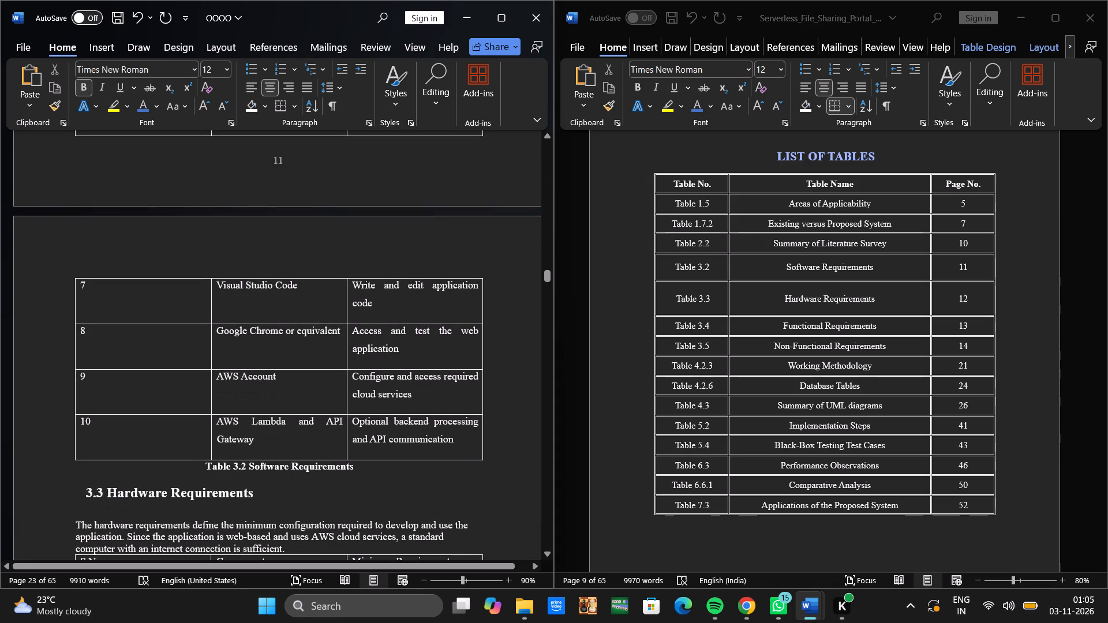
scroll(431, 382, right, 1)
scroll(431, 382, up, 1)
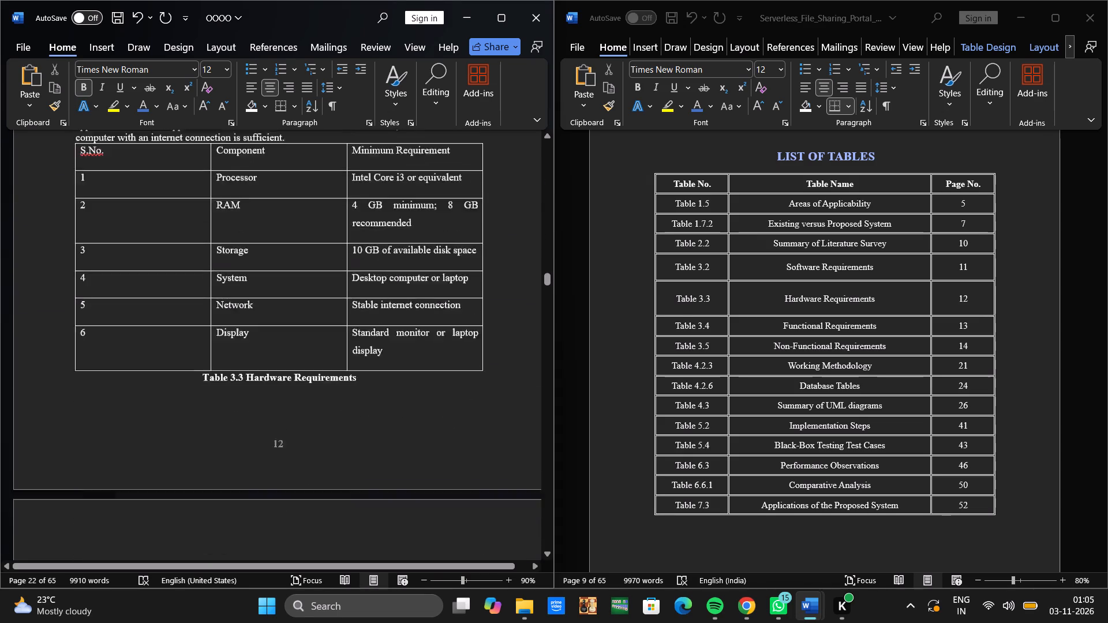
scroll(431, 382, up, 2)
Set the 4.2.2 System Modules heading below the Fig 4.2 caption to font size 14.
scroll(431, 382, down, 9)
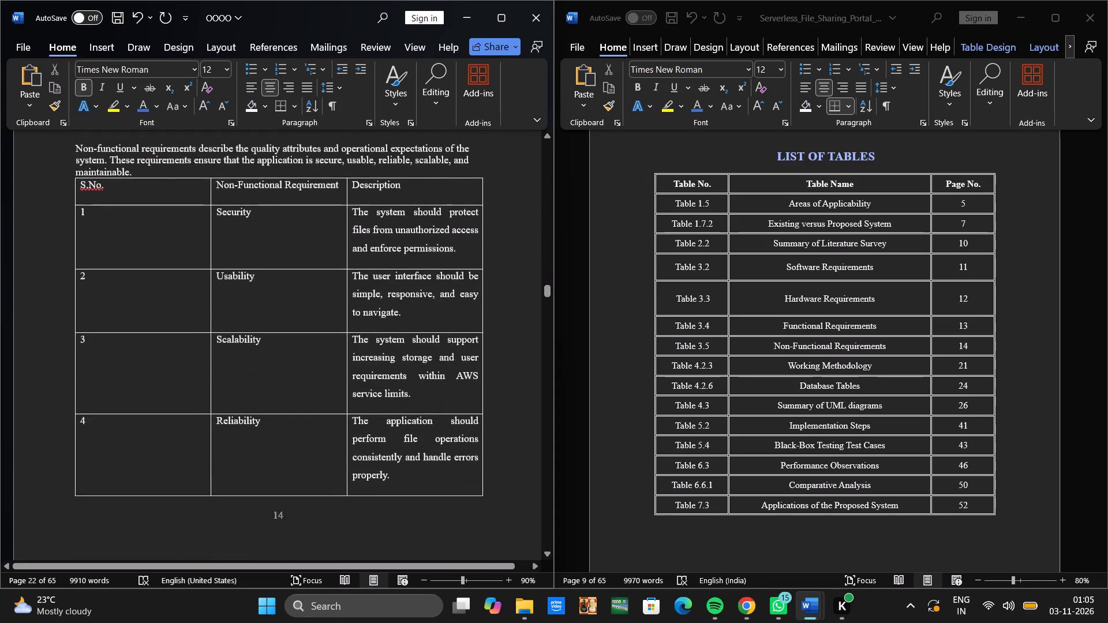
scroll(431, 382, down, 6)
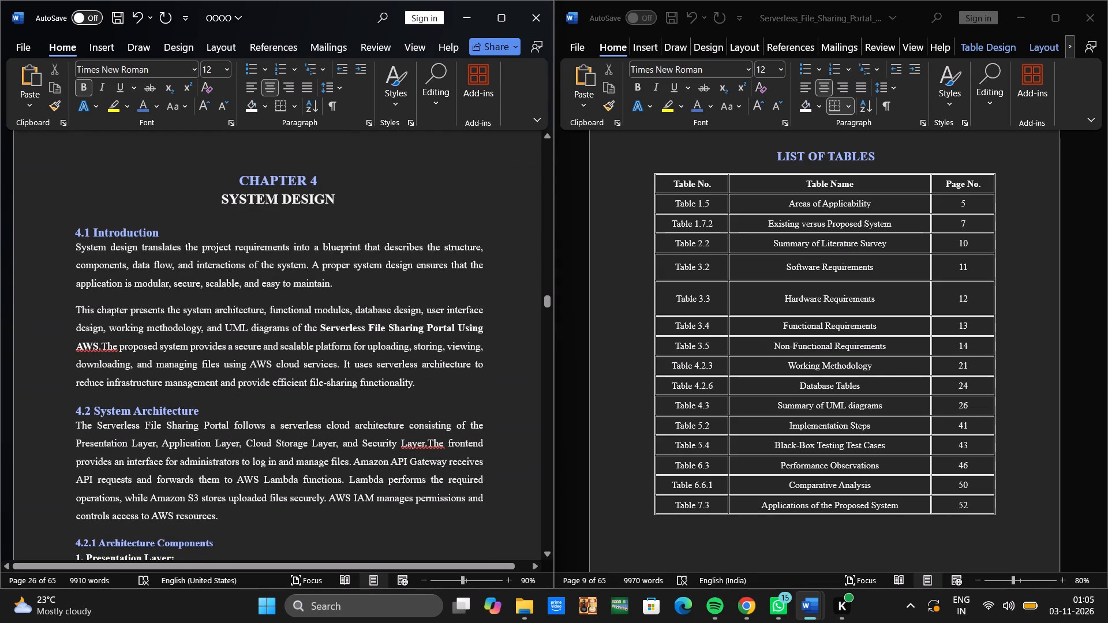
scroll(431, 382, down, 3)
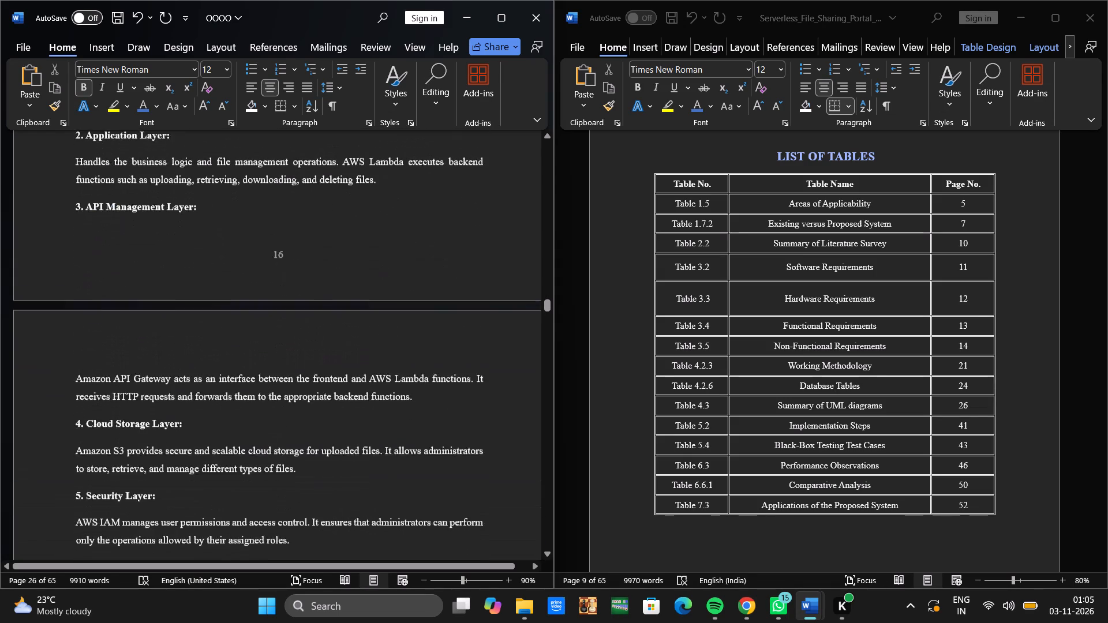
scroll(431, 382, down, 1)
scroll(431, 382, up, 2)
scroll(431, 382, down, 1)
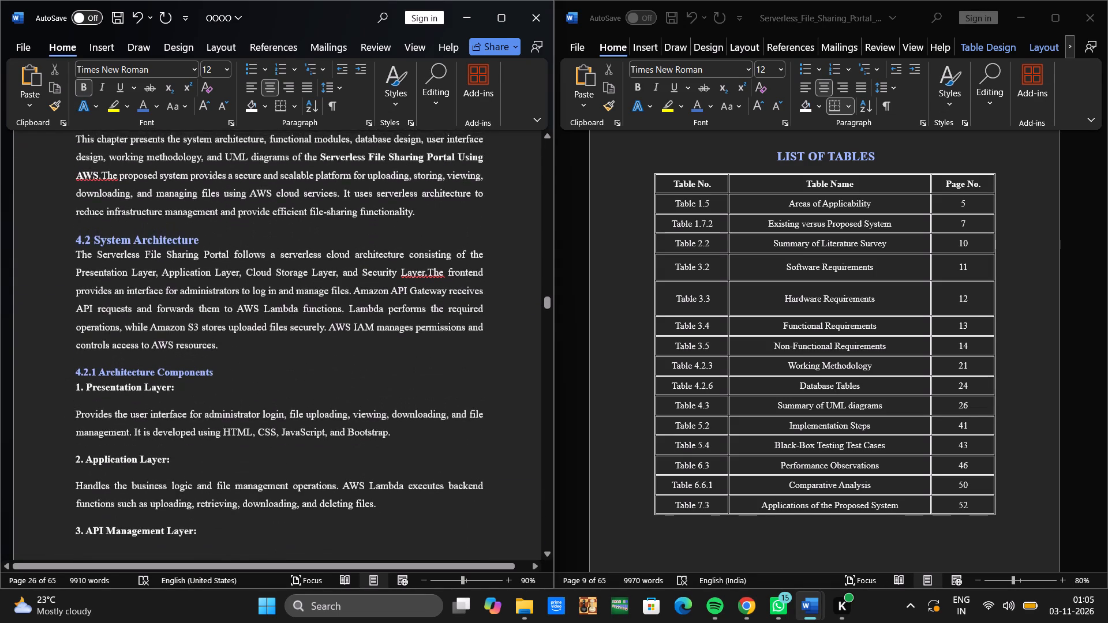
scroll(431, 382, down, 3)
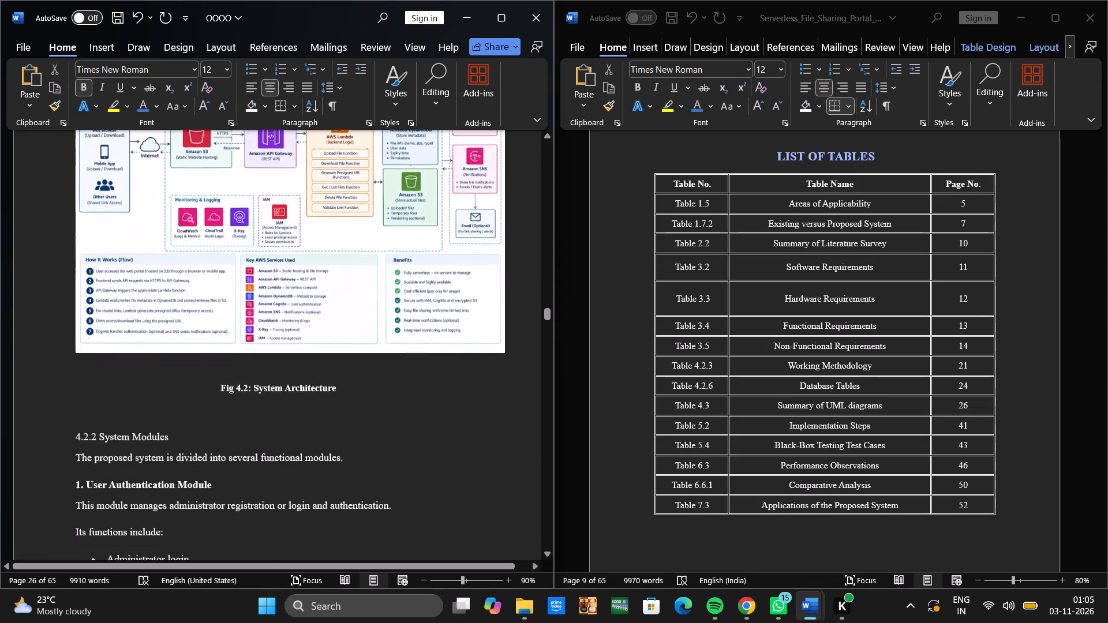
scroll(431, 382, down, 3)
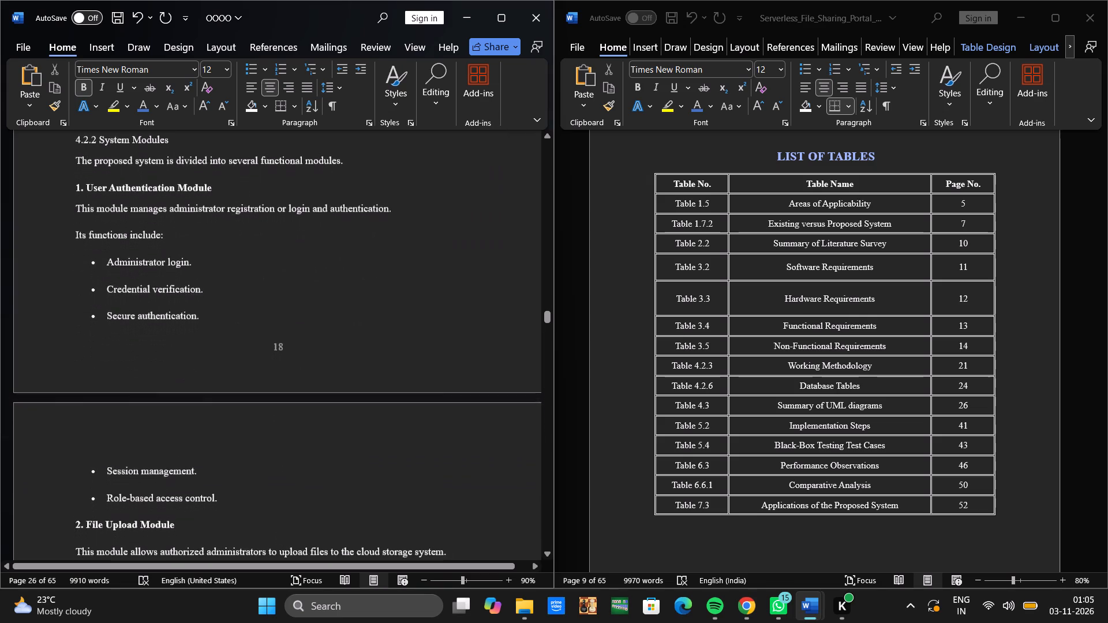
scroll(431, 382, down, 1)
scroll(431, 382, up, 3)
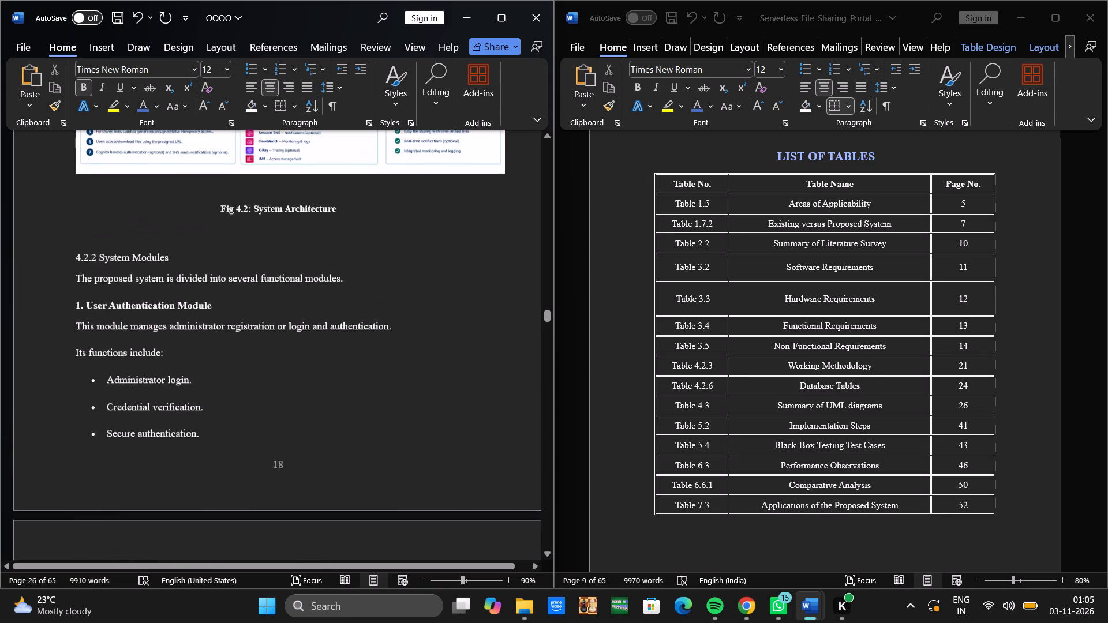
scroll(431, 382, up, 1)
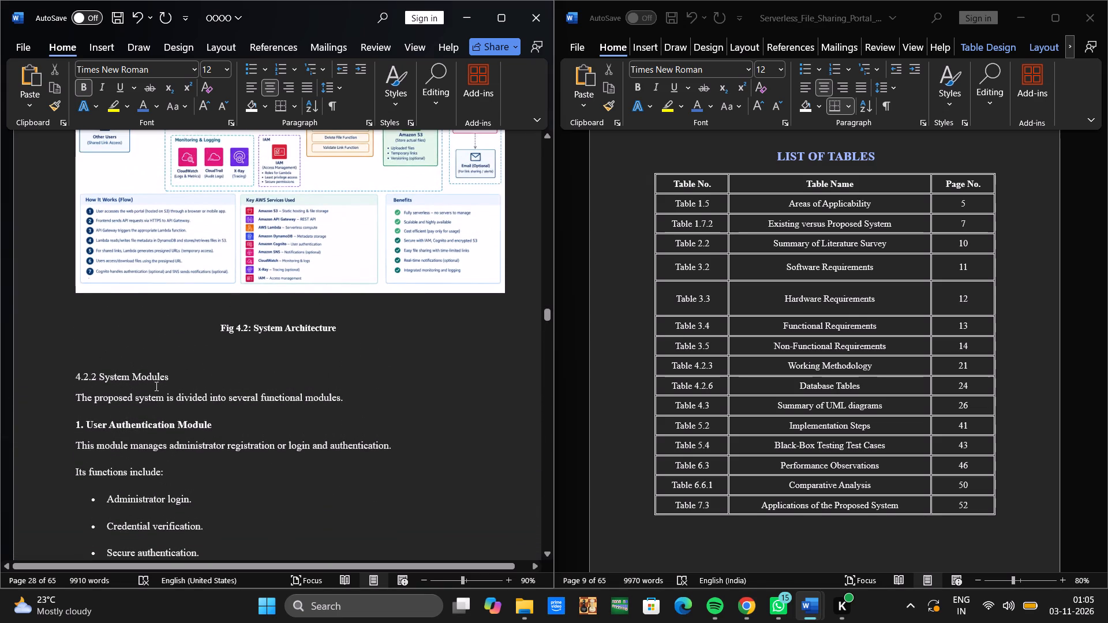
click(167, 377)
drag(167, 377, 32, 384)
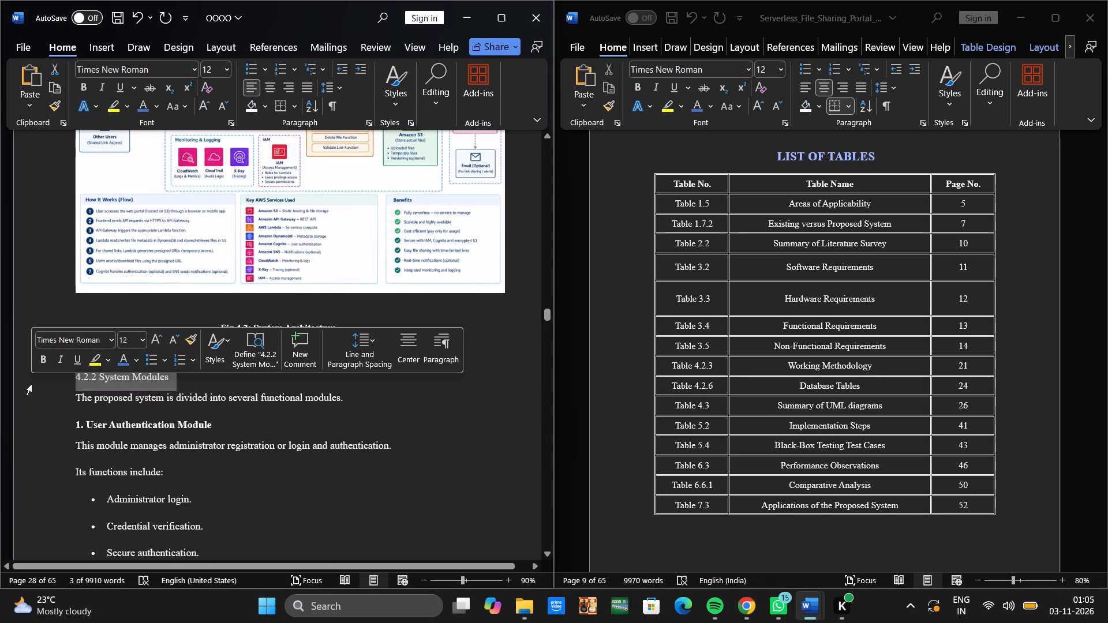
click(140, 343)
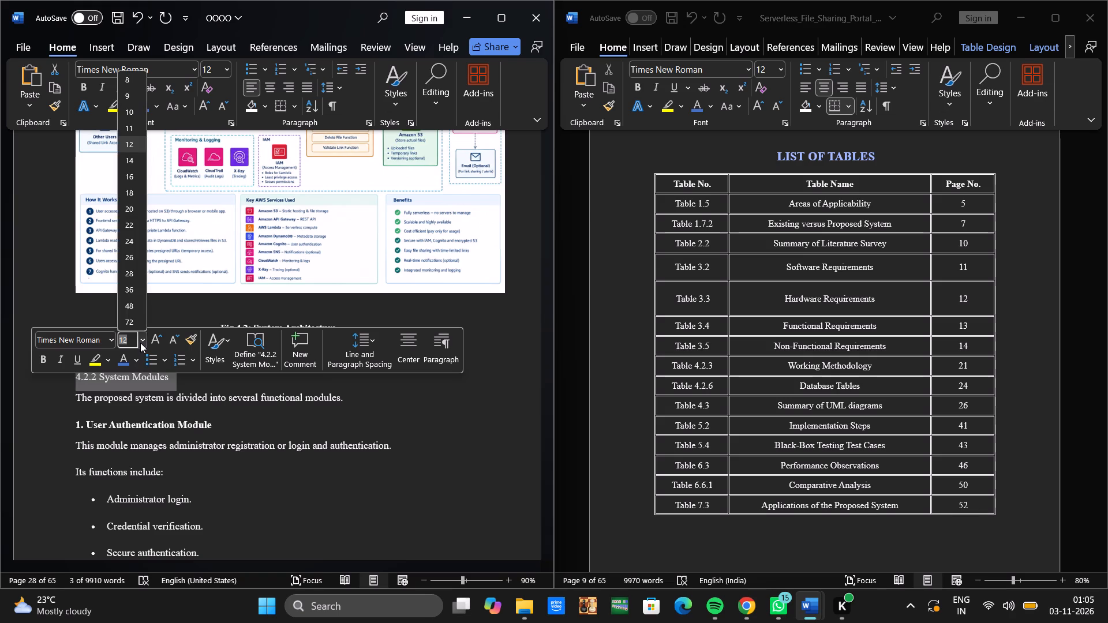
click(134, 160)
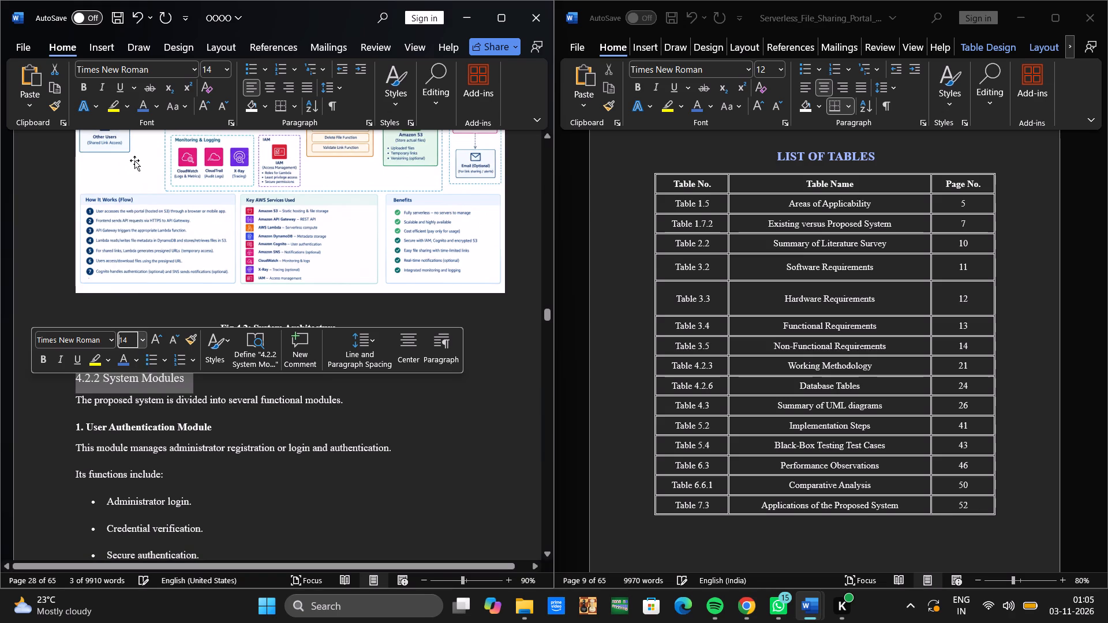
click(335, 271)
Check the 4.2 System Architecture and 4.2.1 Architecture Components sections against the 4.2.2 System Modules heading for consistent formatting.
scroll(335, 271, up, 3)
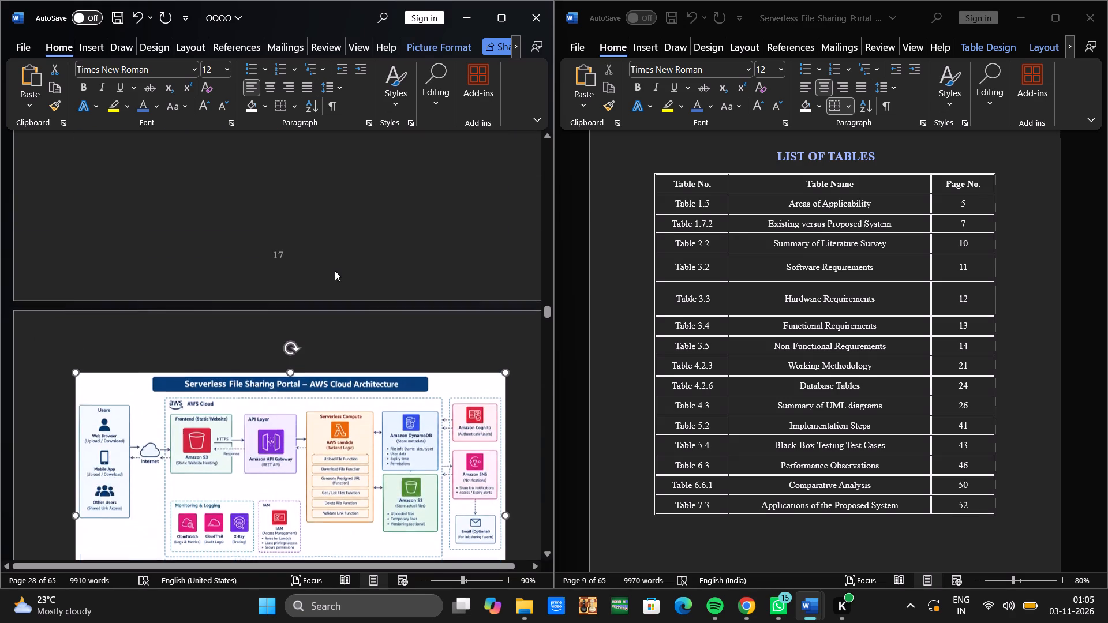
scroll(335, 271, up, 4)
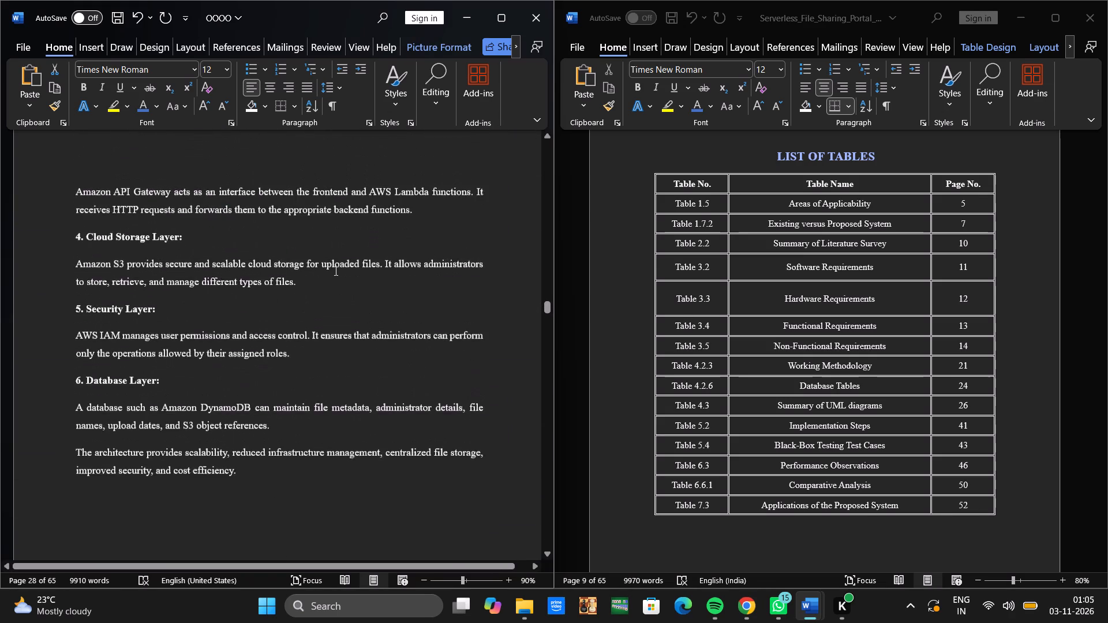
scroll(335, 271, up, 4)
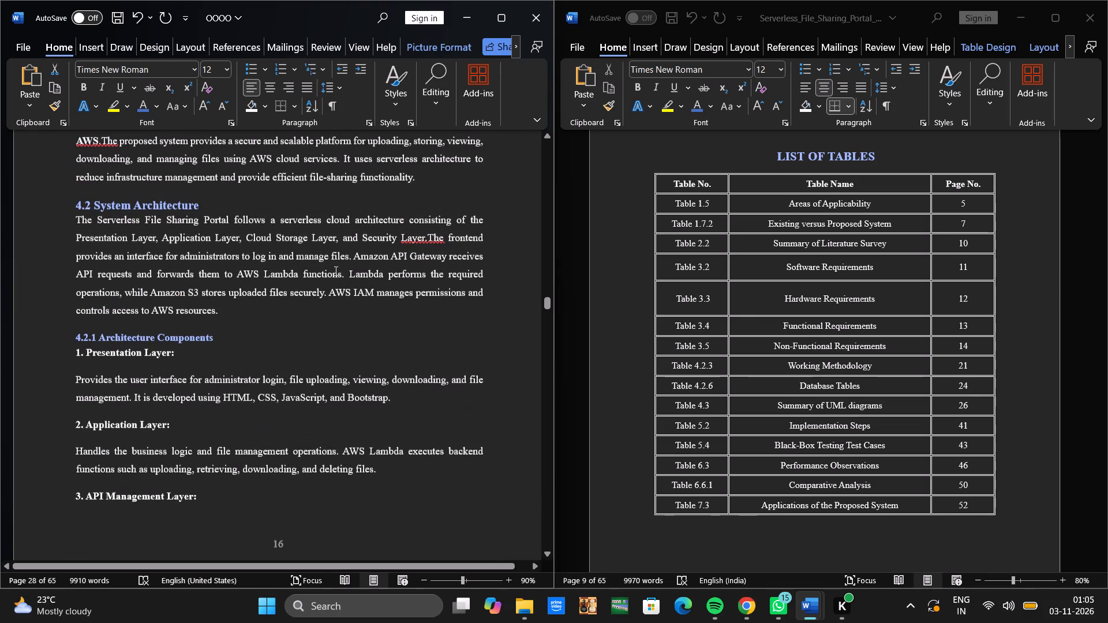
scroll(335, 271, up, 2)
scroll(335, 271, down, 2)
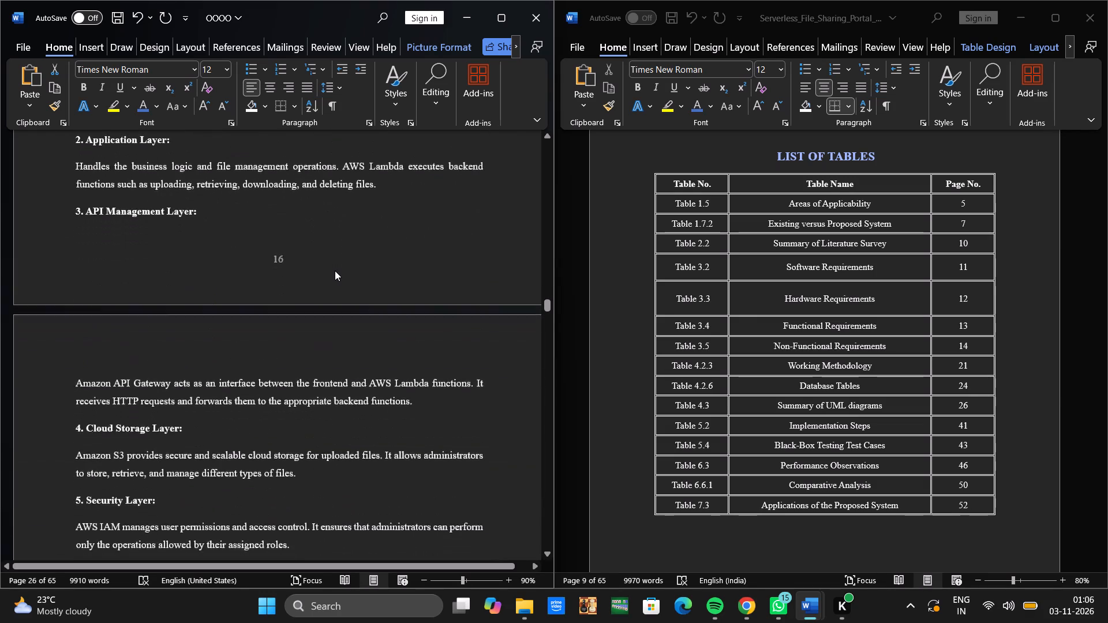
scroll(335, 271, down, 4)
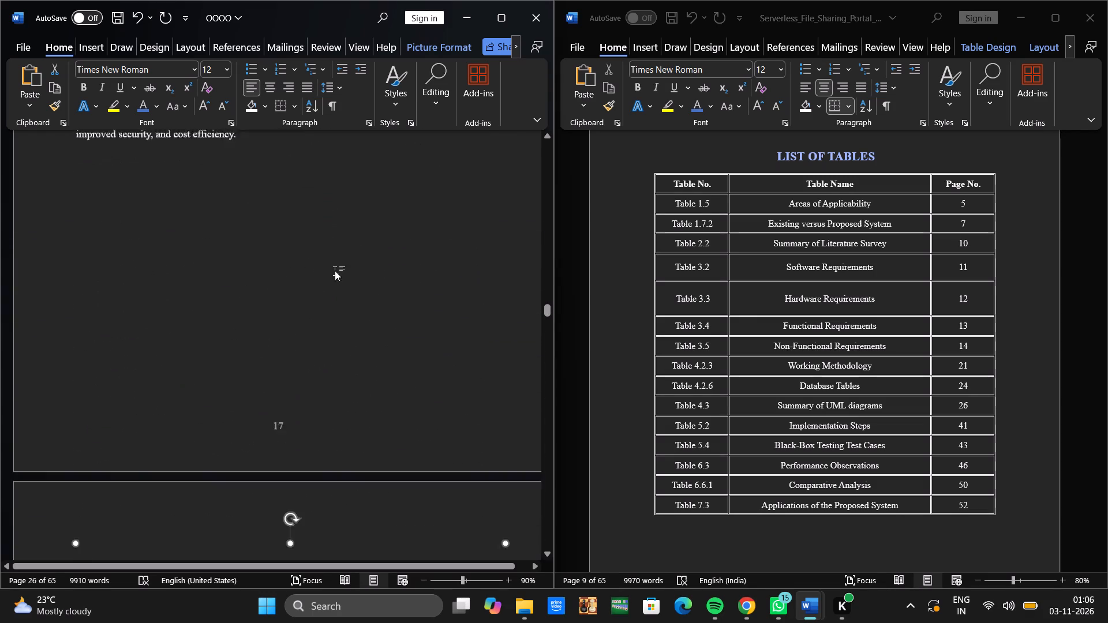
scroll(335, 271, down, 3)
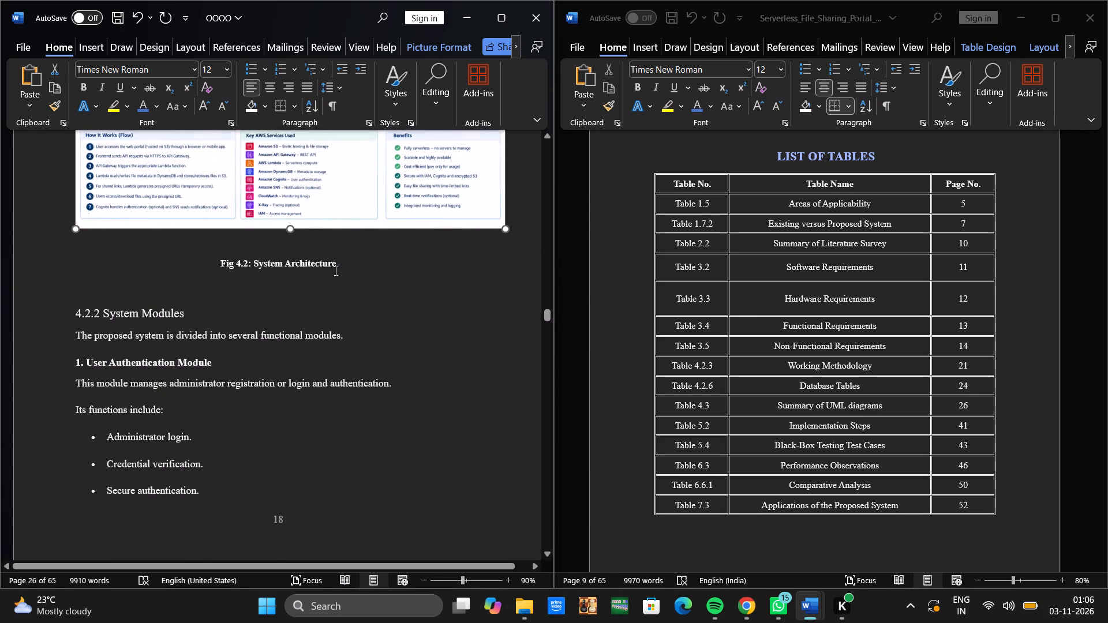
Set the 4.2.3 Working Methodology heading, together with the empty line below it, to font size 14.
scroll(335, 271, down, 4)
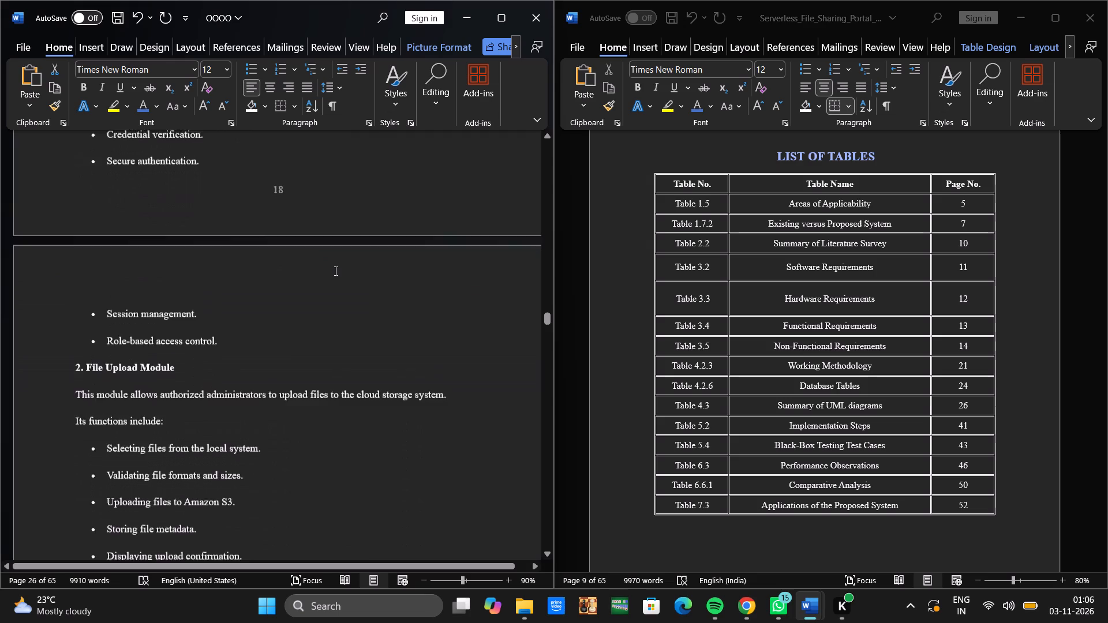
scroll(335, 271, down, 5)
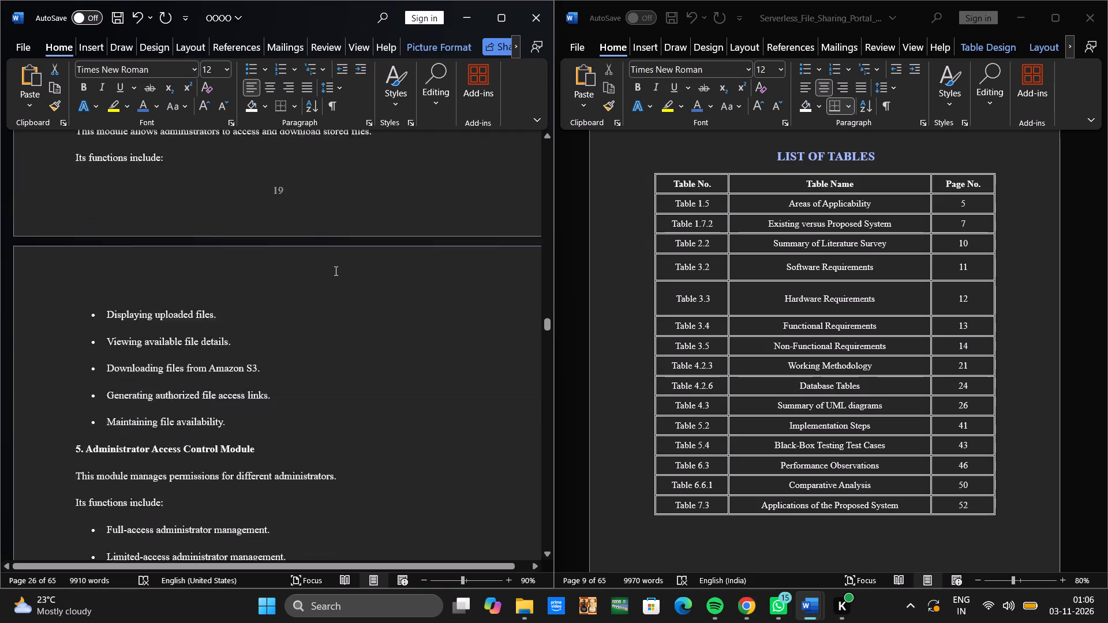
scroll(335, 271, down, 4)
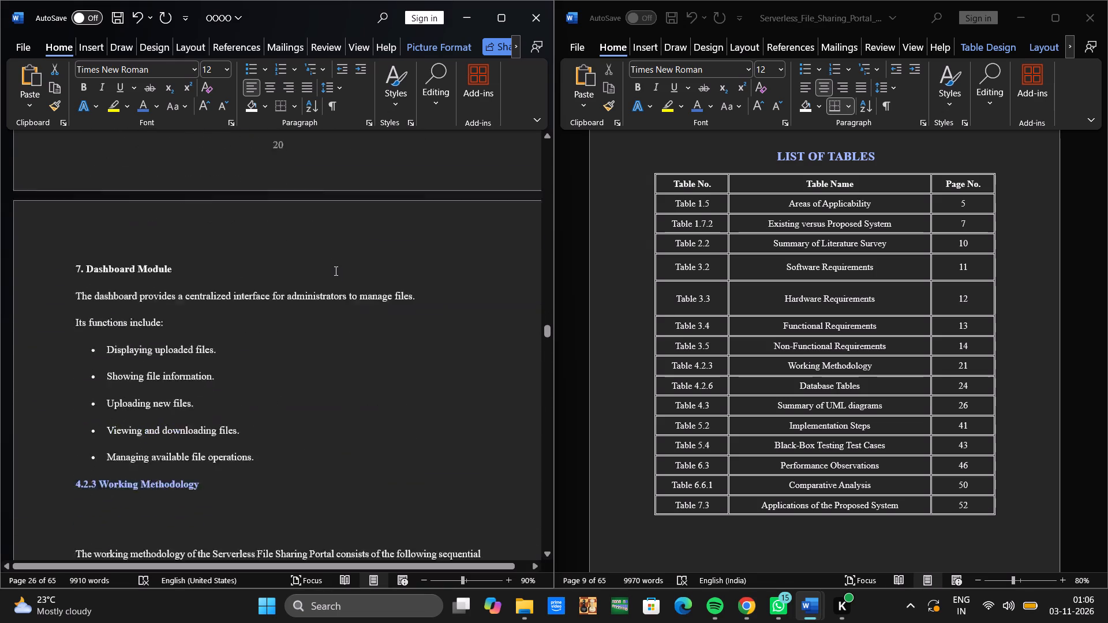
scroll(335, 271, down, 3)
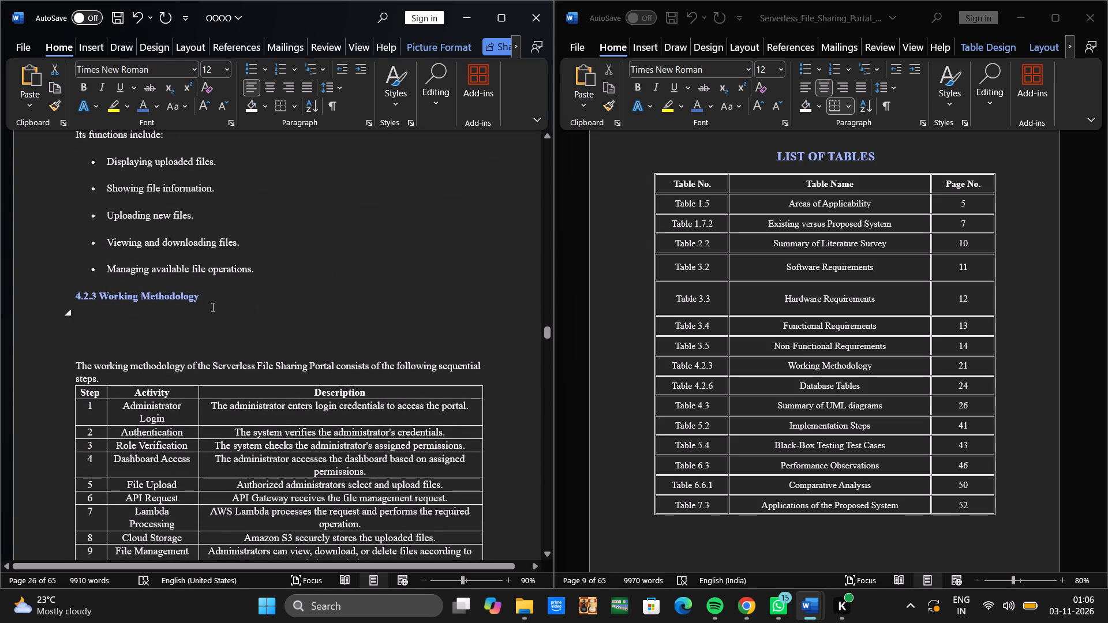
click(211, 307)
drag(211, 307, 69, 300)
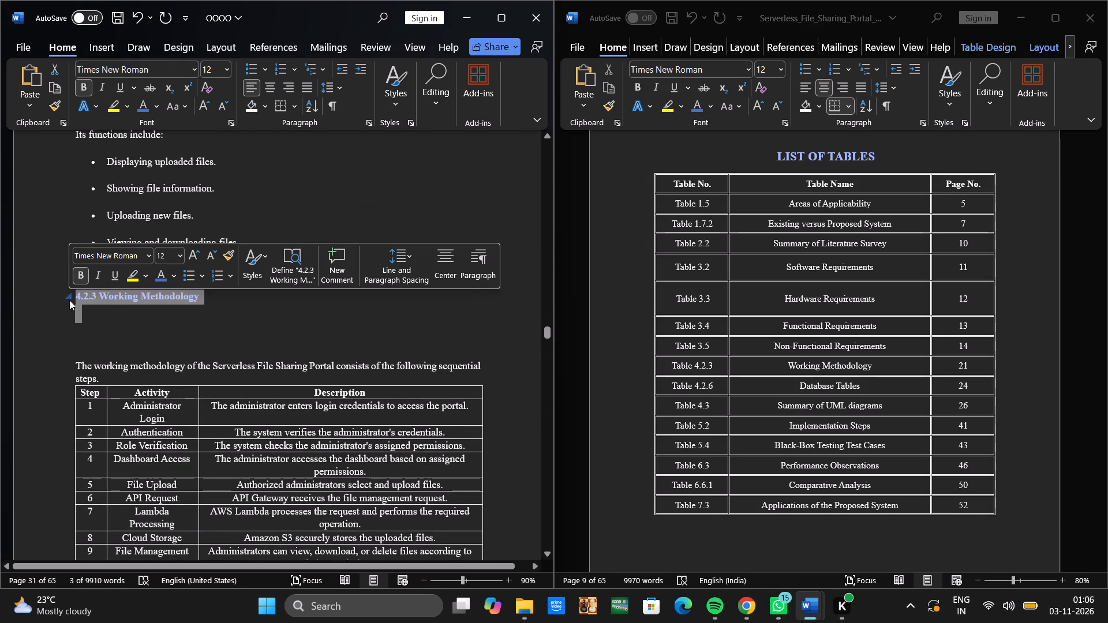
click(179, 256)
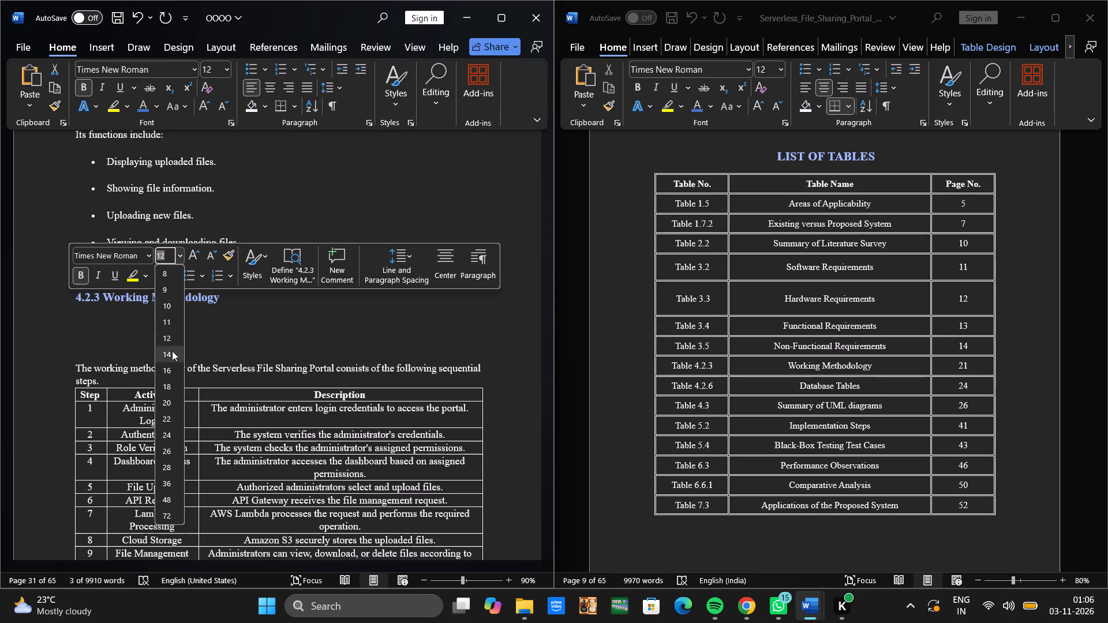
click(172, 351)
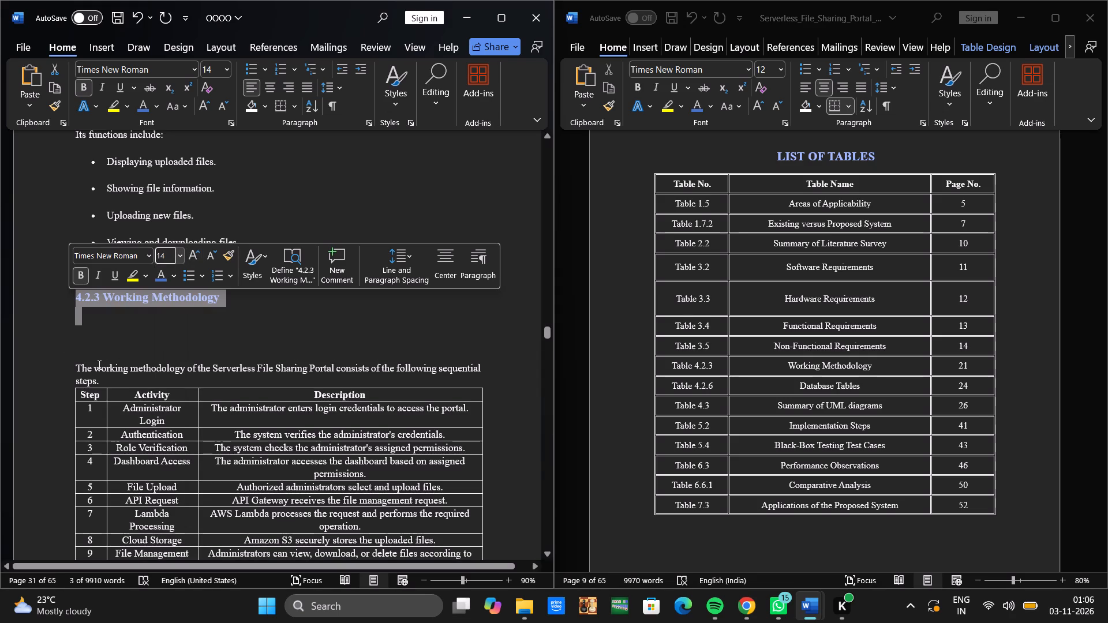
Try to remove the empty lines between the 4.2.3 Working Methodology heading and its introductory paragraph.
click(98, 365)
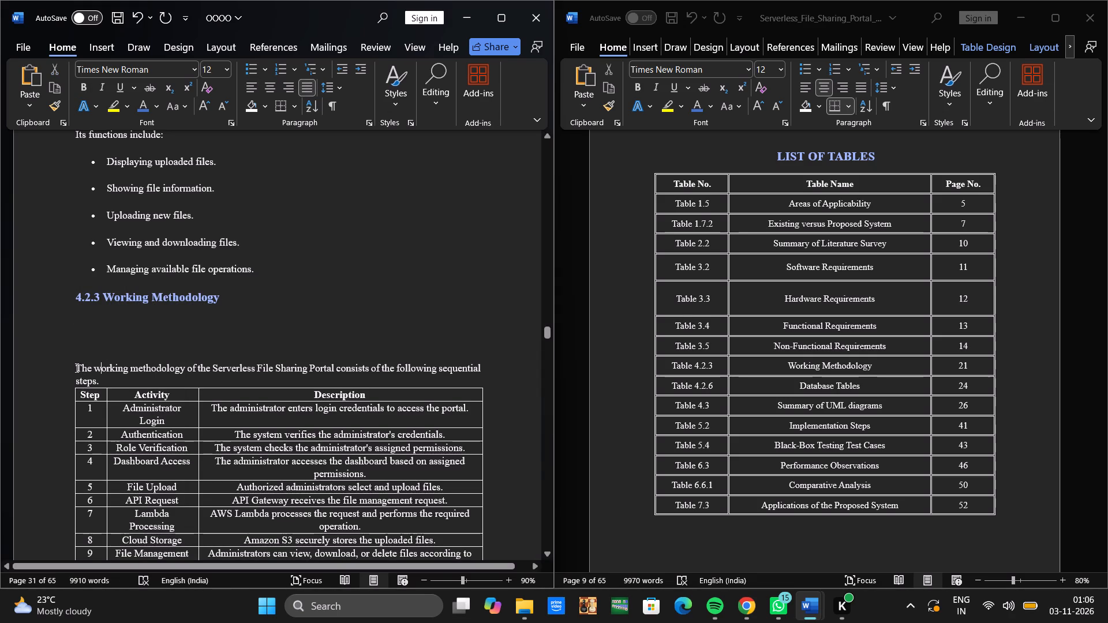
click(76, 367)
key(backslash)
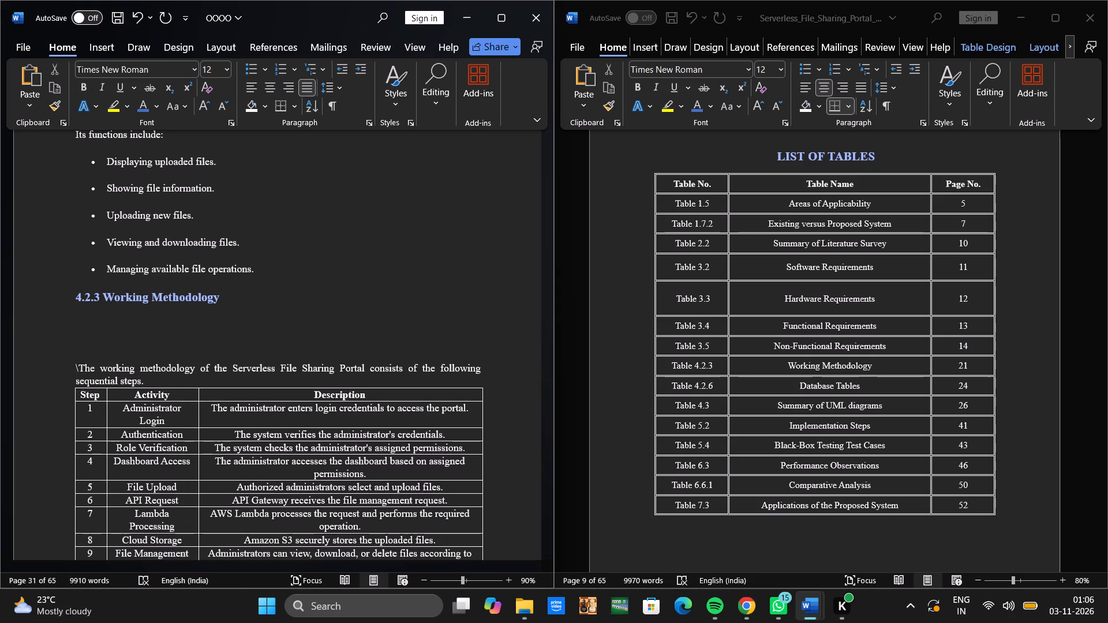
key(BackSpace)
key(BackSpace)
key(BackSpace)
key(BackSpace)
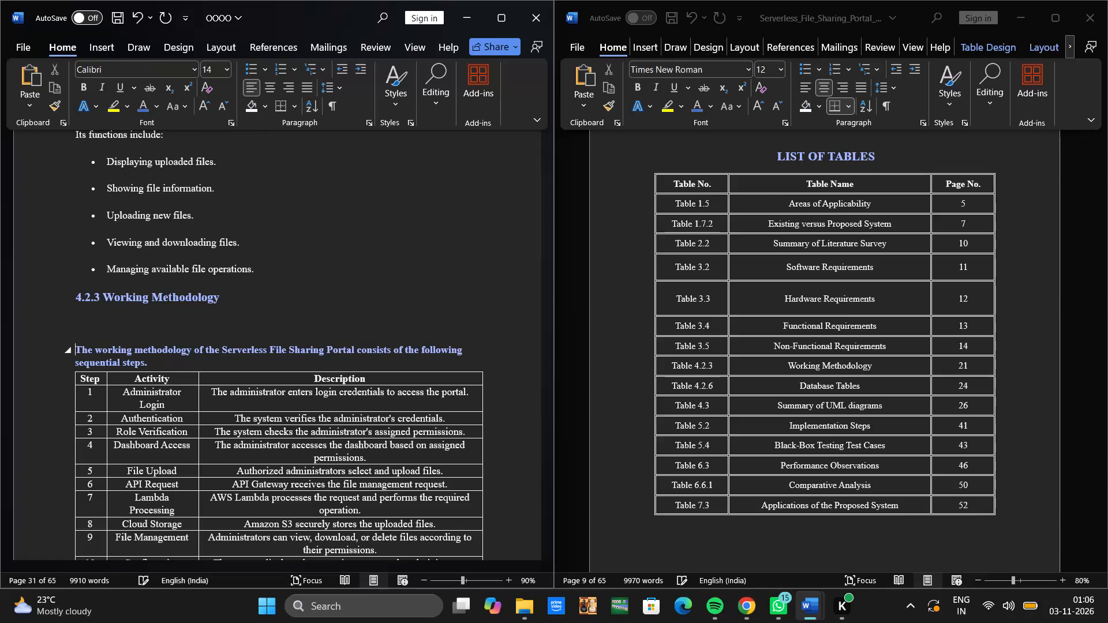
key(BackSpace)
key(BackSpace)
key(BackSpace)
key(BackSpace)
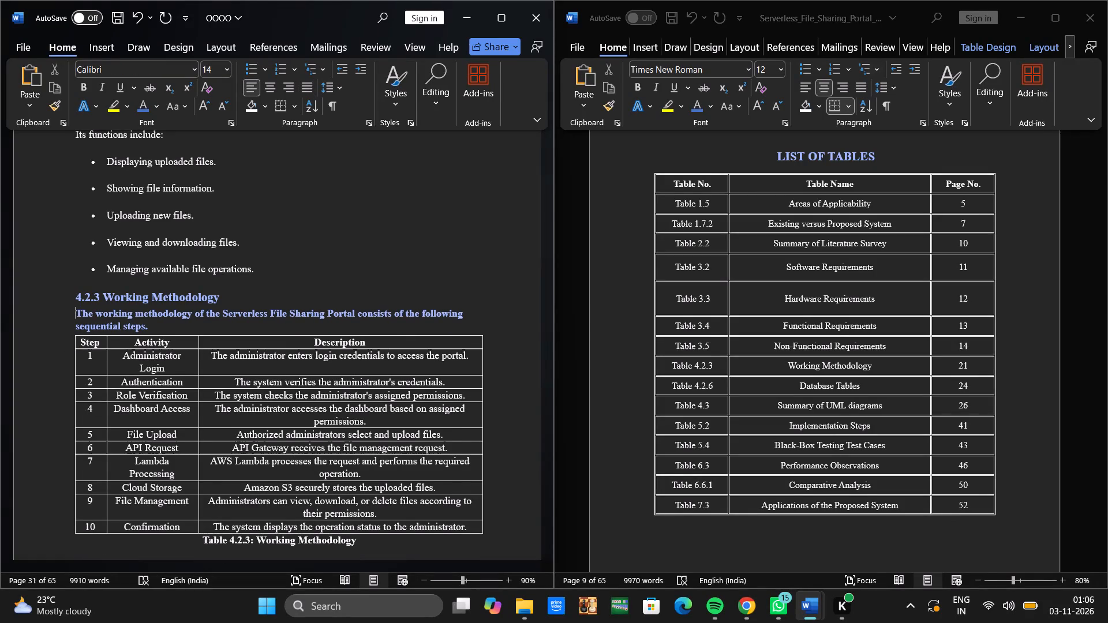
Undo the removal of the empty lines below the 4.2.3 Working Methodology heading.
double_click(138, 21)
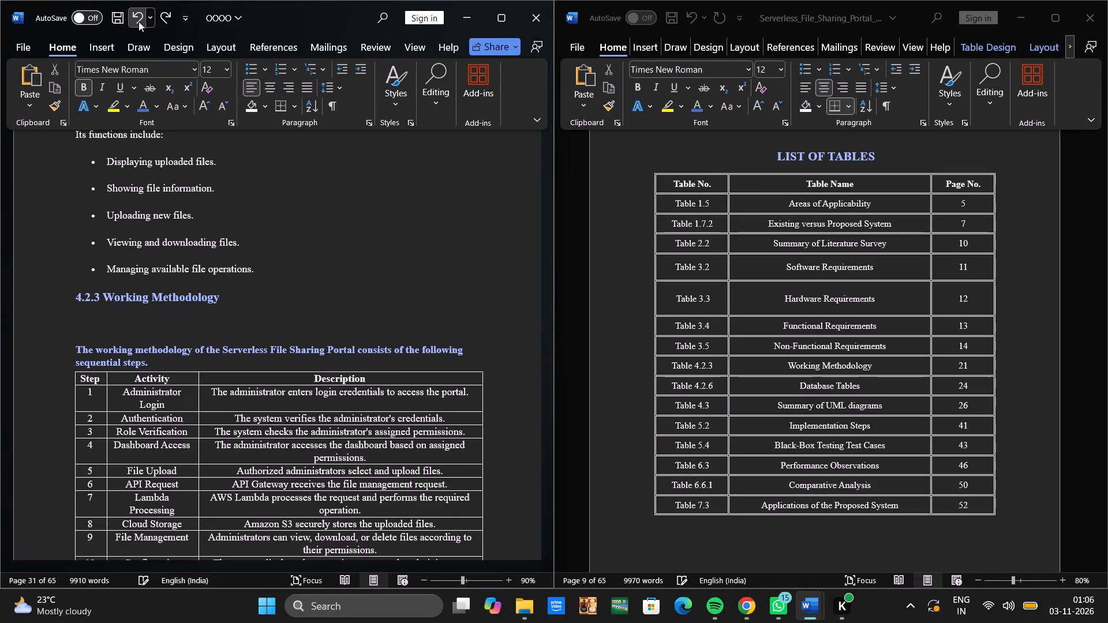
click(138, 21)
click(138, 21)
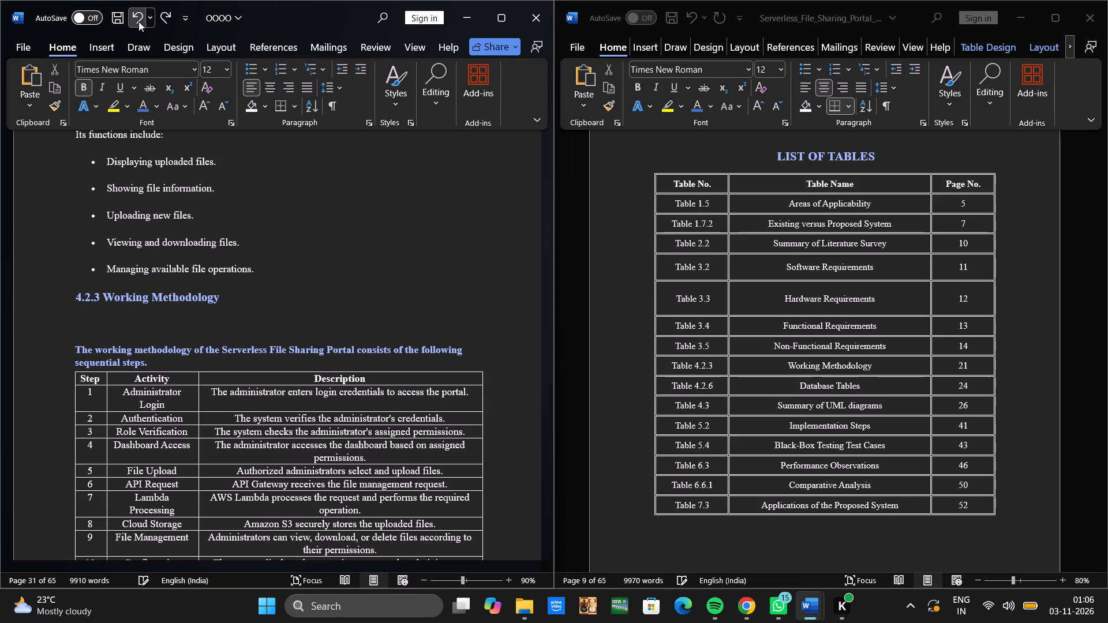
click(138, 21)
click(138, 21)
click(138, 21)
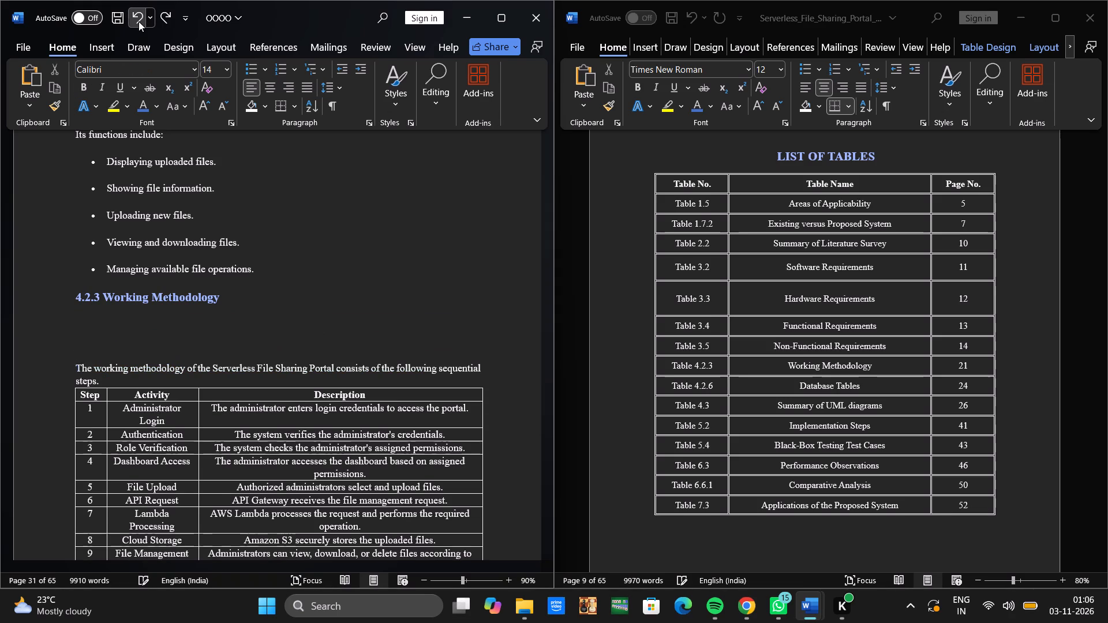
Insert an unbulleted empty line between the "Managing available file operations." bullet and the 4.2.3 Working Methodology heading.
scroll(294, 181, down, 1)
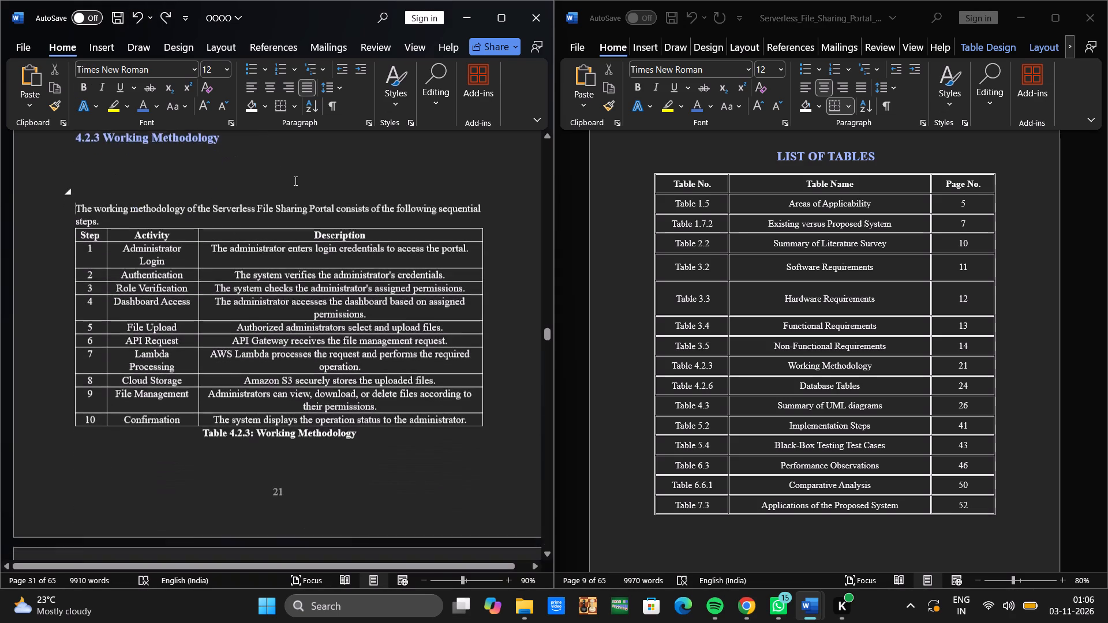
scroll(294, 181, up, 1)
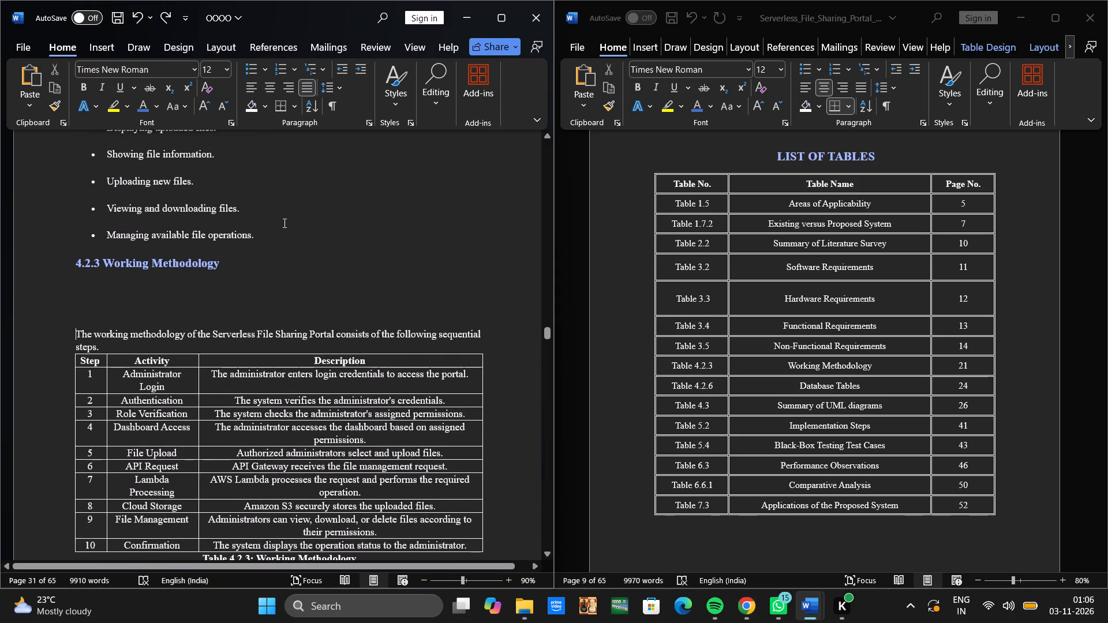
click(283, 223)
click(280, 234)
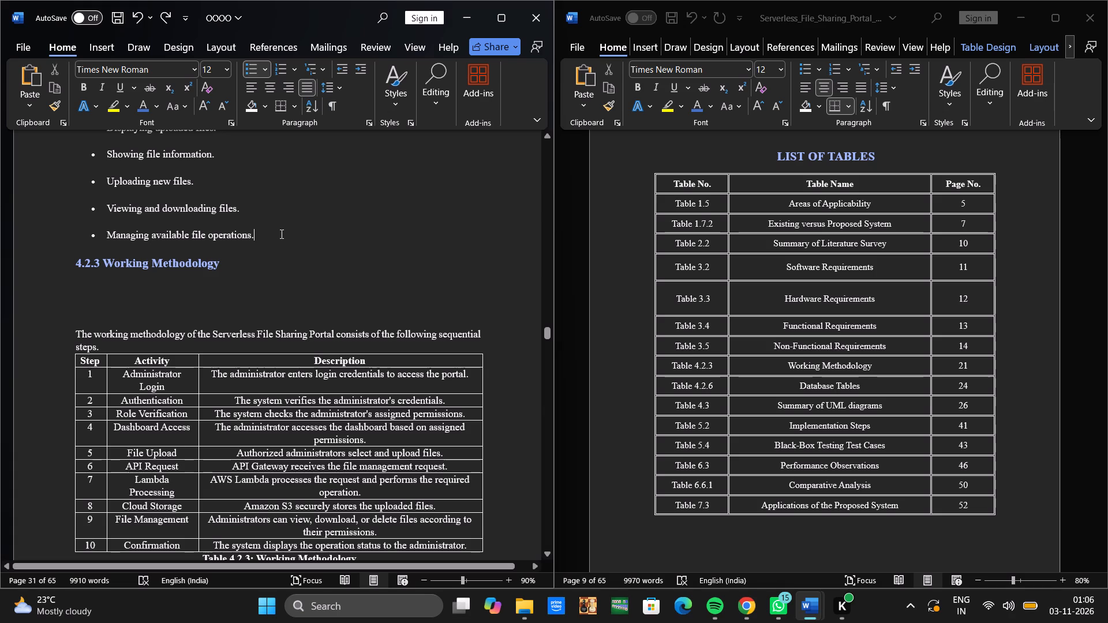
key(Return)
key(BackSpace)
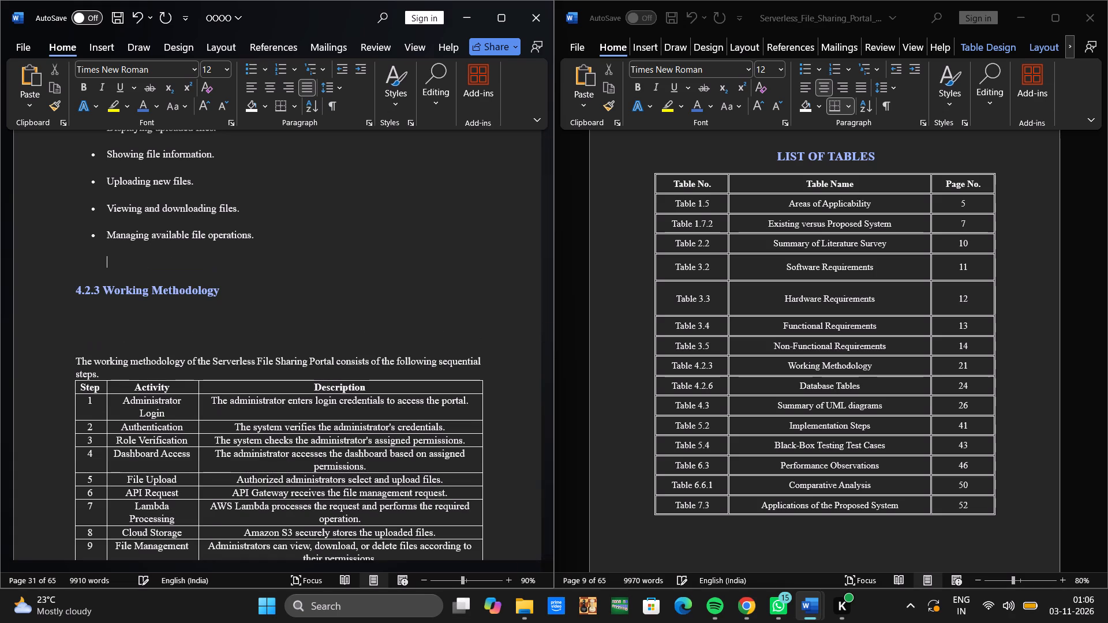
Delete empty lines between the 4.2.3 Working Methodology heading and its introductory paragraph.
scroll(280, 234, down, 1)
scroll(280, 234, right, 1)
scroll(280, 234, up, 1)
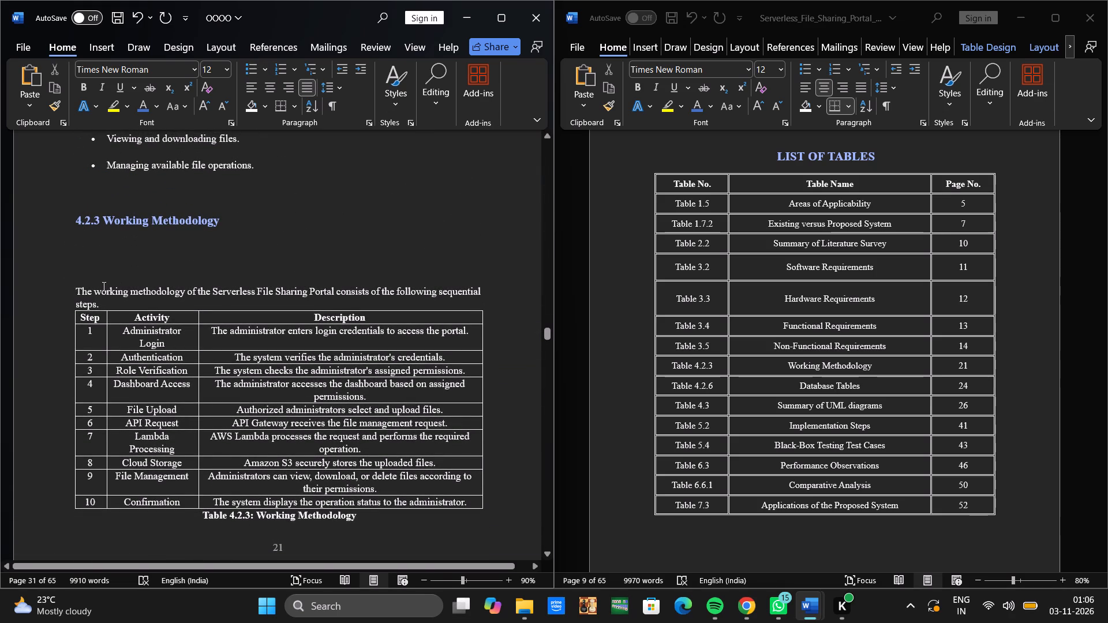
click(76, 288)
key(BackSpace)
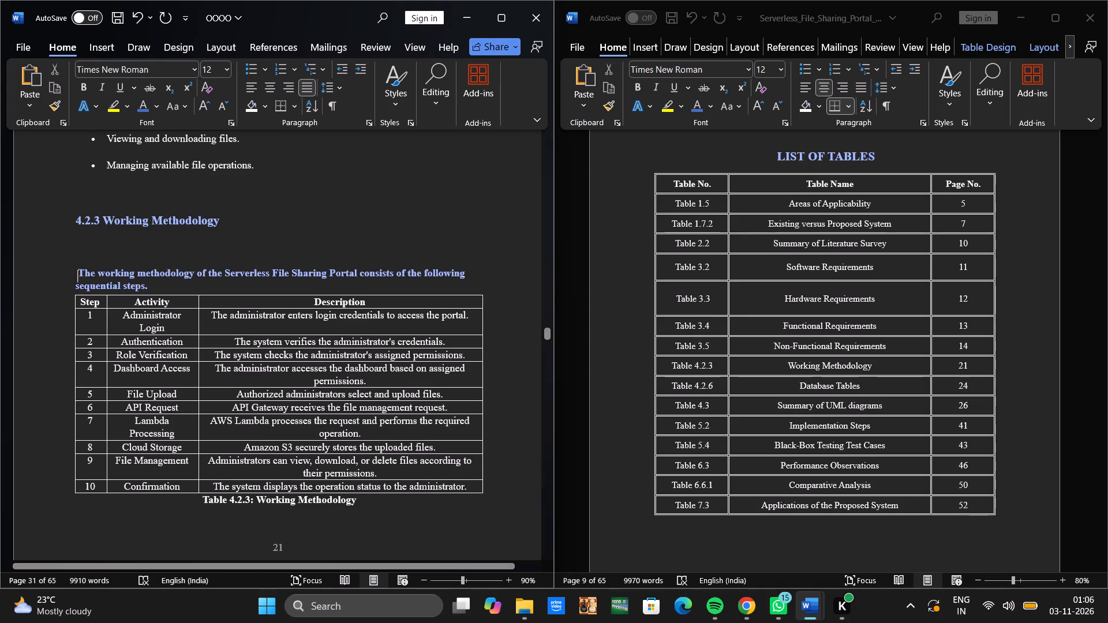
key(BackSpace)
key(BackSpace)
key(BackSpace)
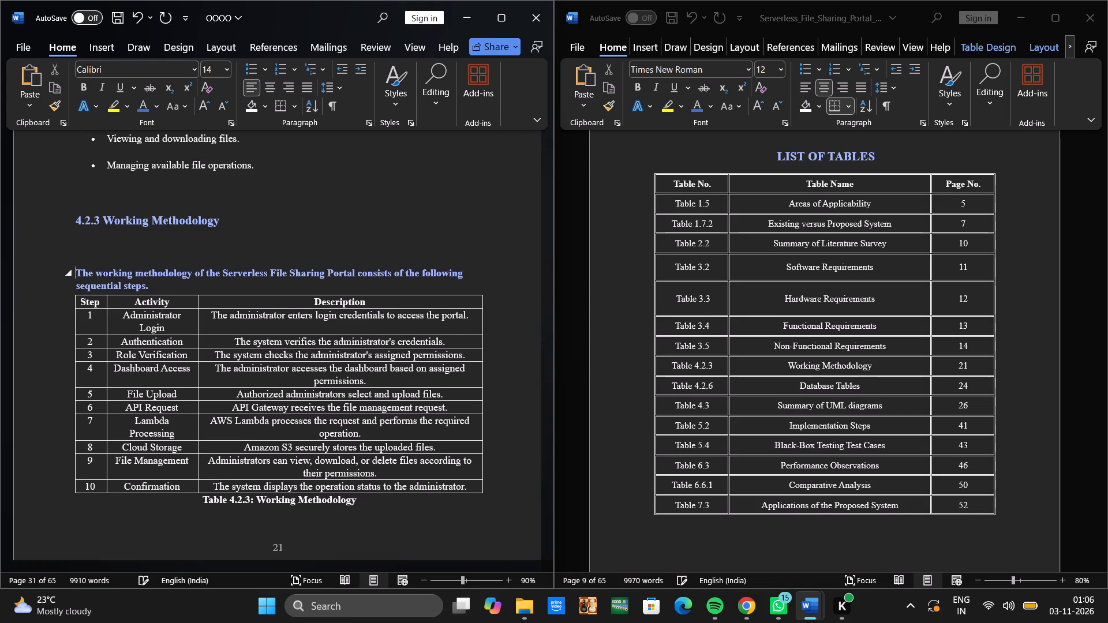
key(BackSpace)
key(BackSpace)
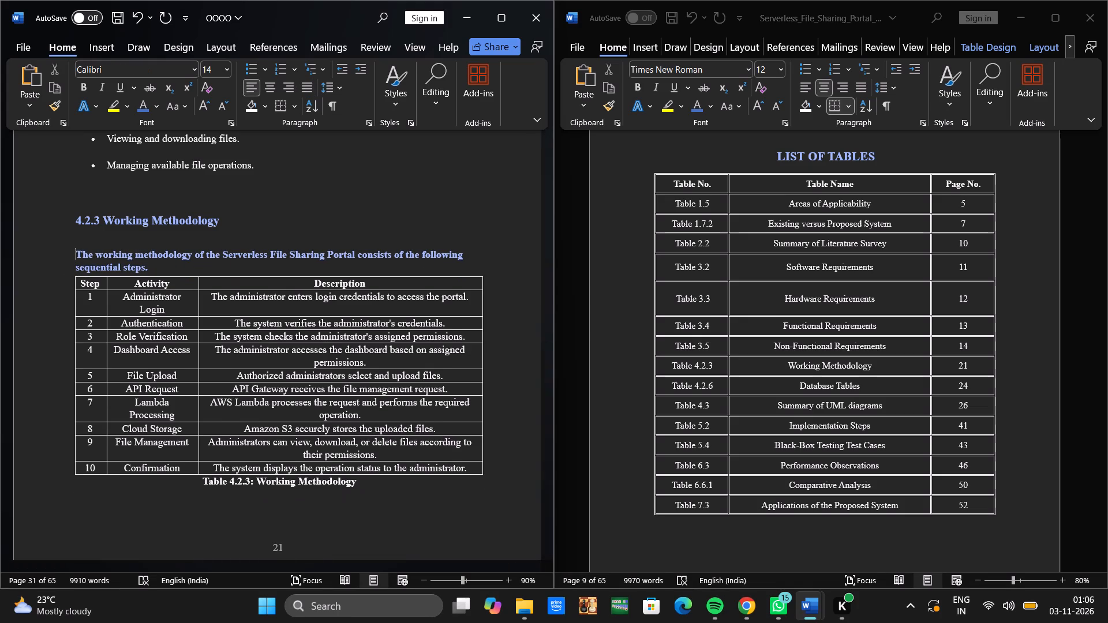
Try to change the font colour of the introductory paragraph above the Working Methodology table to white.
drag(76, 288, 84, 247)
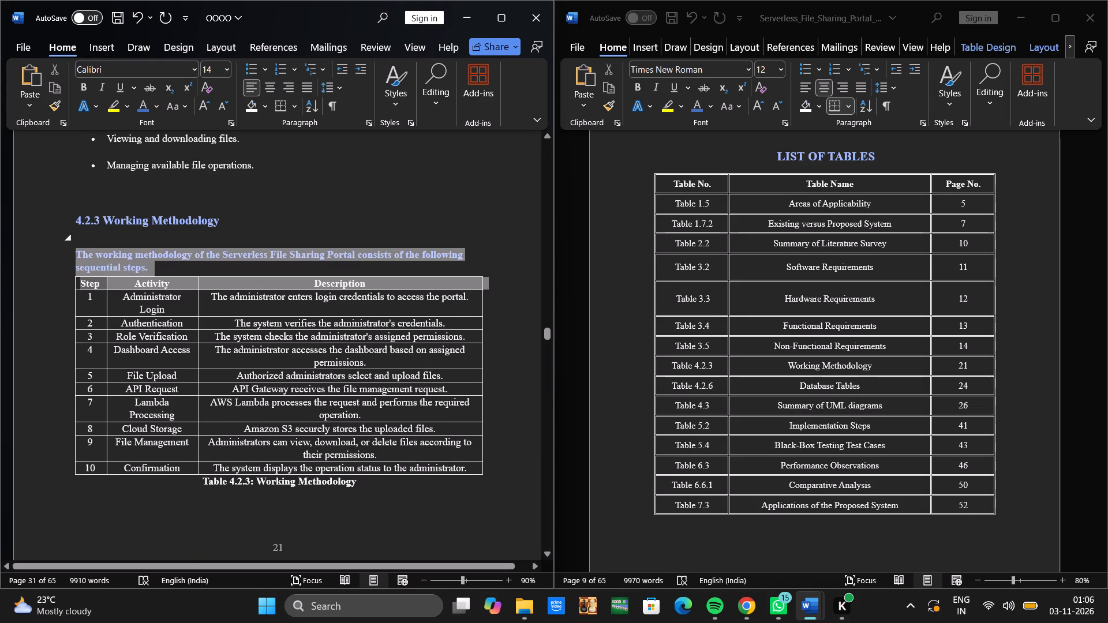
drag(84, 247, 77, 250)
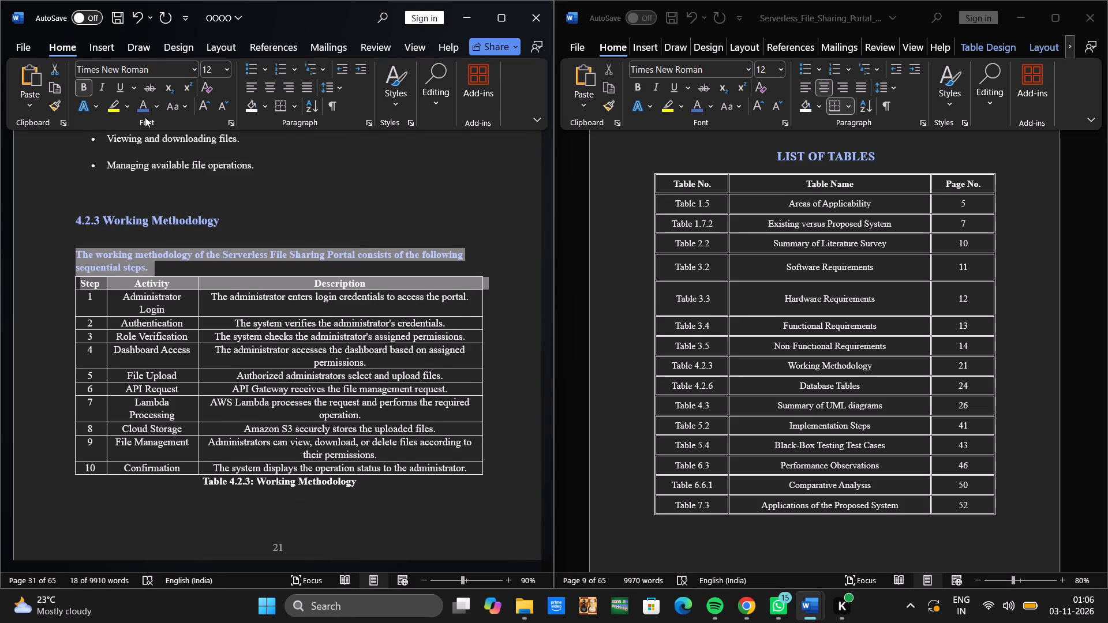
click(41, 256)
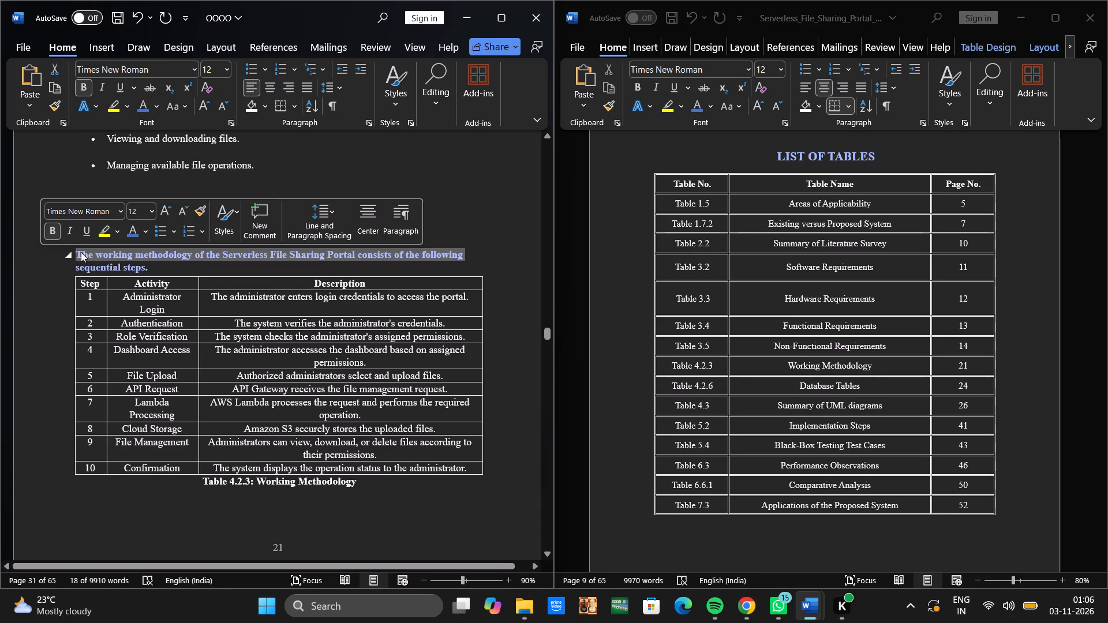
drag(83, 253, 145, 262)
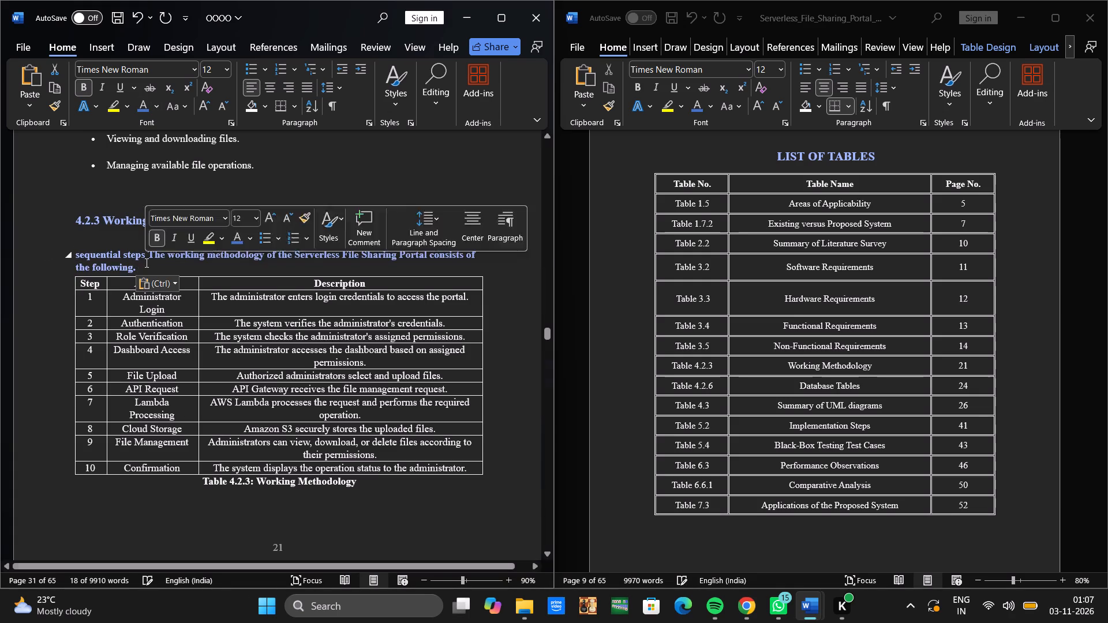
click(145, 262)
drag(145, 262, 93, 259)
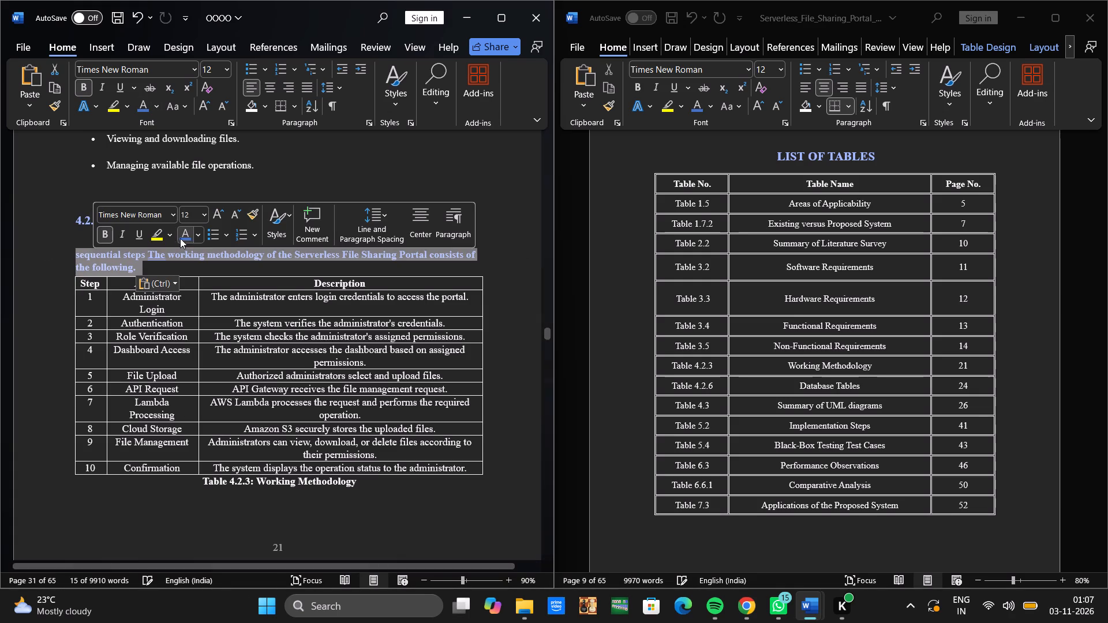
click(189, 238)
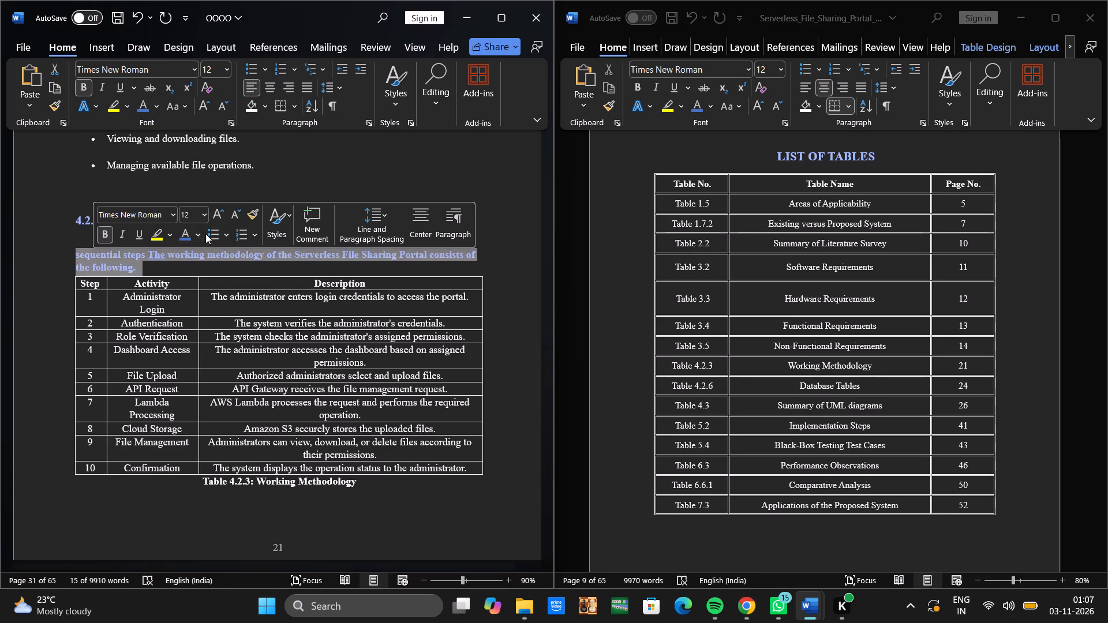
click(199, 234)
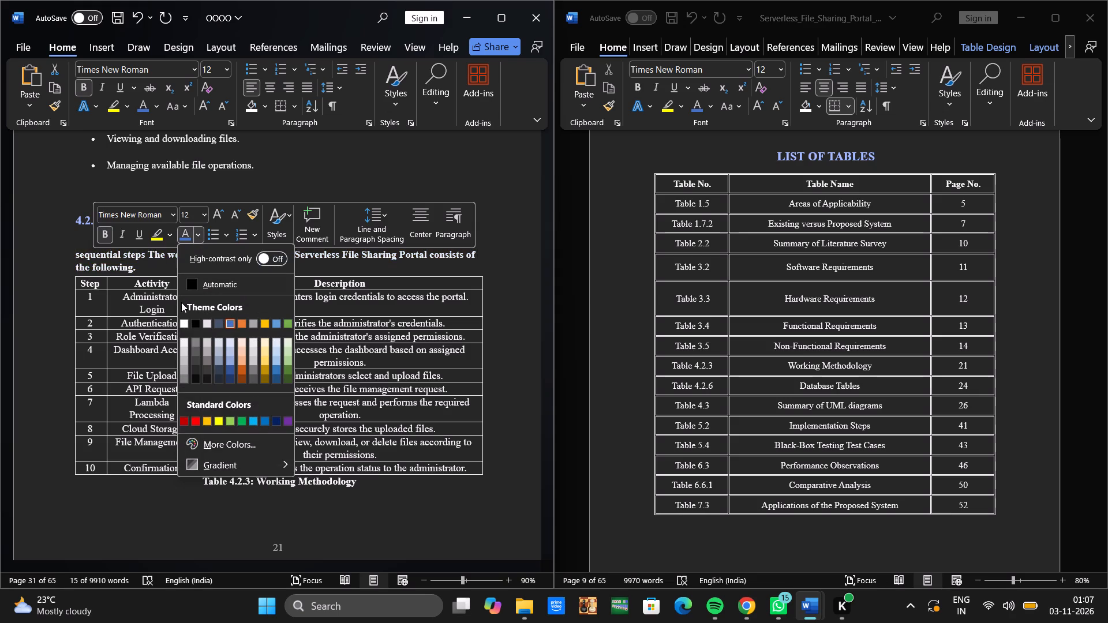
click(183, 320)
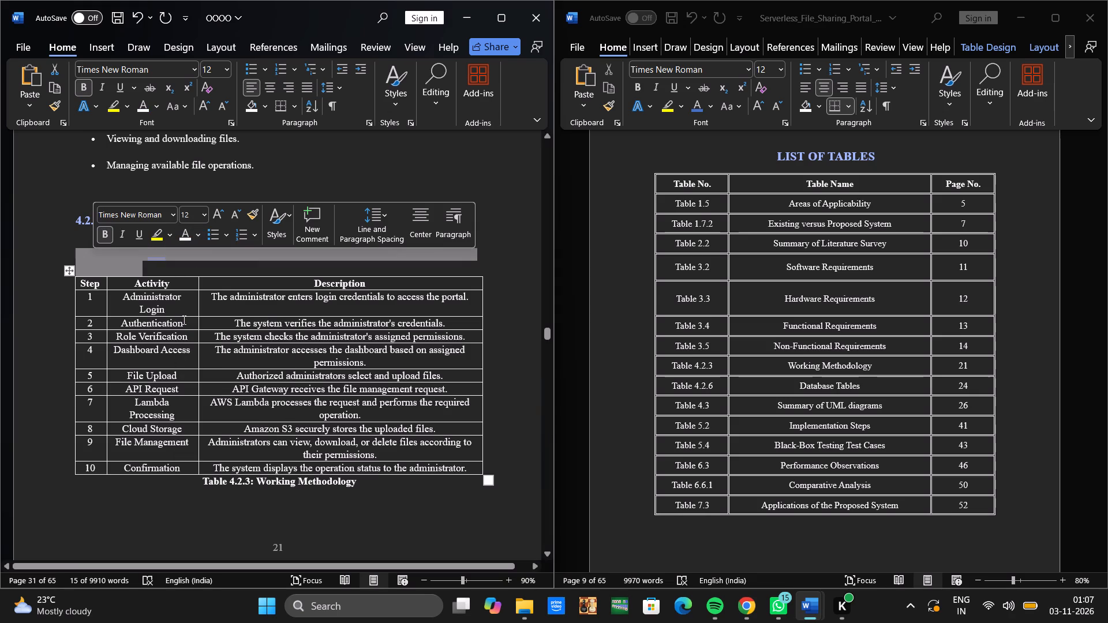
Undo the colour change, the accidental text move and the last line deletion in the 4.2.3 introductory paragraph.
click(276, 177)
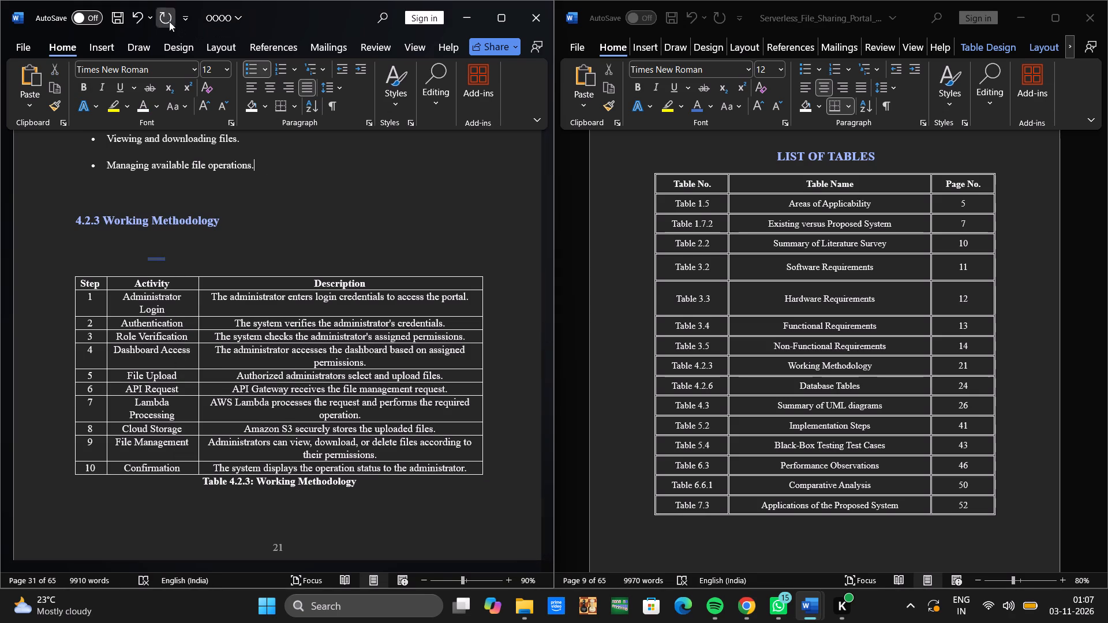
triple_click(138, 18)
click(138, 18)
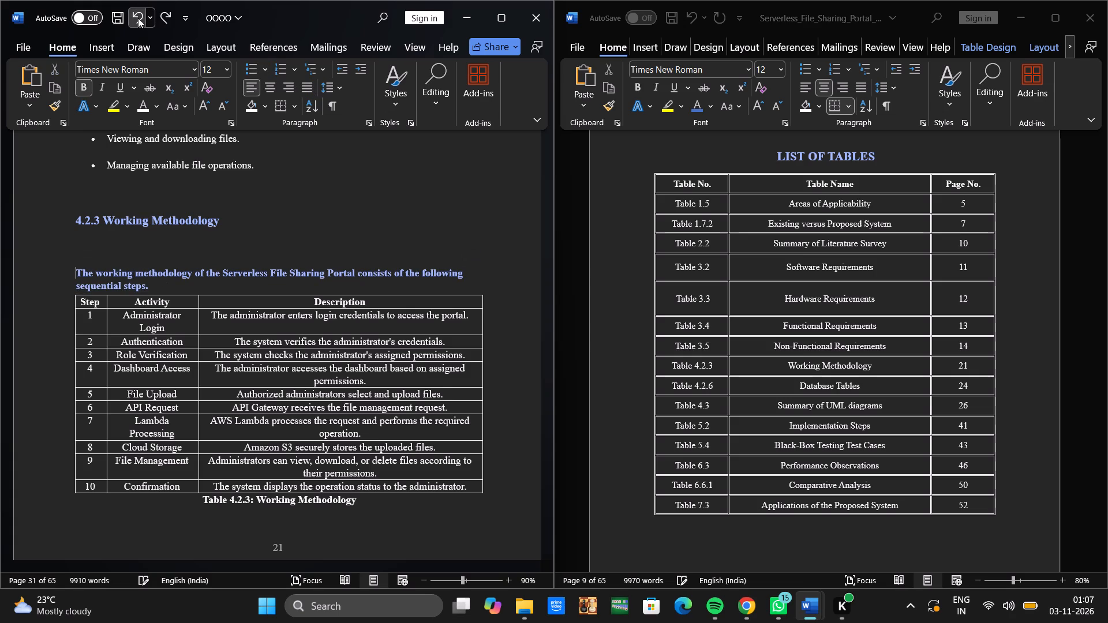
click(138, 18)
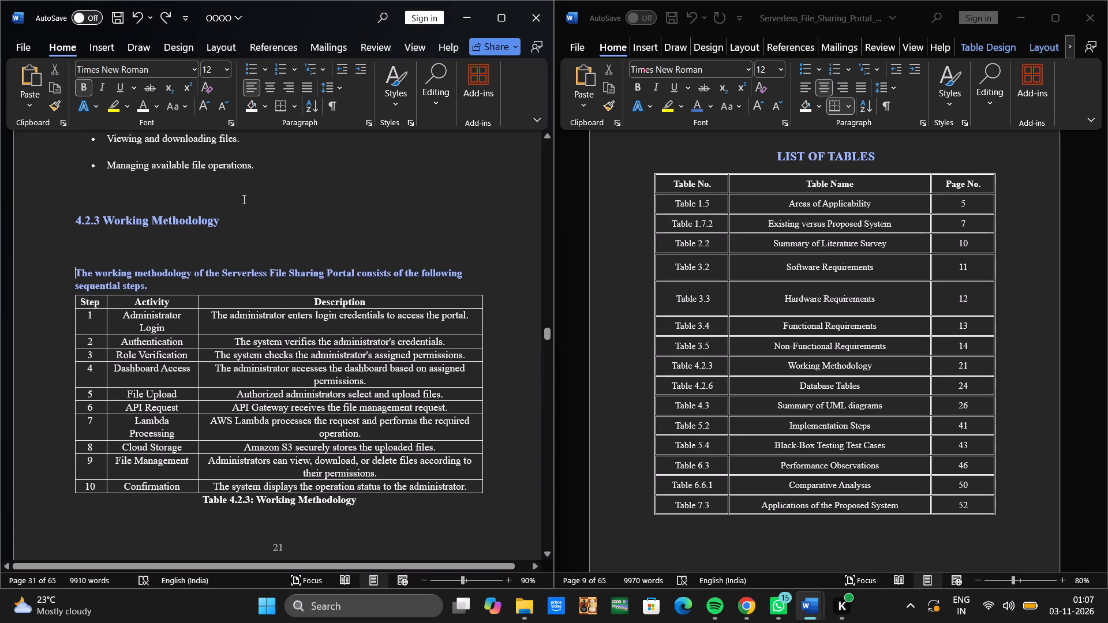
Review the pages from the Working Methodology table through the UML diagrams to the Chapter 5 implementation steps table for layout and page numbers.
scroll(243, 199, down, 3)
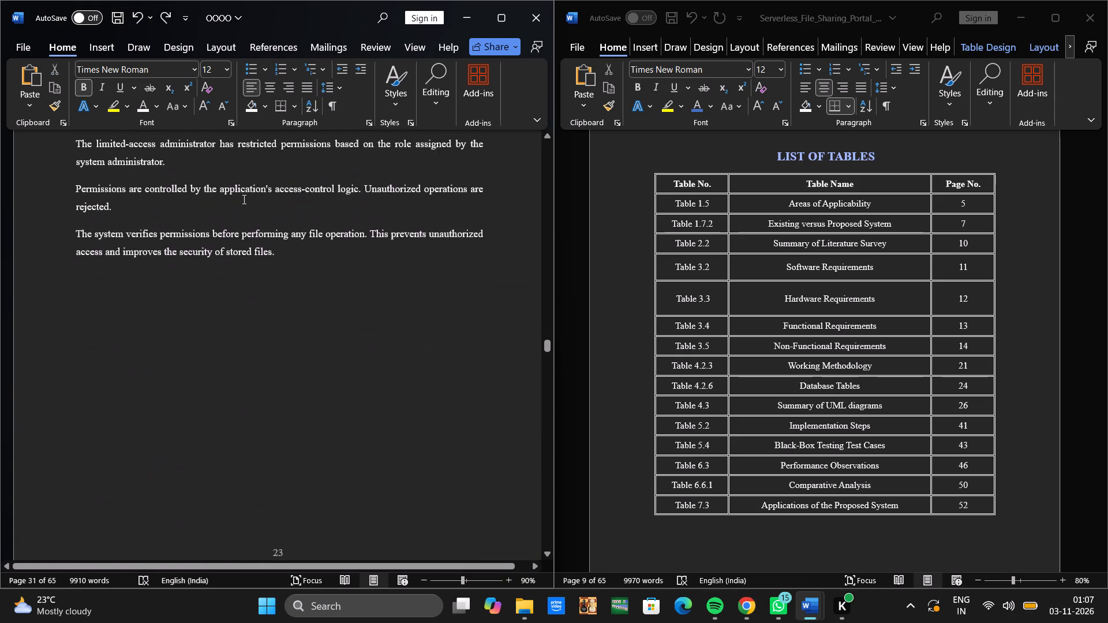
scroll(243, 199, up, 1)
scroll(243, 199, down, 2)
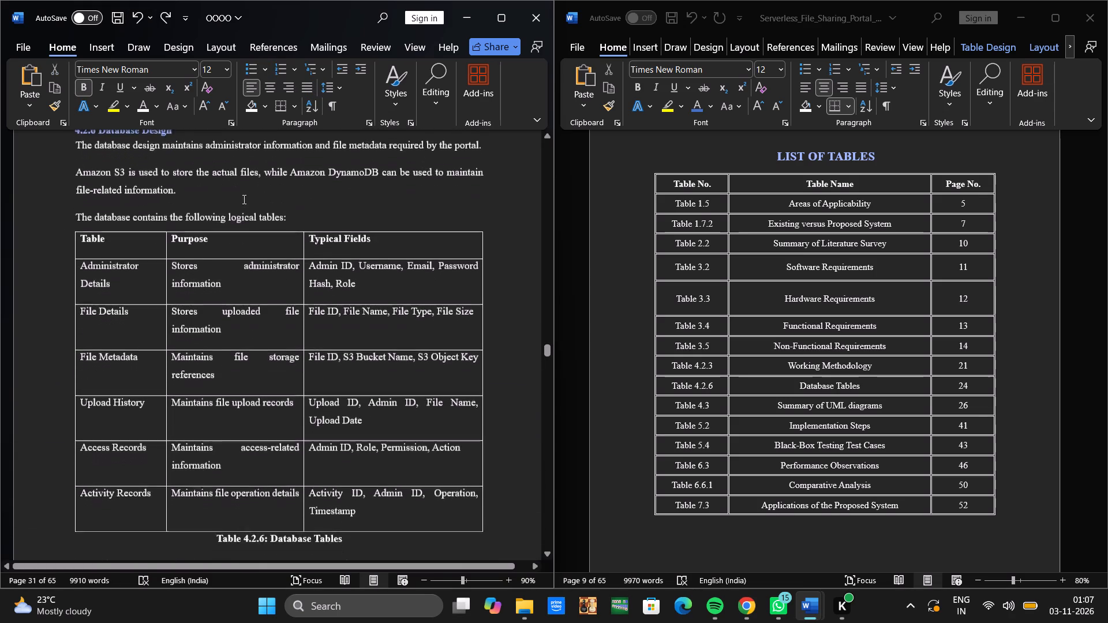
scroll(243, 199, down, 4)
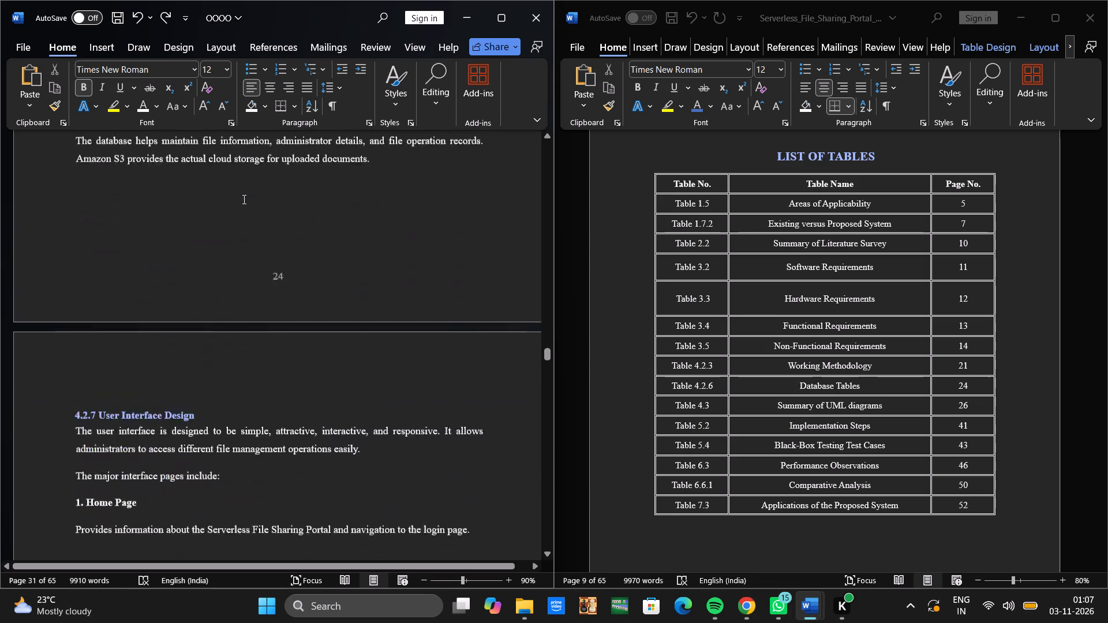
scroll(243, 199, down, 2)
scroll(243, 199, up, 2)
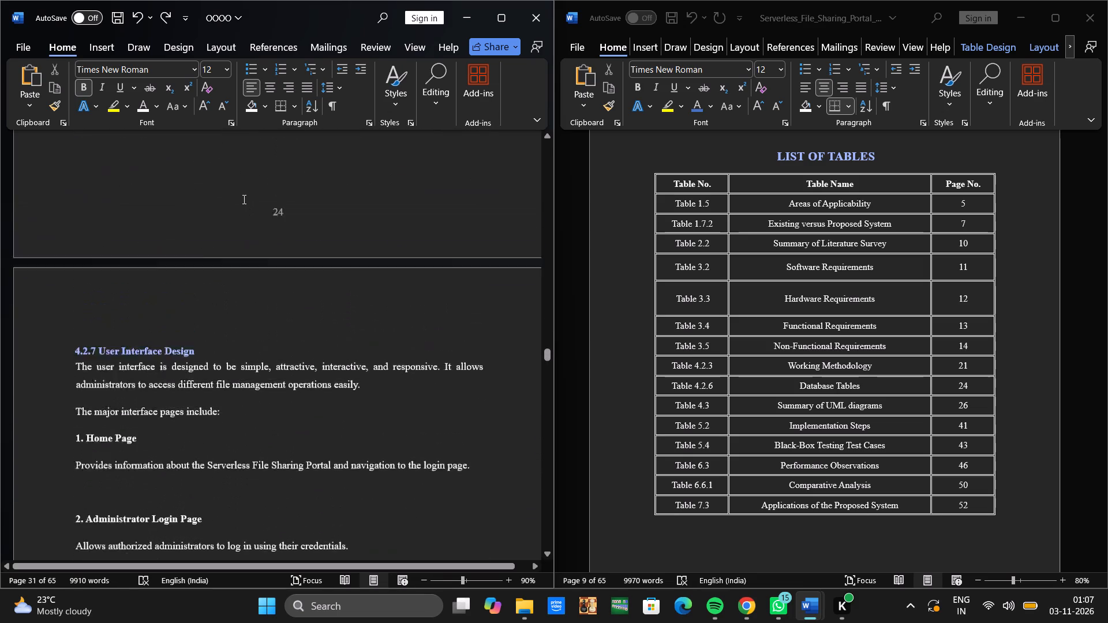
scroll(243, 199, up, 5)
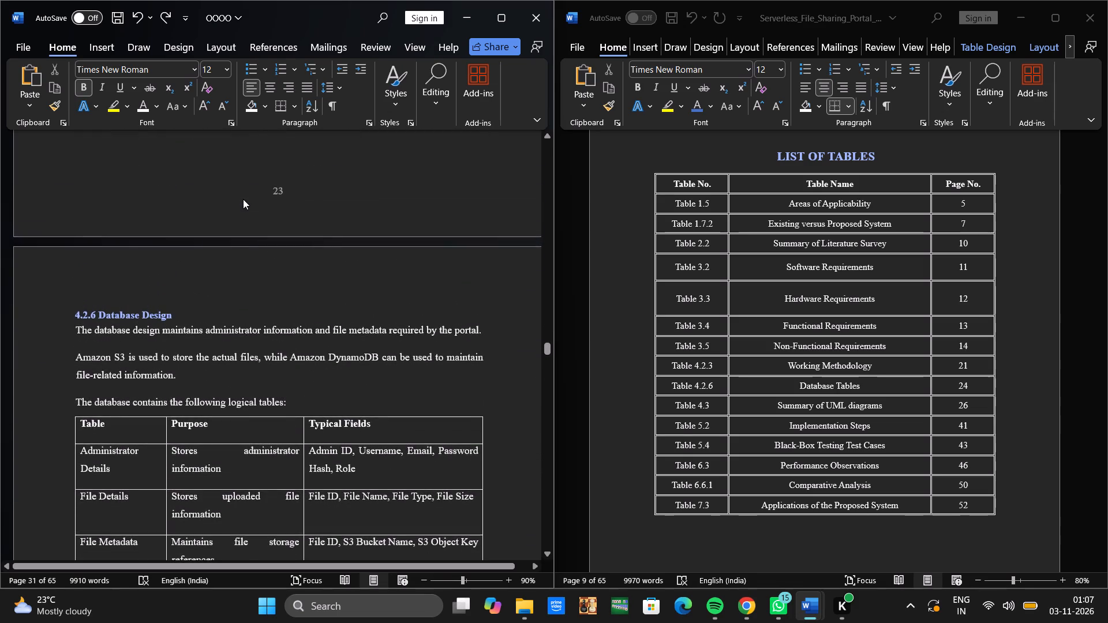
scroll(243, 199, down, 10)
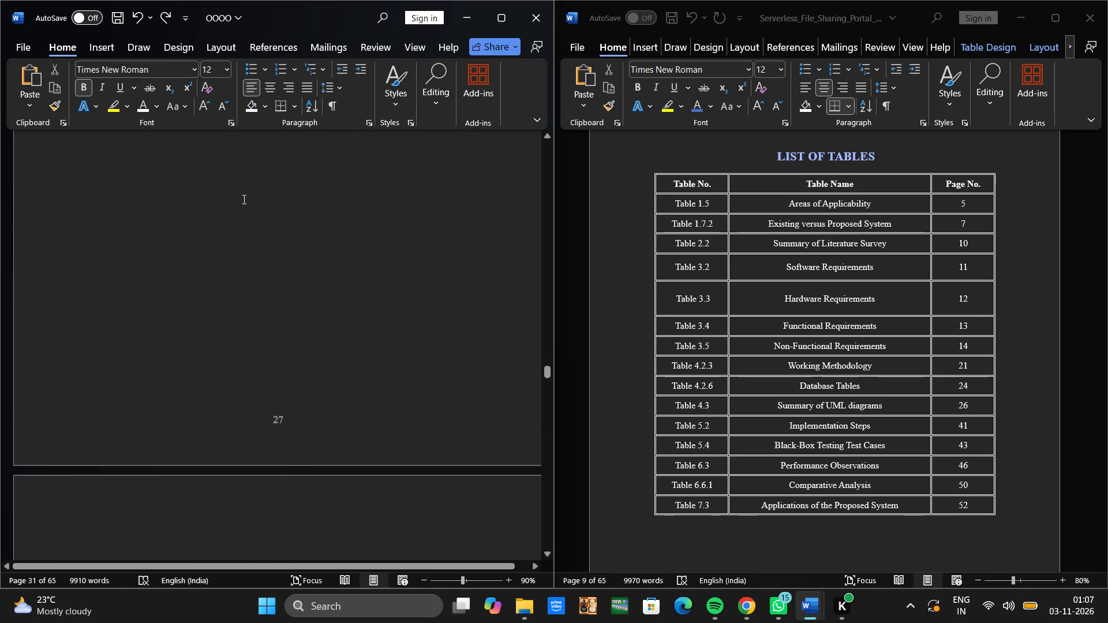
scroll(243, 199, down, 5)
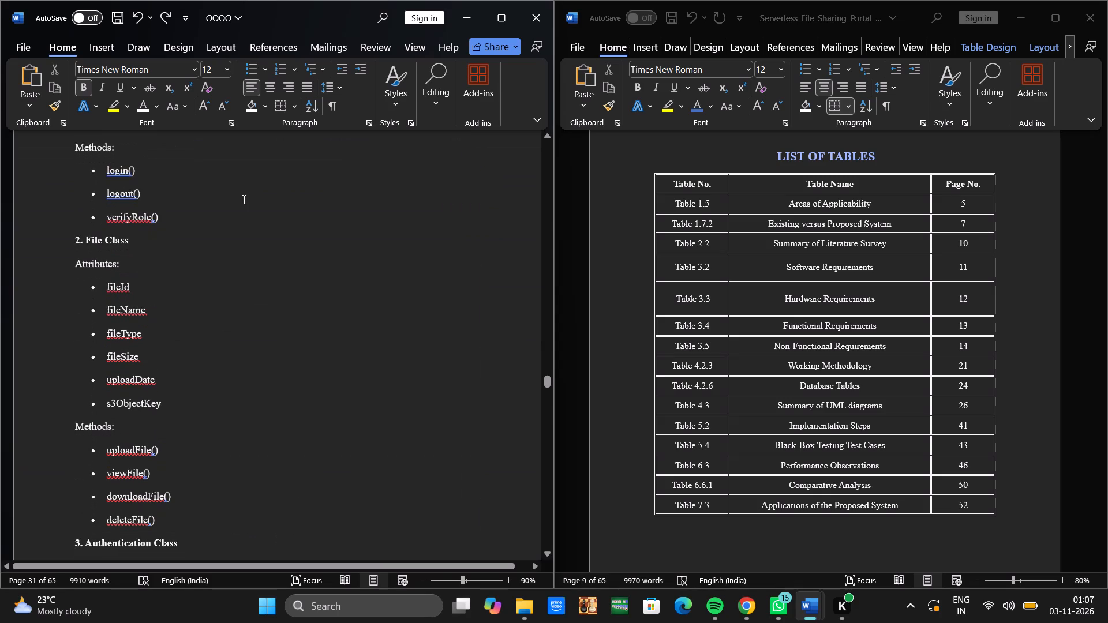
scroll(243, 199, down, 4)
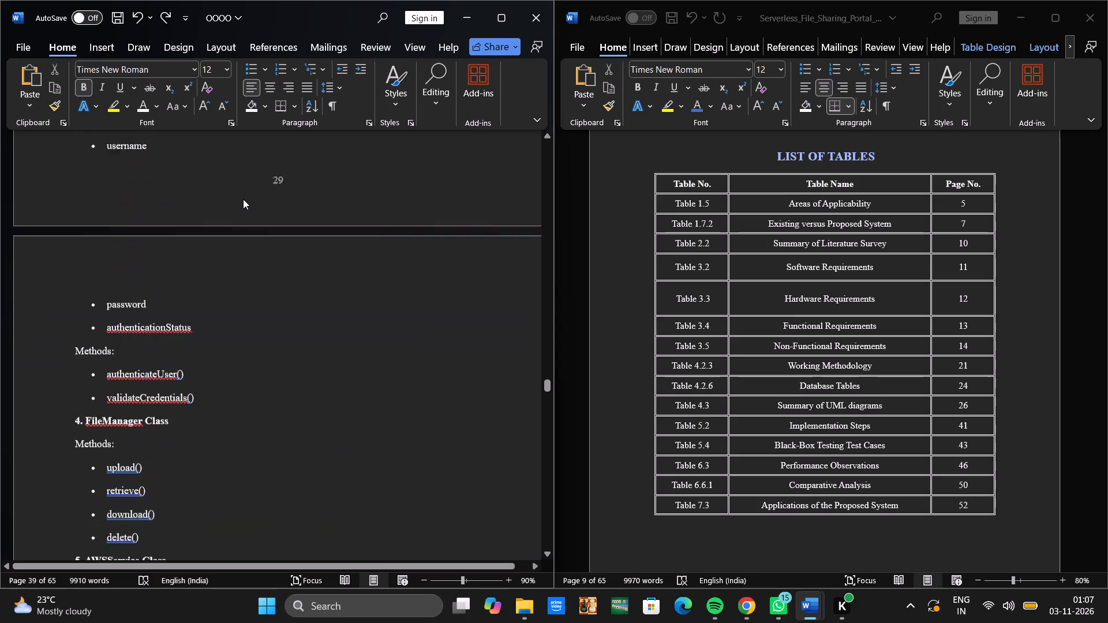
scroll(243, 199, down, 9)
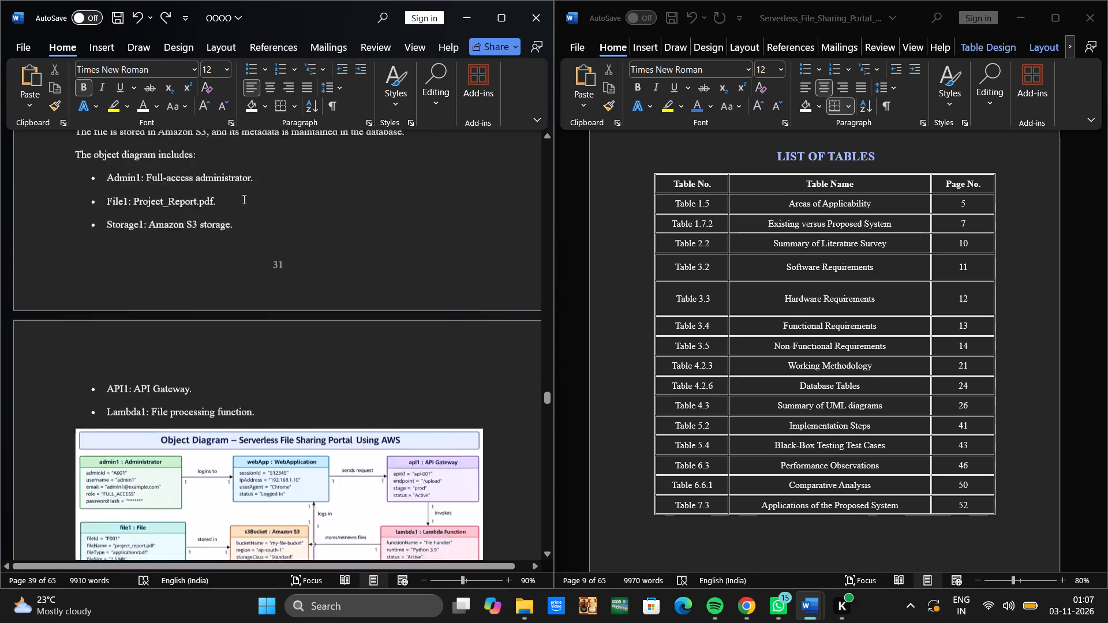
scroll(243, 199, down, 10)
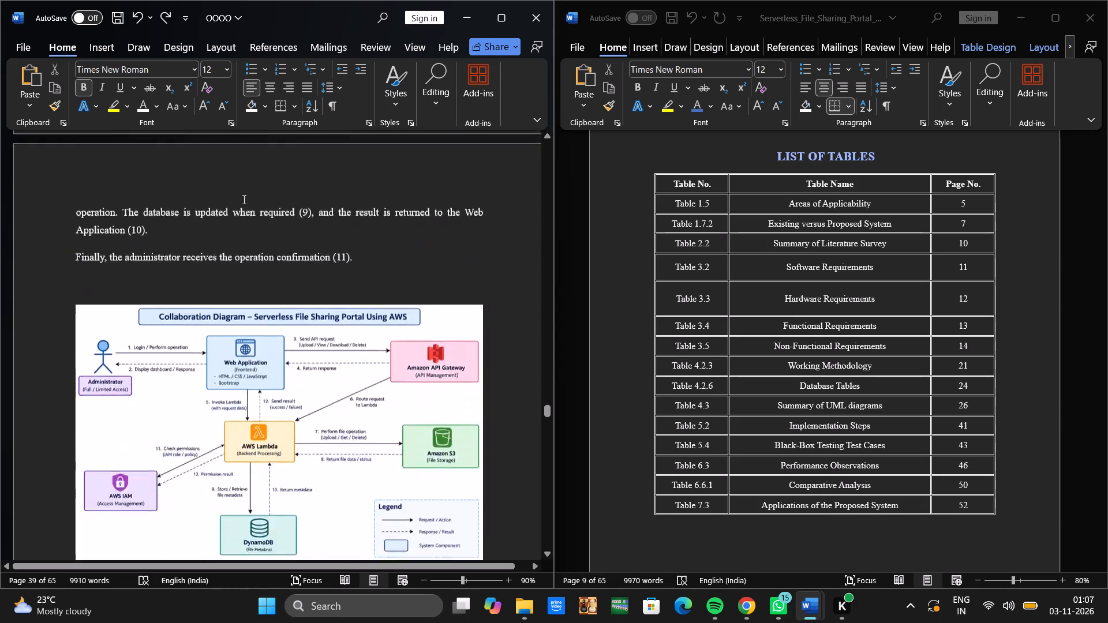
scroll(243, 199, down, 10)
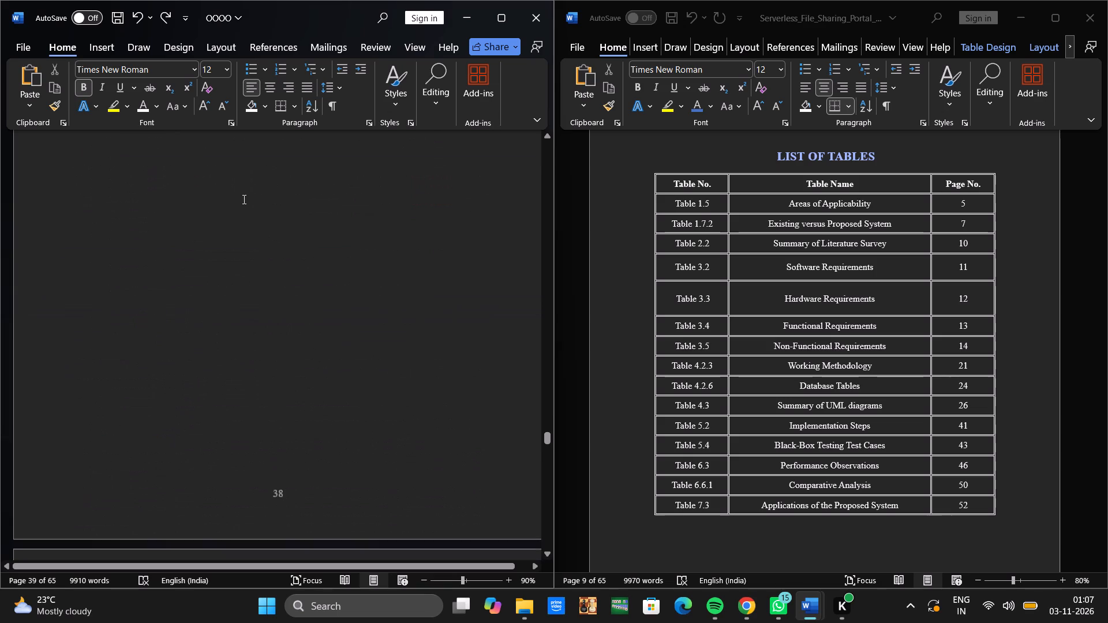
scroll(243, 199, down, 9)
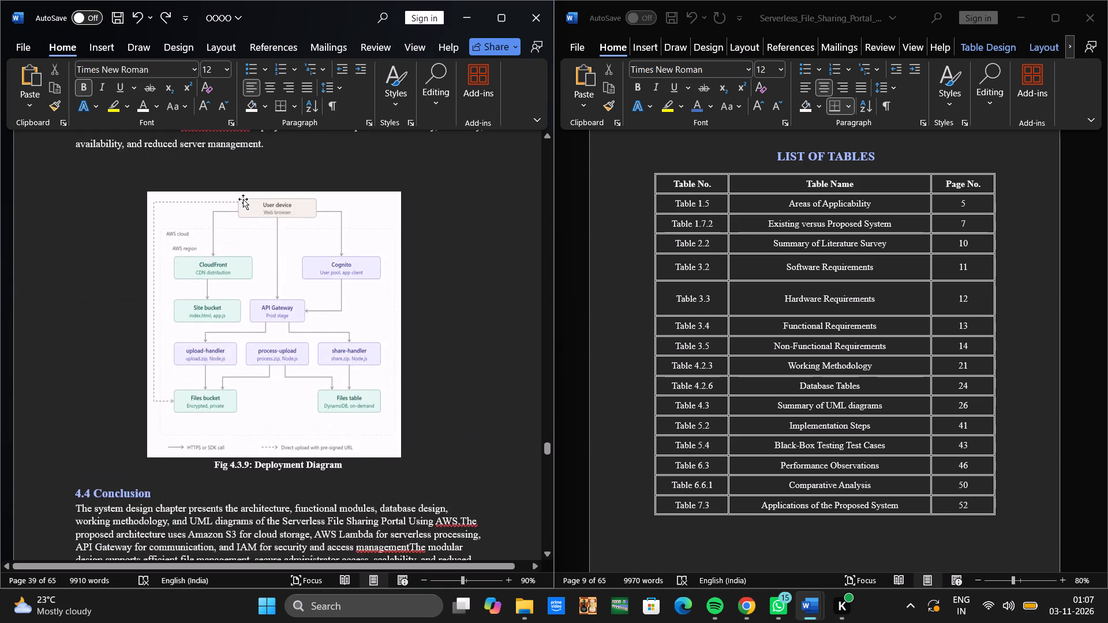
scroll(243, 199, down, 5)
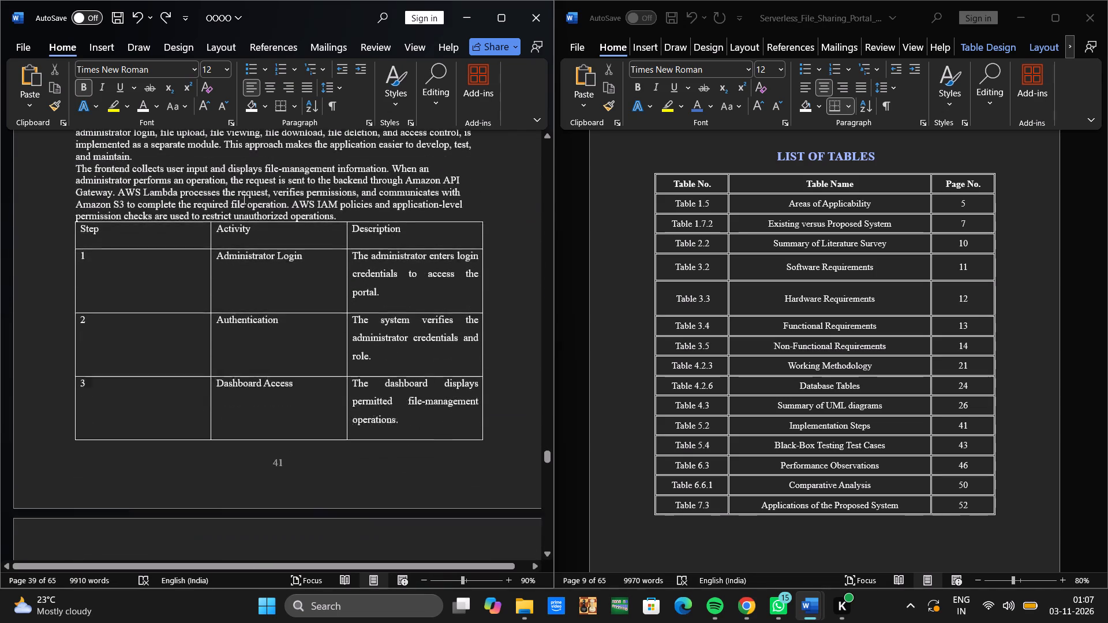
scroll(243, 199, down, 1)
Set the page number of 1.6 Existing System in the report's contents table to 6, matching the reference document.
scroll(243, 199, up, 20)
scroll(243, 199, up, 6)
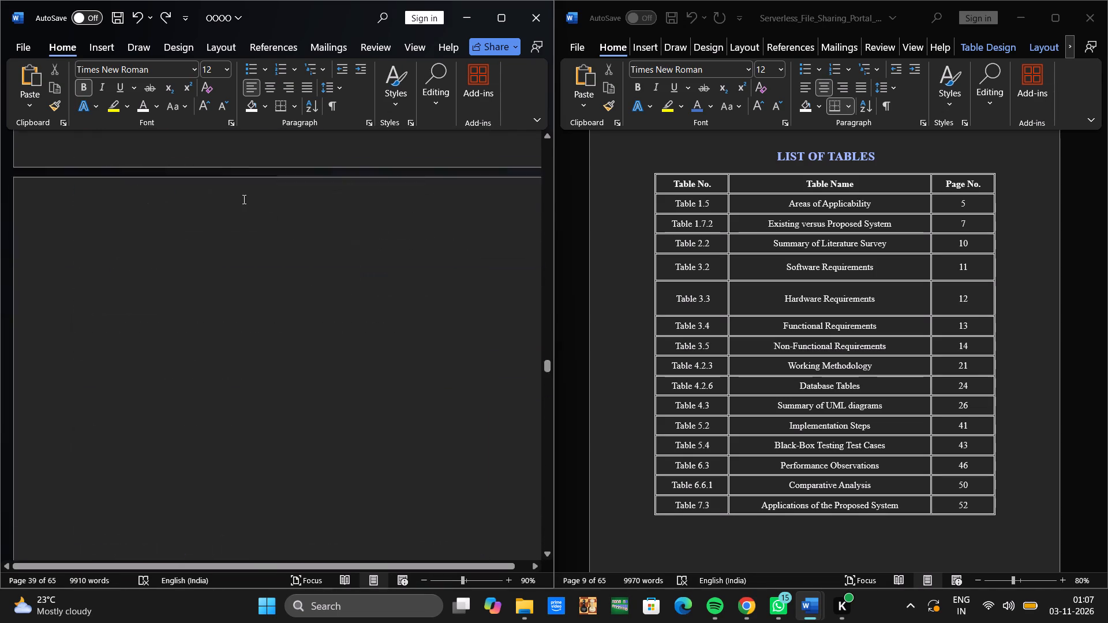
scroll(243, 199, up, 20)
scroll(243, 199, up, 14)
scroll(243, 199, down, 4)
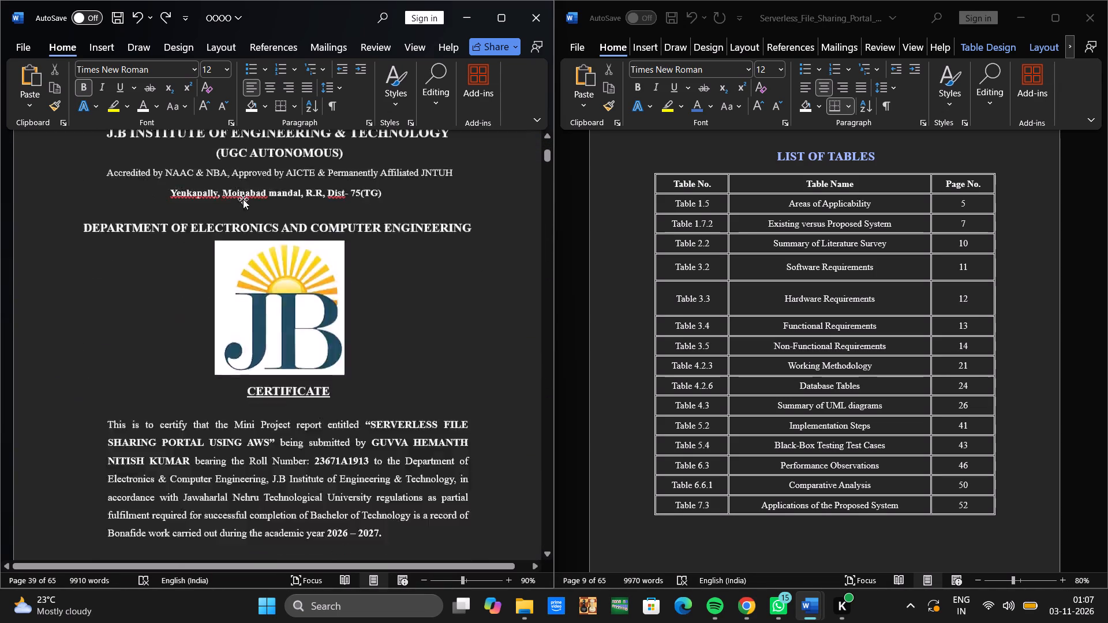
scroll(243, 199, down, 18)
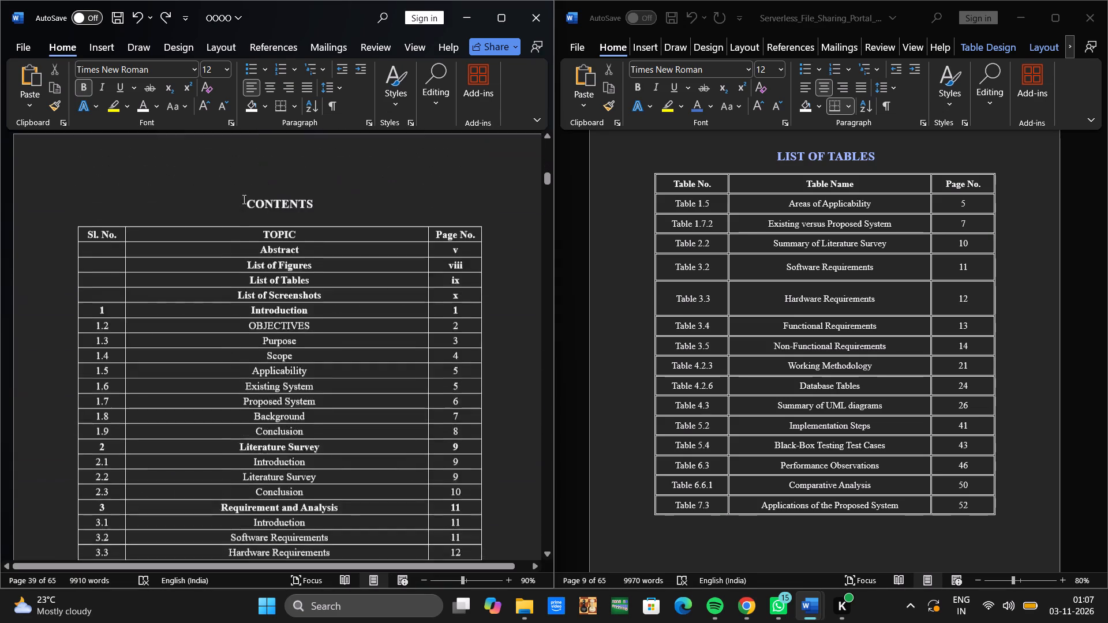
scroll(243, 199, down, 2)
scroll(243, 199, up, 6)
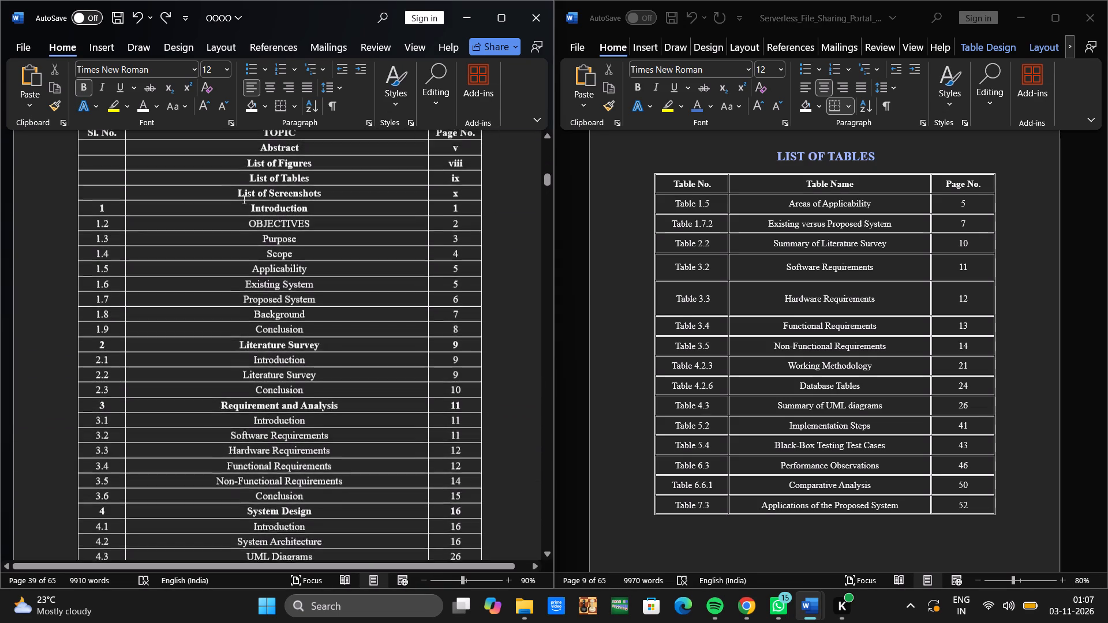
scroll(243, 199, up, 1)
scroll(796, 220, up, 5)
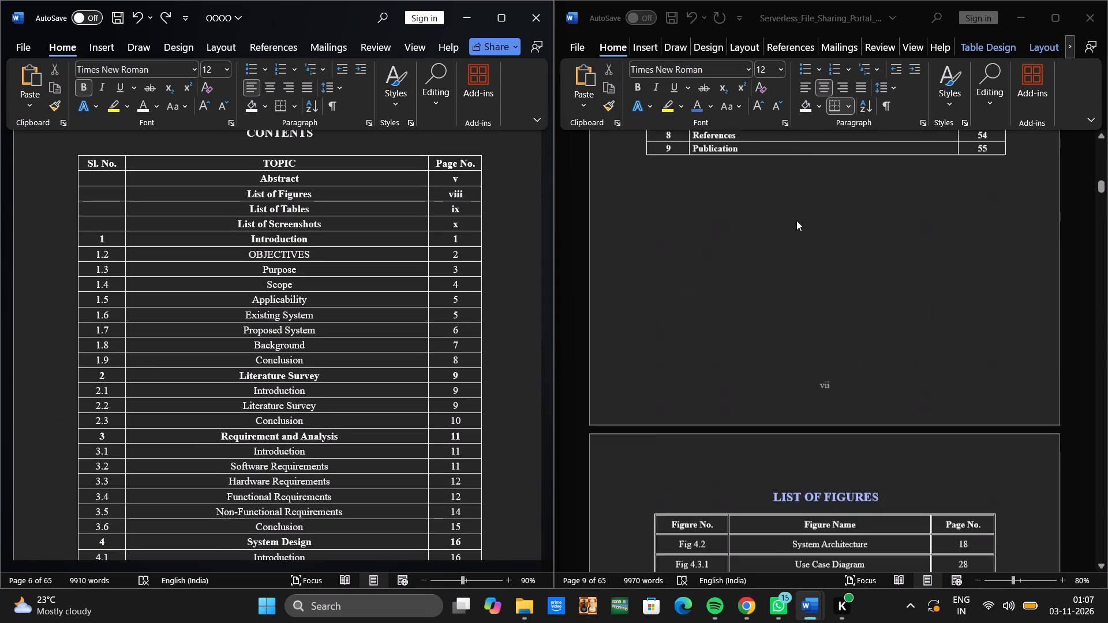
scroll(796, 220, up, 8)
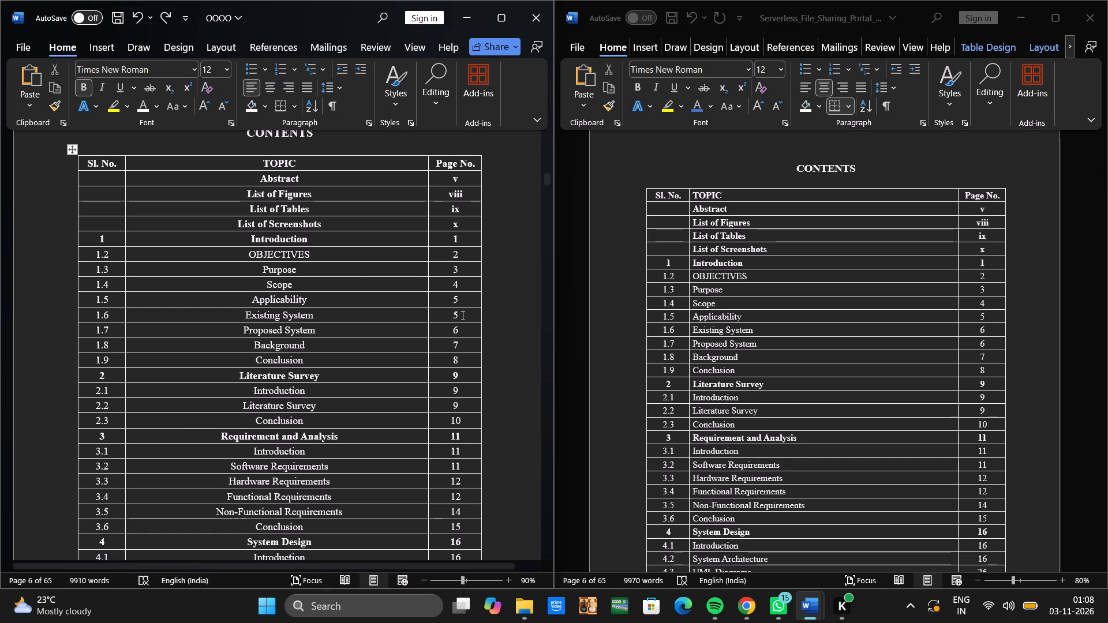
click(462, 315)
key(slash)
key(BackSpace)
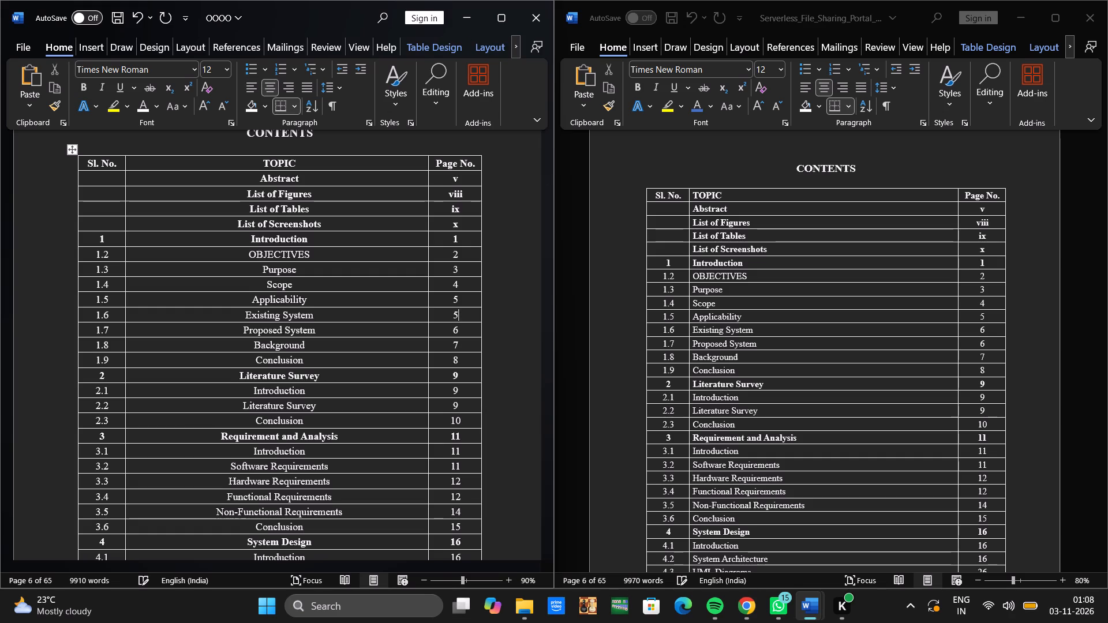
key(BackSpace)
text(55)
key(BackSpace)
key(BackSpace)
key(6)
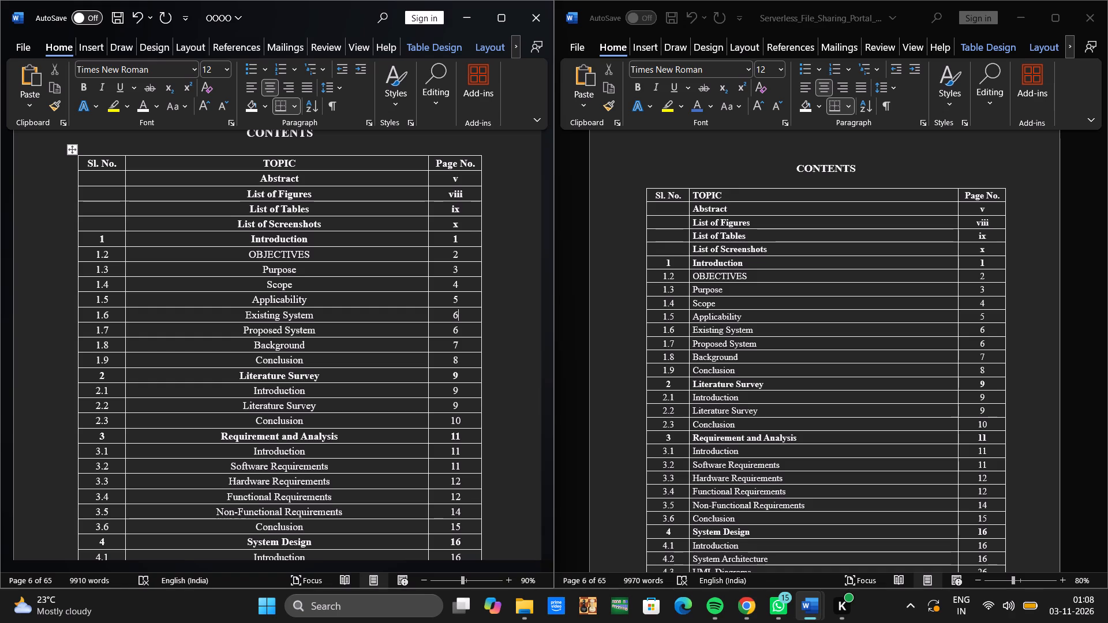
Compare the remaining contents entries and the List of Figures page numbers between the two documents.
scroll(462, 315, down, 2)
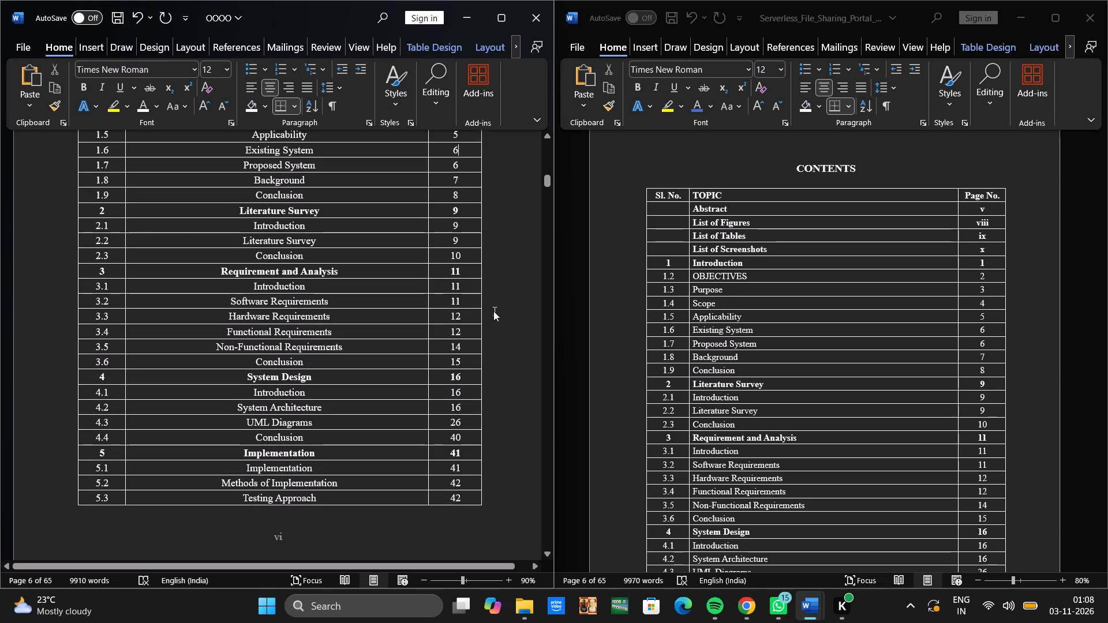
scroll(724, 292, down, 4)
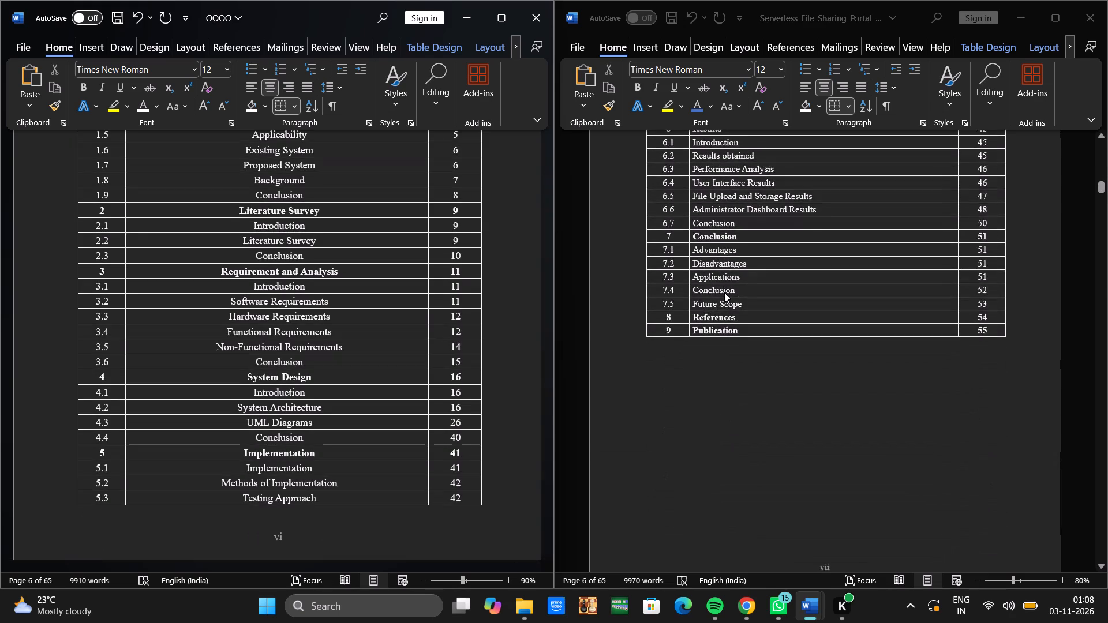
scroll(724, 292, up, 1)
scroll(724, 292, left, 4)
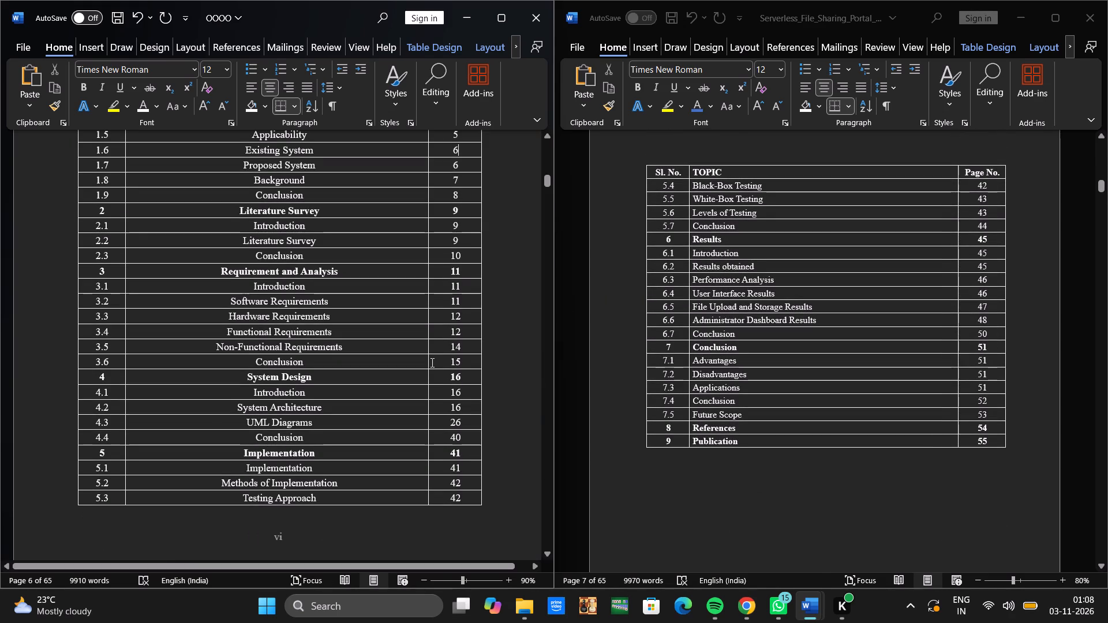
scroll(431, 362, down, 4)
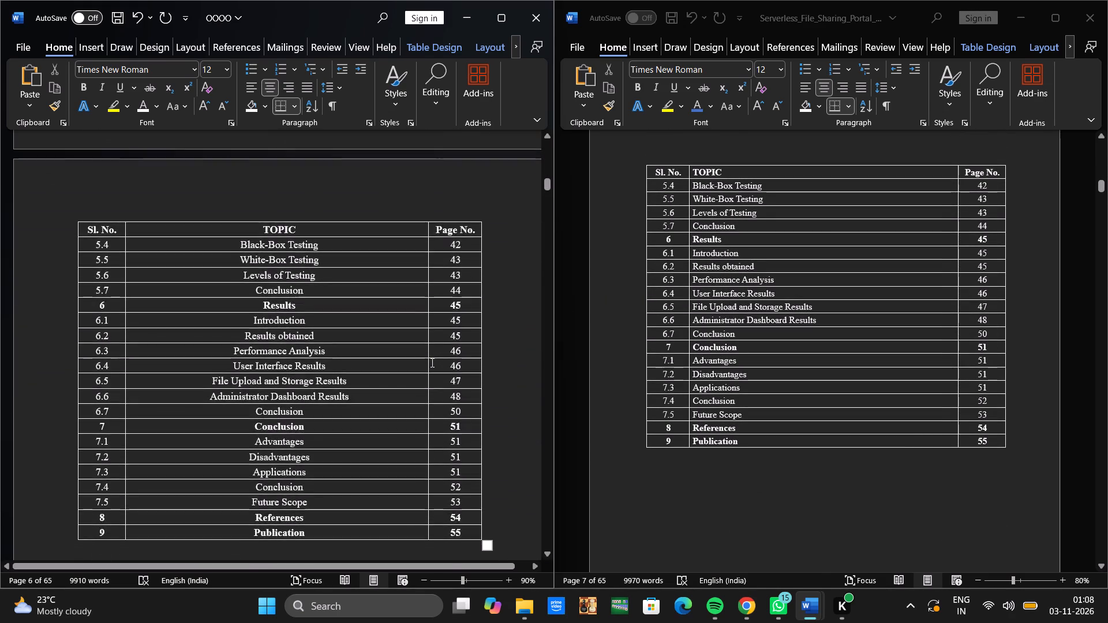
scroll(431, 362, down, 4)
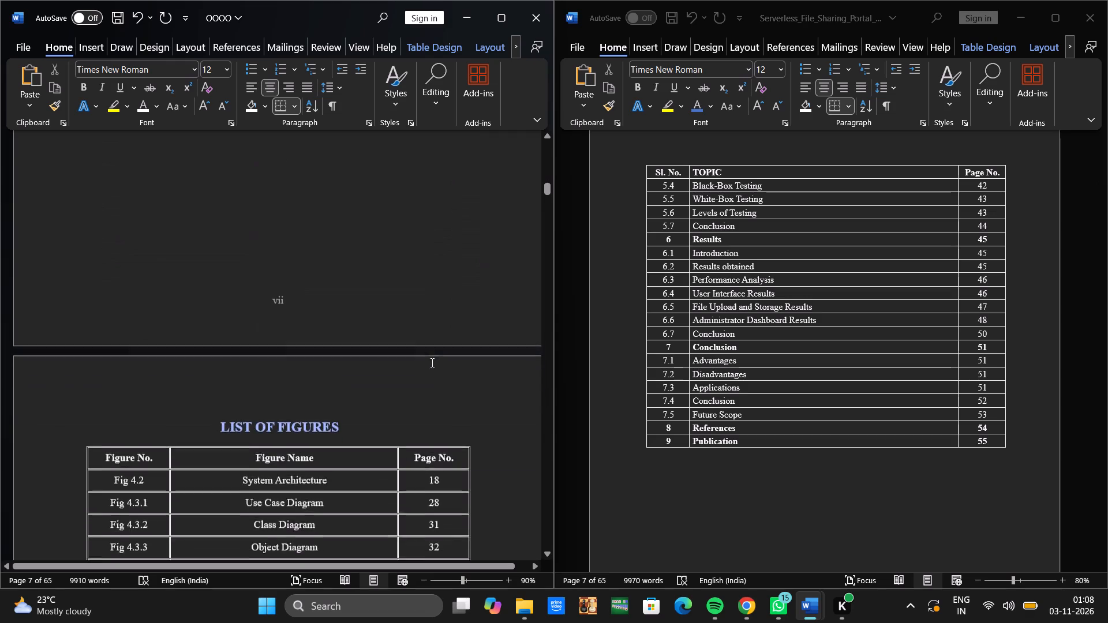
scroll(431, 362, down, 2)
scroll(728, 367, down, 4)
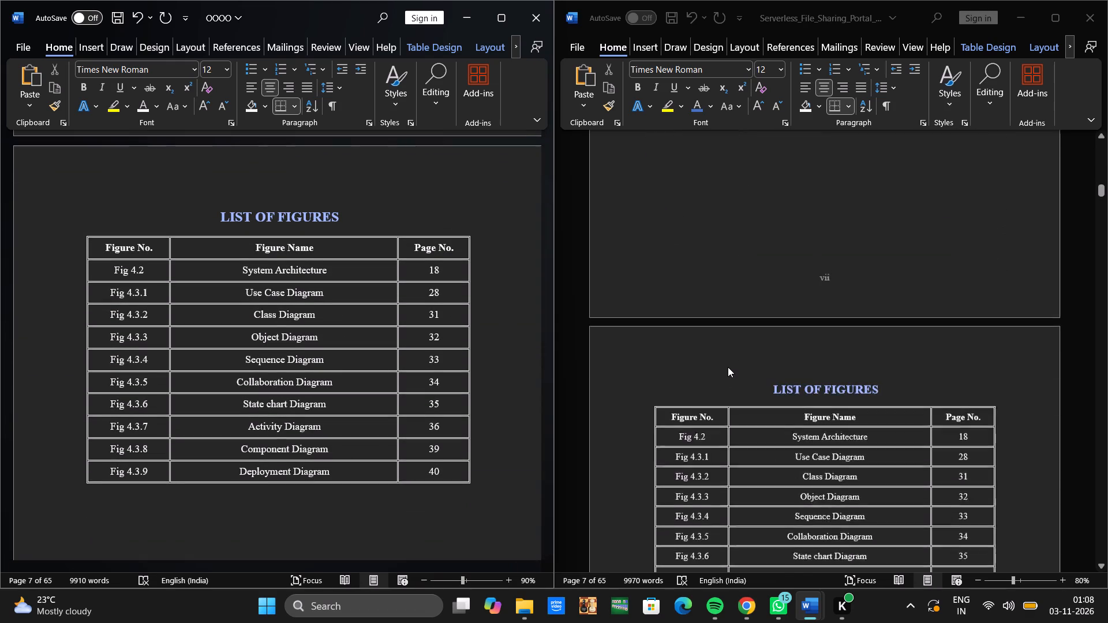
scroll(728, 367, down, 4)
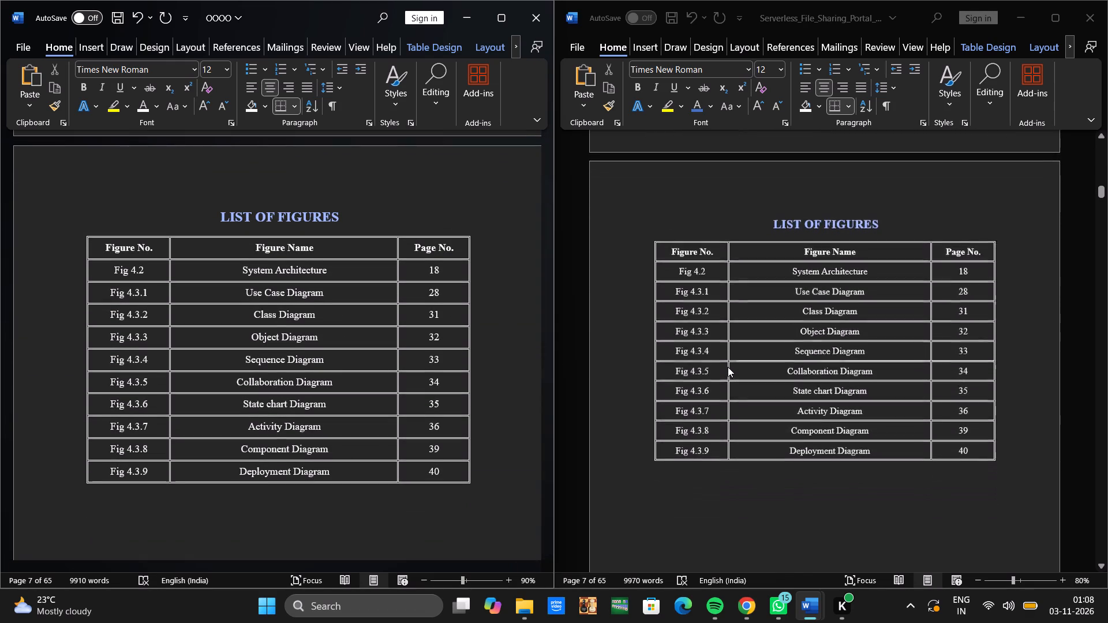
Compare the List of Tables entries and page numbers between the two documents.
scroll(728, 367, down, 4)
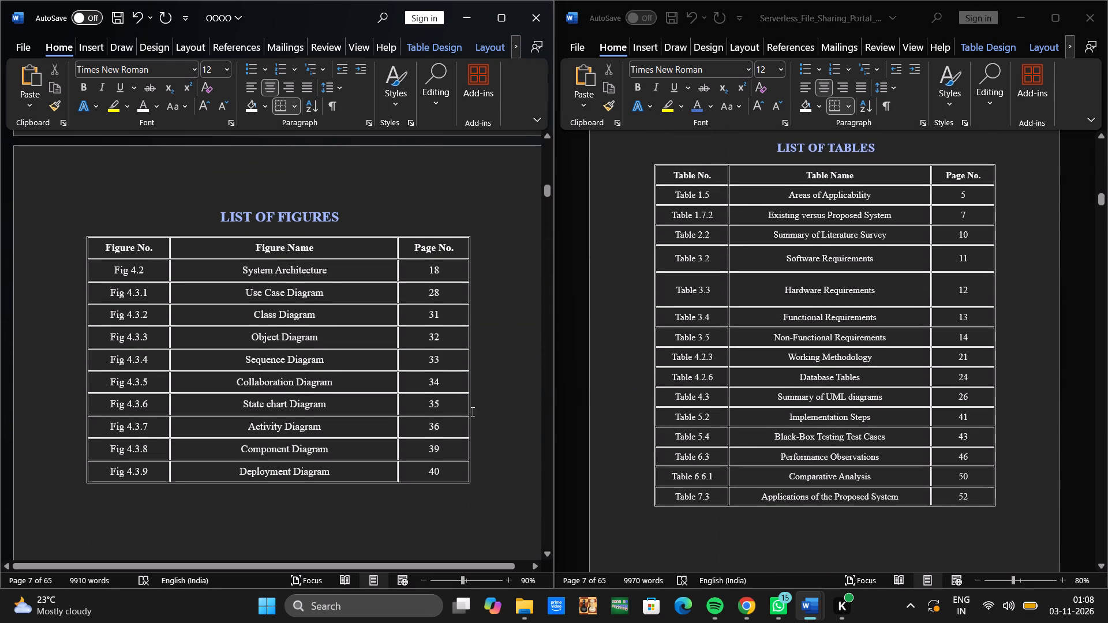
scroll(420, 425, down, 5)
scroll(420, 425, right, 1)
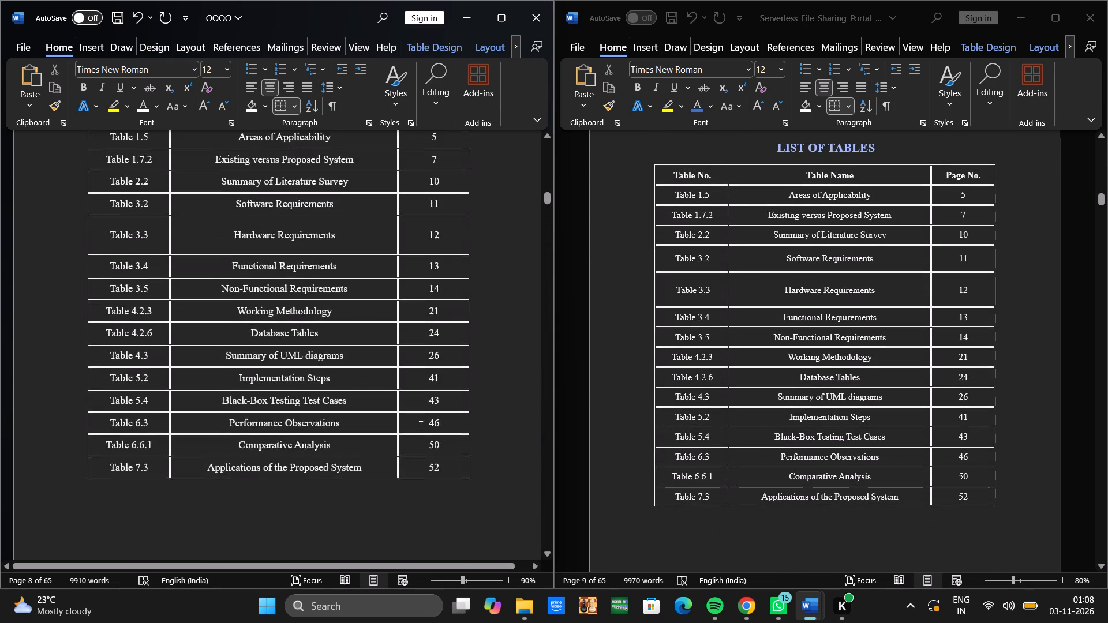
scroll(420, 425, right, 3)
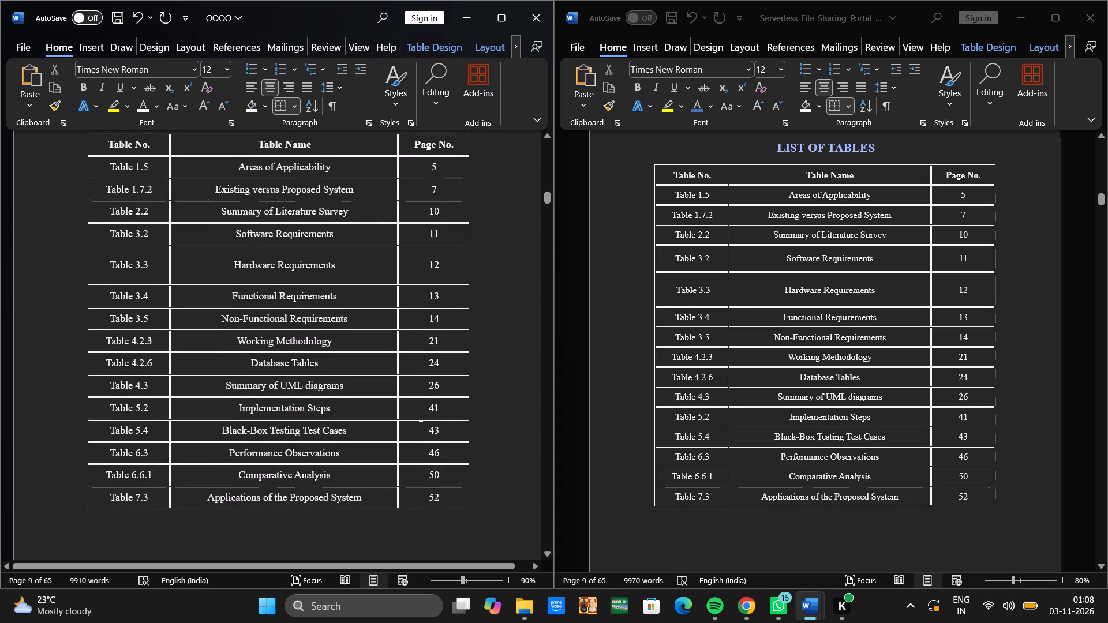
scroll(420, 425, right, 4)
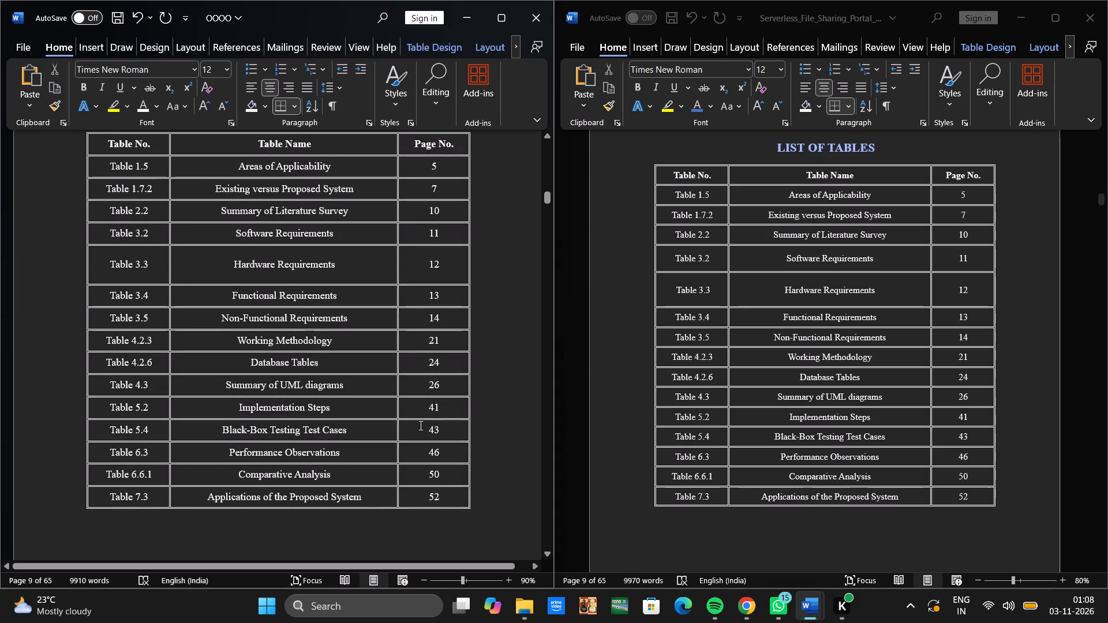
scroll(420, 425, right, 2)
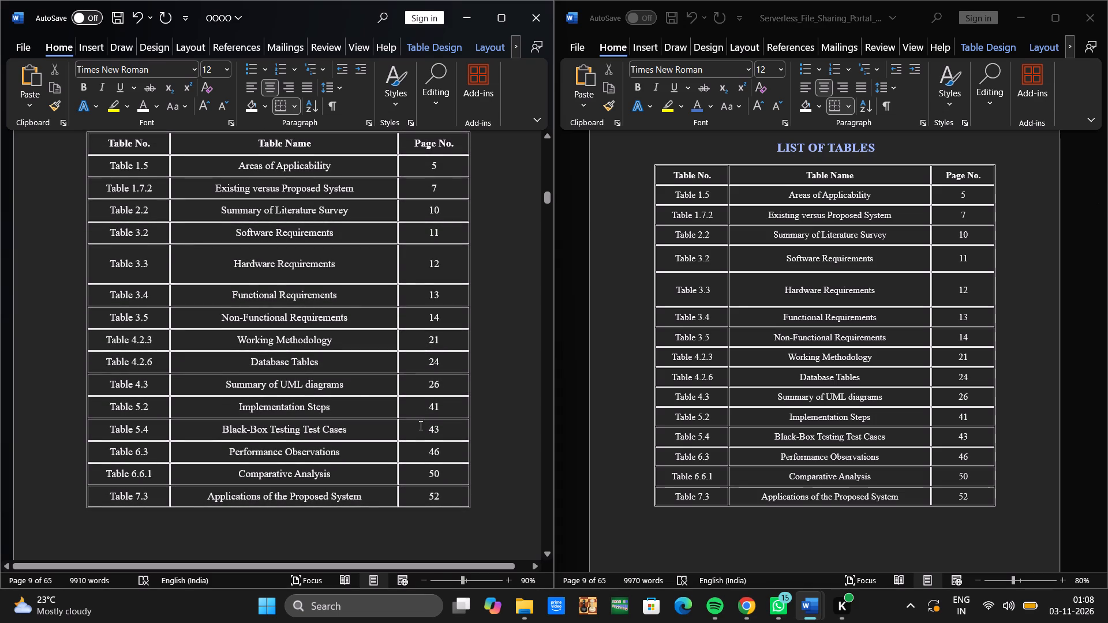
Save a copy of the OOOO report to the Desktop as a Word document named NITISH_REPORT.
scroll(420, 425, right, 1)
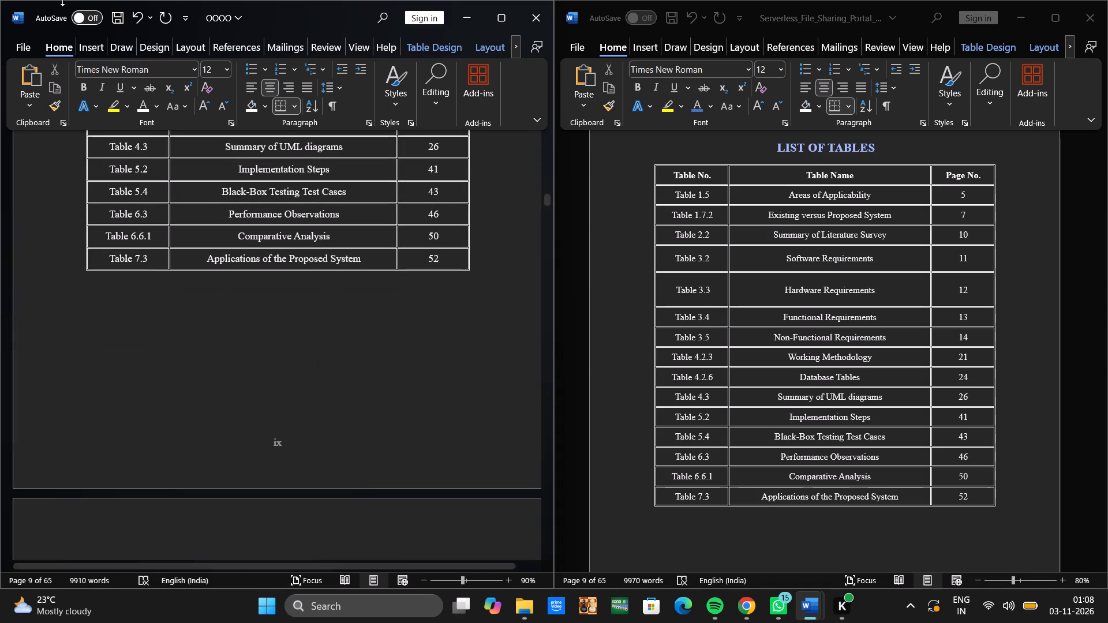
click(28, 39)
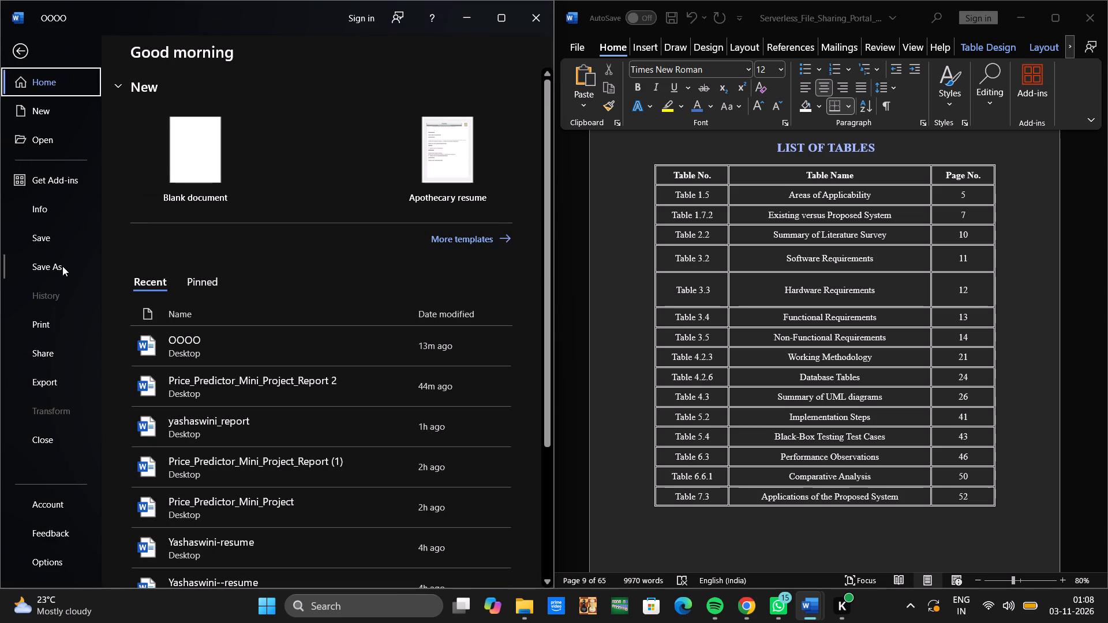
click(62, 265)
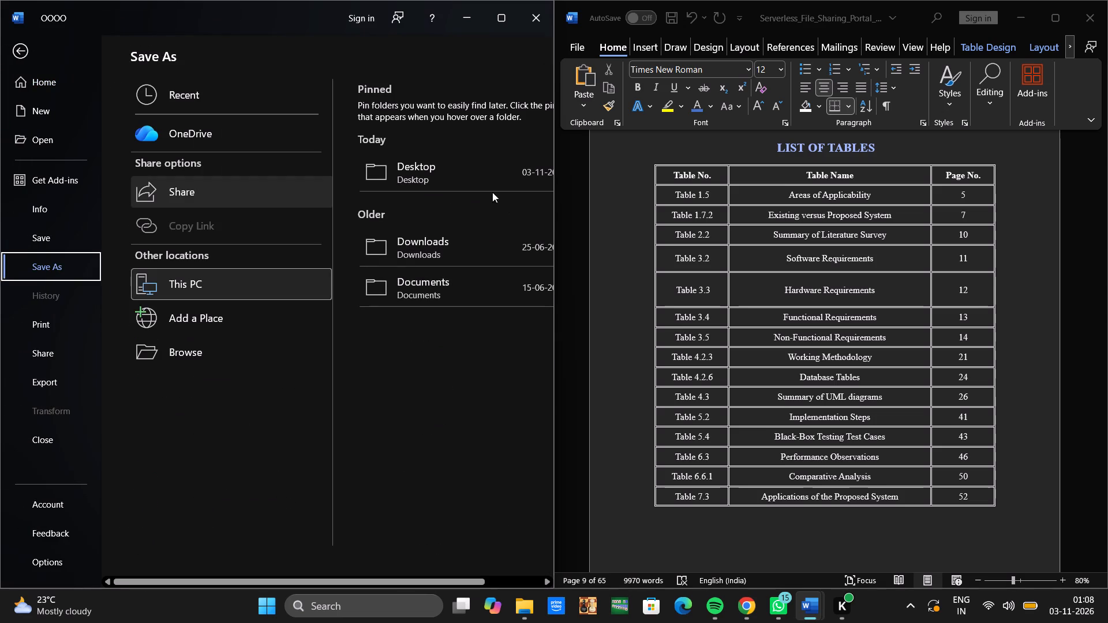
click(475, 173)
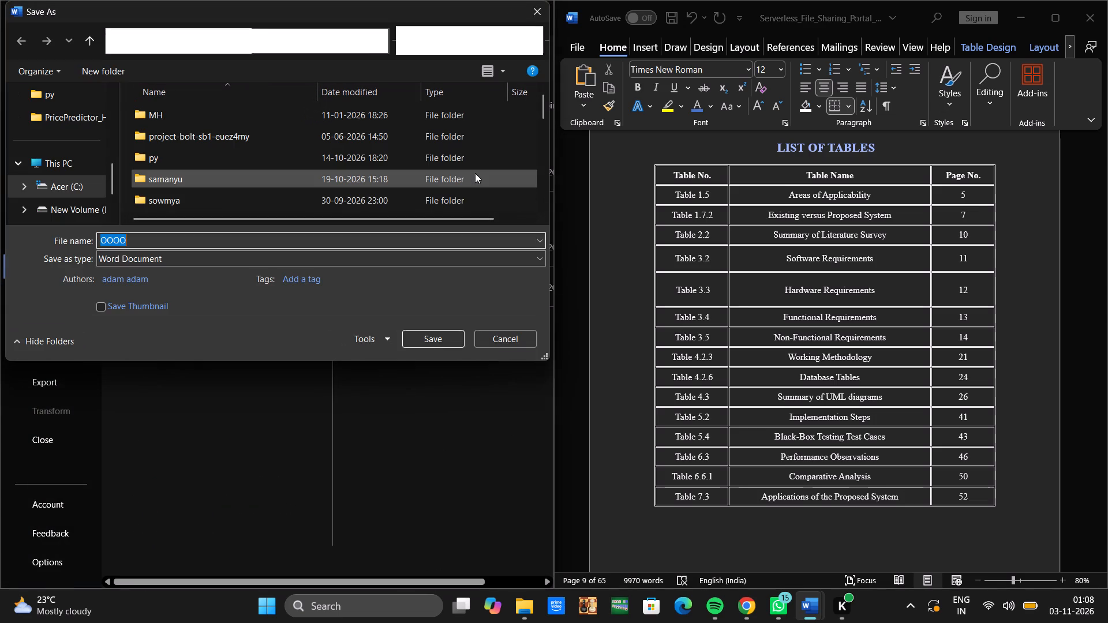
key(BackSpace)
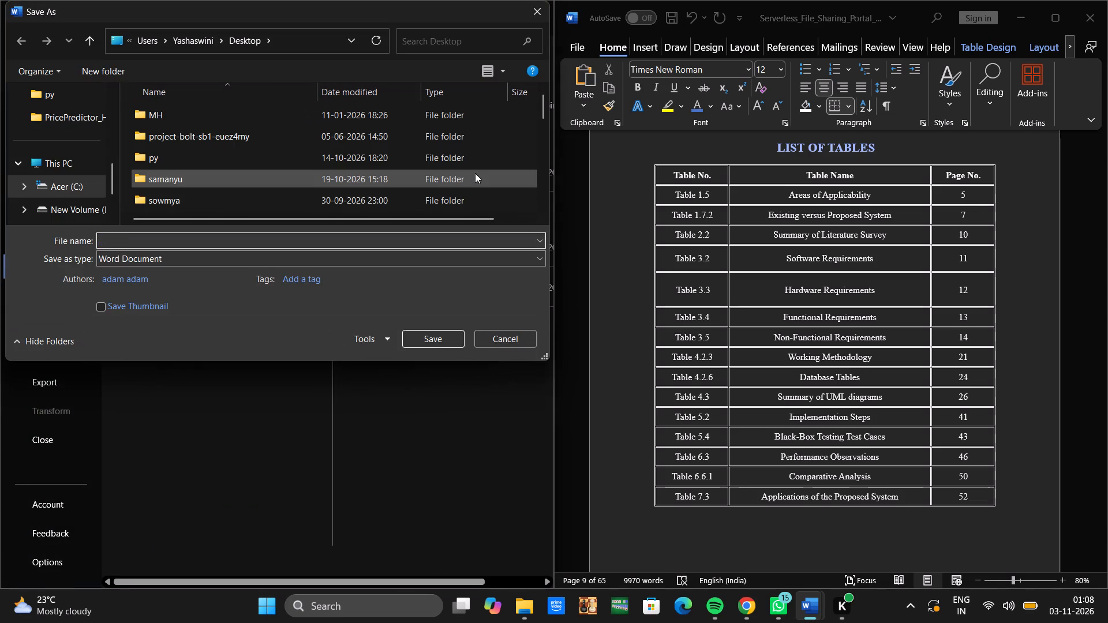
text(NITISH)
key(shift+underscore)
text(RE)
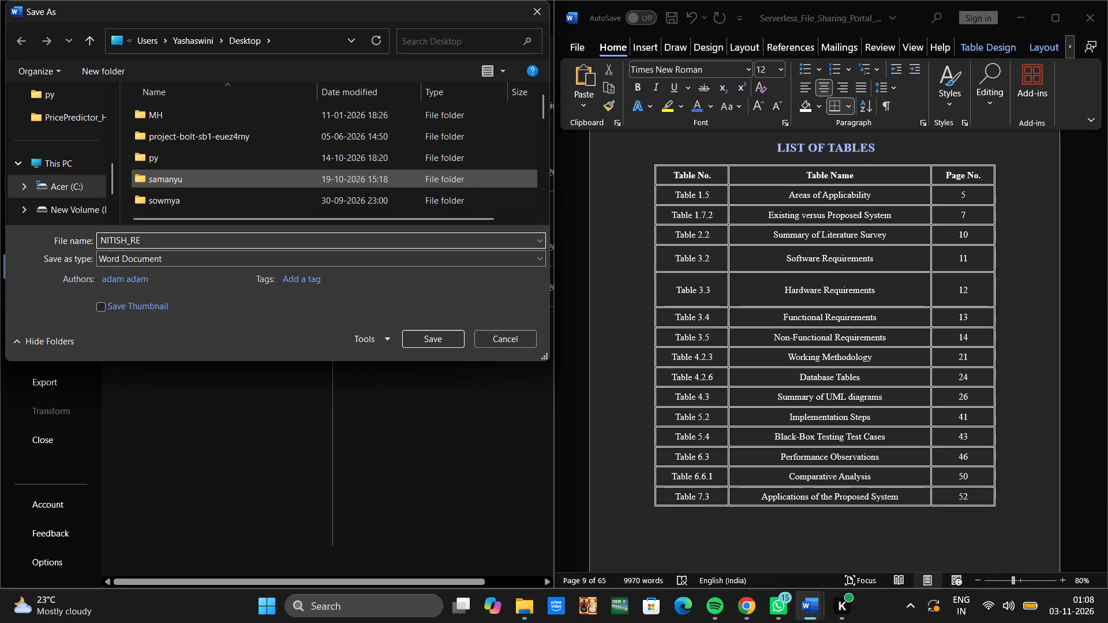
key(o)
key(backslash)
key(BackSpace)
key(BackSpace)
text(PORT)
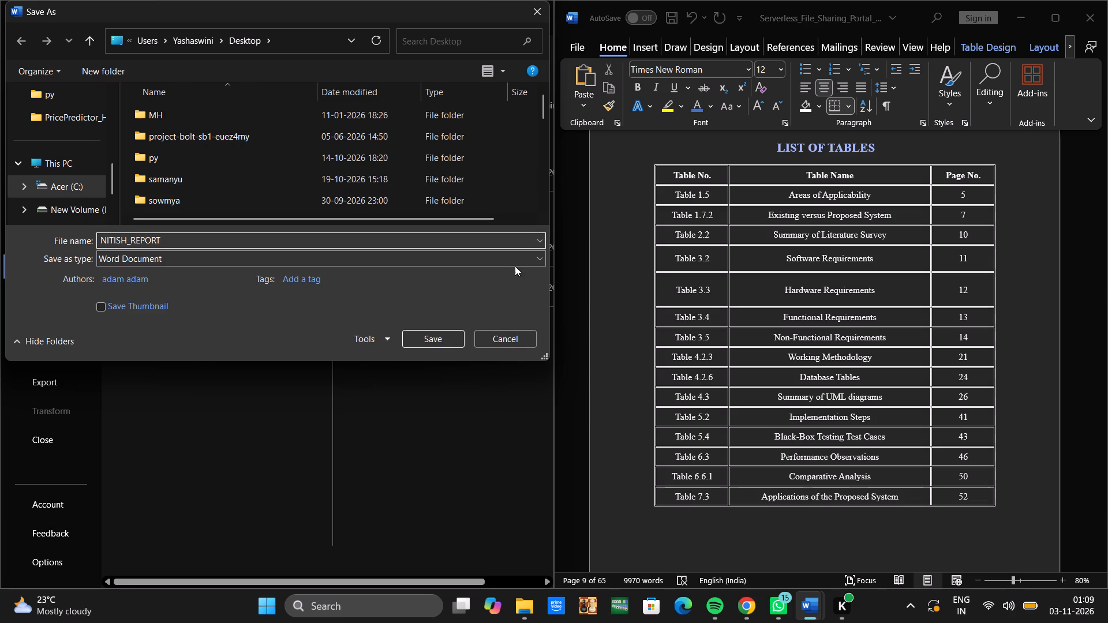
click(450, 337)
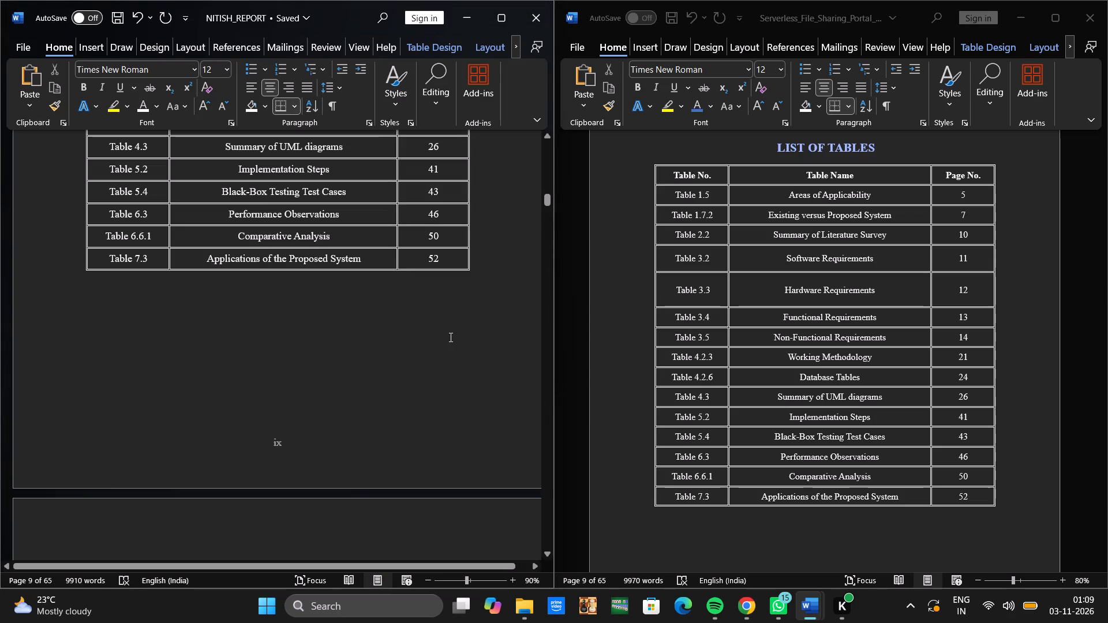
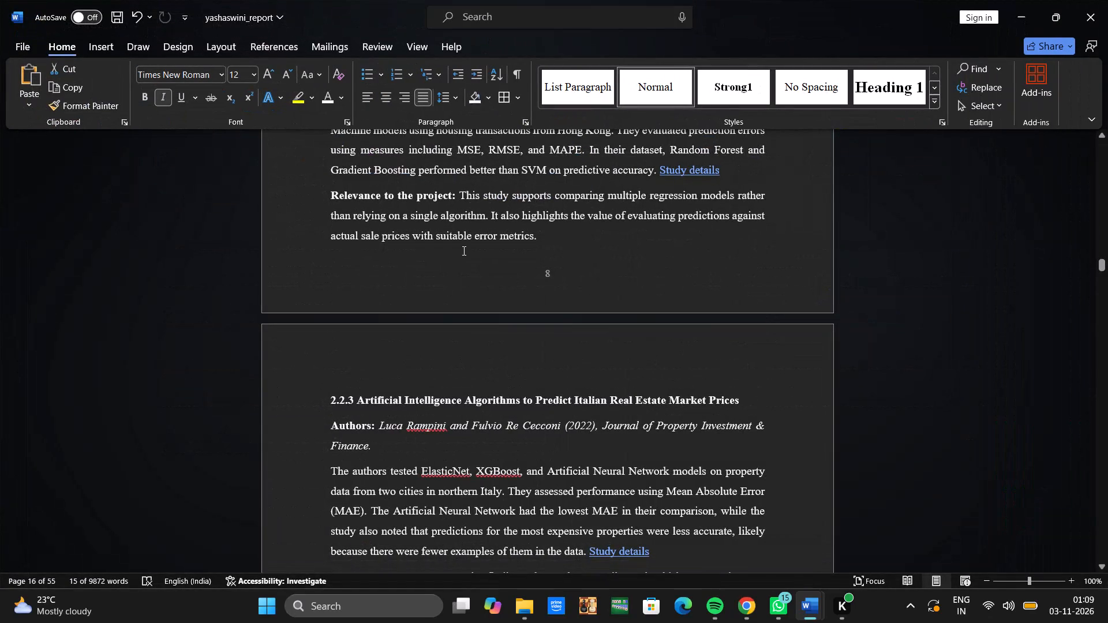
Review the project report from the literature survey through the final chapters and back to the title page.
scroll(463, 250, up, 5)
scroll(463, 250, down, 2)
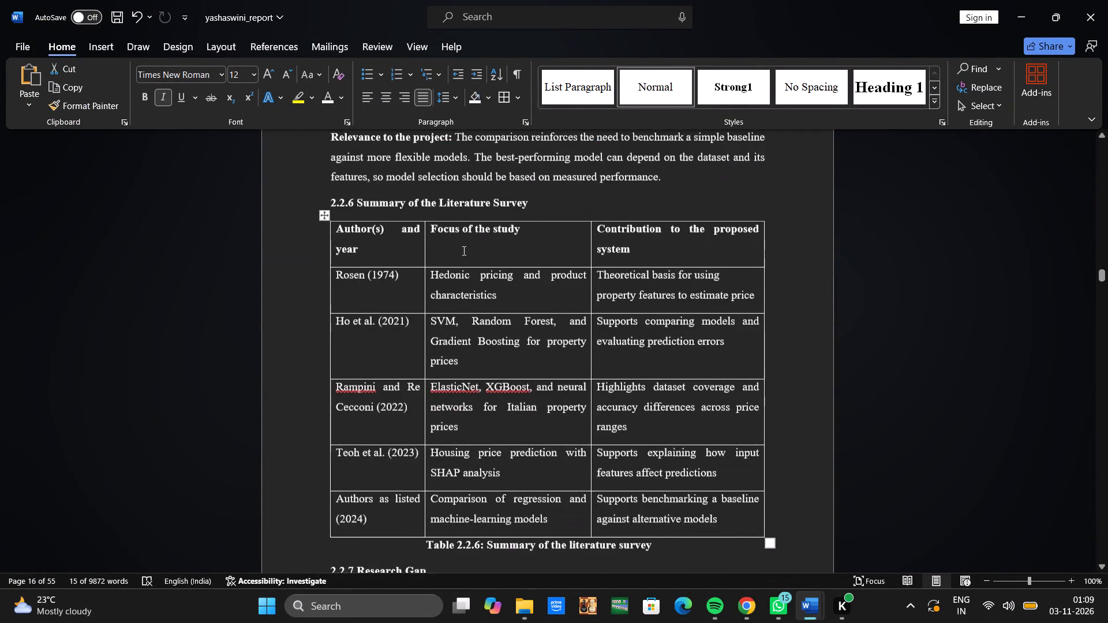
scroll(463, 250, down, 10)
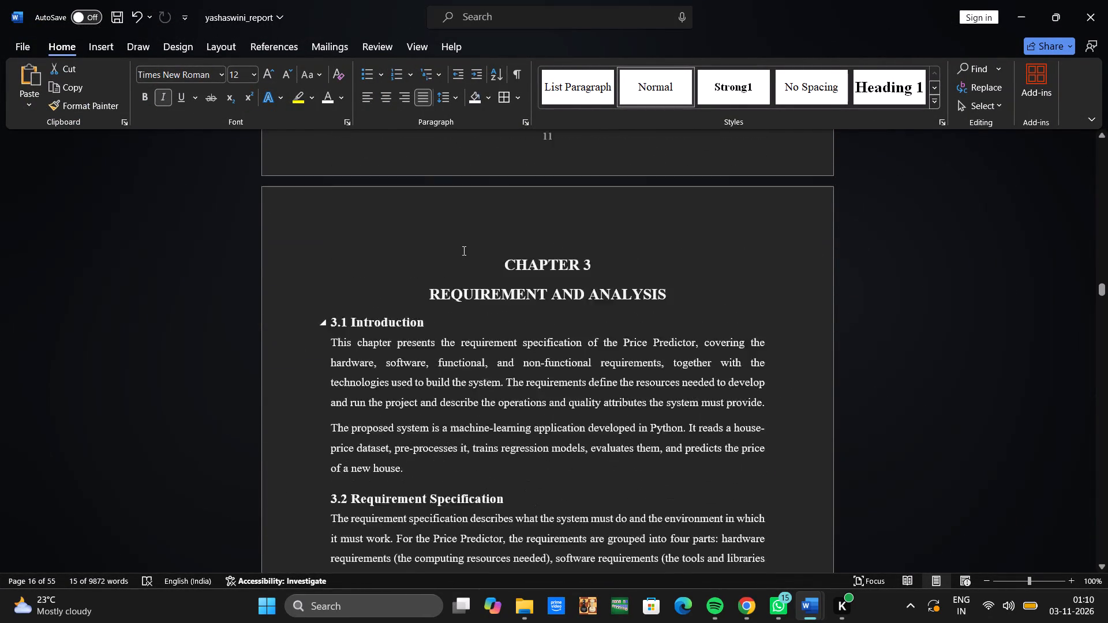
scroll(463, 250, down, 12)
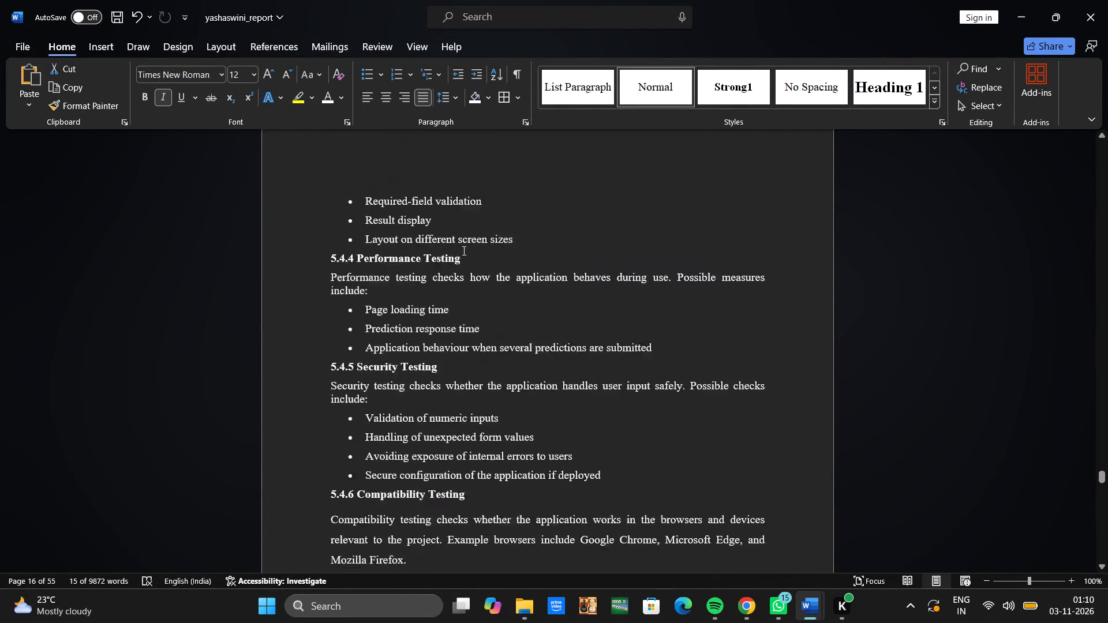
scroll(463, 250, down, 9)
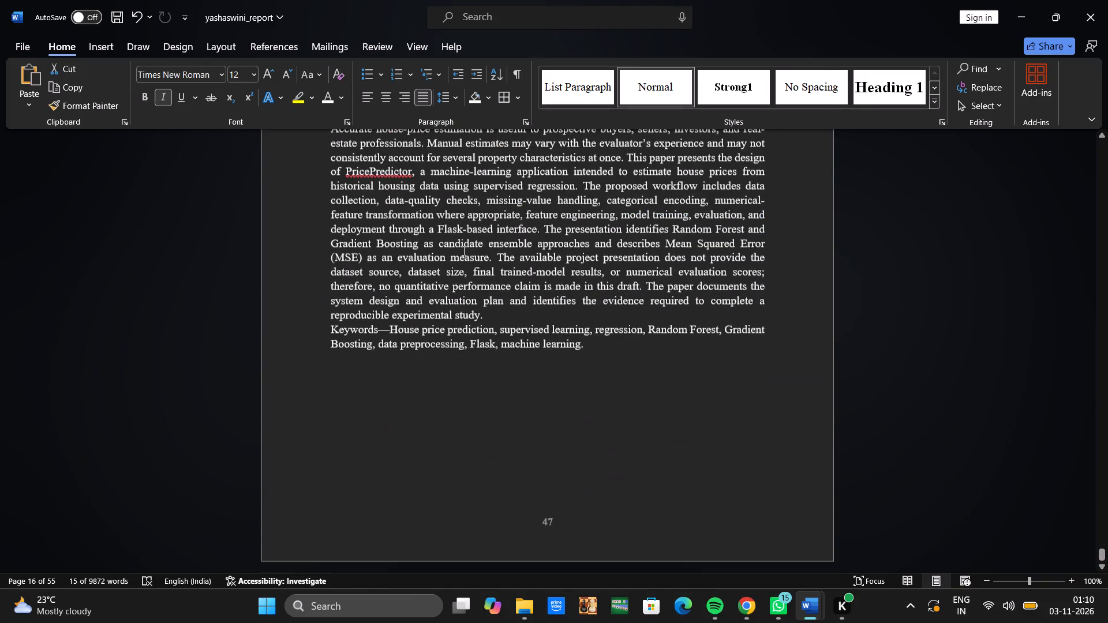
scroll(463, 250, down, 3)
scroll(463, 250, up, 13)
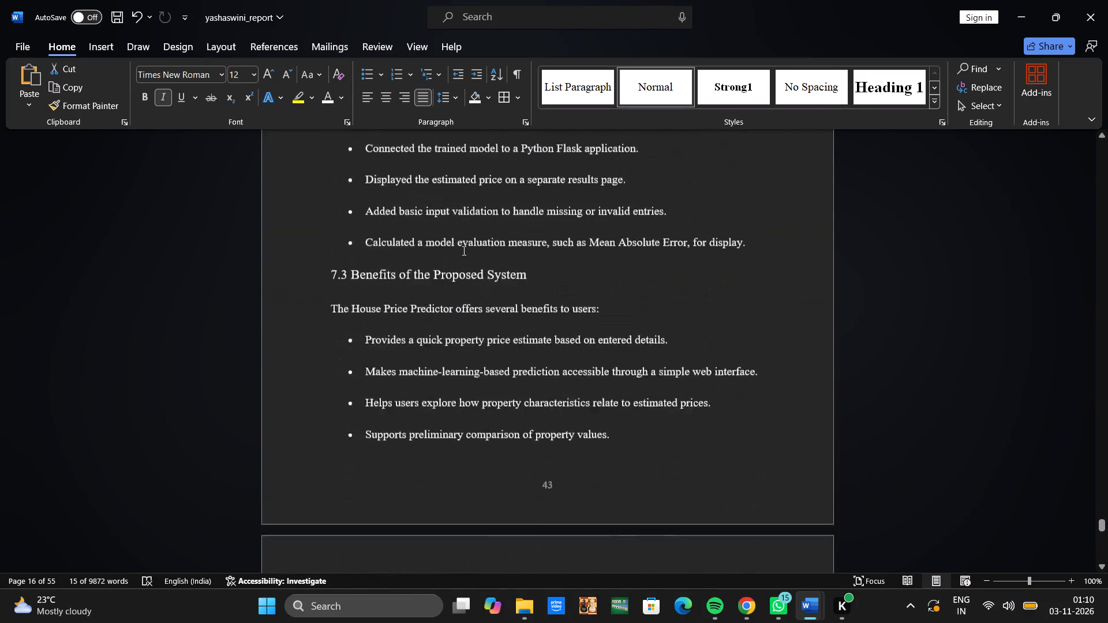
scroll(463, 250, up, 16)
scroll(463, 250, up, 13)
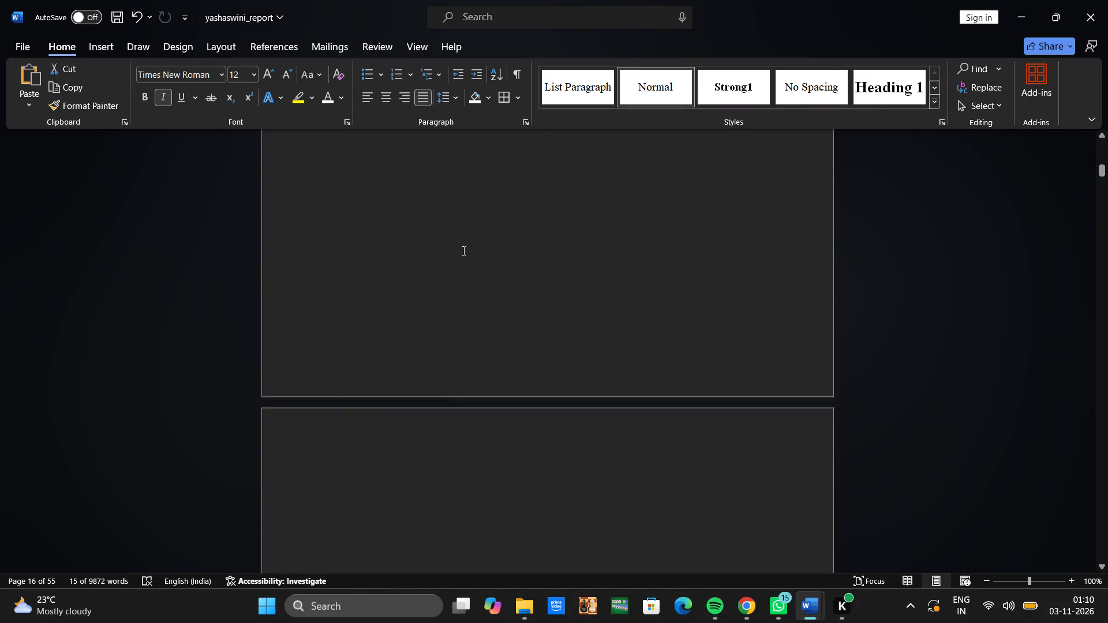
scroll(463, 250, up, 3)
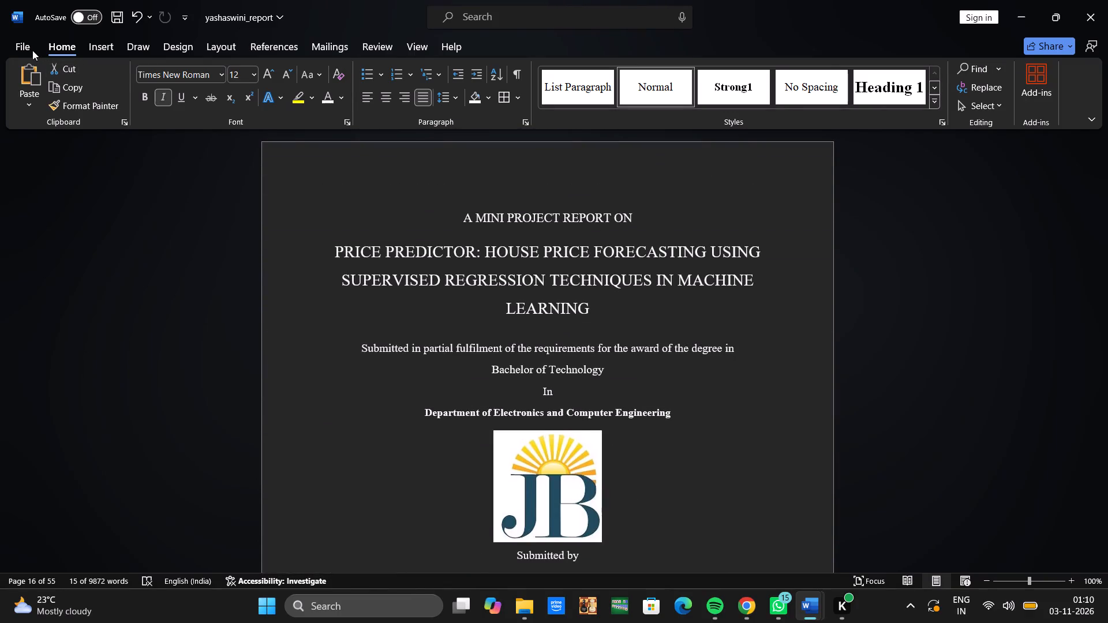
Save a copy of the report to the Desktop as a Word document named yashaswini_report1.
click(32, 50)
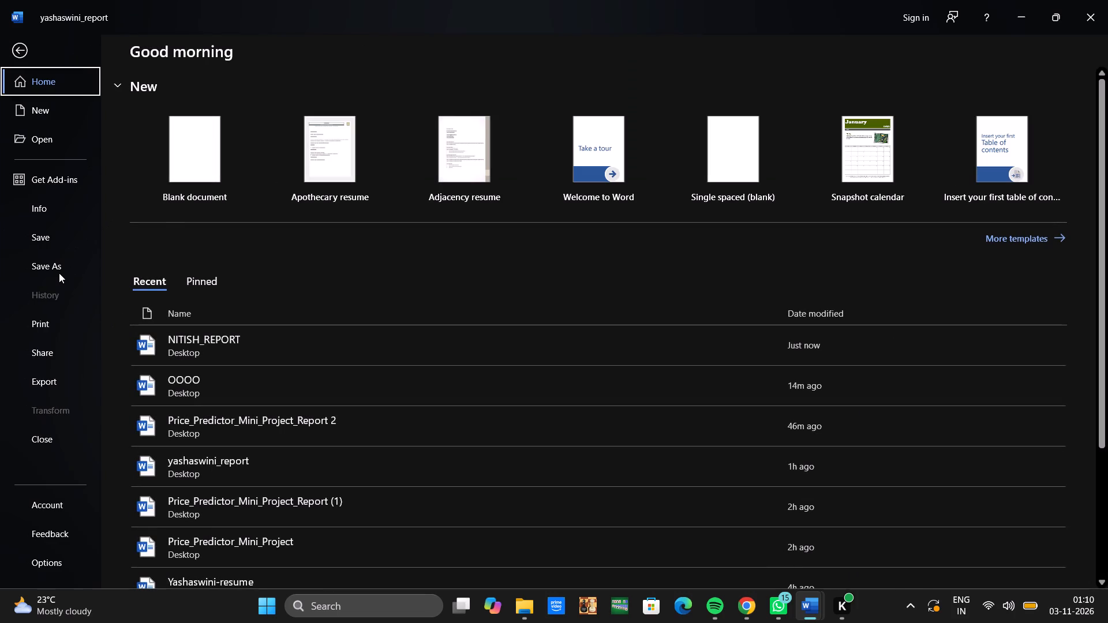
click(59, 273)
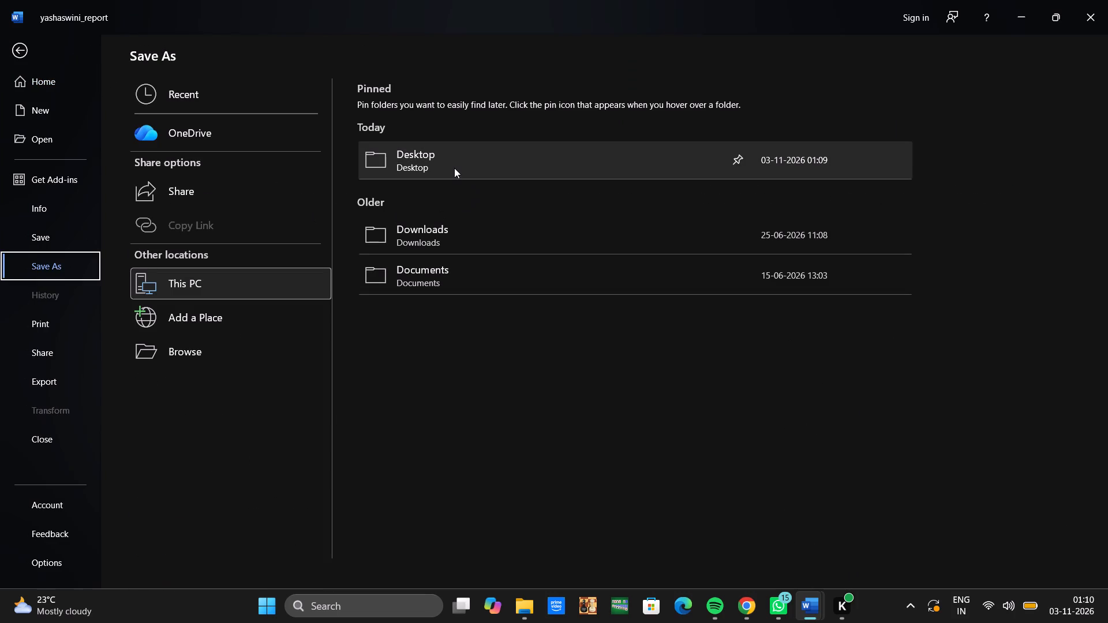
click(454, 168)
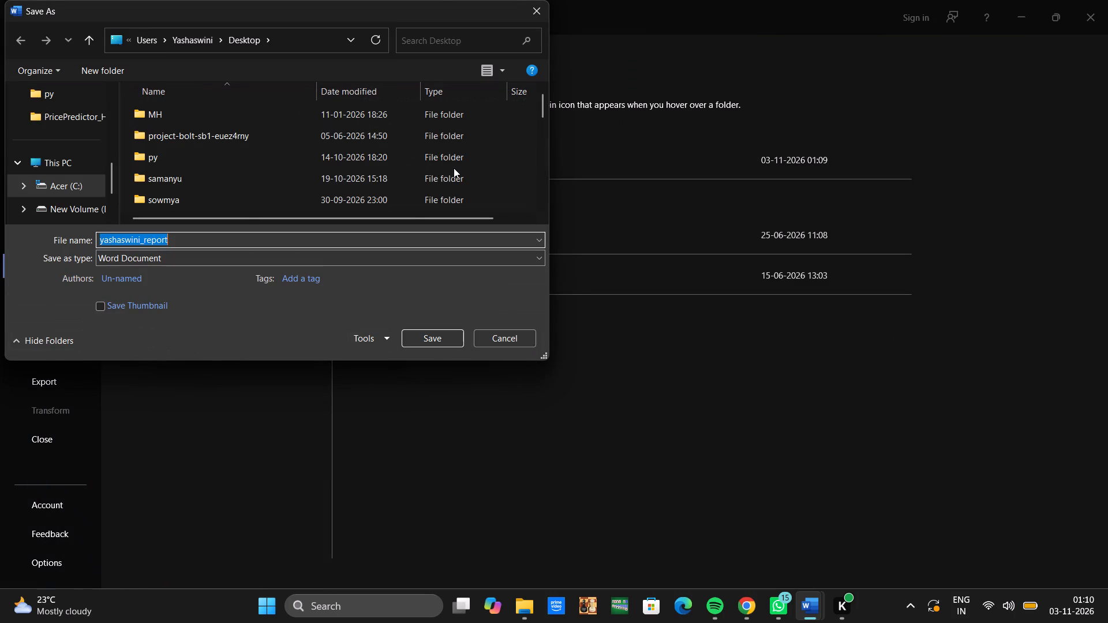
click(332, 246)
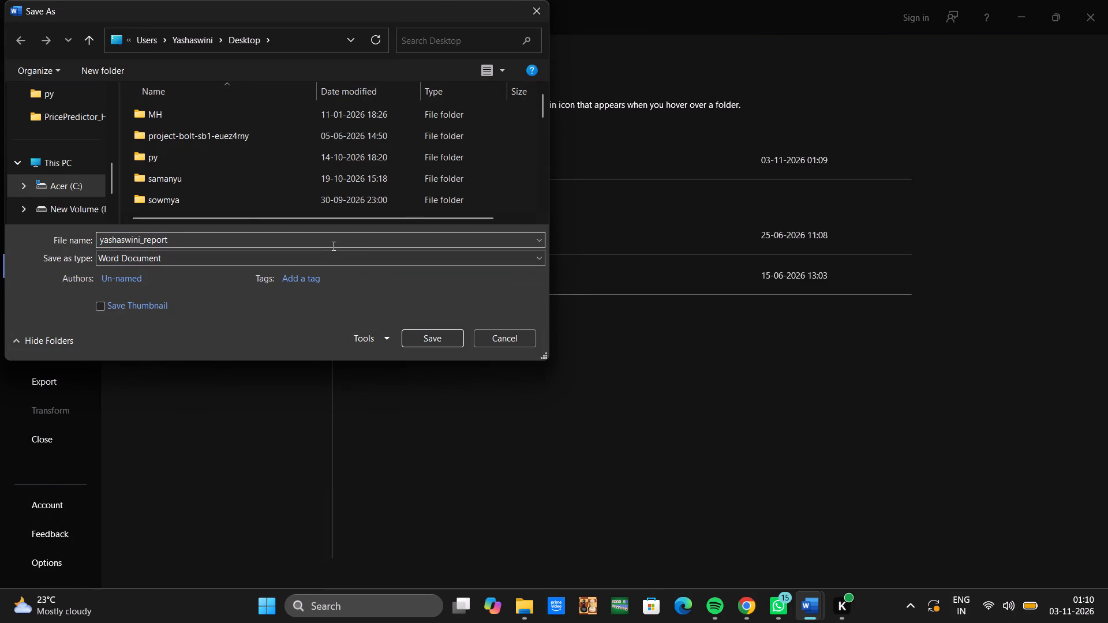
key(w)
key(BackSpace)
key(1)
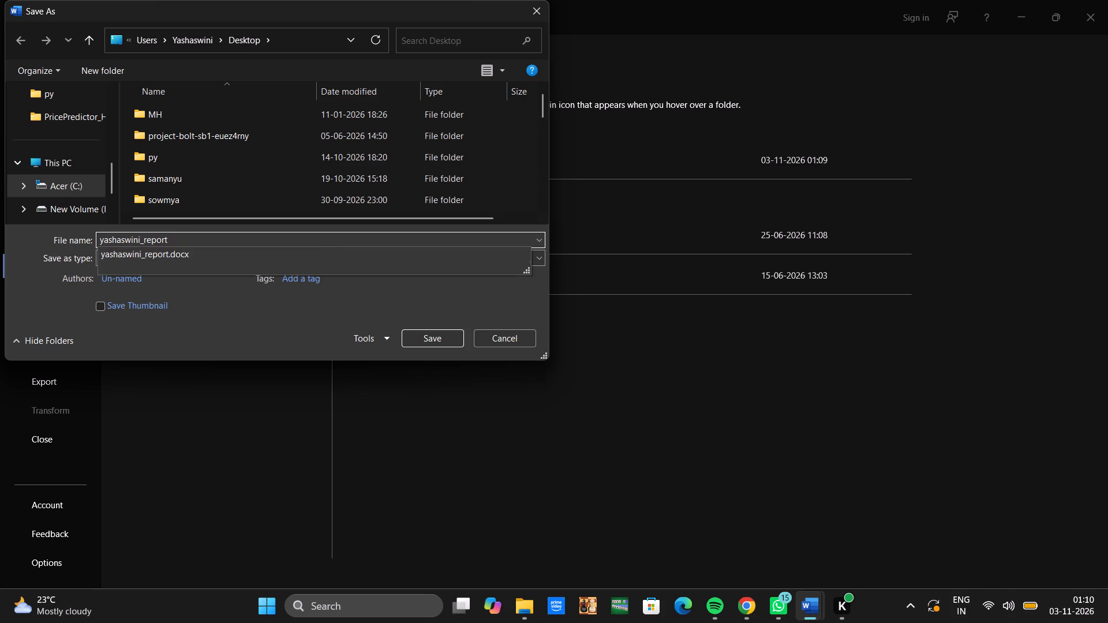
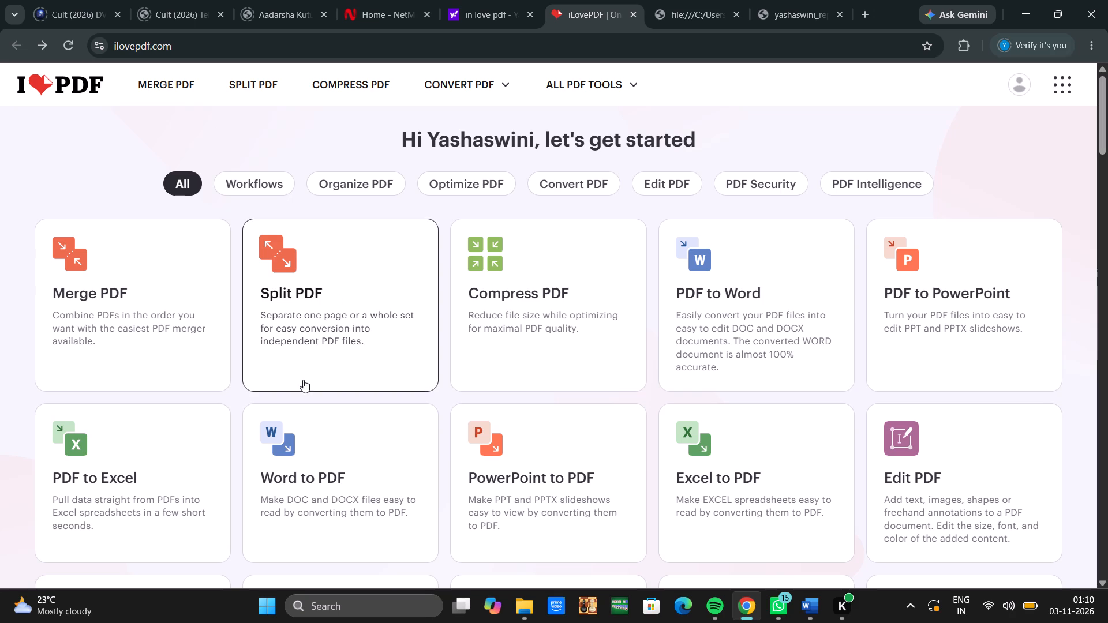
click(321, 446)
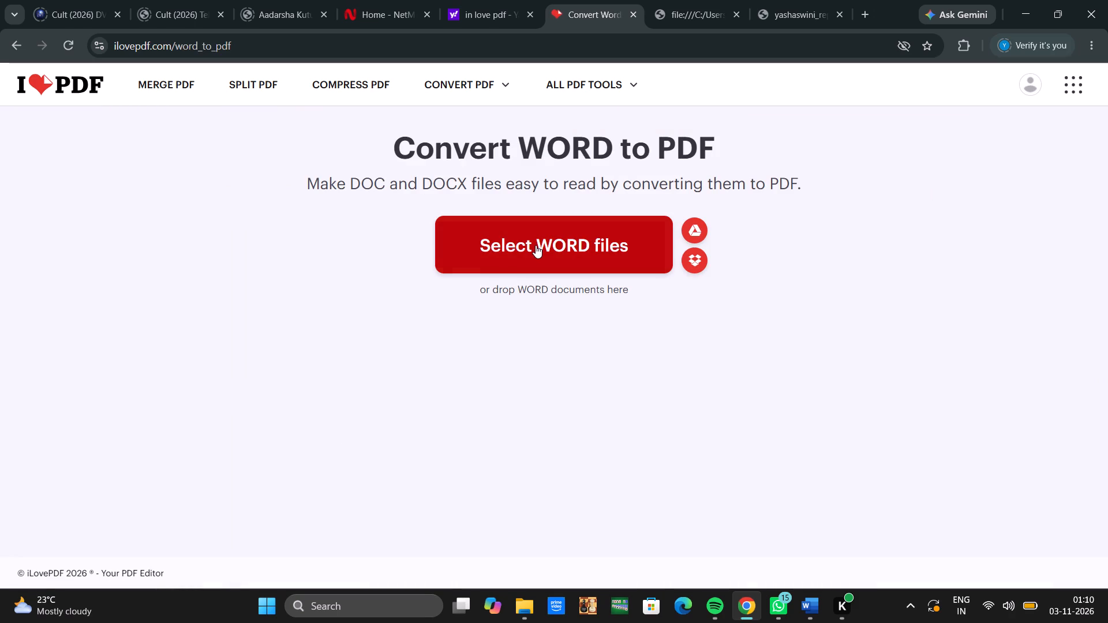
click(536, 245)
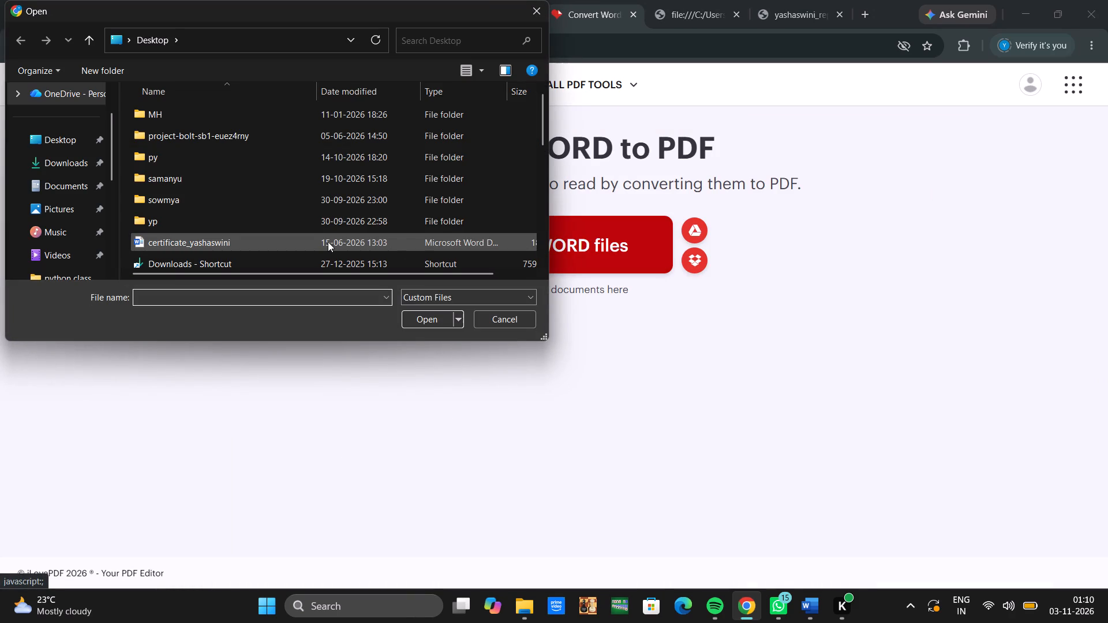
scroll(328, 242, down, 3)
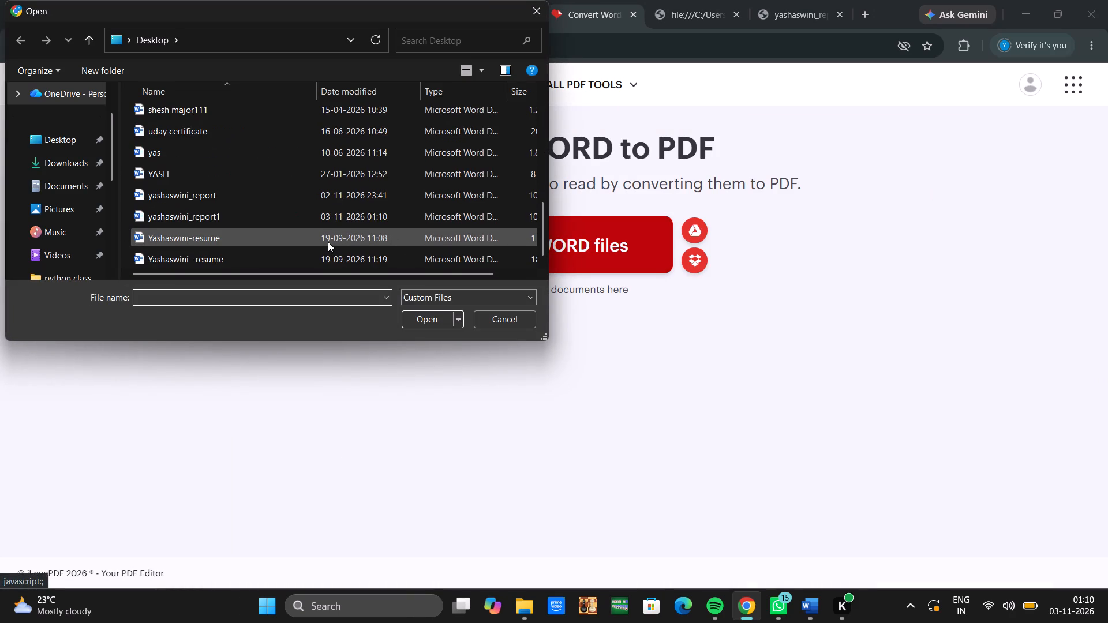
scroll(328, 242, down, 1)
click(325, 216)
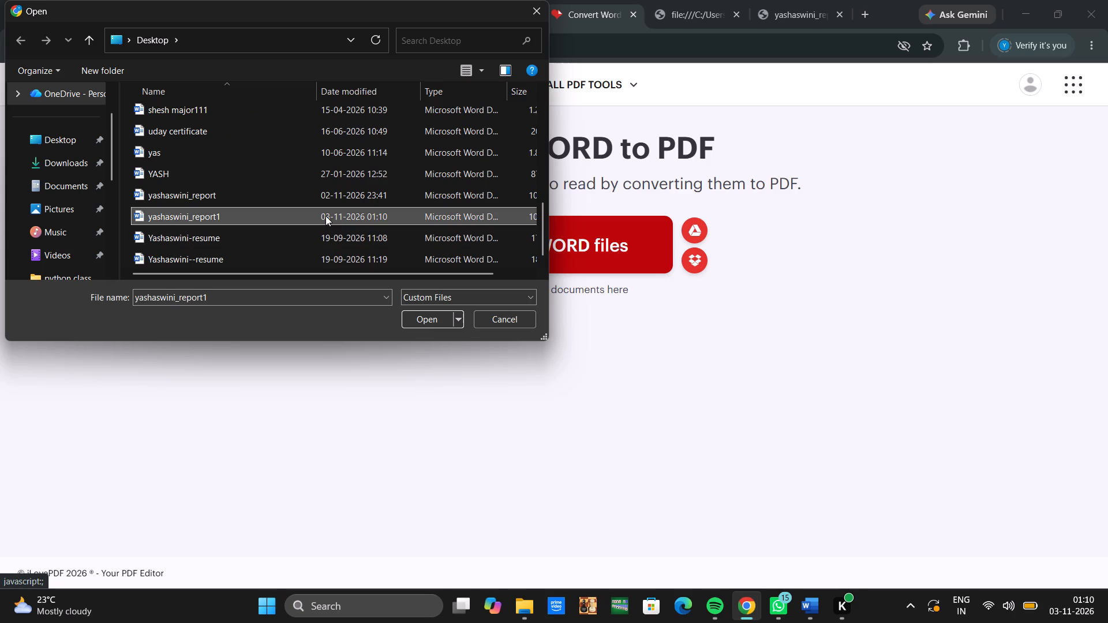
click(422, 324)
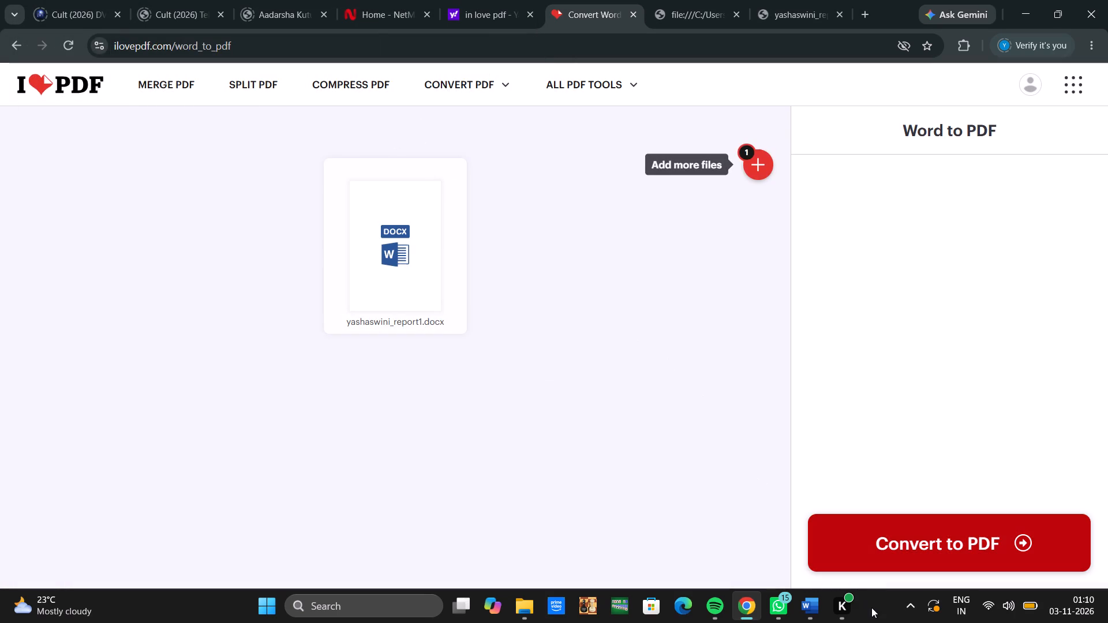
Convert the loaded Word report to PDF and download the converted file.
click(869, 574)
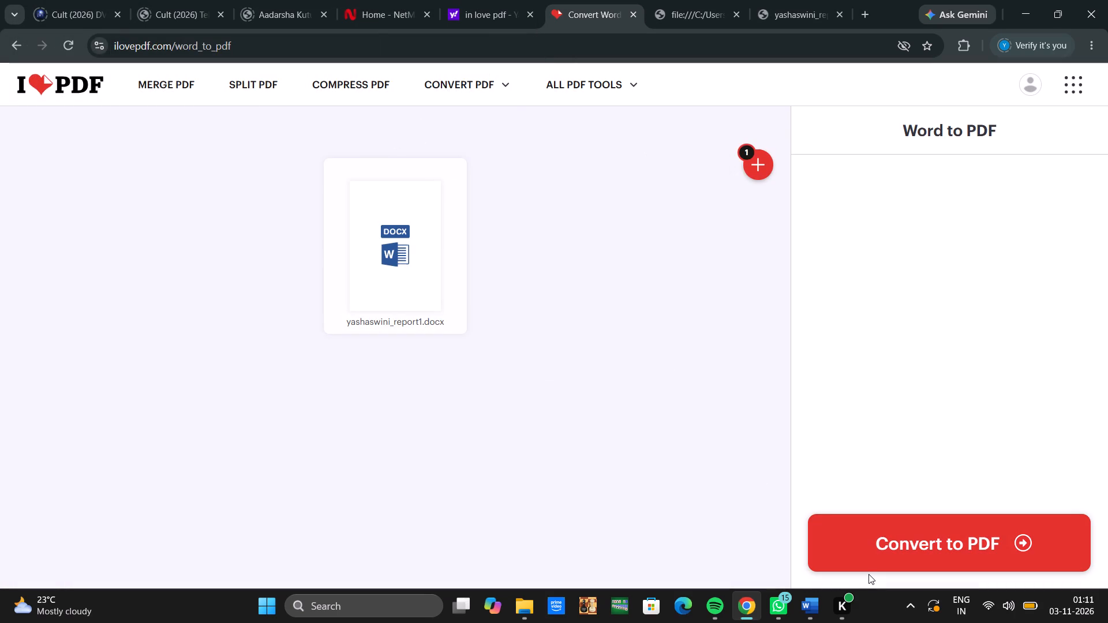
click(869, 564)
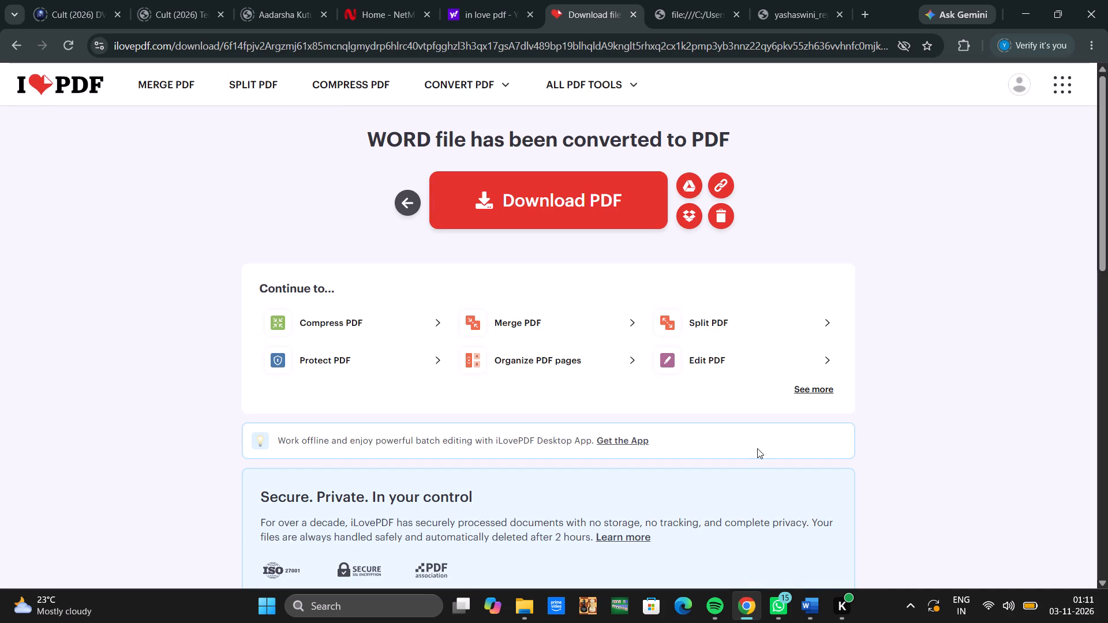
click(588, 212)
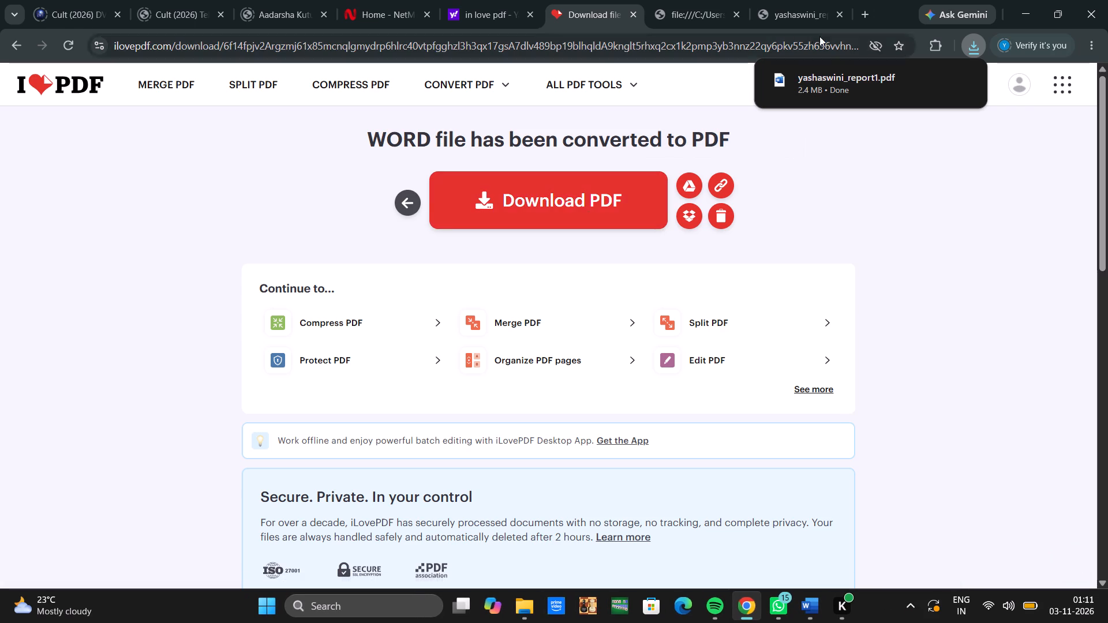
Open the downloaded yashaswini_report1.pdf and try to download it again from the viewer.
click(965, 78)
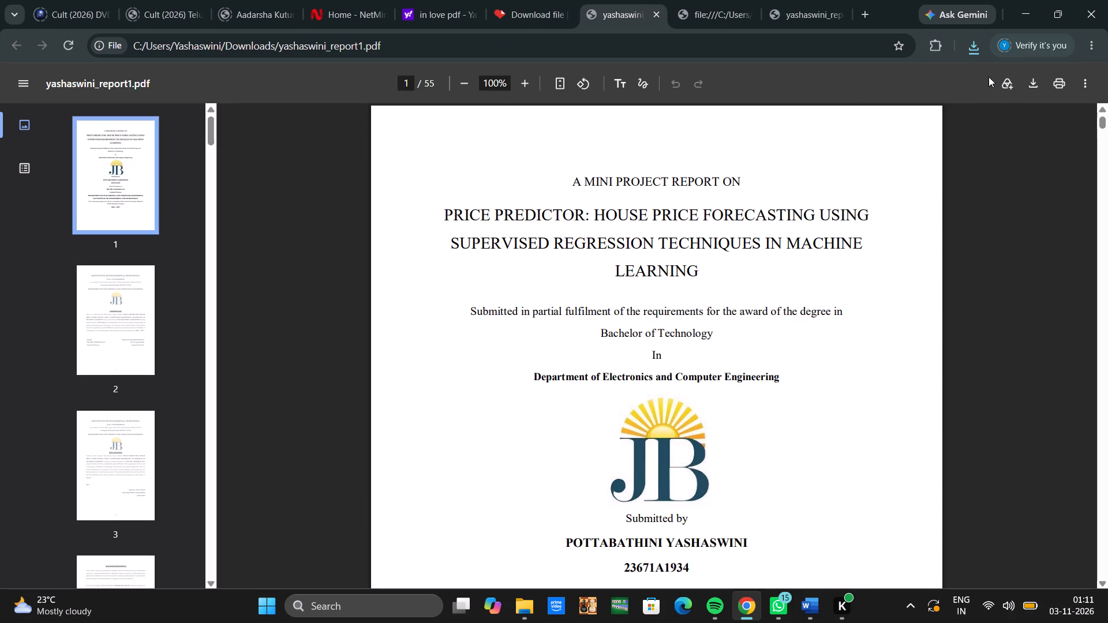
click(1032, 80)
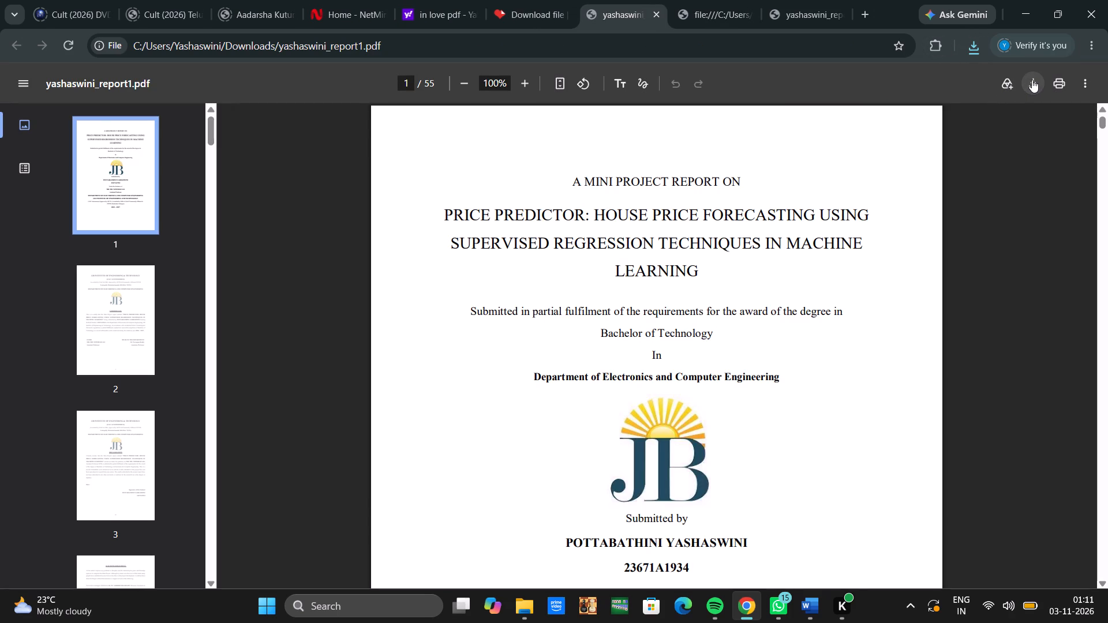
click(1032, 80)
Locate yashaswini_report1.pdf in the Downloads folder in File Explorer and share it with WhatsApp.
click(978, 41)
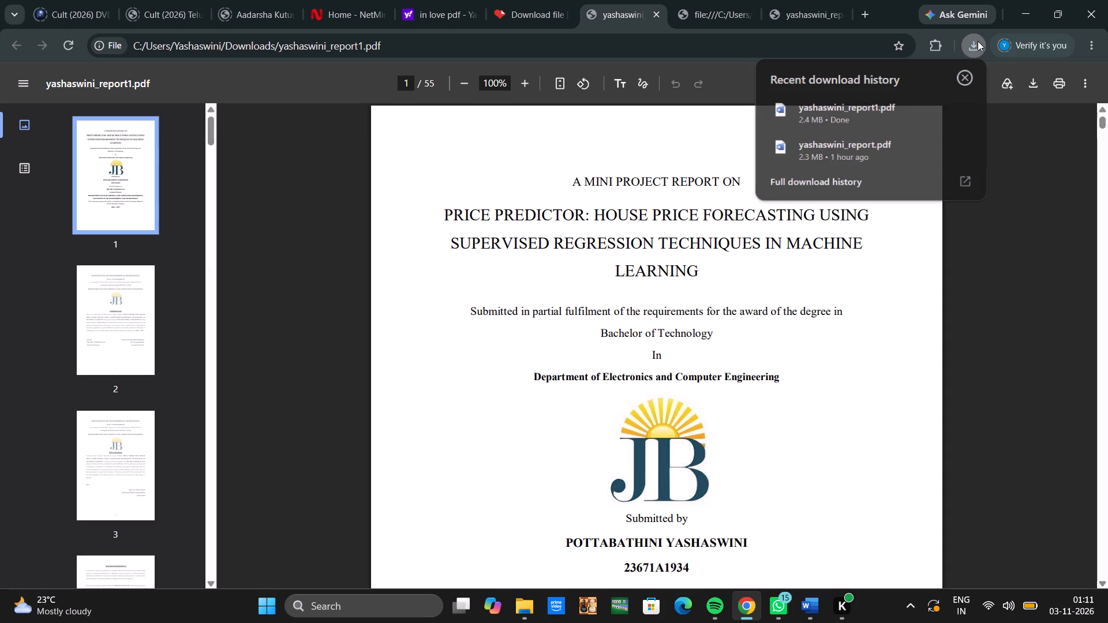
click(938, 114)
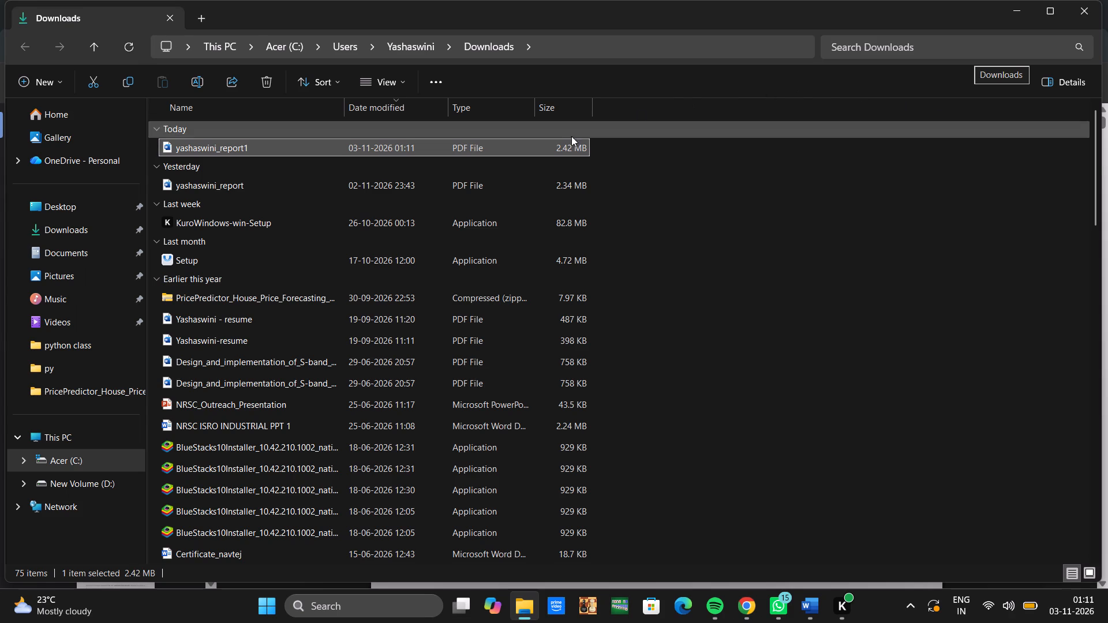
right_click(565, 153)
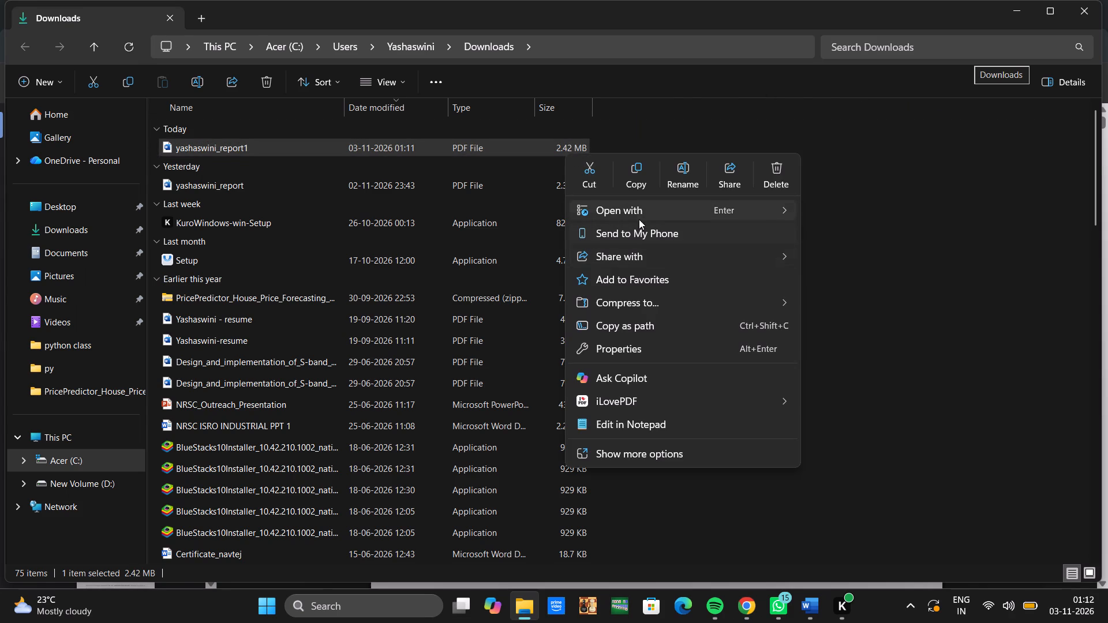
click(634, 262)
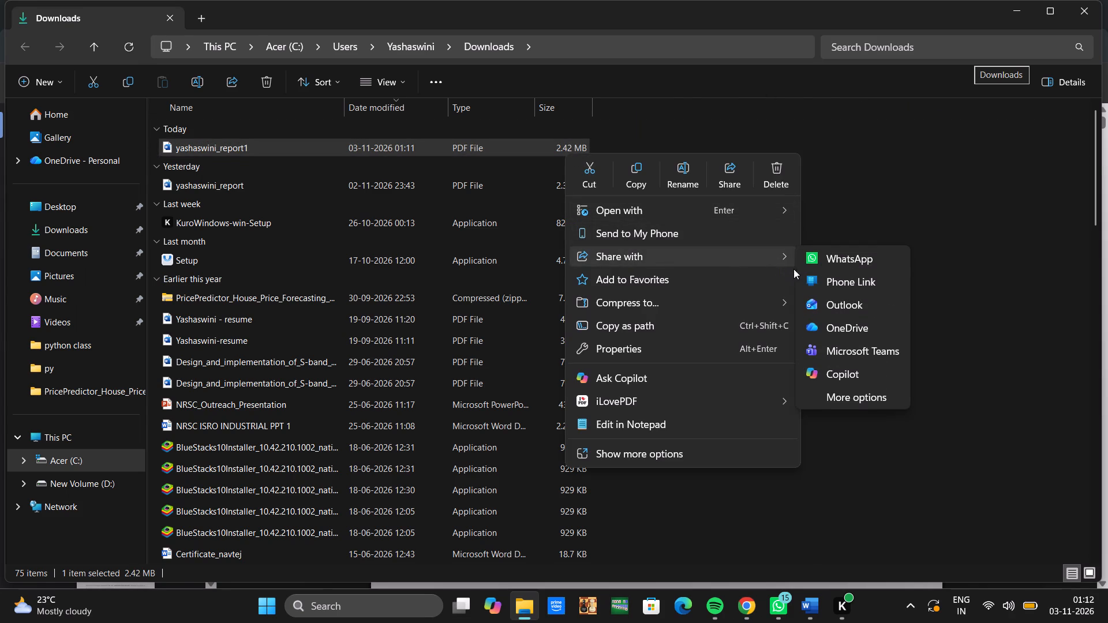
click(809, 260)
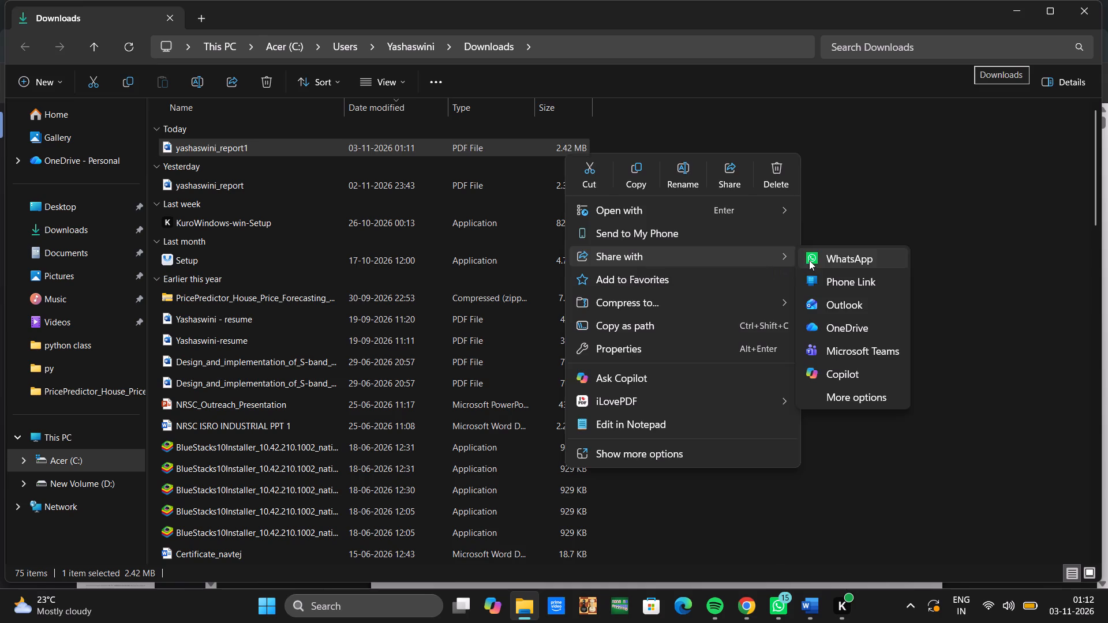
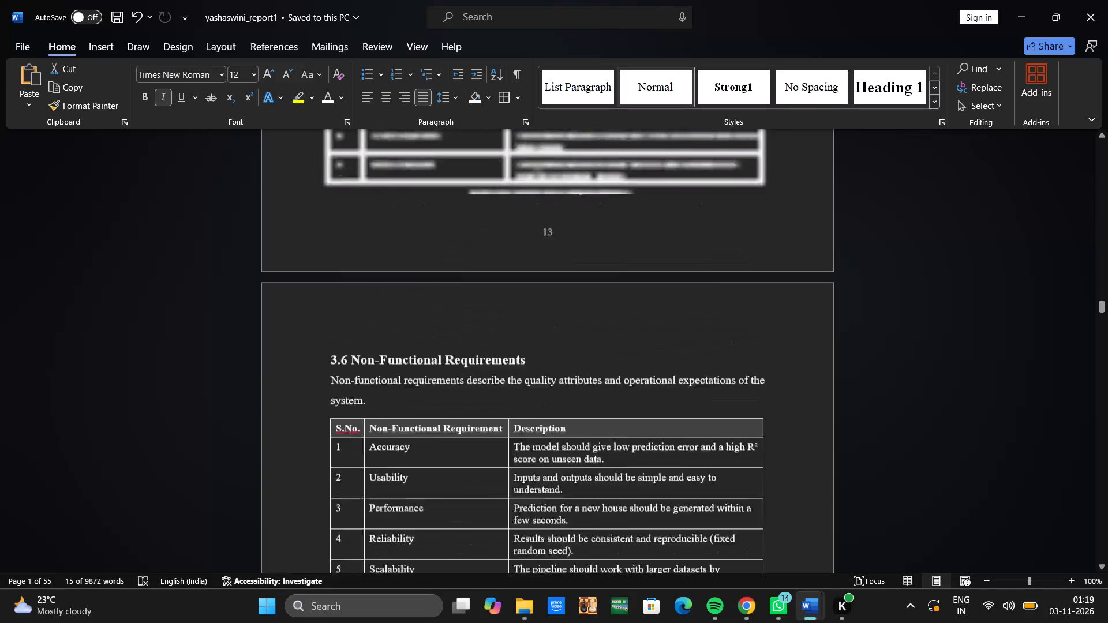
Review the remaining pages of the Word report through to the final abstract page and the Chapter 8 references.
scroll(769, 547, down, 17)
scroll(769, 547, down, 9)
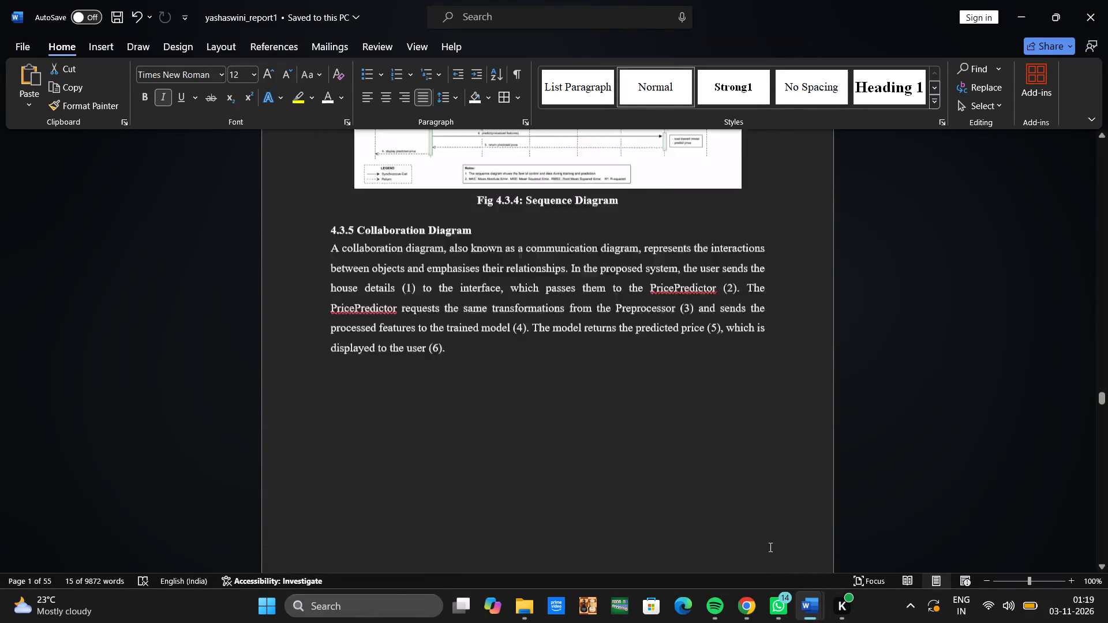
scroll(769, 547, down, 20)
scroll(769, 547, down, 14)
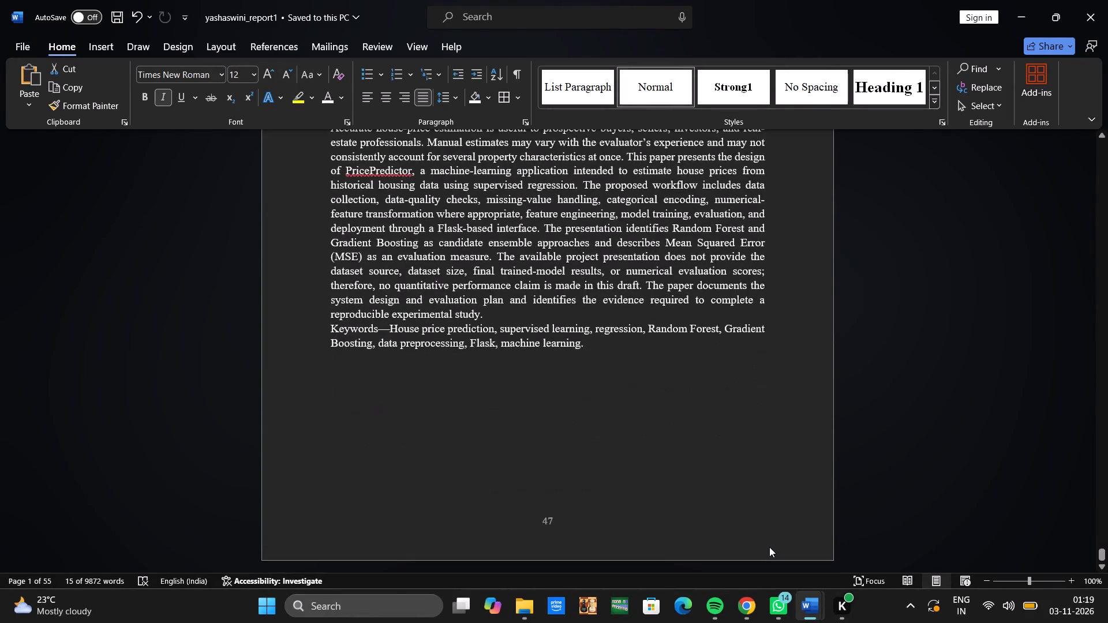
scroll(769, 547, down, 2)
scroll(769, 547, up, 5)
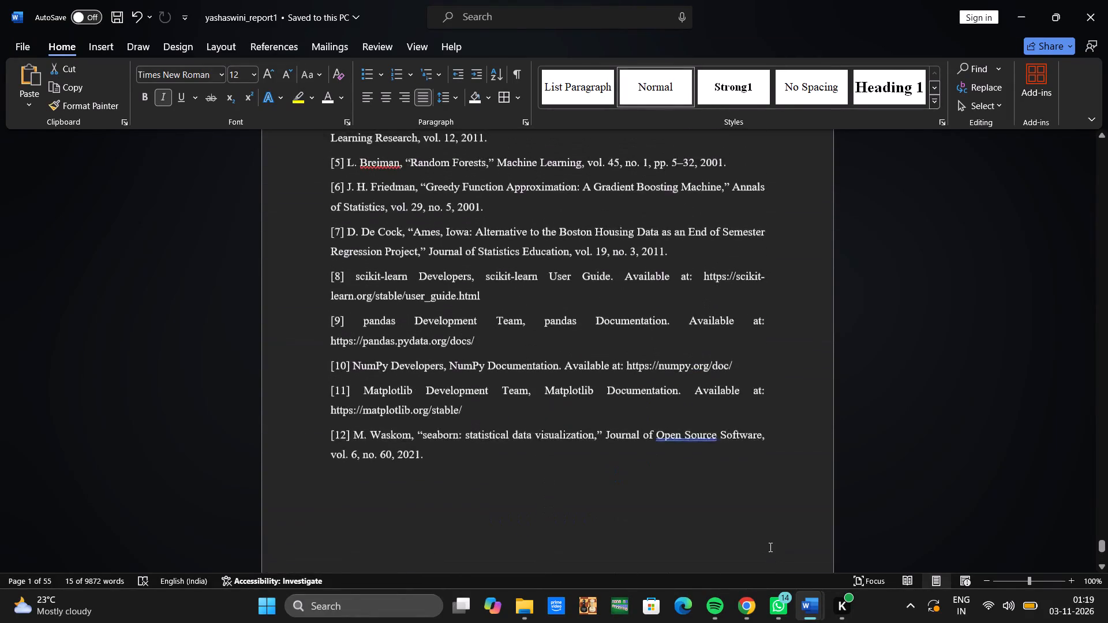
scroll(769, 547, up, 7)
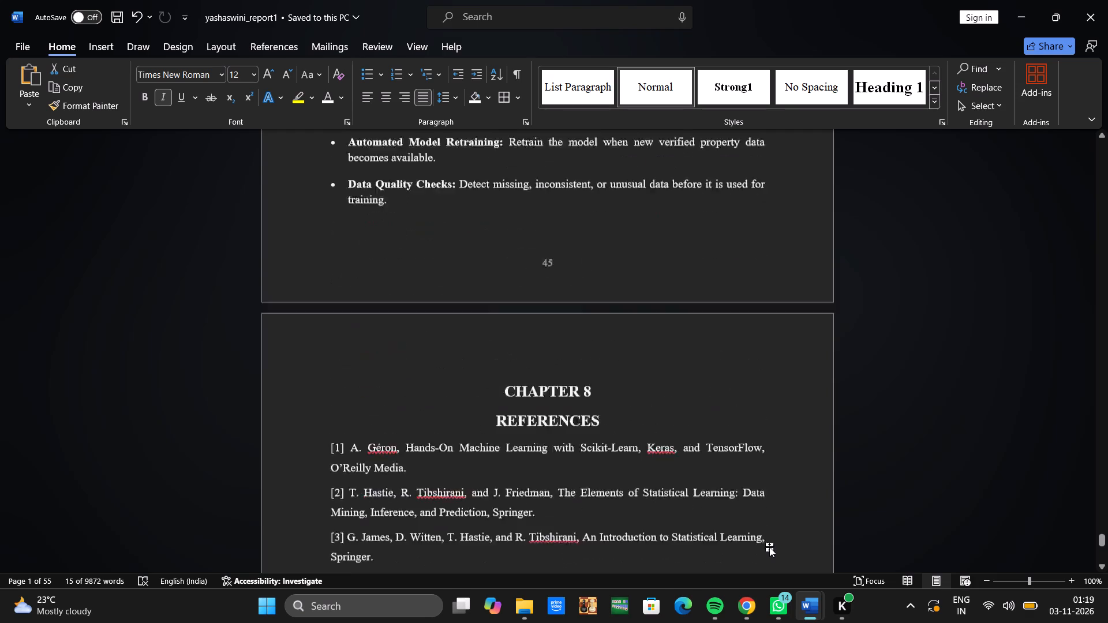
scroll(769, 547, down, 3)
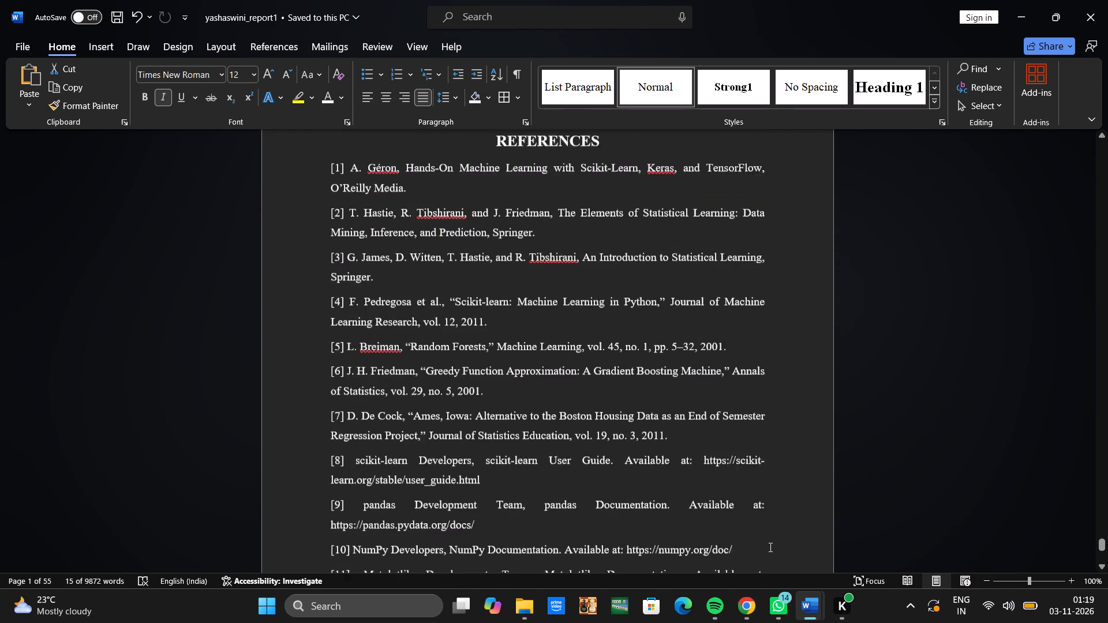
scroll(769, 547, down, 1)
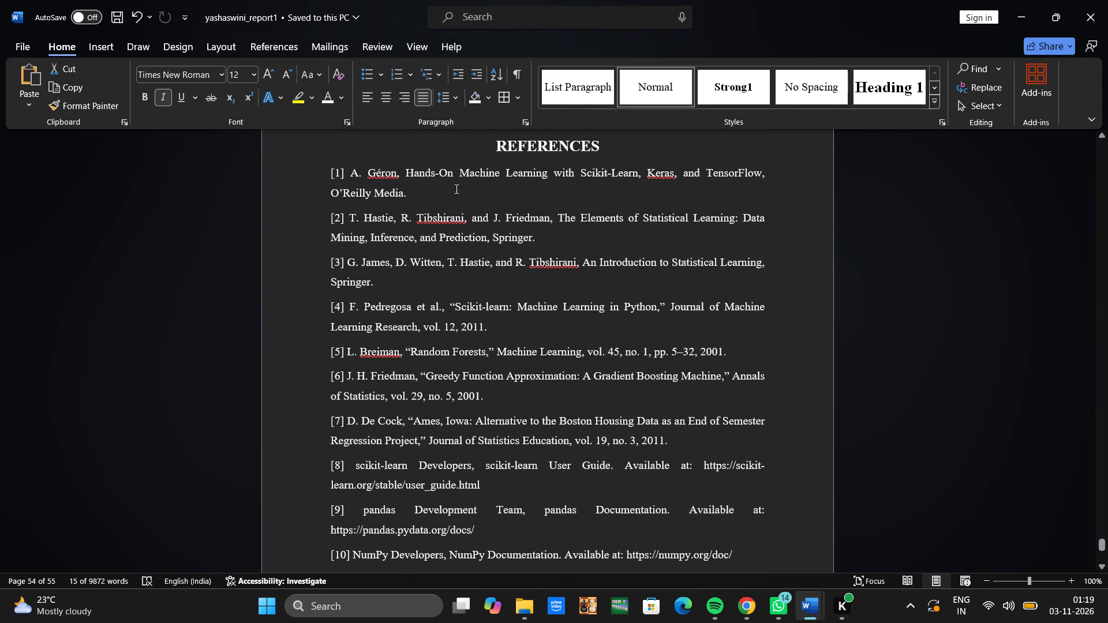
Select the Chapter 8 reference list from entry [1] through entry [12].
click(347, 169)
drag(347, 169, 593, 516)
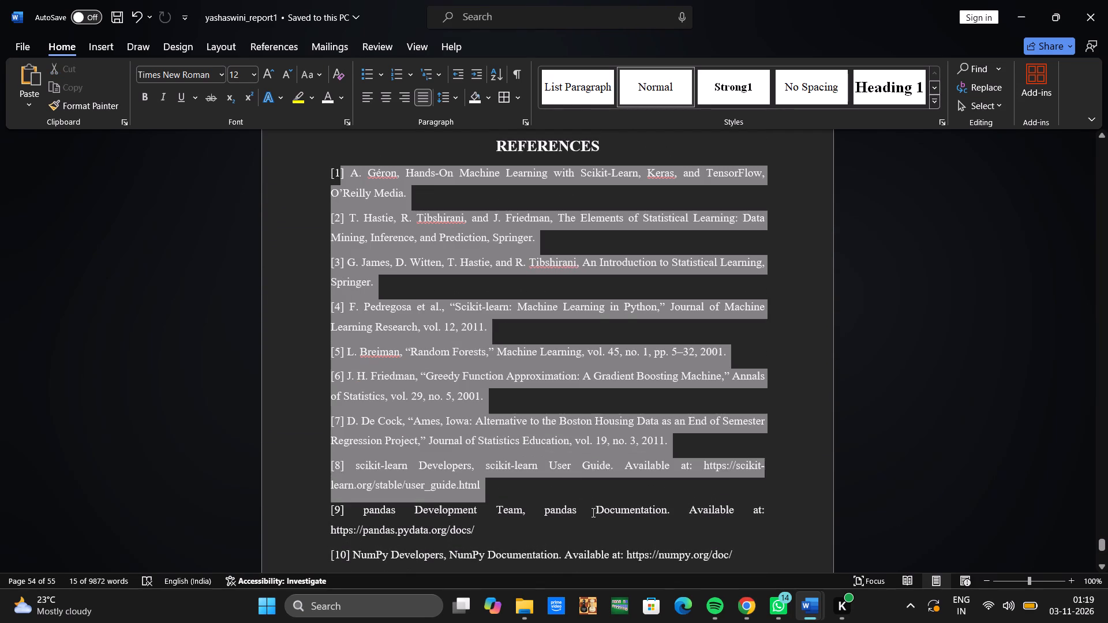
drag(593, 516, 474, 187)
scroll(474, 187, up, 2)
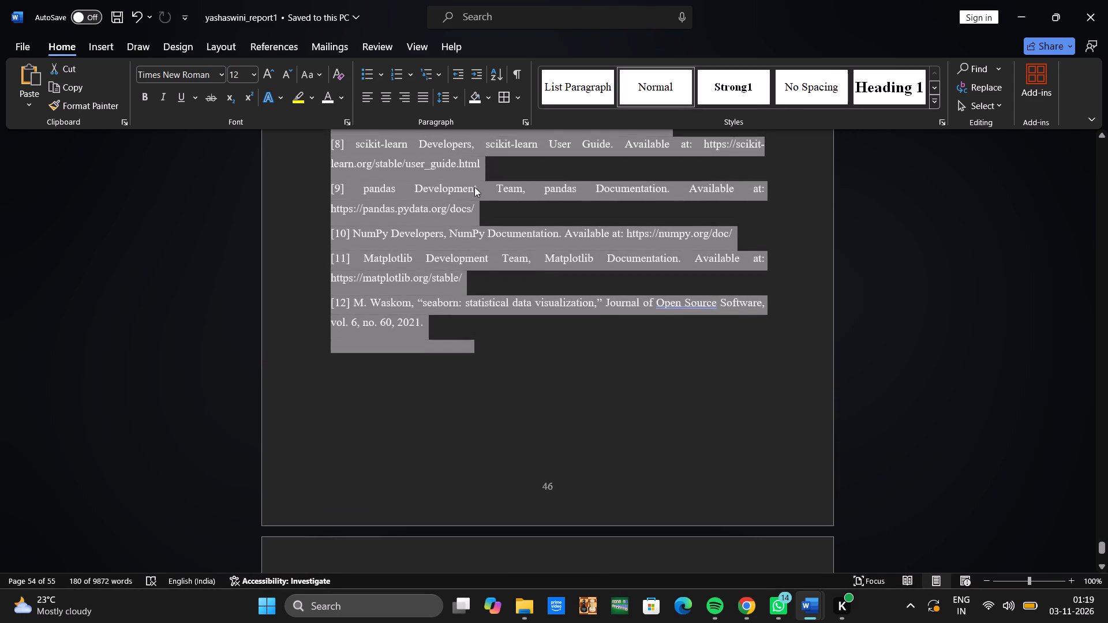
scroll(474, 187, up, 2)
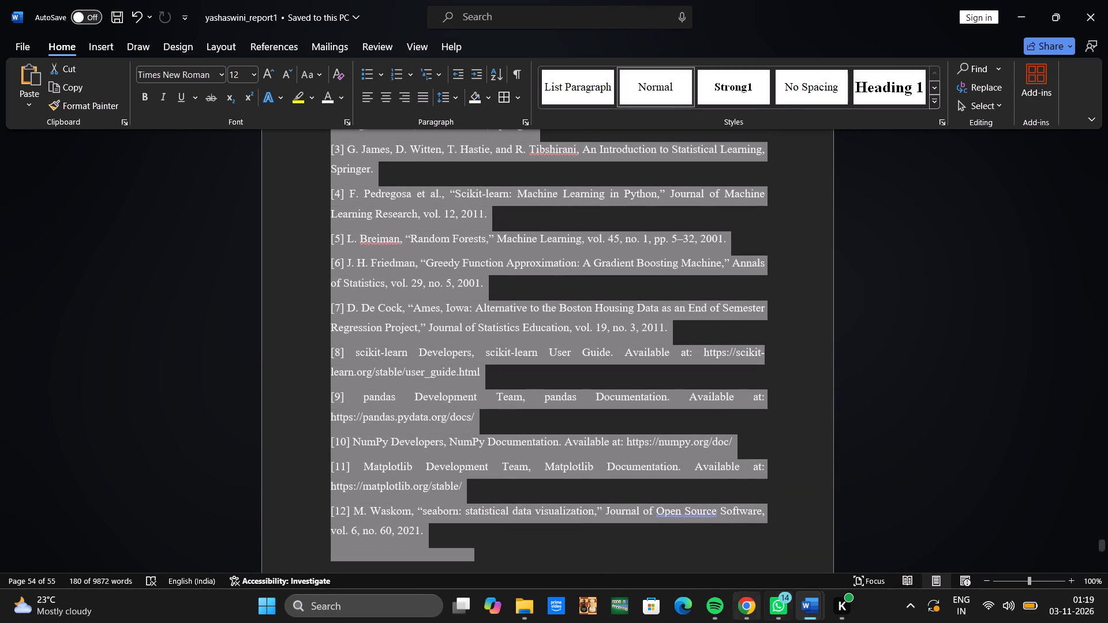
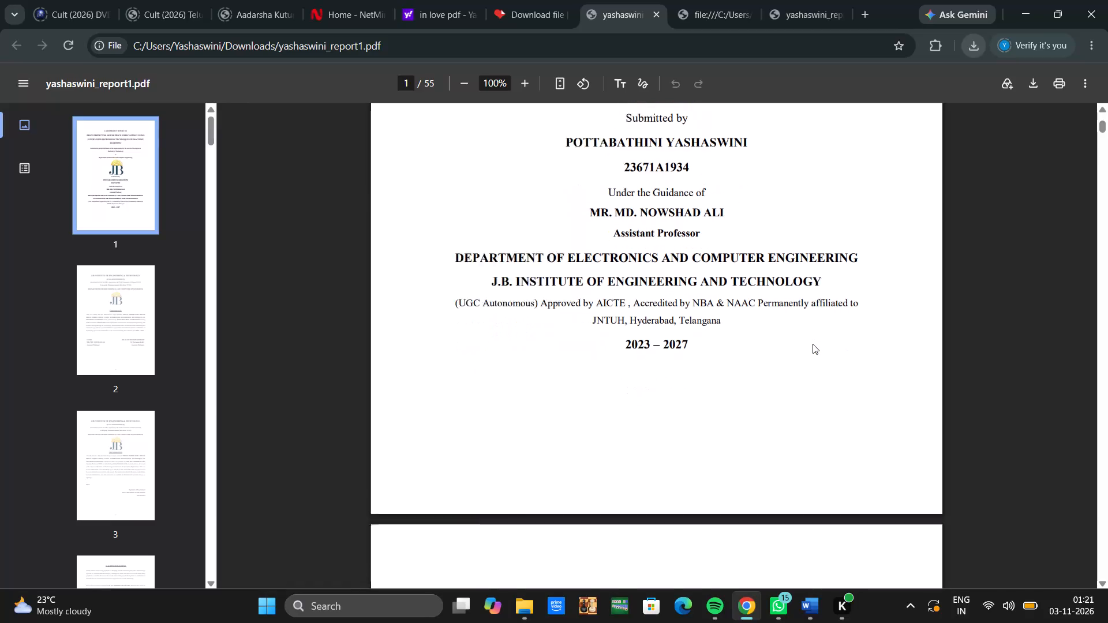
Skim the report PDF in Chrome from the cover through the Chapter 7 conclusion and back to the cover page.
scroll(813, 344, down, 6)
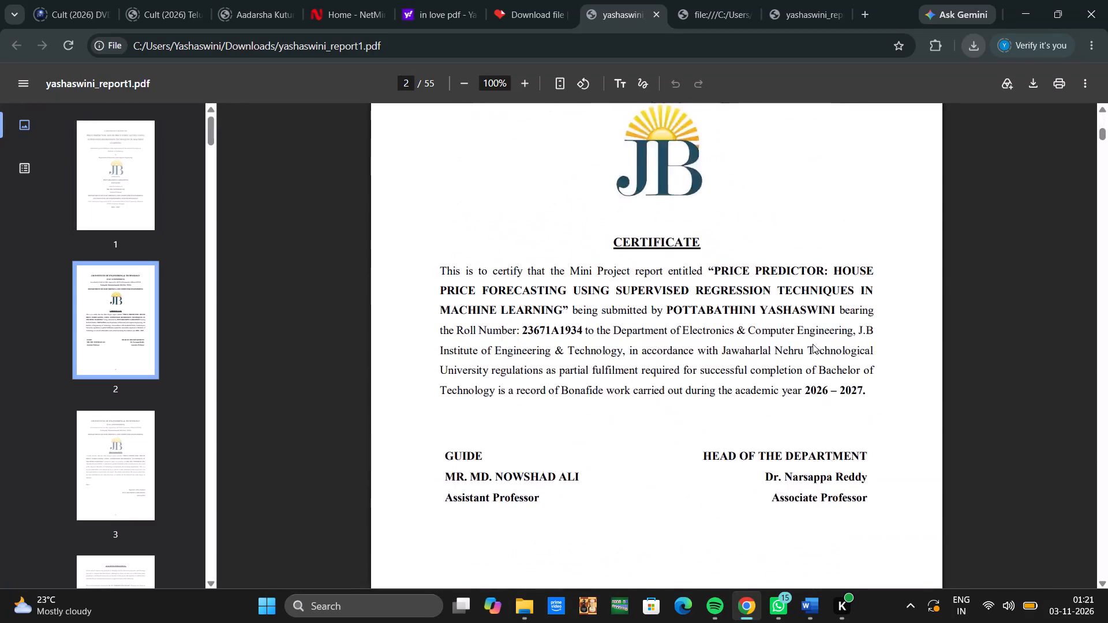
scroll(813, 344, down, 12)
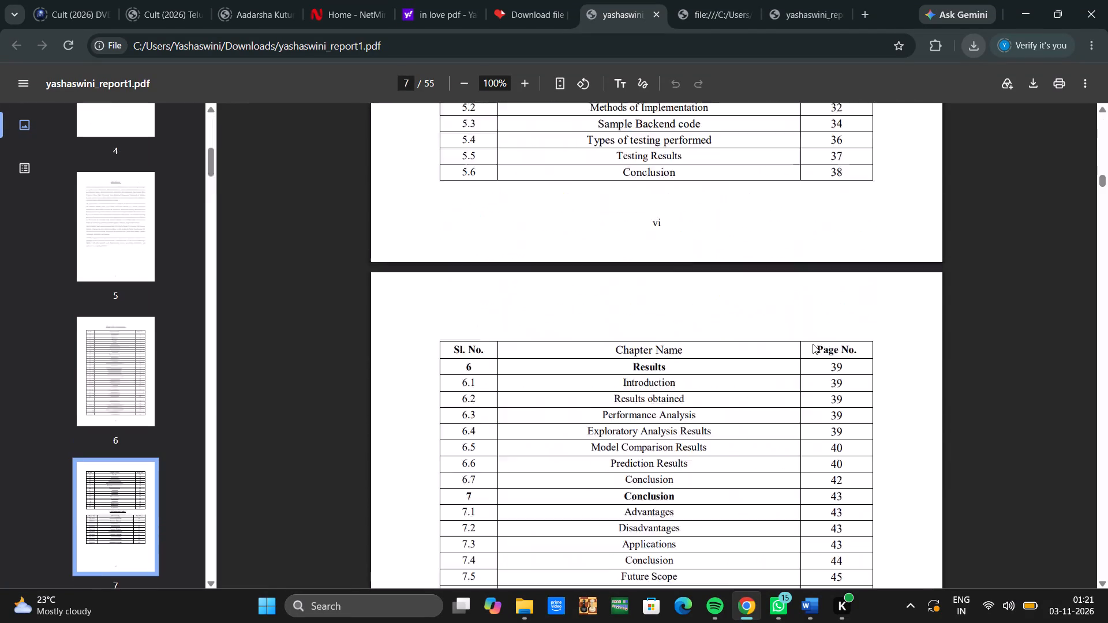
scroll(813, 344, down, 10)
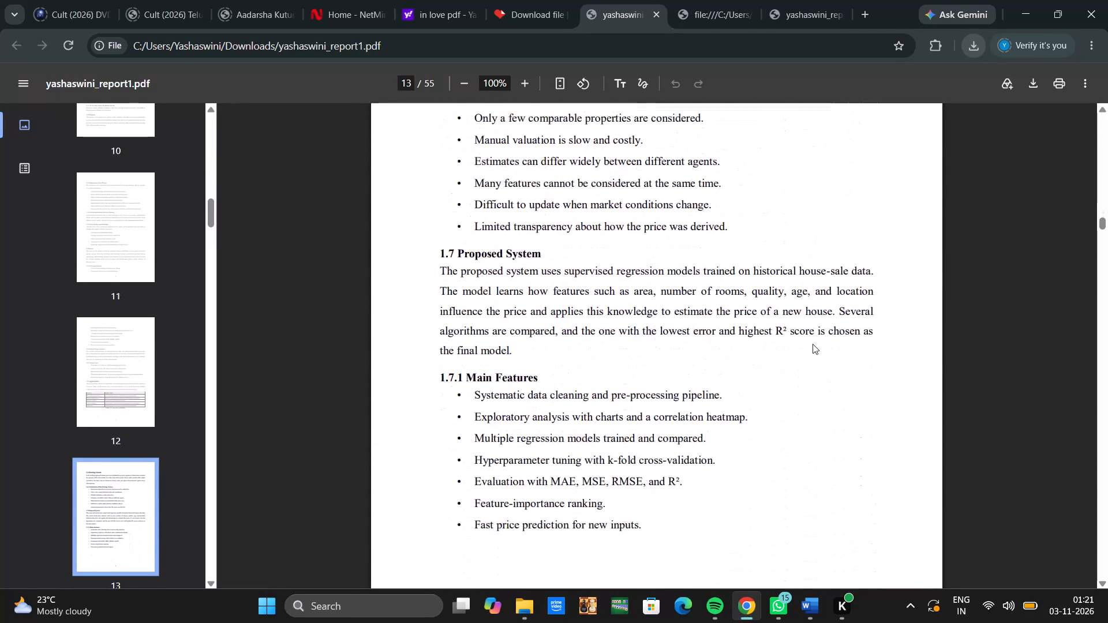
scroll(813, 344, down, 15)
scroll(813, 344, down, 20)
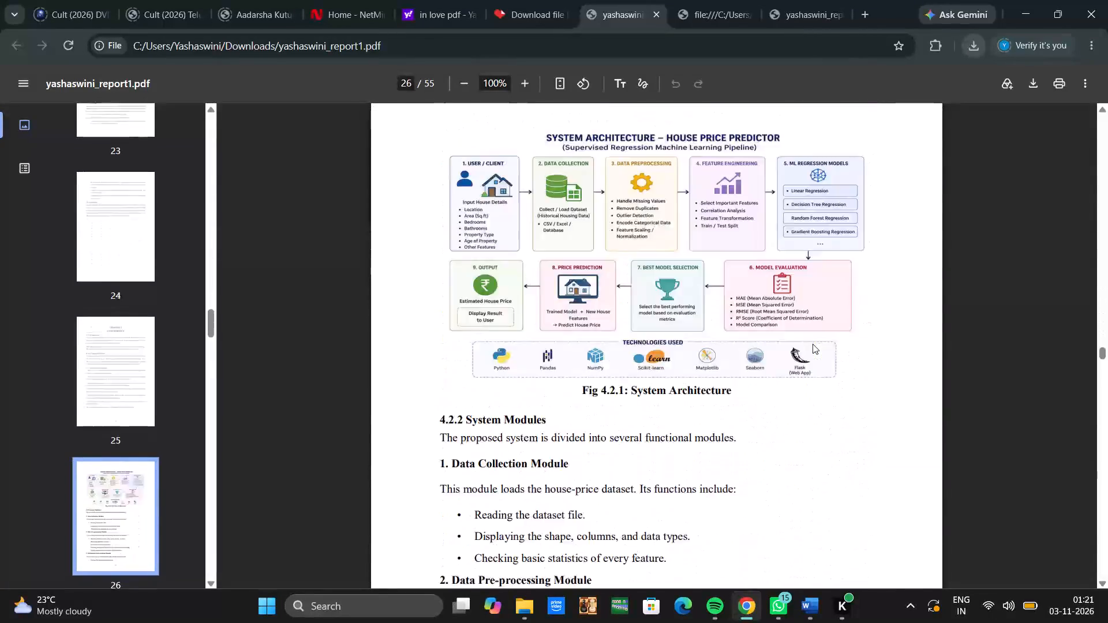
scroll(813, 344, down, 20)
scroll(813, 344, down, 5)
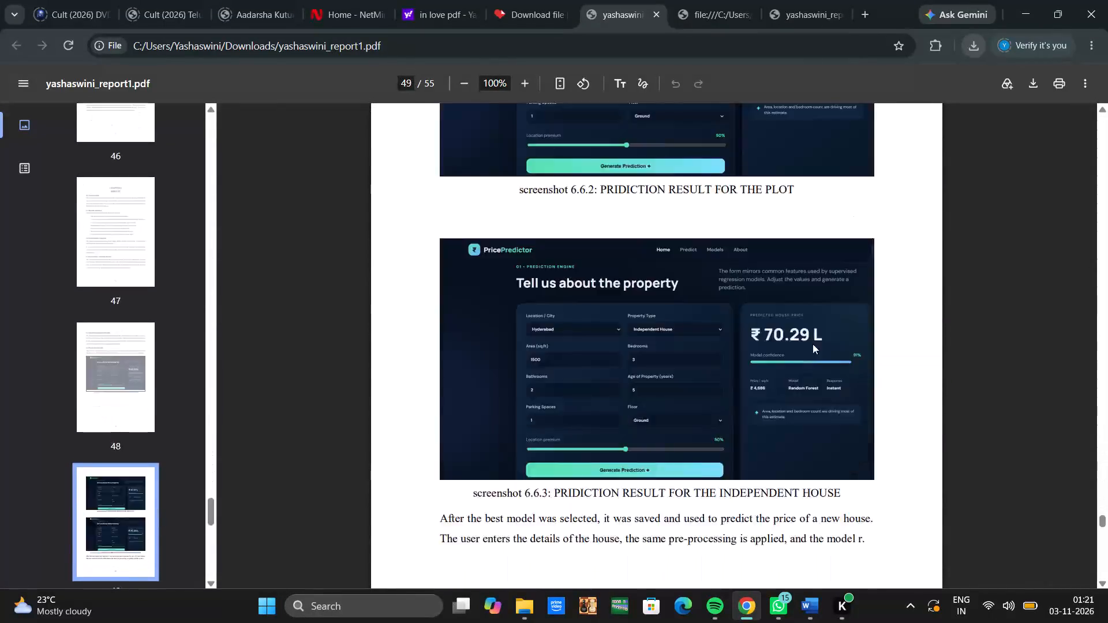
scroll(813, 344, down, 16)
scroll(813, 344, up, 18)
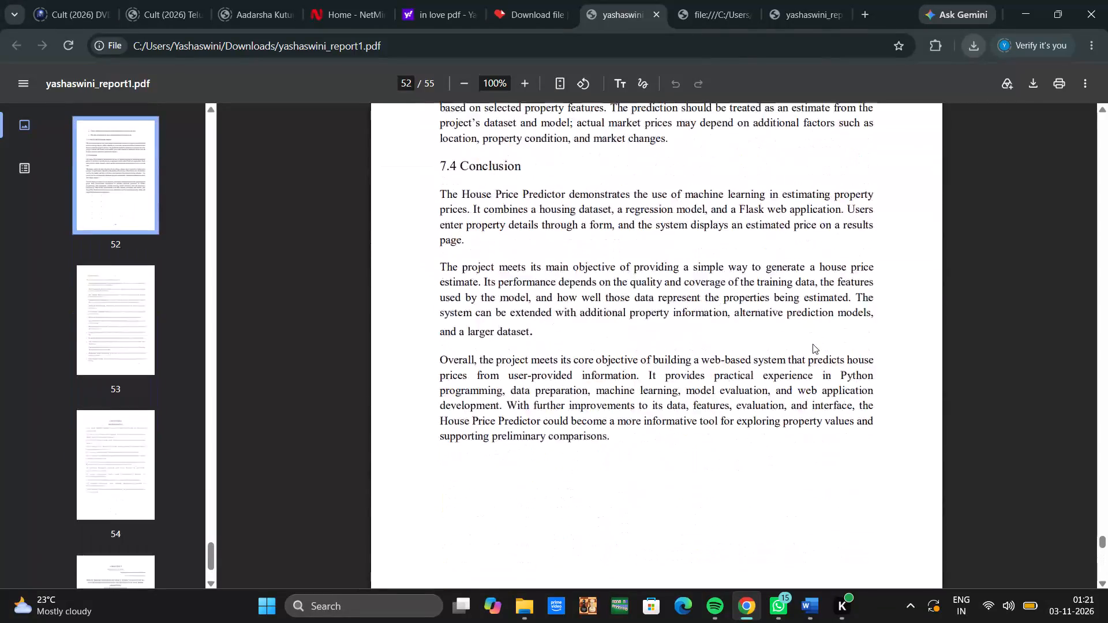
scroll(813, 344, up, 11)
scroll(813, 344, up, 10)
scroll(813, 344, up, 20)
scroll(813, 344, up, 17)
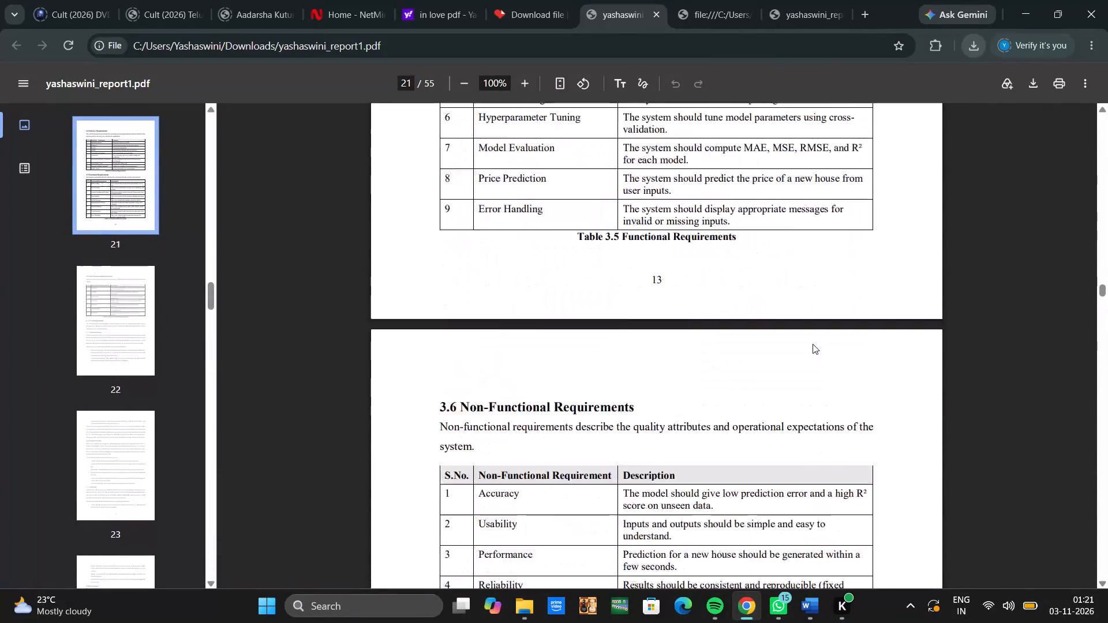
scroll(813, 344, up, 14)
scroll(813, 344, up, 13)
scroll(813, 344, up, 12)
scroll(813, 344, up, 12)
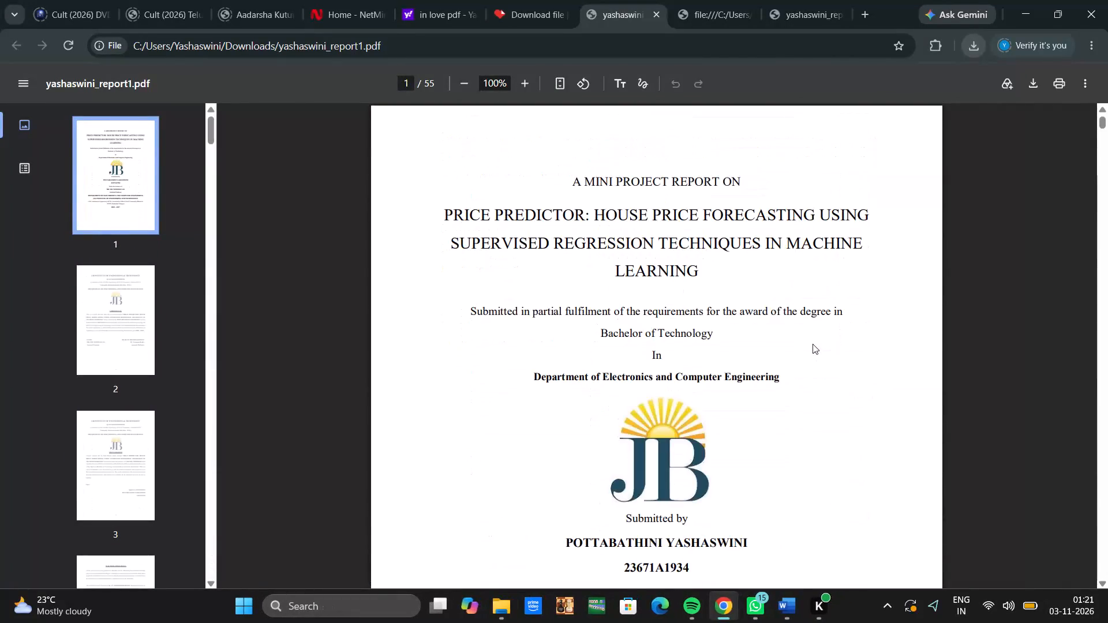
Look over the report PDF's introduction and literature survey up to the Table 2.2.6 summary, and return to the front pages.
scroll(813, 344, down, 6)
scroll(813, 344, down, 16)
scroll(813, 344, down, 6)
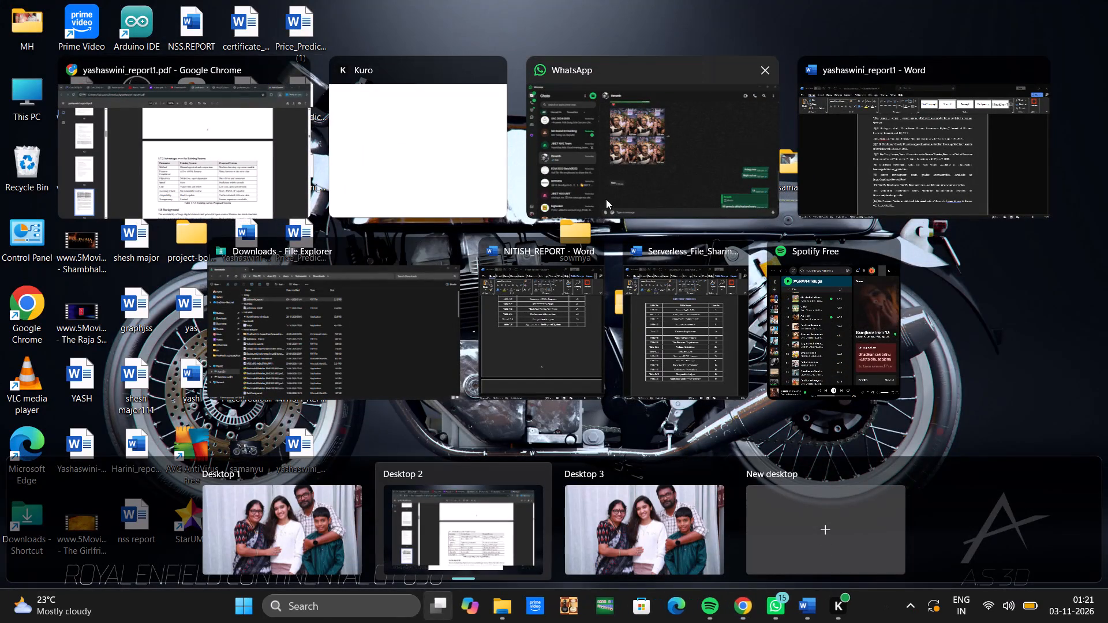
click(260, 152)
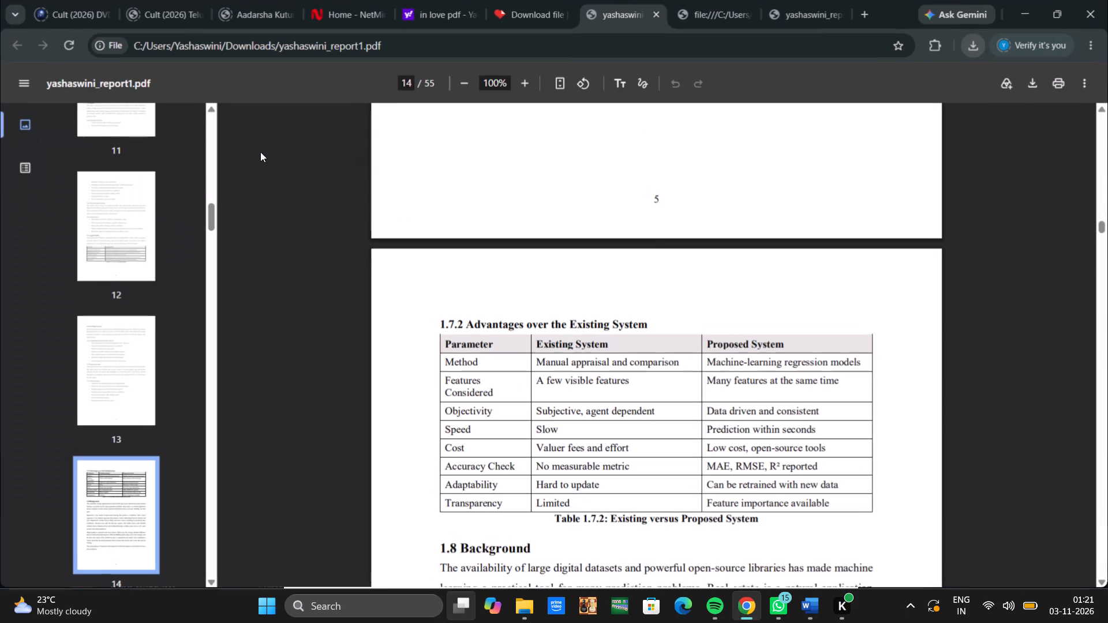
scroll(260, 152, right, 3)
scroll(533, 251, down, 7)
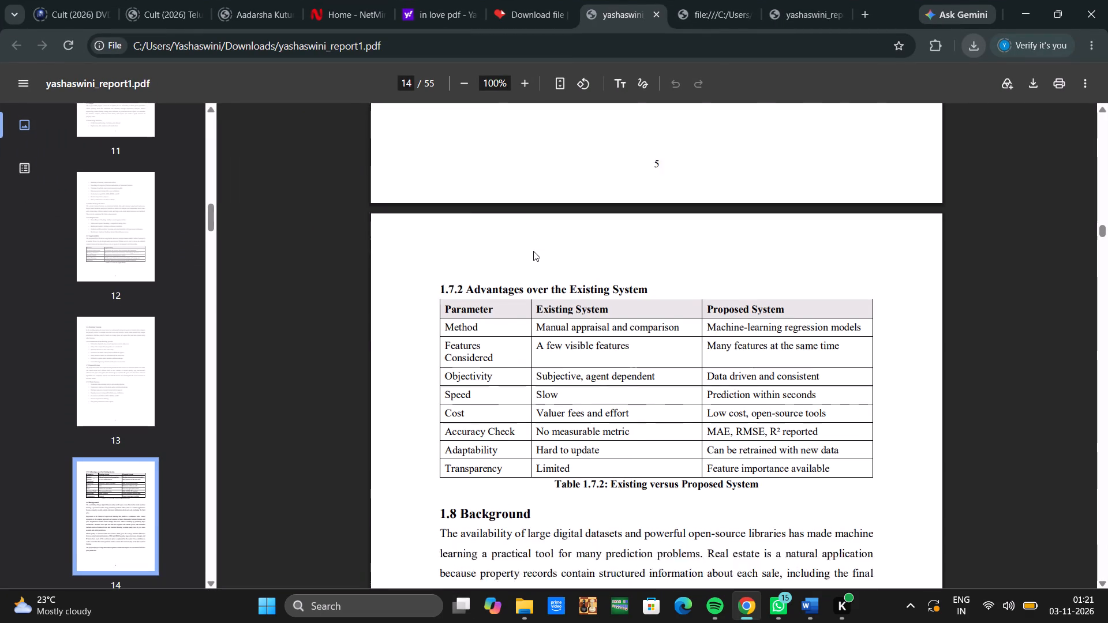
scroll(533, 251, down, 15)
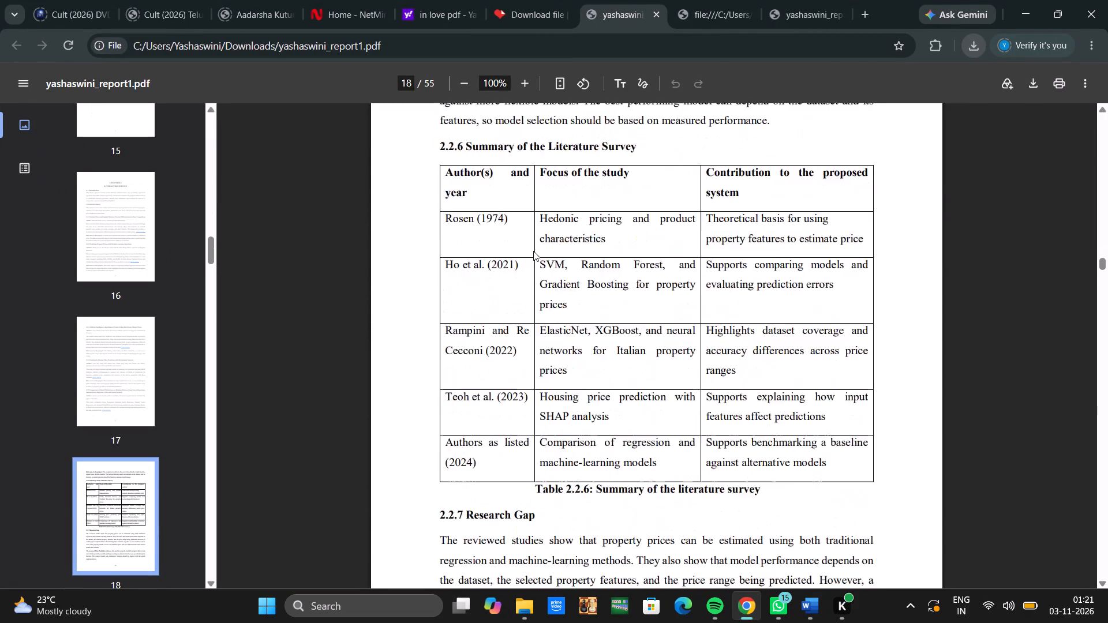
scroll(533, 251, up, 11)
scroll(533, 251, up, 11)
scroll(533, 251, up, 16)
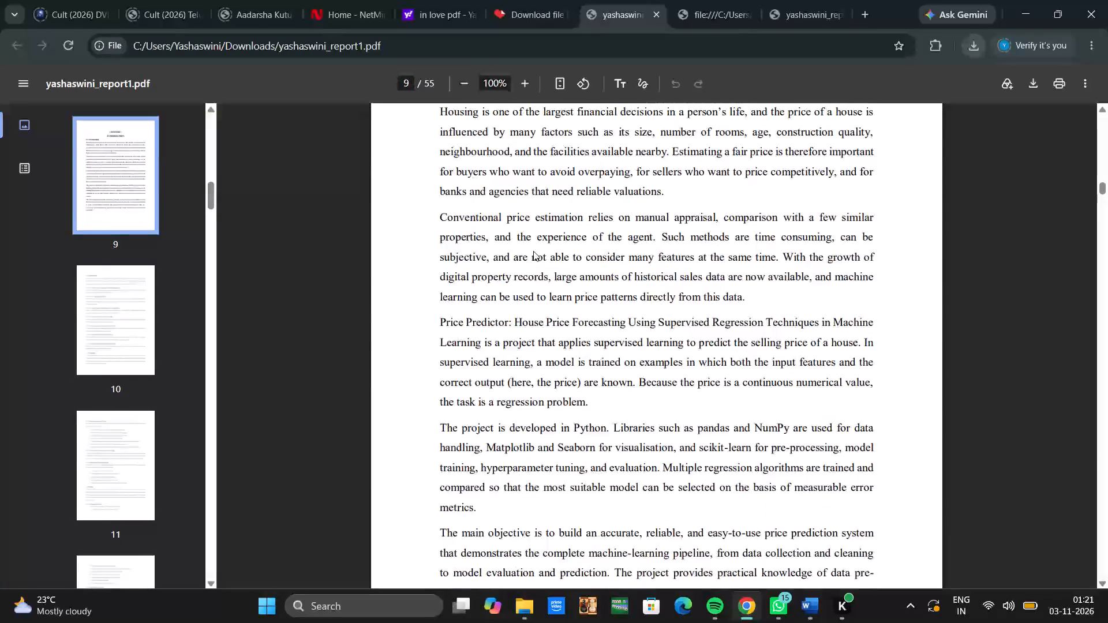
scroll(533, 251, up, 18)
Check the report PDF from the acknowledgement to the Chapter 8 references and Chapter 9 publication page, and return to the cover.
scroll(533, 251, down, 16)
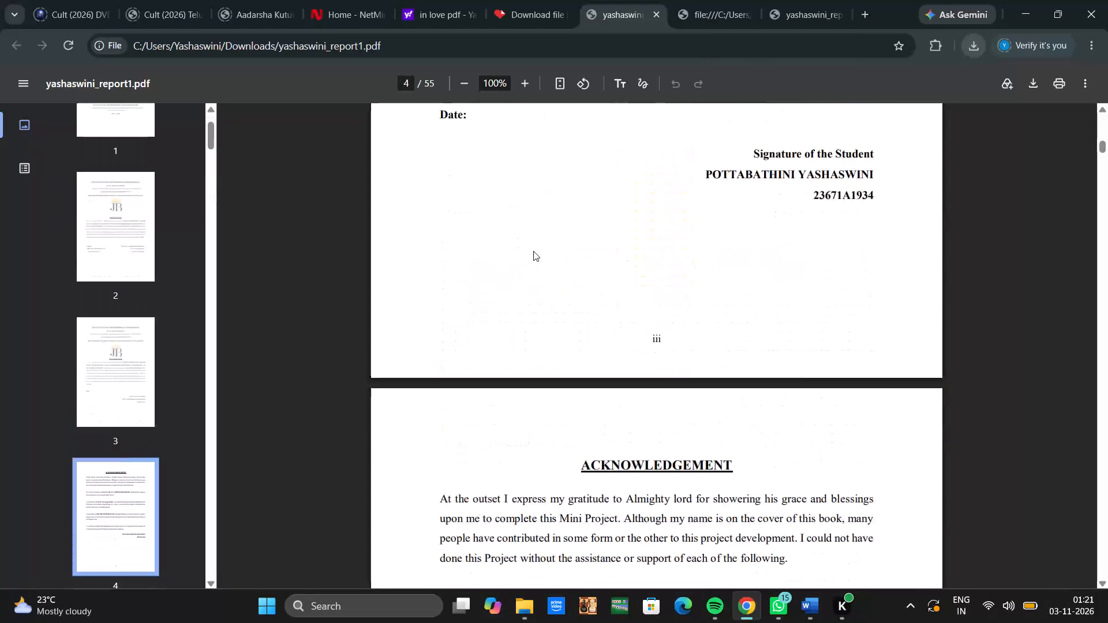
scroll(533, 251, down, 11)
scroll(533, 251, down, 11)
scroll(533, 251, down, 20)
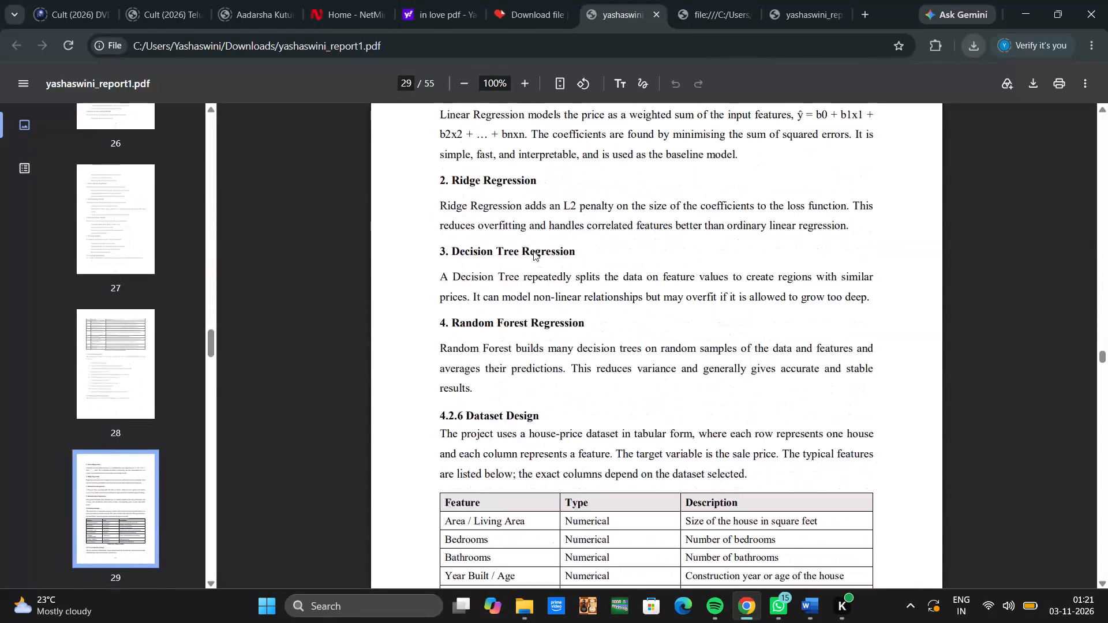
scroll(533, 251, down, 11)
scroll(533, 251, down, 11)
scroll(533, 251, down, 18)
scroll(533, 251, down, 9)
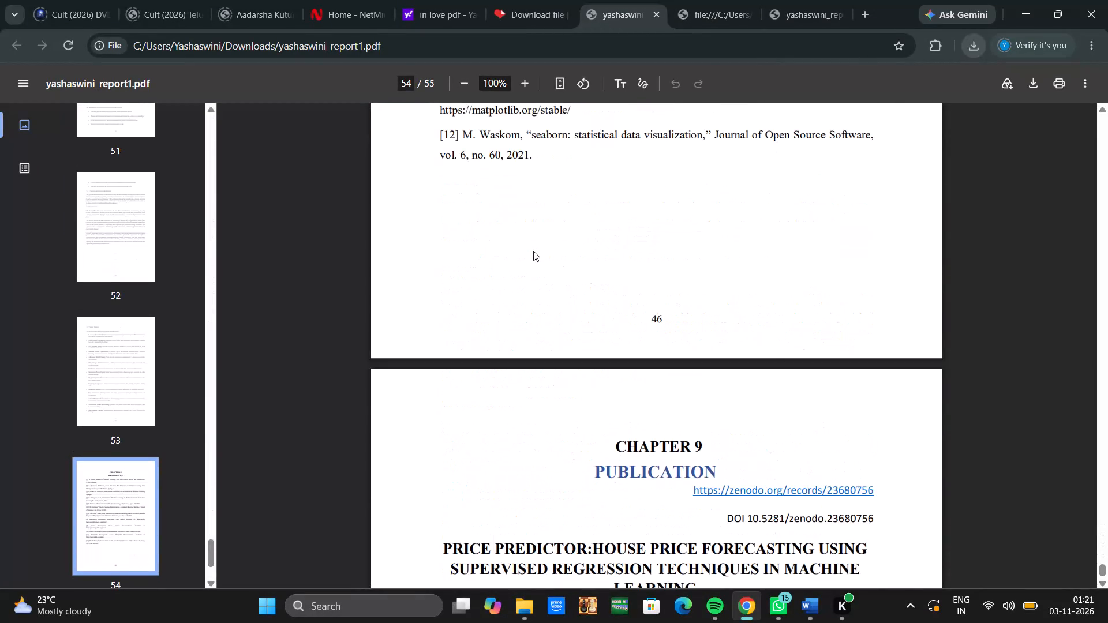
scroll(533, 251, up, 11)
scroll(533, 251, up, 12)
scroll(533, 251, up, 18)
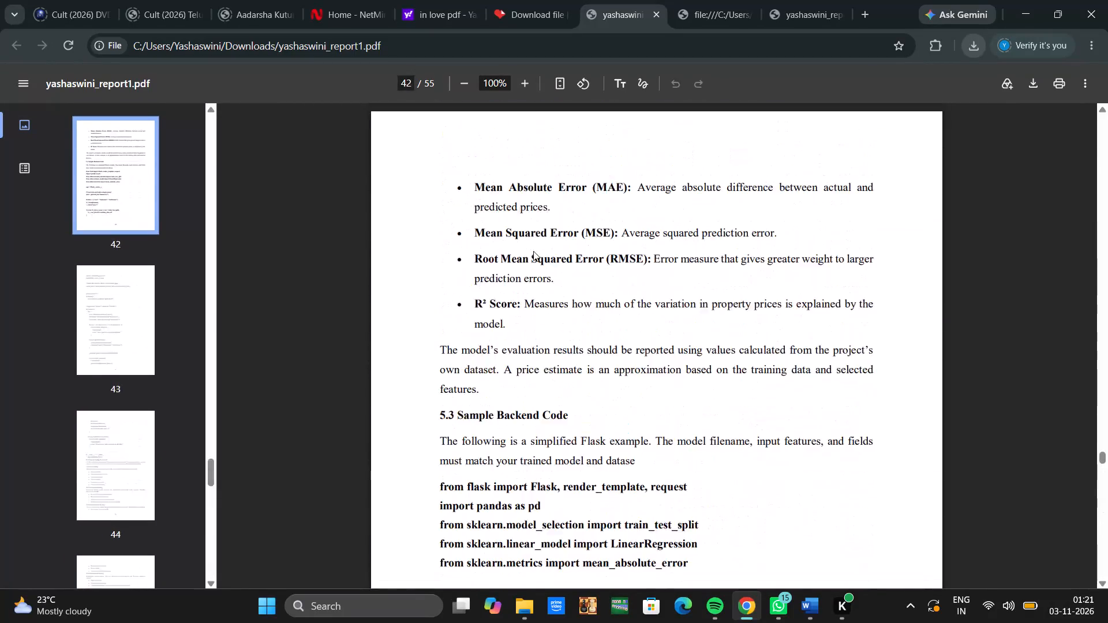
scroll(533, 251, up, 12)
scroll(533, 251, up, 12)
scroll(533, 251, up, 12)
scroll(533, 251, up, 11)
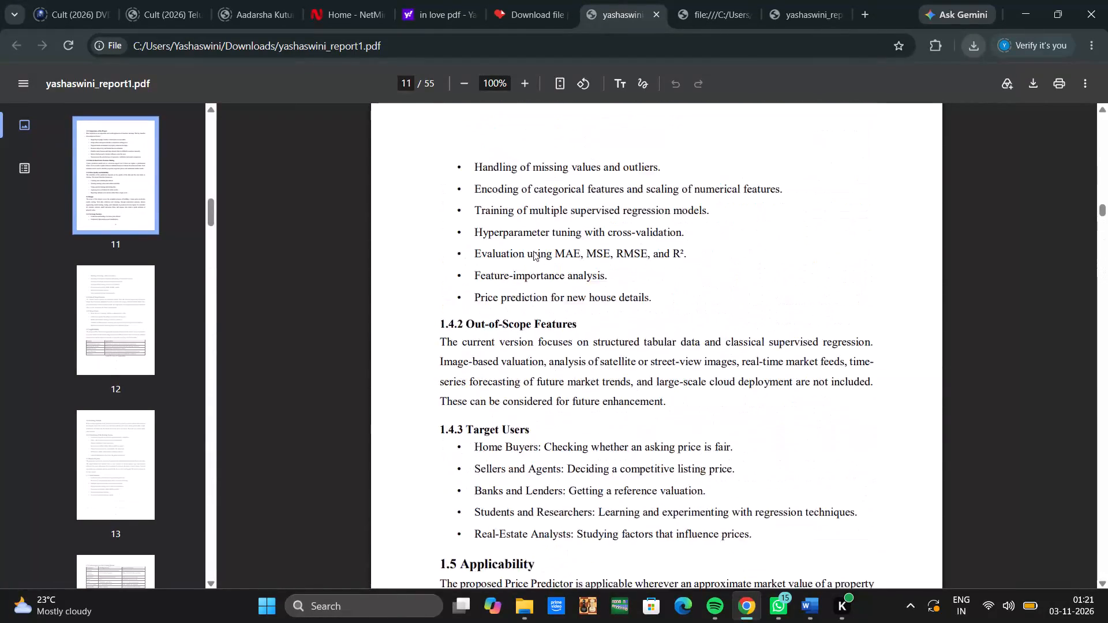
scroll(533, 251, up, 10)
scroll(533, 251, up, 13)
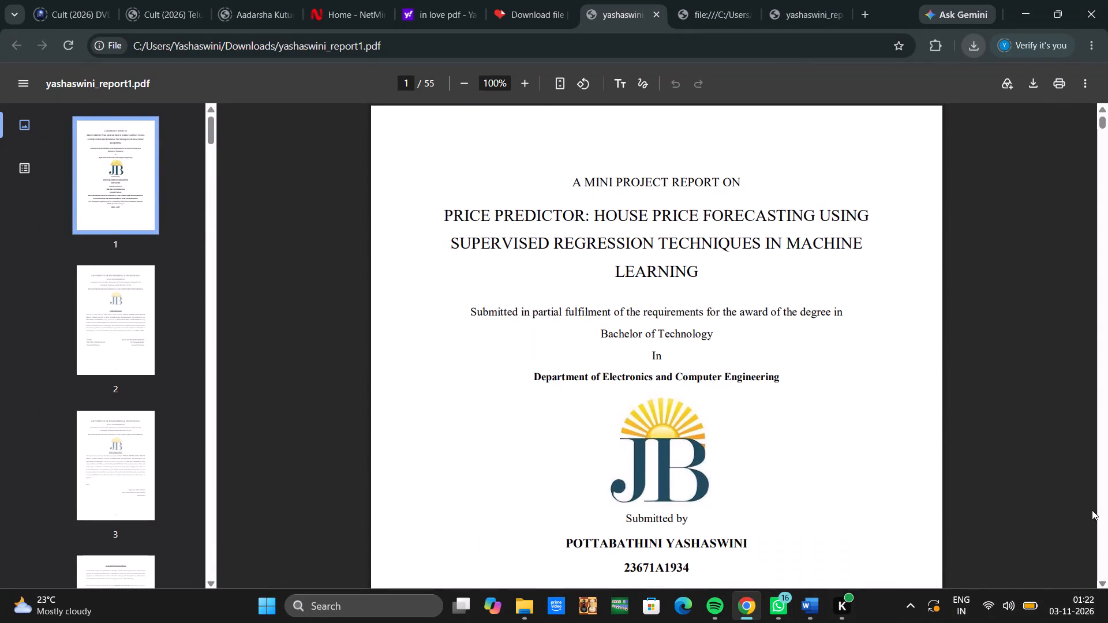
Review the report PDF from the cover through the literature survey, methodology table and system diagrams to the sample backend code.
scroll(877, 351, up, 6)
scroll(877, 351, down, 8)
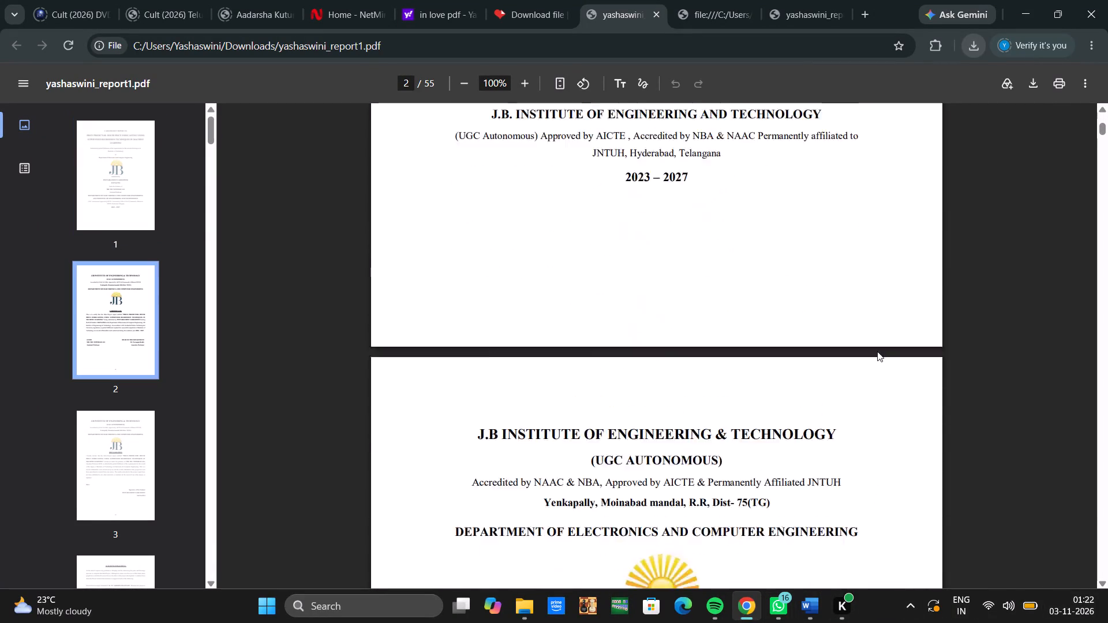
scroll(877, 351, down, 19)
scroll(877, 351, down, 6)
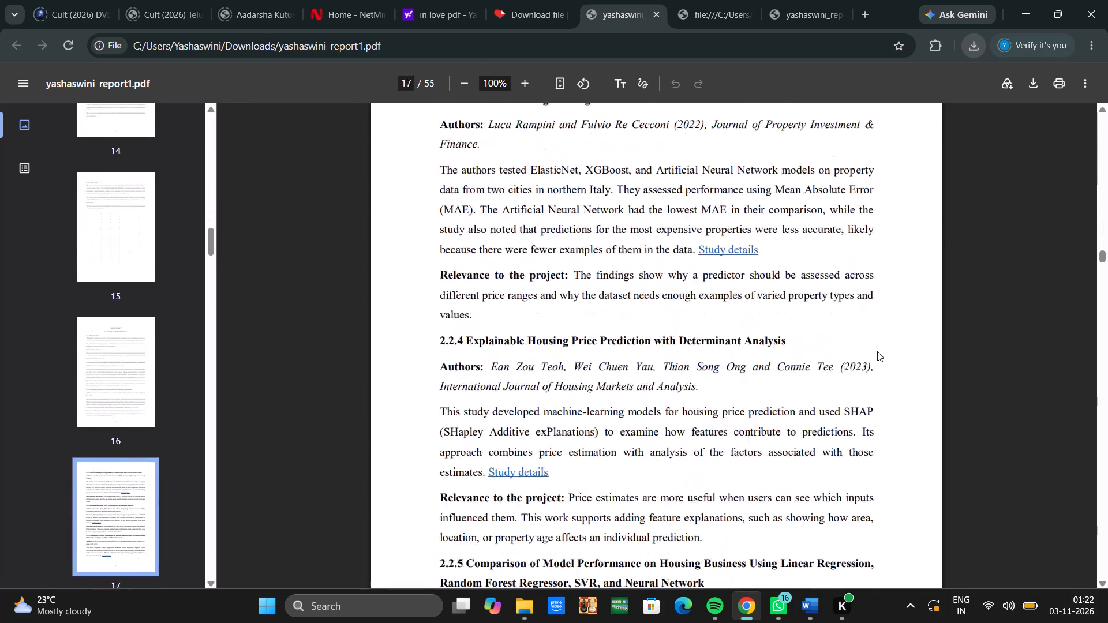
scroll(877, 351, down, 17)
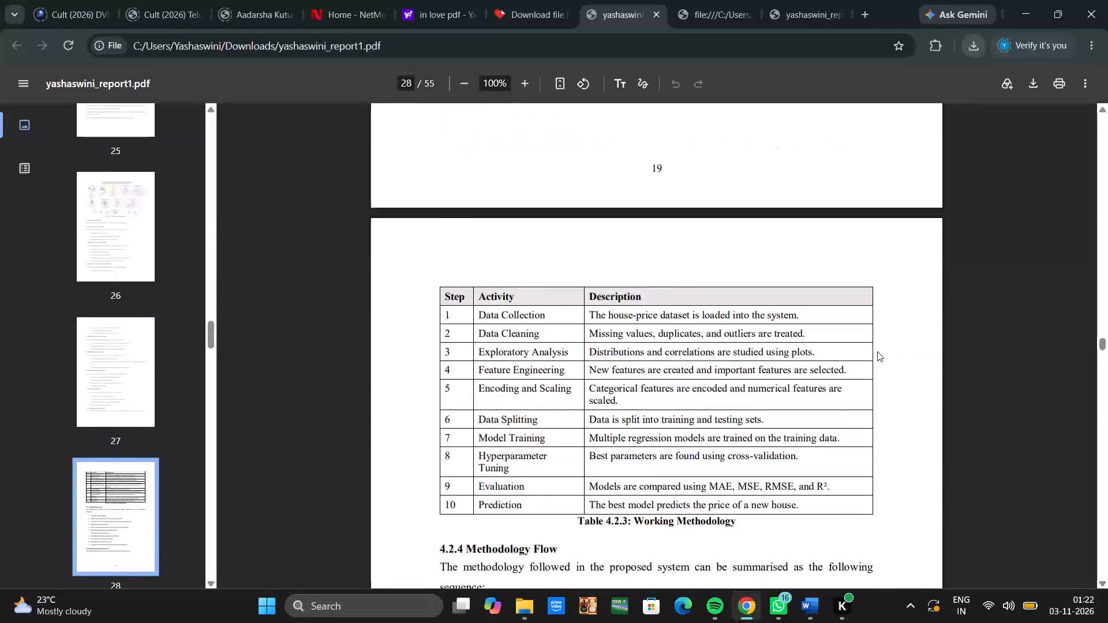
scroll(877, 351, down, 12)
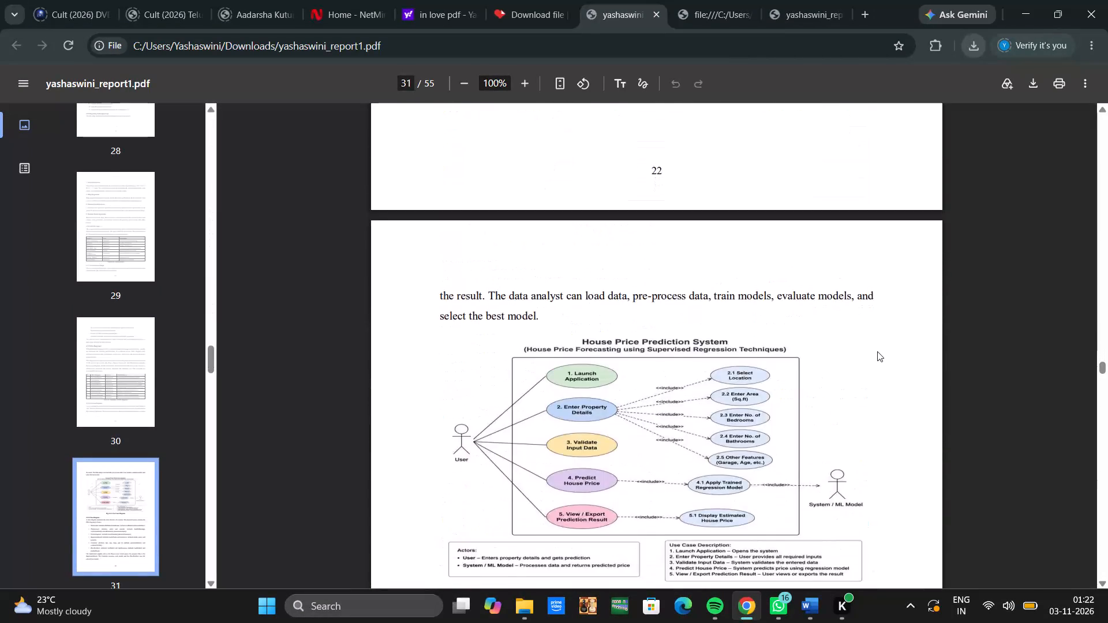
scroll(877, 351, down, 19)
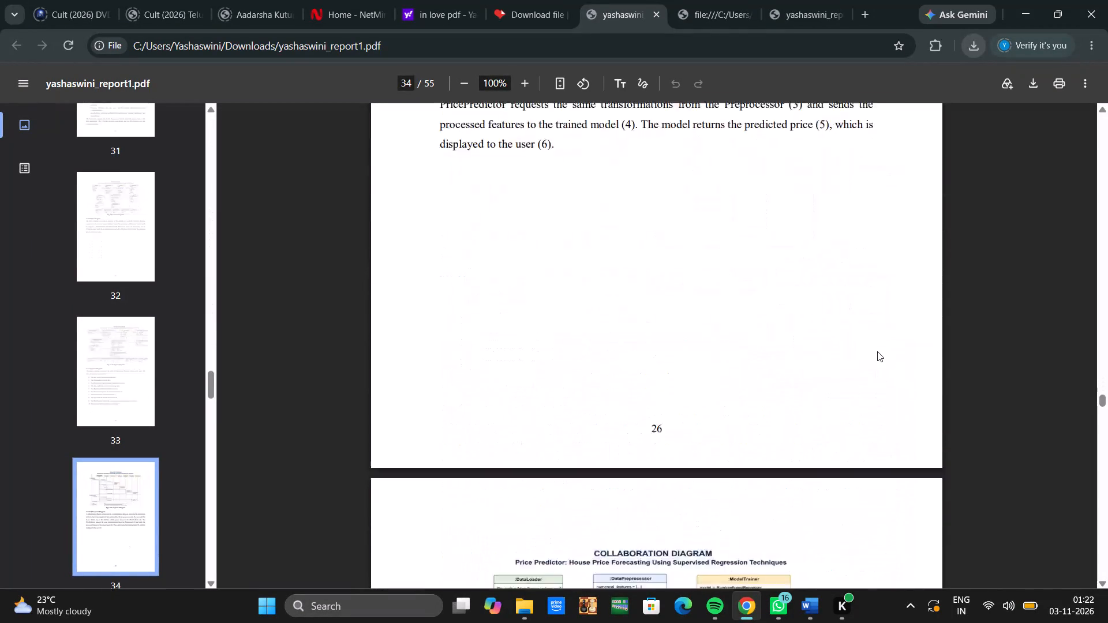
scroll(877, 351, down, 12)
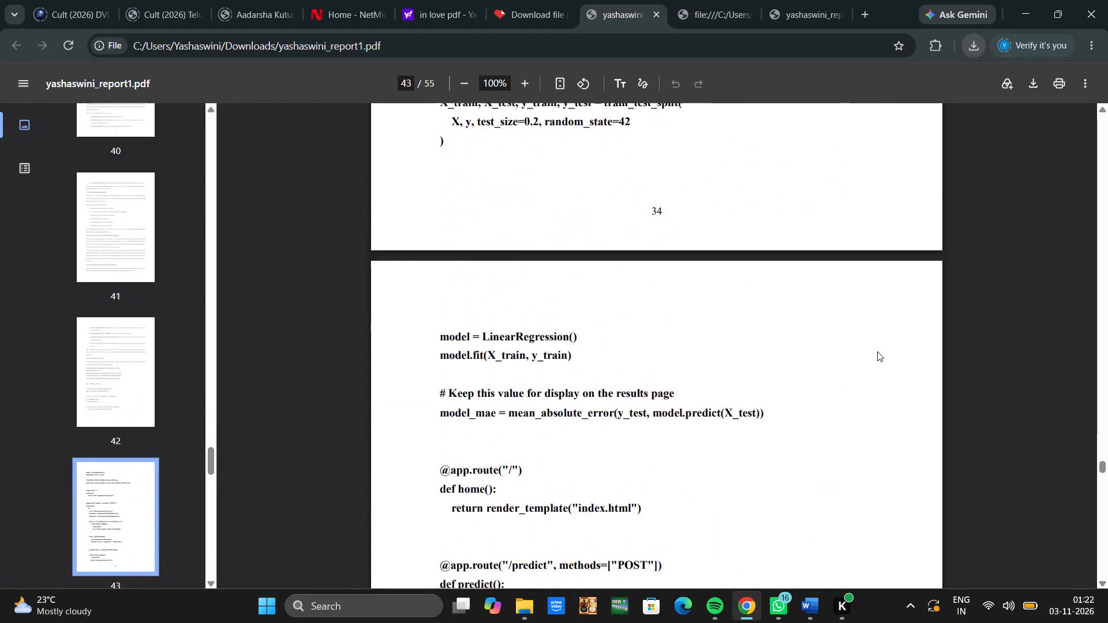
Examine the report PDF's testing sections, test case table and Chapter 6 results, including the prediction screenshots and comparative analysis.
scroll(877, 351, down, 4)
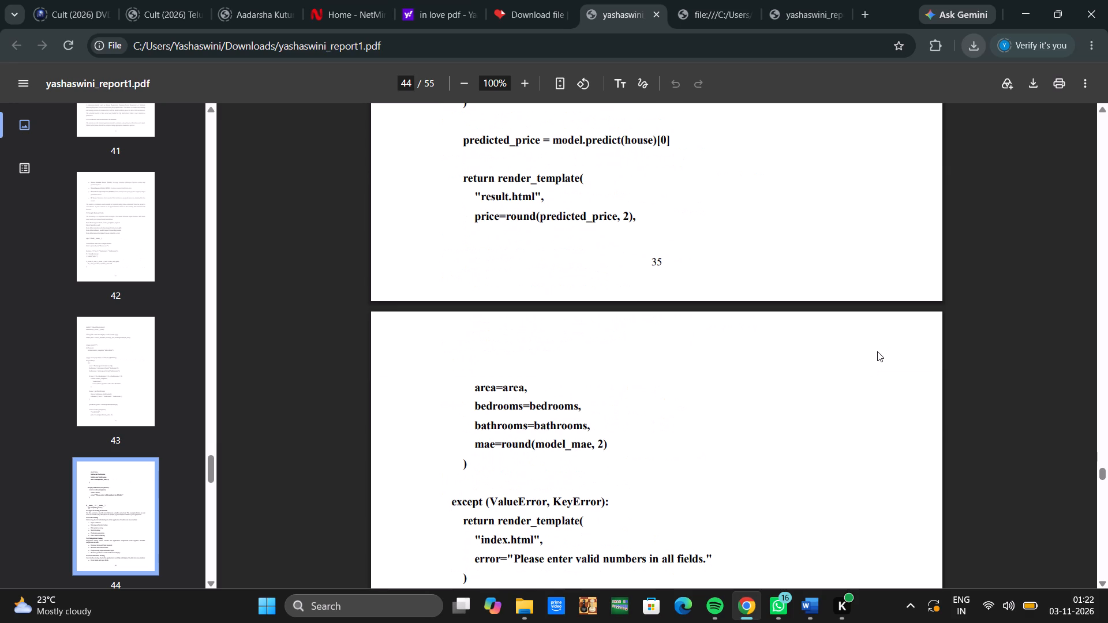
scroll(877, 351, down, 11)
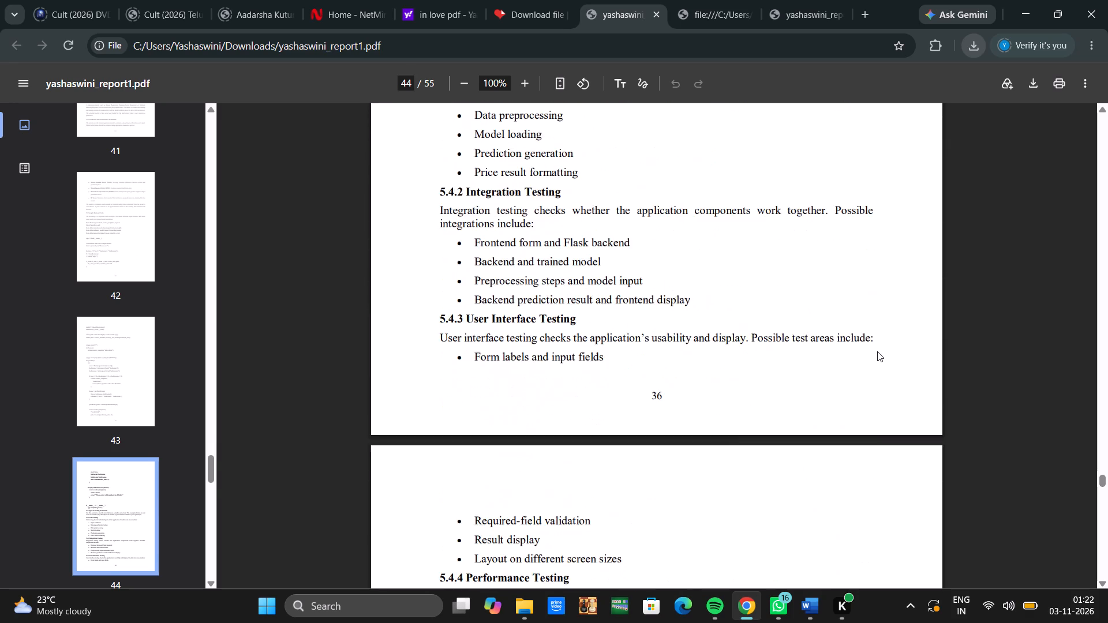
scroll(877, 351, down, 10)
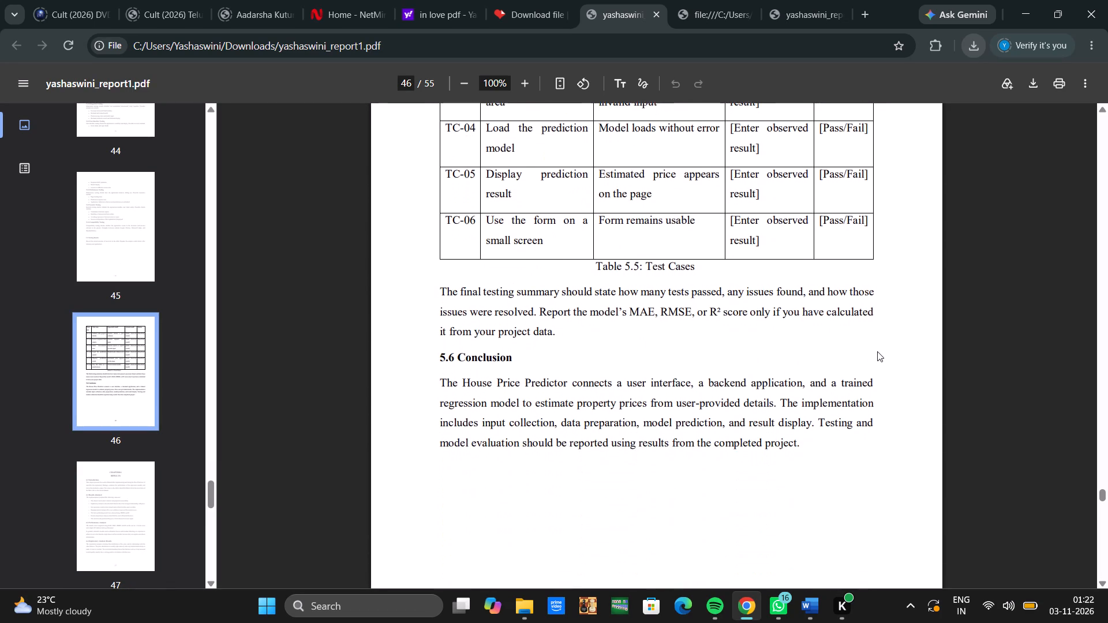
scroll(877, 351, down, 5)
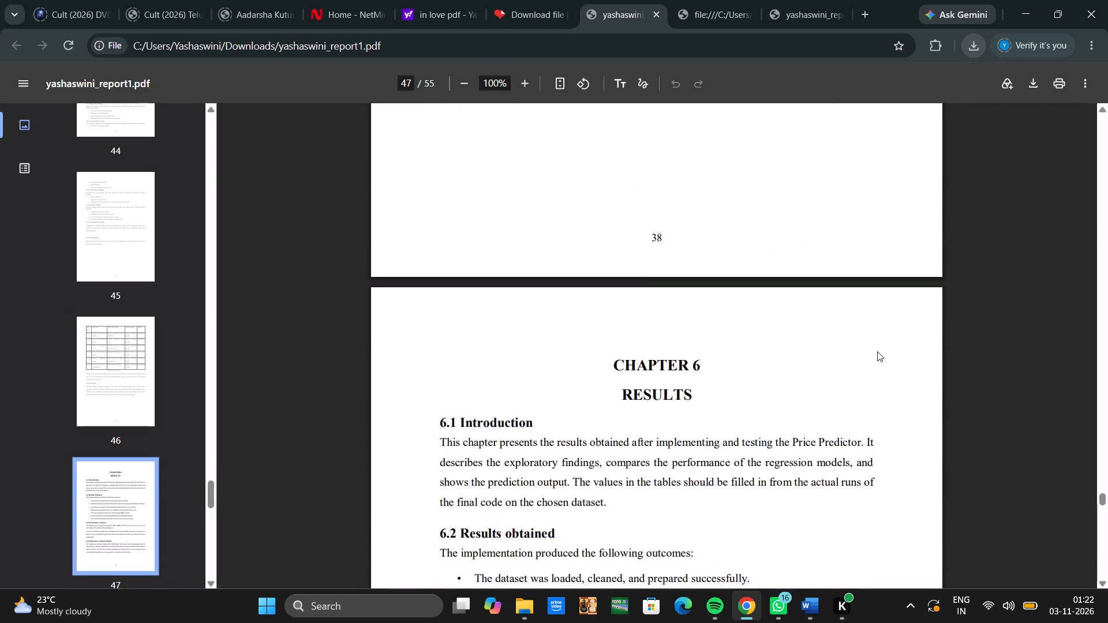
scroll(877, 351, down, 1)
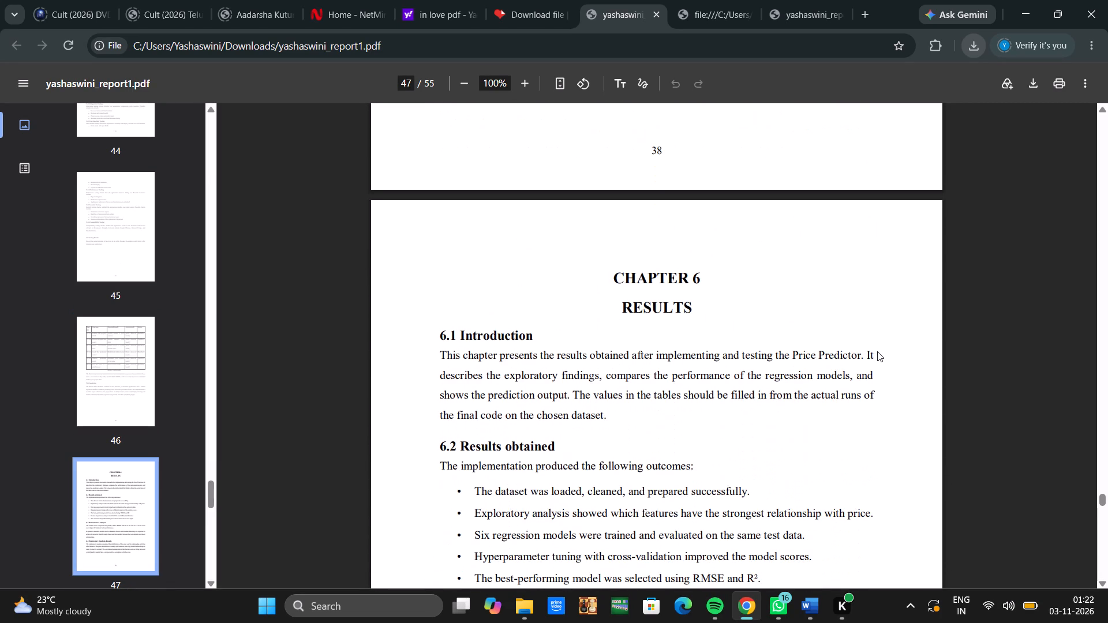
scroll(877, 351, down, 8)
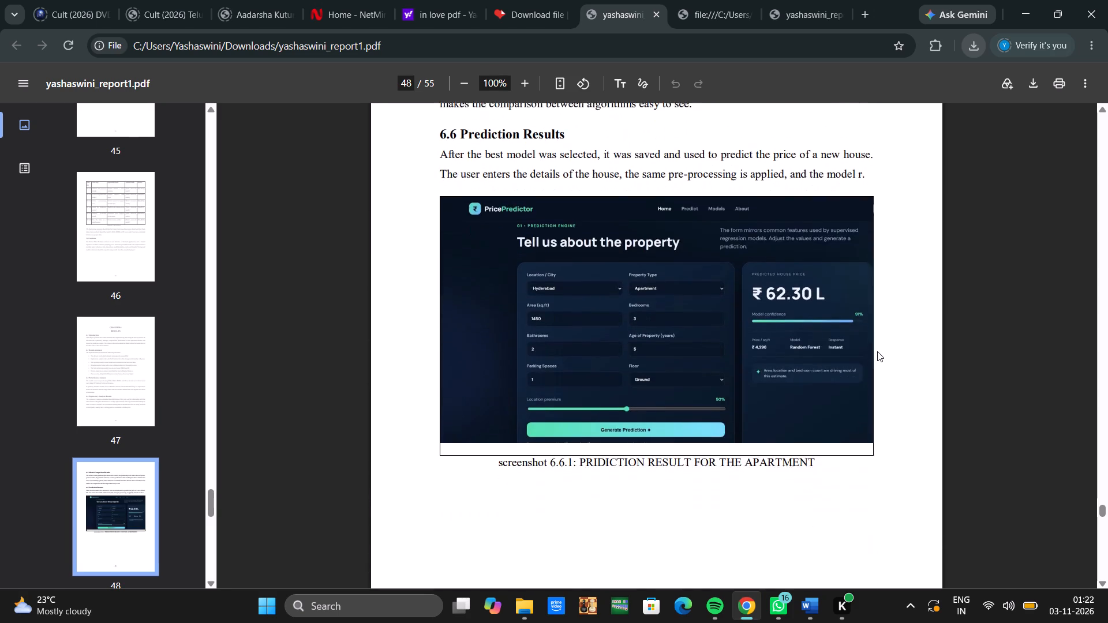
scroll(877, 351, down, 9)
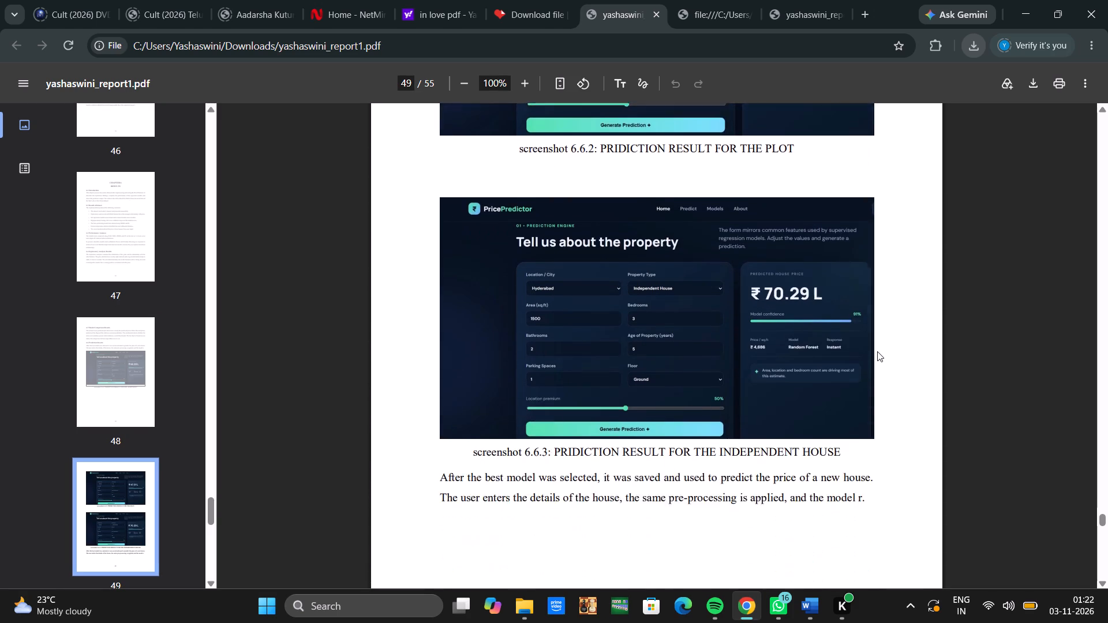
scroll(877, 351, down, 10)
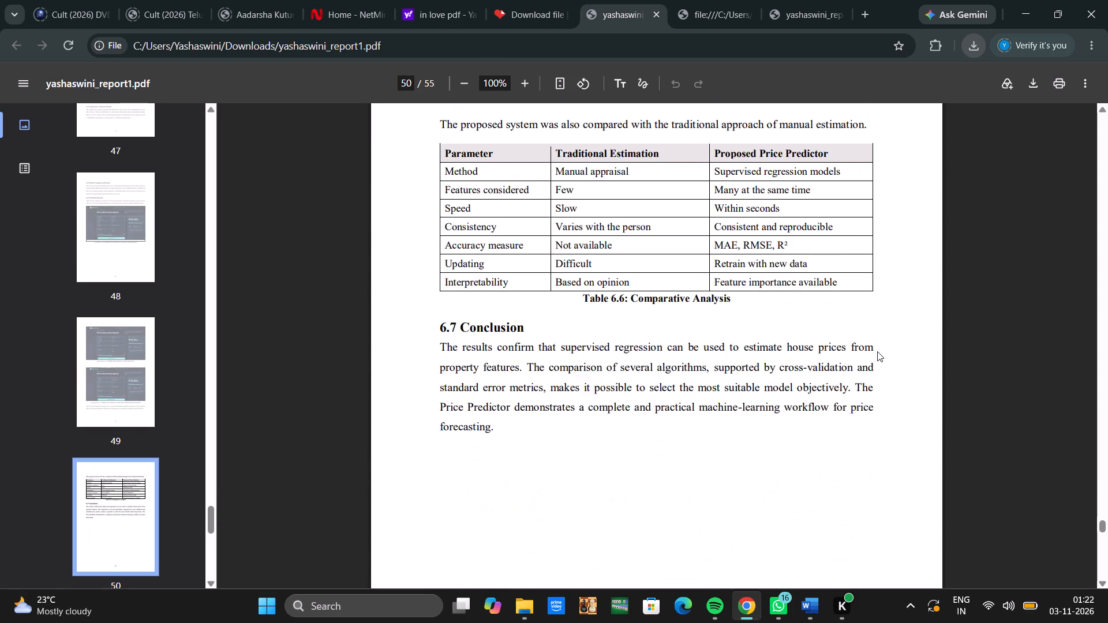
scroll(877, 351, up, 1)
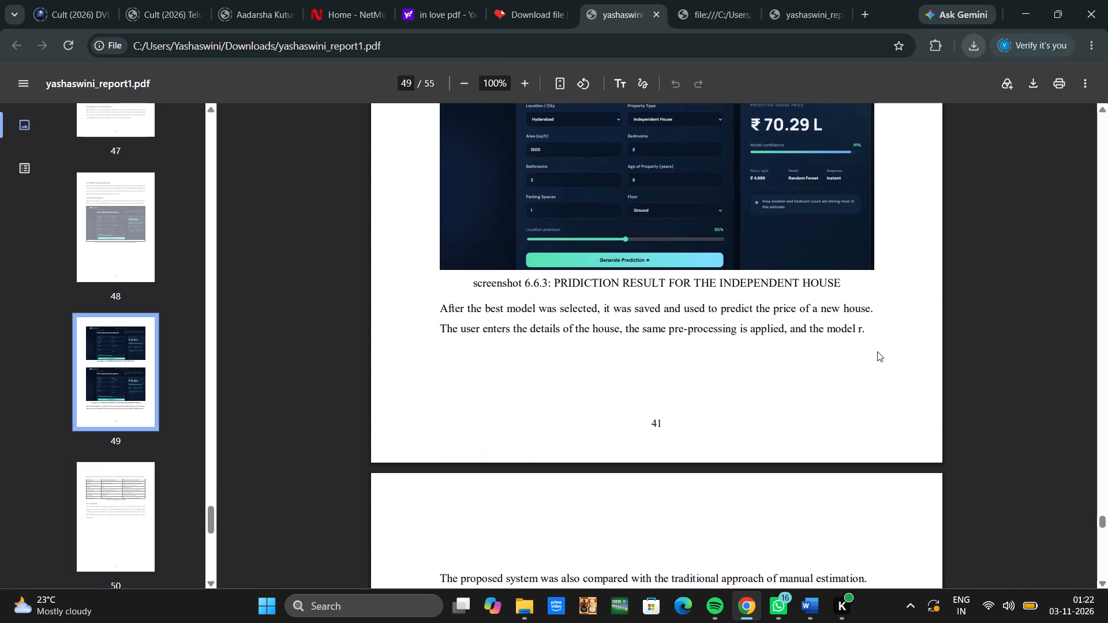
scroll(877, 351, up, 2)
Recheck the captions of prediction result screenshots 6.6.1 to 6.6.3 in the report PDF's section 6.6.
scroll(877, 351, up, 5)
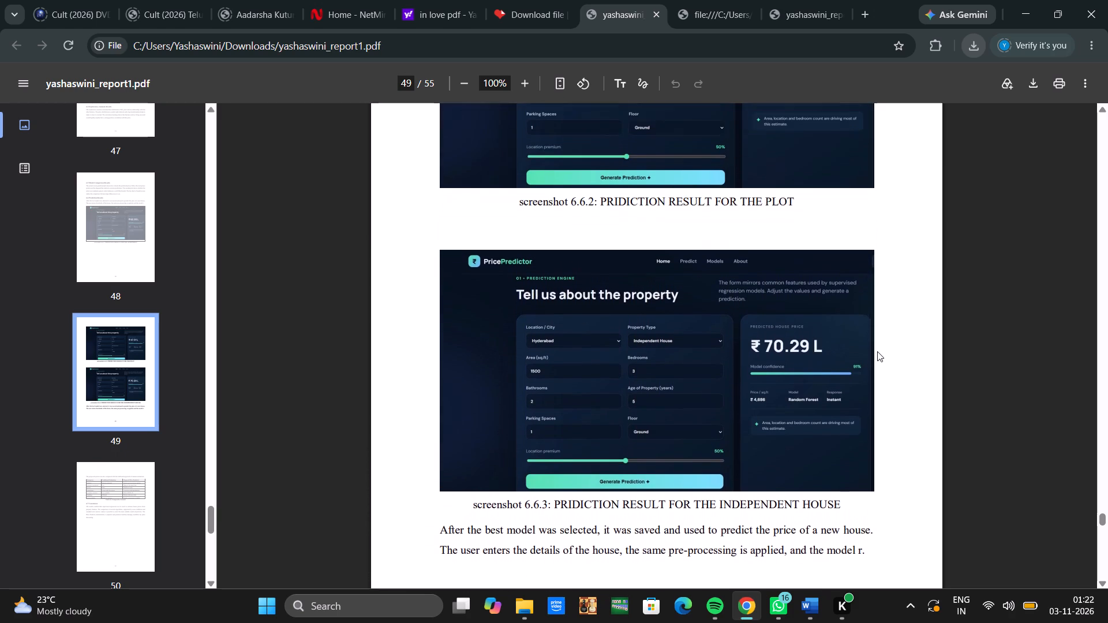
scroll(877, 351, up, 4)
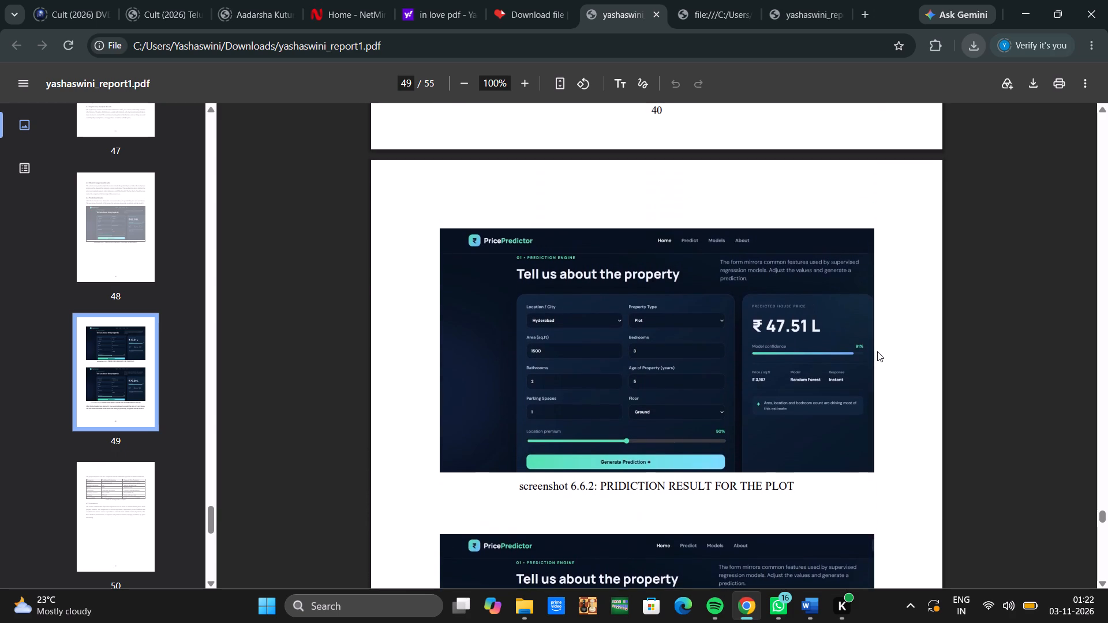
scroll(877, 351, up, 4)
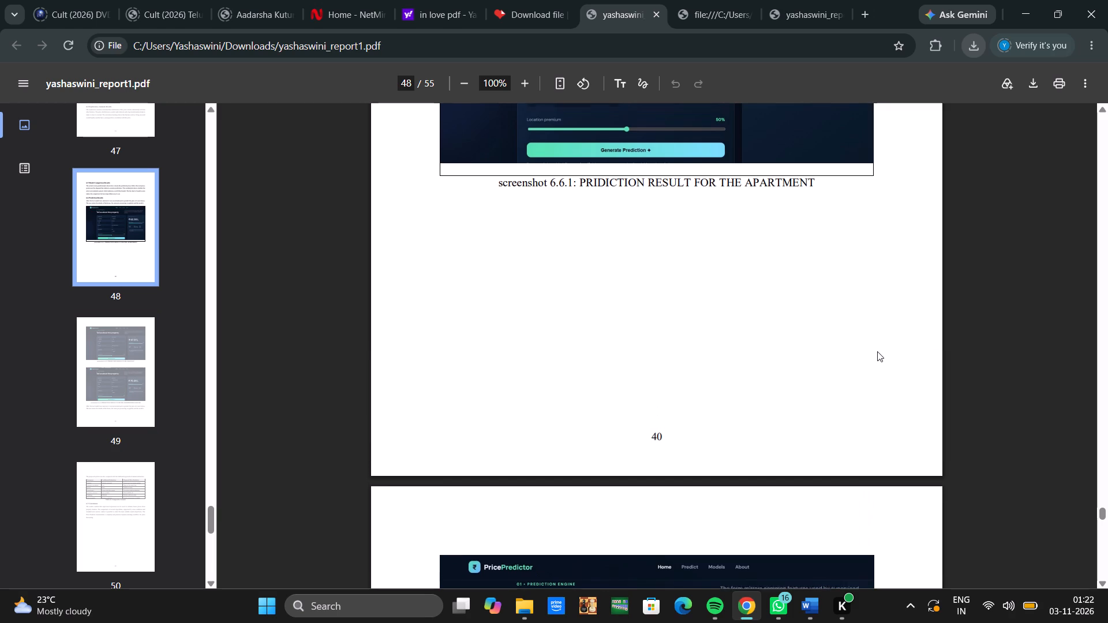
scroll(877, 351, up, 4)
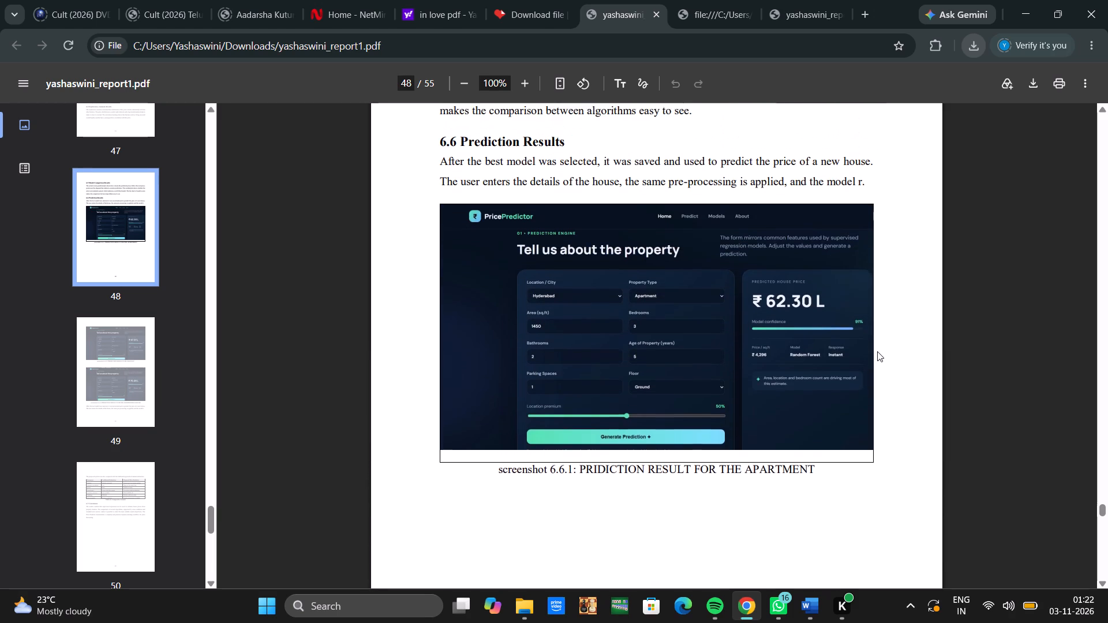
scroll(877, 351, up, 3)
scroll(877, 351, down, 1)
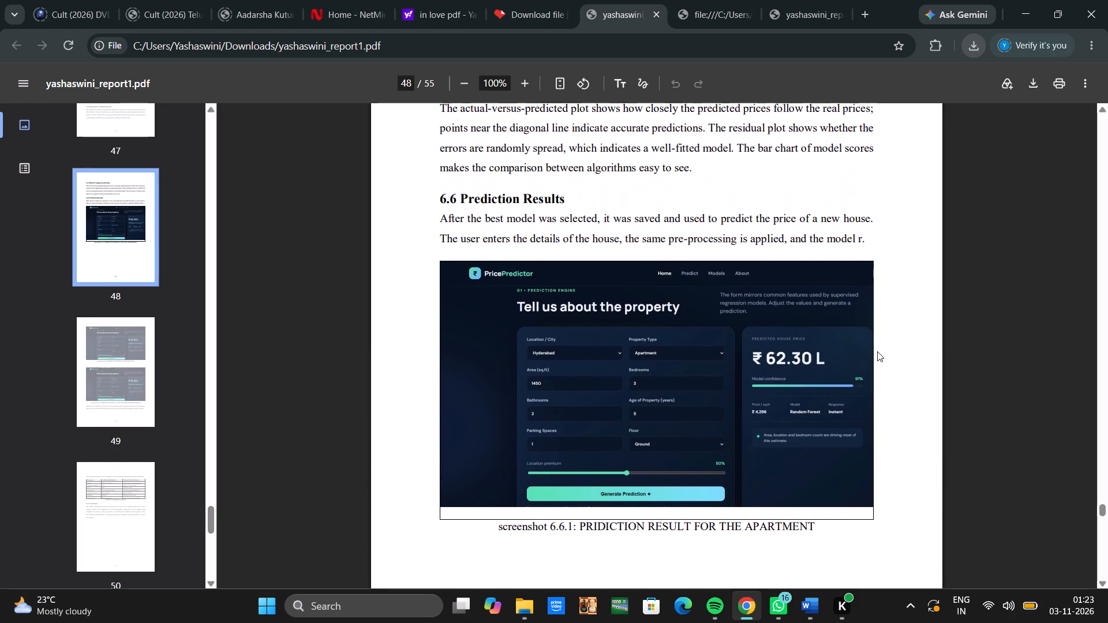
scroll(877, 351, down, 1)
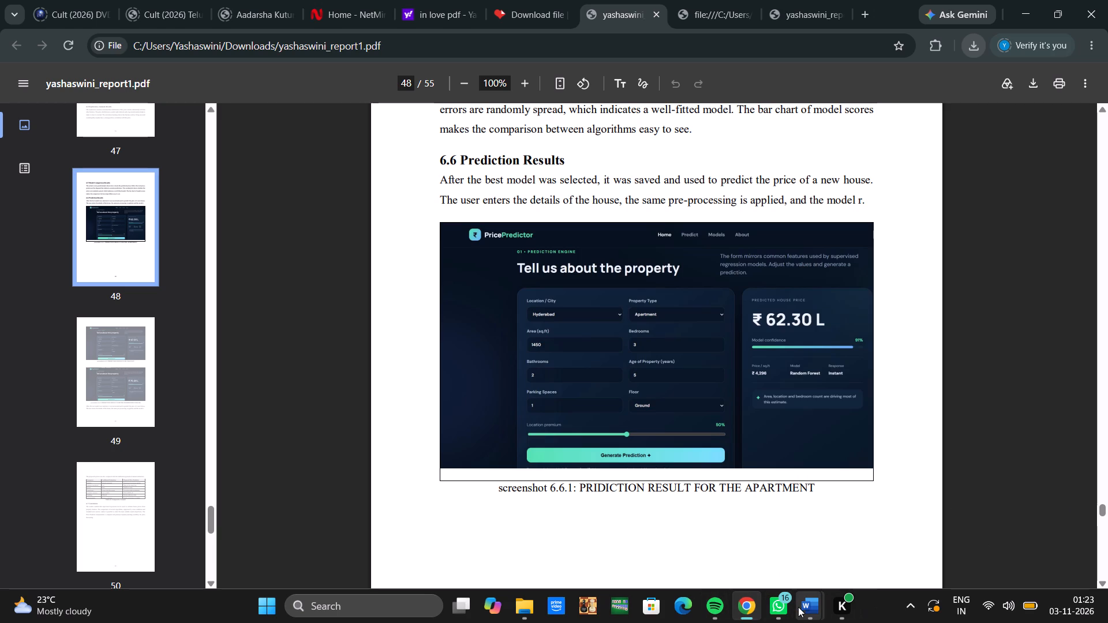
Switch to the yashaswini_report1 document in Word and correct the first word of the screenshot 6.6.1 caption to PREDICTION.
click(714, 509)
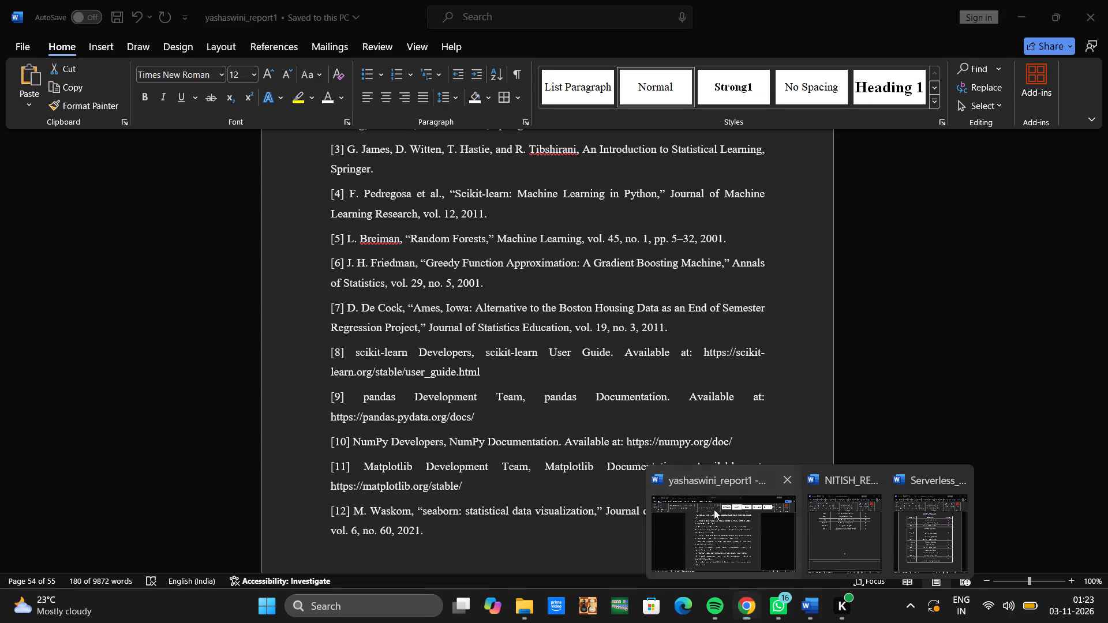
scroll(714, 509, down, 12)
scroll(714, 509, up, 1)
scroll(714, 509, right, 1)
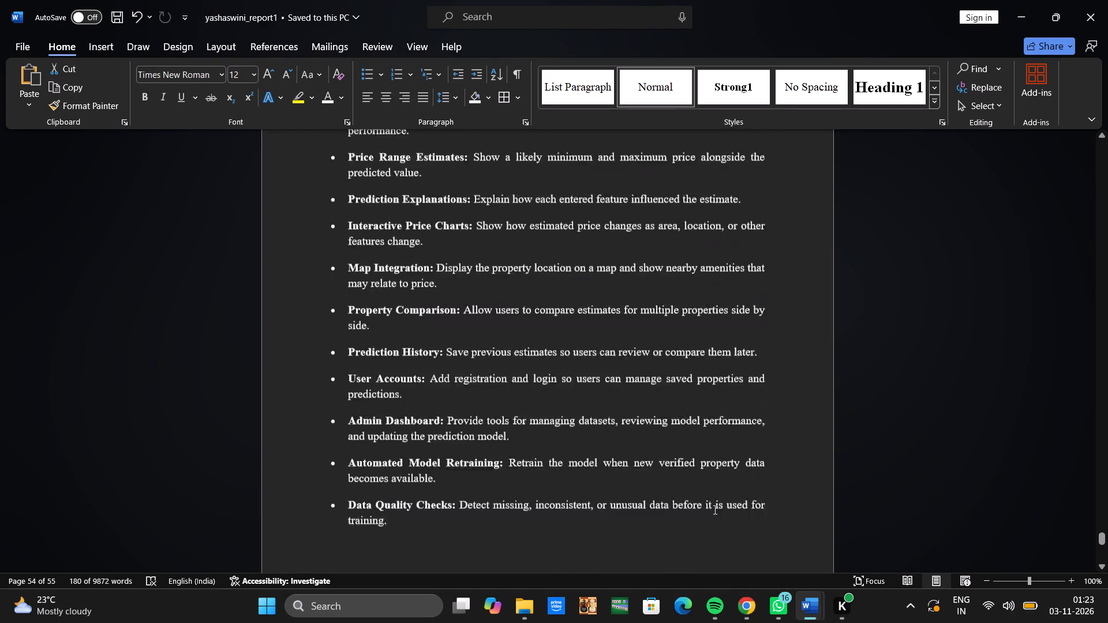
scroll(714, 509, right, 1)
click(823, 473)
scroll(823, 473, up, 3)
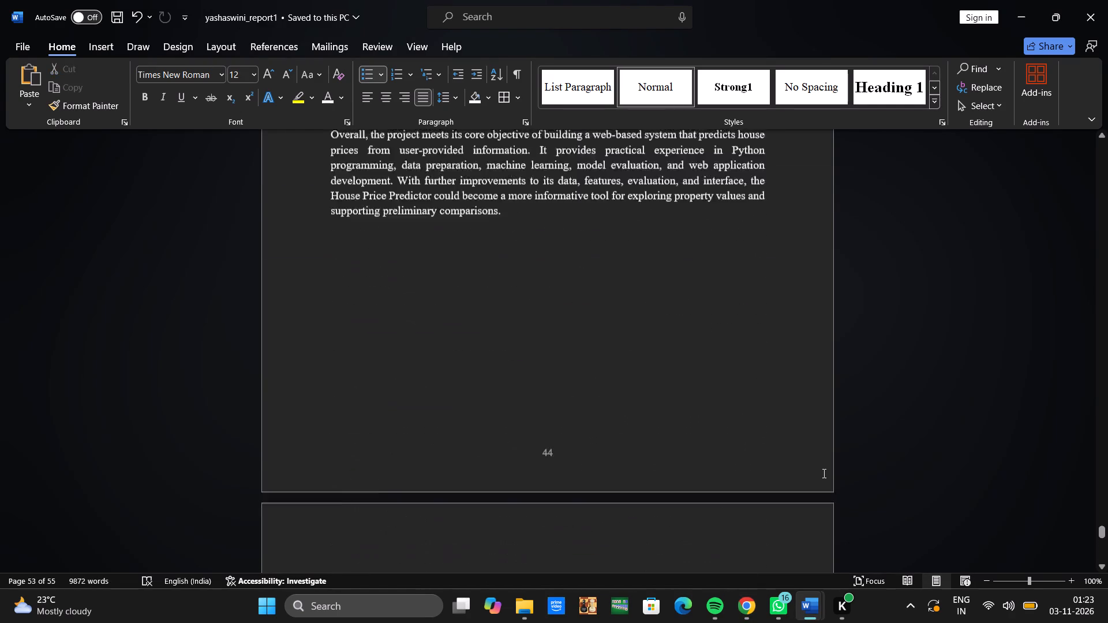
scroll(823, 473, up, 11)
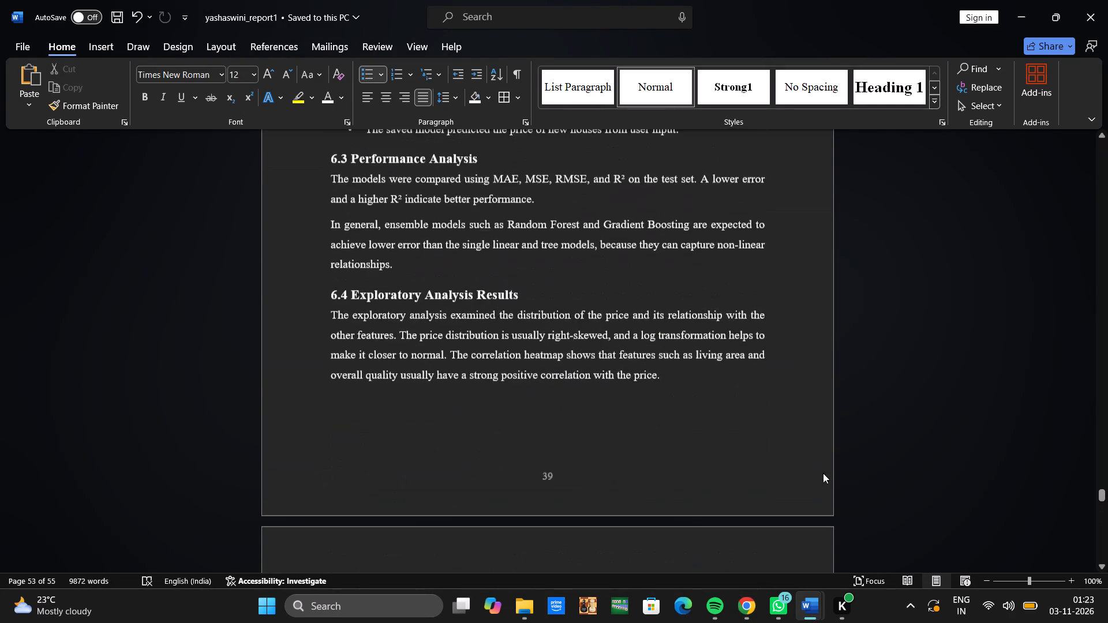
scroll(823, 473, down, 4)
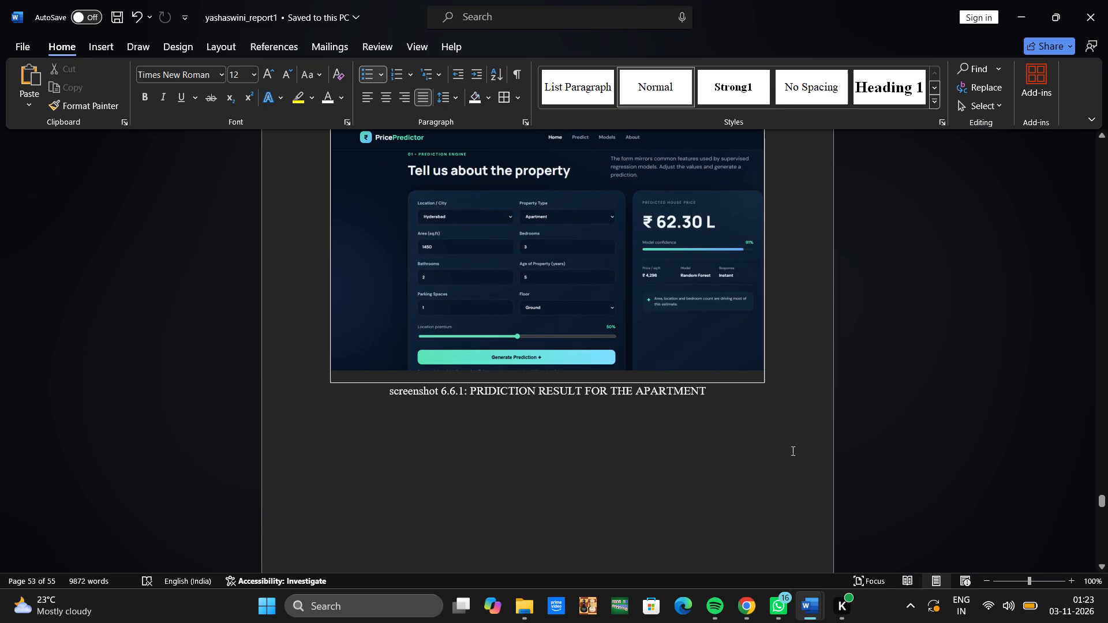
click(488, 391)
key(BackSpace)
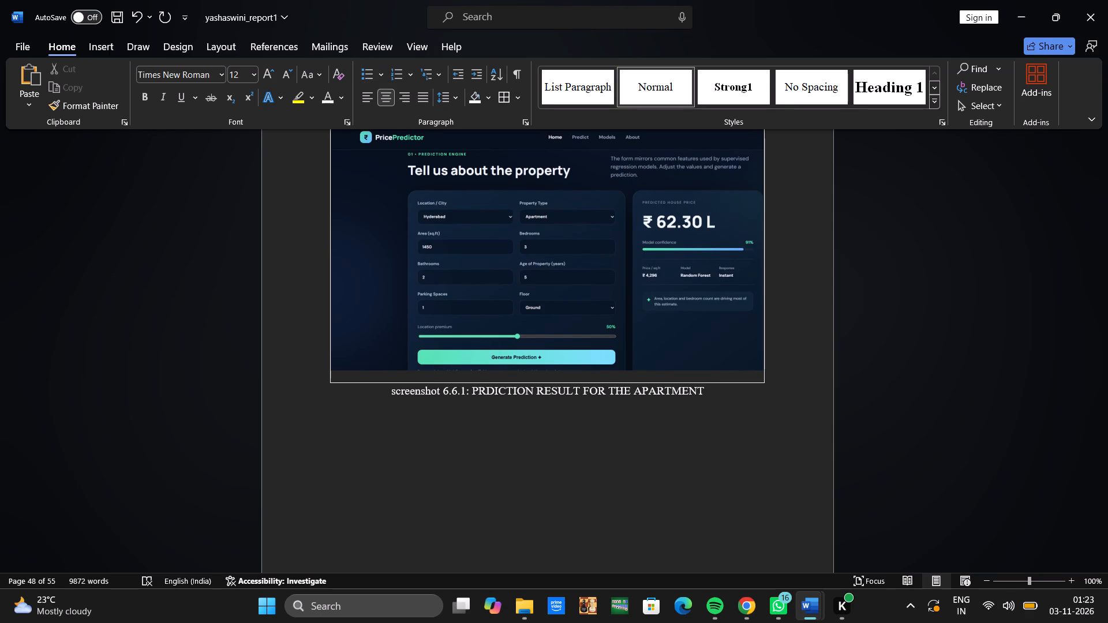
key(e)
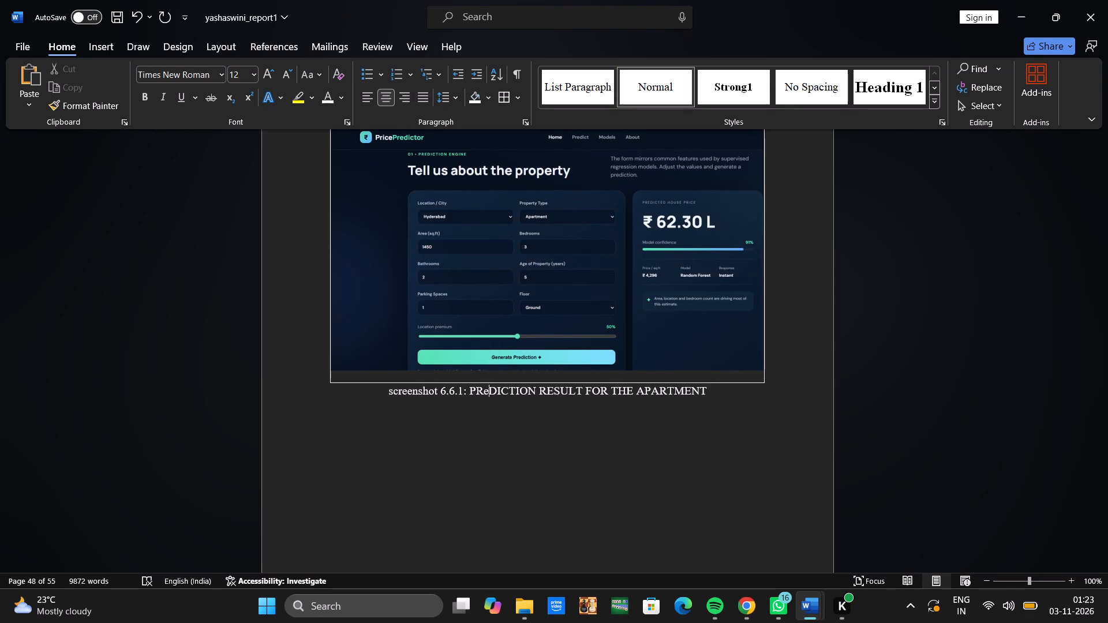
key(BackSpace)
key(e)
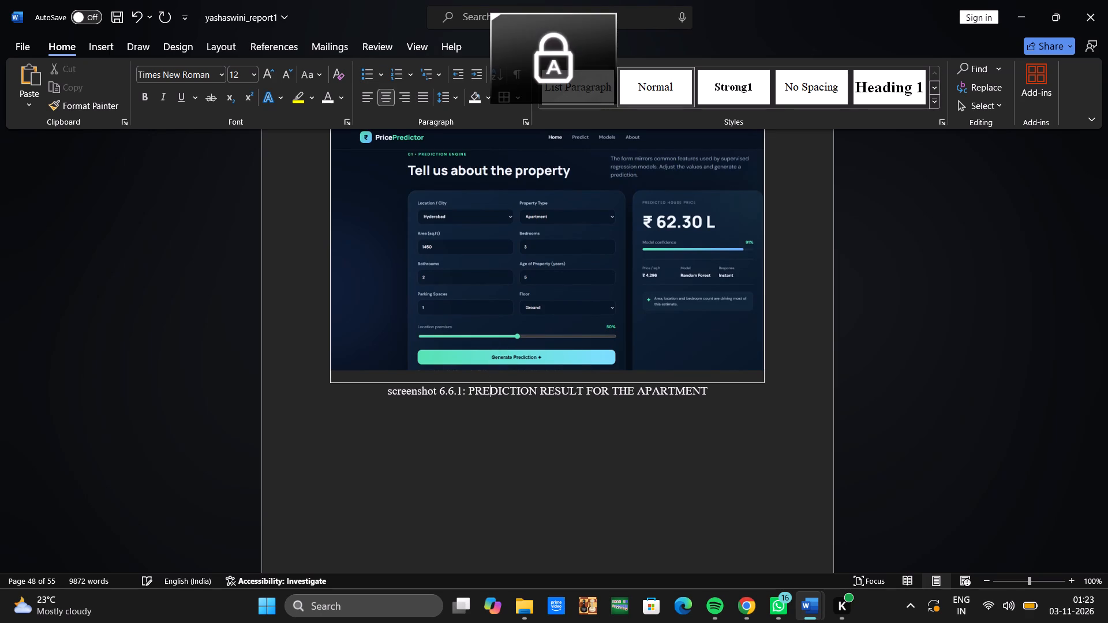
Correct the spelling to PREDICTION in the captions of screenshot 6.6.2 for the plot and screenshot 6.6.3 for the independent house.
scroll(575, 500, down, 1)
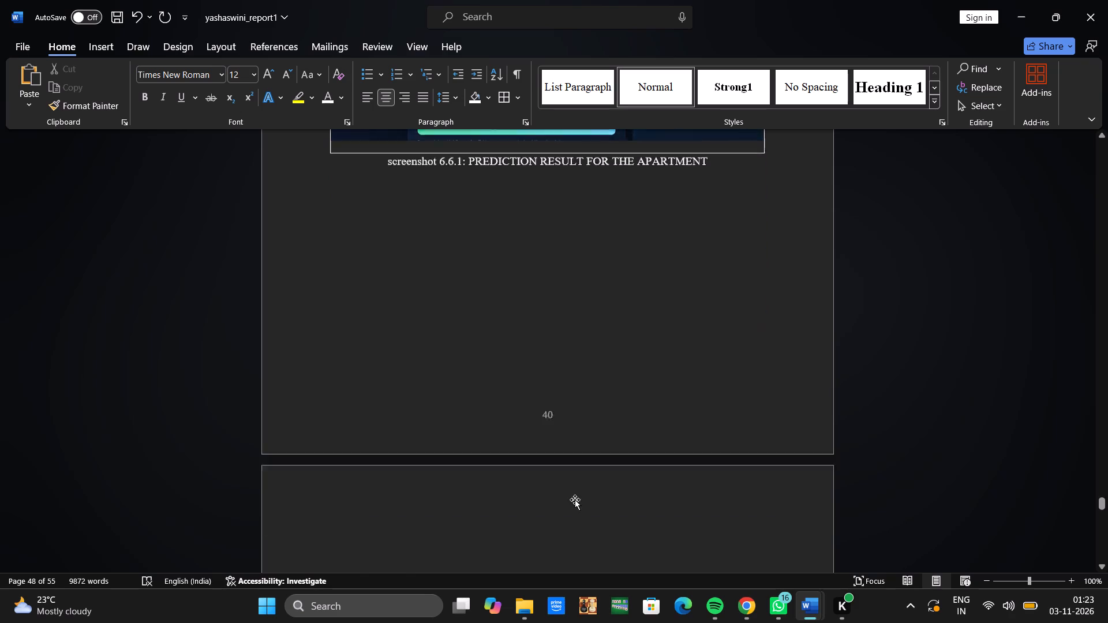
scroll(575, 500, down, 3)
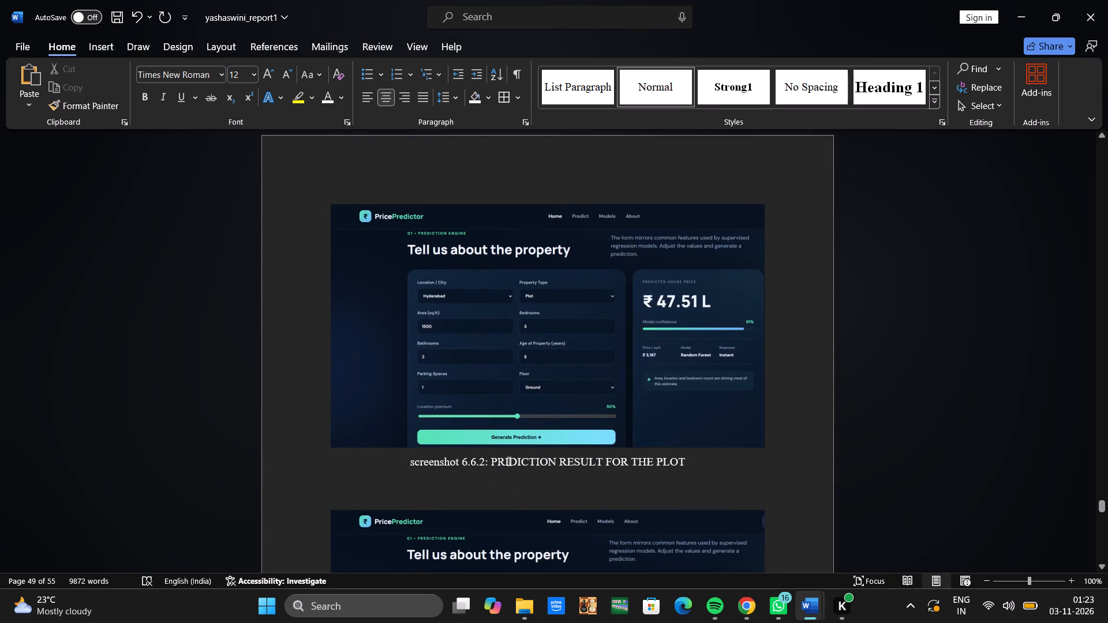
click(508, 461)
key(BackSpace)
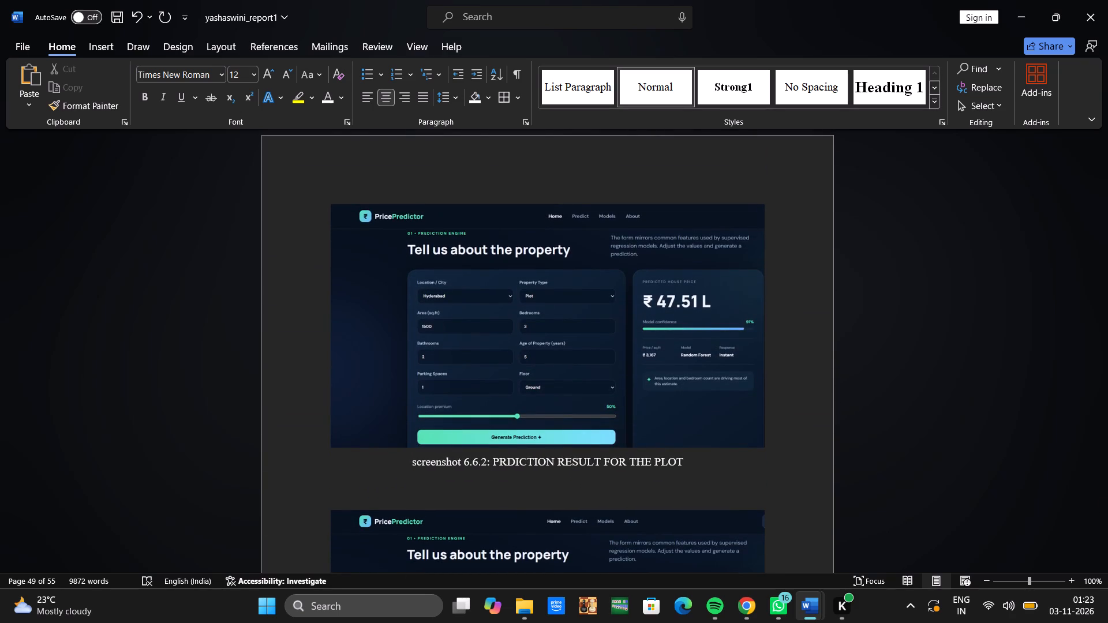
key(e)
scroll(508, 461, down, 2)
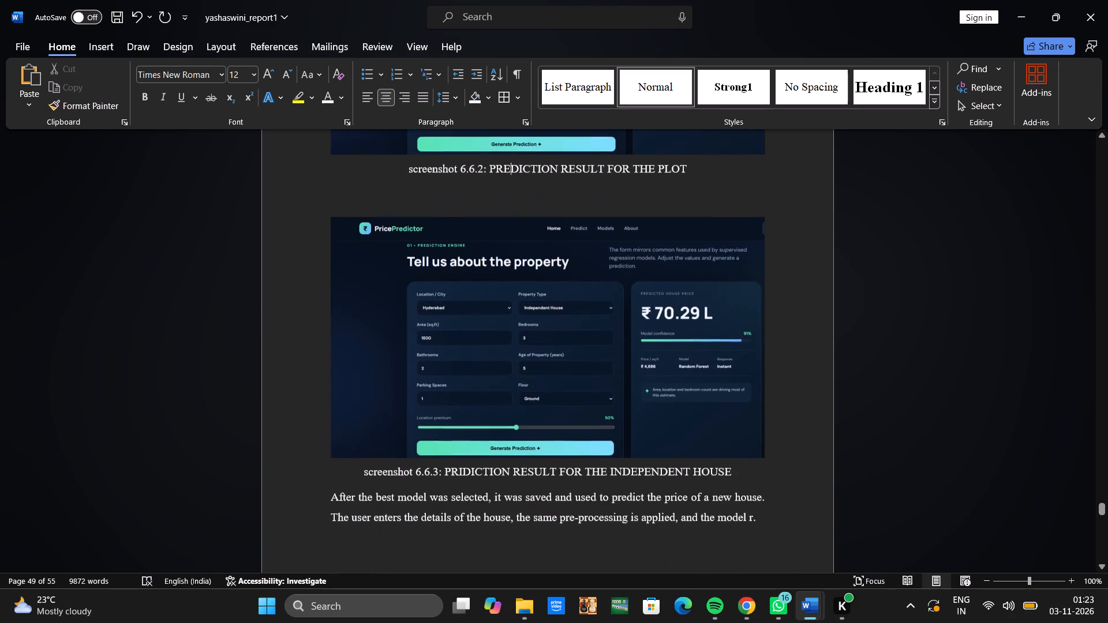
scroll(508, 461, down, 1)
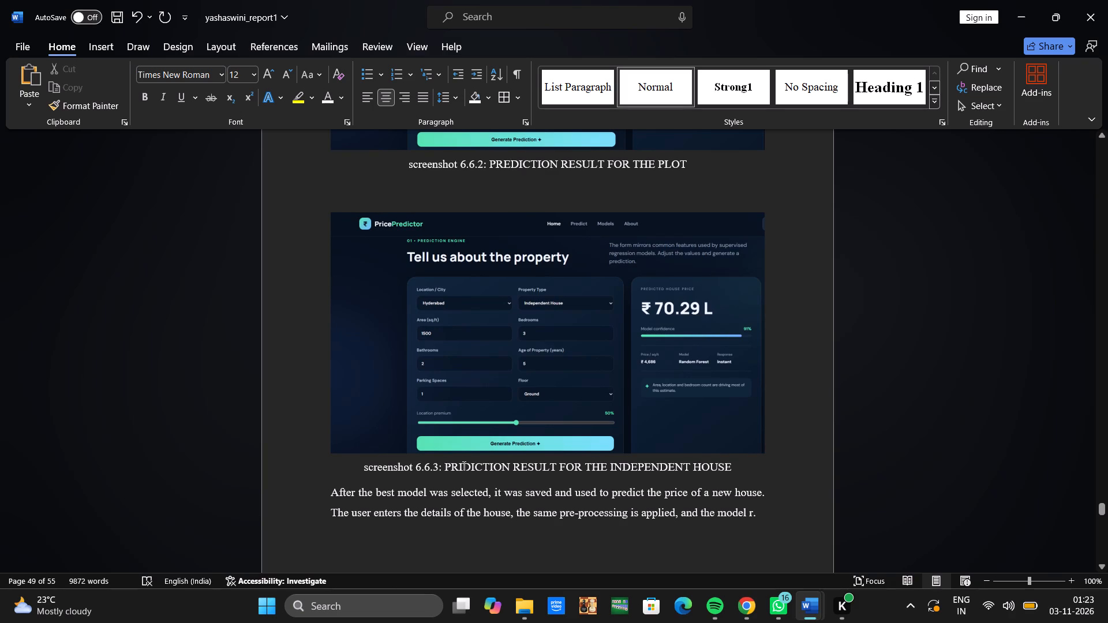
click(462, 466)
key(BackSpace)
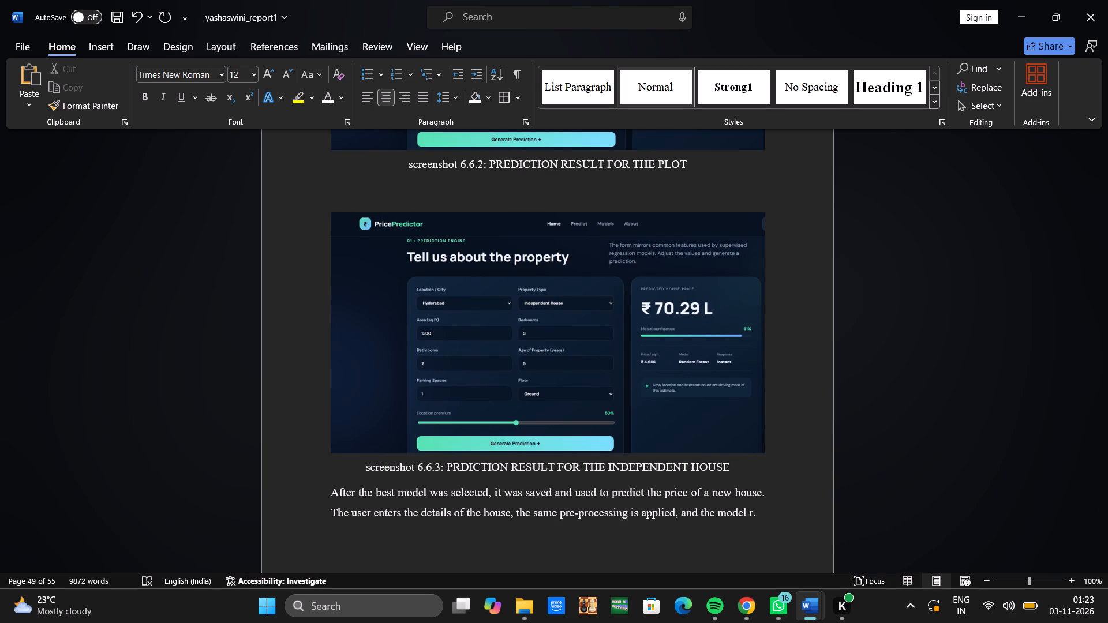
key(e)
Correct the spelling to PREDICTION in all three screenshot names of the List of Screenshots table in the front pages.
scroll(462, 466, down, 2)
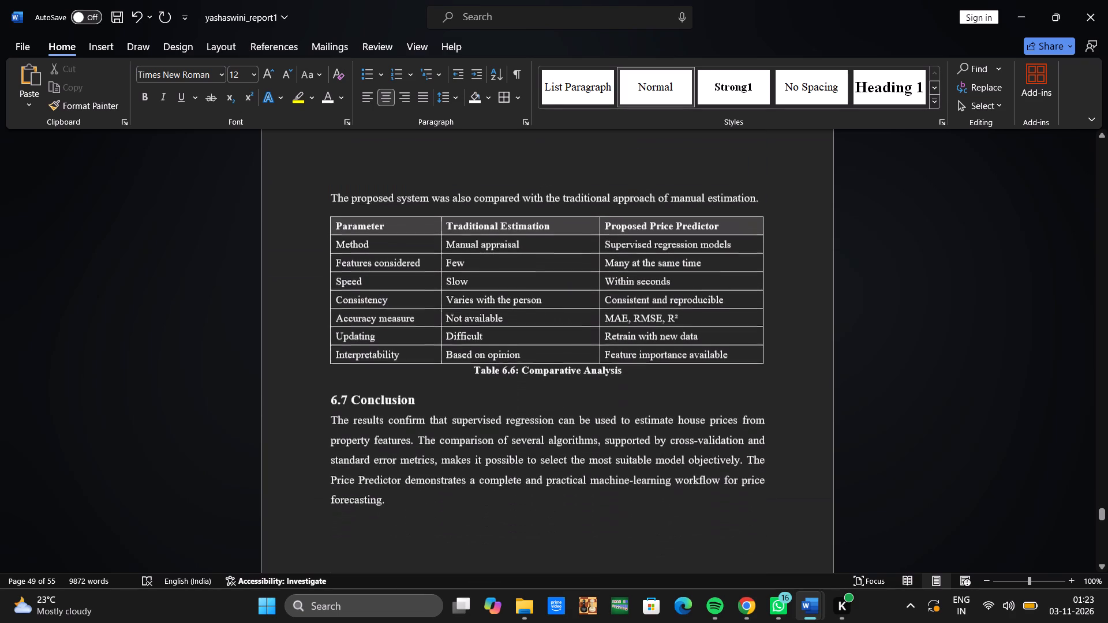
scroll(462, 466, down, 1)
scroll(462, 466, up, 20)
scroll(462, 466, up, 8)
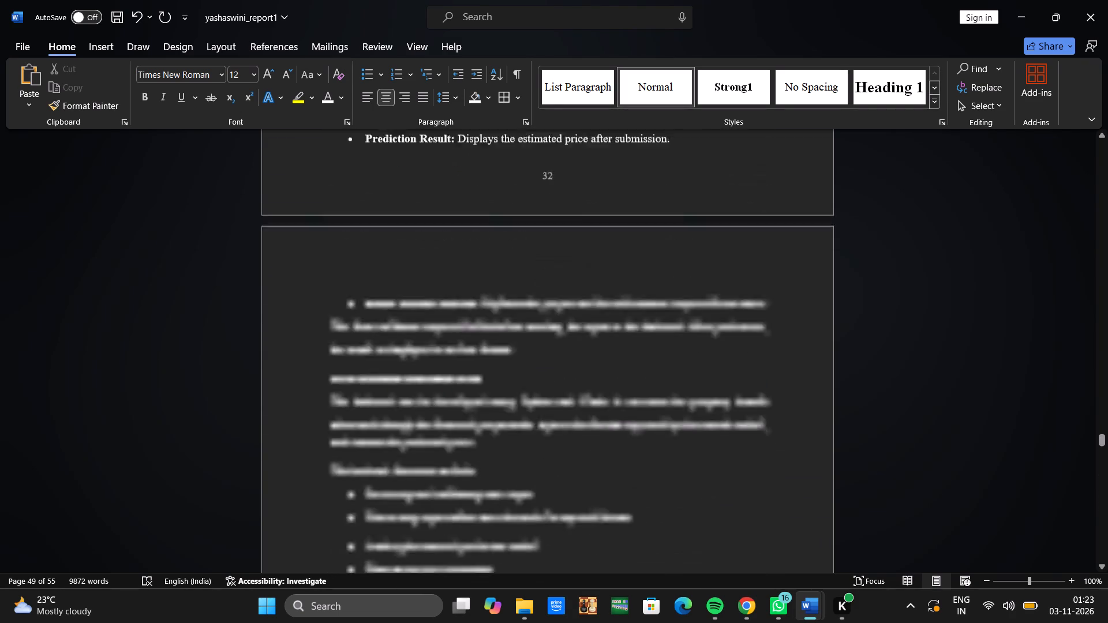
scroll(462, 466, up, 20)
scroll(462, 466, up, 7)
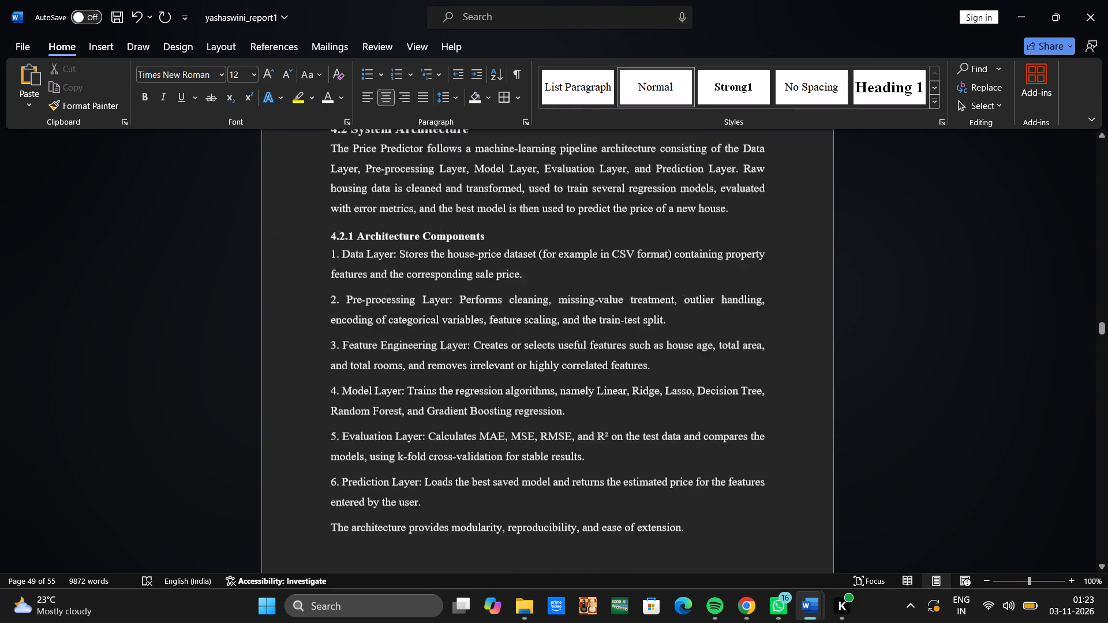
scroll(462, 466, up, 14)
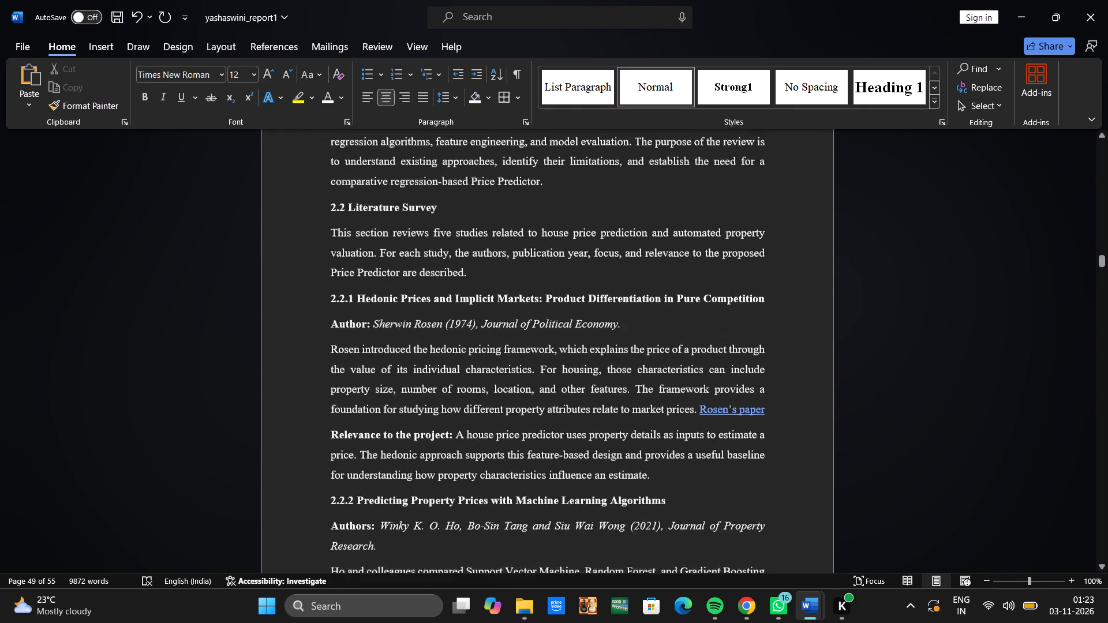
scroll(462, 466, up, 8)
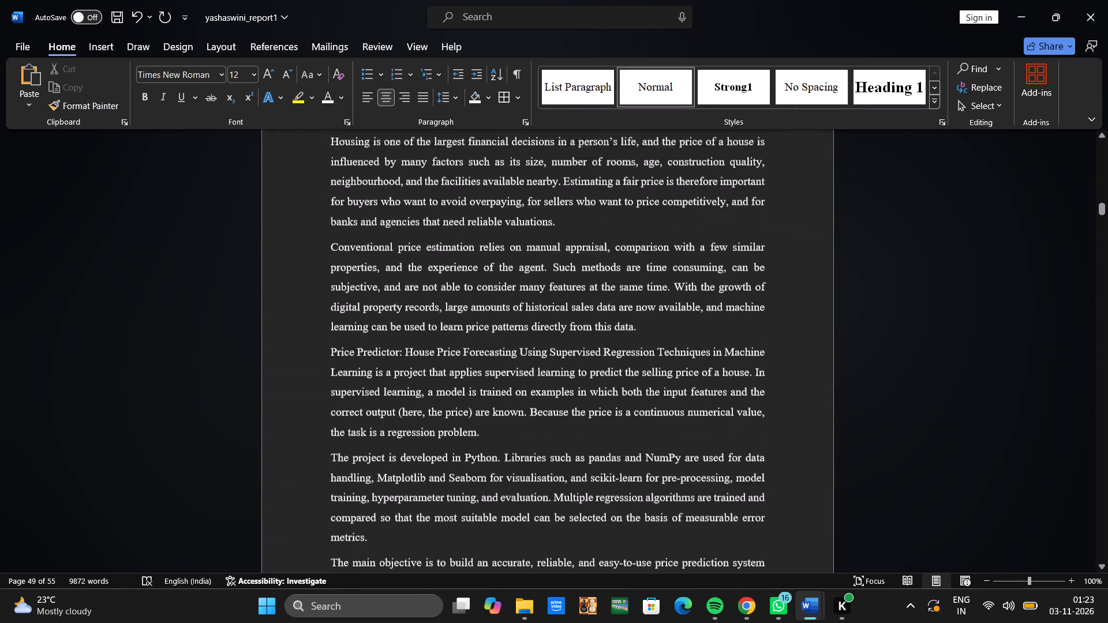
scroll(462, 466, up, 2)
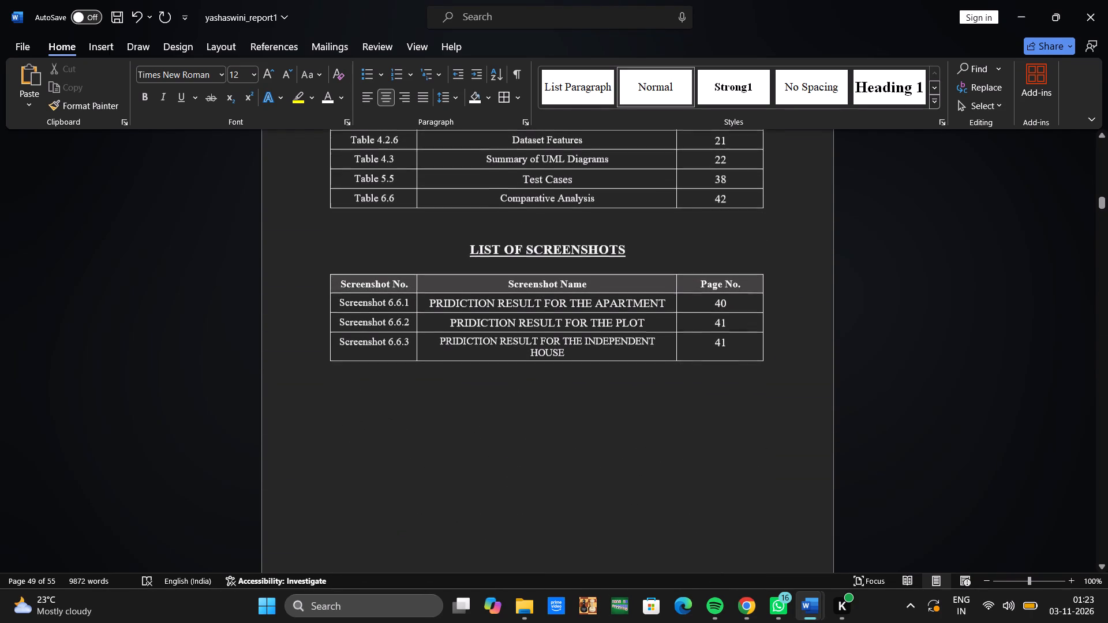
click(446, 302)
key(BackSpace)
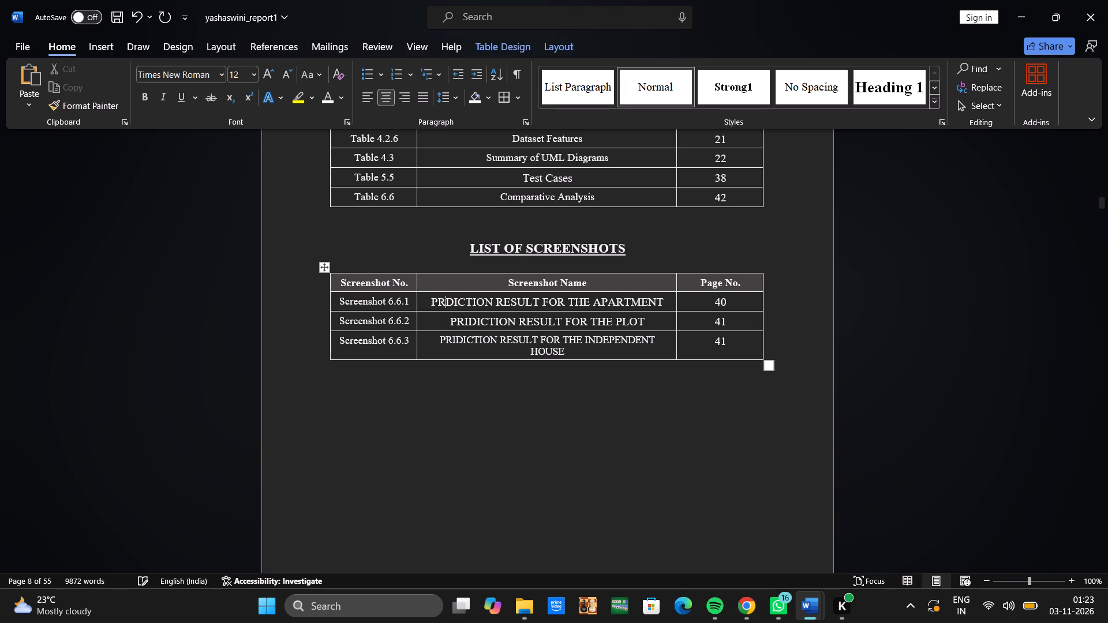
key(e)
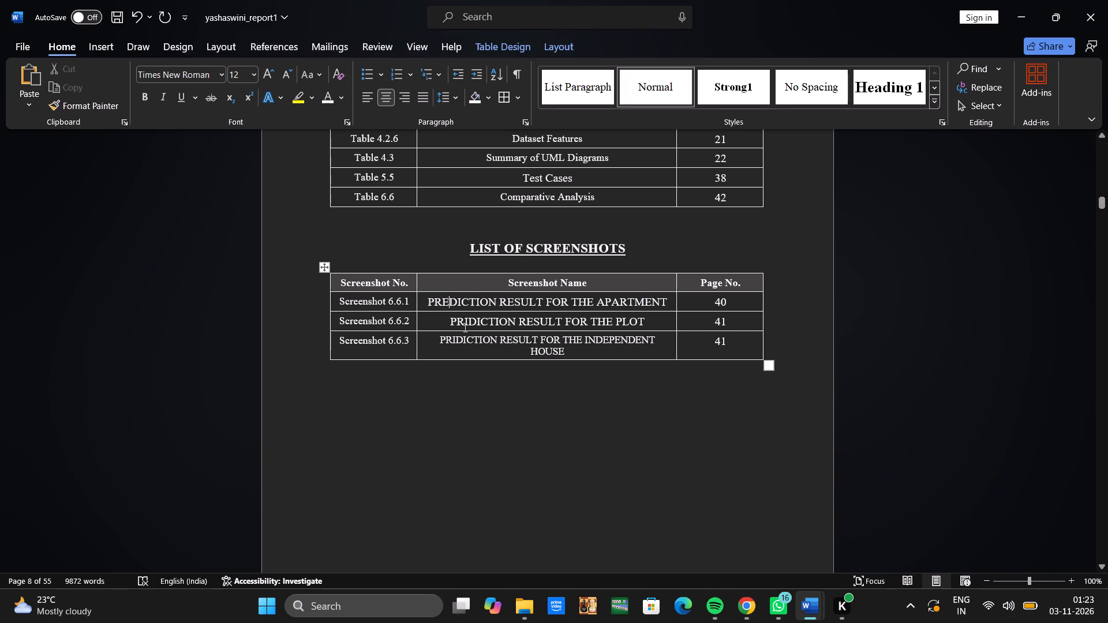
click(470, 321)
key(BackSpace)
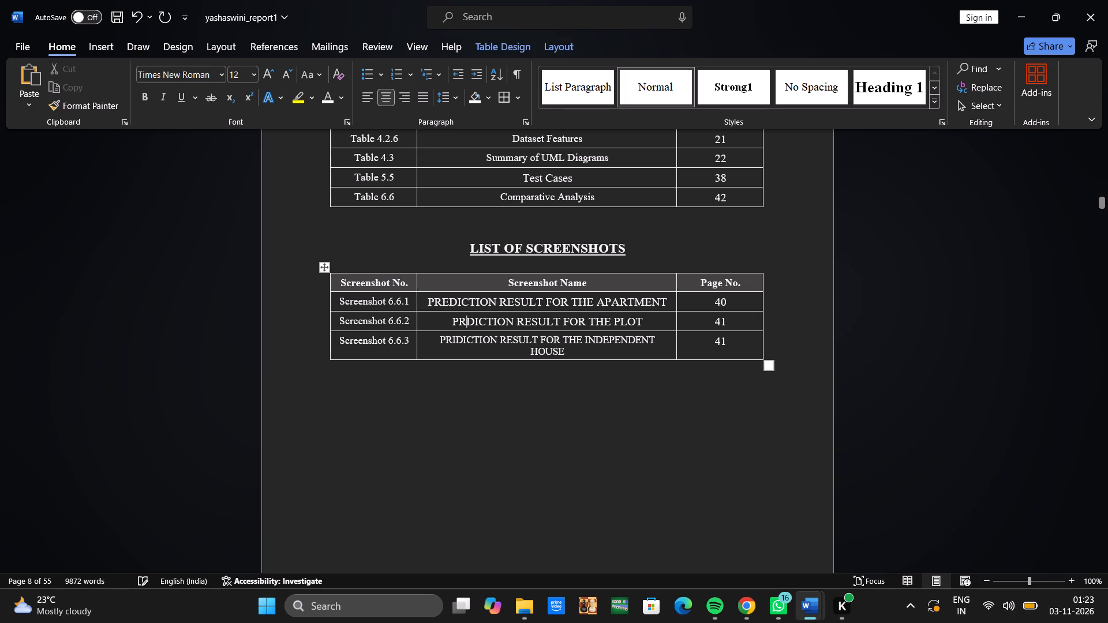
key(e)
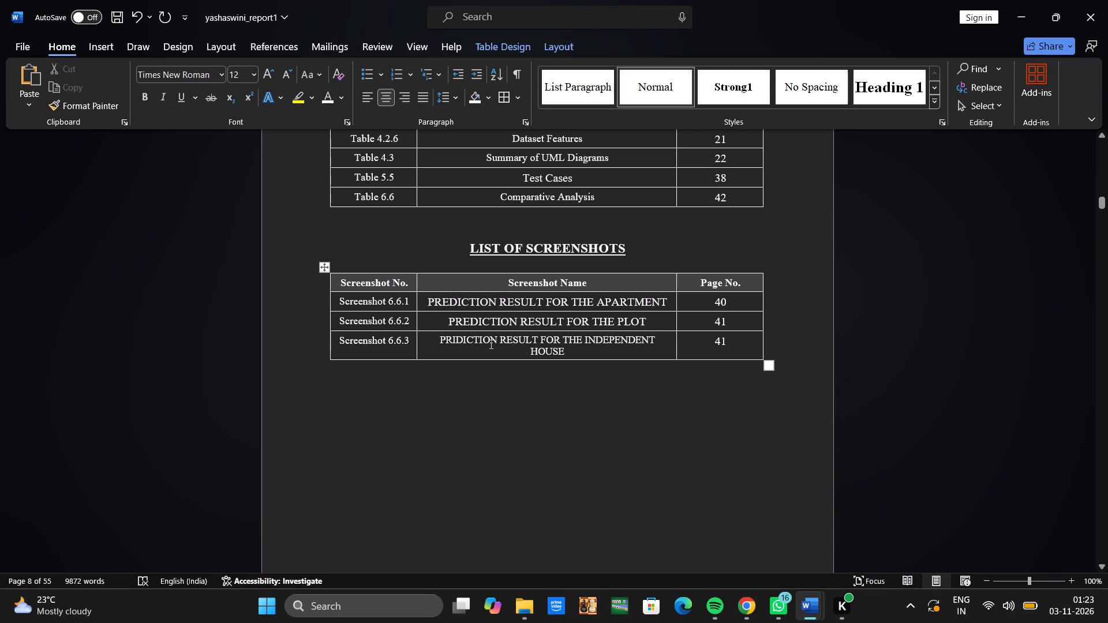
click(454, 339)
key(BackSpace)
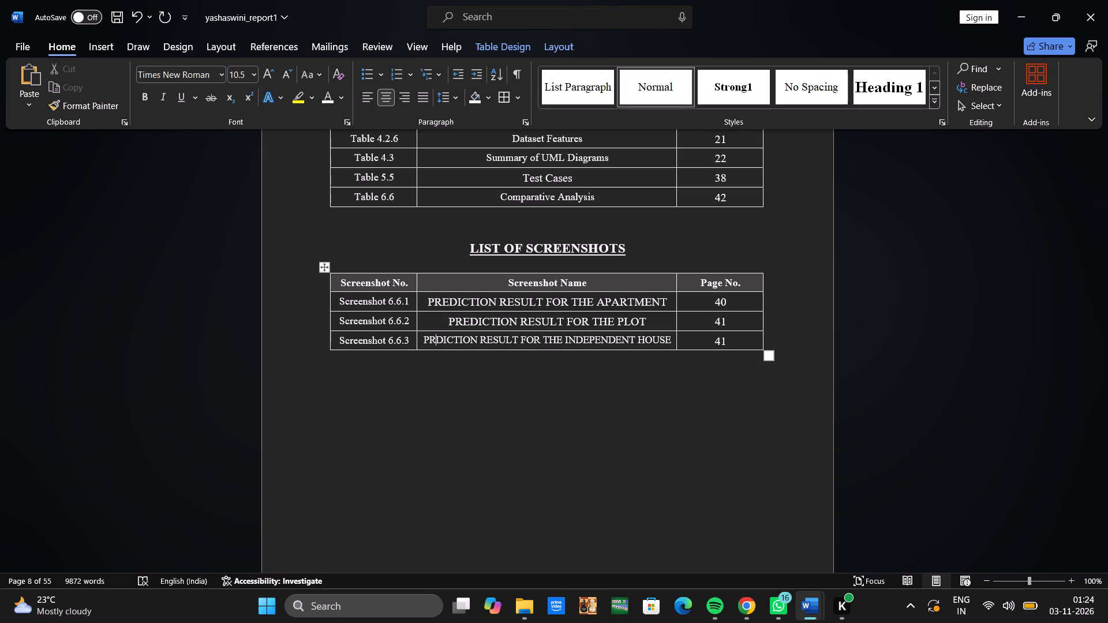
key(e)
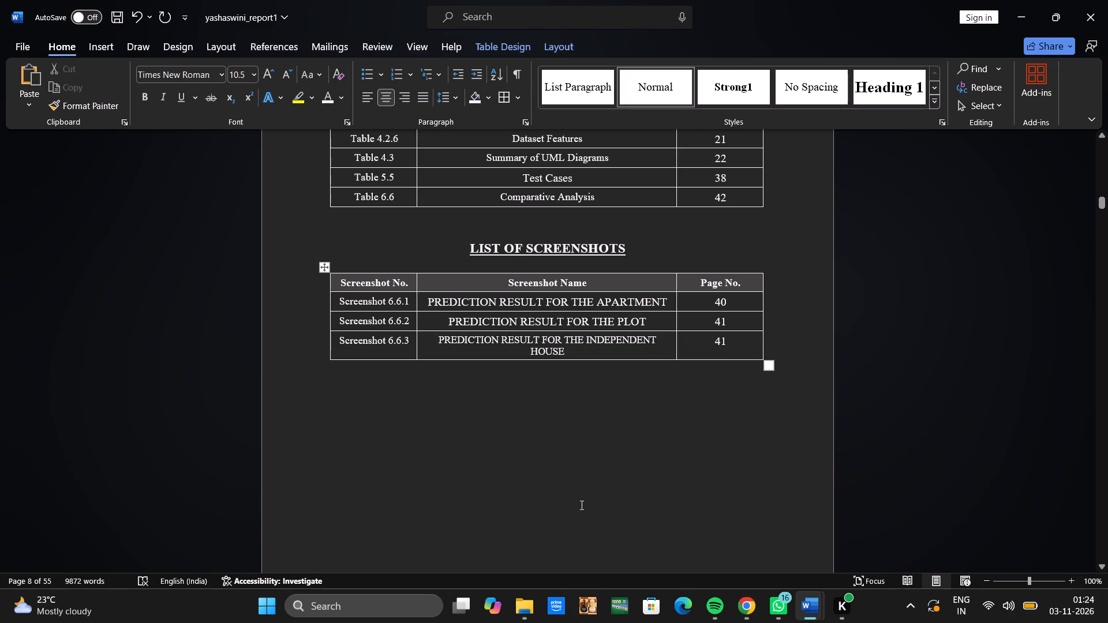
Review the report from the List of Screenshots through the section 6.6 screenshot captions to the 6.7 Conclusion, and return to the title page.
scroll(581, 505, down, 19)
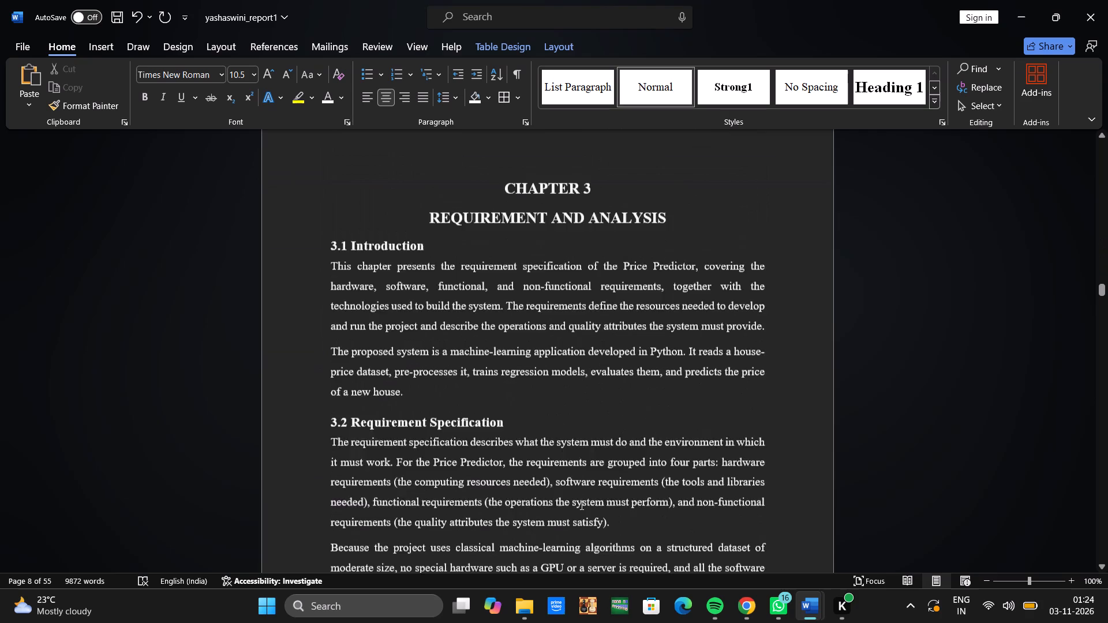
scroll(581, 505, down, 18)
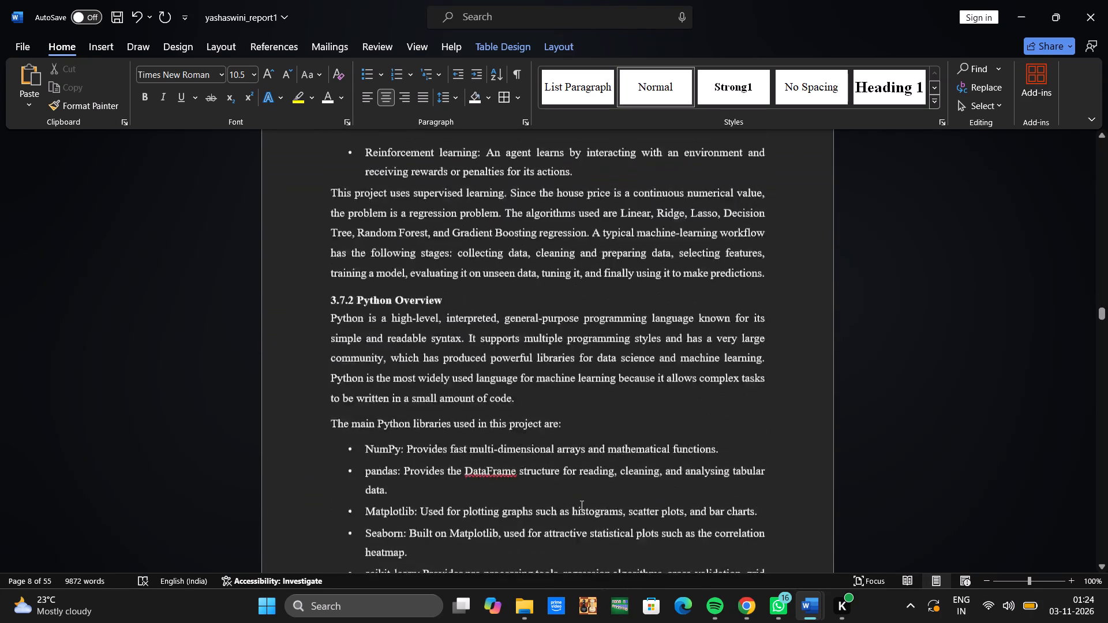
scroll(581, 505, down, 14)
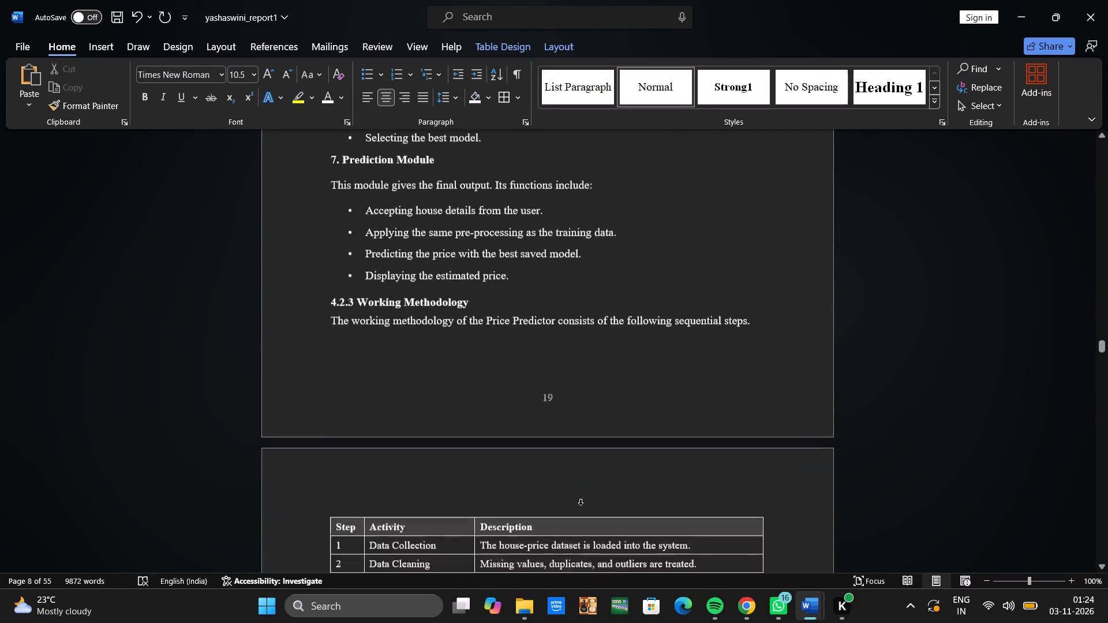
scroll(581, 505, down, 13)
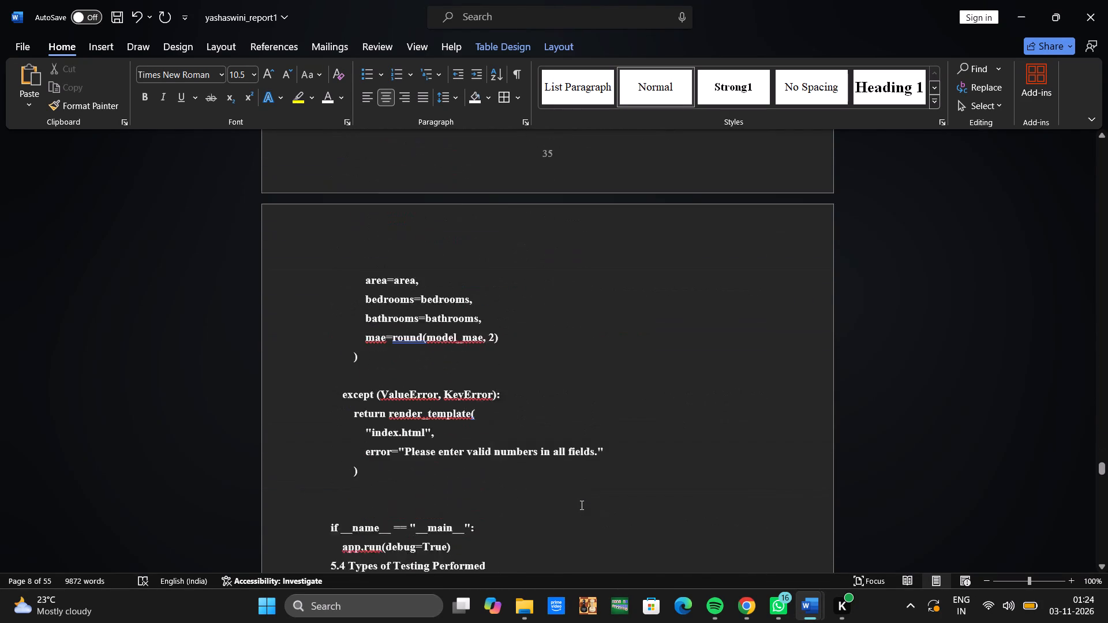
scroll(581, 505, down, 13)
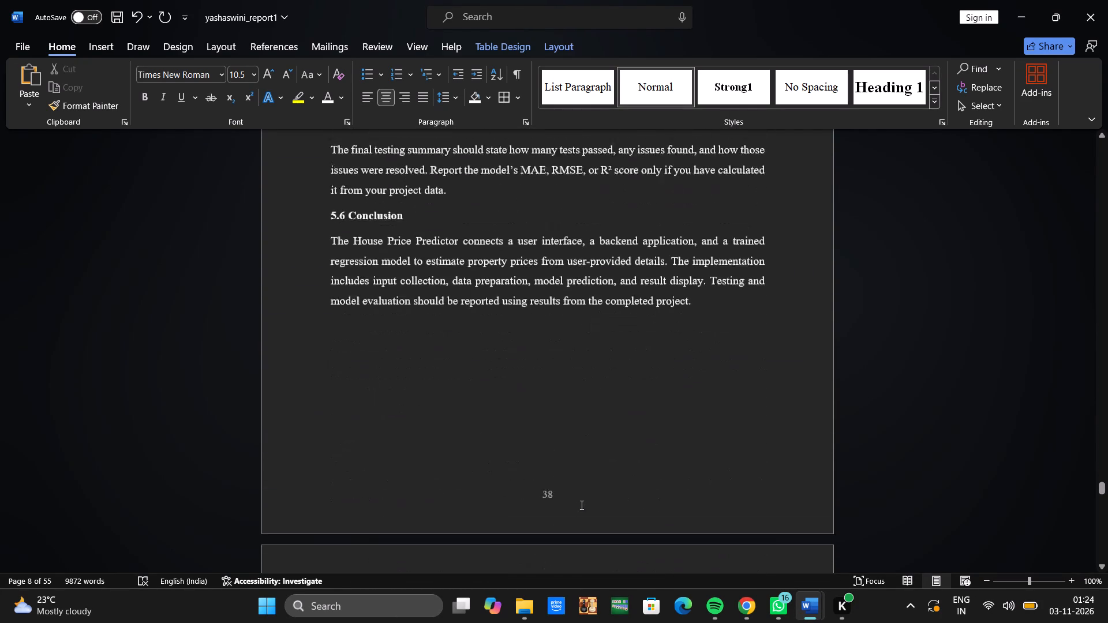
scroll(581, 505, down, 13)
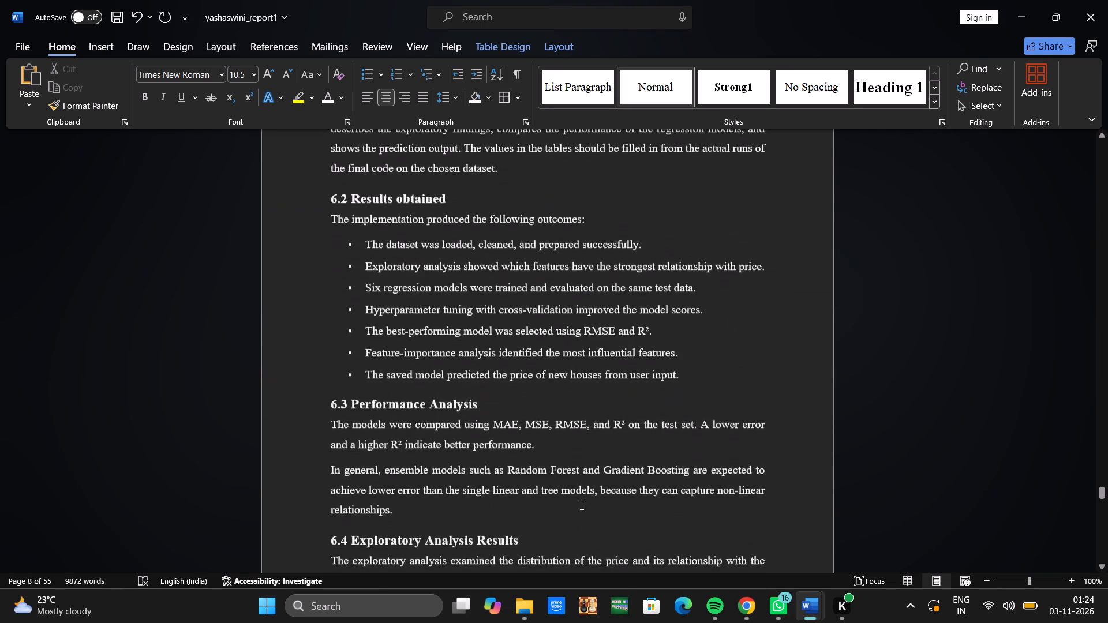
scroll(581, 505, down, 13)
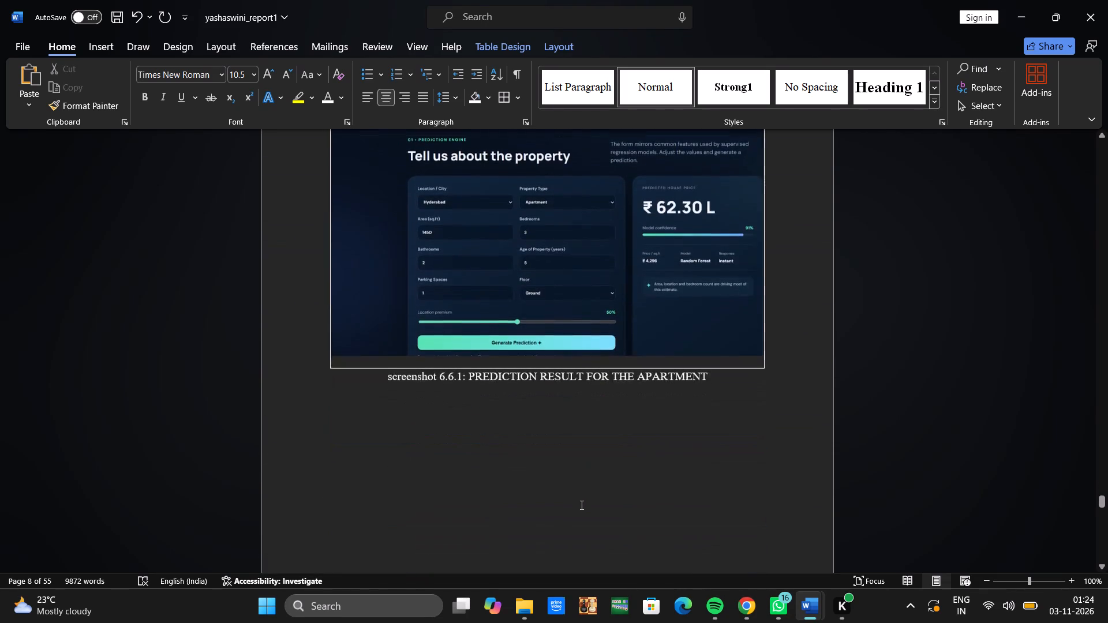
scroll(581, 505, down, 8)
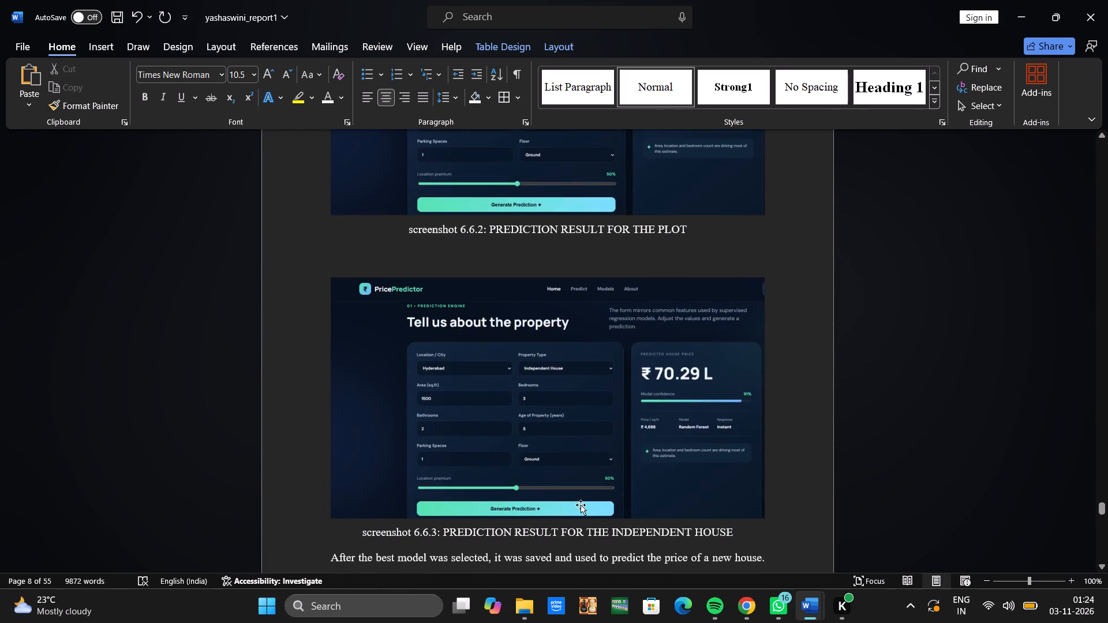
scroll(581, 505, down, 2)
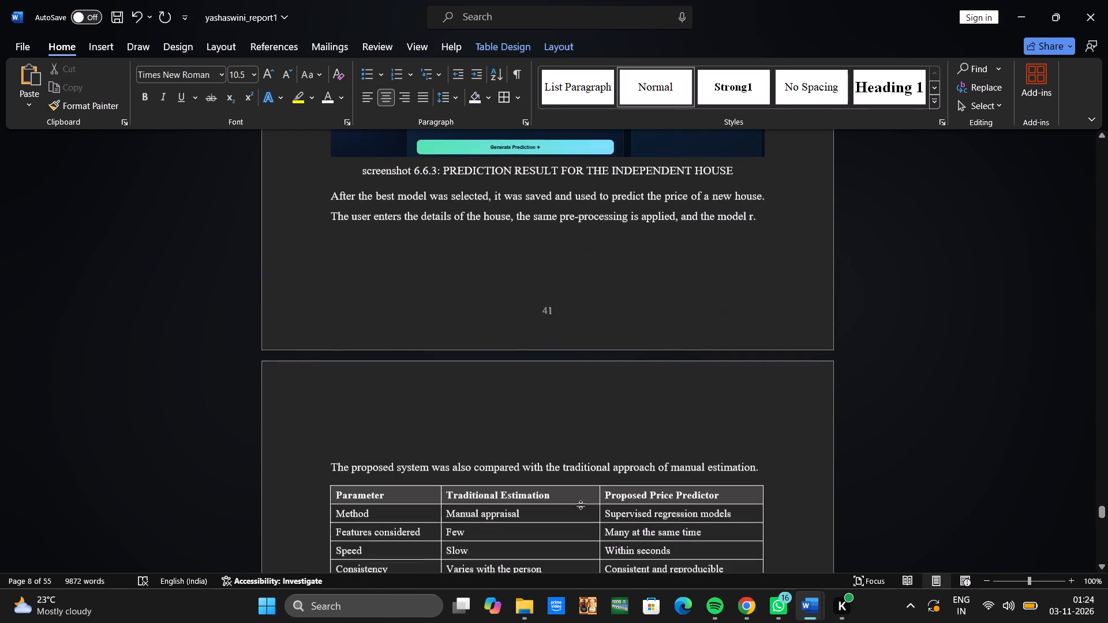
scroll(581, 505, down, 2)
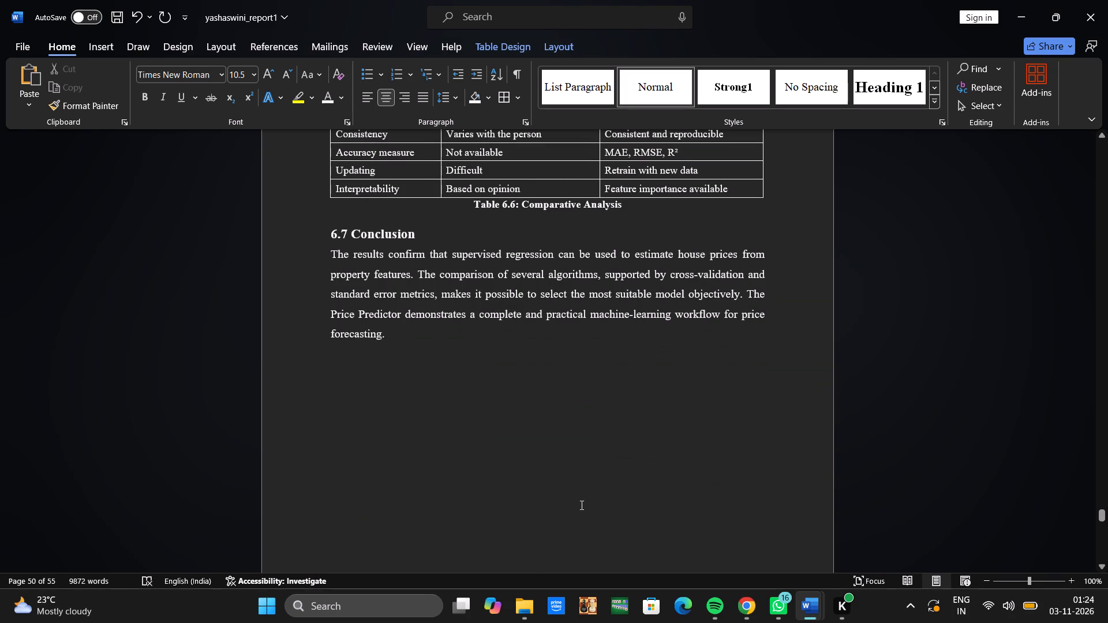
scroll(581, 505, down, 5)
scroll(581, 505, up, 20)
scroll(581, 505, up, 5)
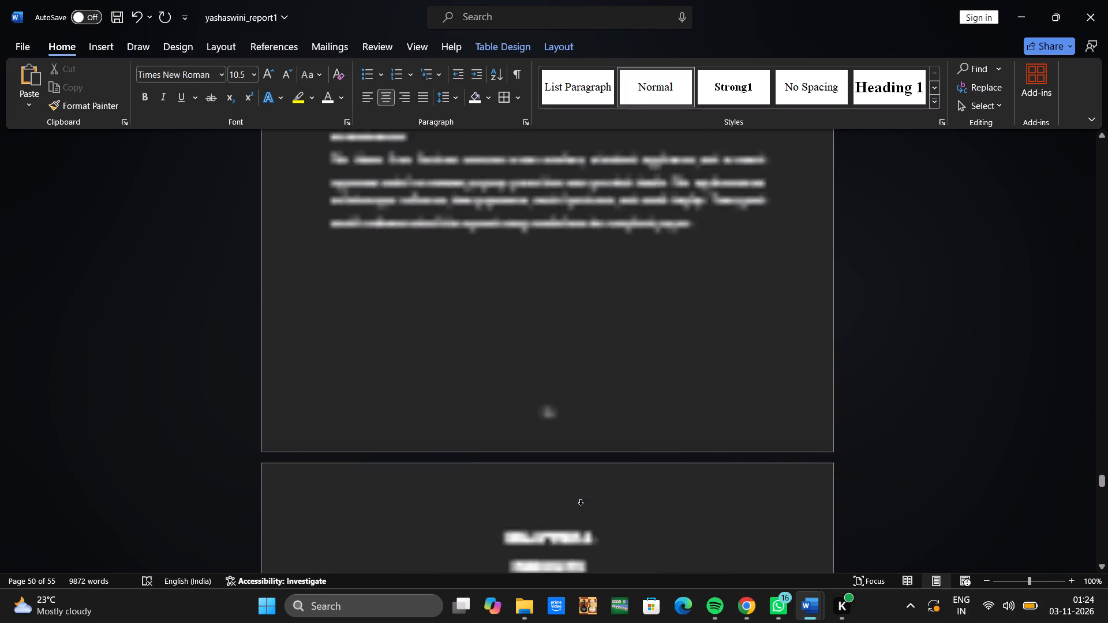
scroll(581, 505, up, 13)
scroll(581, 505, up, 12)
scroll(581, 505, up, 15)
scroll(581, 505, up, 20)
scroll(581, 505, up, 20)
scroll(581, 505, up, 20)
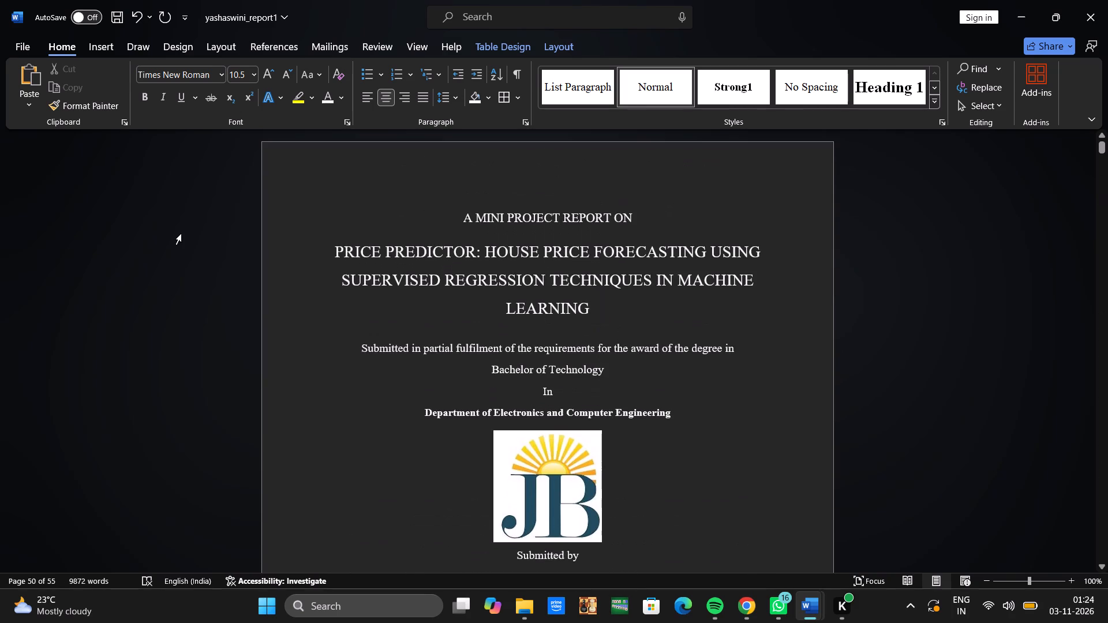
Save the corrected report to the Desktop as a Word document under the same name, yashaswini_report1.
click(17, 47)
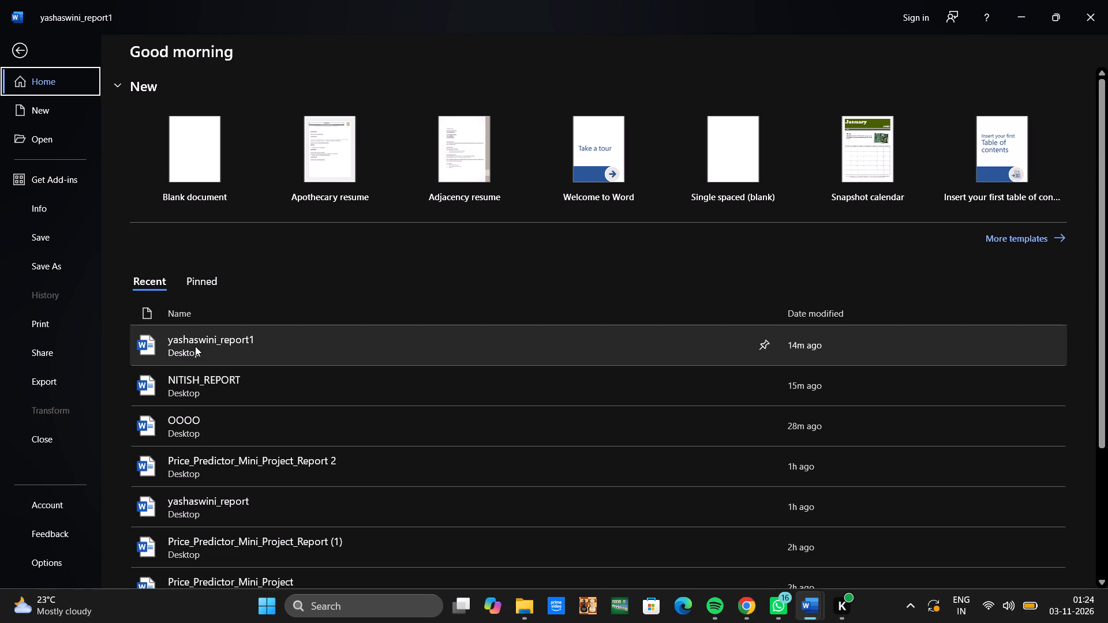
click(65, 253)
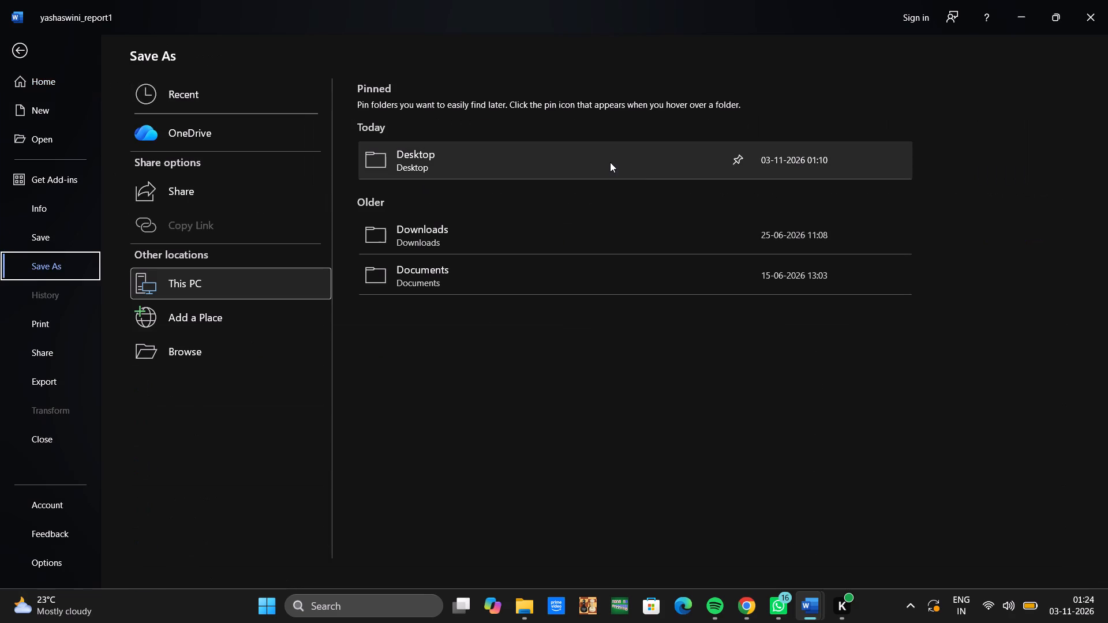
click(610, 162)
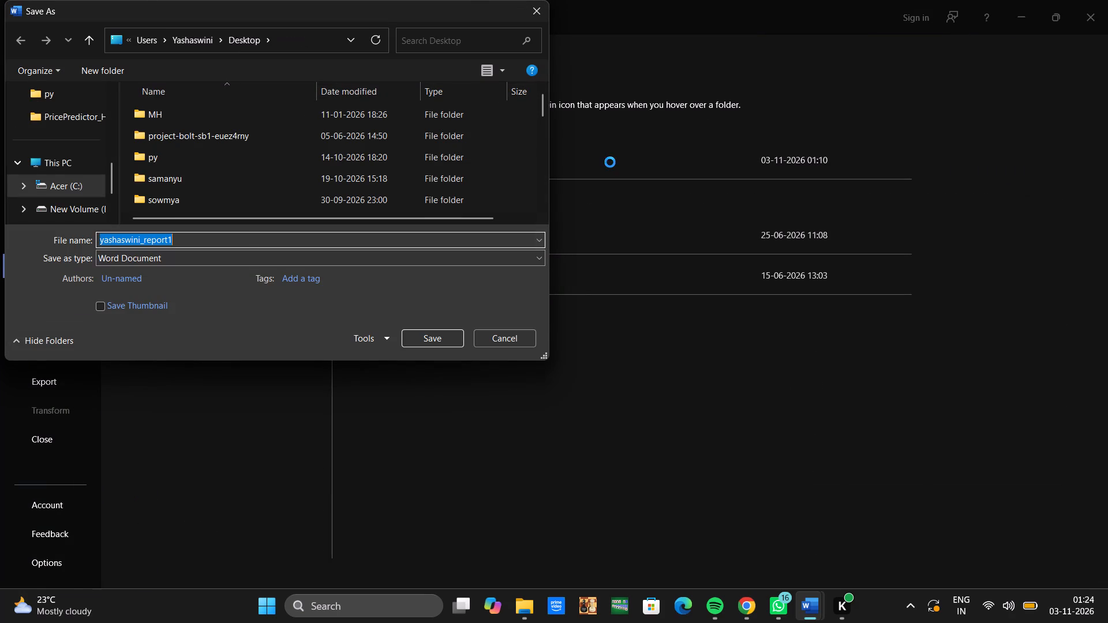
click(435, 339)
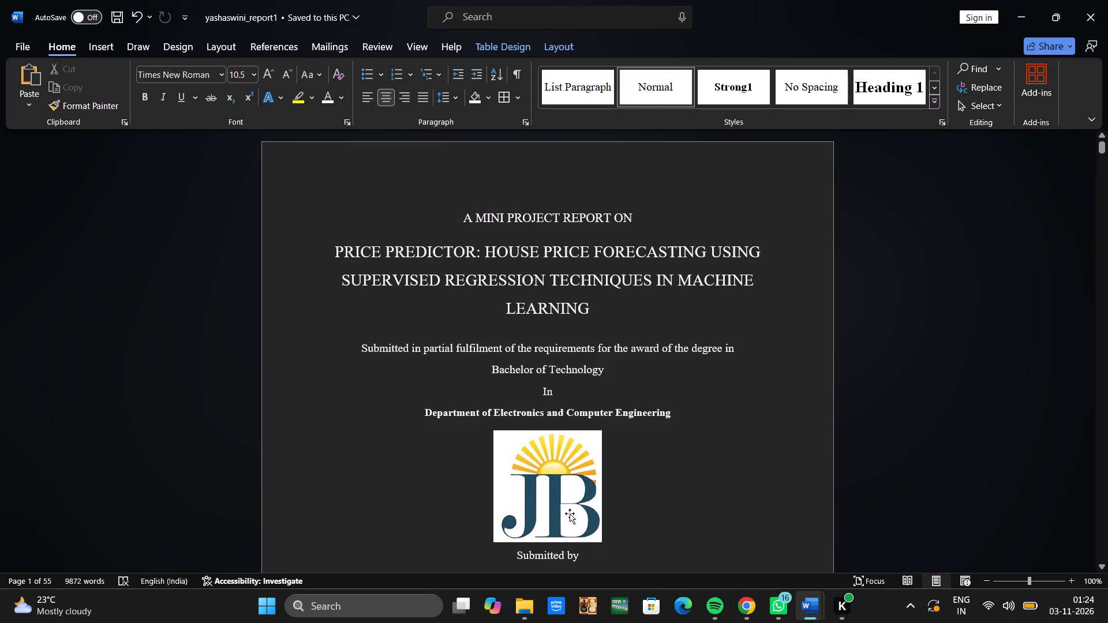
Switch to the iLovePDF page in Chrome, return to its Word to PDF converter and load yashaswini_report1 from the Desktop.
click(754, 602)
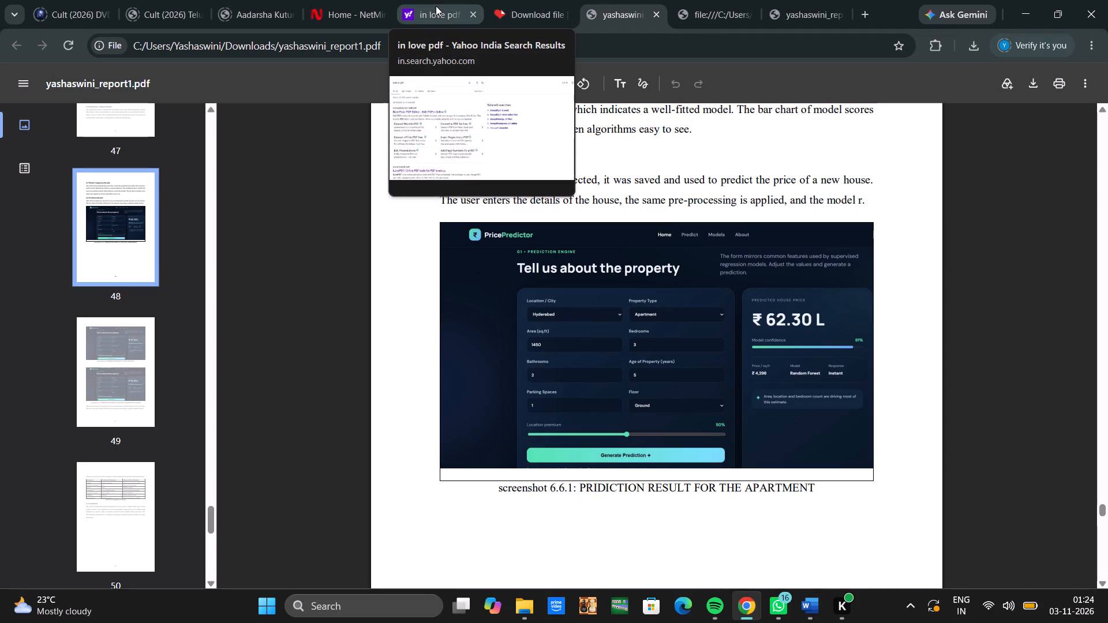
click(548, 16)
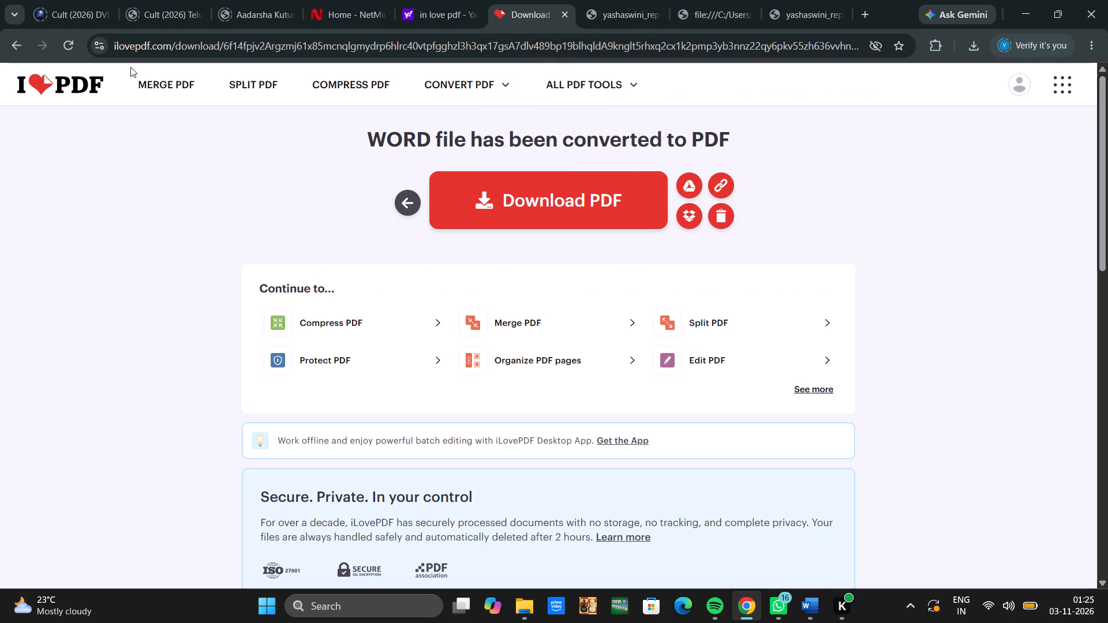
click(22, 39)
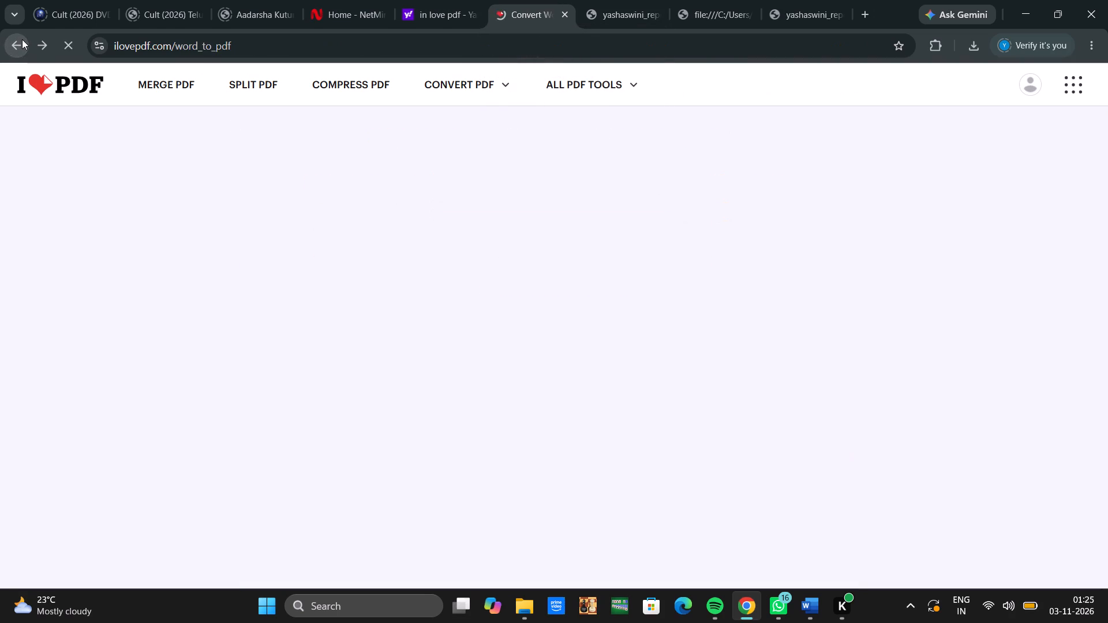
click(516, 252)
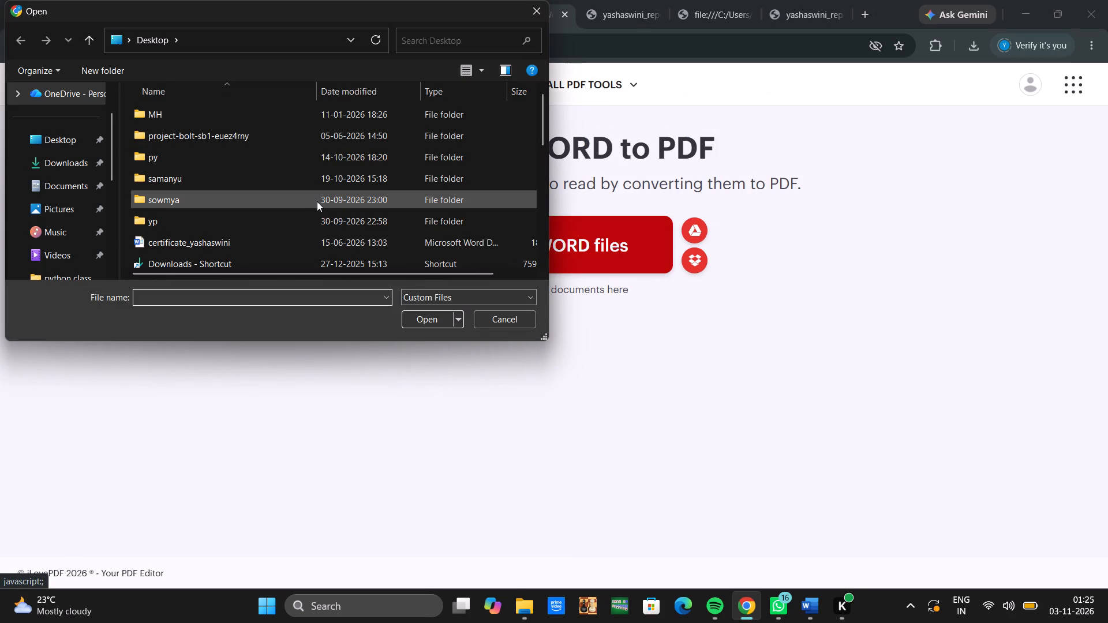
scroll(317, 201, down, 1)
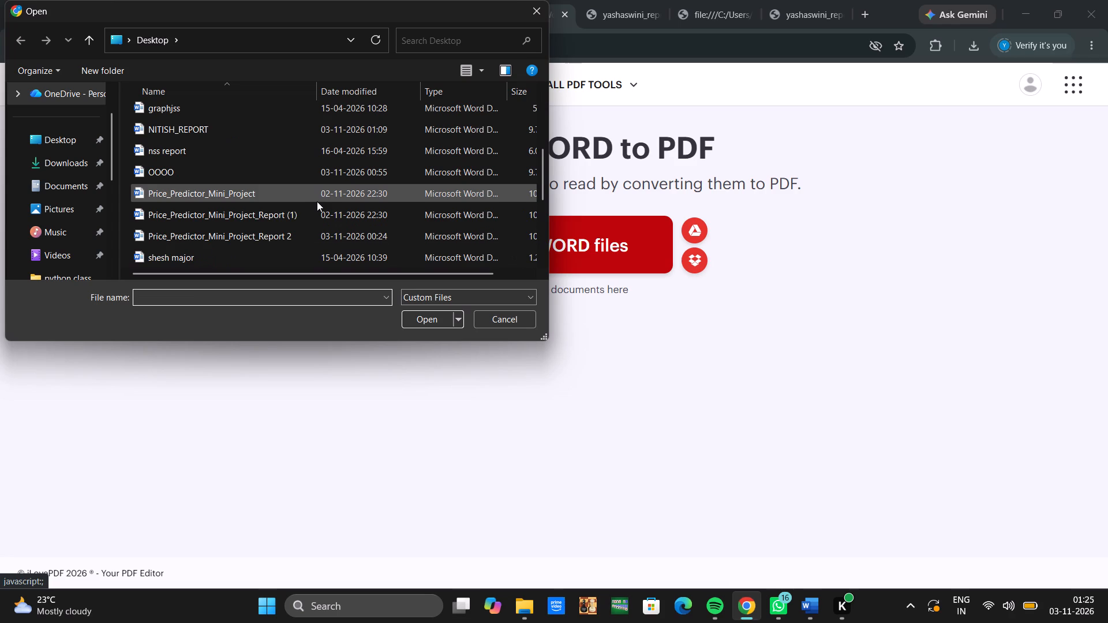
scroll(317, 201, down, 1)
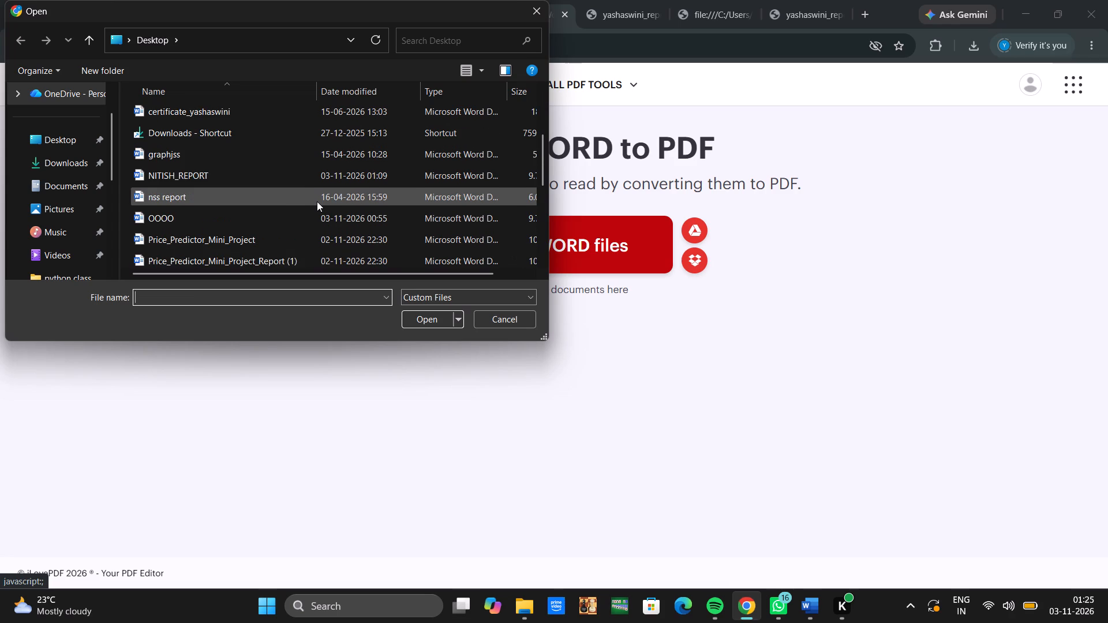
scroll(317, 201, down, 1)
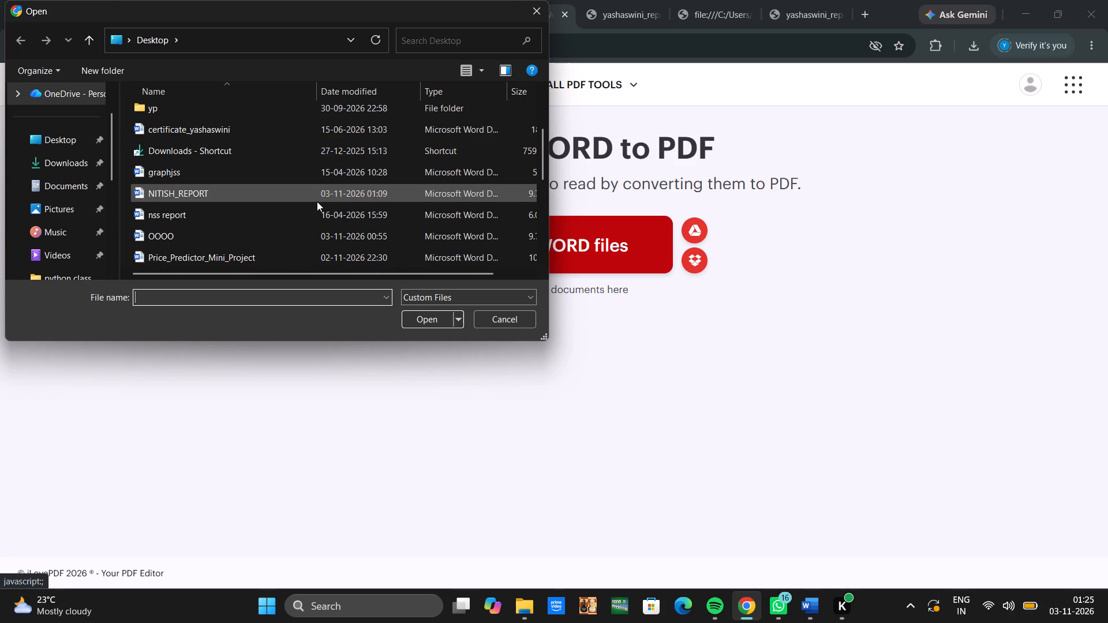
scroll(317, 201, down, 1)
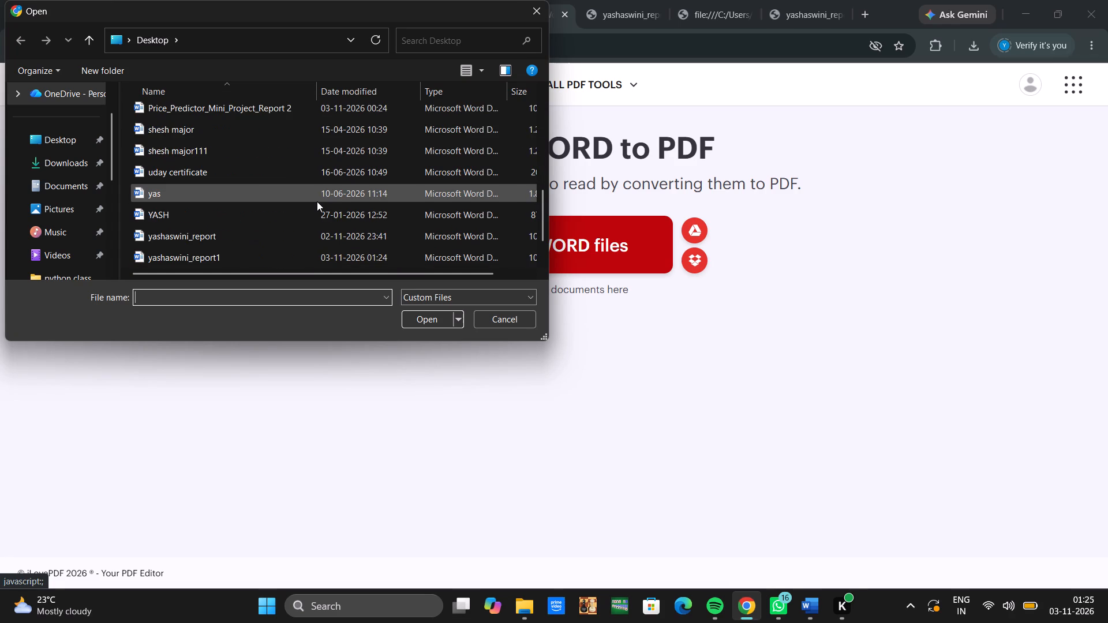
scroll(317, 201, down, 3)
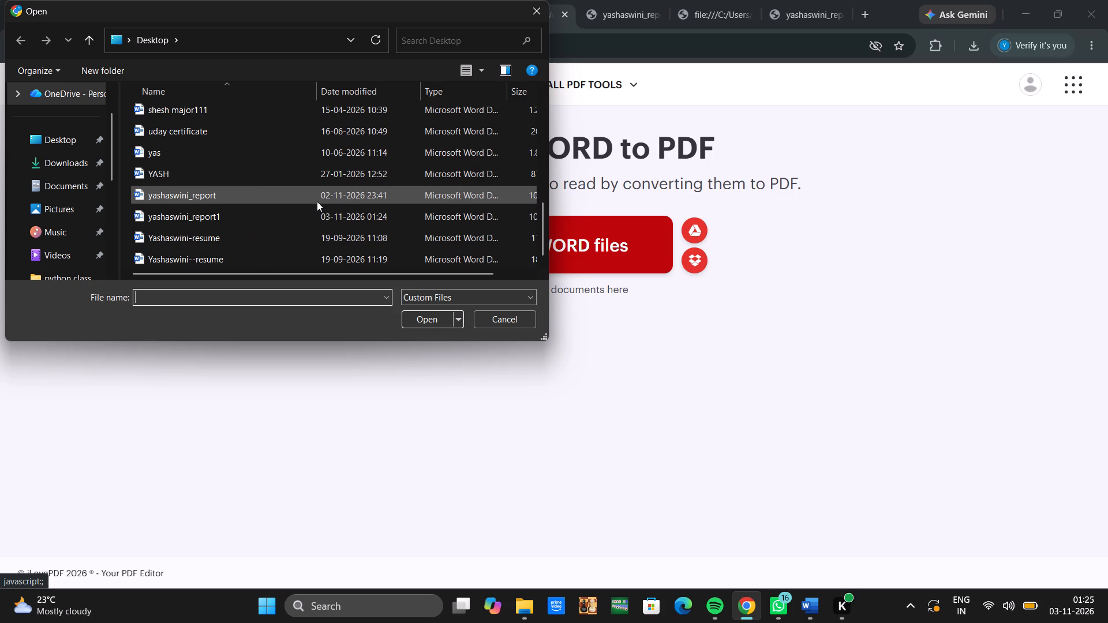
scroll(317, 201, down, 1)
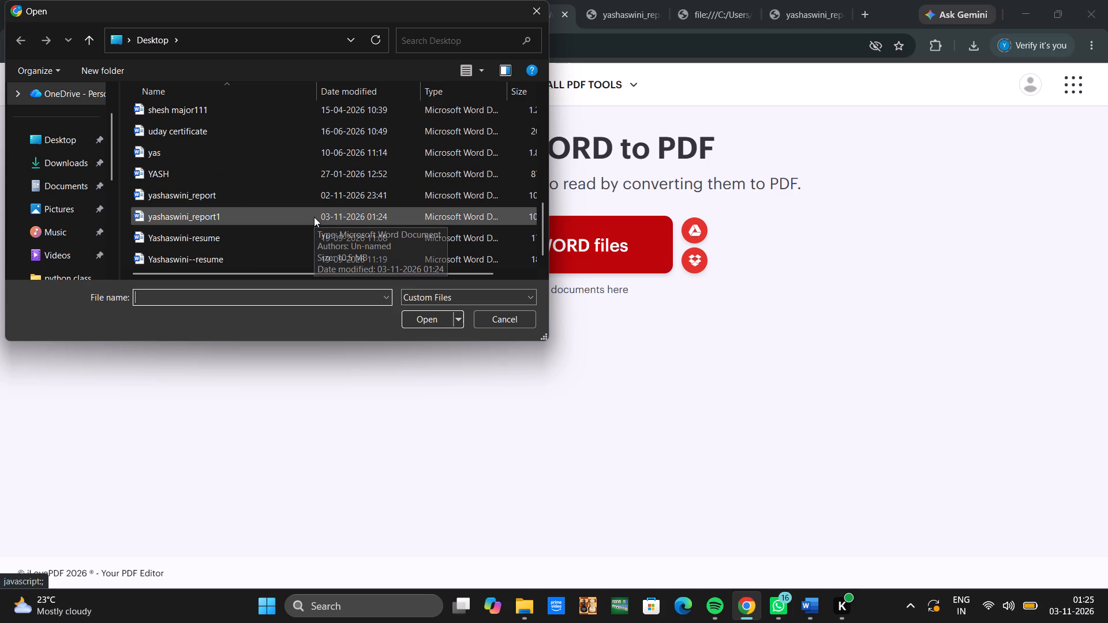
scroll(314, 217, down, 1)
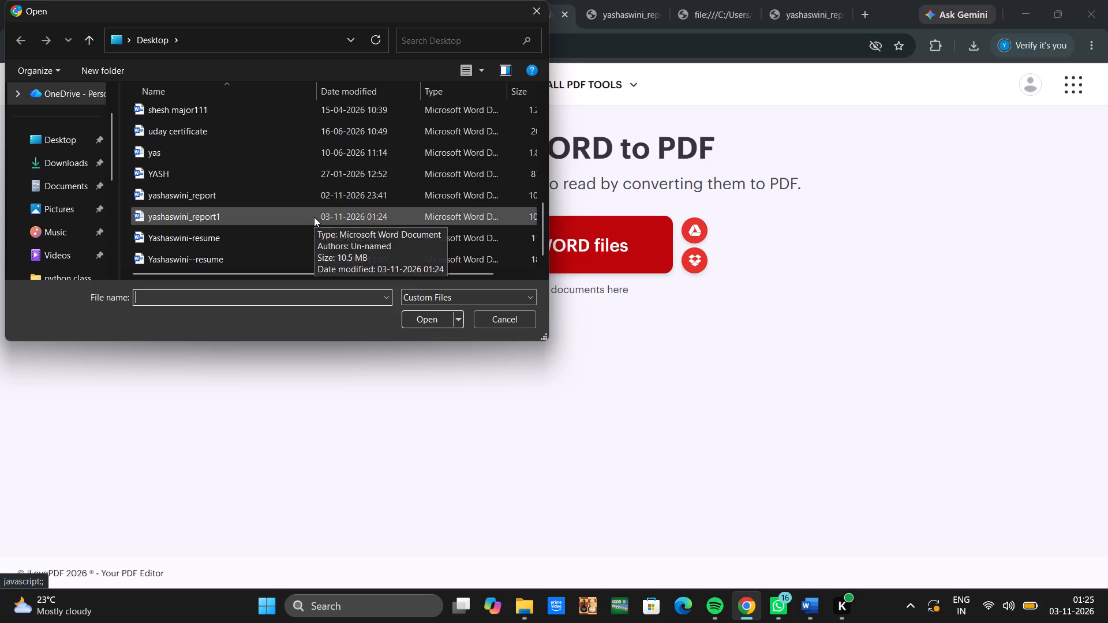
click(314, 217)
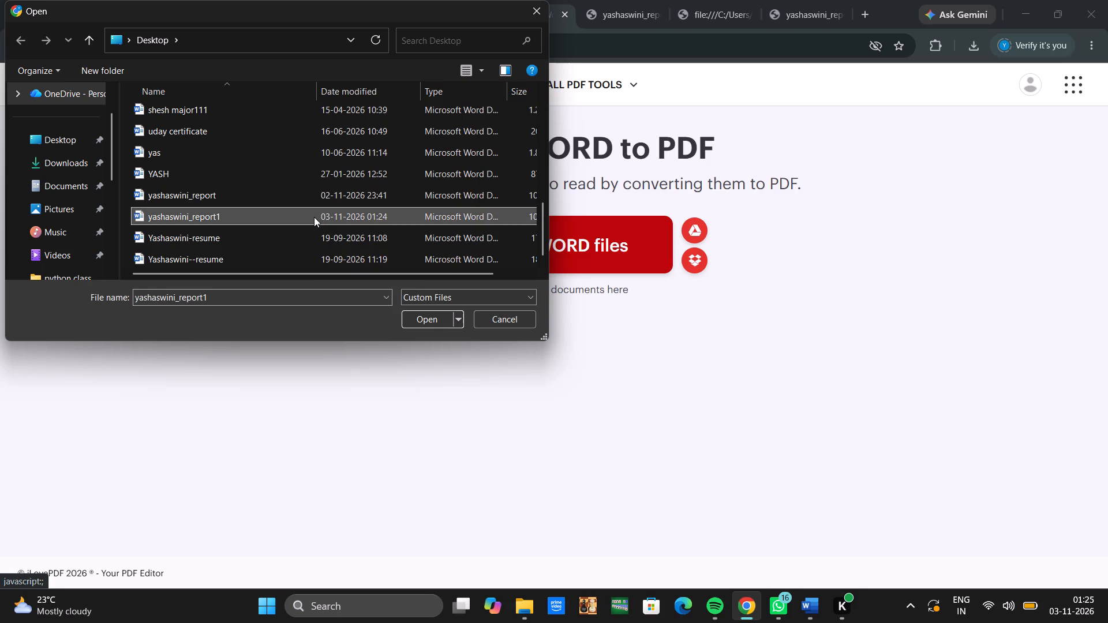
click(426, 318)
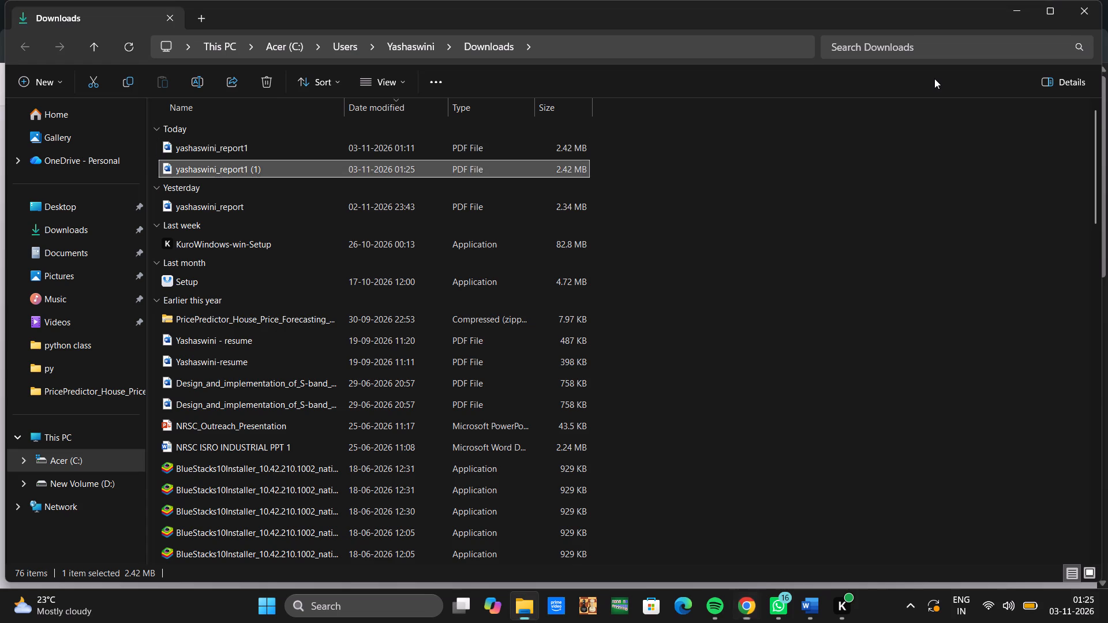
click(571, 168)
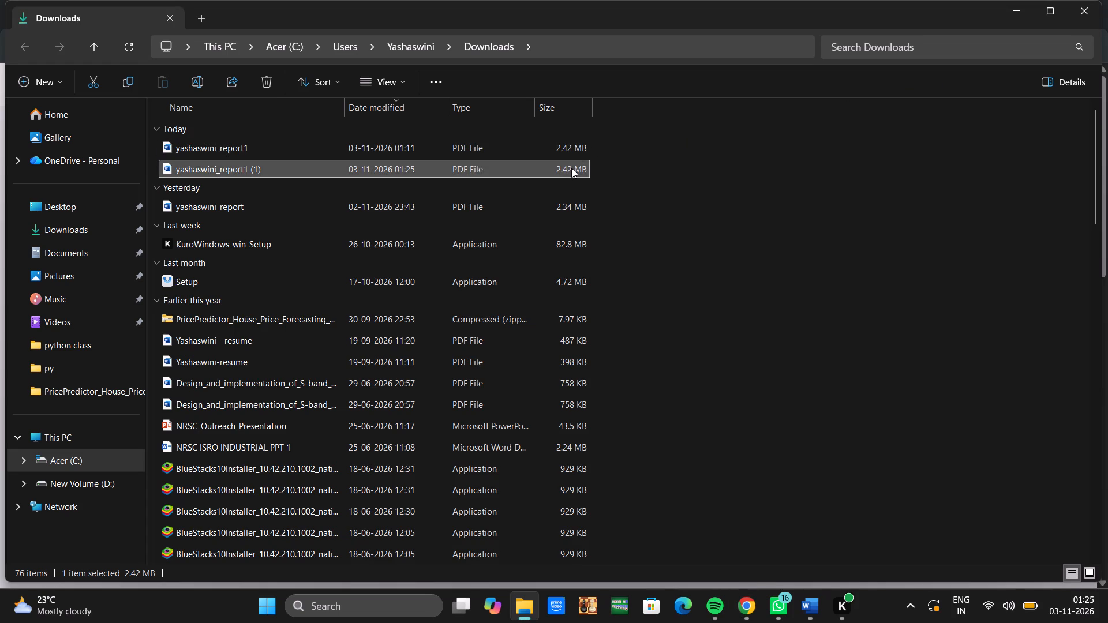
double_click(571, 168)
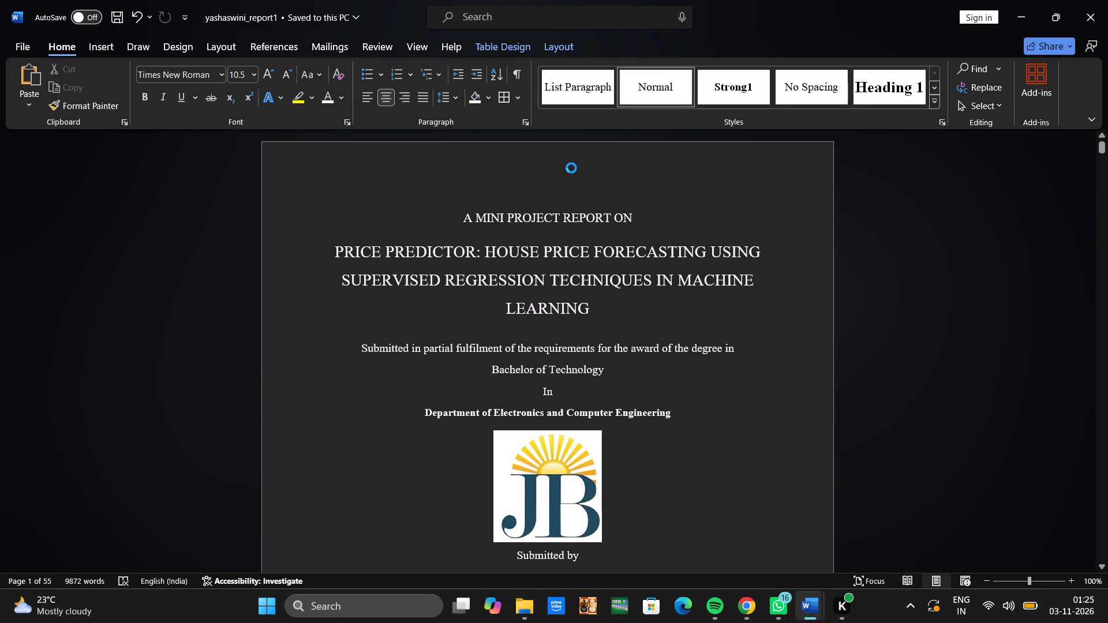
scroll(742, 258, down, 14)
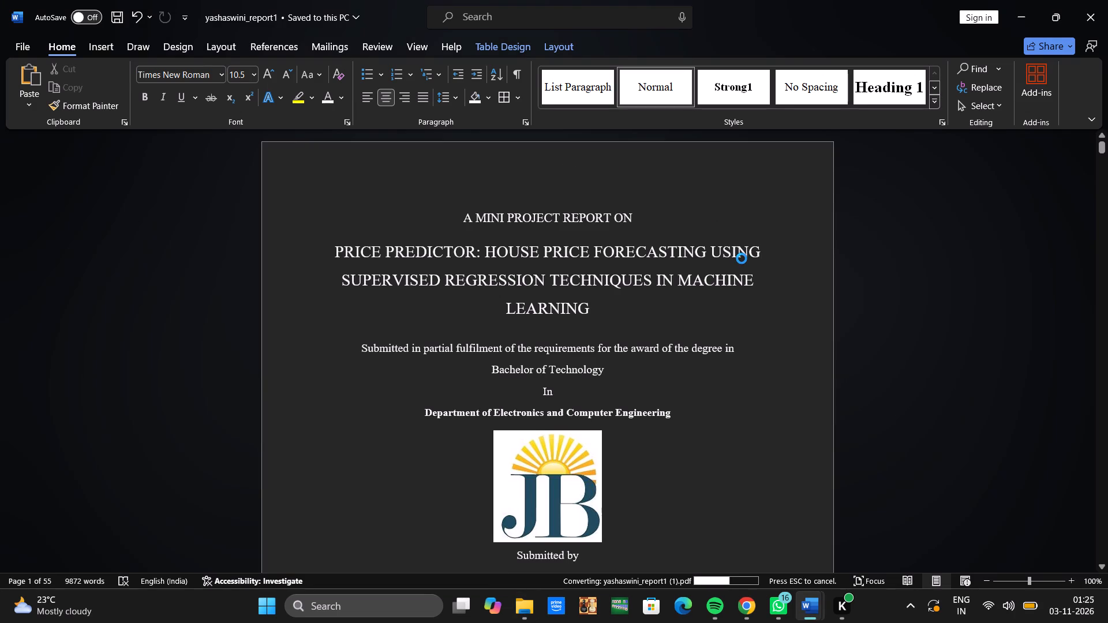
scroll(742, 258, down, 1)
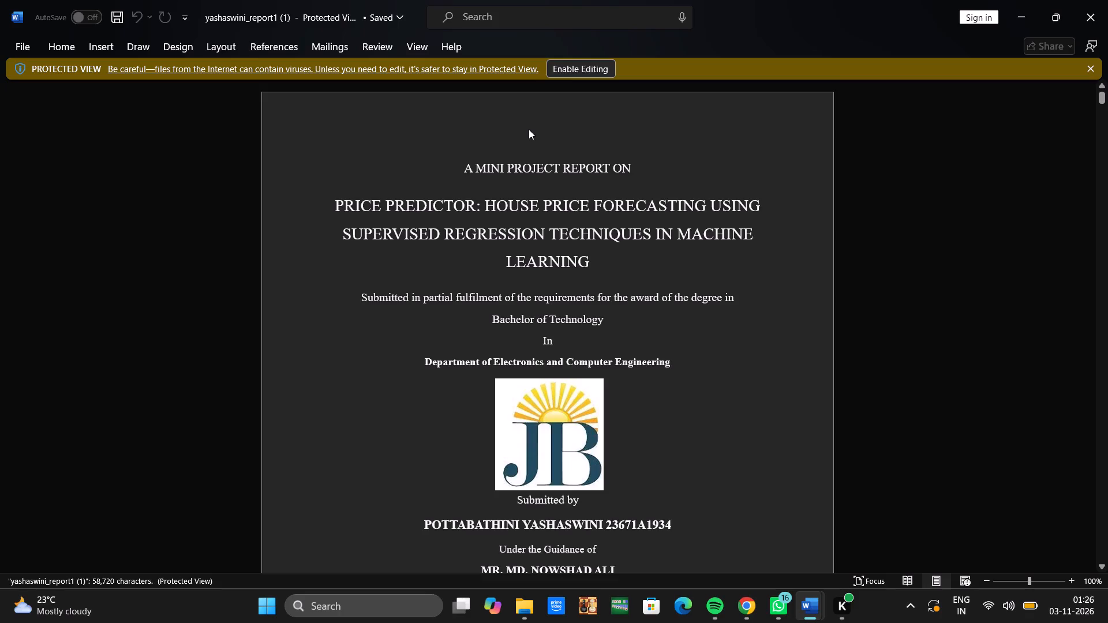
Review the converted report through its chapters, the 6.6 screenshot captions and the Chapter 9 publication pages, and return to the Downloads folder.
scroll(529, 129, down, 16)
scroll(529, 129, down, 14)
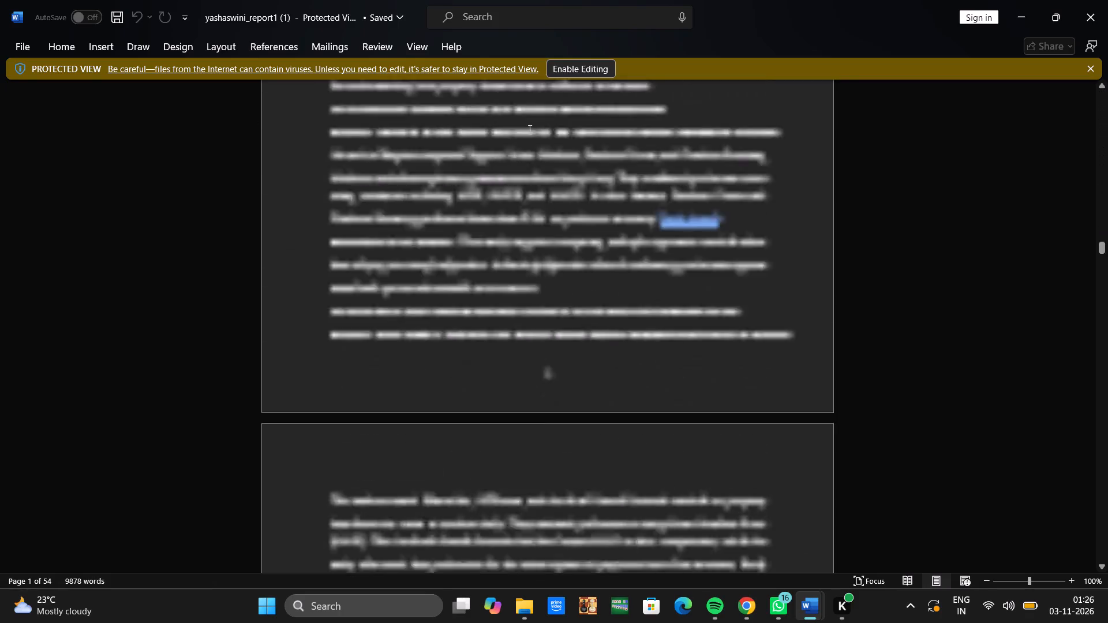
scroll(529, 129, down, 15)
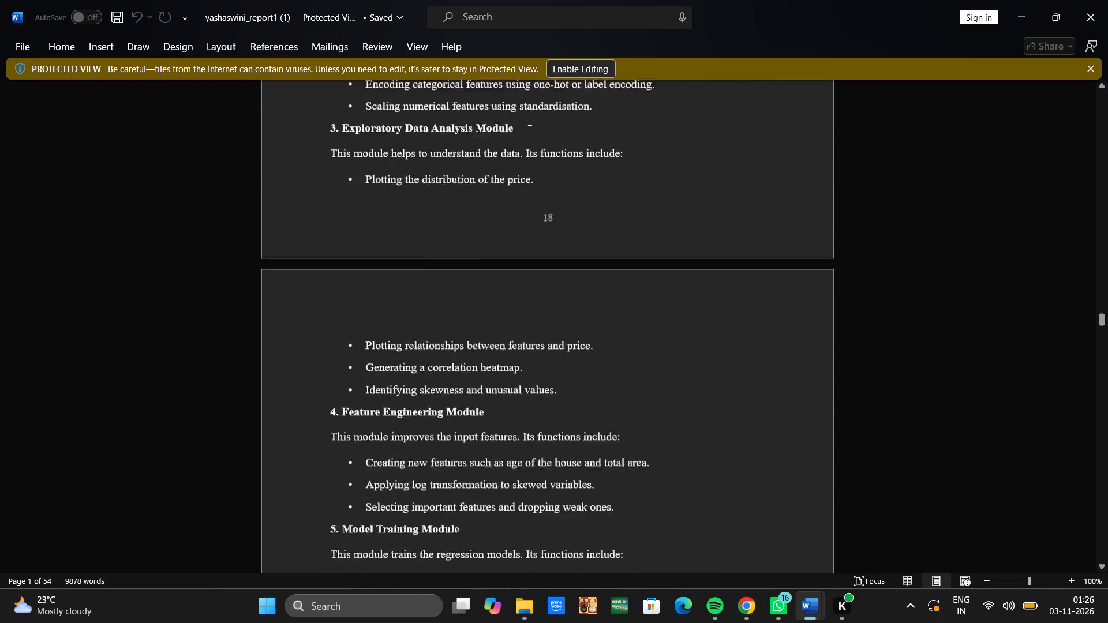
scroll(529, 129, down, 19)
scroll(529, 129, down, 15)
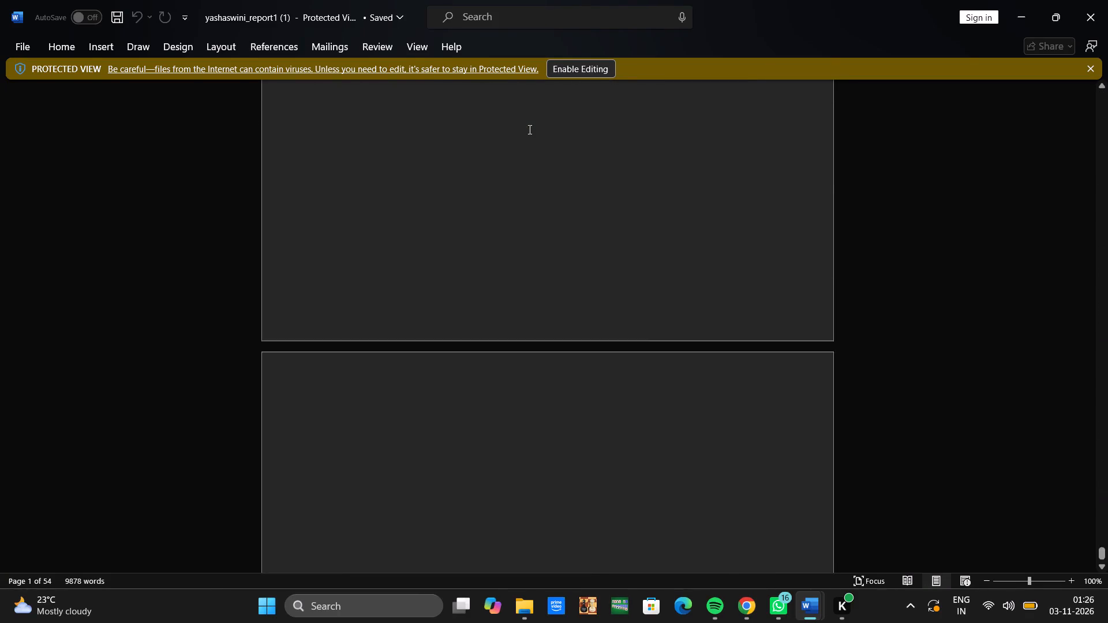
scroll(529, 129, down, 9)
scroll(529, 129, down, 20)
scroll(529, 129, down, 20)
scroll(529, 129, down, 20)
scroll(529, 129, up, 9)
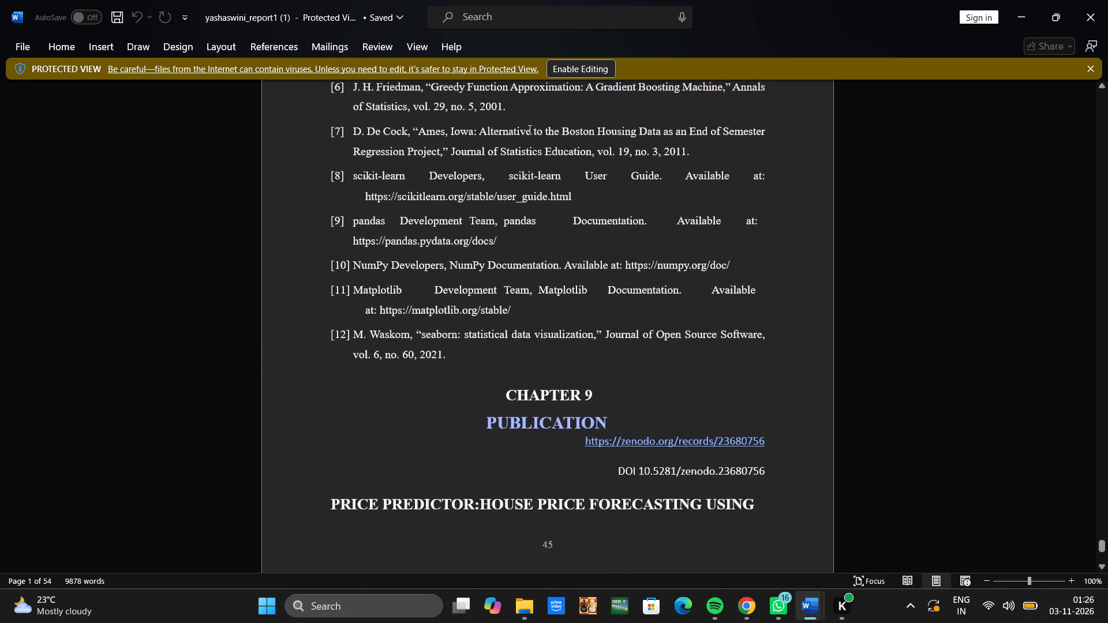
scroll(529, 129, up, 11)
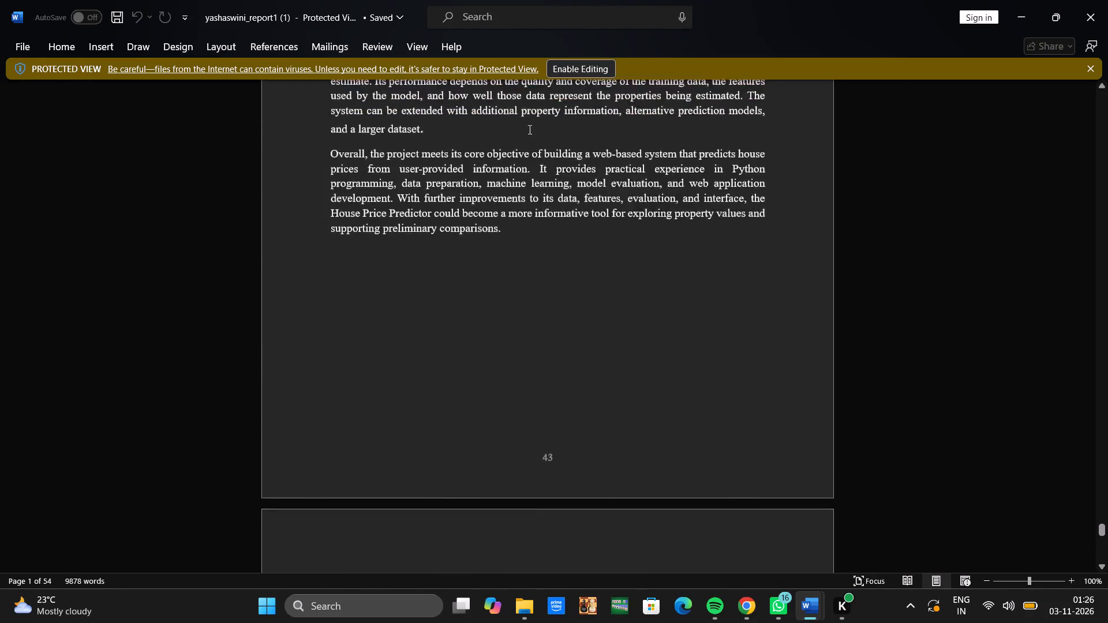
scroll(529, 129, up, 5)
scroll(529, 129, down, 2)
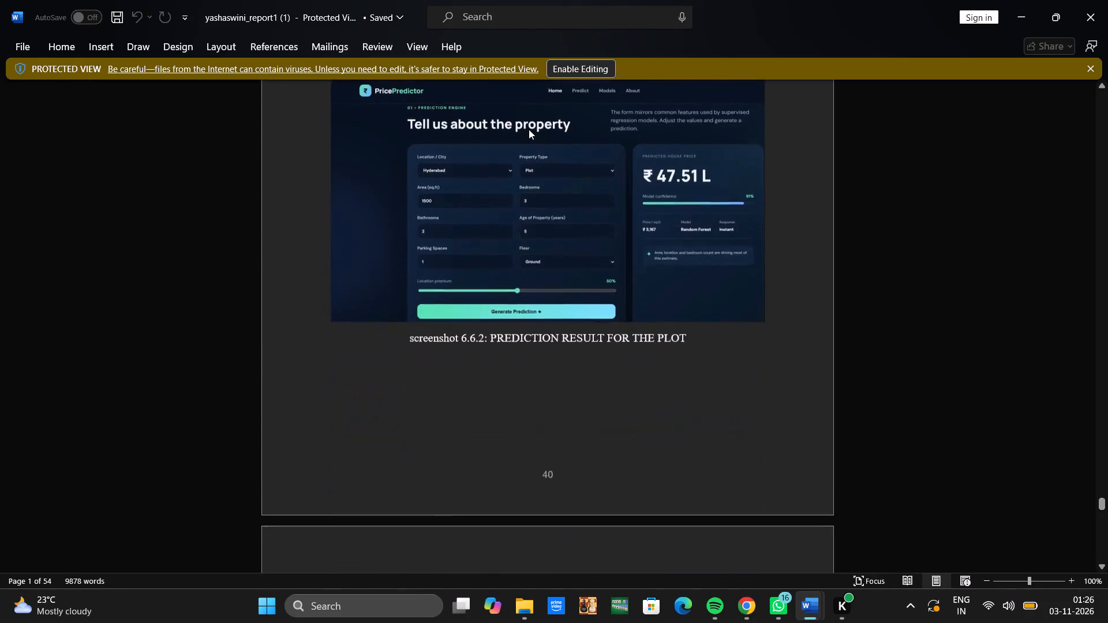
scroll(529, 129, down, 10)
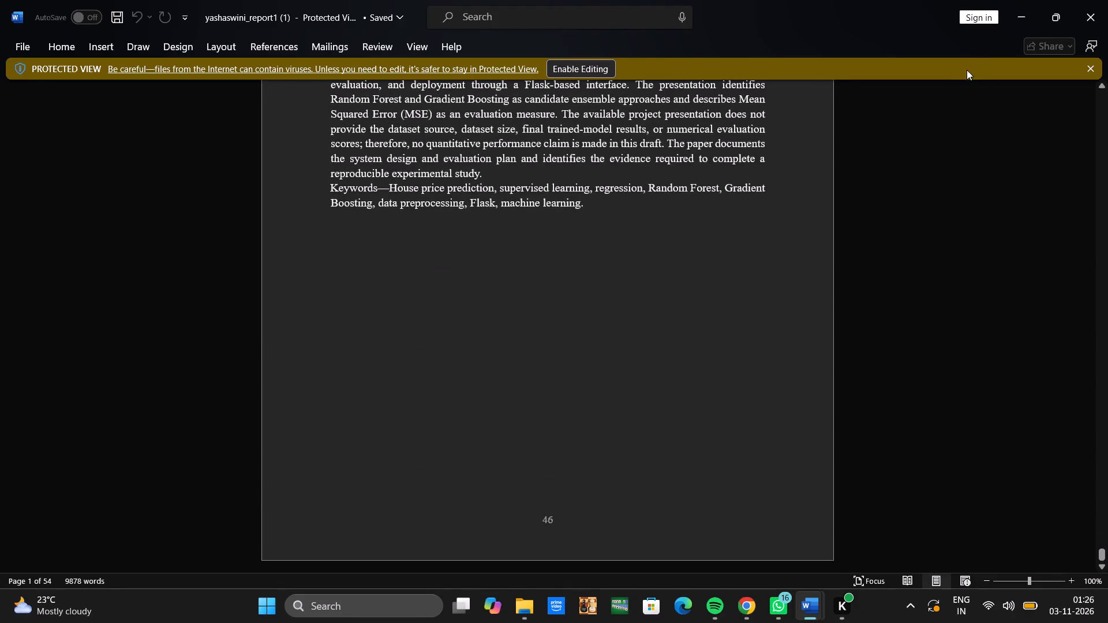
click(1029, 7)
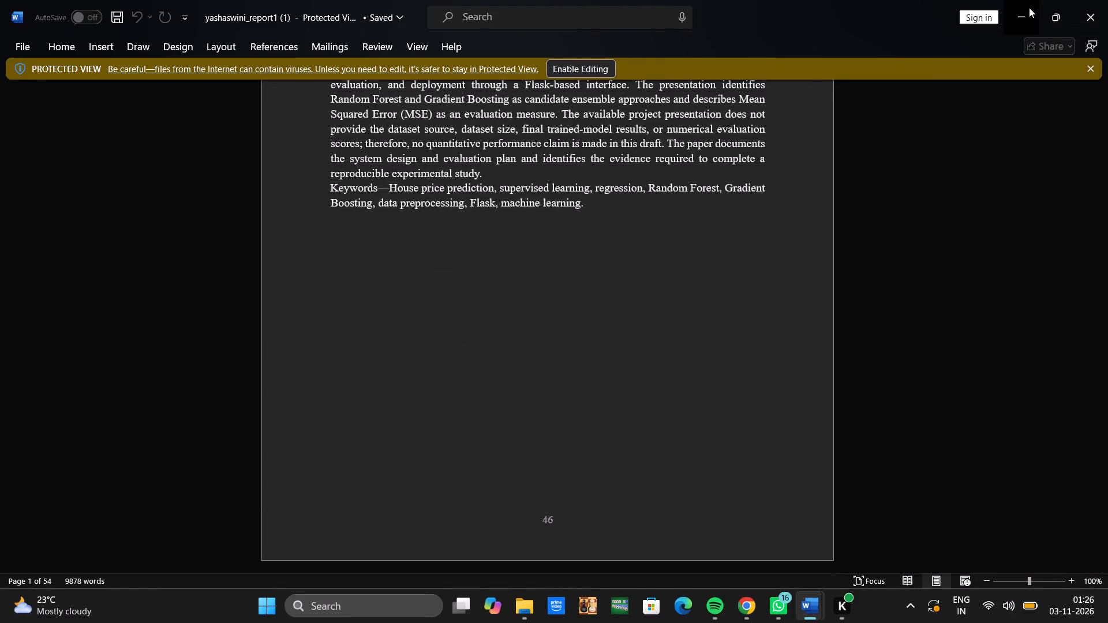
click(1029, 7)
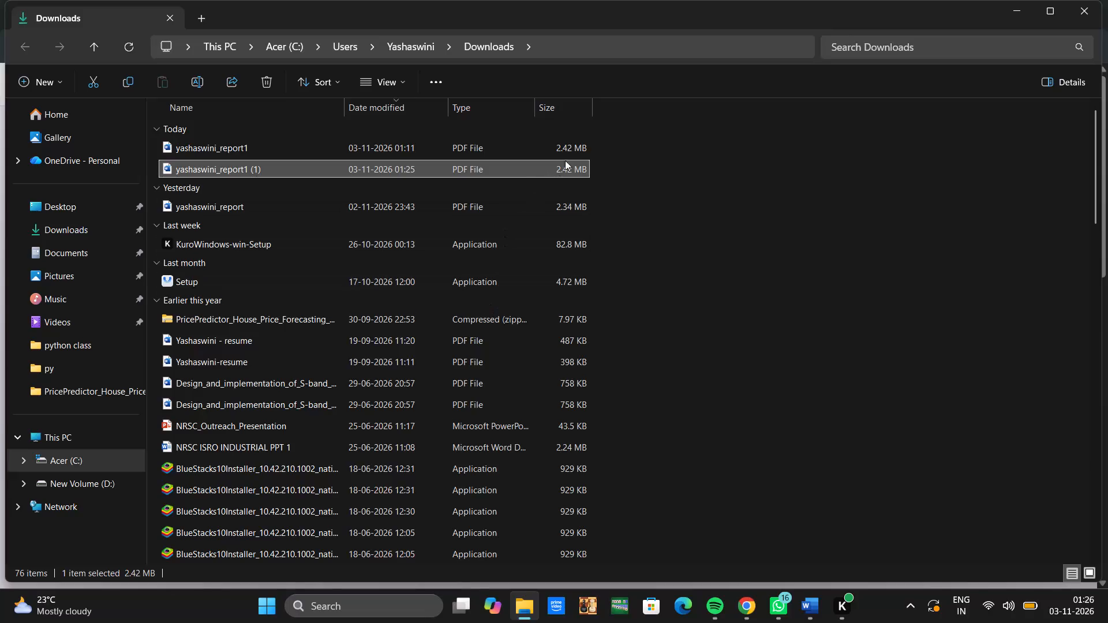
Bring up the available actions for the PDF yashaswini_report1 (1) in the Downloads folder.
scroll(439, 291, up, 1)
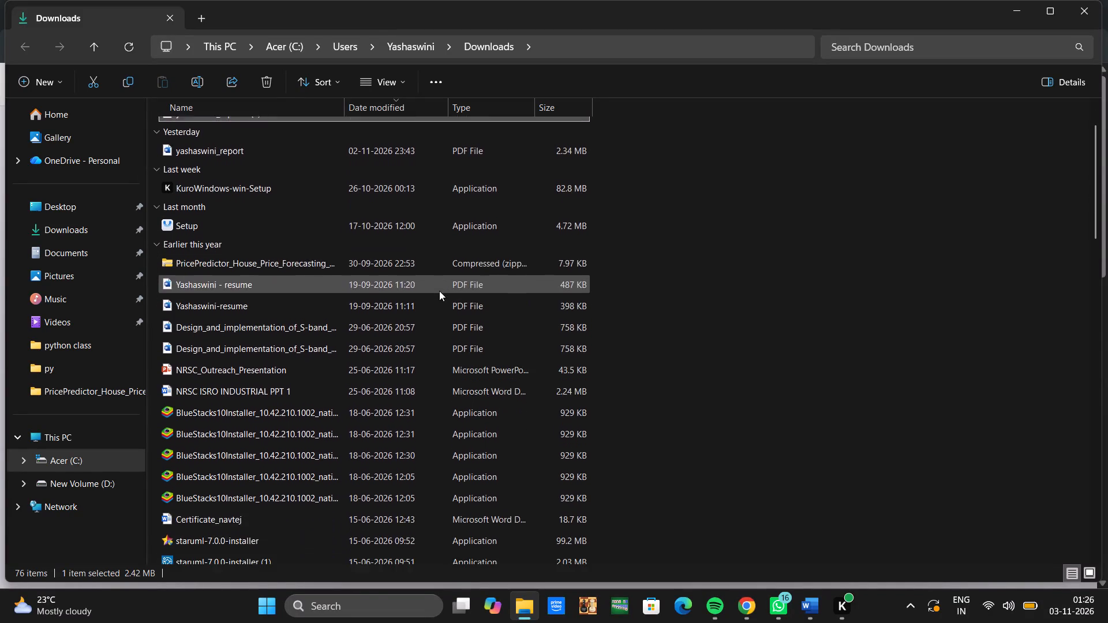
scroll(439, 291, up, 1)
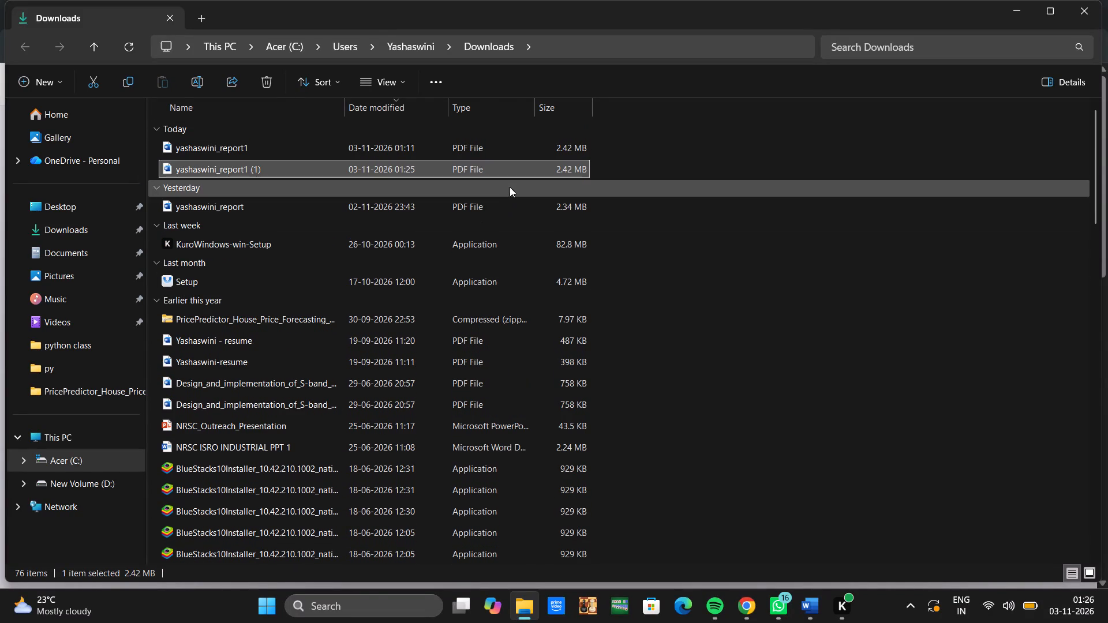
right_click(529, 172)
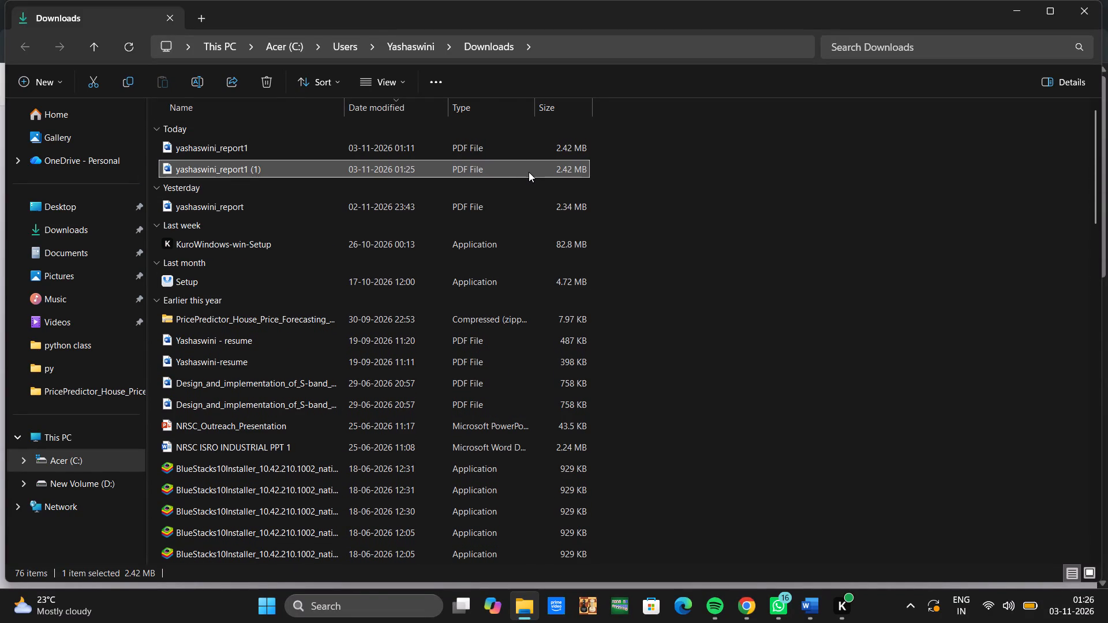
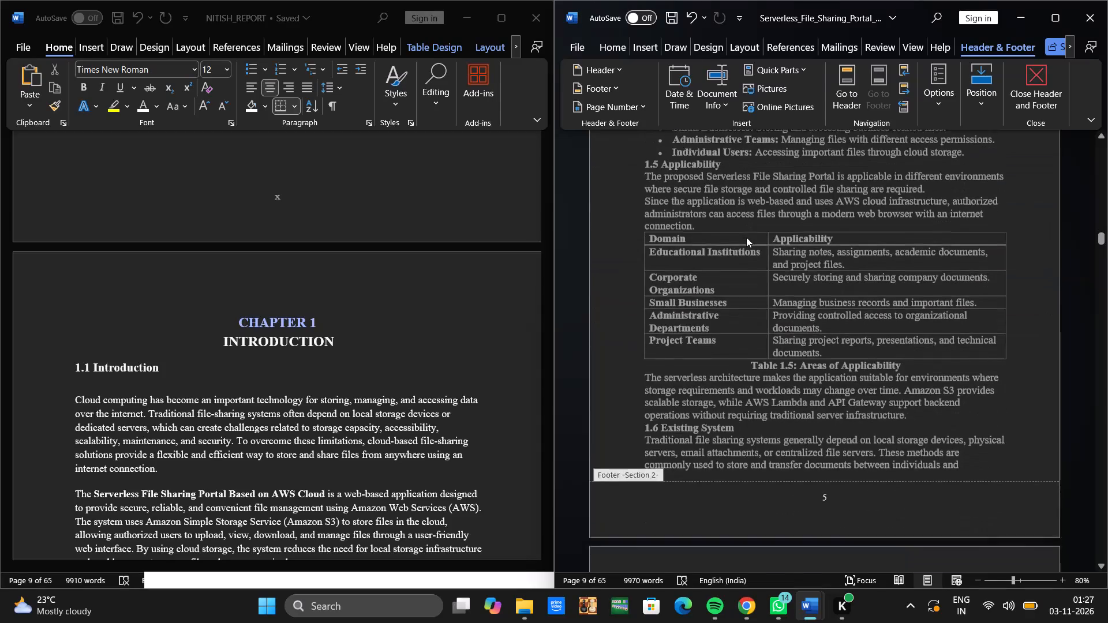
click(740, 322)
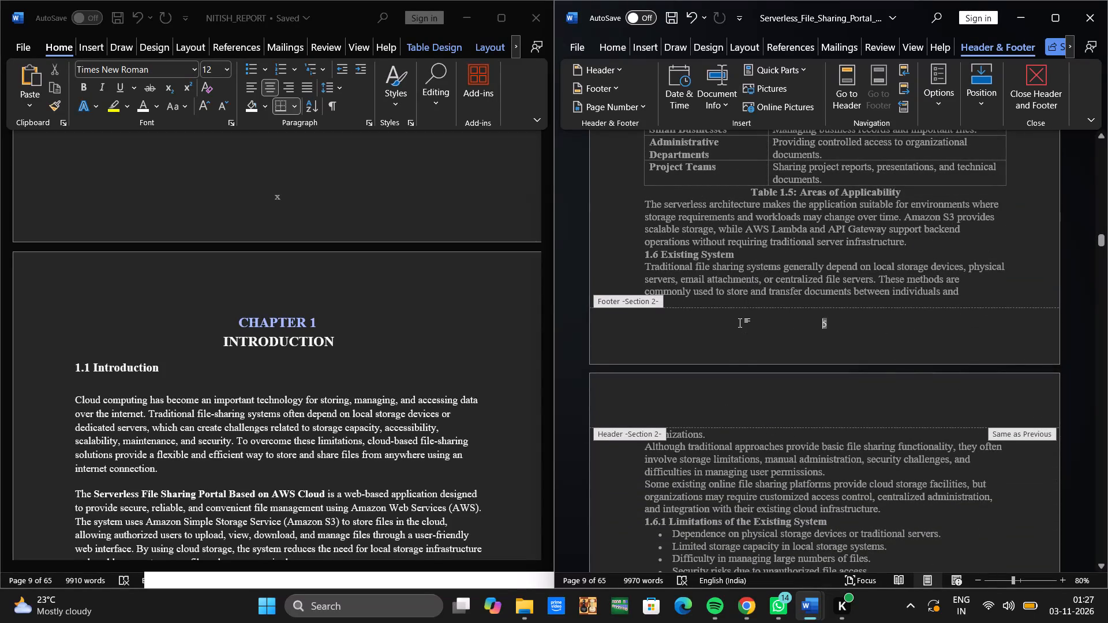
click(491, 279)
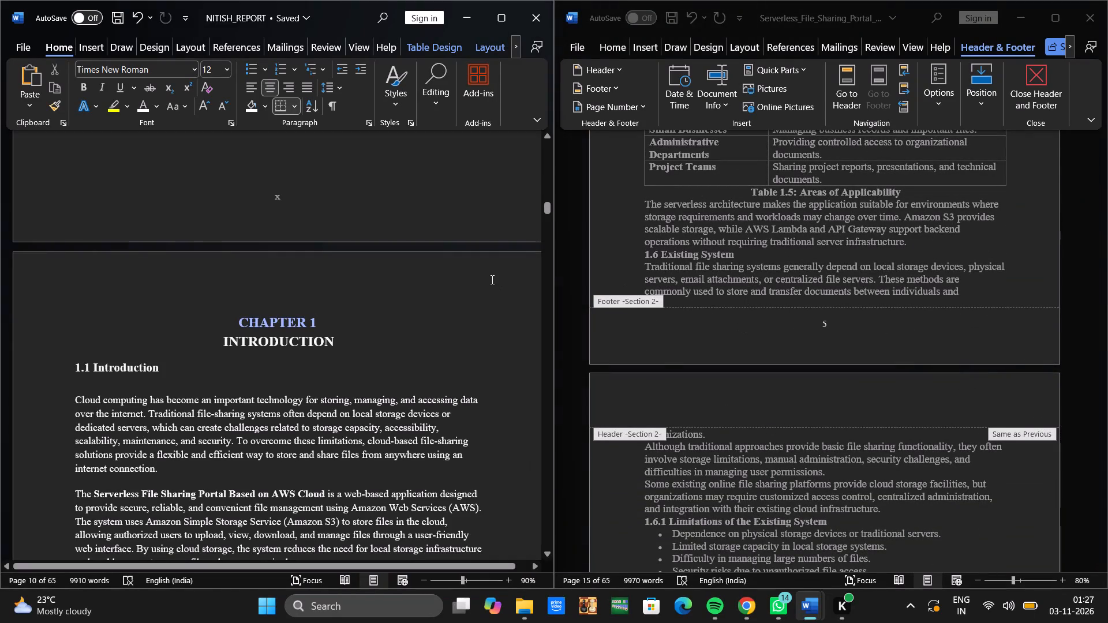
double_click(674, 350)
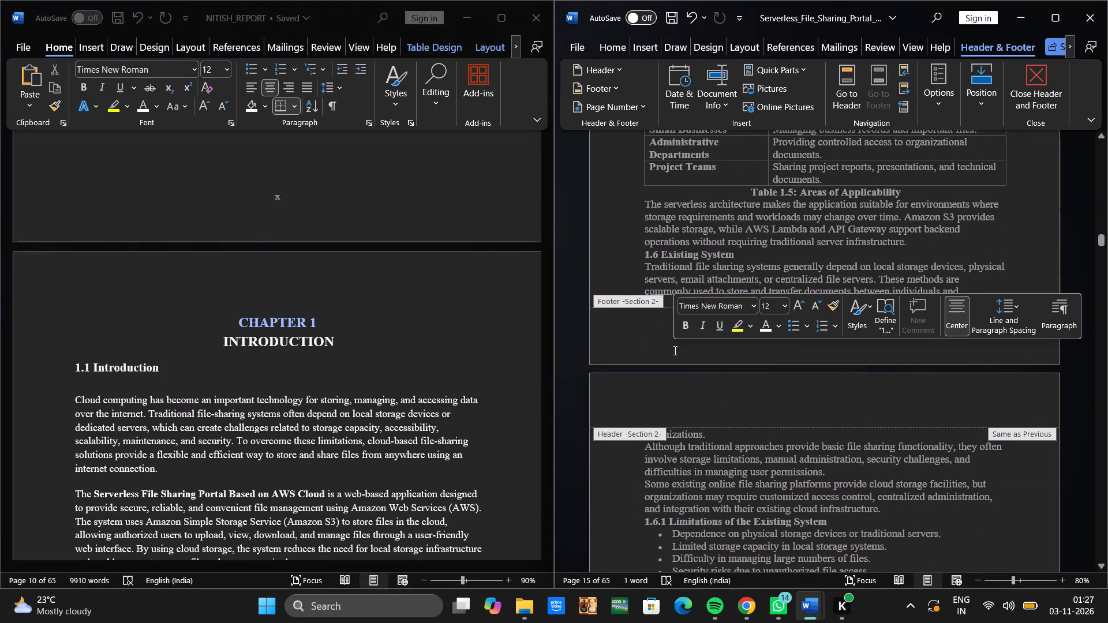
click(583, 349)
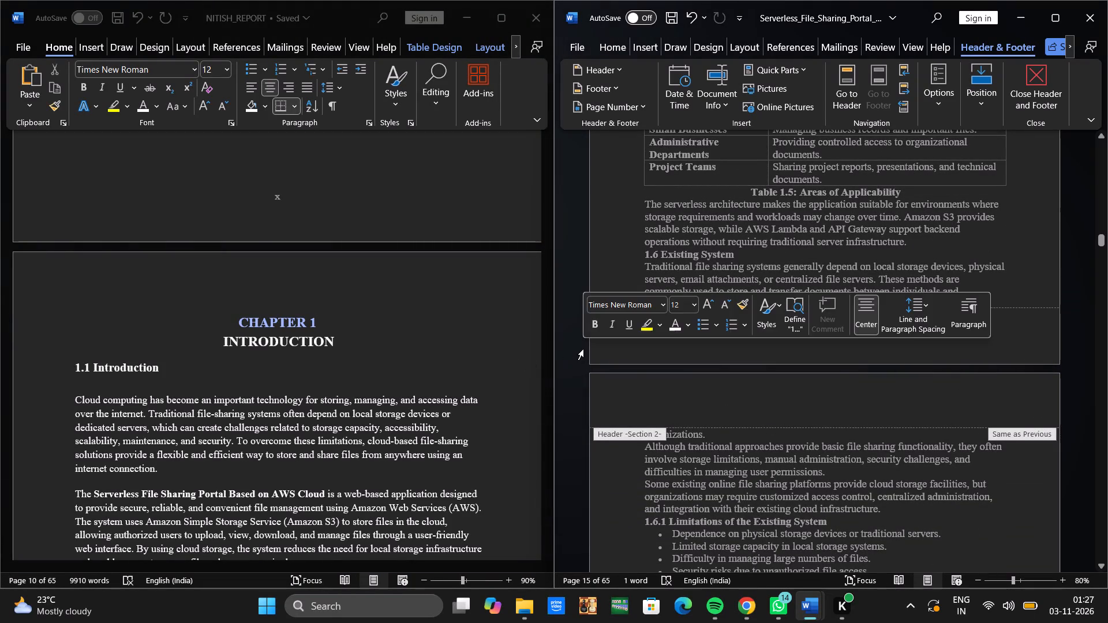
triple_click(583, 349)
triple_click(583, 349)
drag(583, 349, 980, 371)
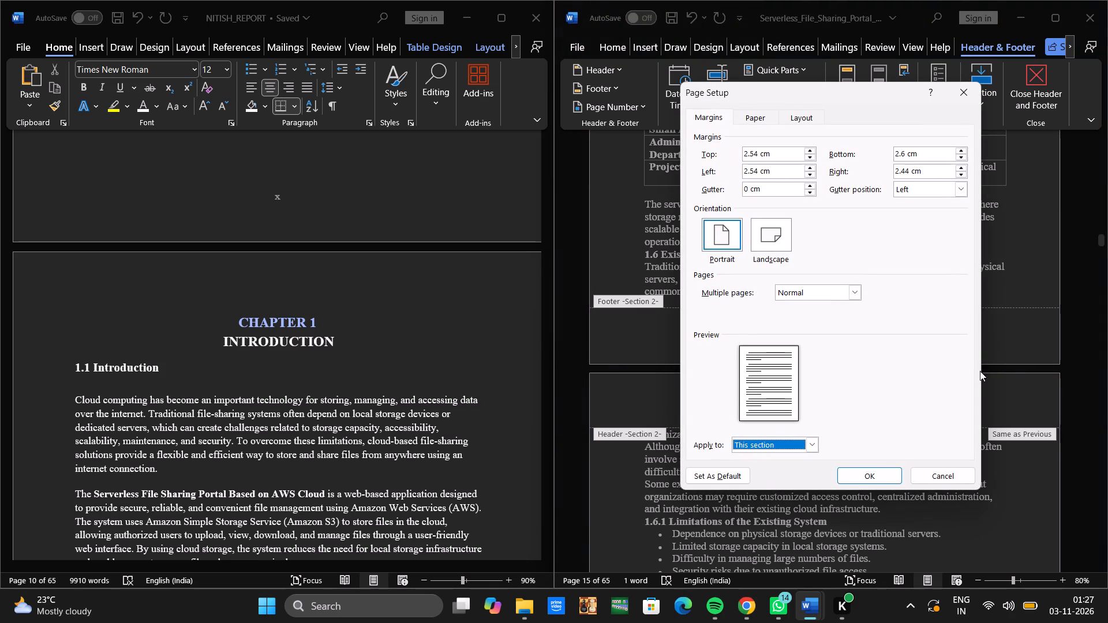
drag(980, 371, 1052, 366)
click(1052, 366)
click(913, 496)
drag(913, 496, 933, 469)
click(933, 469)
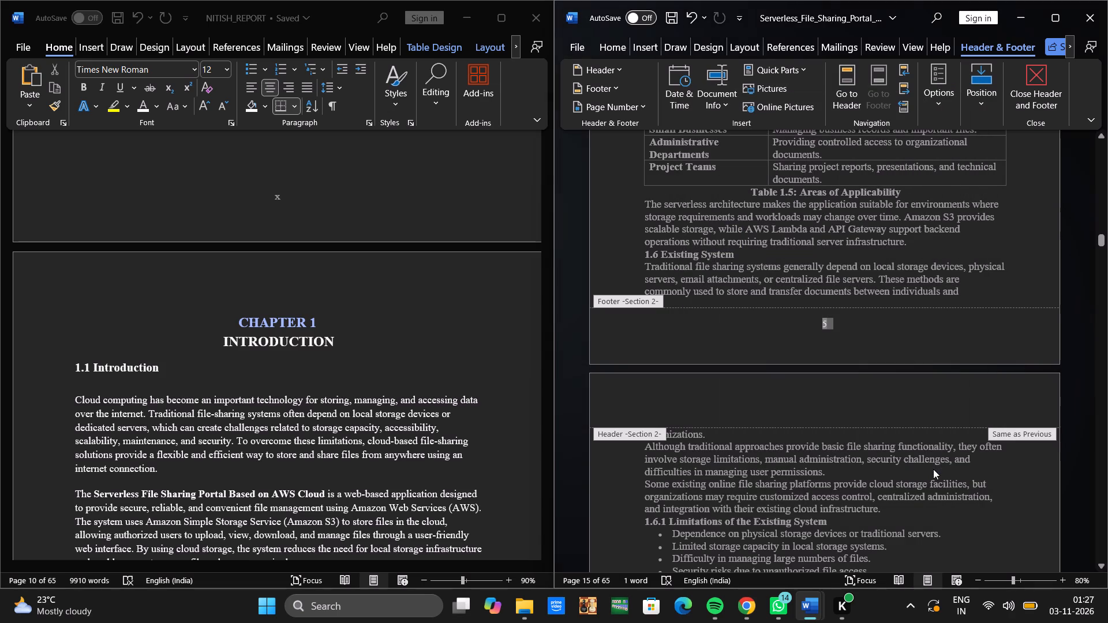
Close the NITISH_REPORT document, leaving the Serverless File Sharing Portal report open.
click(1091, 26)
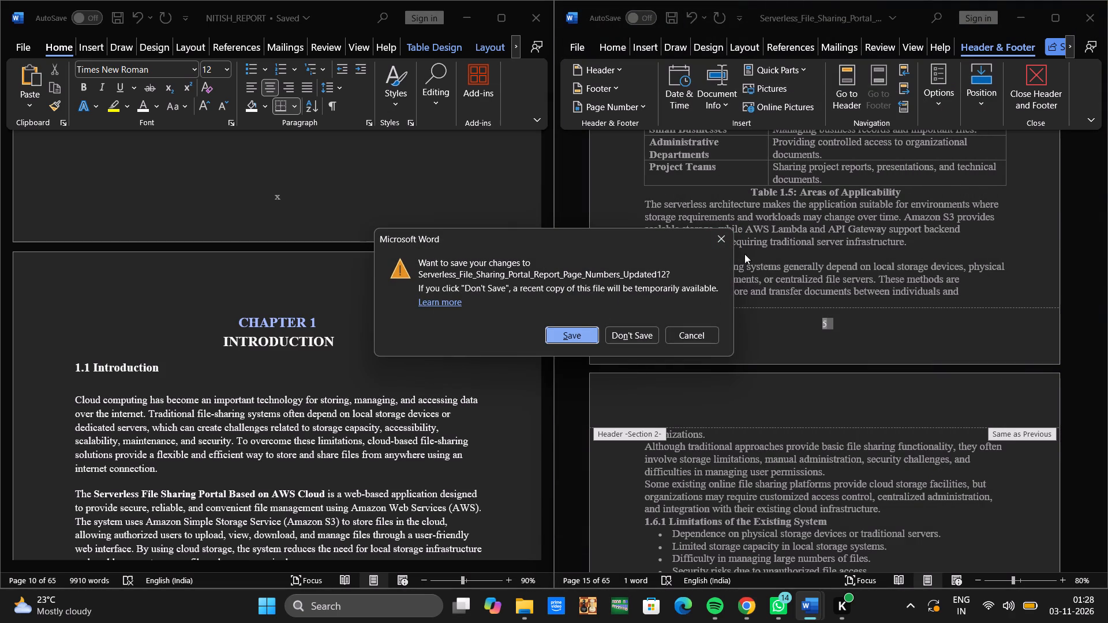
click(729, 240)
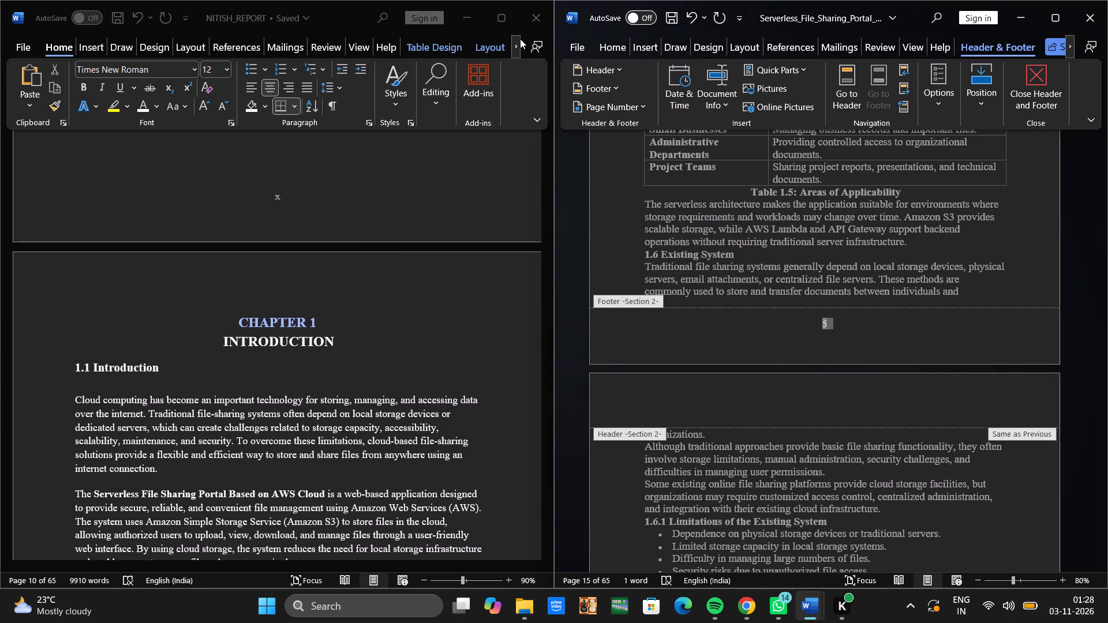
click(525, 25)
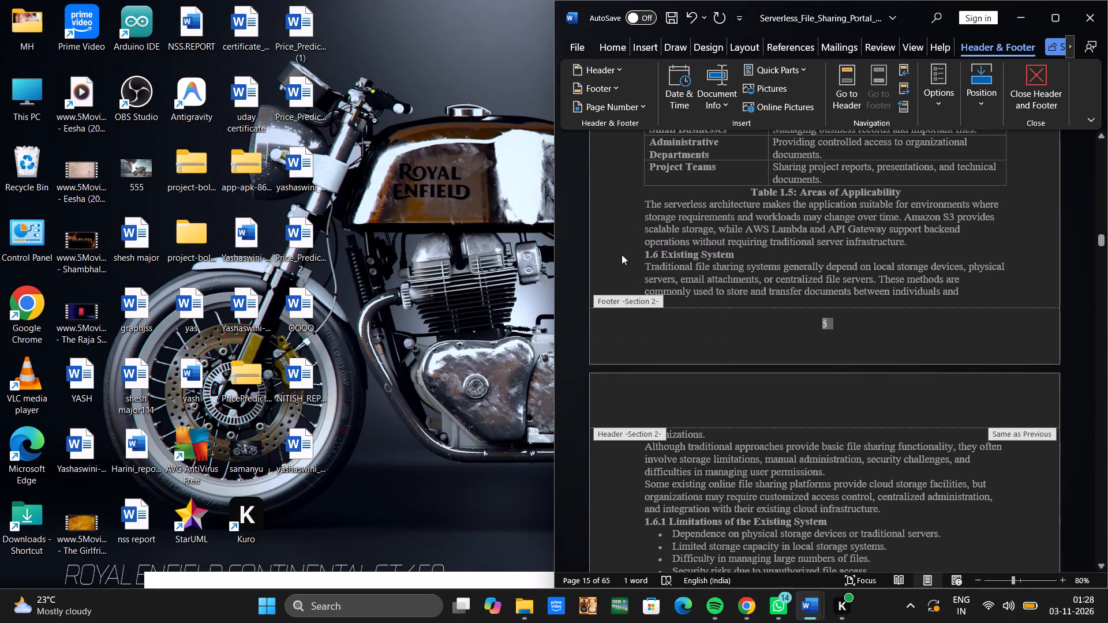
Close the Serverless_File_Sharing_Portal_Report_Page_Numbers_Updated12 document.
click(1085, 12)
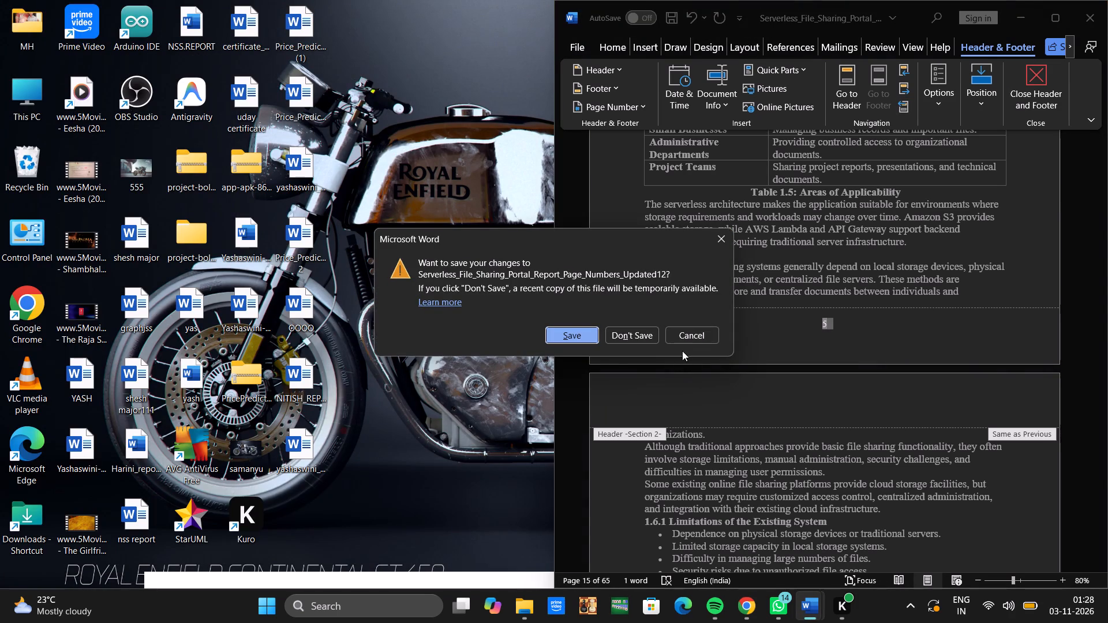
click(683, 330)
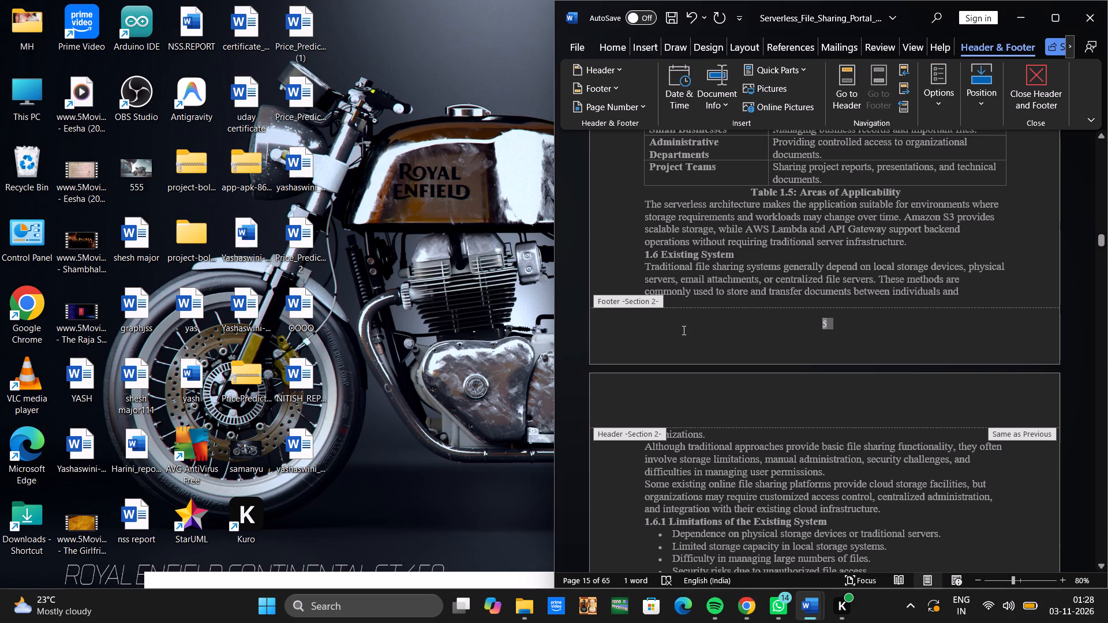
click(1092, 29)
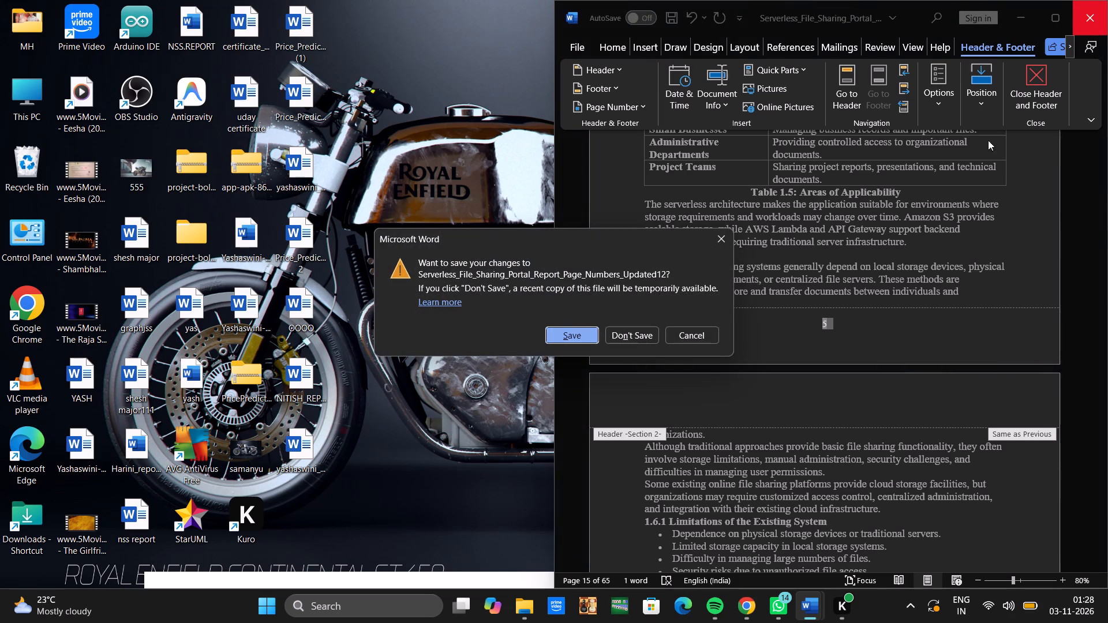
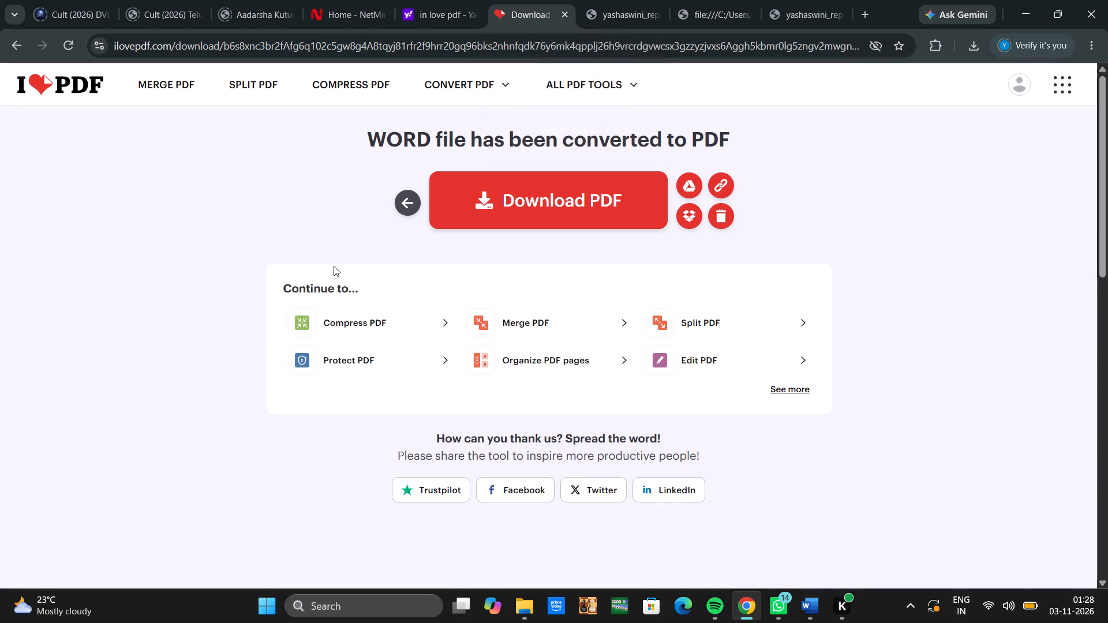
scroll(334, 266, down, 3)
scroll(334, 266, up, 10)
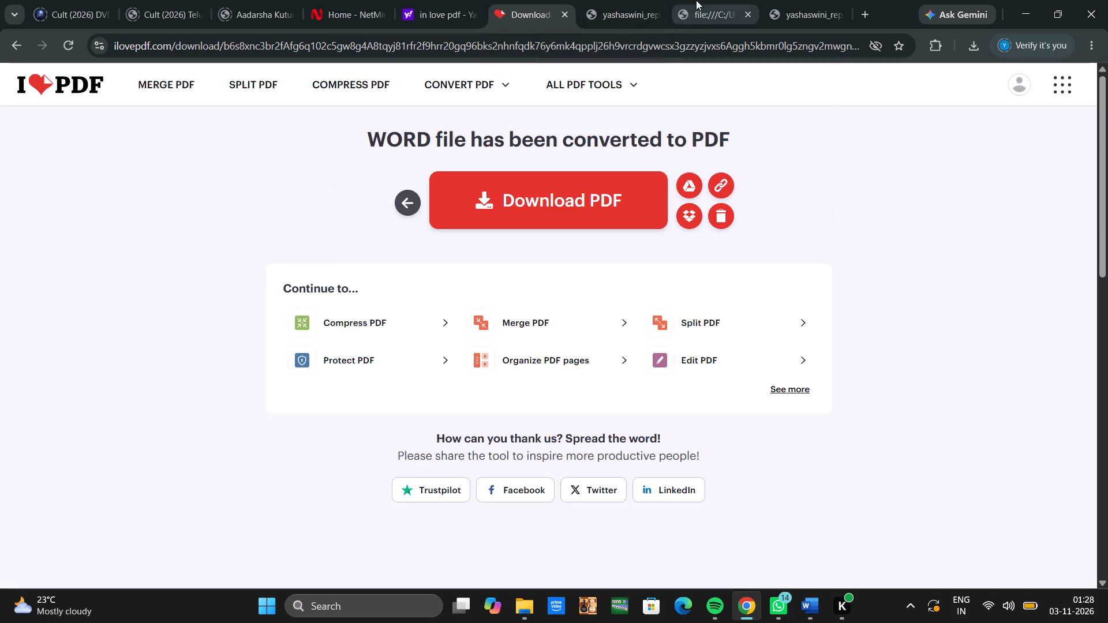
Review the downloaded house price predictor report PDF from its cover through the contents and early chapters, dismissing the annotation tip.
click(773, 16)
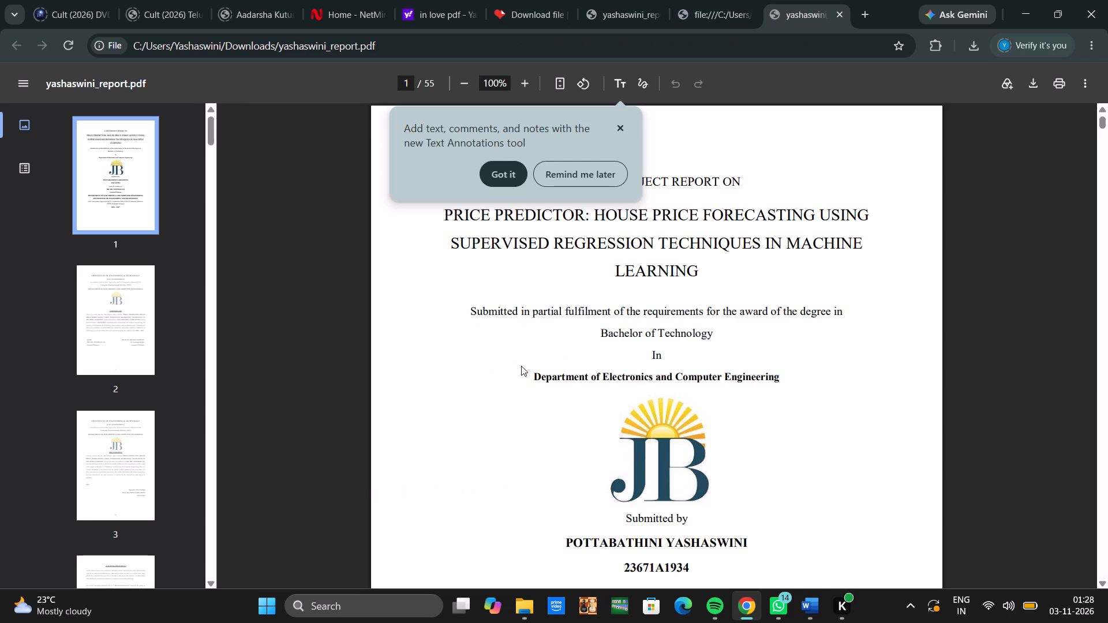
scroll(506, 378, down, 19)
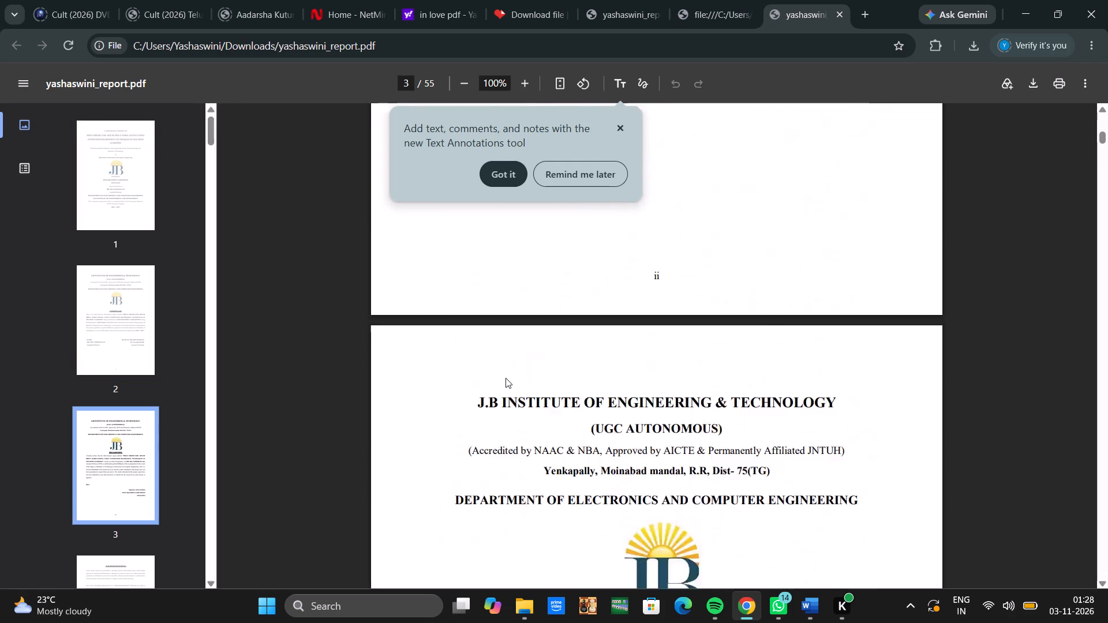
scroll(506, 378, down, 9)
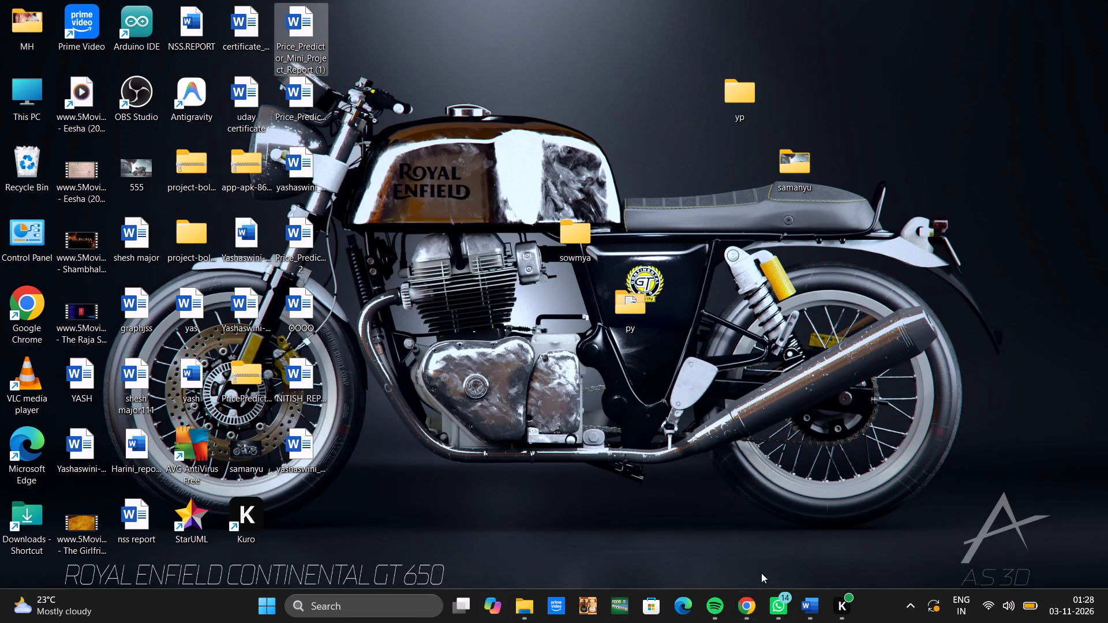
click(748, 580)
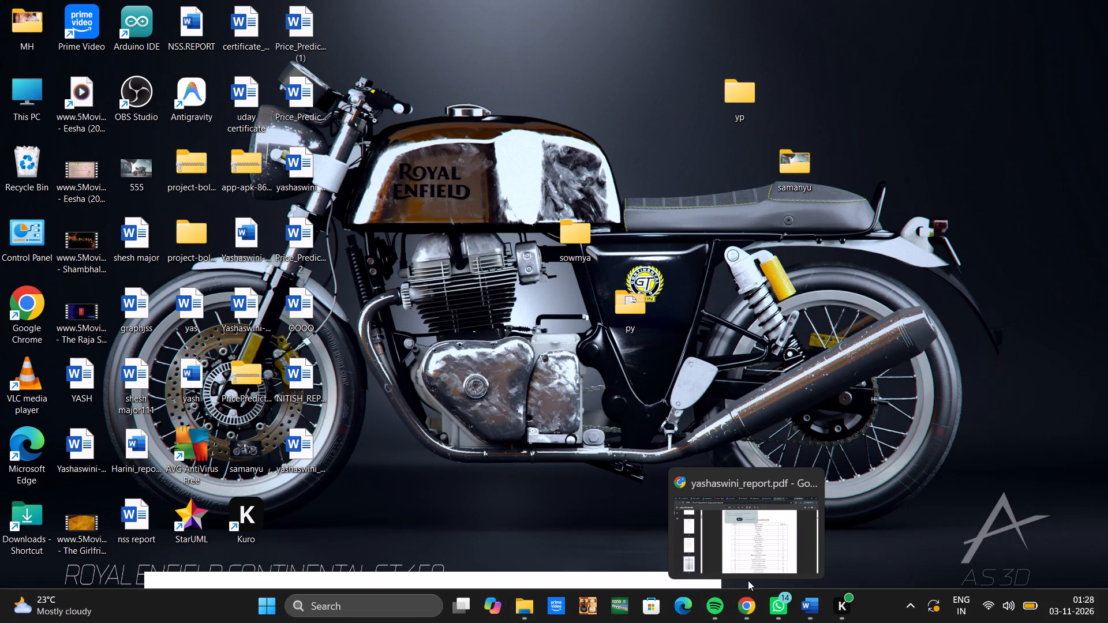
click(747, 556)
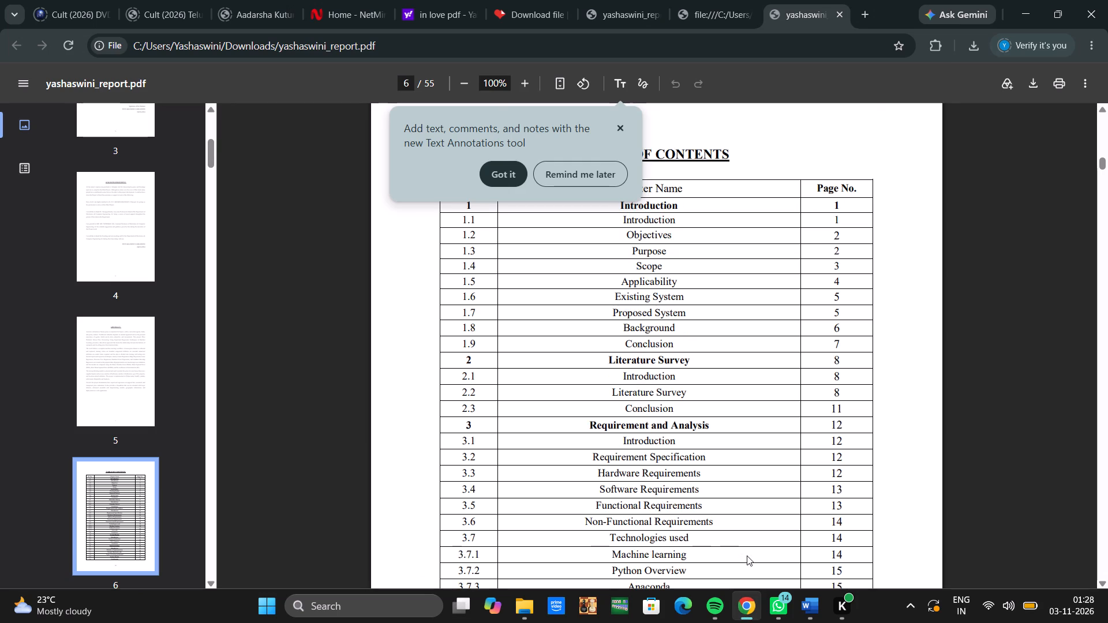
scroll(747, 556, down, 14)
scroll(747, 556, down, 16)
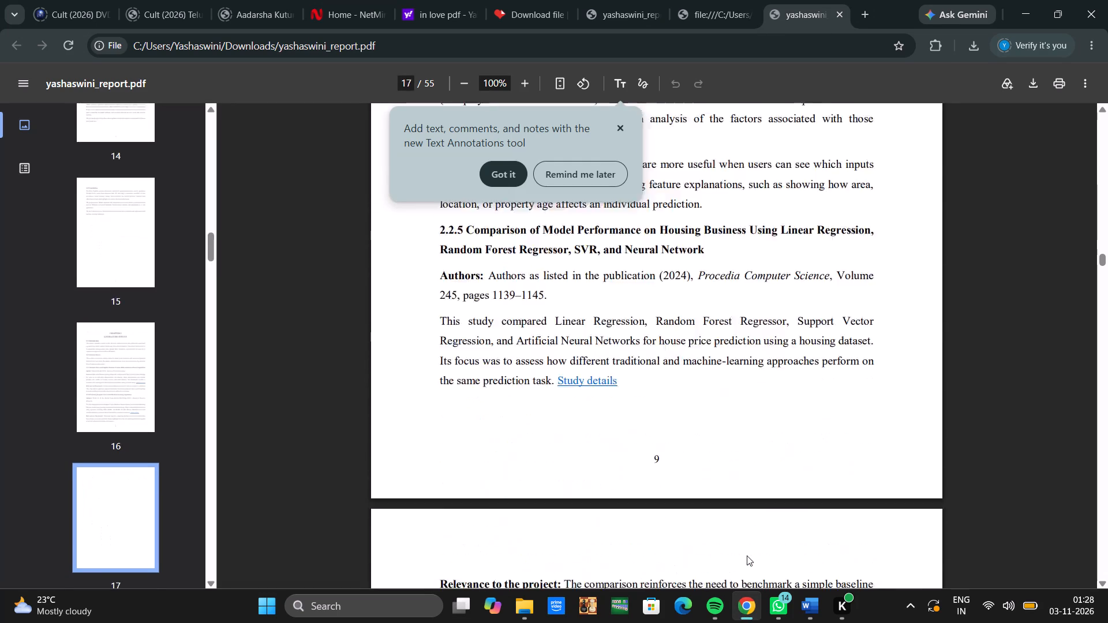
scroll(747, 556, down, 8)
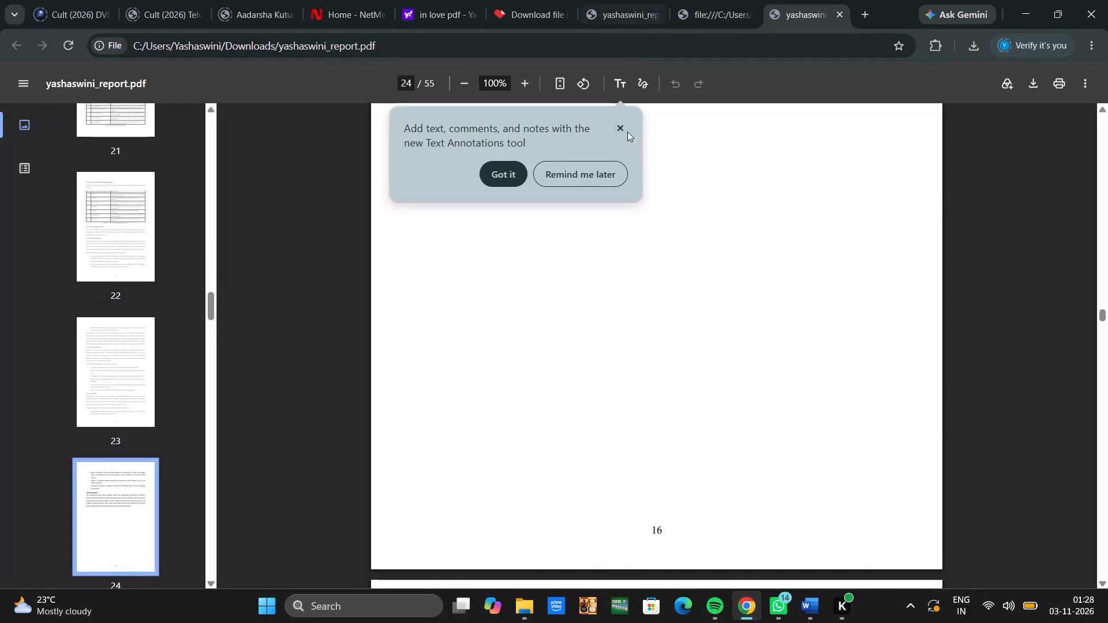
click(622, 124)
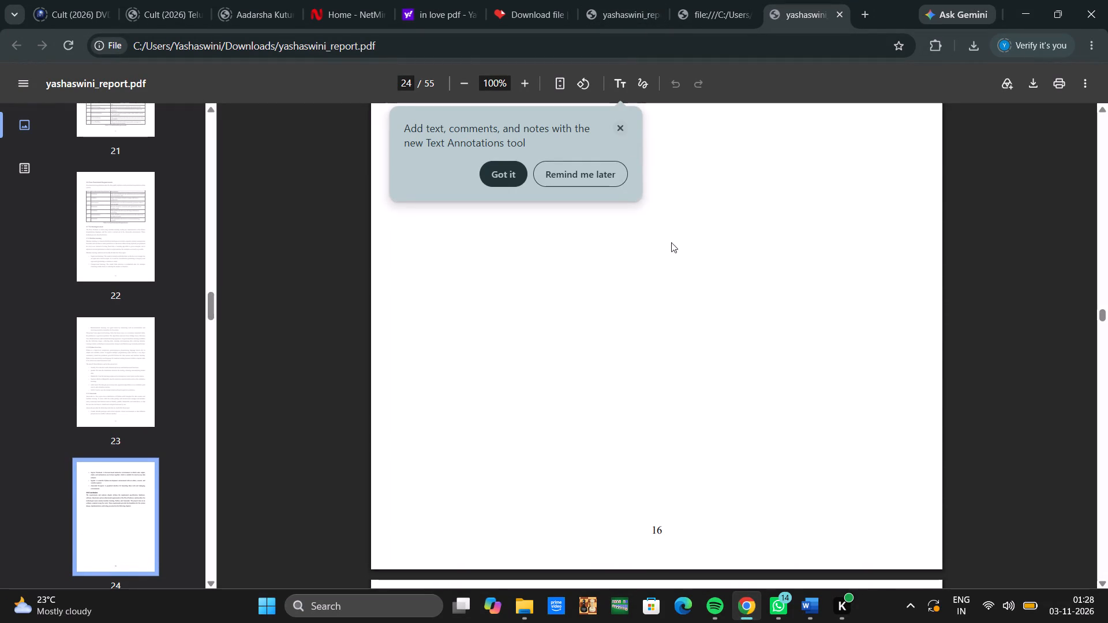
scroll(675, 257, up, 16)
scroll(675, 257, up, 20)
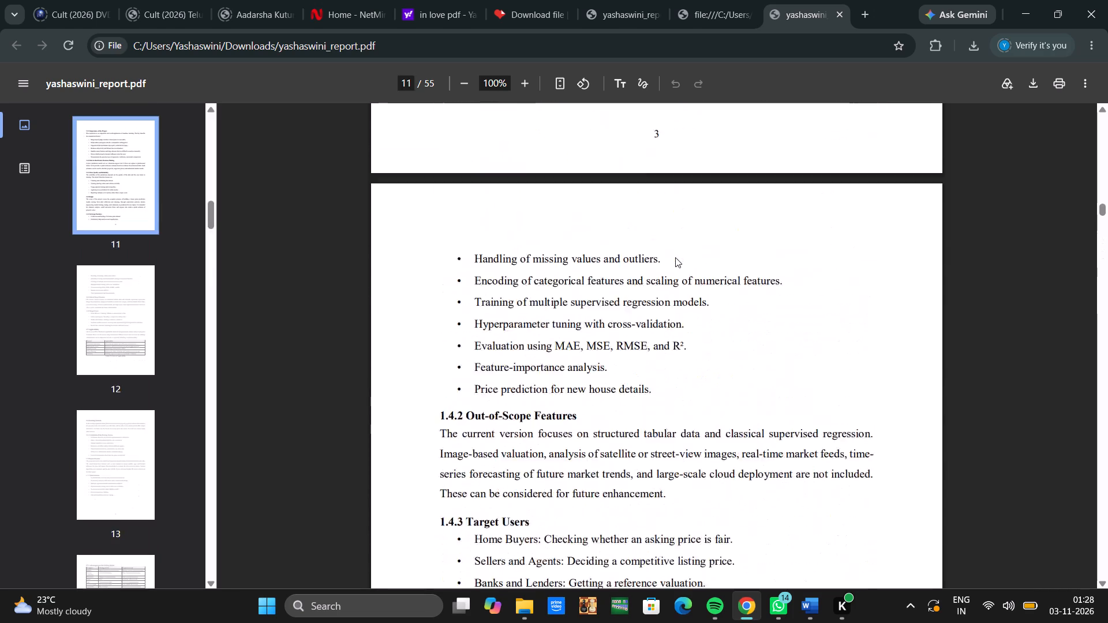
scroll(675, 257, up, 19)
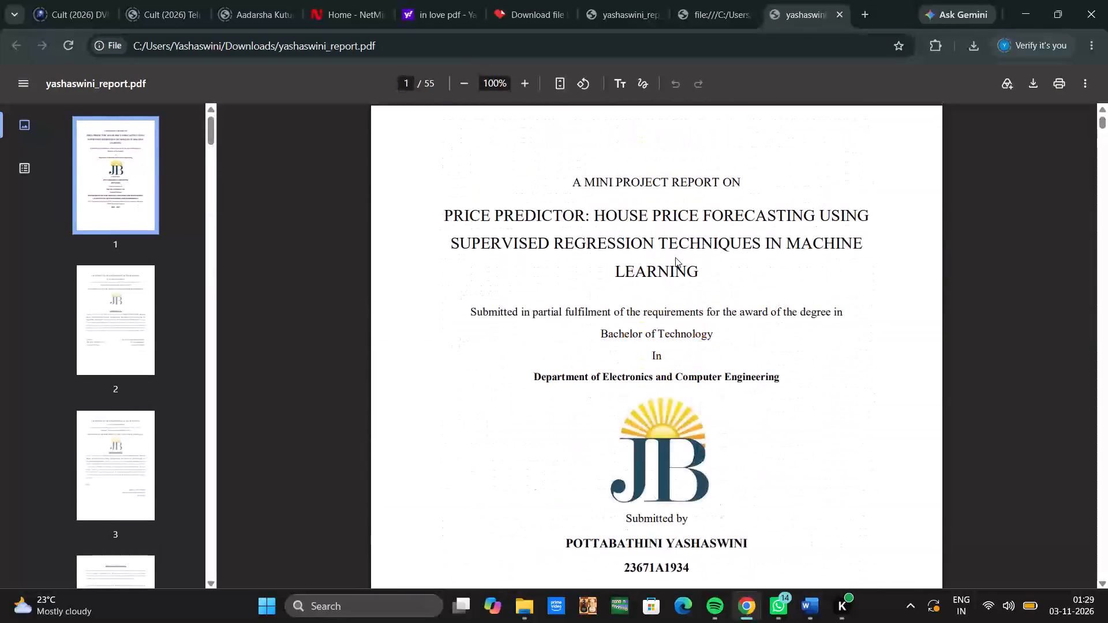
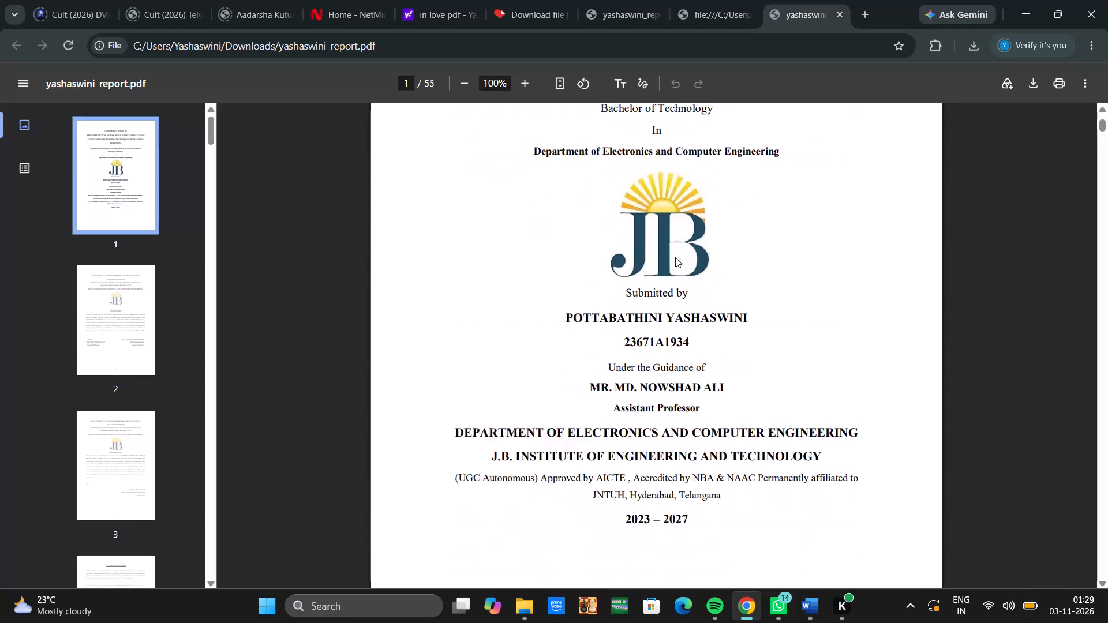
Review the report PDF from its cover and declaration through the contents to the opening sections of Chapter 1.
scroll(675, 257, down, 8)
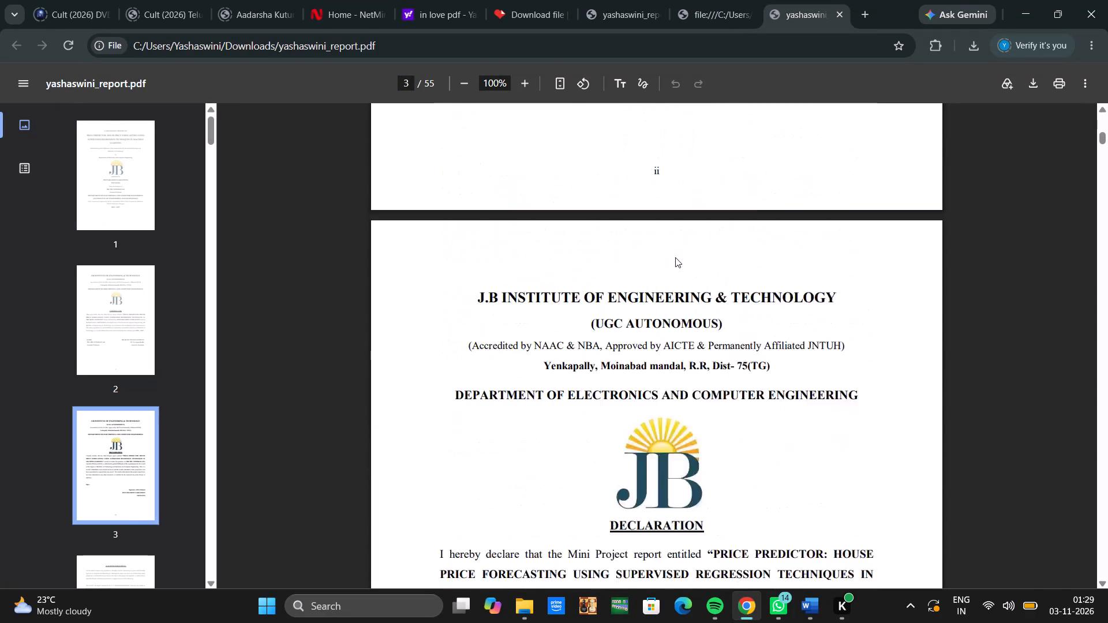
scroll(675, 257, down, 13)
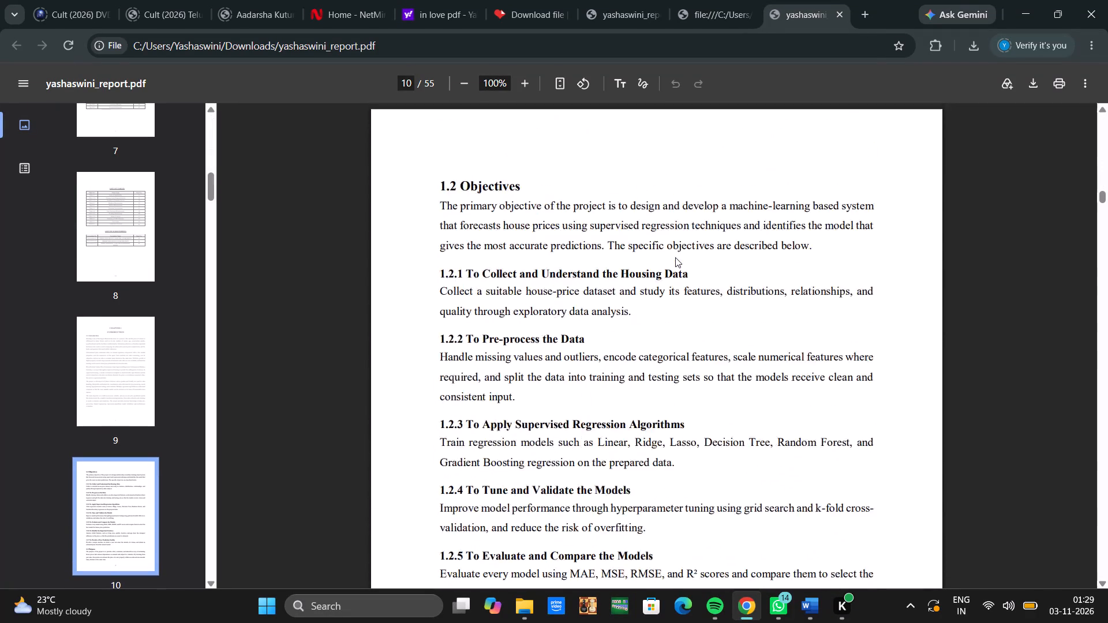
scroll(675, 257, down, 3)
scroll(675, 257, up, 5)
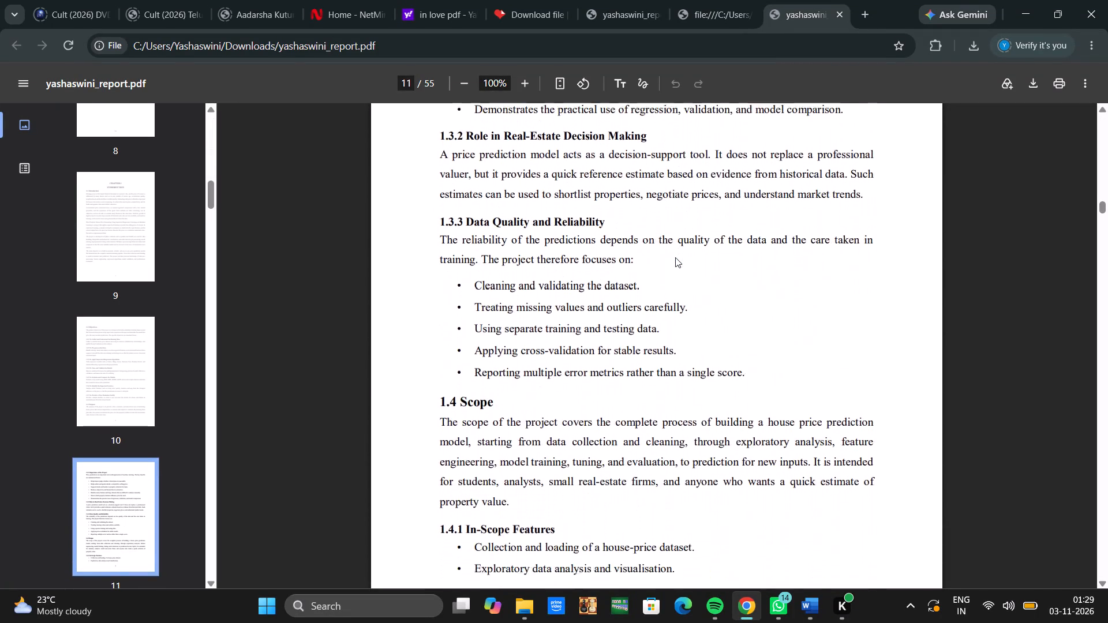
scroll(675, 257, up, 3)
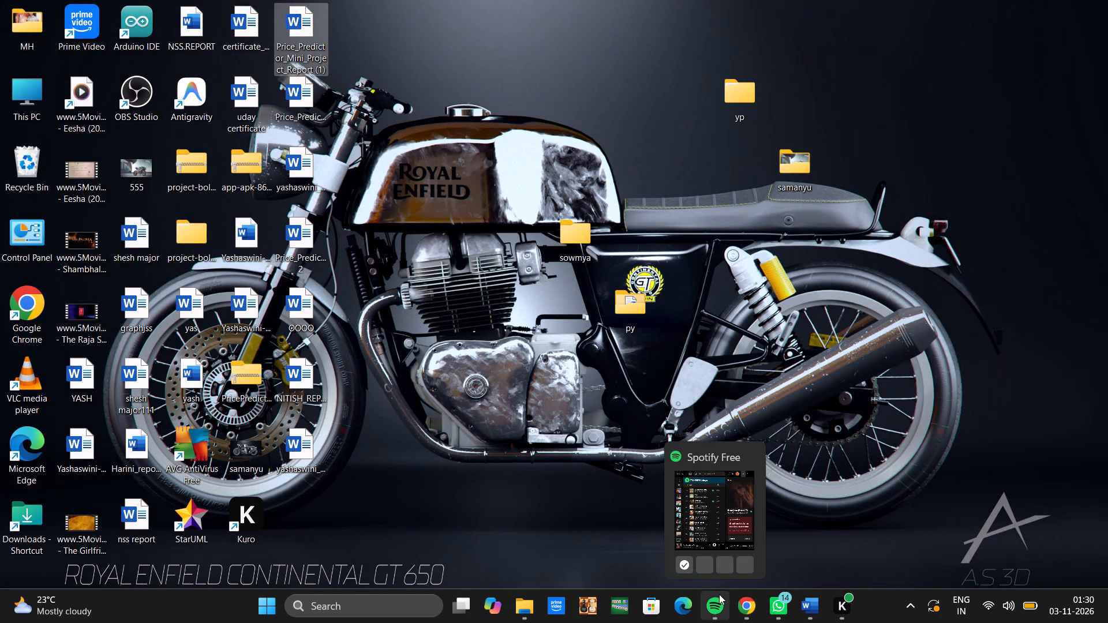
Return to the report PDF in Chrome and review Chapter 1 from the introduction to the background section.
click(743, 601)
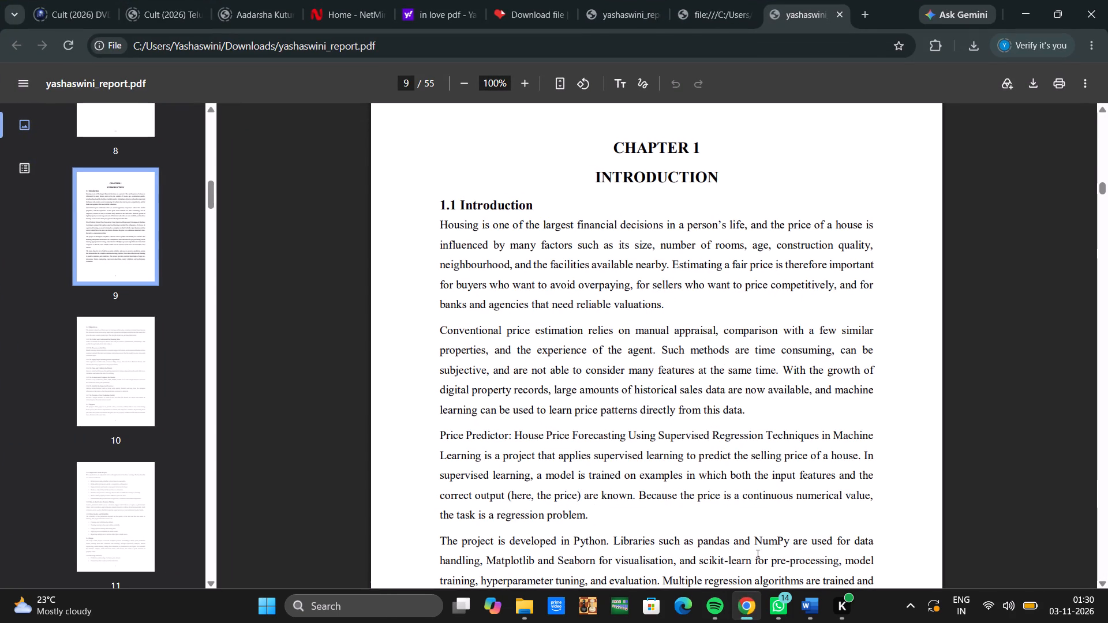
scroll(733, 392, down, 8)
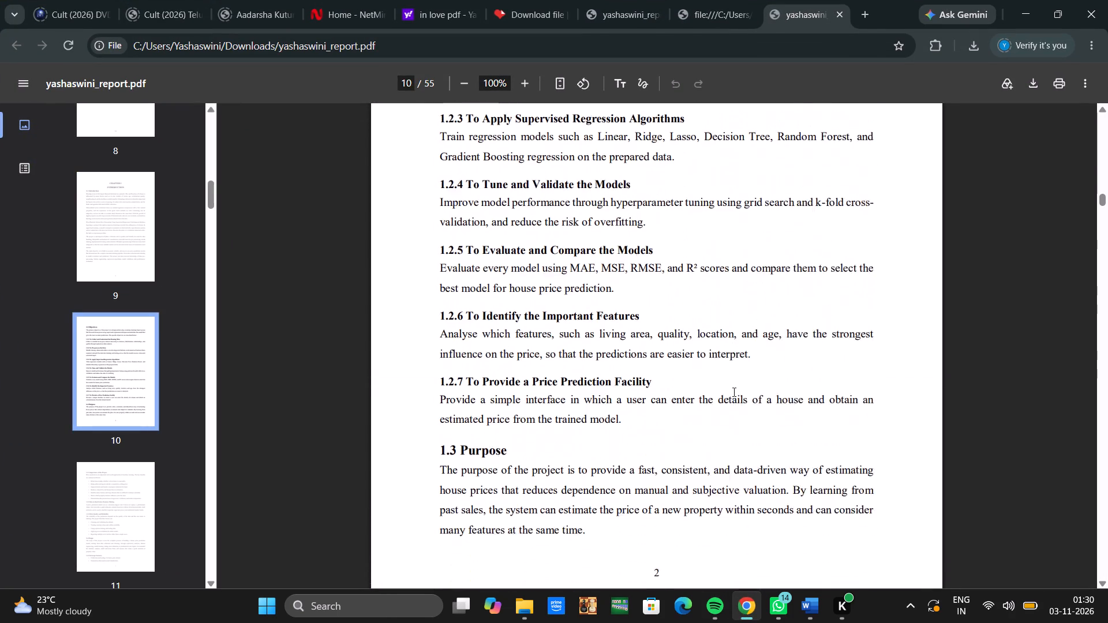
scroll(733, 392, down, 5)
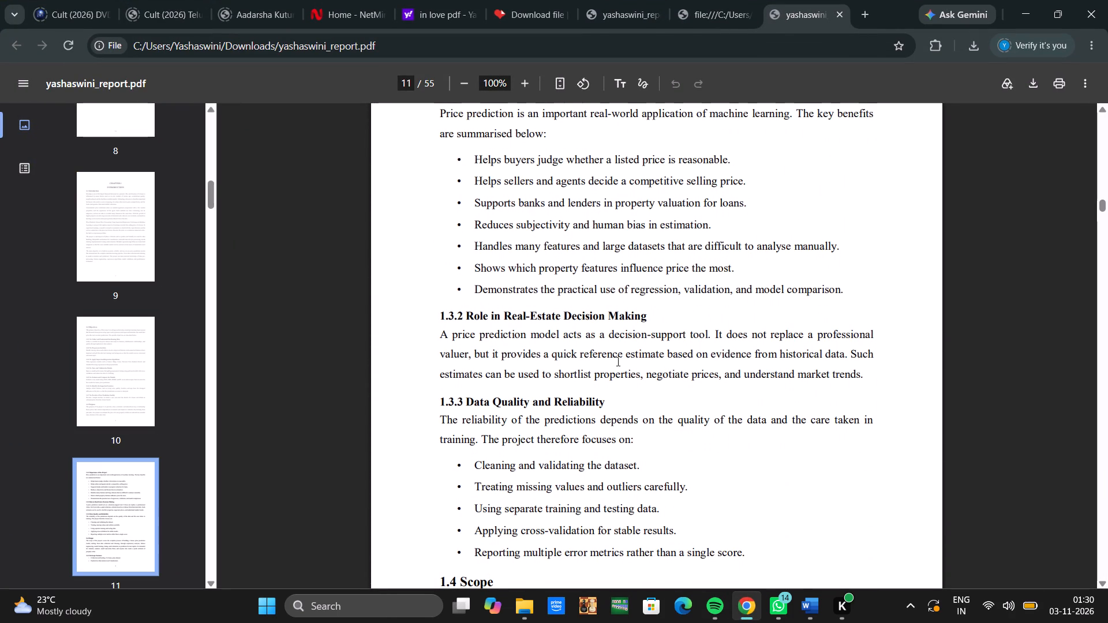
scroll(617, 363, down, 5)
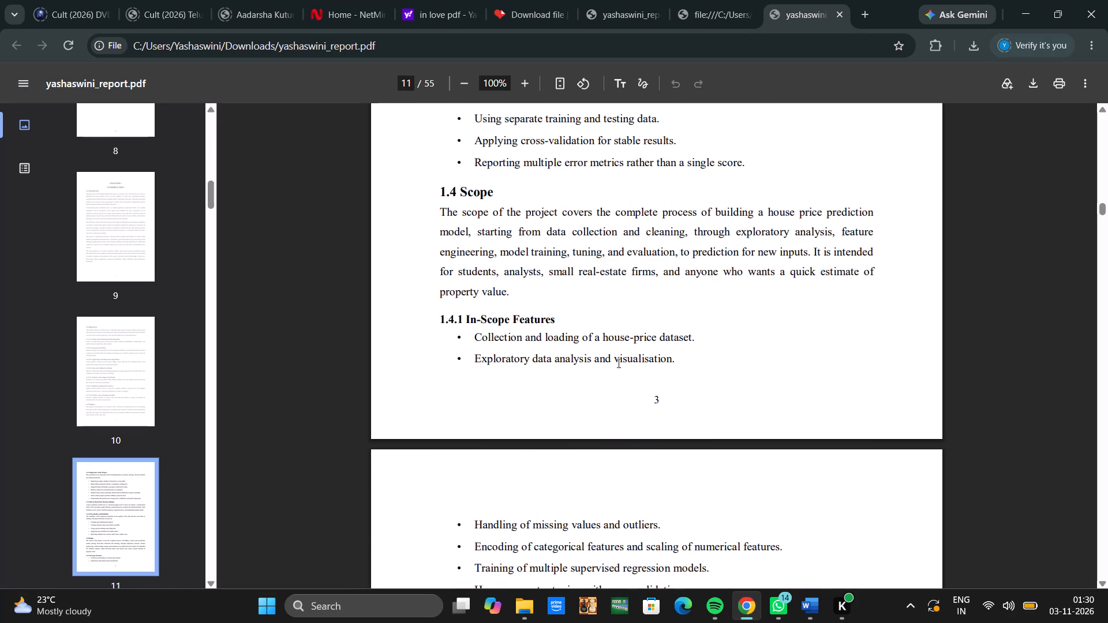
scroll(617, 363, down, 14)
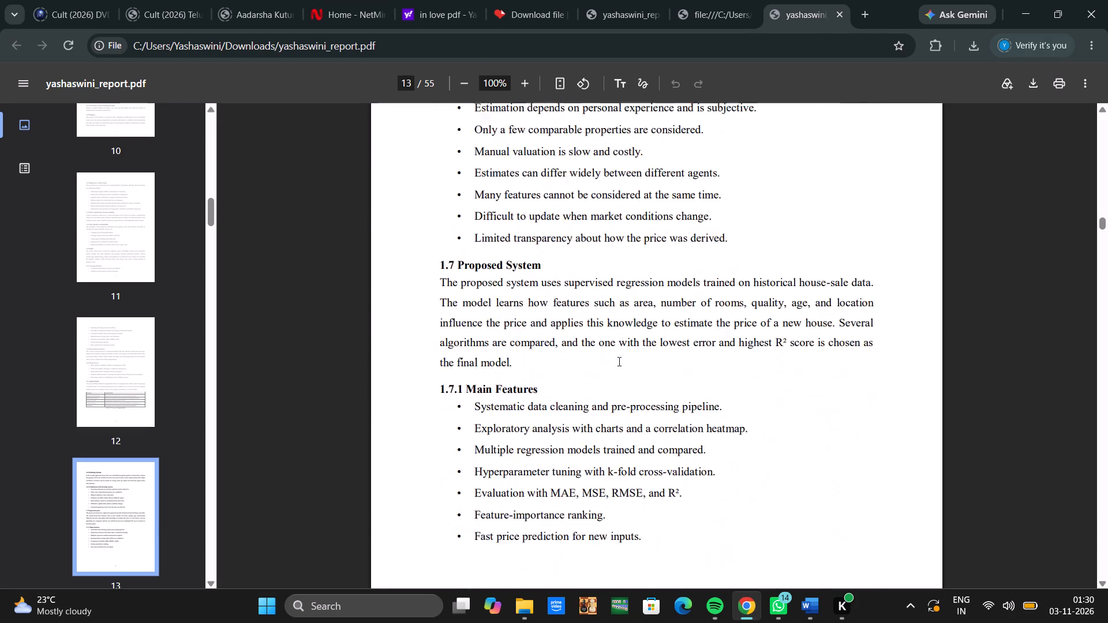
scroll(618, 361, down, 7)
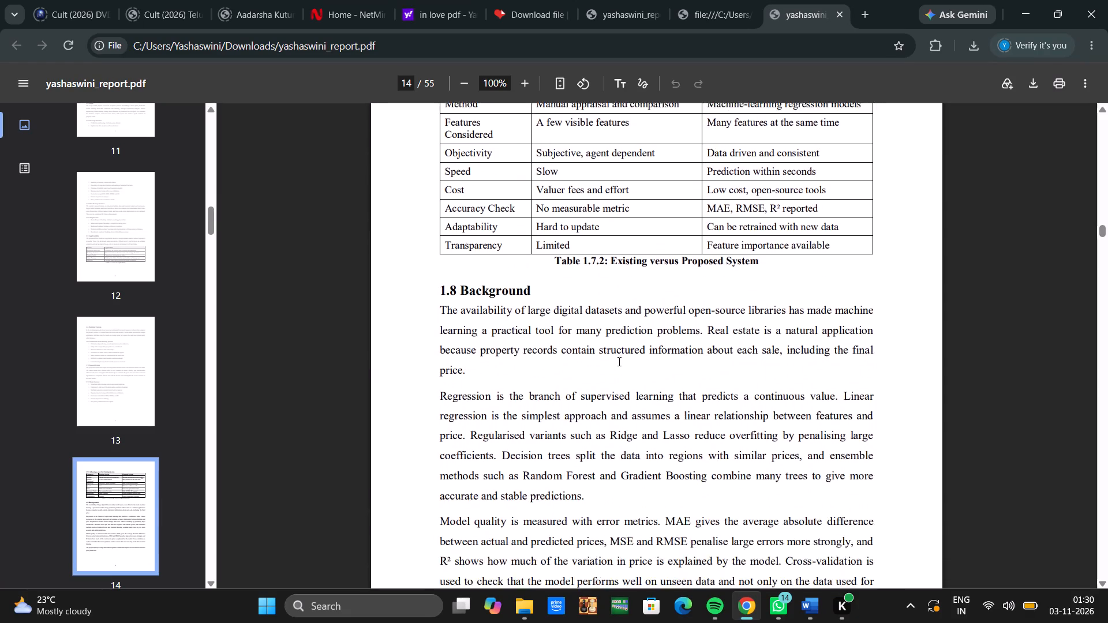
Review the Chapter 2 literature survey in the PDF, including its study entries, summary table and conclusion.
scroll(618, 361, down, 8)
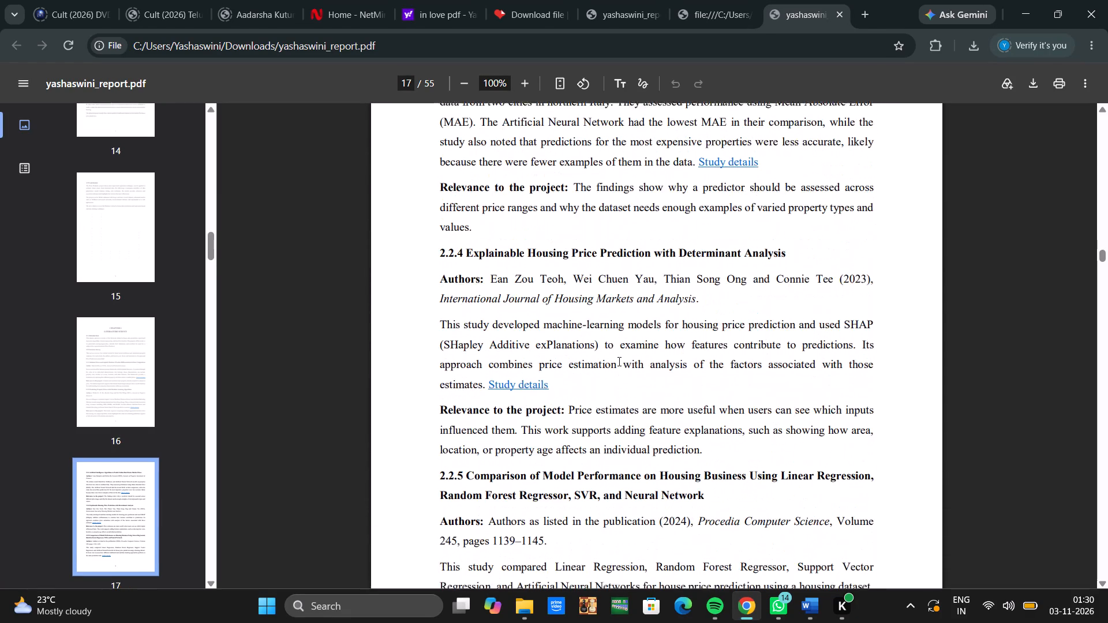
scroll(618, 361, down, 9)
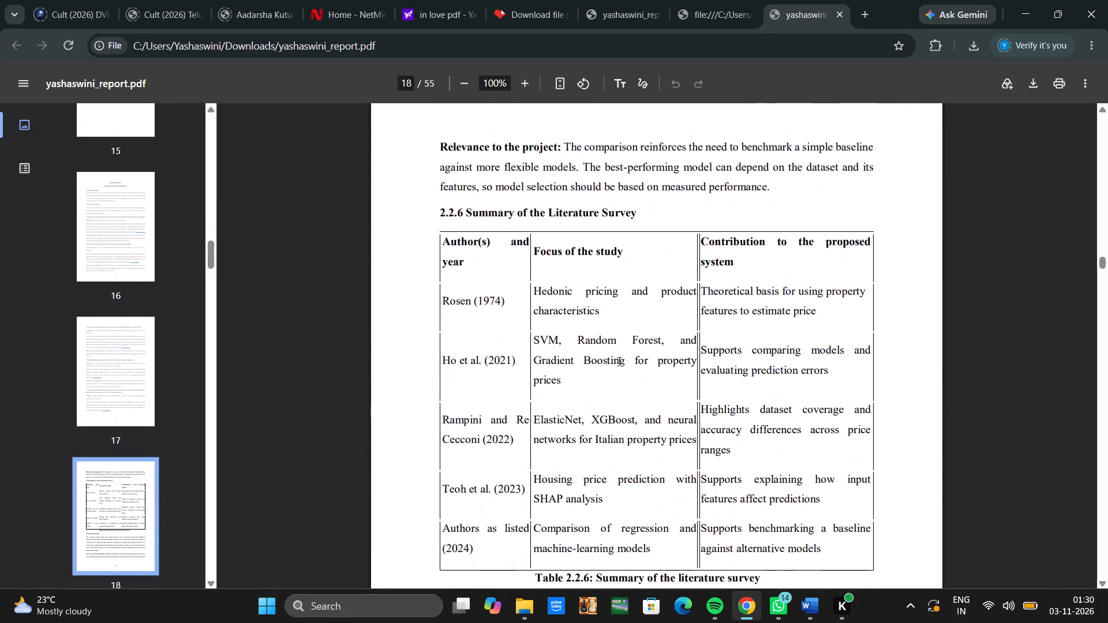
scroll(618, 361, down, 3)
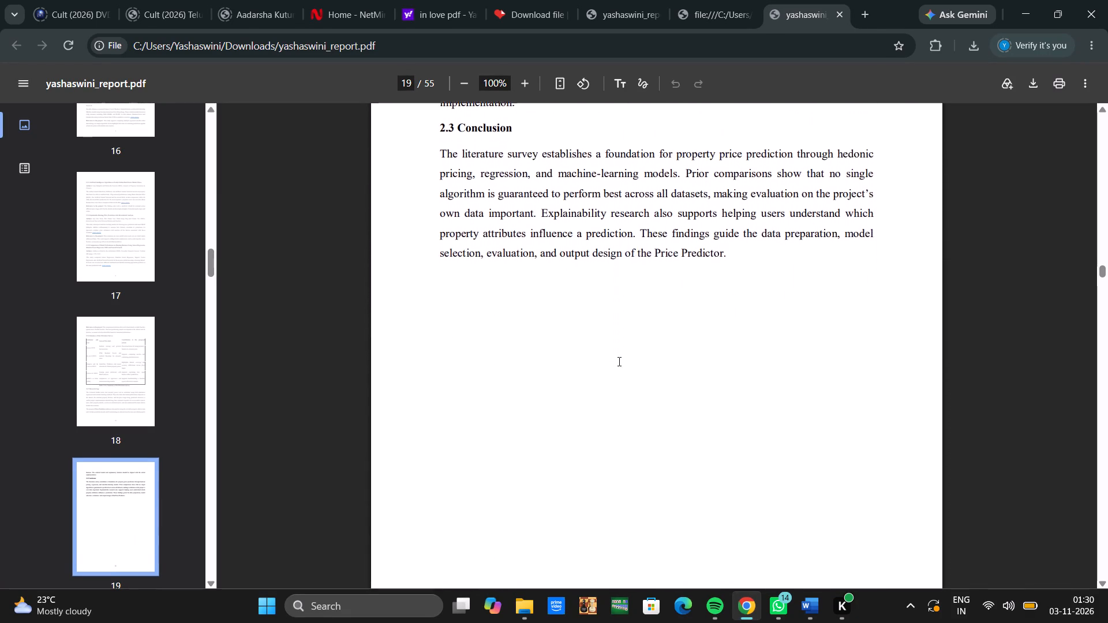
Review Chapter 3, Requirement and Analysis, checking its requirement tables, technologies section and conclusion.
scroll(618, 361, down, 5)
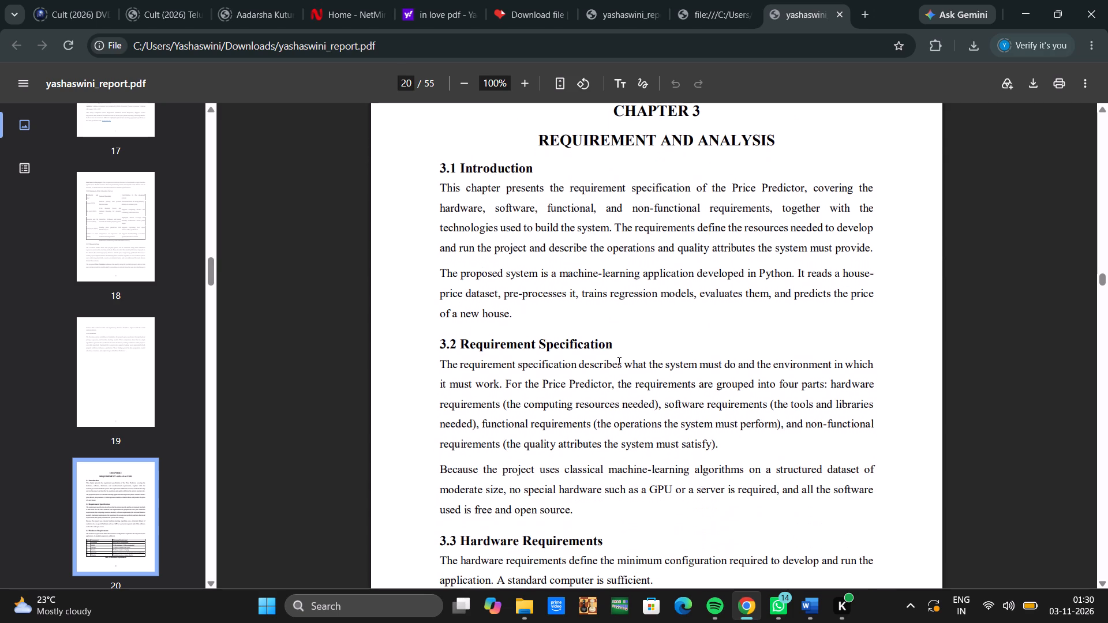
scroll(618, 361, down, 3)
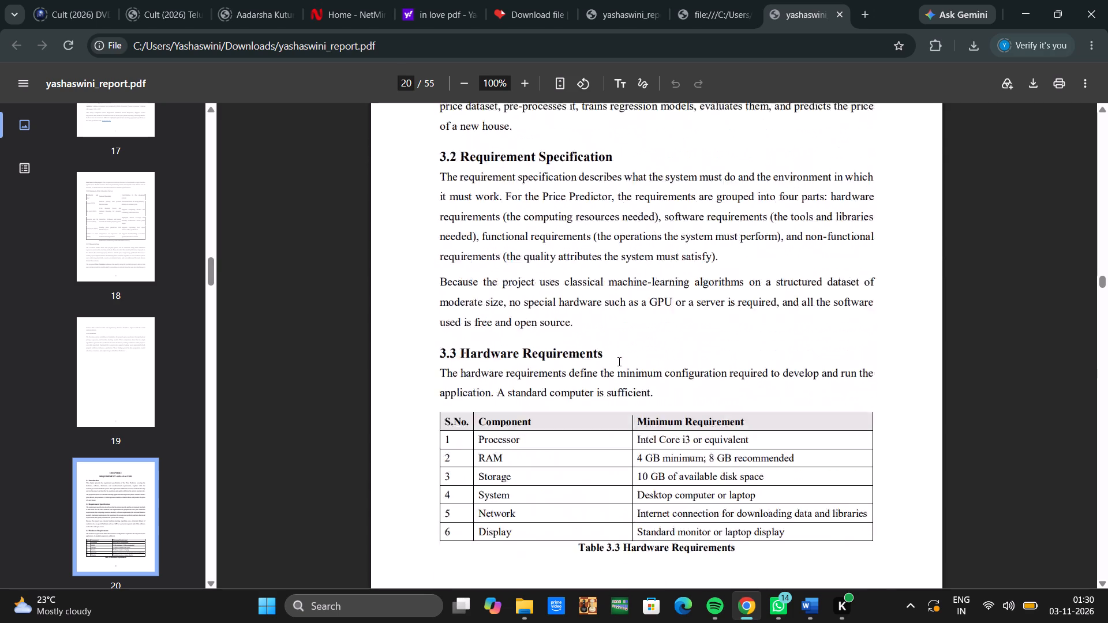
scroll(618, 361, down, 5)
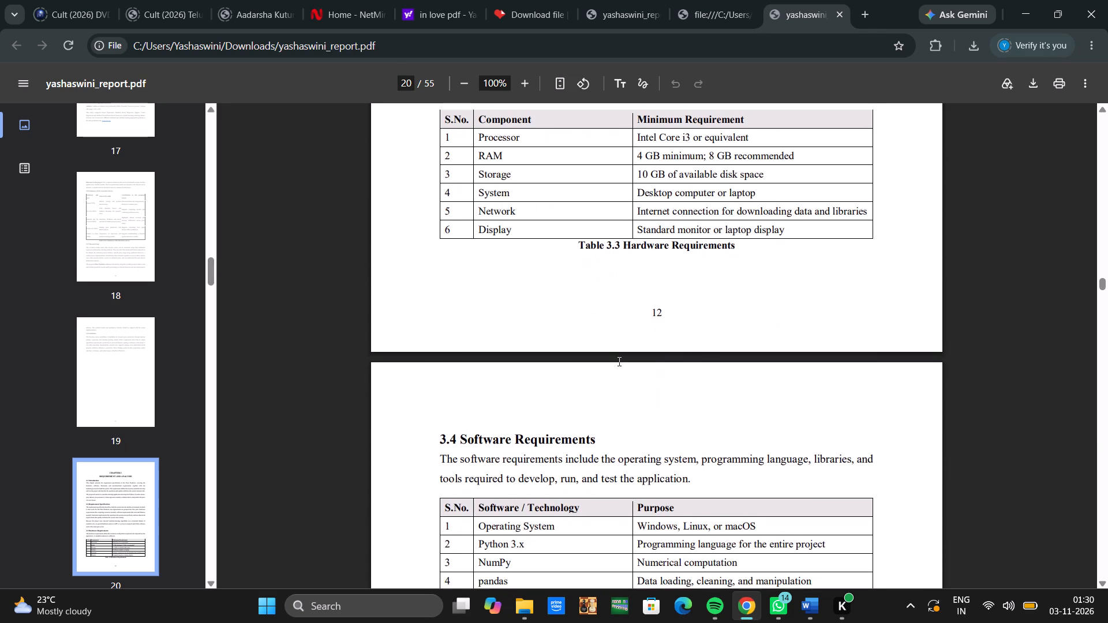
scroll(618, 361, down, 4)
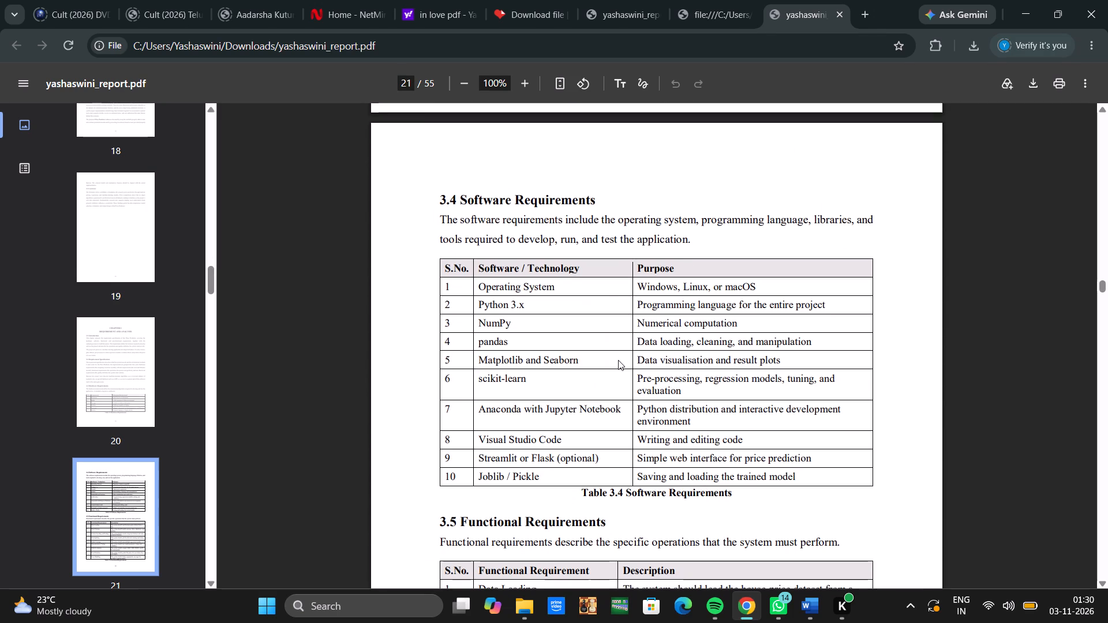
scroll(618, 360, down, 8)
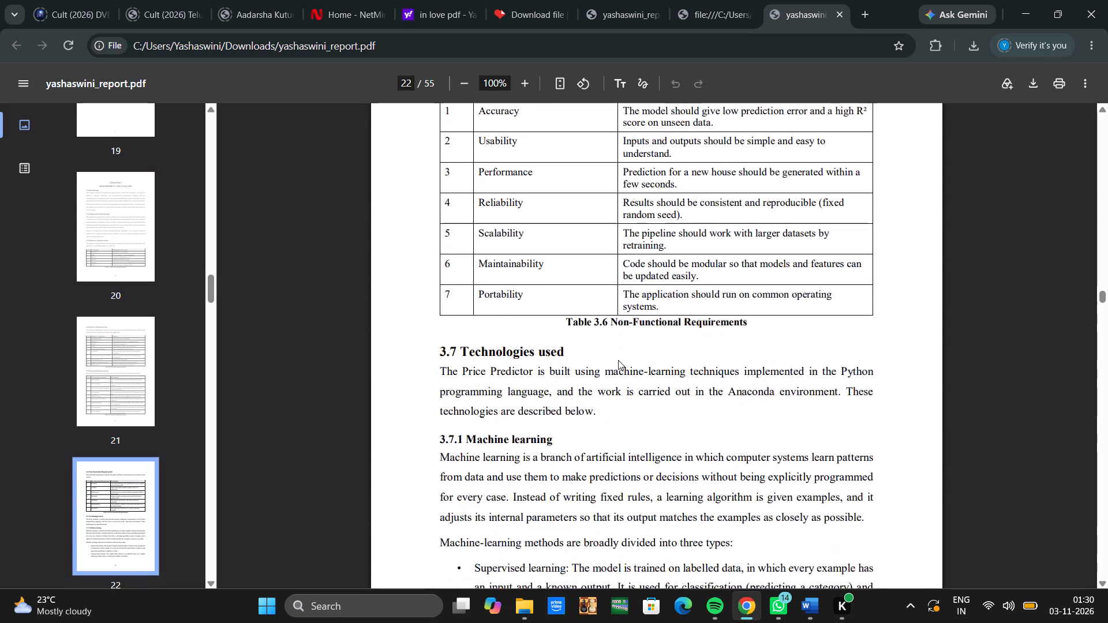
scroll(618, 360, down, 11)
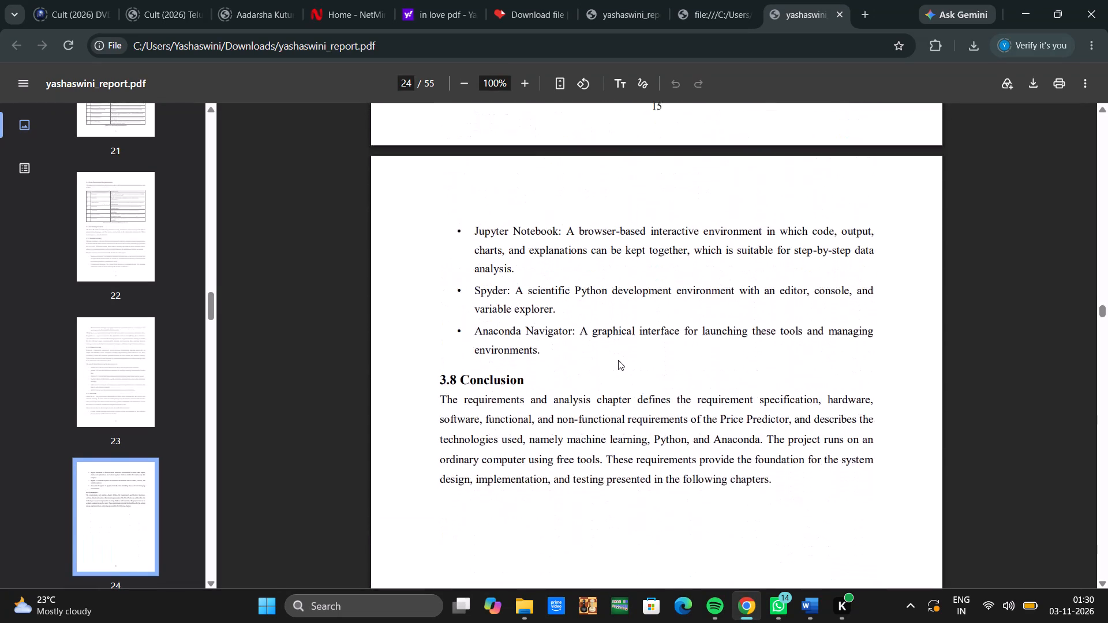
scroll(618, 360, down, 4)
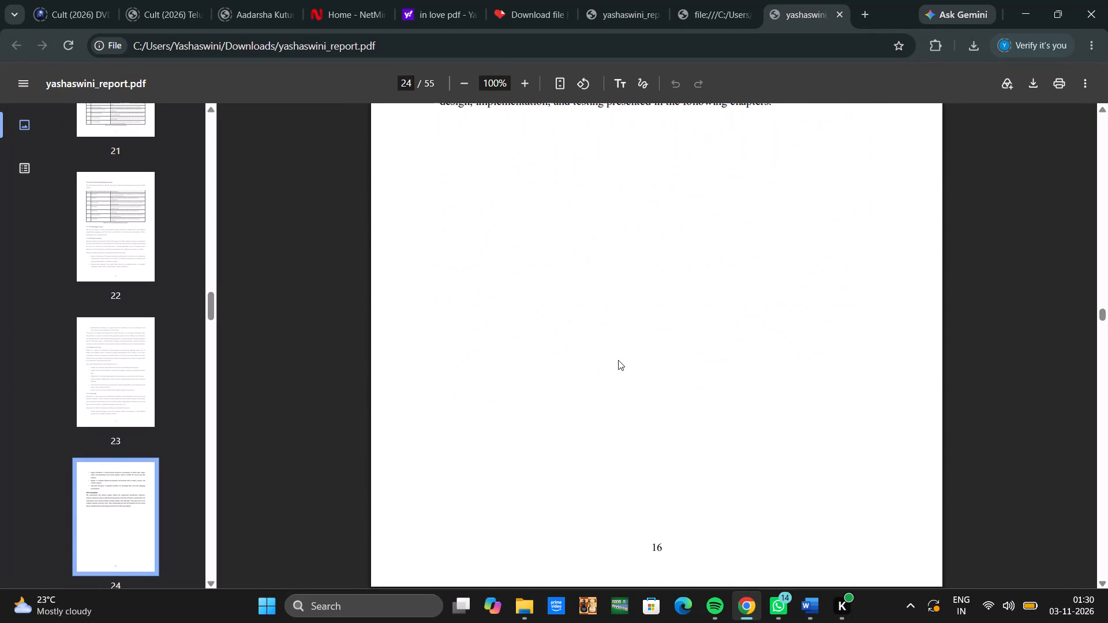
Recheck the page layout of Chapter 1 from its scope section through the start of the Chapter 2 literature survey.
scroll(618, 360, up, 17)
scroll(618, 360, up, 4)
scroll(618, 360, down, 6)
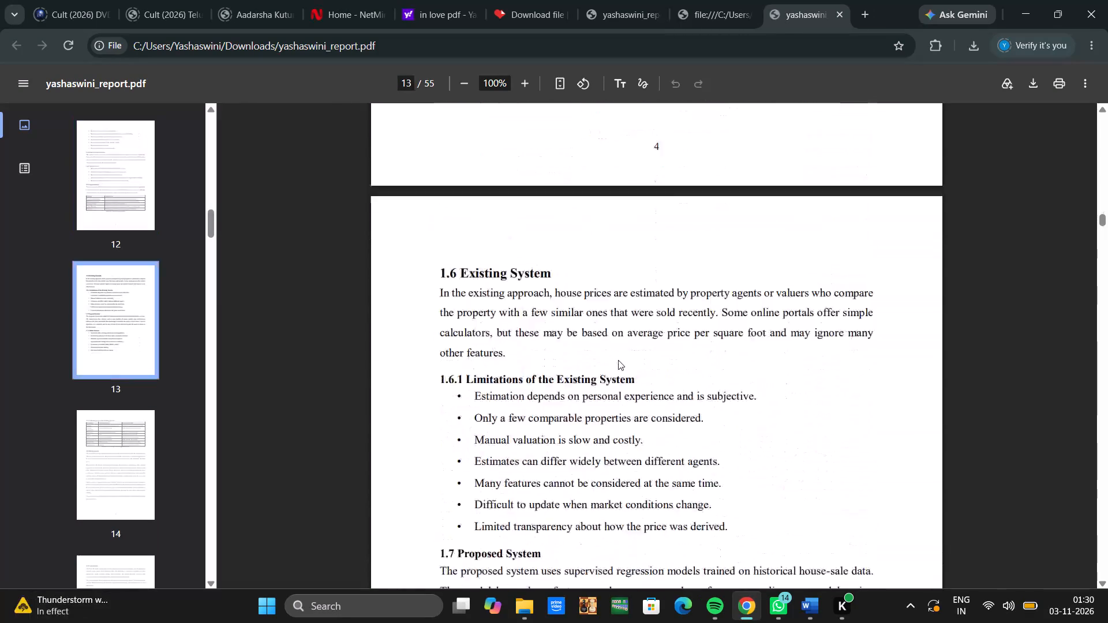
scroll(618, 360, down, 9)
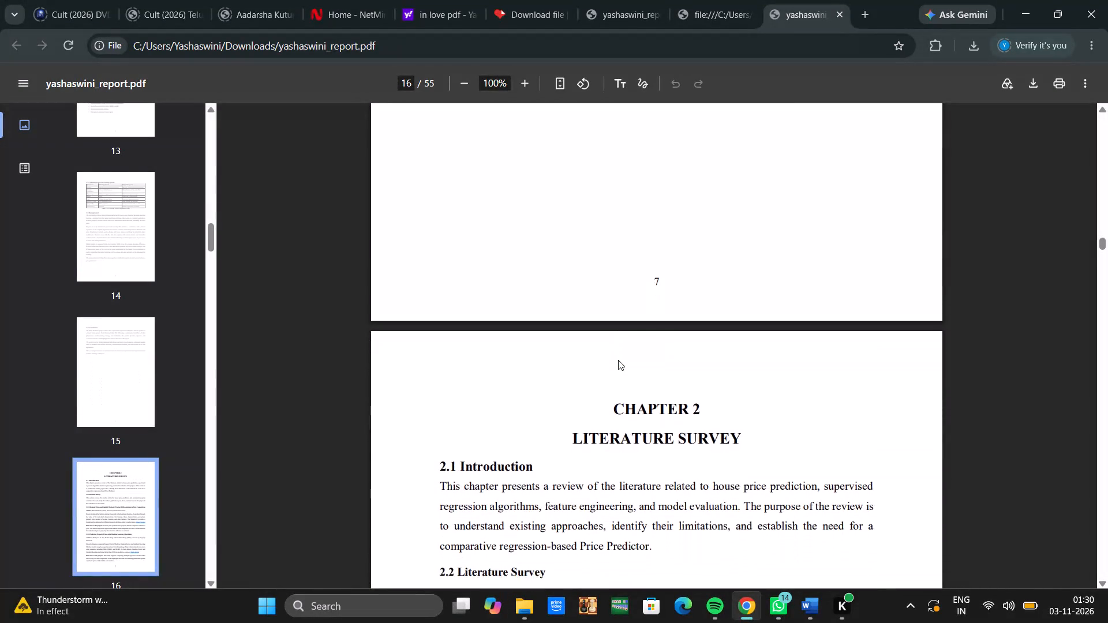
scroll(618, 360, down, 3)
scroll(618, 360, up, 13)
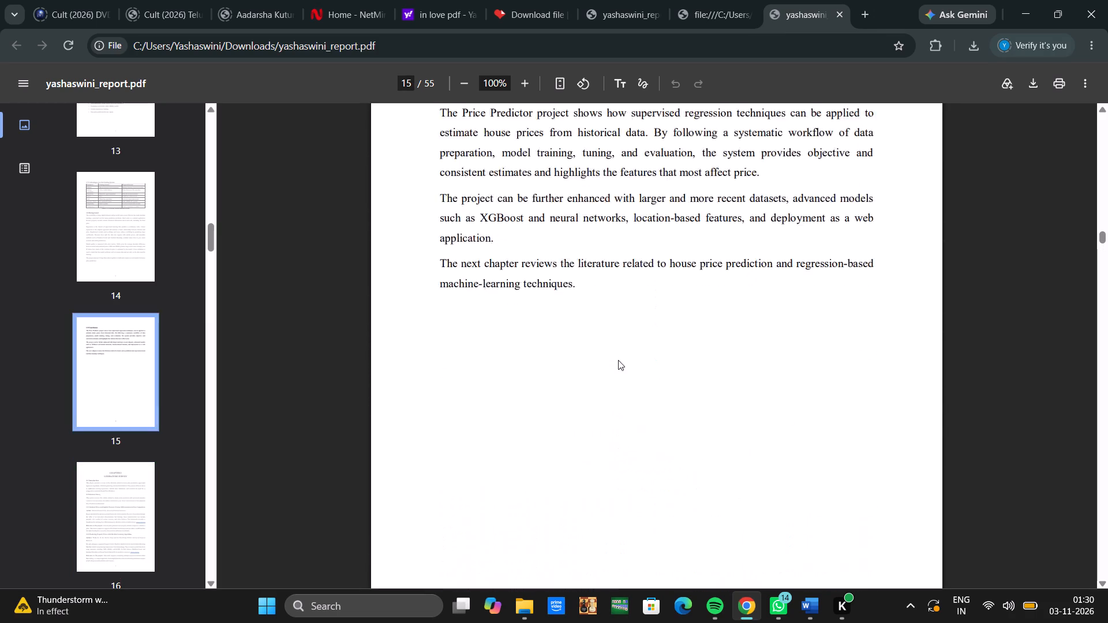
scroll(618, 360, up, 10)
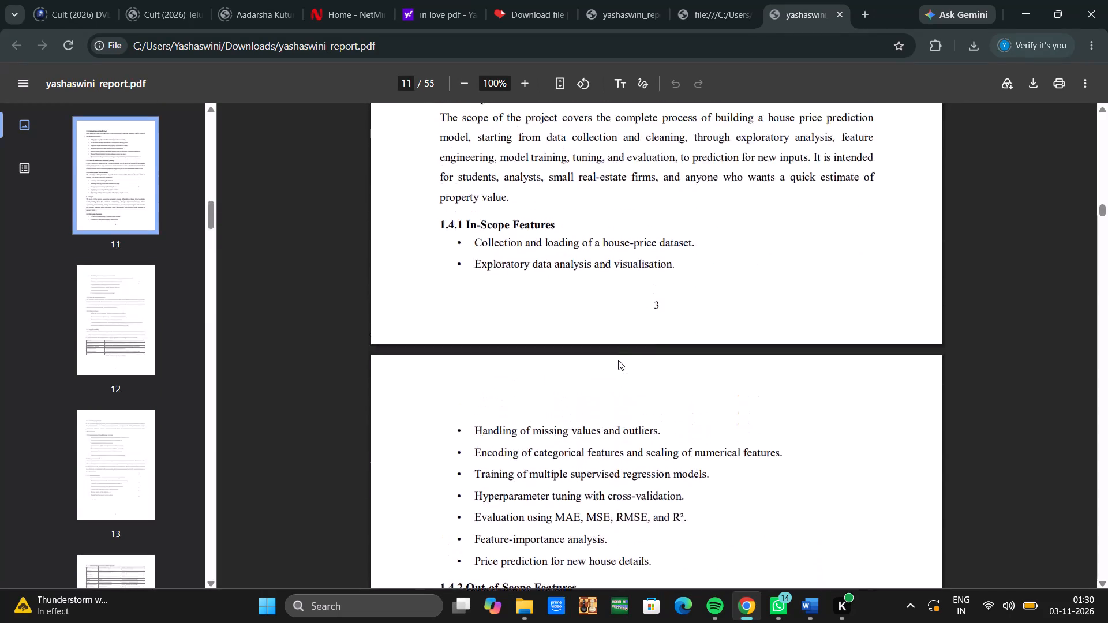
scroll(618, 360, down, 16)
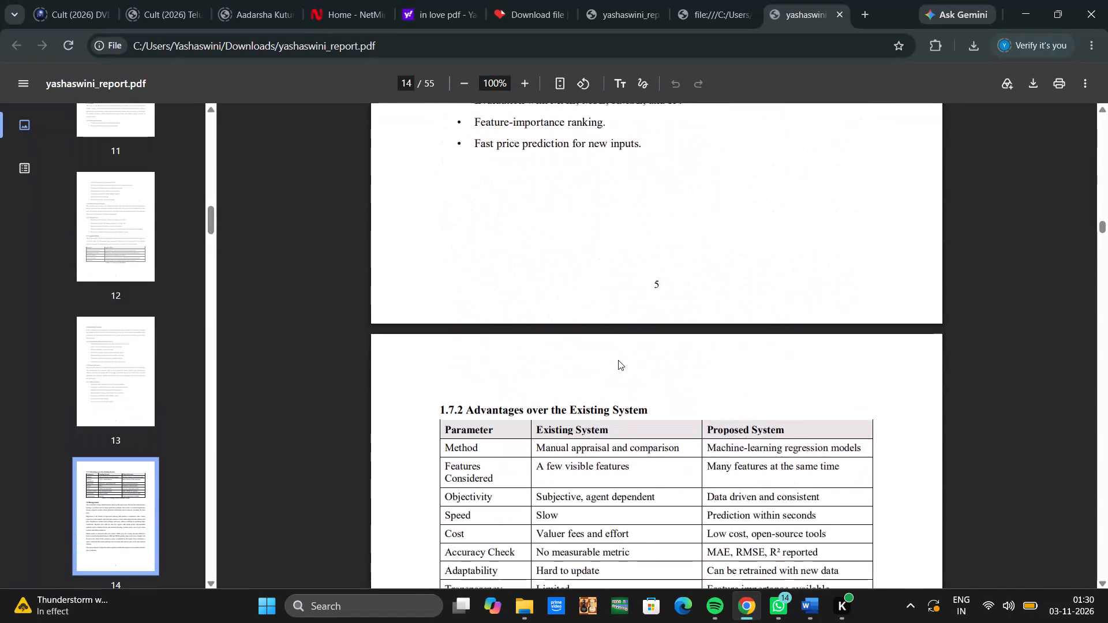
scroll(618, 360, down, 3)
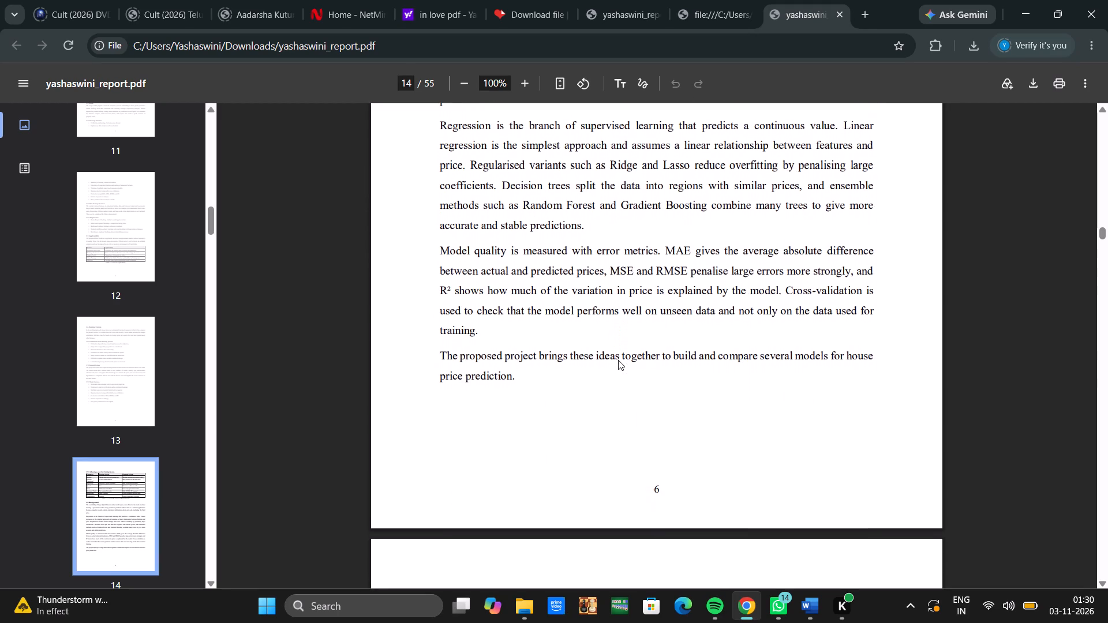
scroll(618, 360, down, 9)
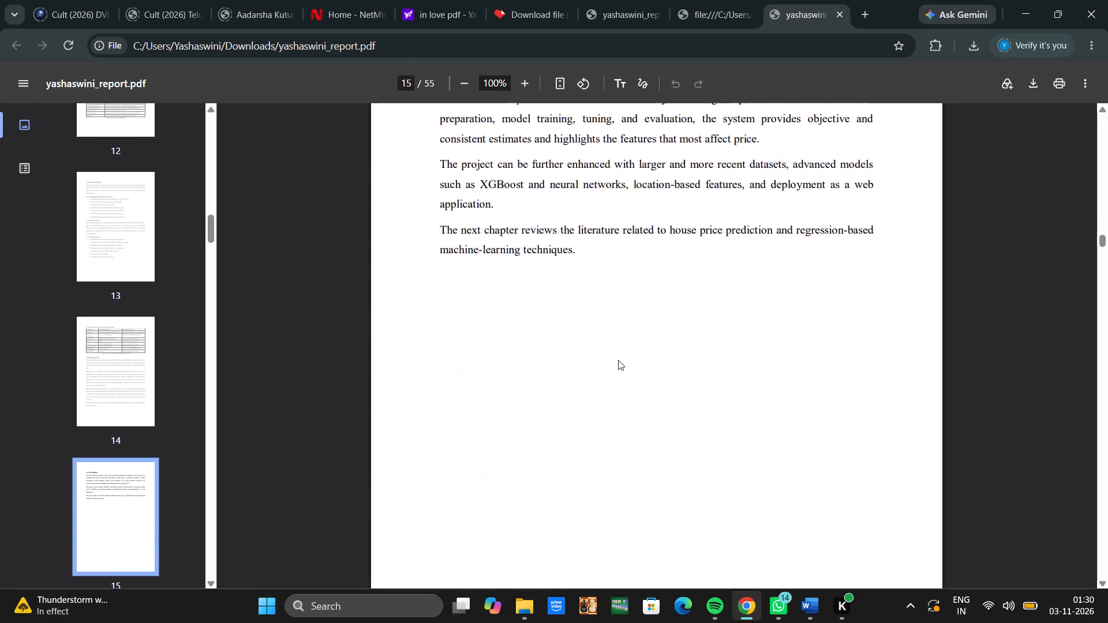
scroll(618, 360, down, 2)
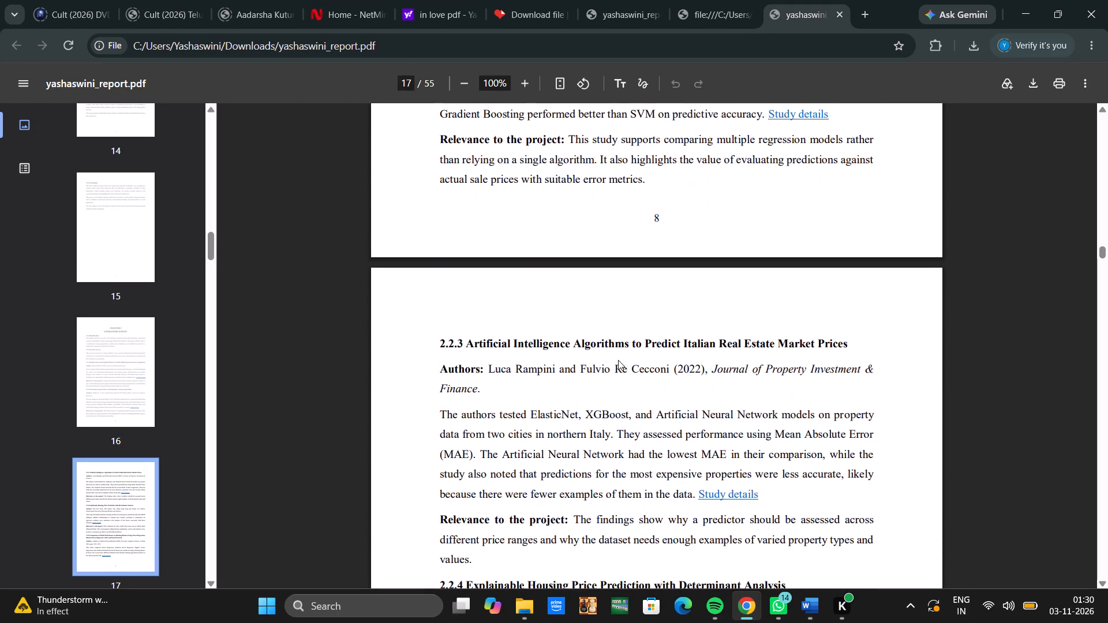
Go back to the PDF's cover and recheck the certificate, declaration, abstract, contents and Chapter 1 introduction up to the objectives.
scroll(618, 360, up, 19)
scroll(618, 360, up, 2)
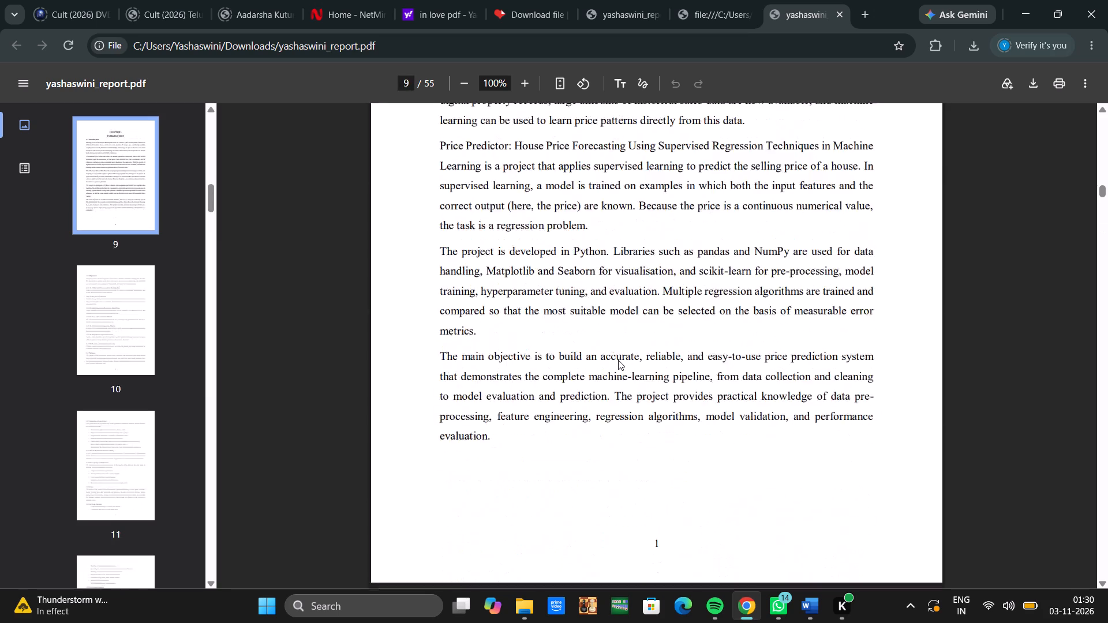
scroll(618, 360, up, 12)
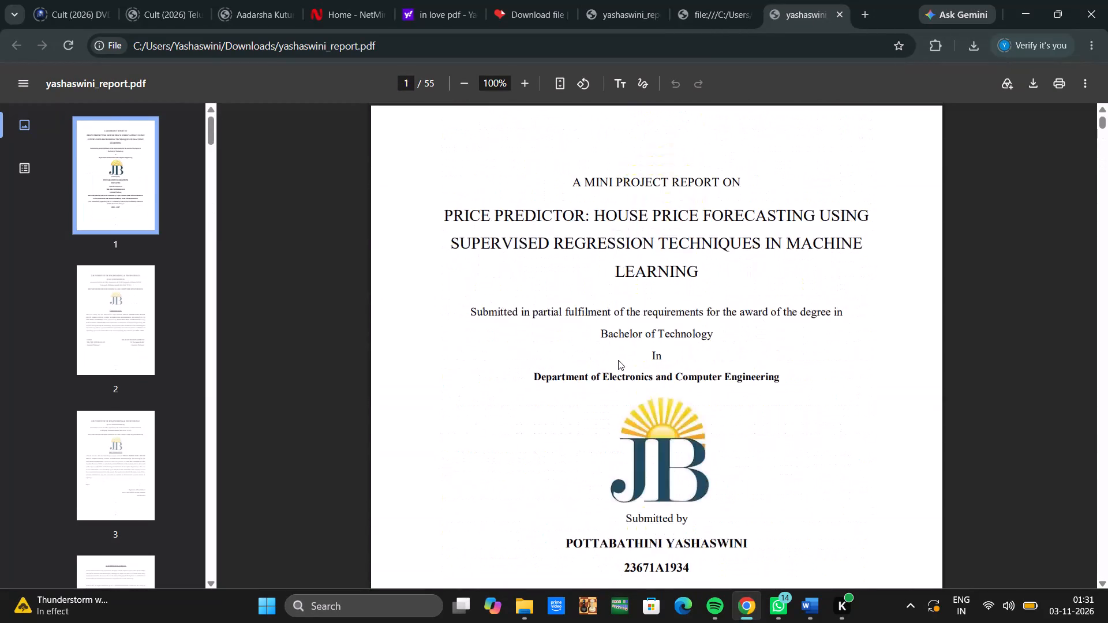
scroll(618, 360, up, 1)
scroll(618, 360, down, 8)
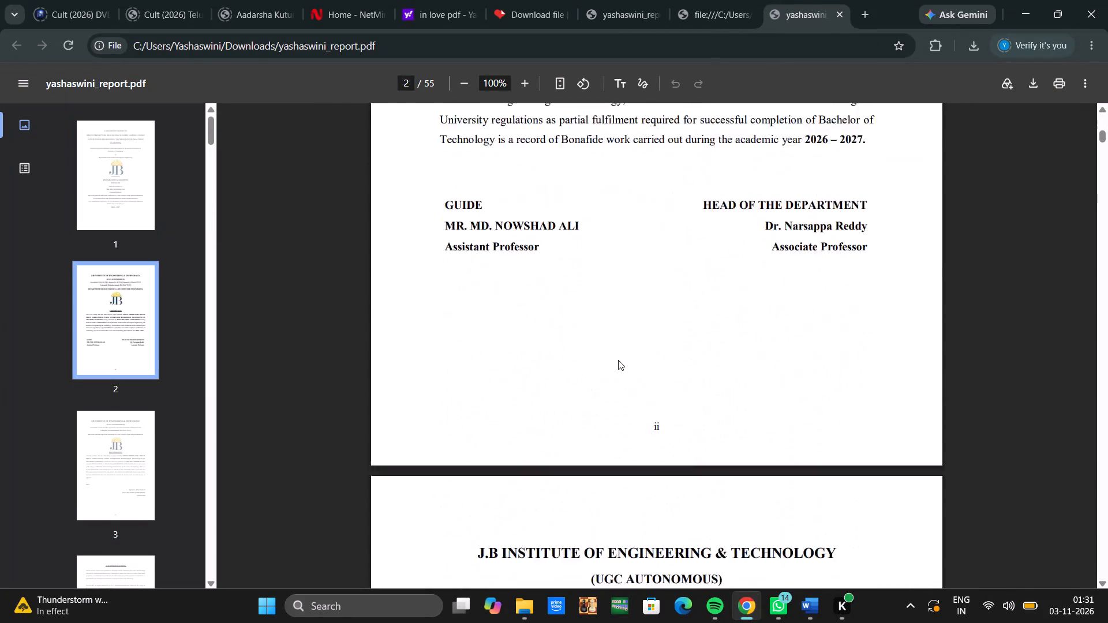
scroll(618, 360, down, 1)
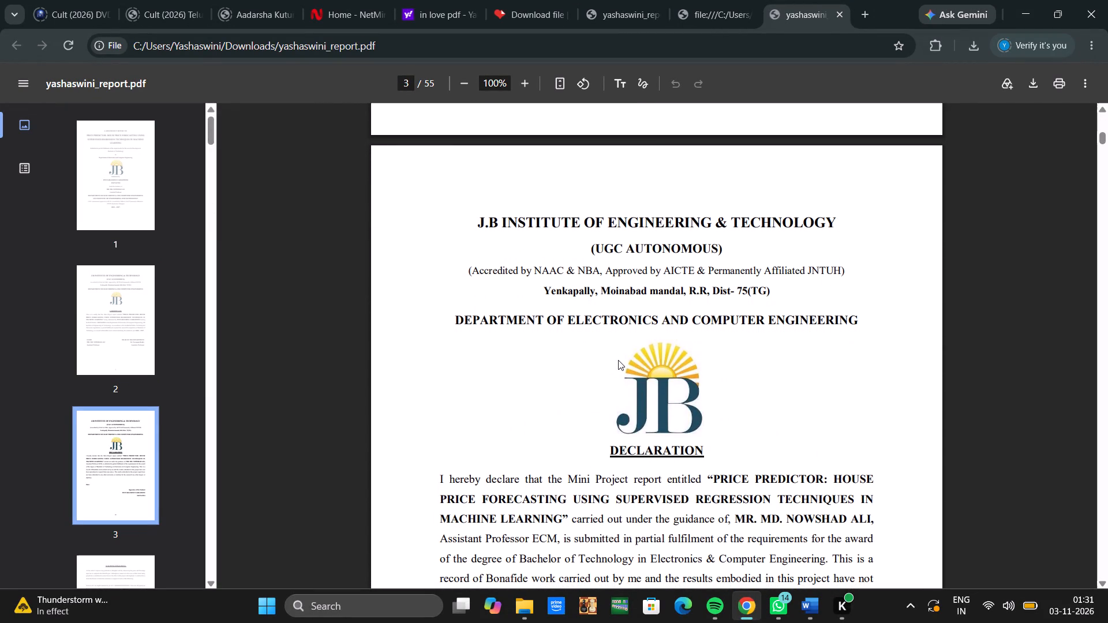
scroll(618, 360, down, 10)
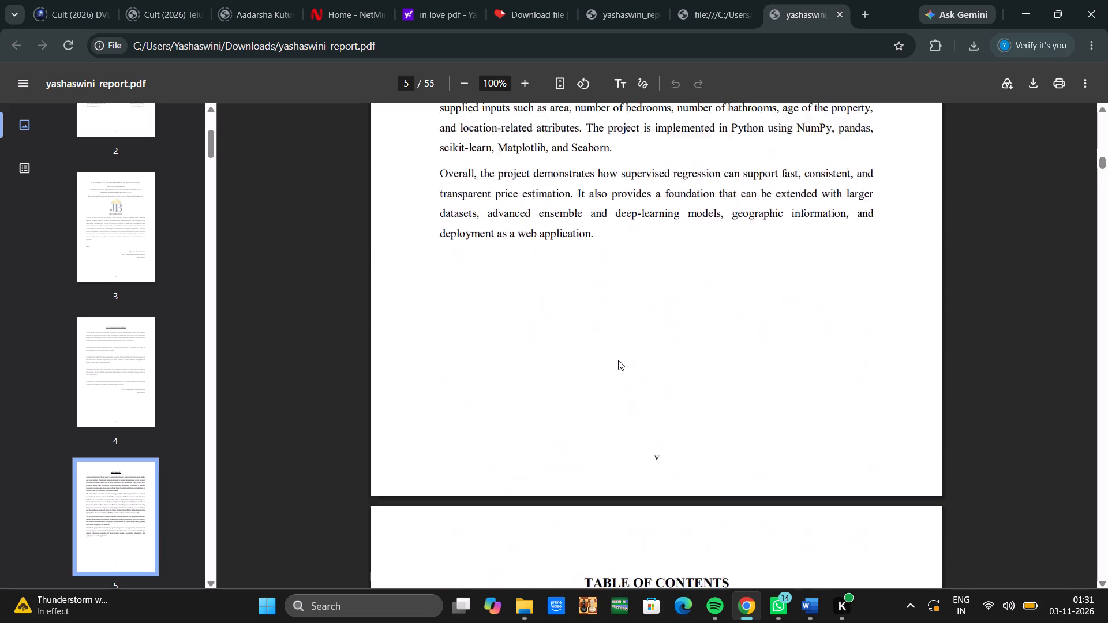
scroll(618, 360, down, 6)
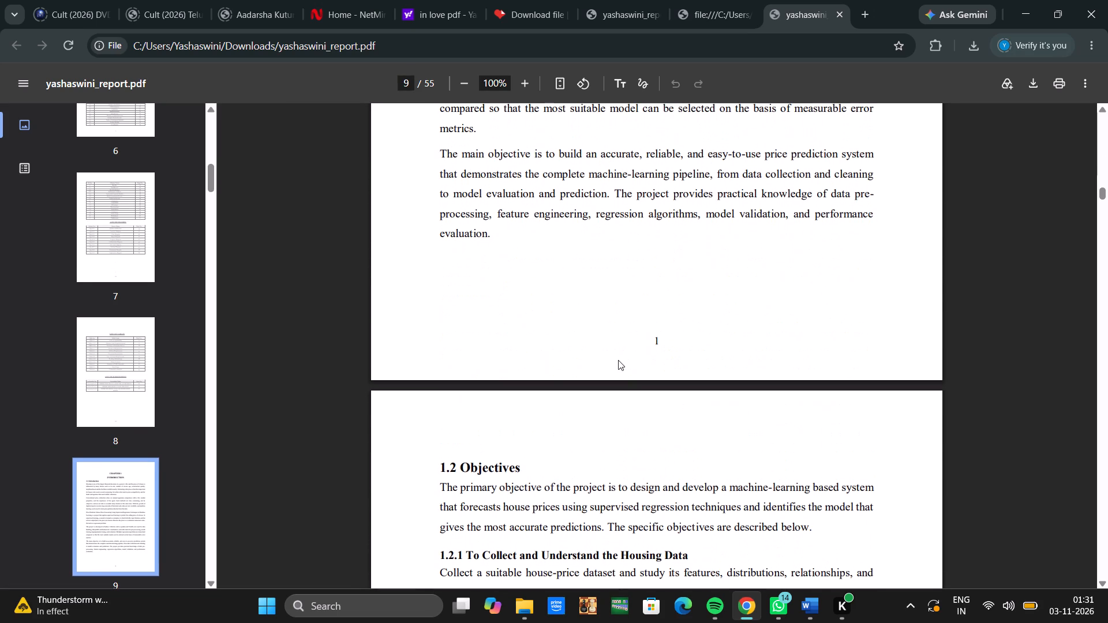
scroll(618, 360, down, 4)
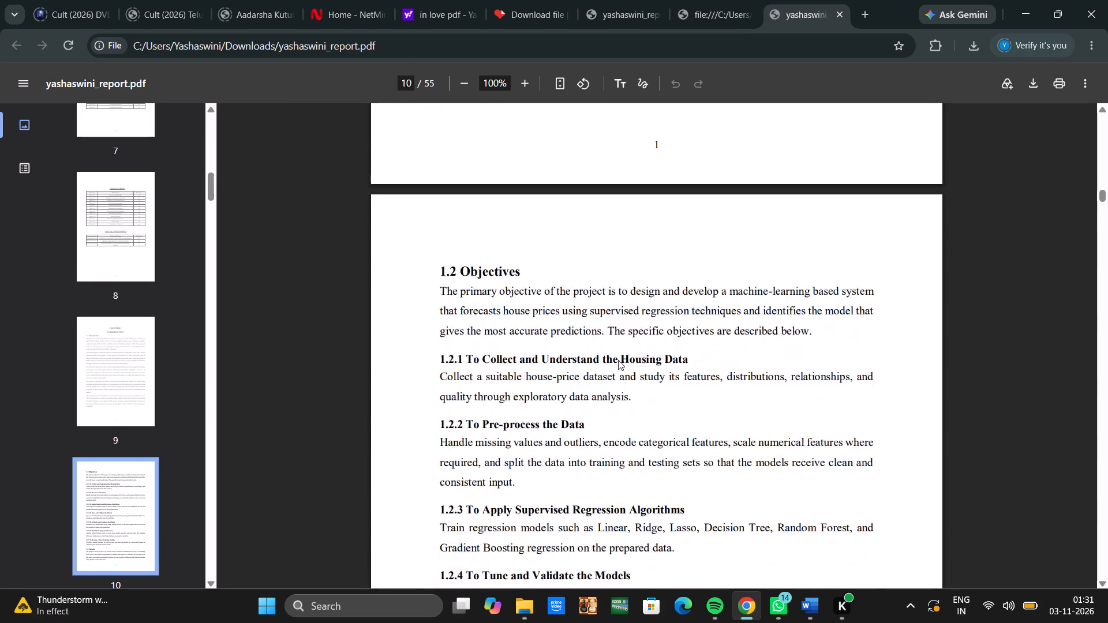
Recheck the PDF from the Chapter 1 objectives through the end of the Chapter 2 literature survey.
scroll(618, 360, down, 4)
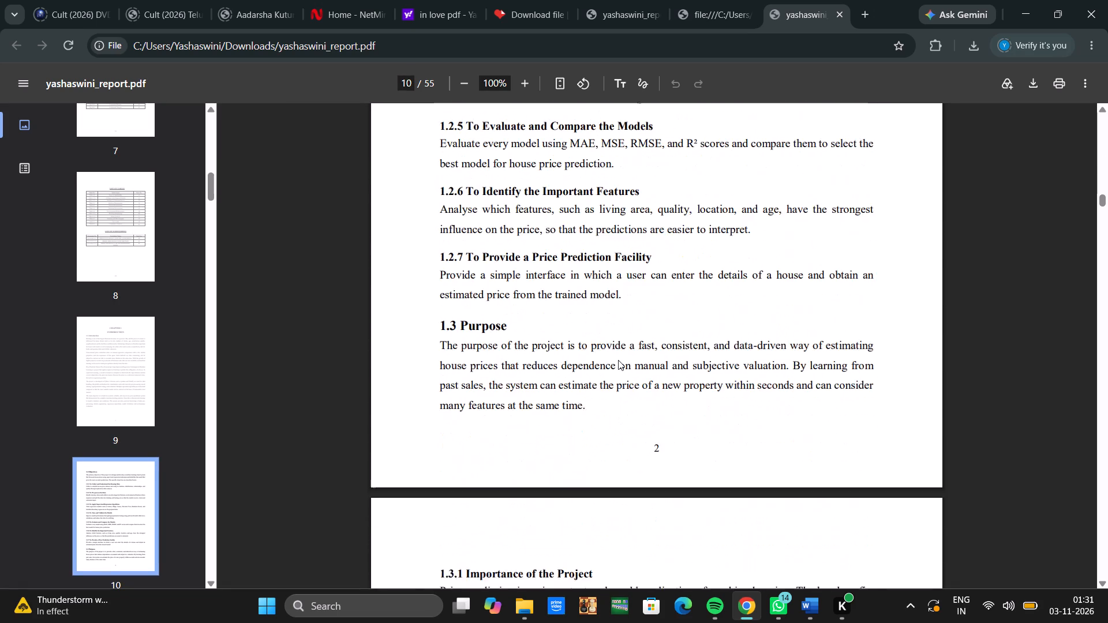
scroll(618, 360, down, 7)
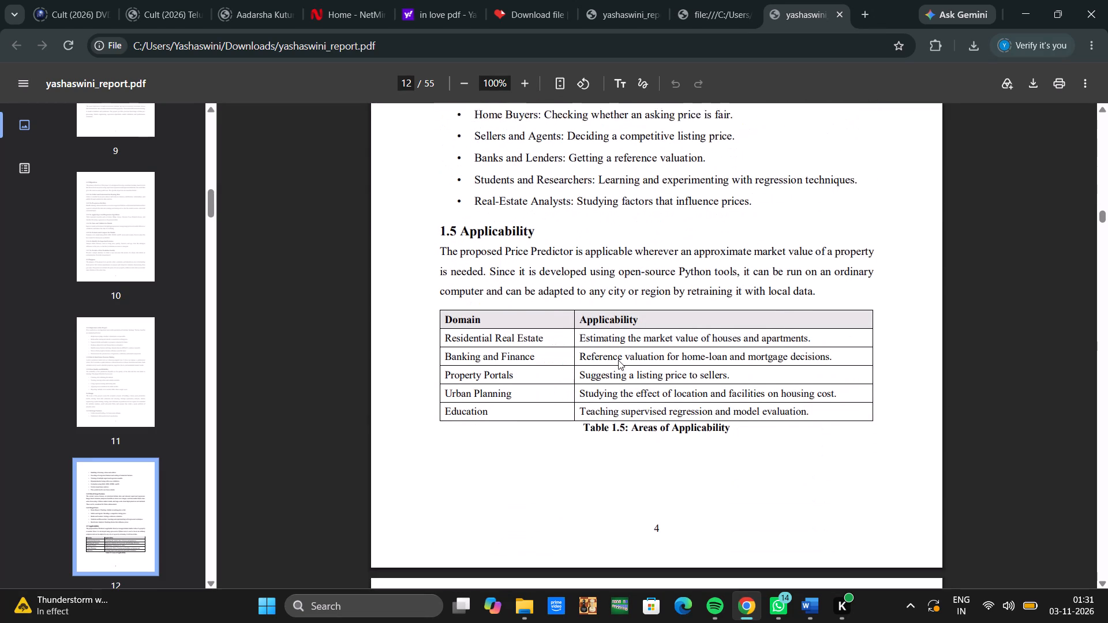
scroll(618, 360, down, 4)
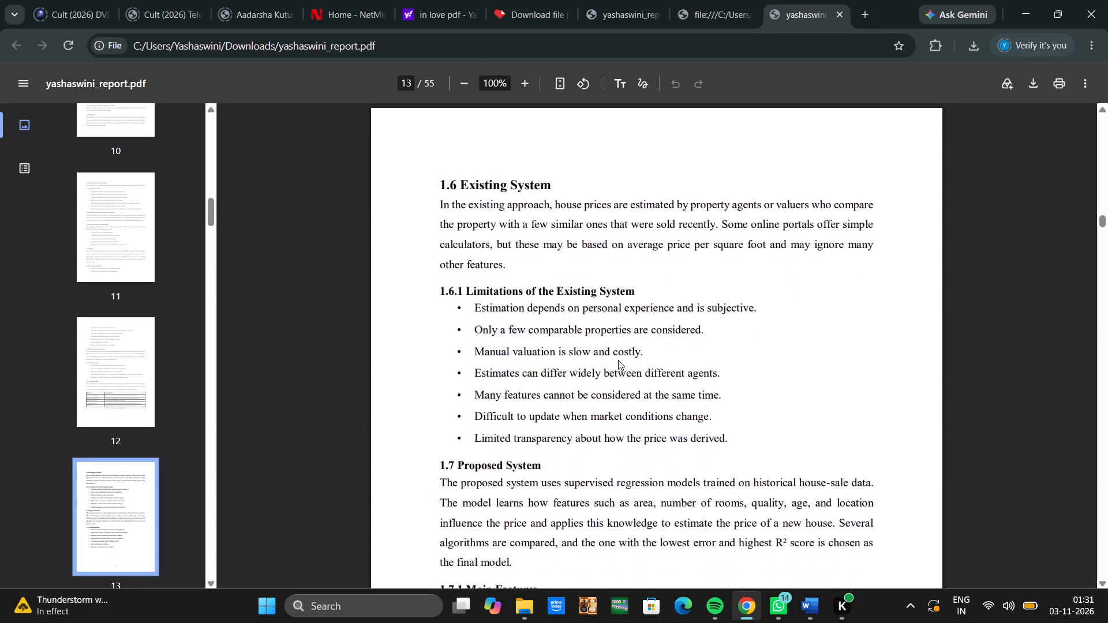
scroll(618, 360, down, 13)
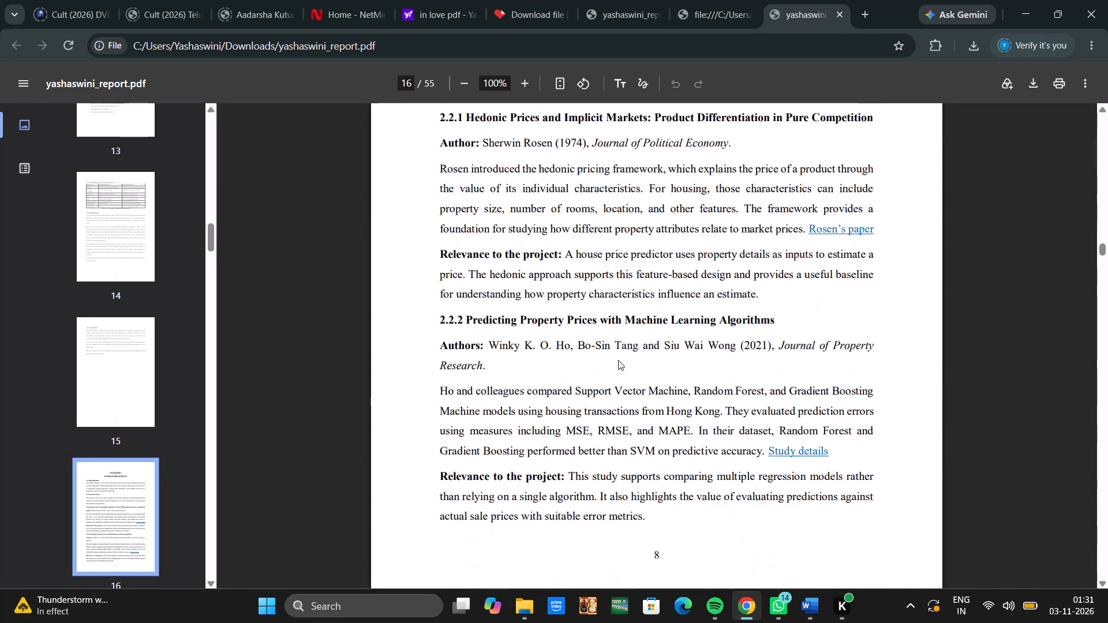
scroll(618, 360, down, 11)
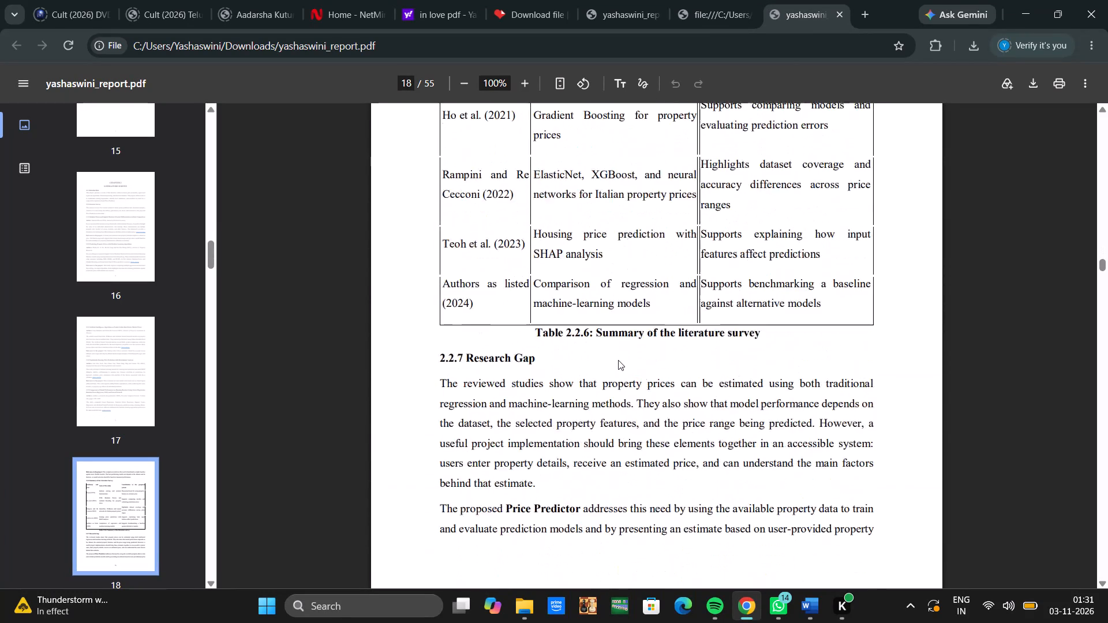
scroll(618, 360, down, 6)
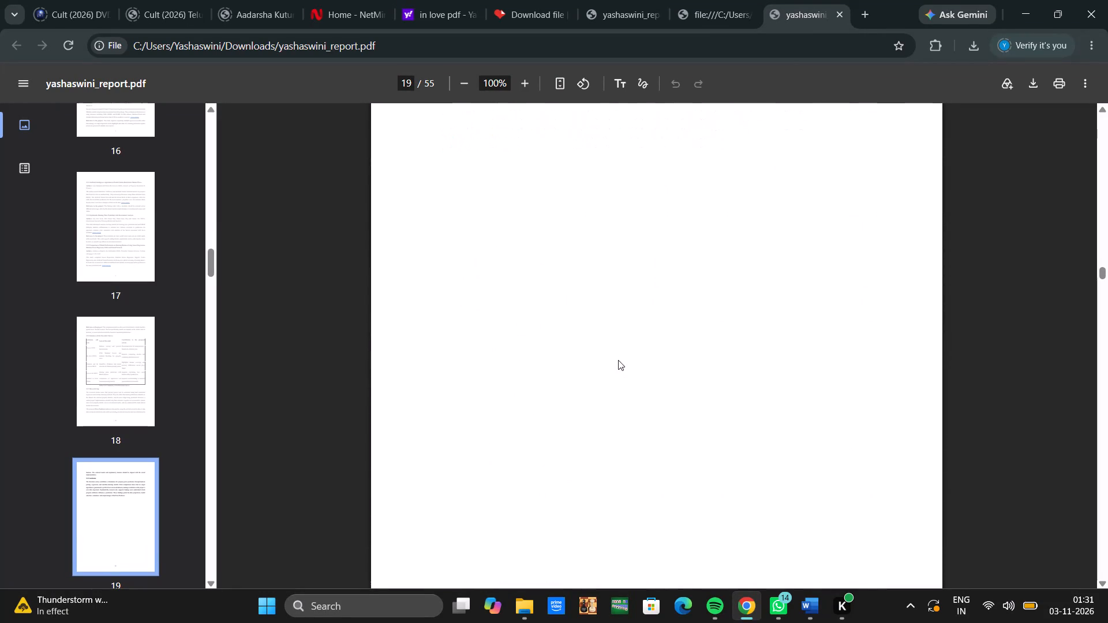
Review the PDF's Chapter 3 requirements and technologies, and Chapter 4 system design up to the class diagram.
scroll(618, 360, down, 8)
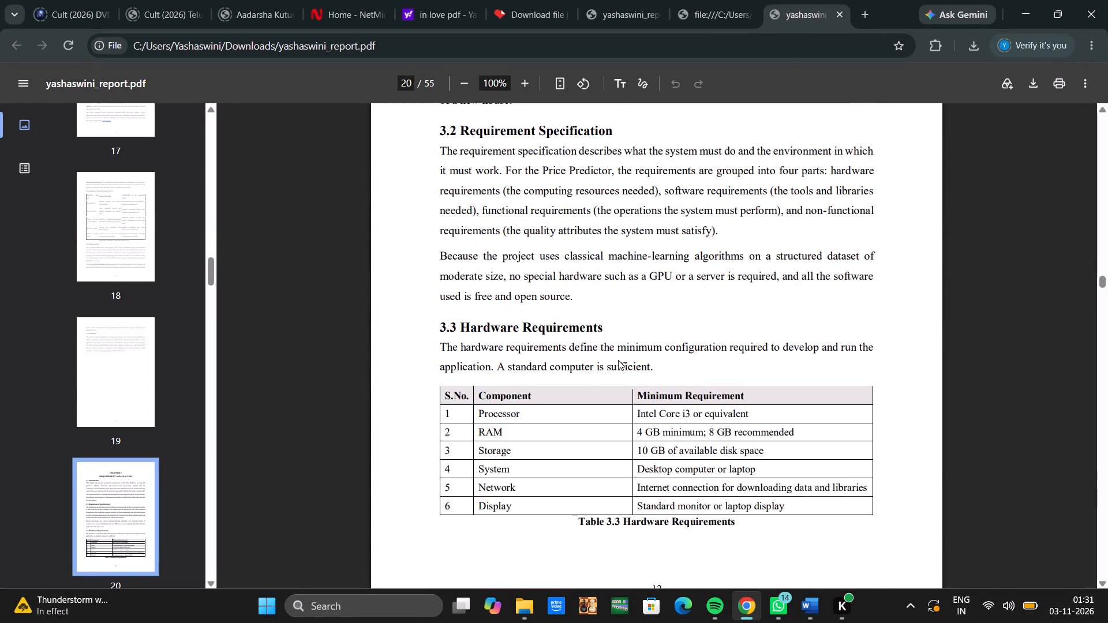
scroll(618, 360, down, 12)
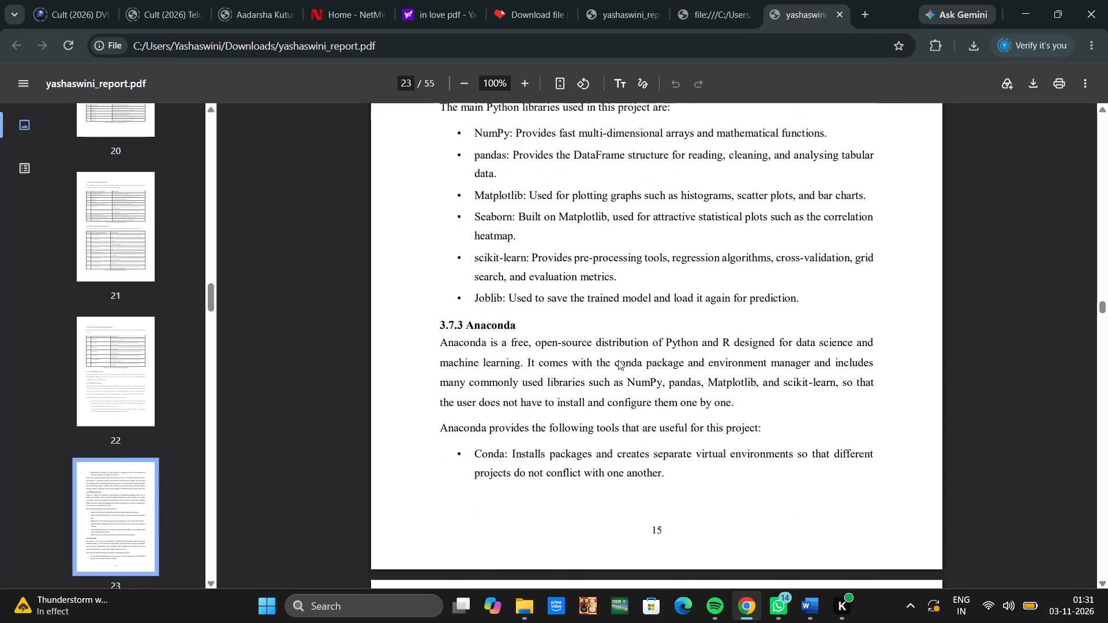
scroll(618, 360, down, 12)
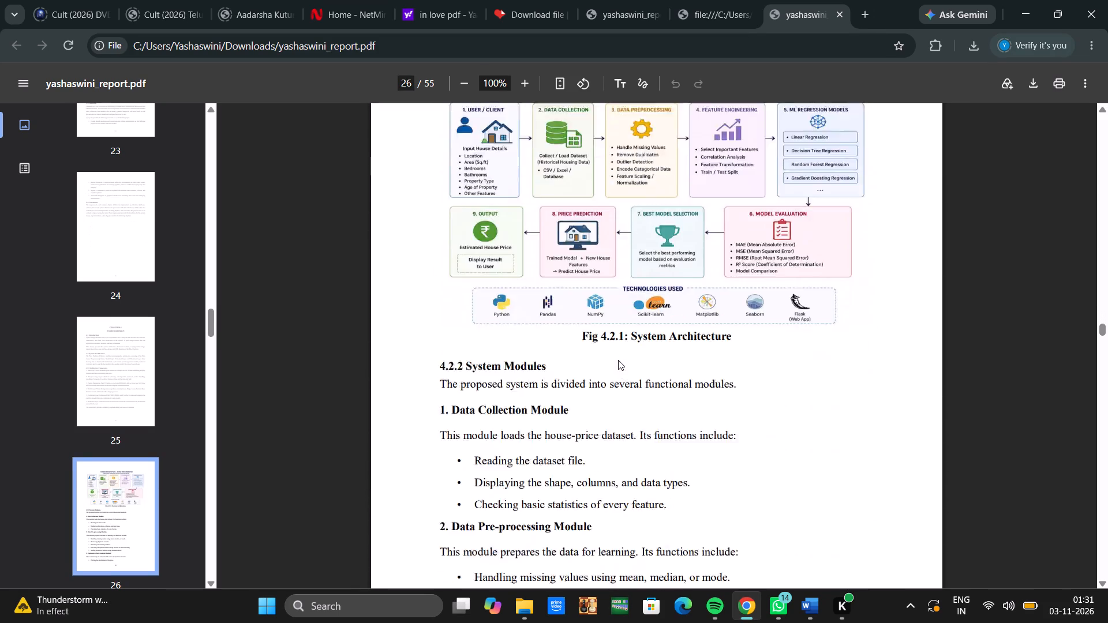
scroll(618, 360, down, 19)
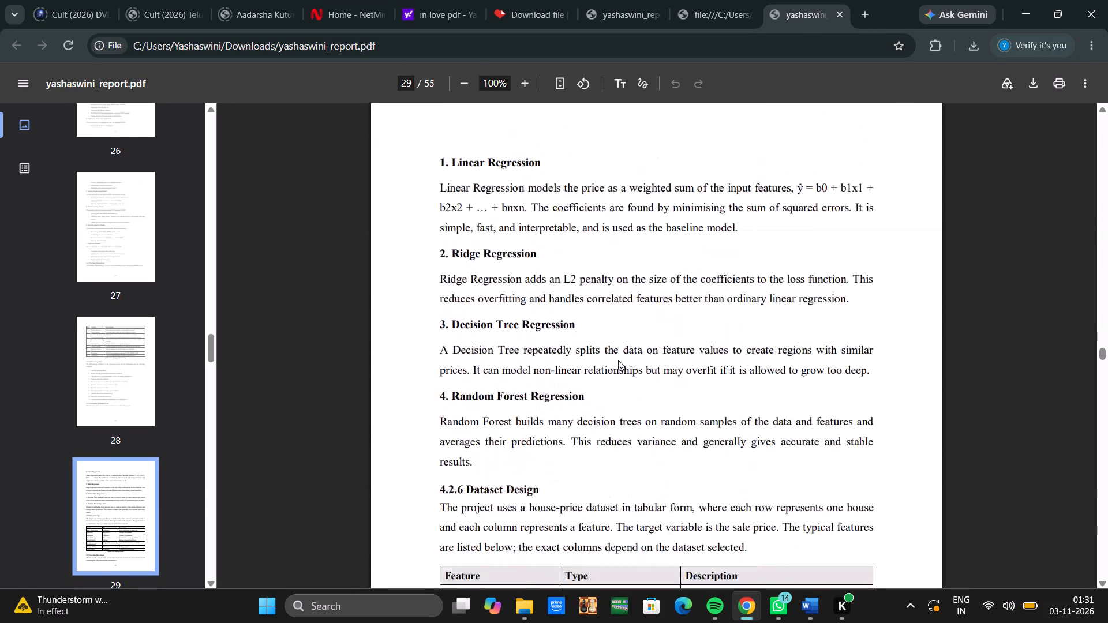
scroll(618, 360, down, 11)
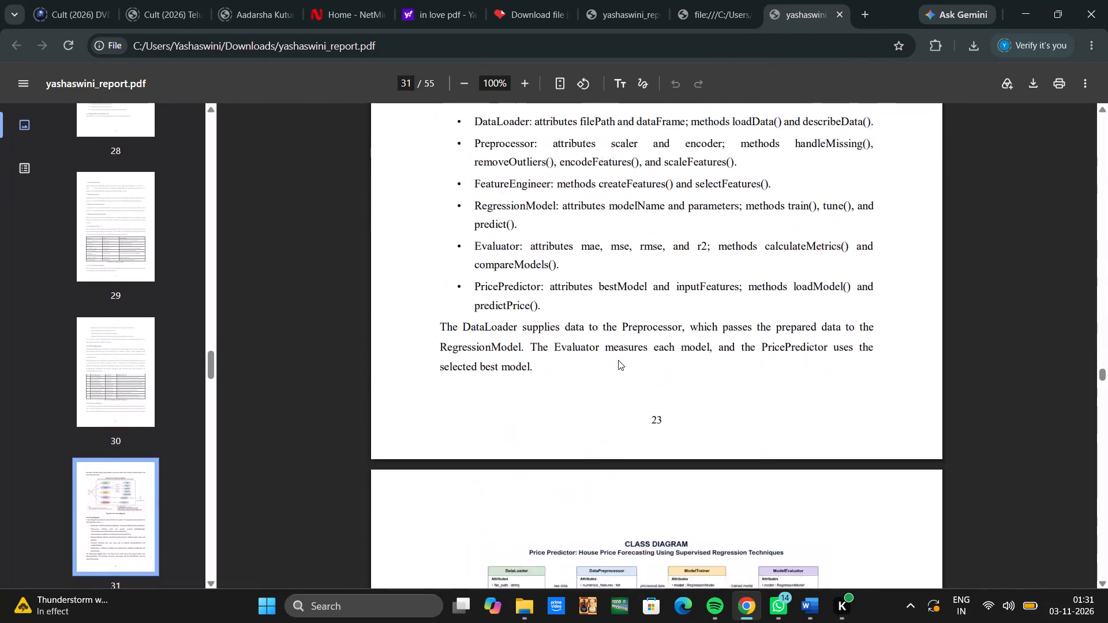
scroll(618, 360, down, 7)
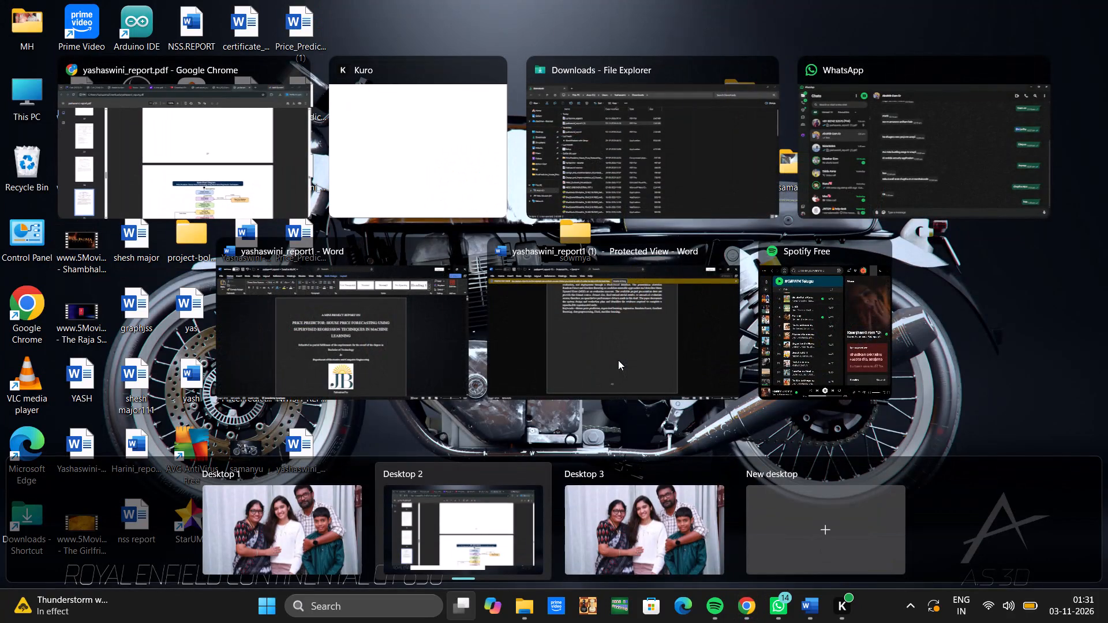
Switch to the Word document yashaswini_report1 (1) and look through it from the cover and contents to section 1.8 Background.
scroll(618, 360, left, 3)
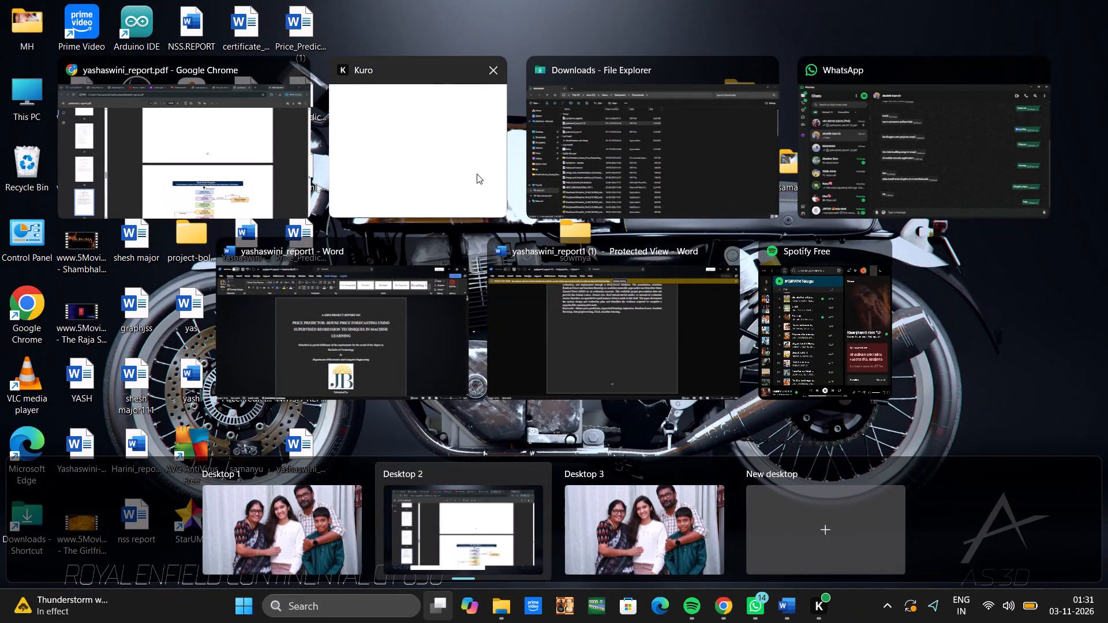
click(583, 289)
scroll(583, 289, up, 20)
scroll(583, 289, up, 2)
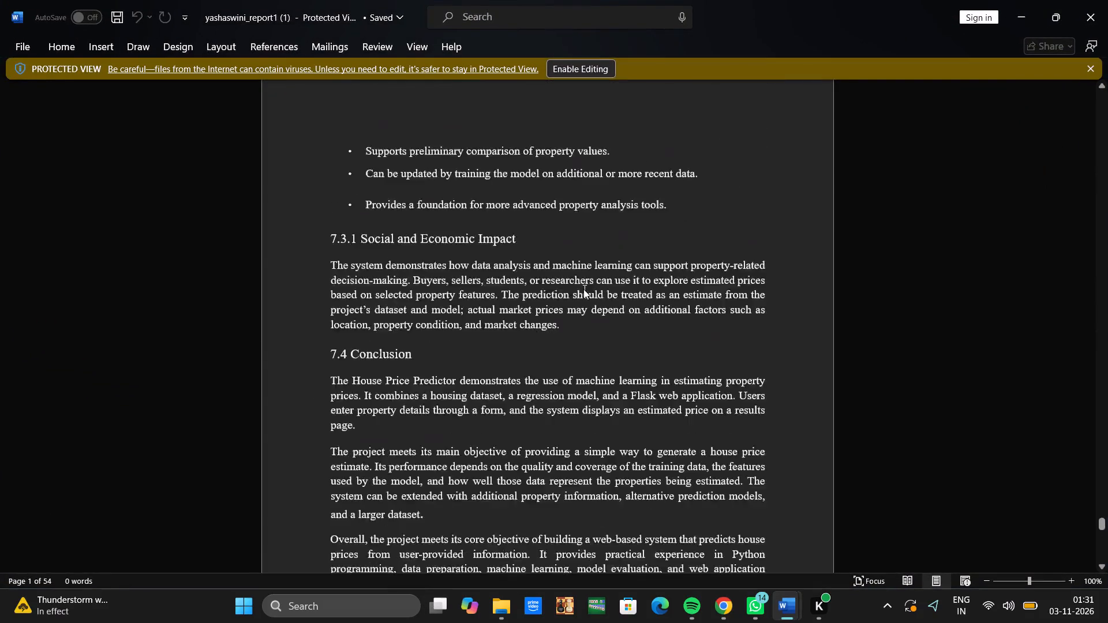
scroll(583, 289, up, 19)
scroll(583, 289, up, 11)
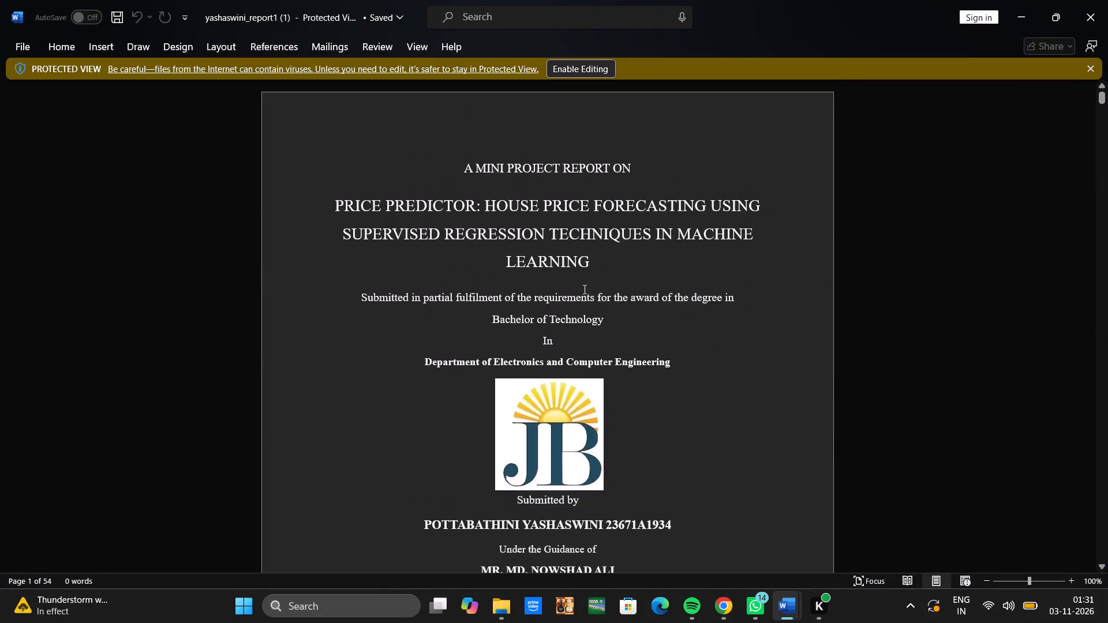
scroll(583, 289, down, 9)
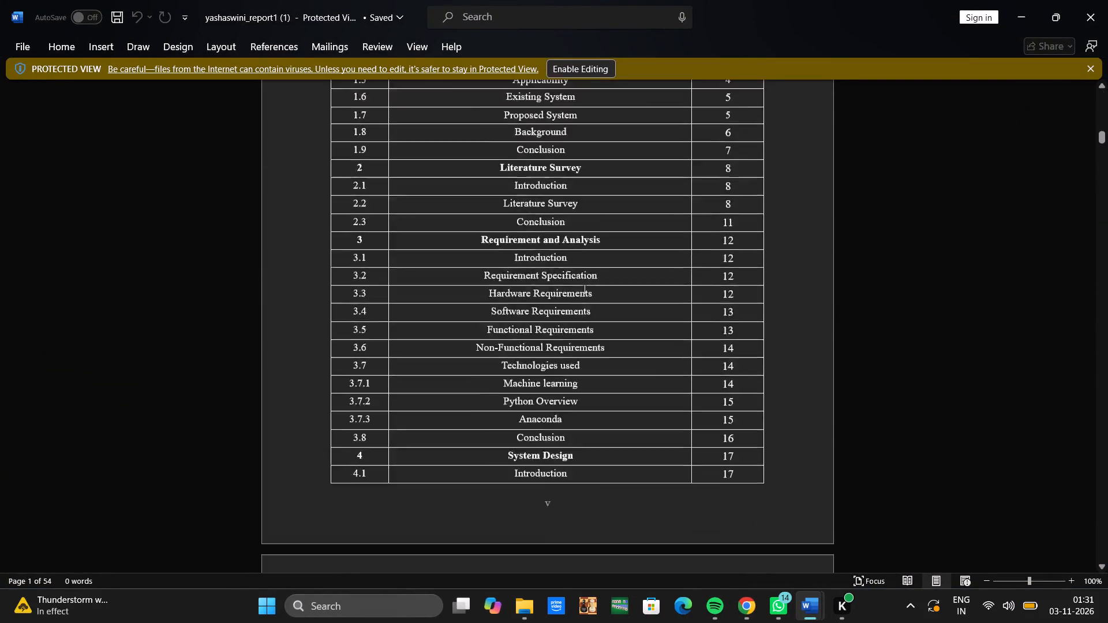
scroll(583, 289, down, 14)
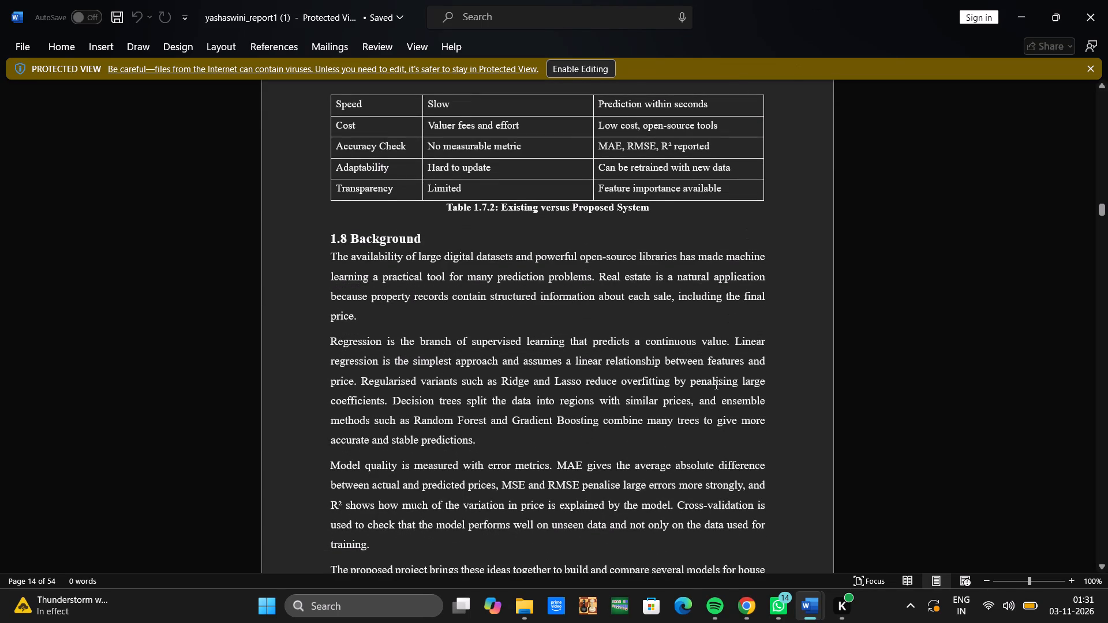
scroll(713, 388, down, 4)
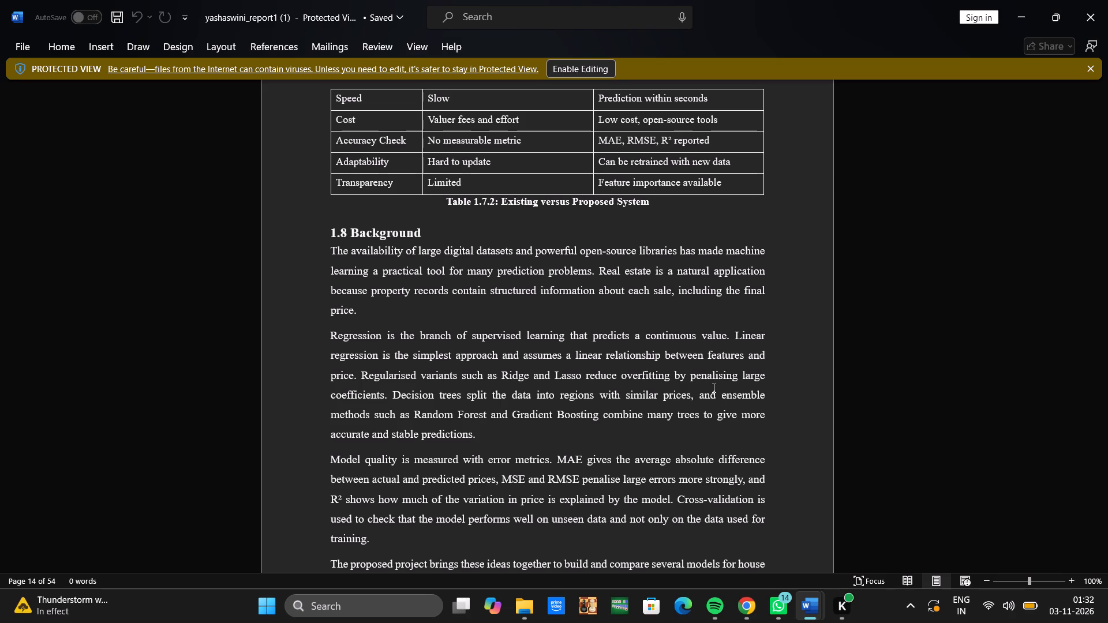
Examine the Word document's page layout from sections 1.8 and 1.9 through the Chapter 2 literature survey and its summary table.
scroll(713, 388, down, 4)
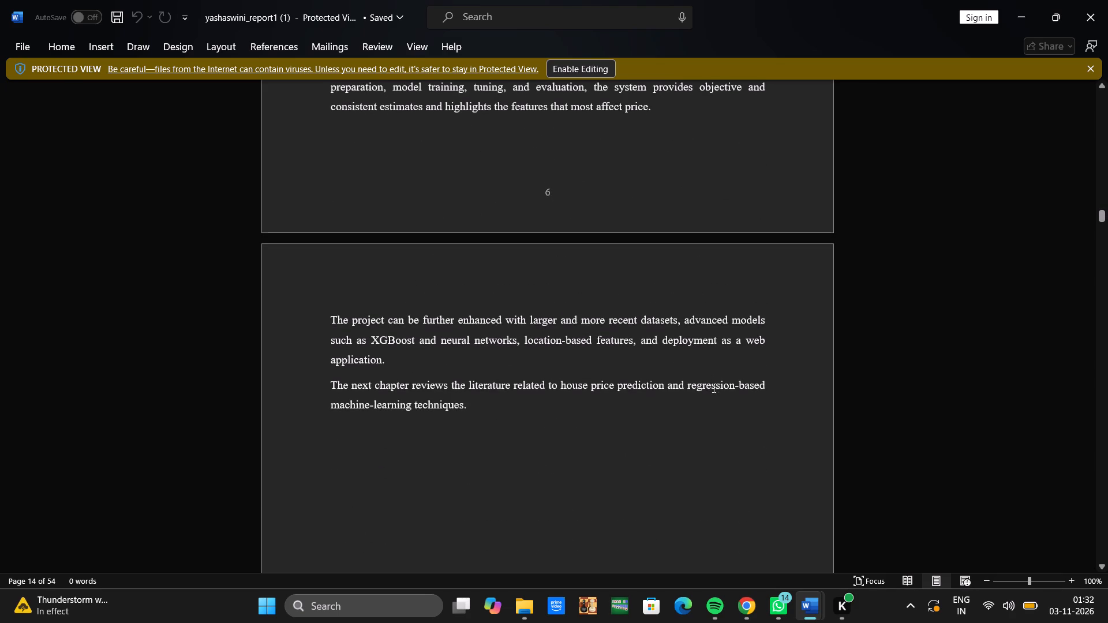
scroll(713, 388, down, 6)
scroll(713, 388, up, 2)
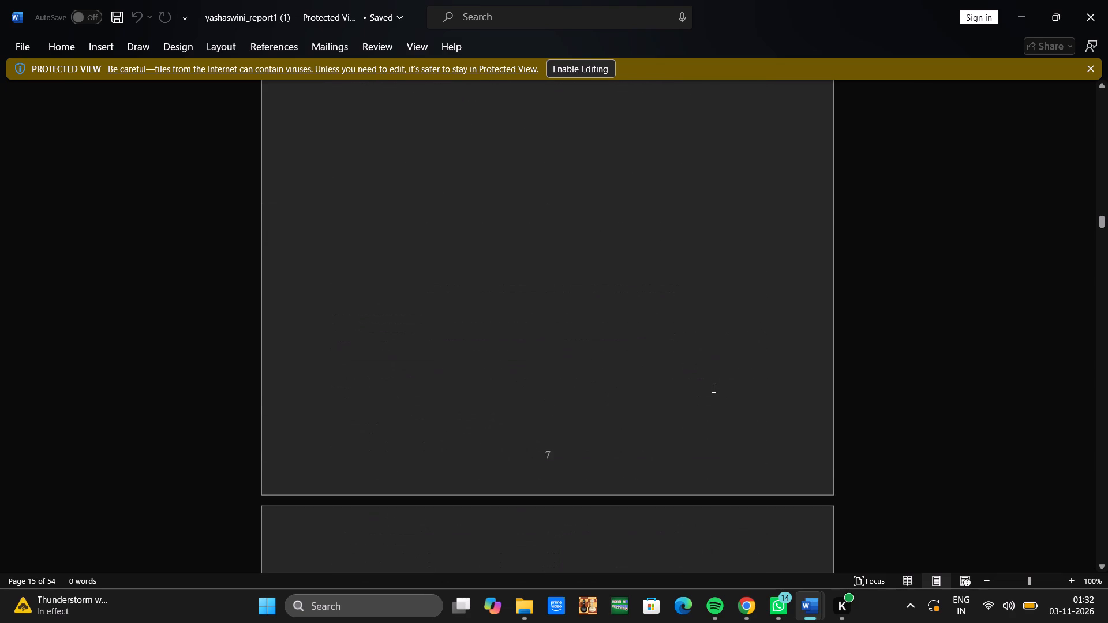
scroll(713, 388, up, 4)
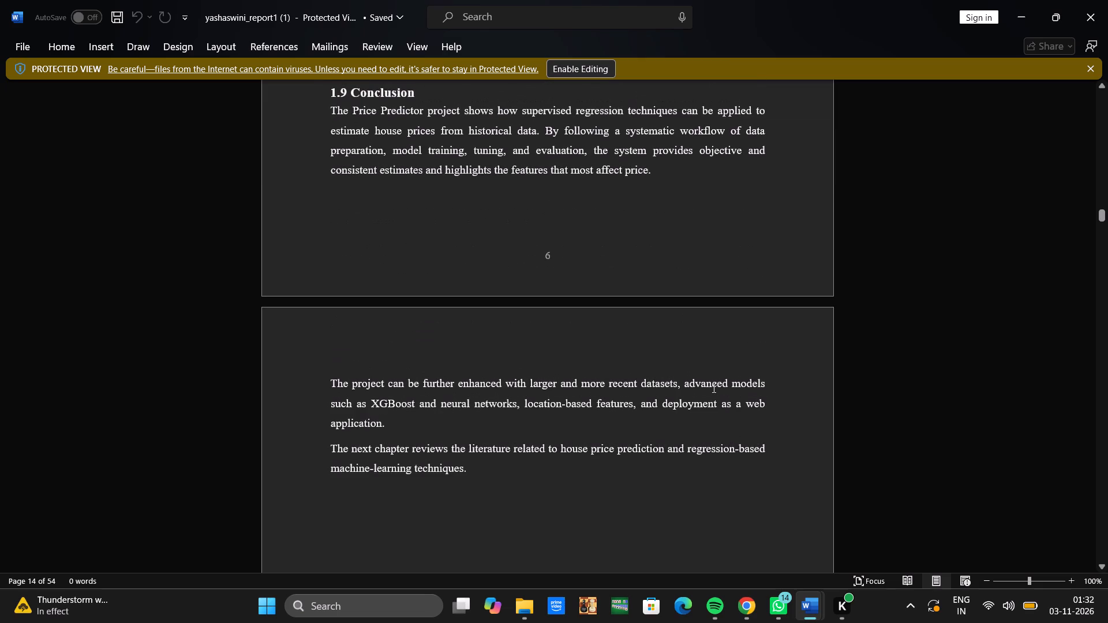
scroll(713, 388, up, 3)
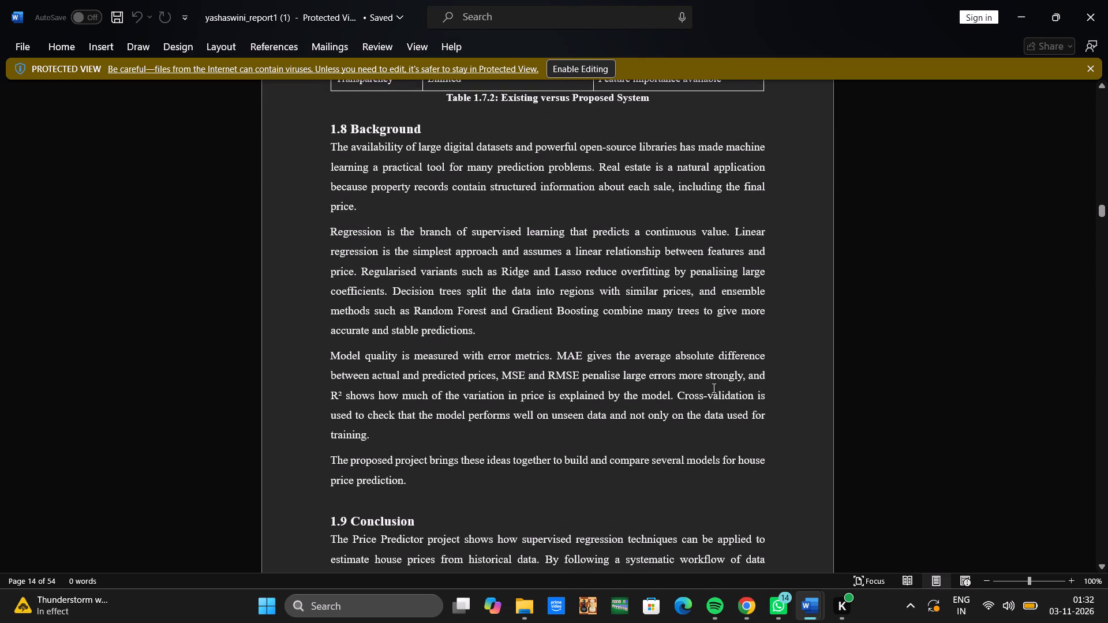
scroll(713, 388, down, 5)
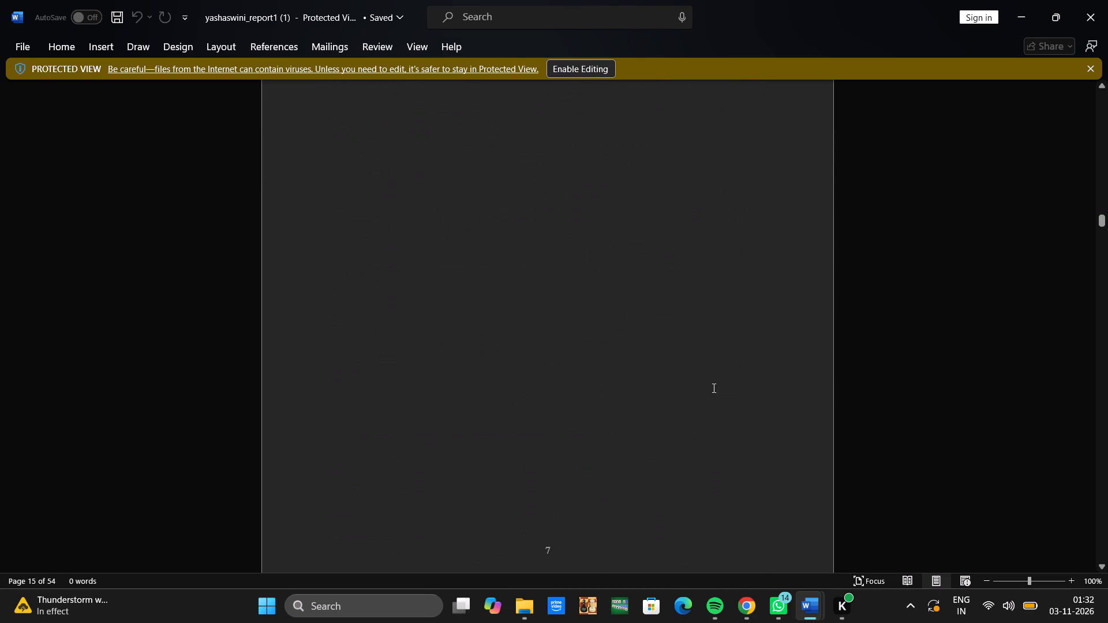
scroll(713, 388, down, 5)
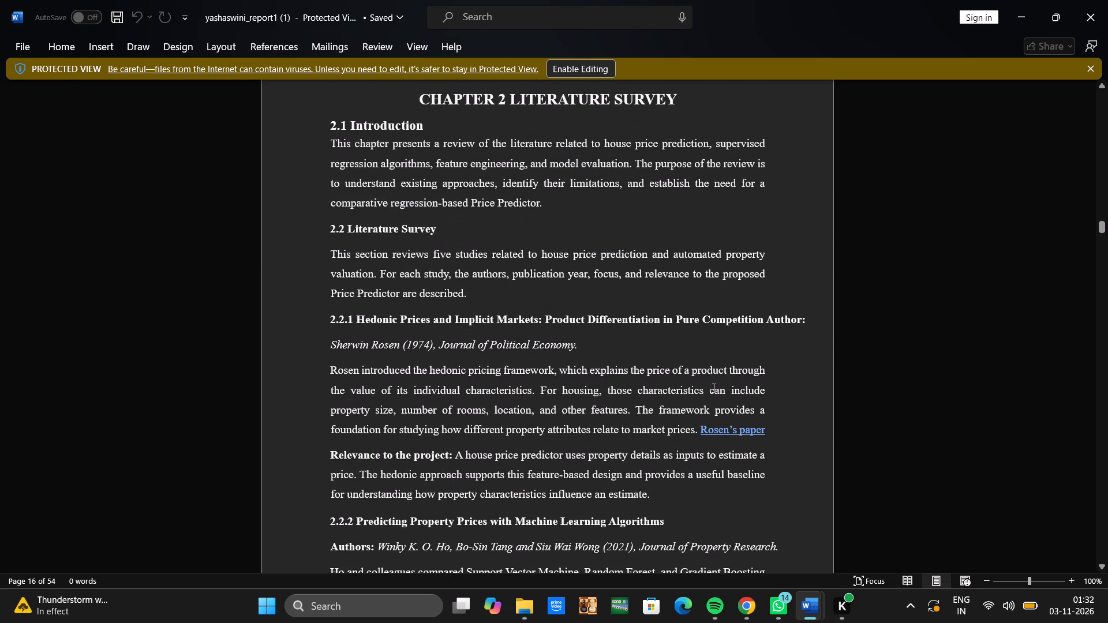
scroll(713, 388, down, 7)
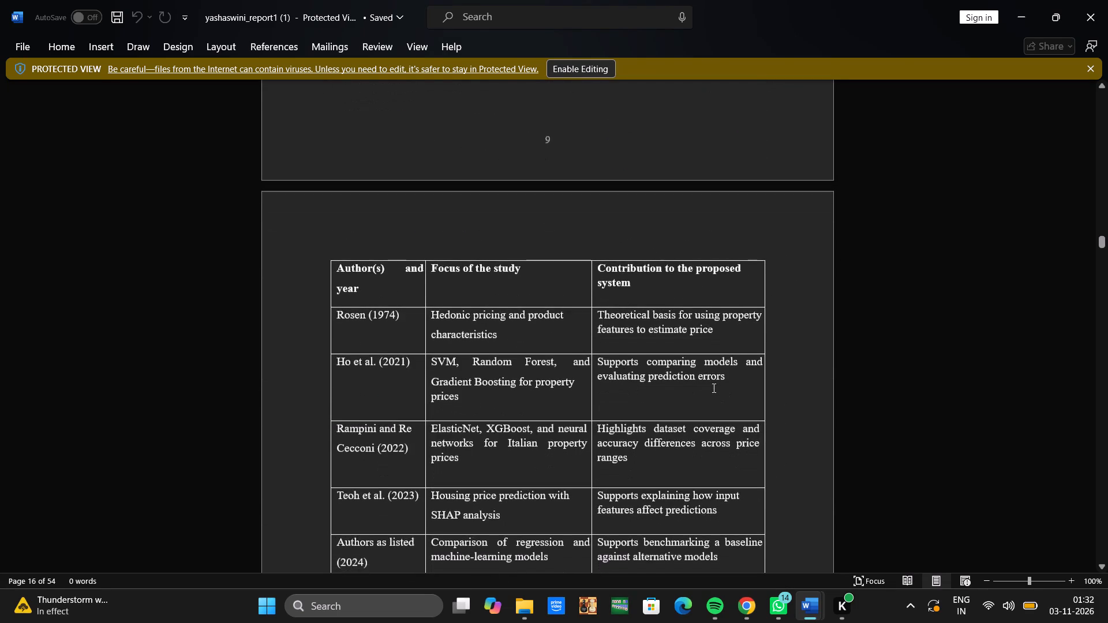
scroll(713, 388, down, 5)
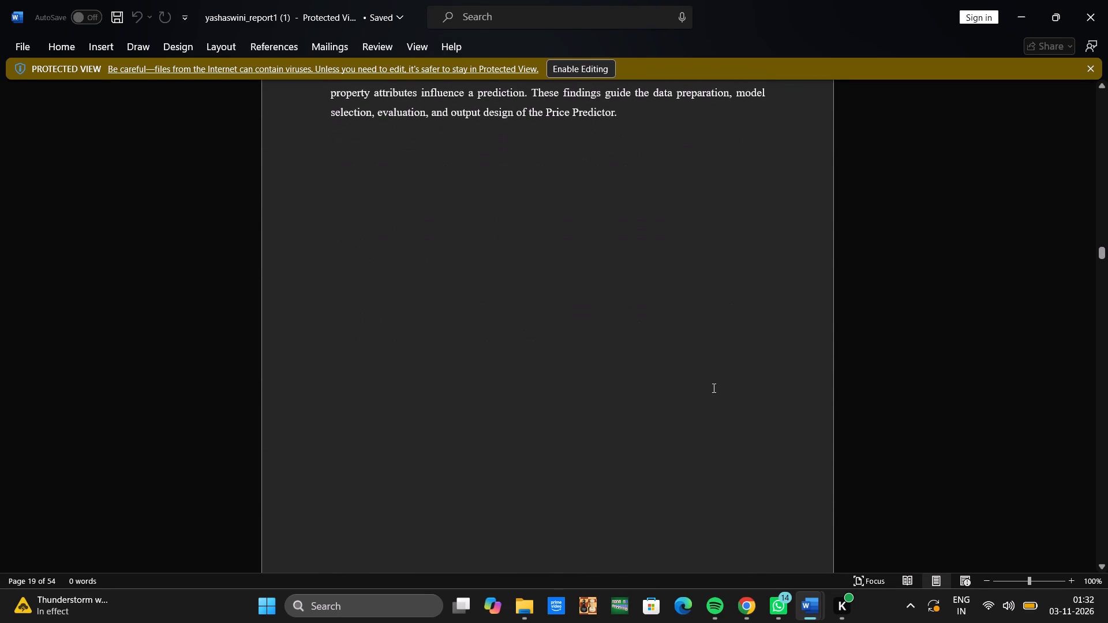
scroll(713, 388, down, 3)
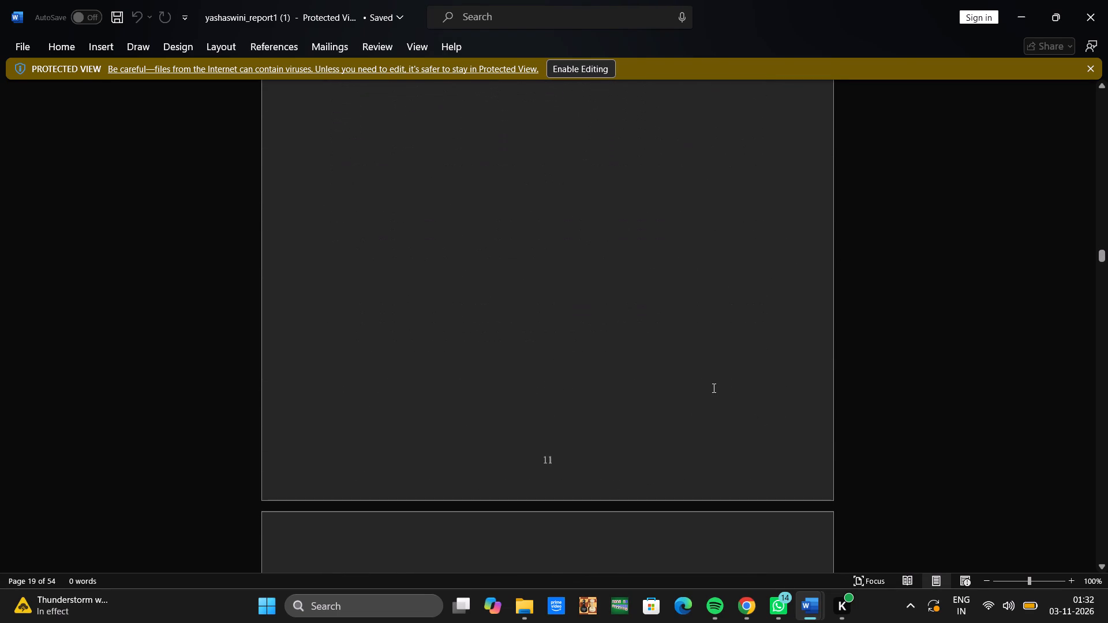
Return to the Chapter 1 scope section in the Word document and recheck its pages through the Chapter 3 requirement tables.
scroll(713, 388, up, 7)
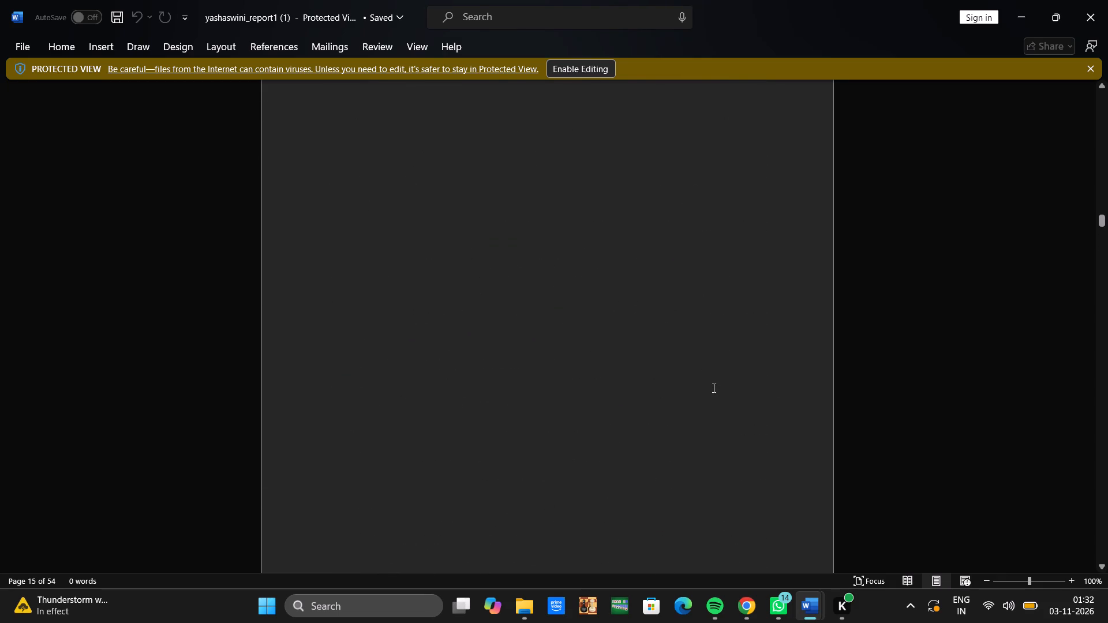
scroll(713, 388, up, 7)
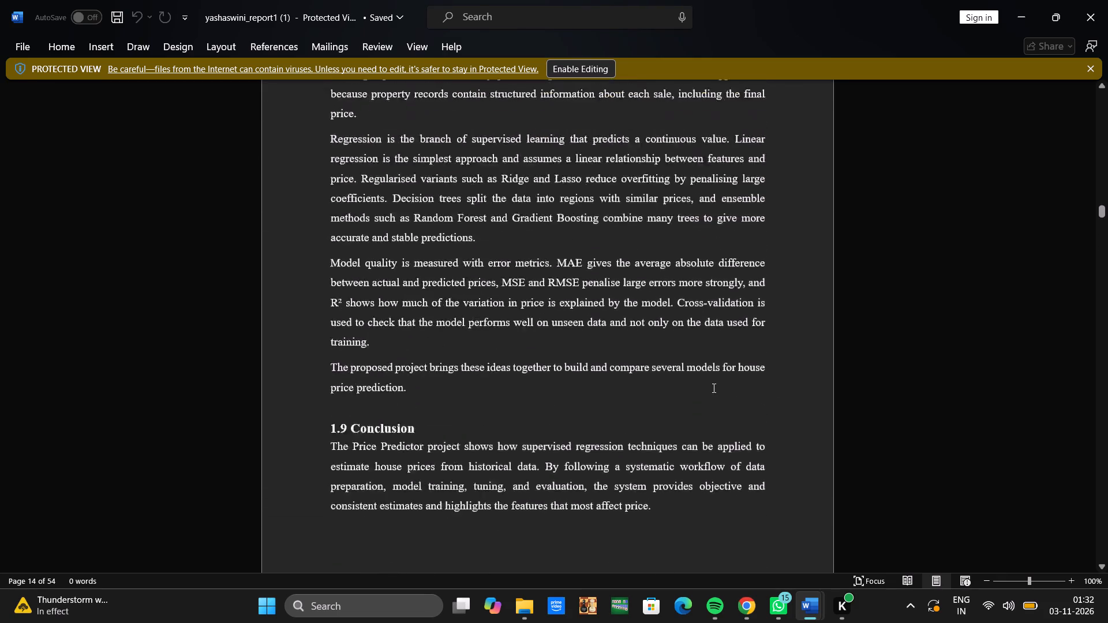
scroll(713, 388, up, 11)
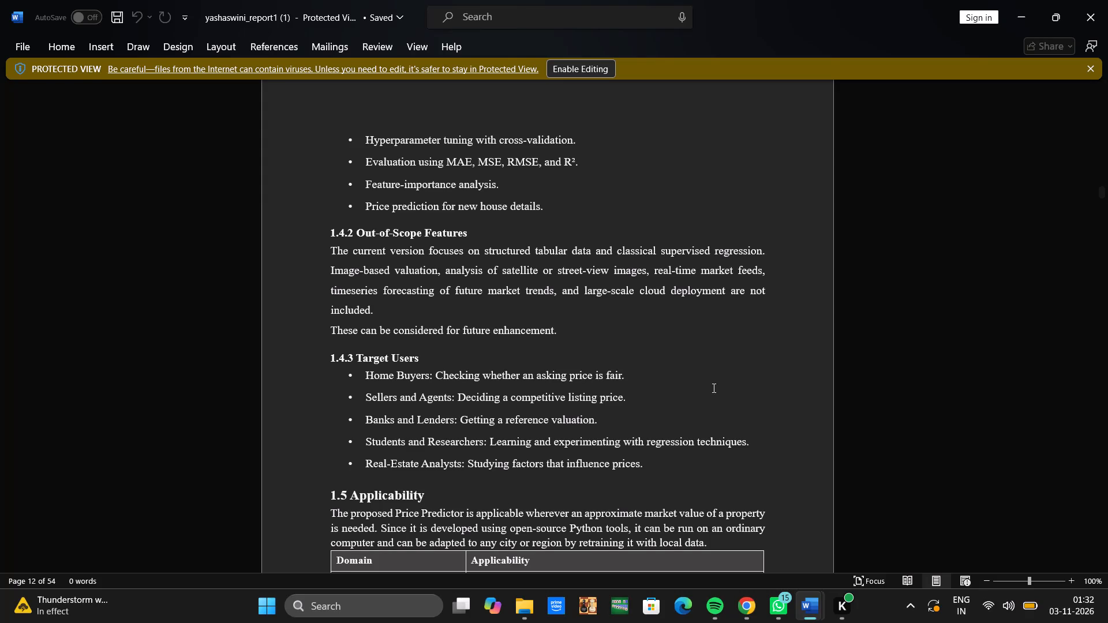
scroll(713, 388, down, 8)
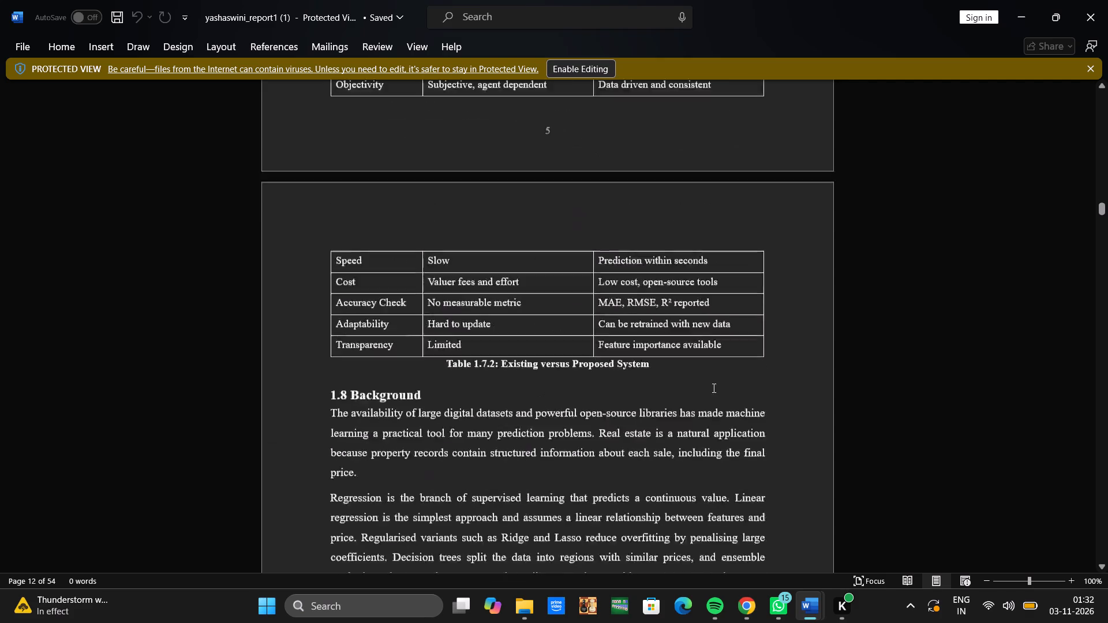
scroll(713, 388, down, 13)
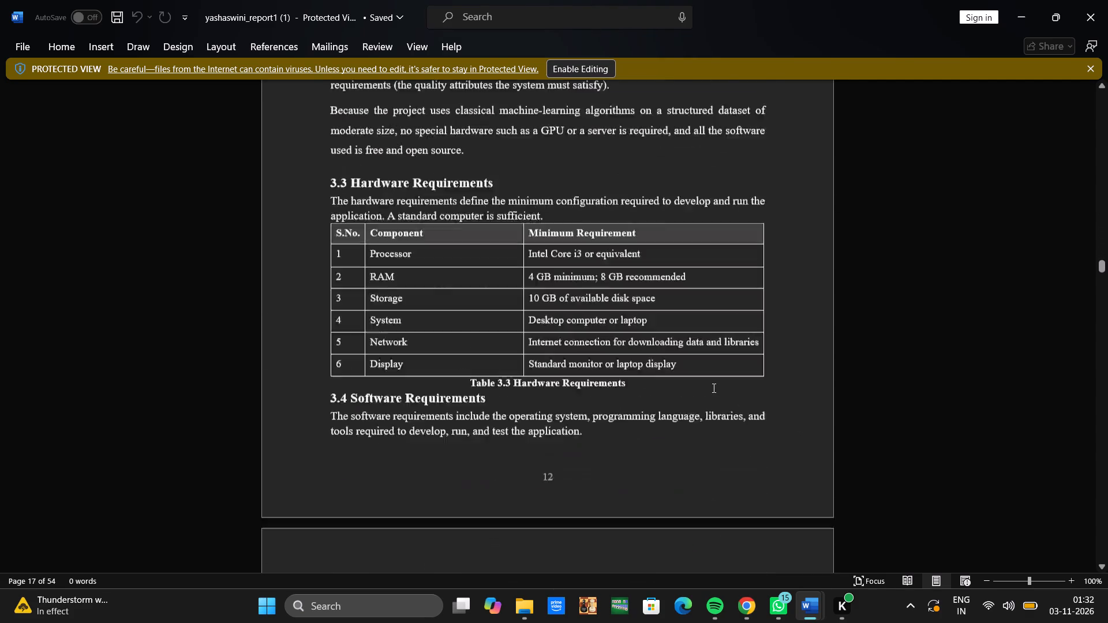
scroll(713, 388, down, 3)
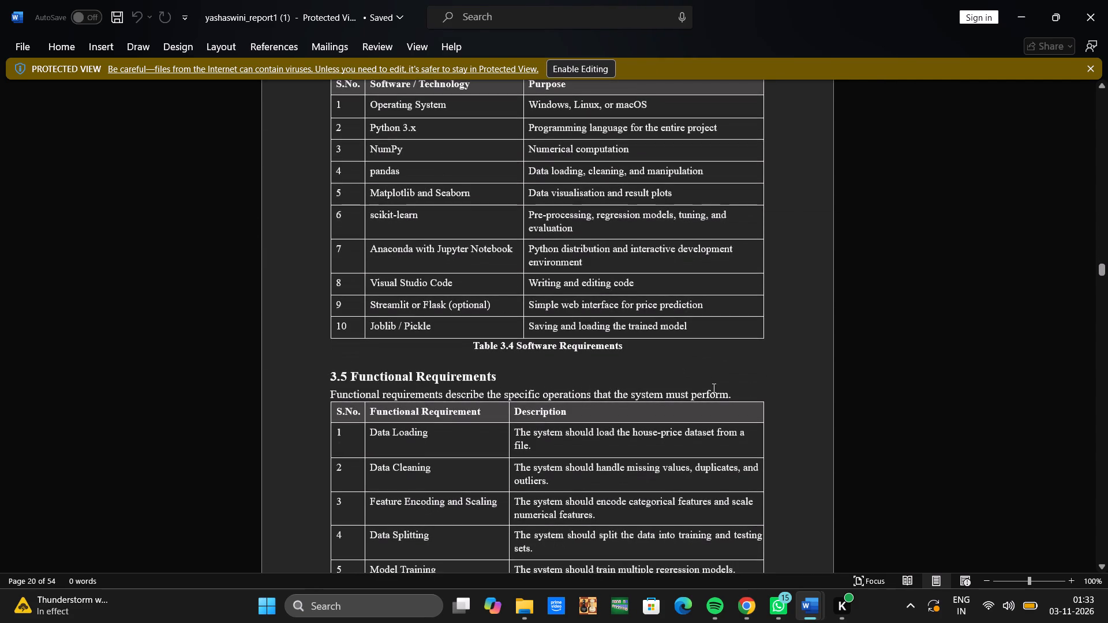
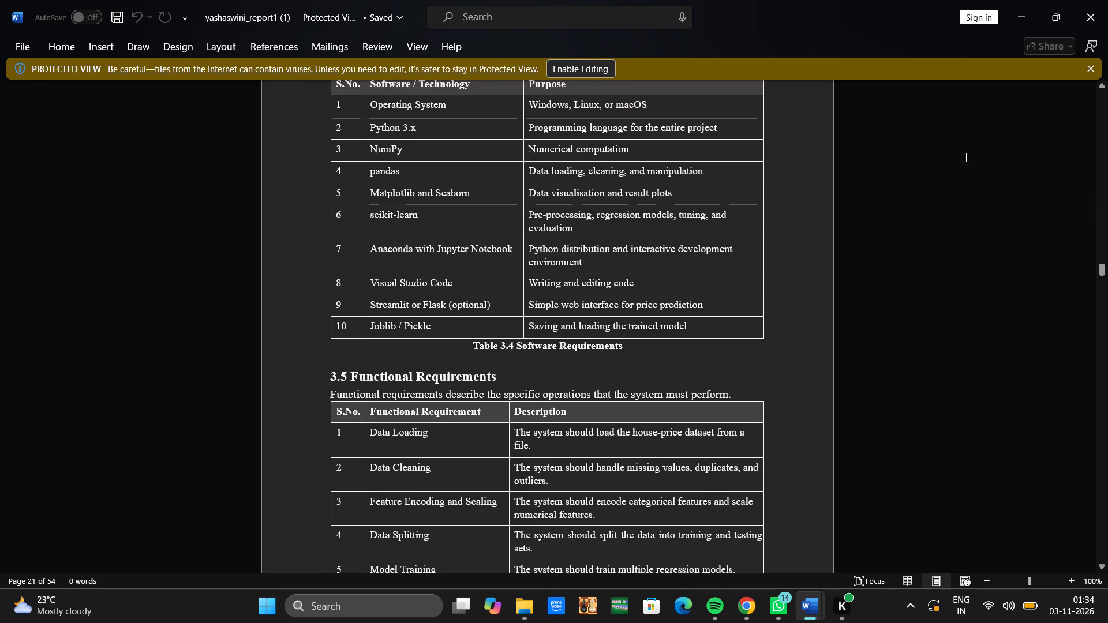
Minimize the Word report document window after the layout check.
click(1023, 4)
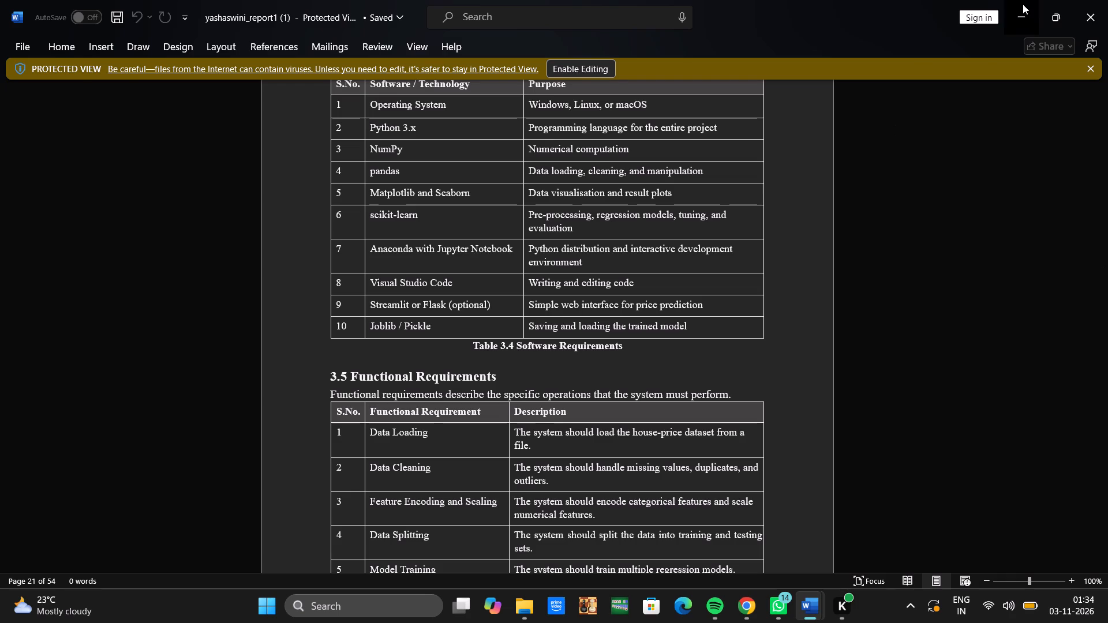
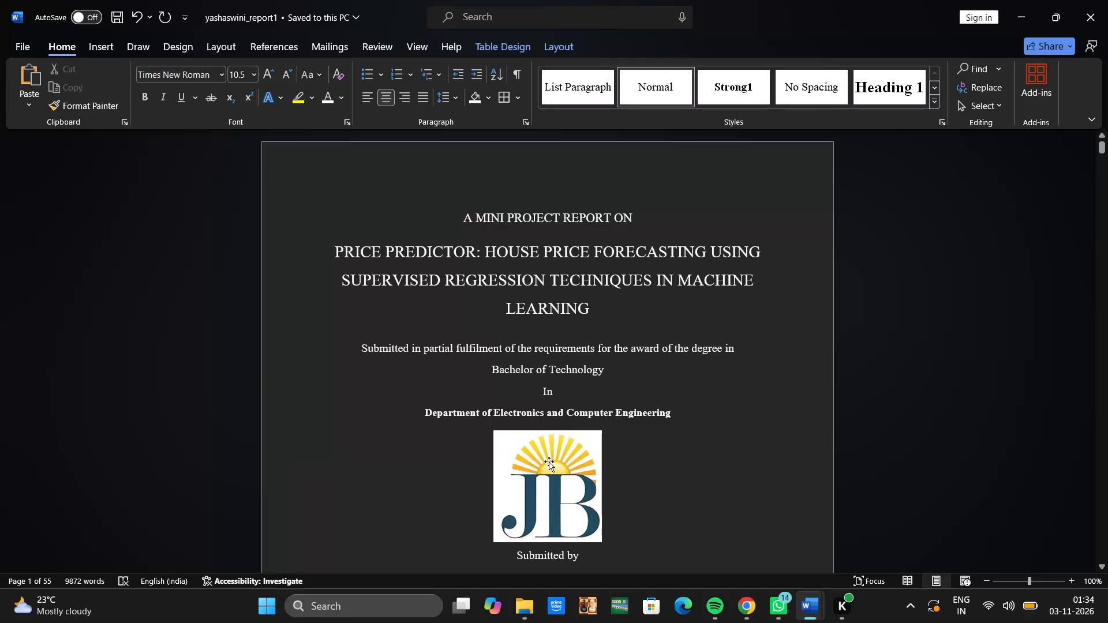
Review the report from the title page through the abstract, contents tables, Chapter 1 and the literature survey into Chapter 3.
scroll(564, 466, down, 14)
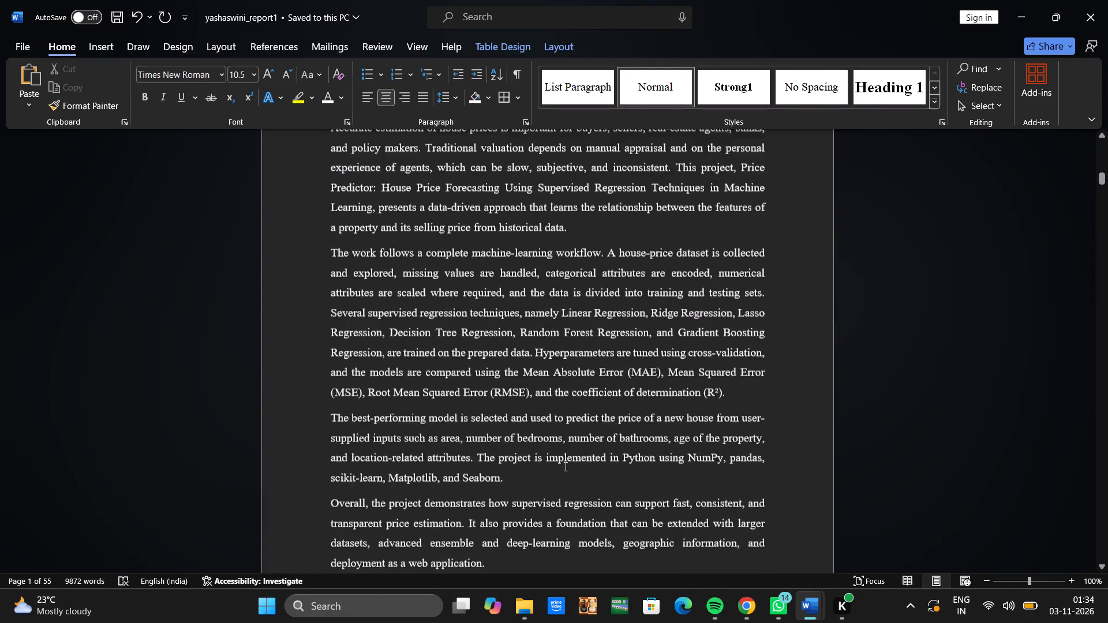
scroll(564, 466, down, 11)
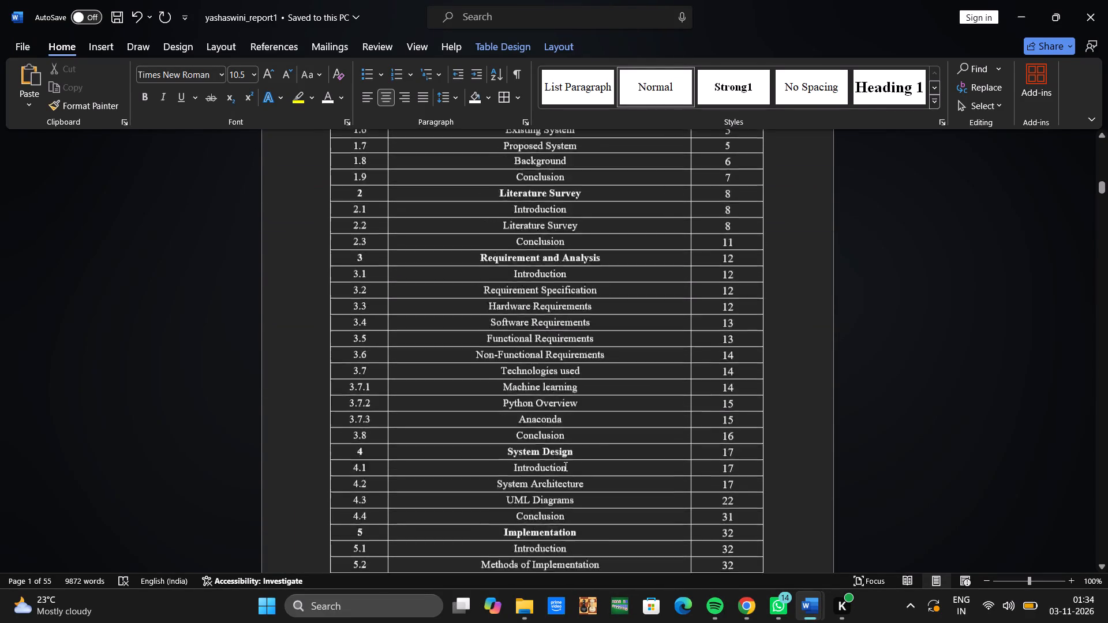
scroll(564, 466, down, 9)
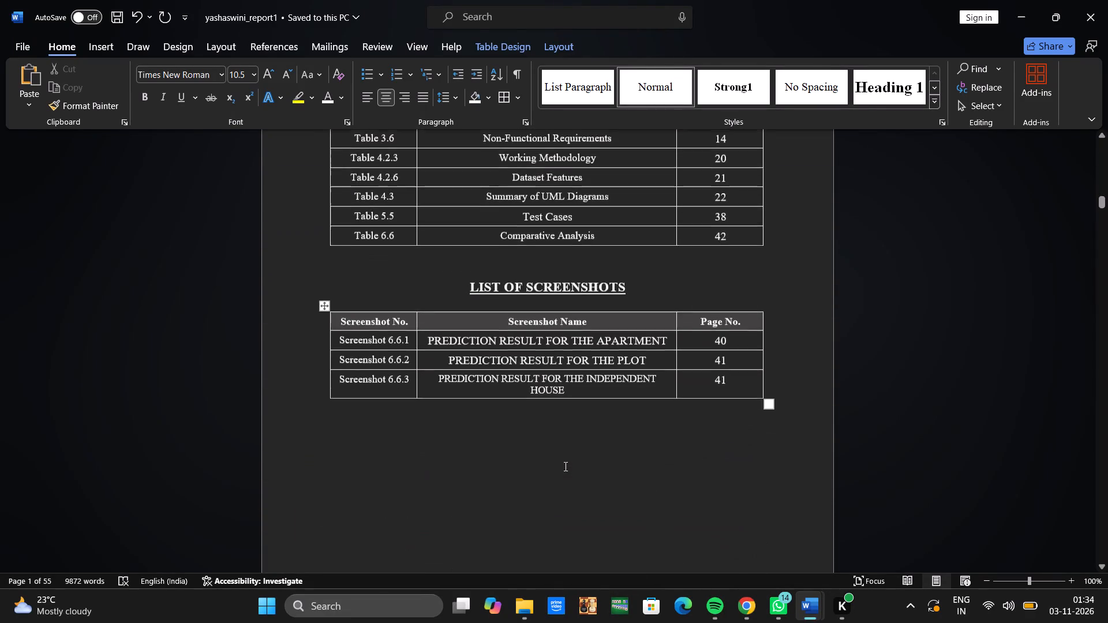
scroll(564, 466, down, 8)
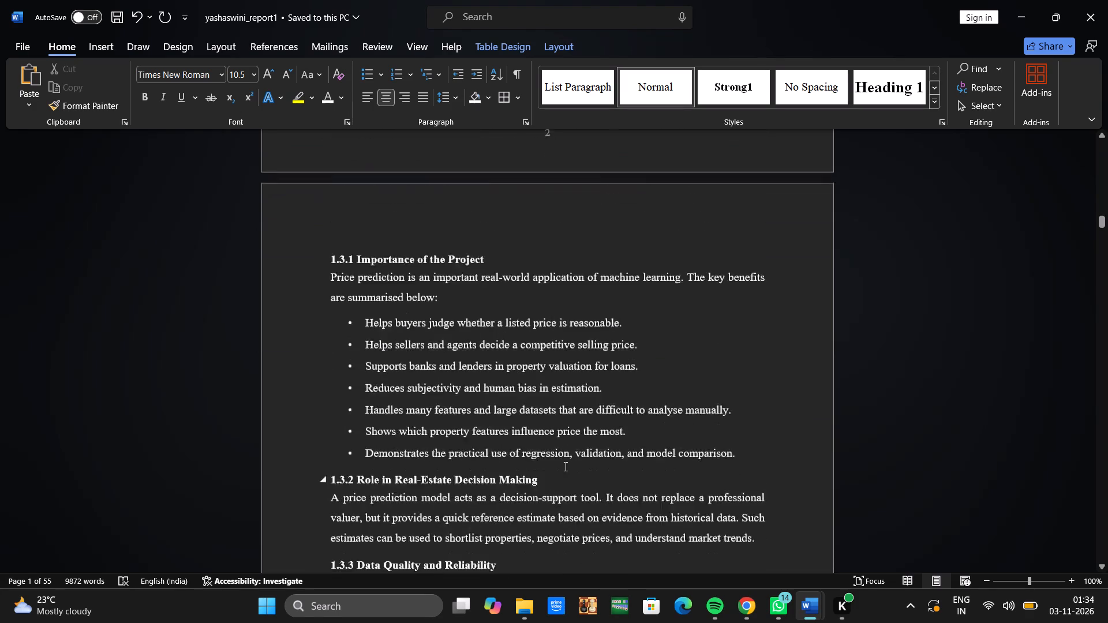
scroll(564, 466, down, 4)
scroll(564, 466, up, 1)
scroll(564, 466, down, 7)
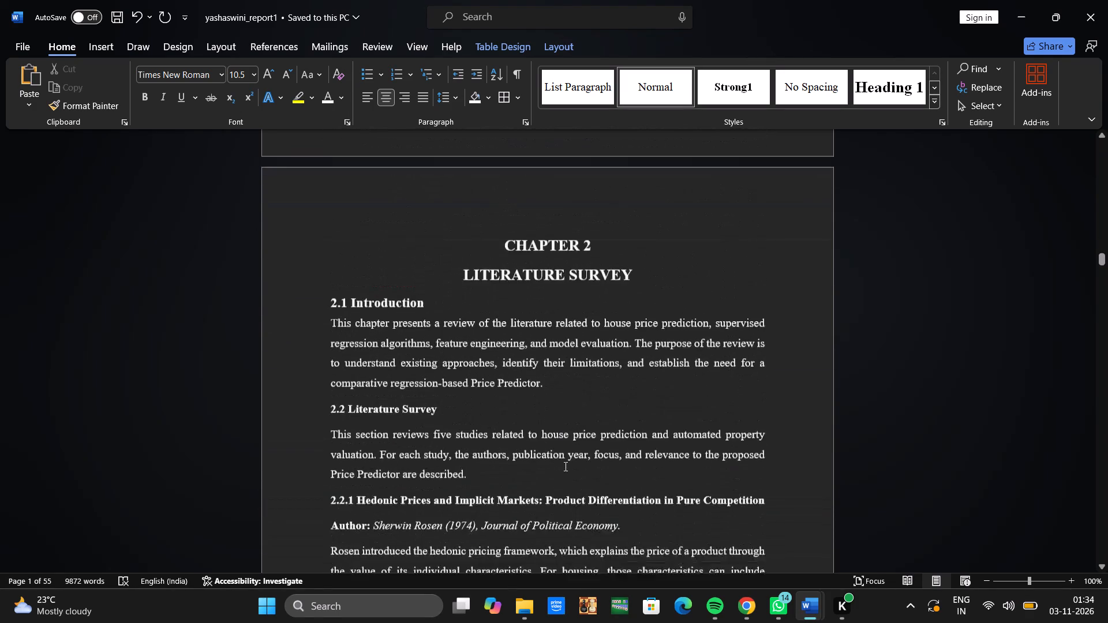
scroll(564, 466, down, 10)
Recheck the requirements tables in Chapter 3 and the literature survey summary in section 2.2.6.
scroll(564, 466, up, 1)
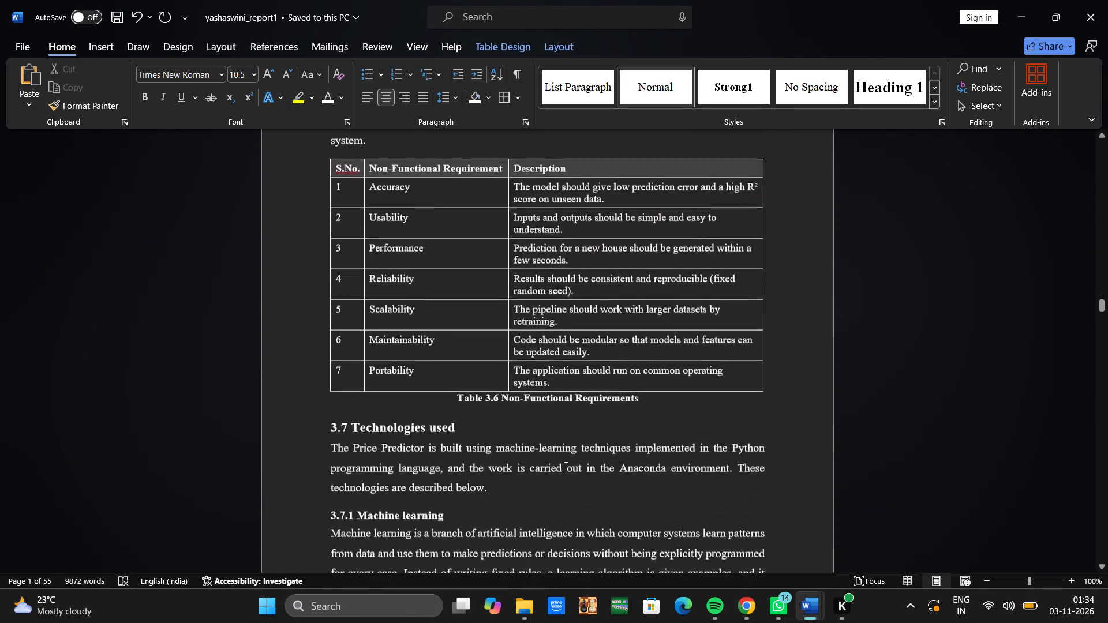
scroll(564, 466, up, 2)
scroll(564, 466, down, 1)
scroll(564, 466, up, 1)
scroll(564, 466, down, 1)
scroll(564, 466, up, 1)
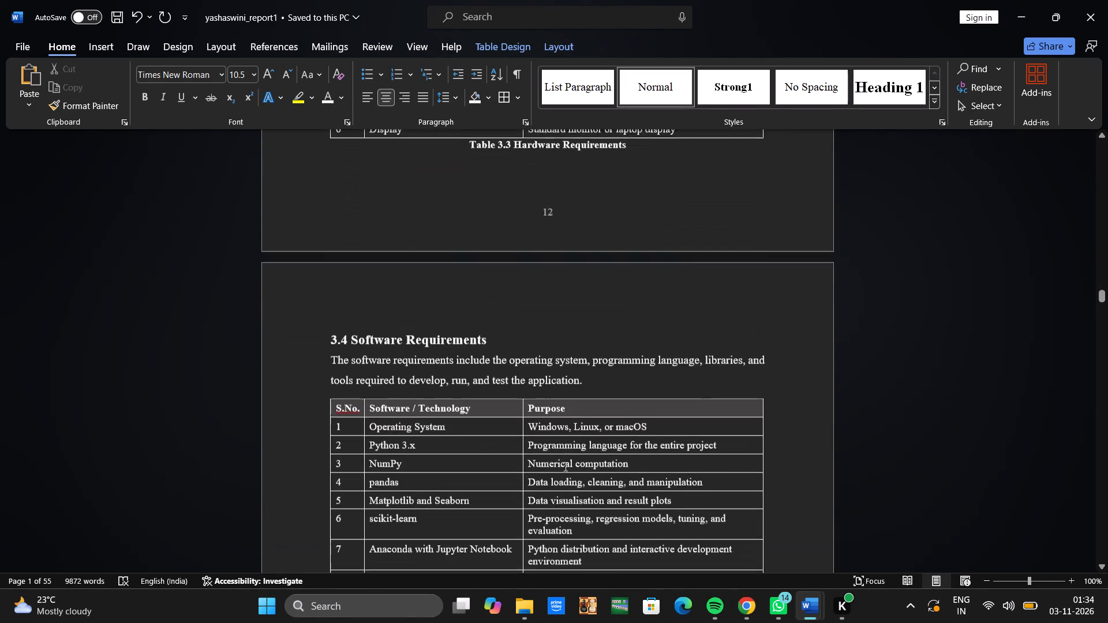
scroll(564, 466, up, 1)
scroll(564, 466, down, 1)
scroll(564, 466, up, 2)
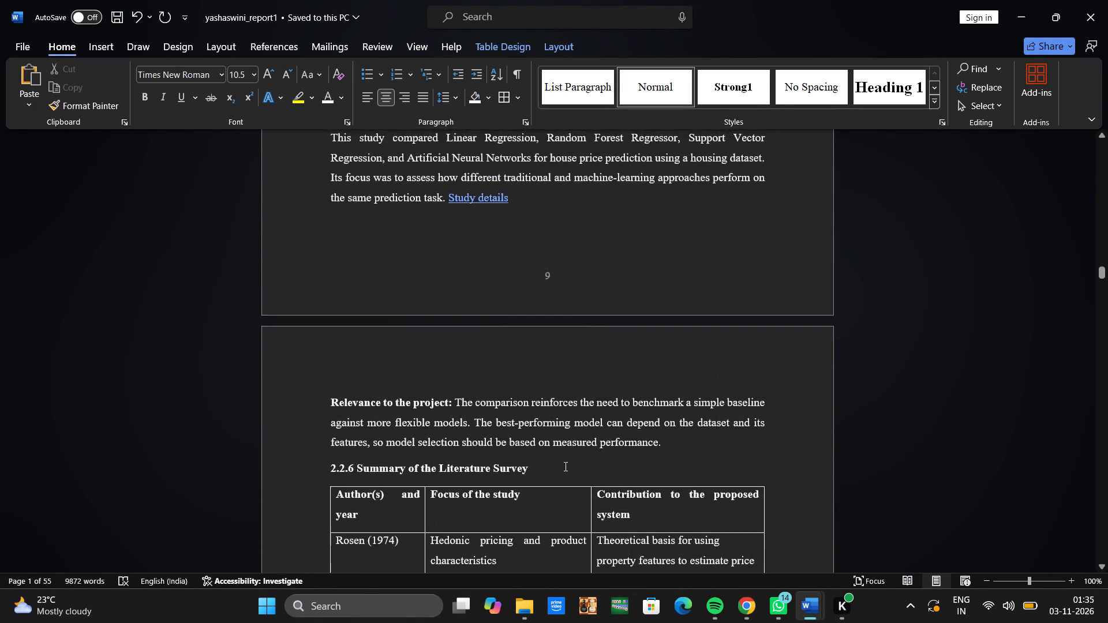
Examine the remaining chapters, from system design and the Chapter 5 implementation code to the references and the closing abstract page.
scroll(564, 466, down, 14)
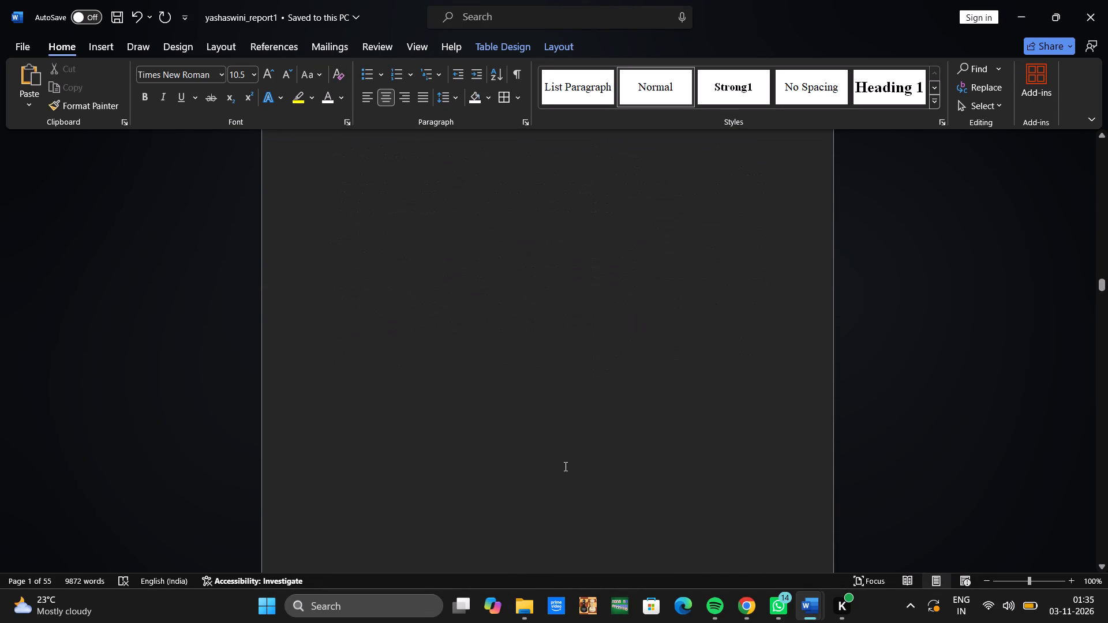
scroll(564, 466, down, 18)
scroll(564, 466, down, 5)
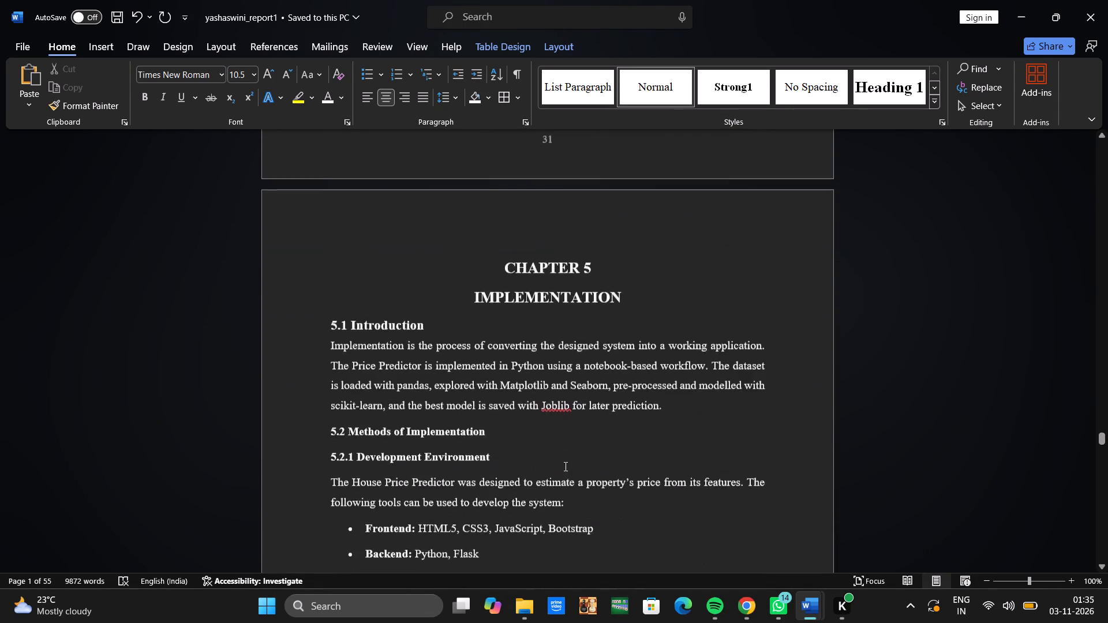
scroll(564, 466, left, 1)
scroll(564, 466, down, 6)
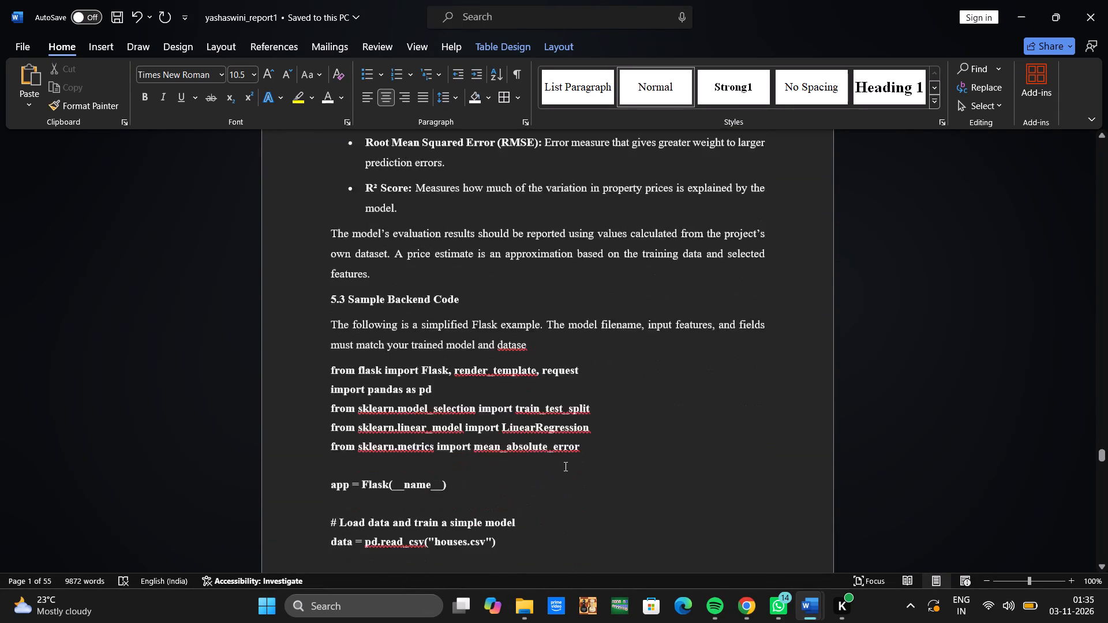
scroll(564, 466, down, 13)
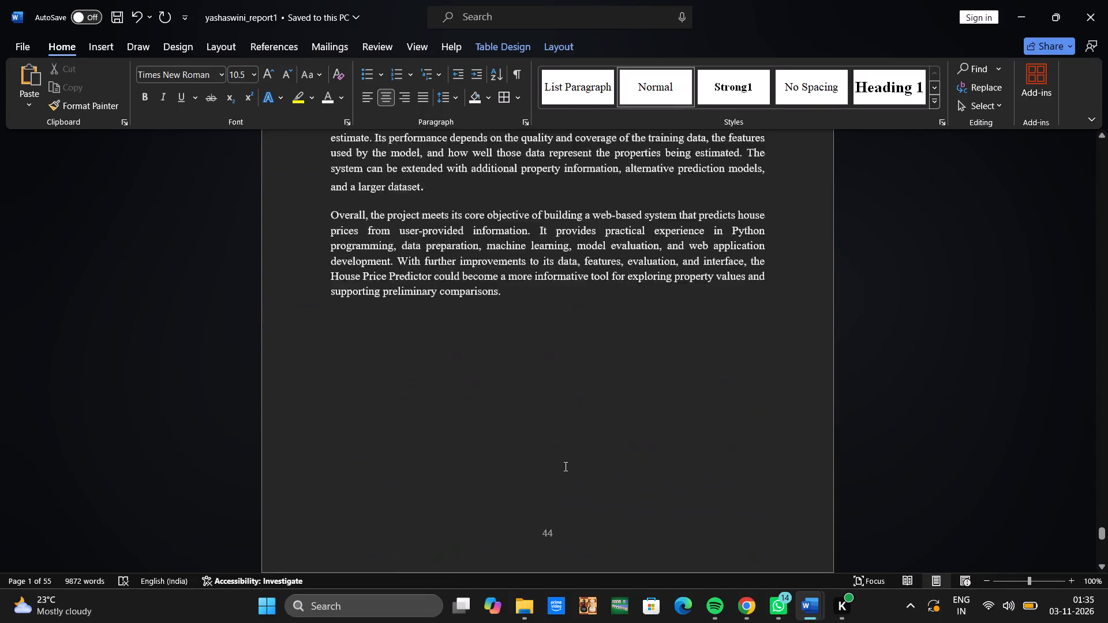
scroll(564, 466, down, 13)
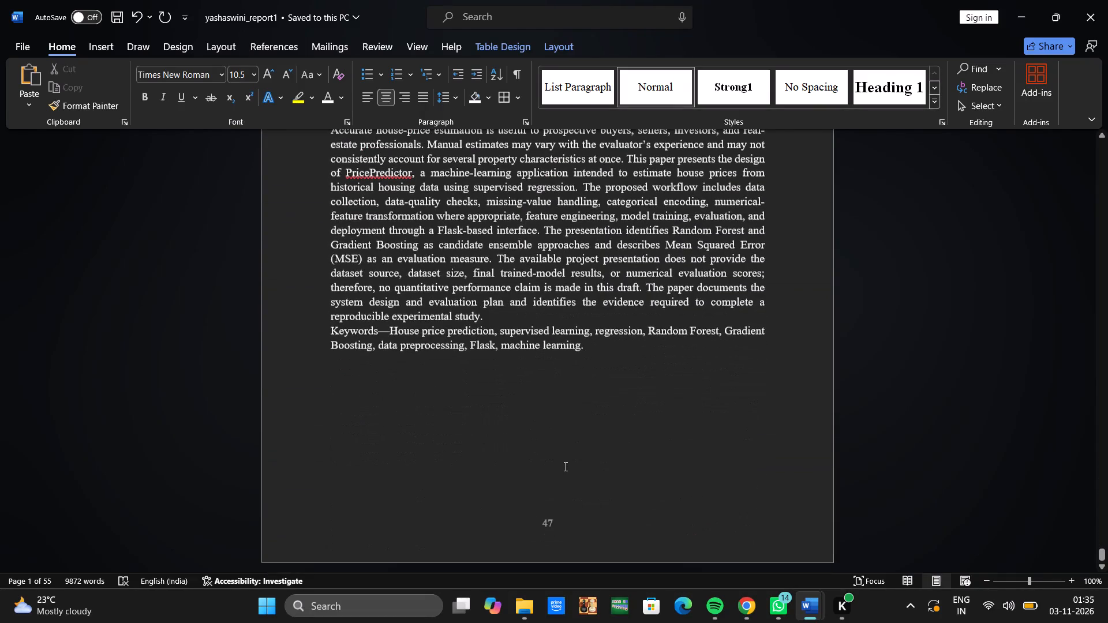
scroll(564, 466, down, 1)
Re-examine Chapters 7 and 6 backwards, including the comparative analysis table, the prediction result screenshots and the results sections.
scroll(564, 466, up, 8)
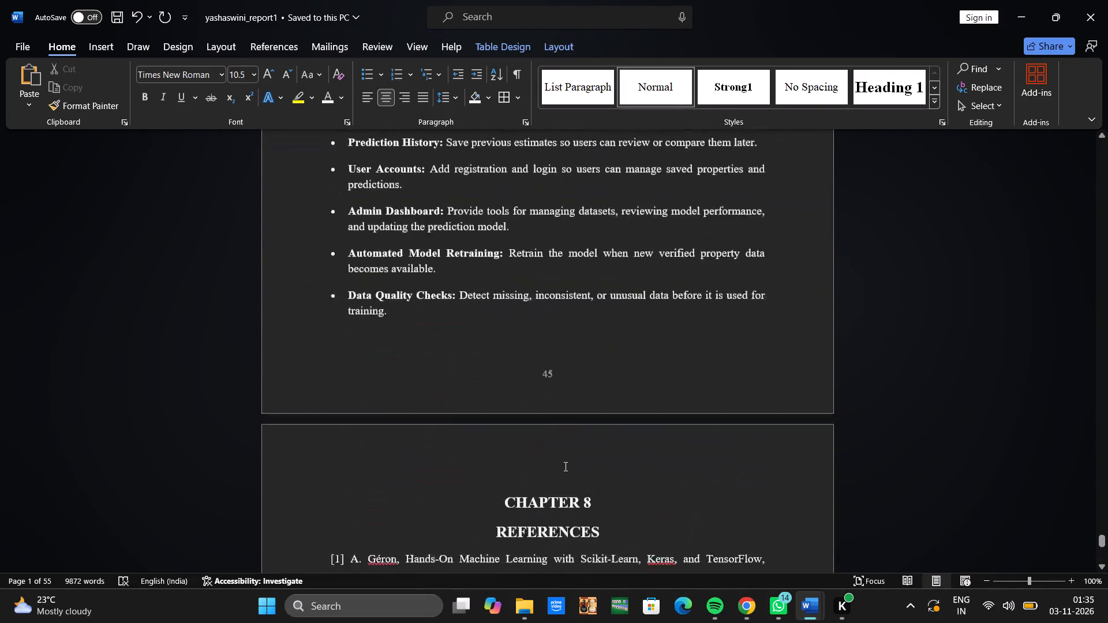
scroll(564, 466, up, 11)
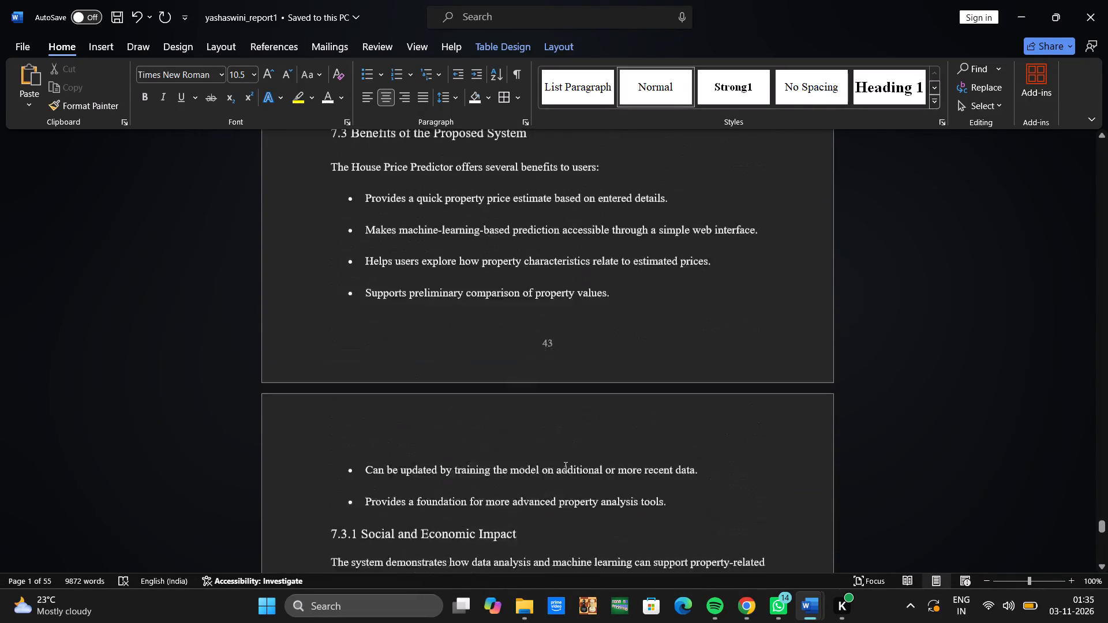
scroll(564, 466, up, 8)
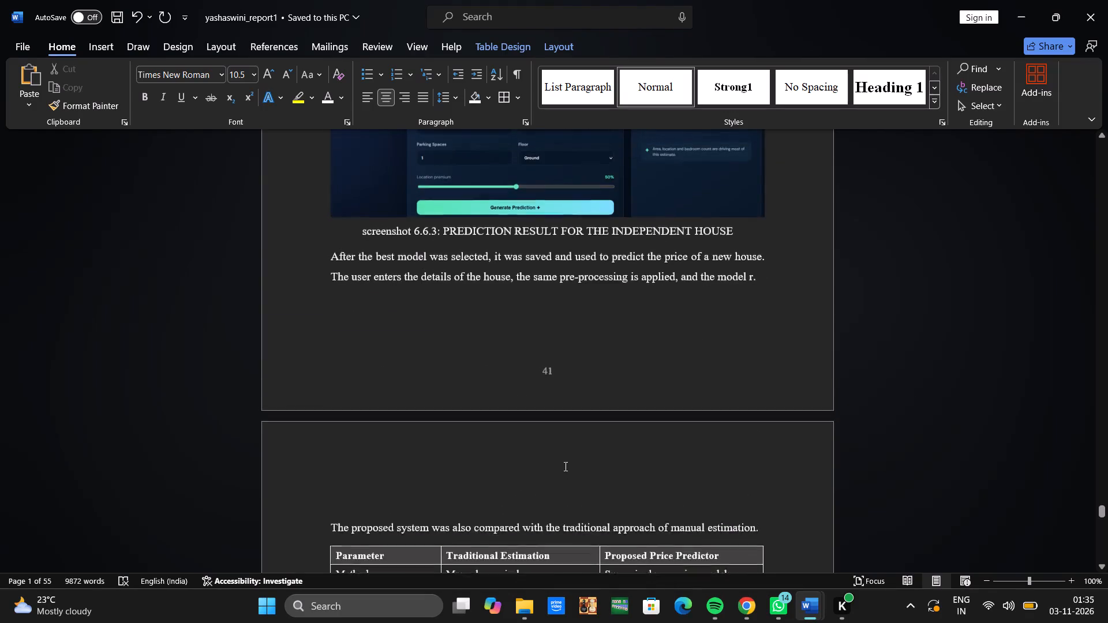
scroll(564, 466, up, 3)
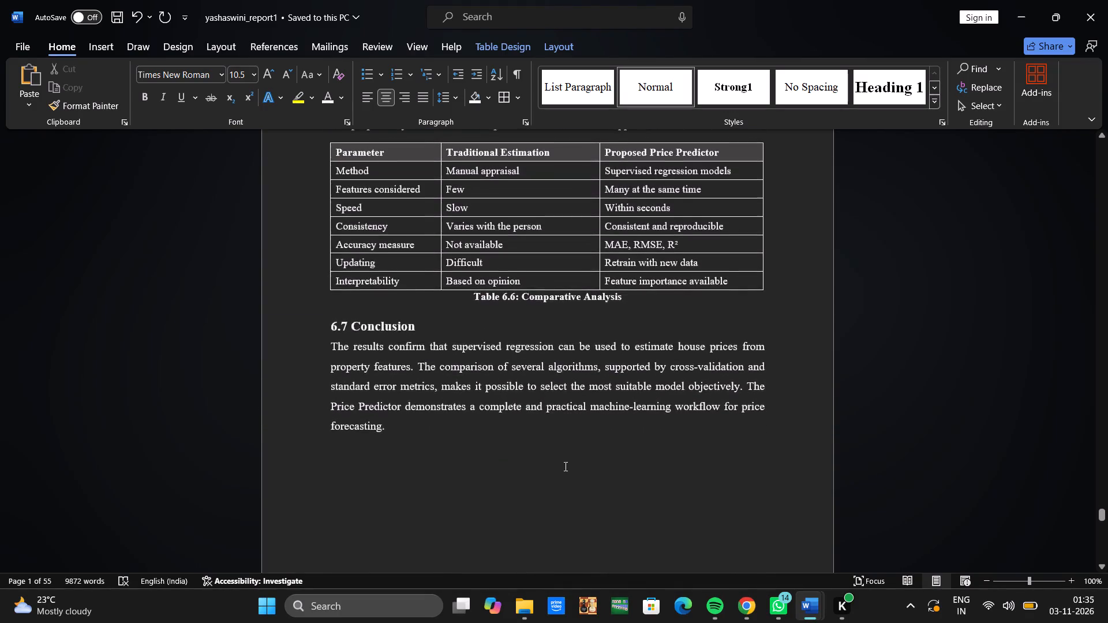
scroll(564, 466, up, 4)
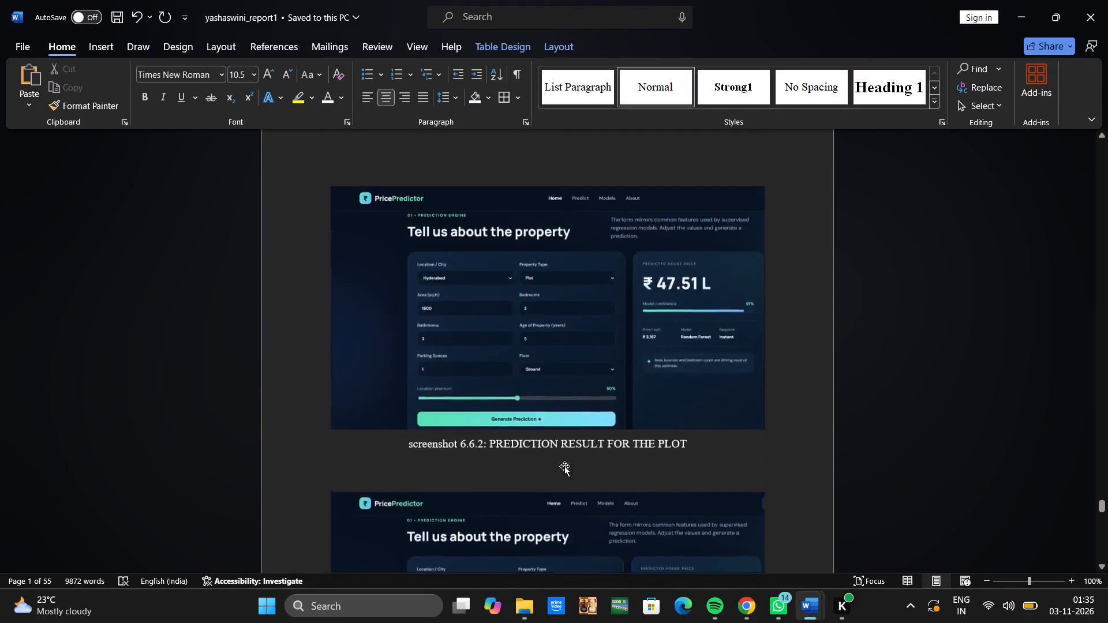
scroll(564, 466, up, 7)
Check the report's final pages again, covering the references, the 7.4 Conclusion and the Future Scope list.
scroll(564, 466, down, 2)
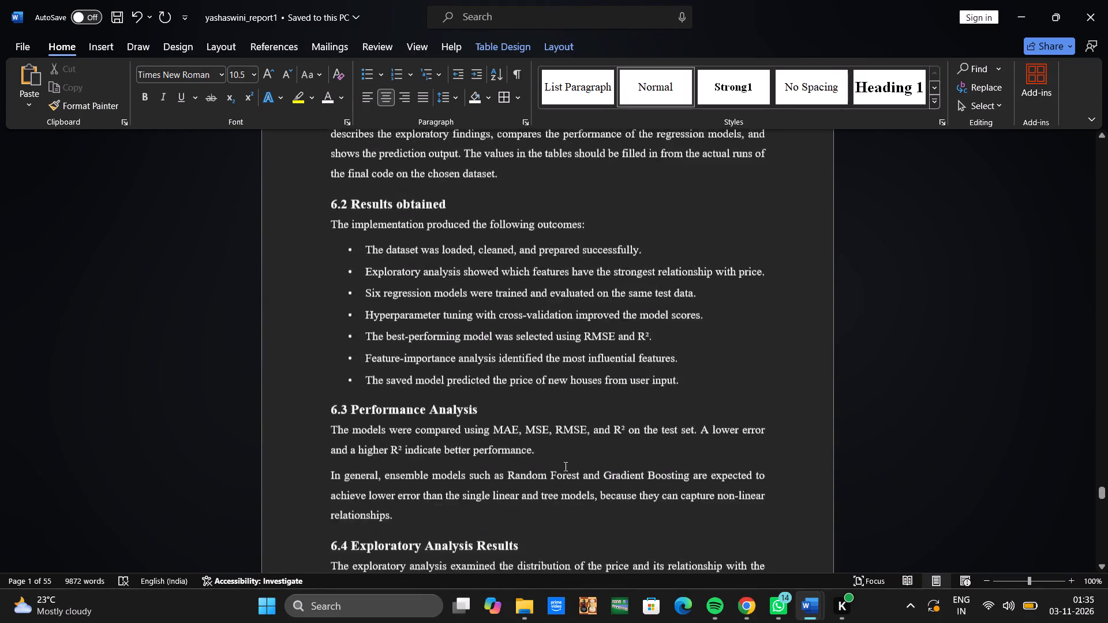
scroll(564, 466, down, 18)
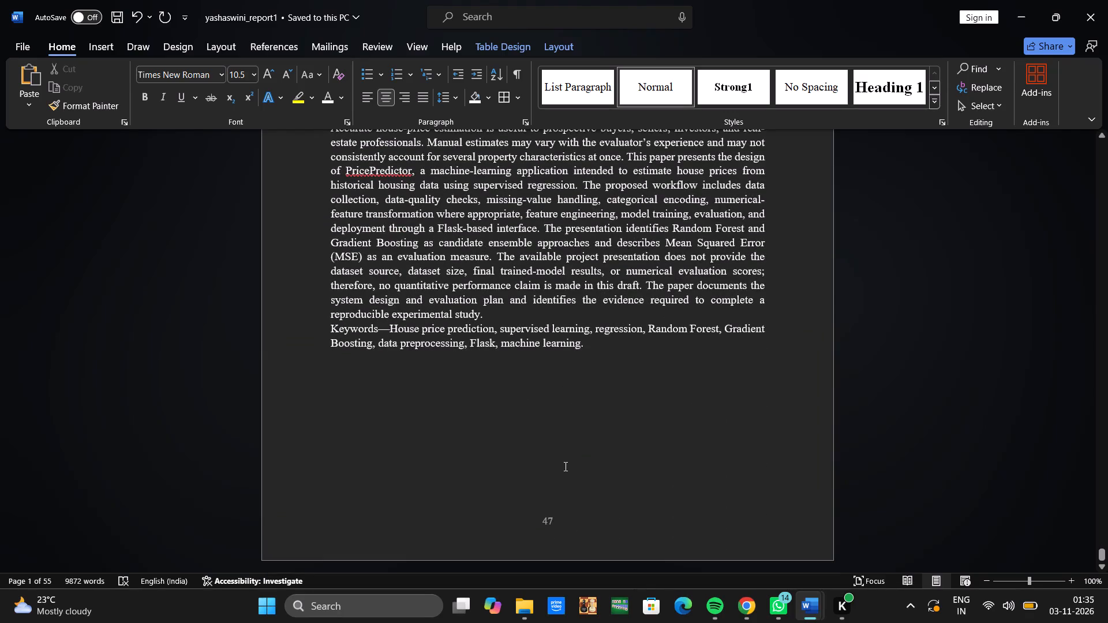
scroll(564, 466, down, 2)
scroll(564, 466, up, 5)
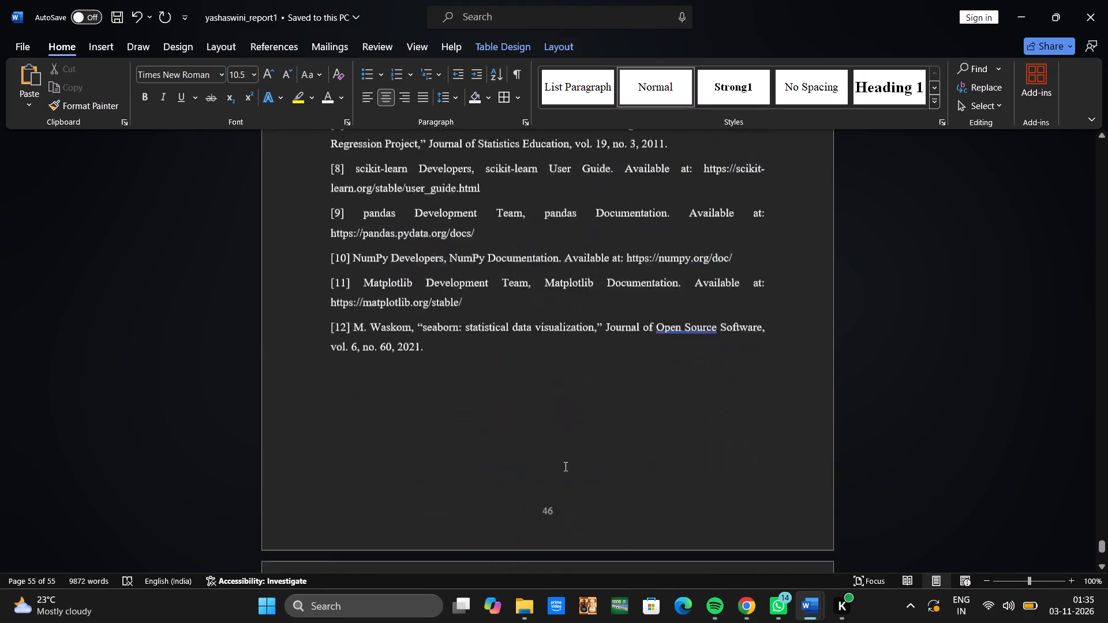
scroll(564, 466, up, 5)
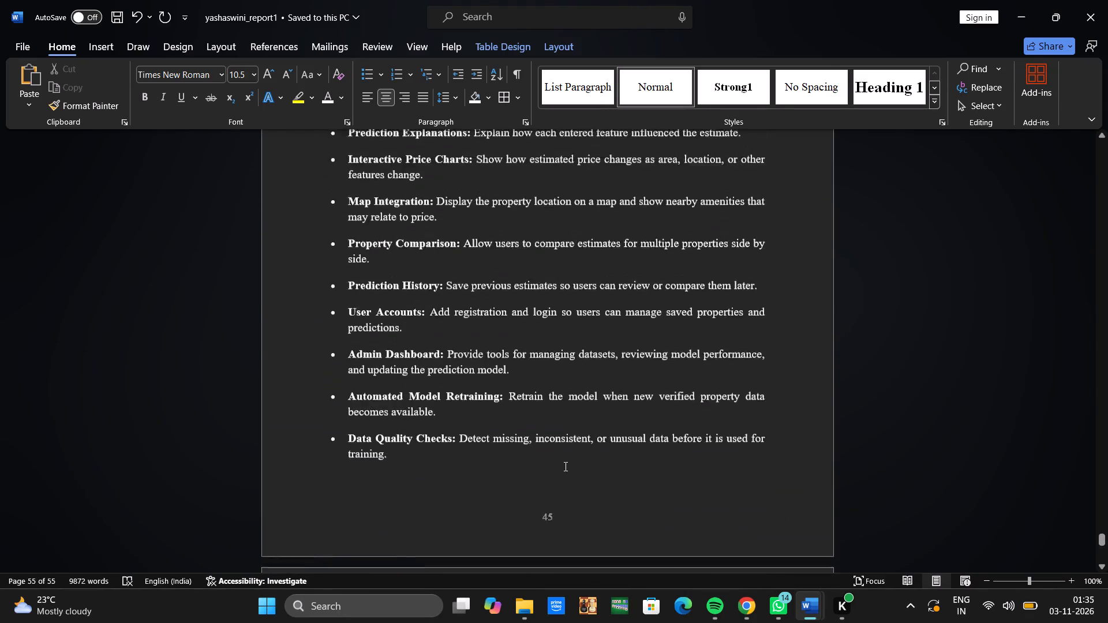
scroll(564, 466, up, 5)
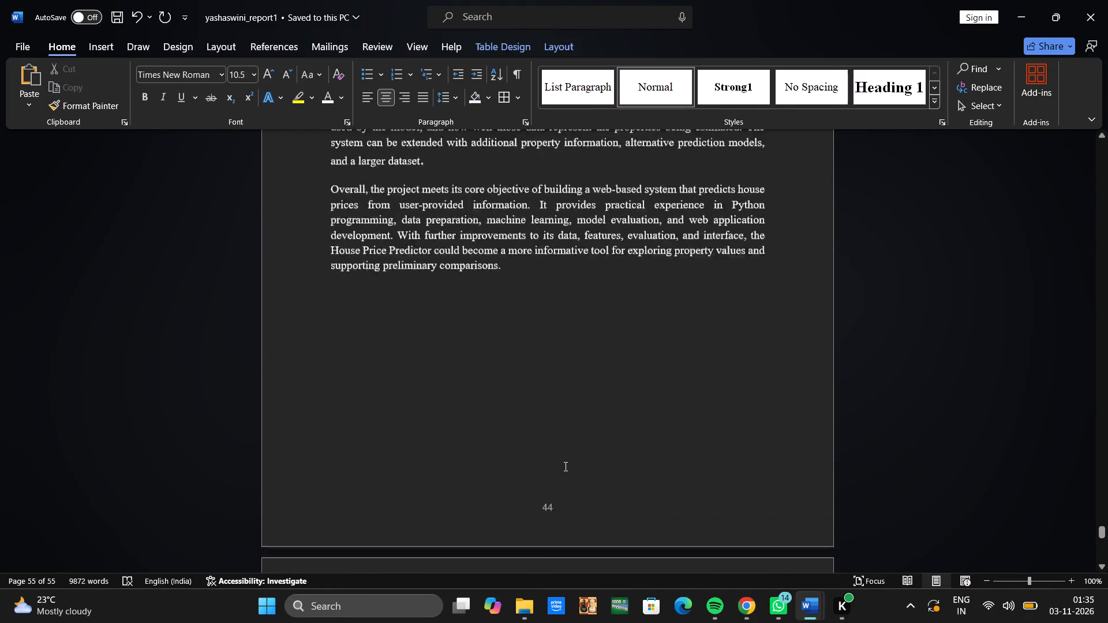
scroll(564, 466, up, 3)
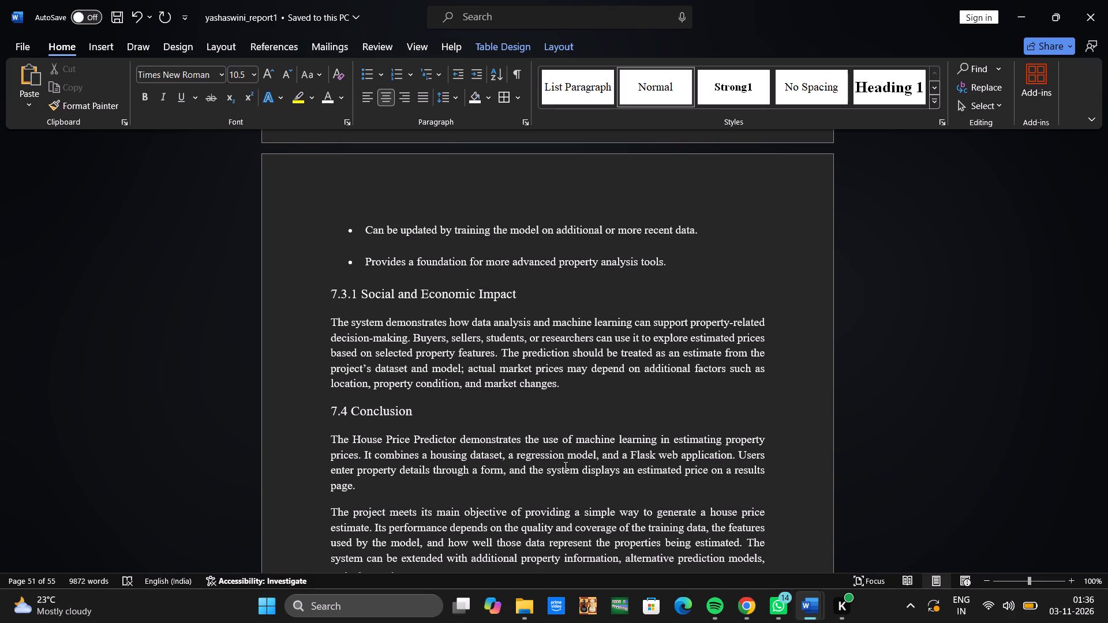
scroll(564, 466, down, 1)
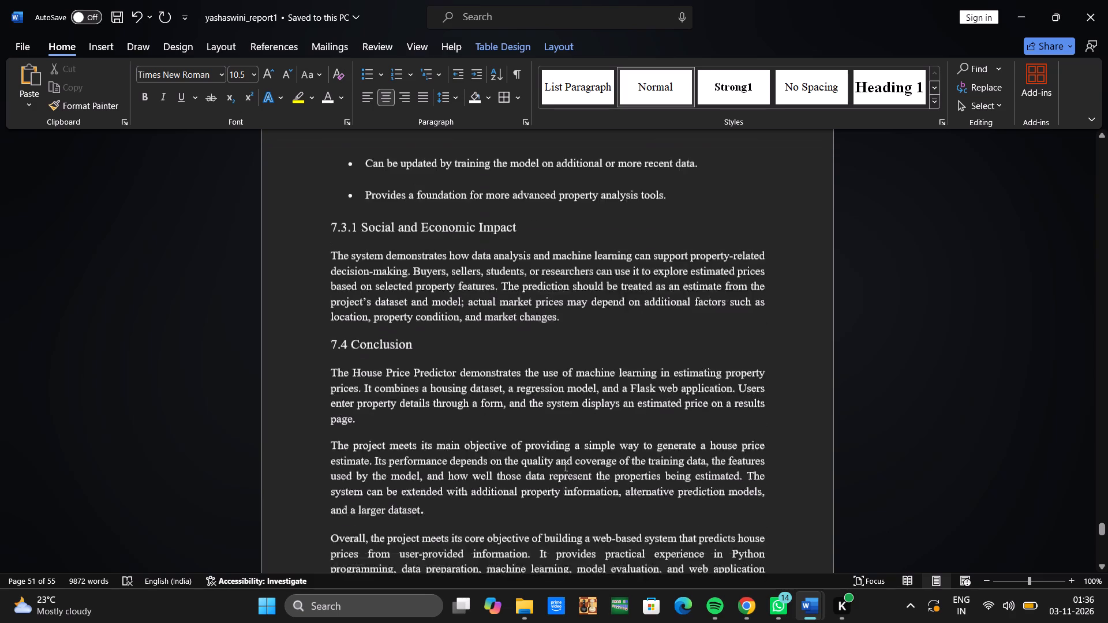
scroll(564, 466, down, 5)
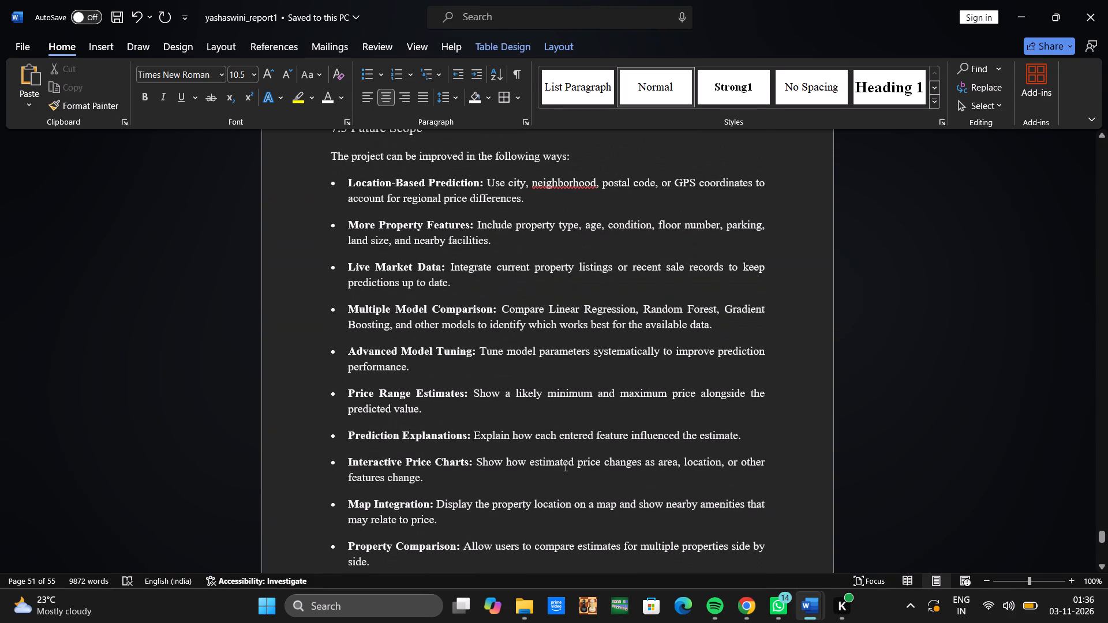
Open the sharing options for the yashaswini_report1 document and choose Share with People.
click(14, 42)
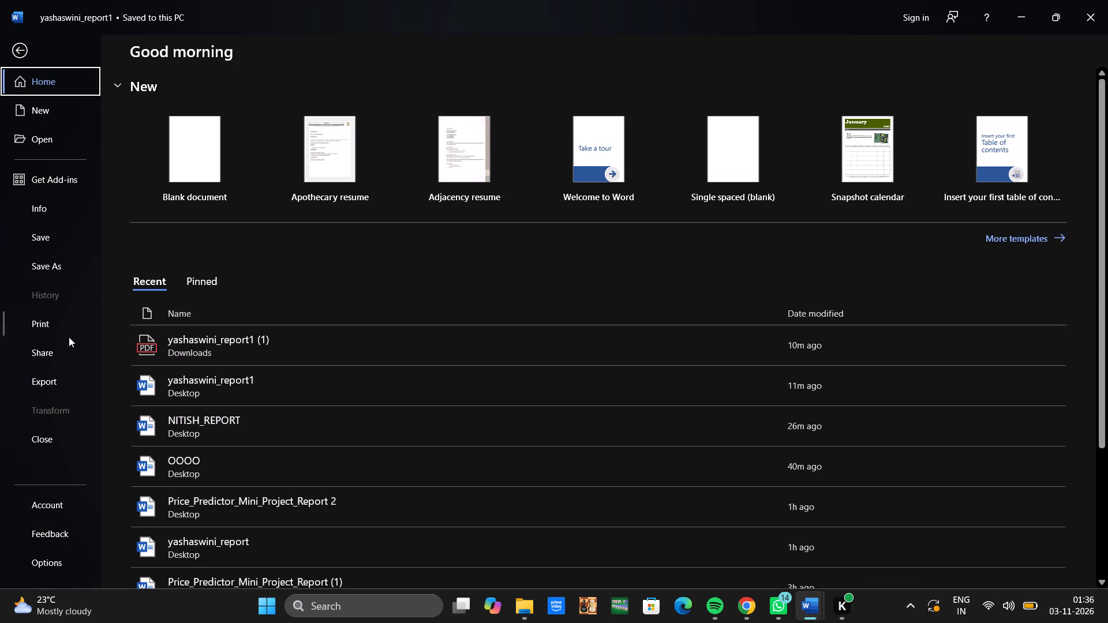
click(63, 357)
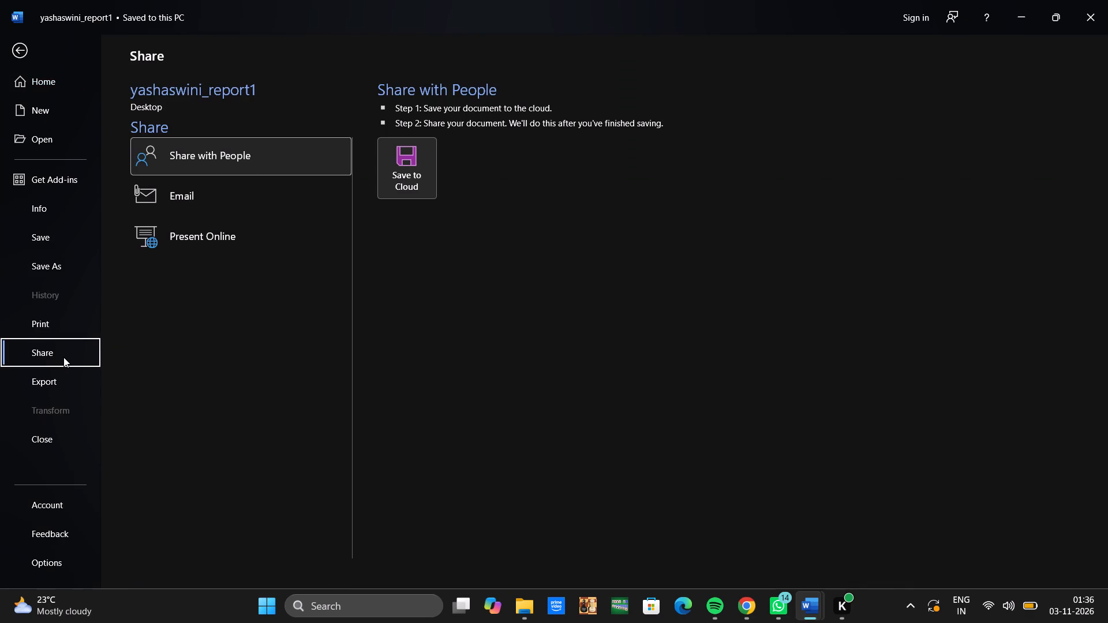
click(259, 159)
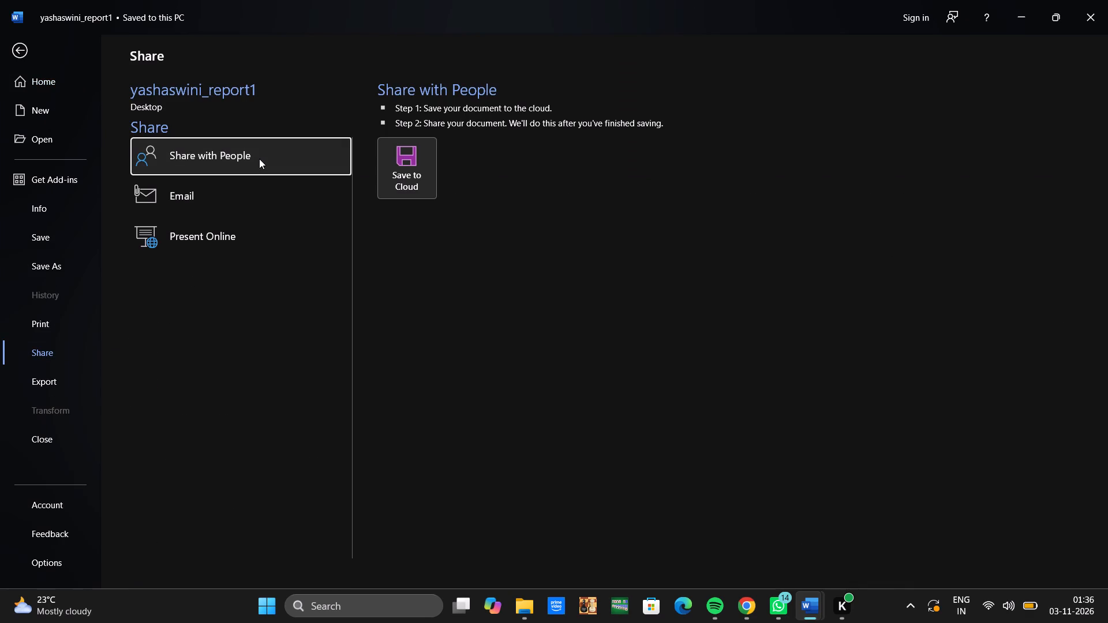
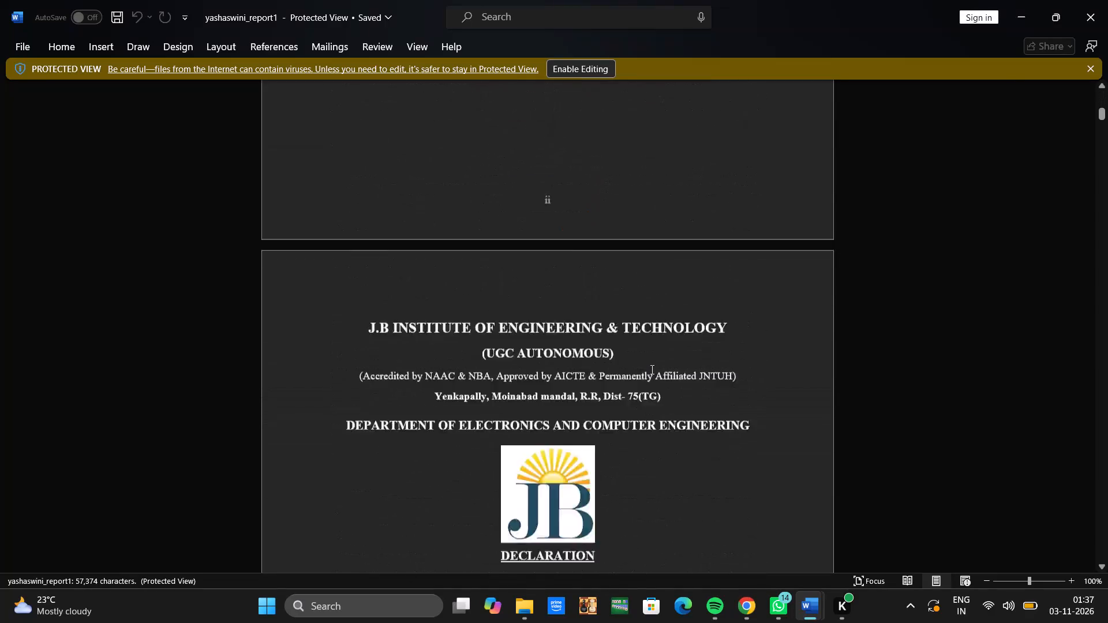
Examine the report's front matter and Chapter 1, from the declaration, abstract and table of contents to the 1.7 Proposed System section.
scroll(651, 369, down, 2)
scroll(651, 369, up, 1)
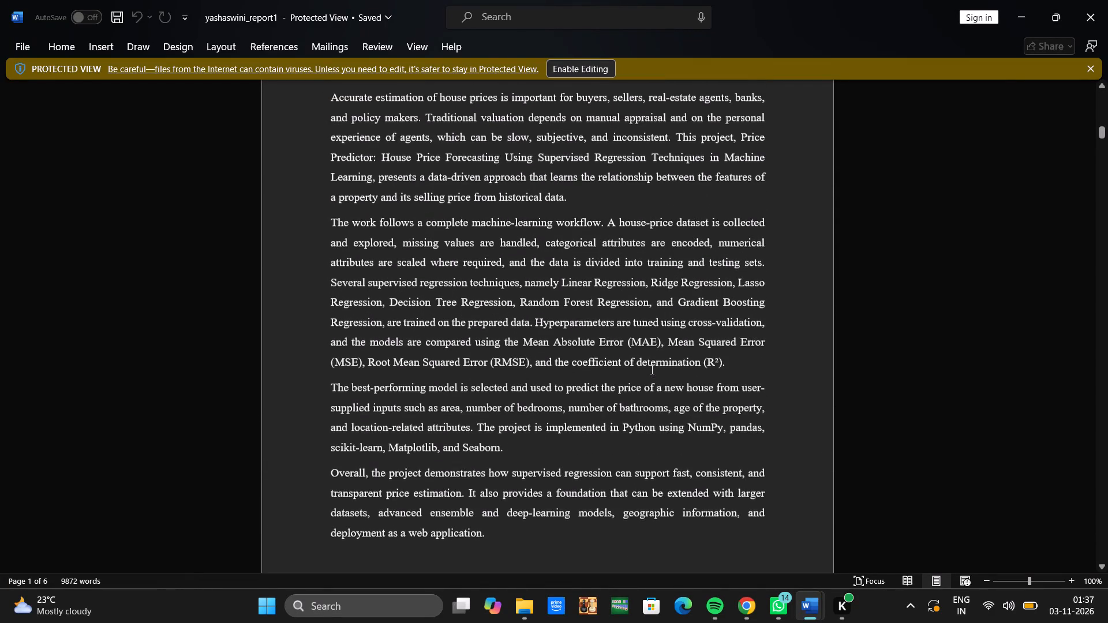
scroll(651, 369, up, 1)
scroll(651, 369, down, 2)
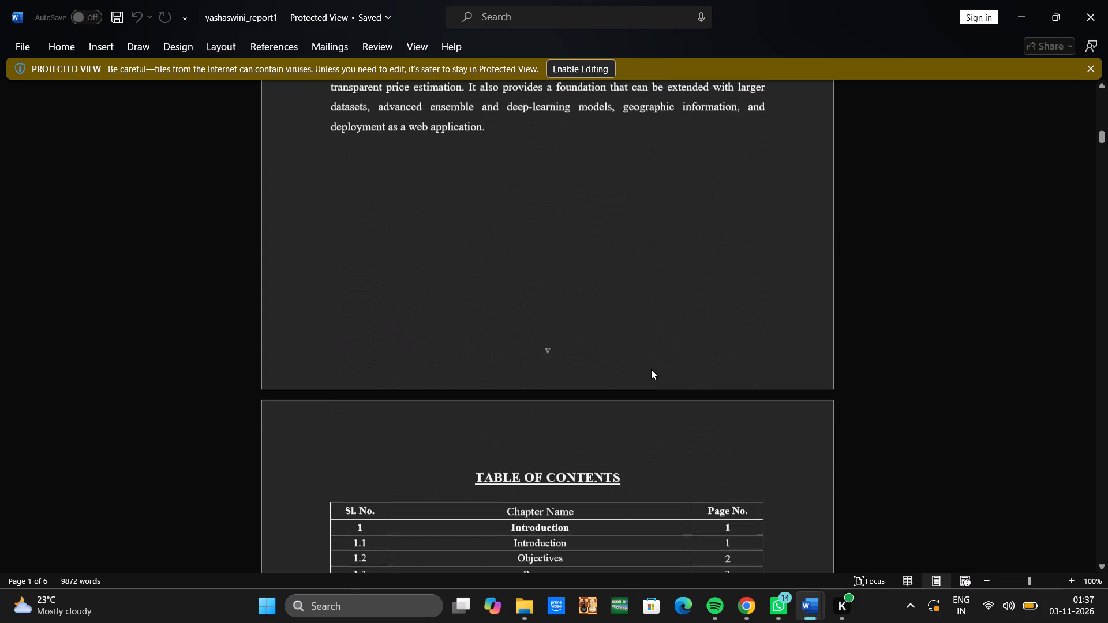
scroll(651, 369, down, 10)
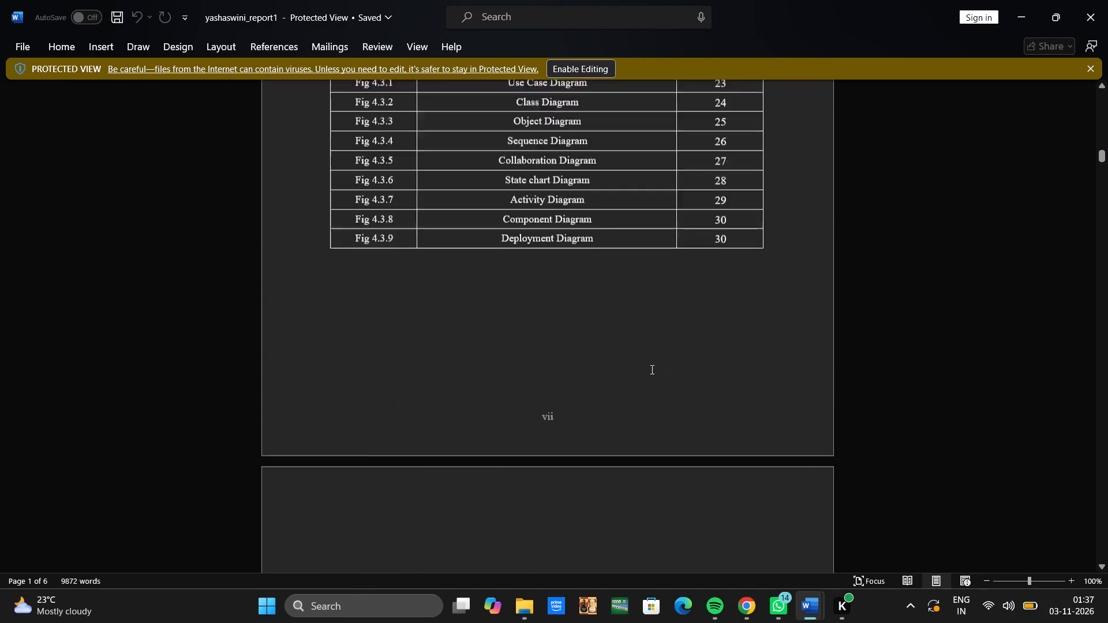
scroll(651, 369, down, 10)
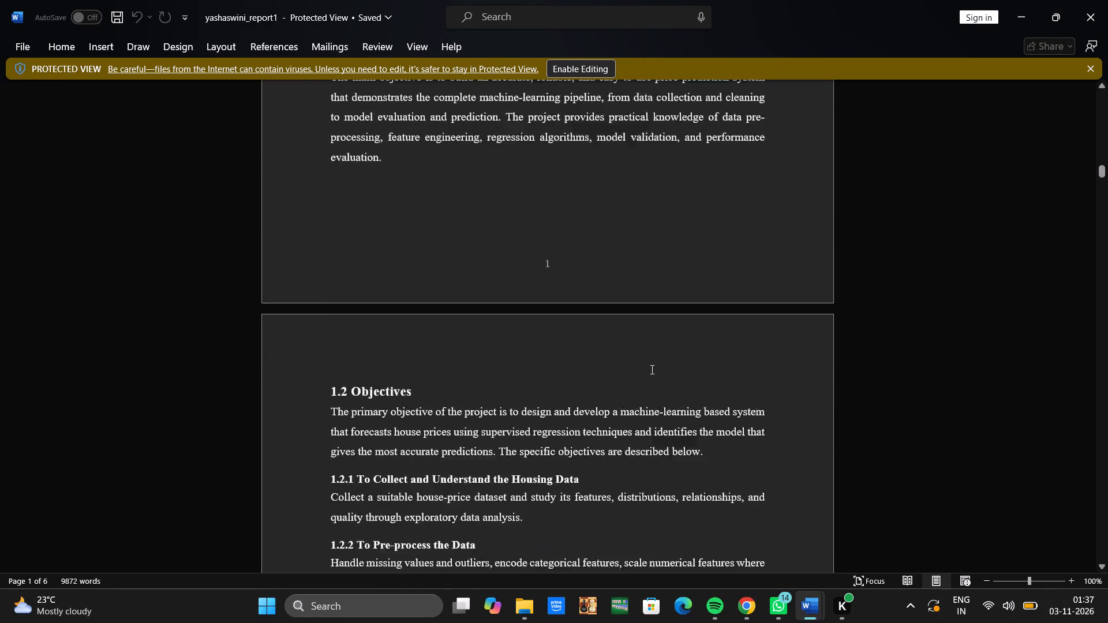
scroll(651, 369, down, 5)
scroll(651, 369, up, 1)
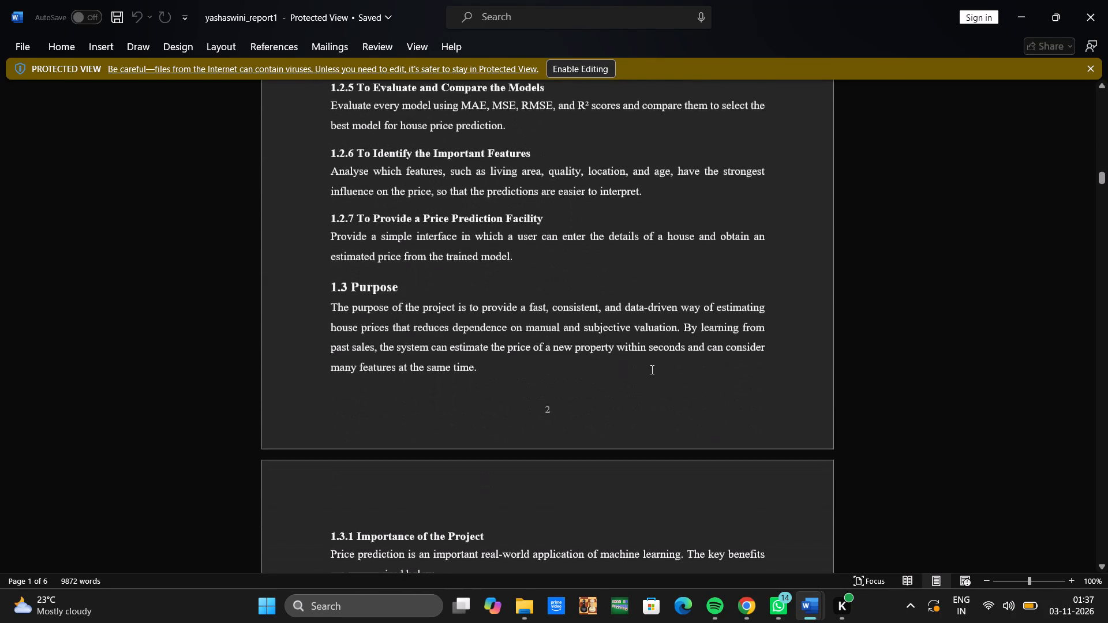
scroll(651, 369, up, 1)
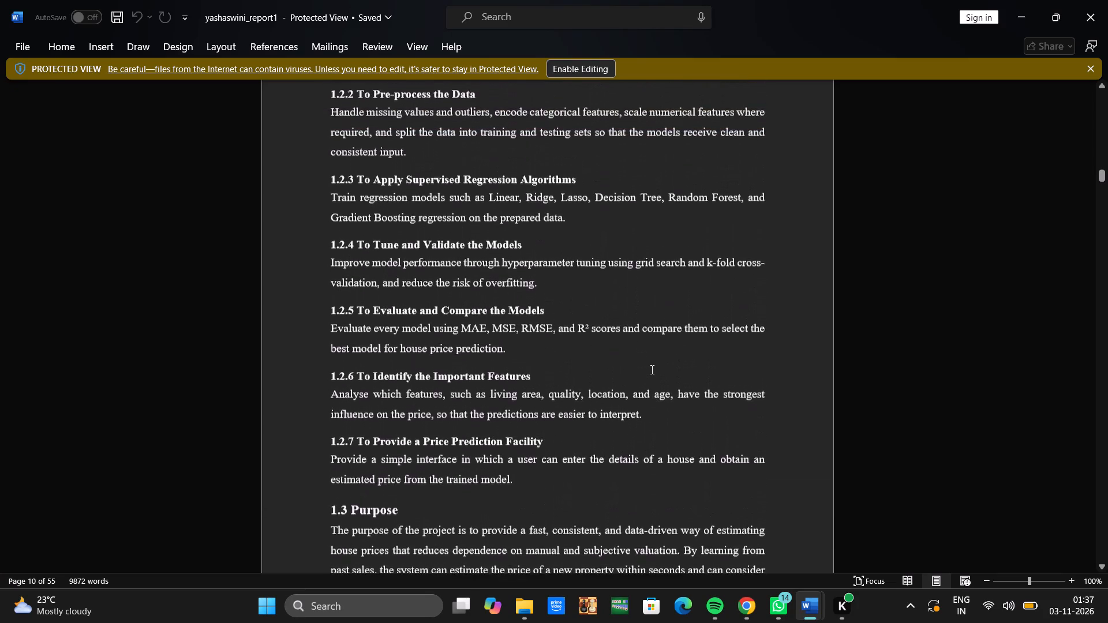
scroll(651, 369, up, 1)
scroll(651, 369, down, 9)
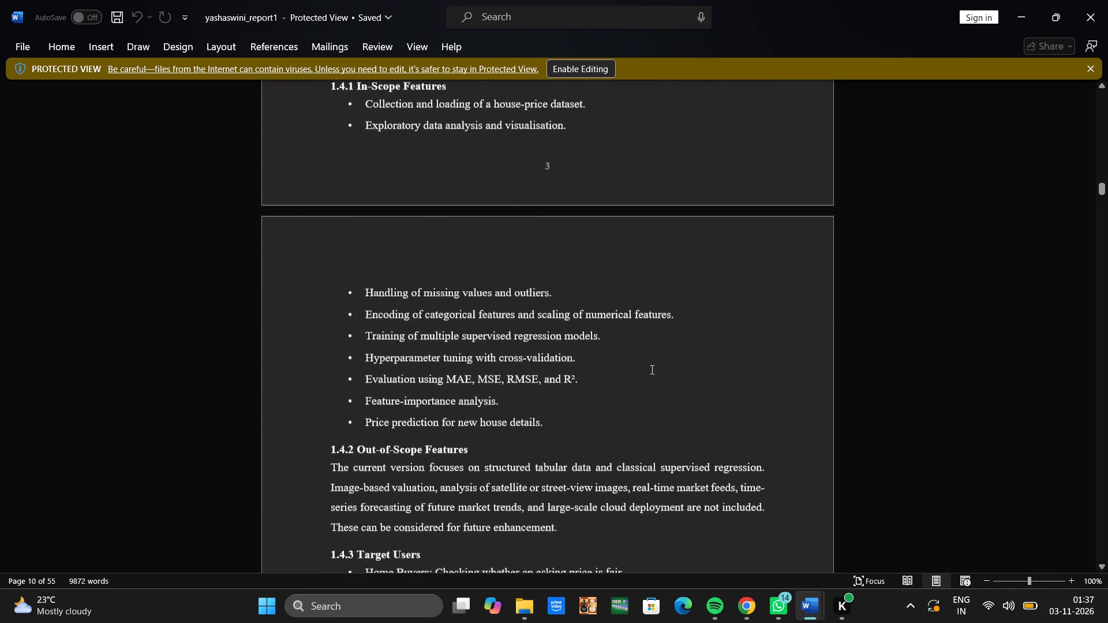
scroll(651, 369, down, 12)
scroll(651, 369, up, 2)
scroll(651, 369, down, 2)
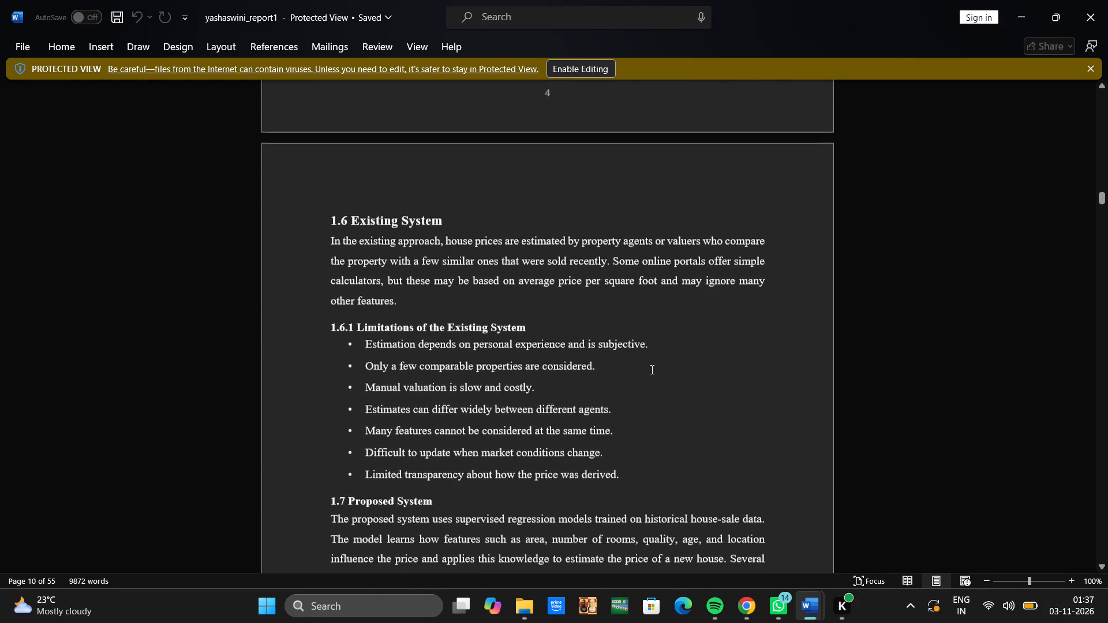
scroll(651, 369, down, 1)
scroll(651, 369, up, 1)
scroll(651, 369, down, 6)
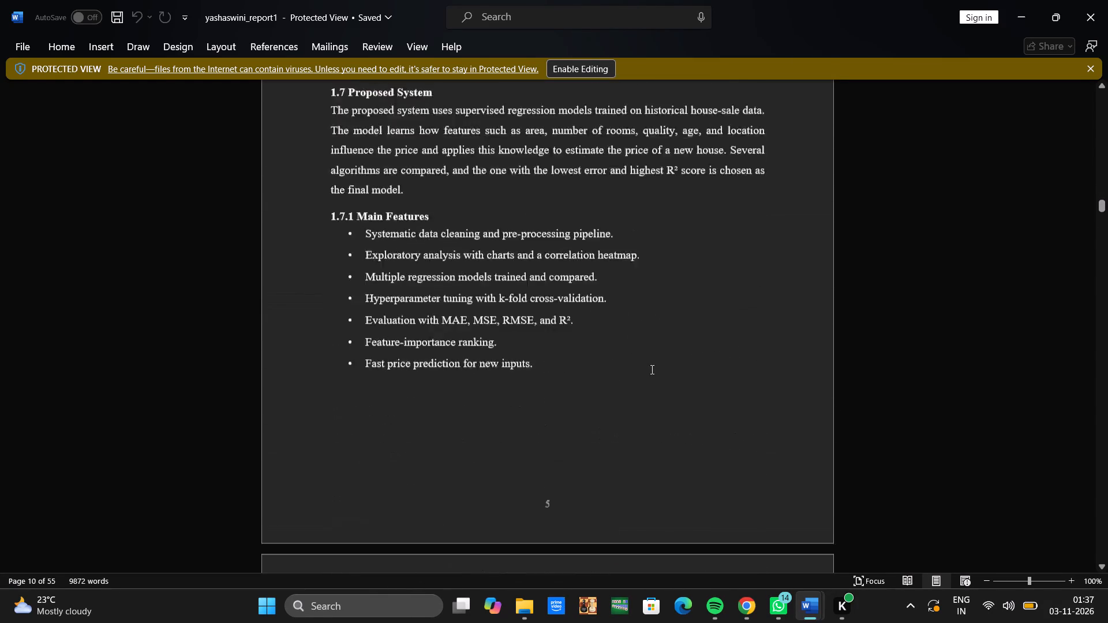
Examine Chapters 2 to 4, covering the literature survey, requirements tables, system modules and the UML diagram summary.
scroll(651, 369, down, 5)
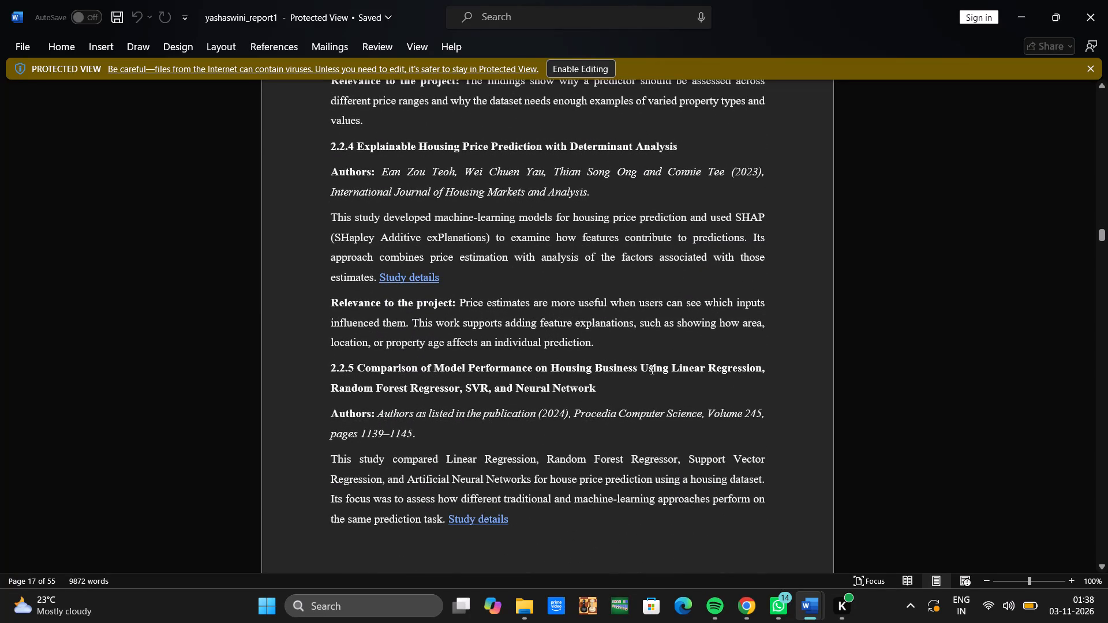
scroll(651, 369, down, 6)
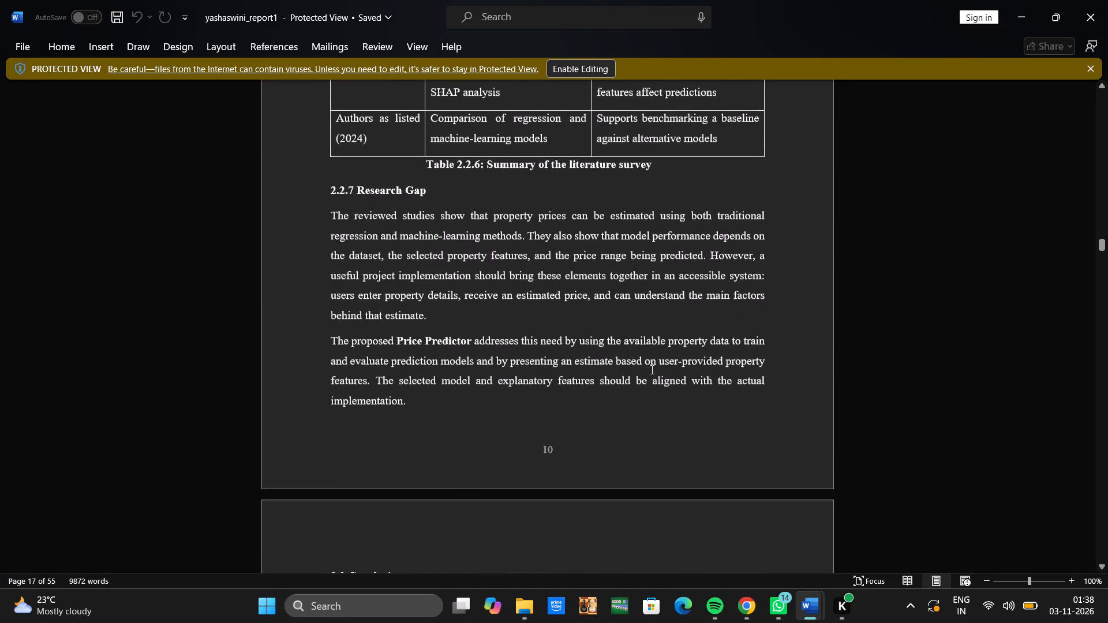
scroll(651, 369, down, 5)
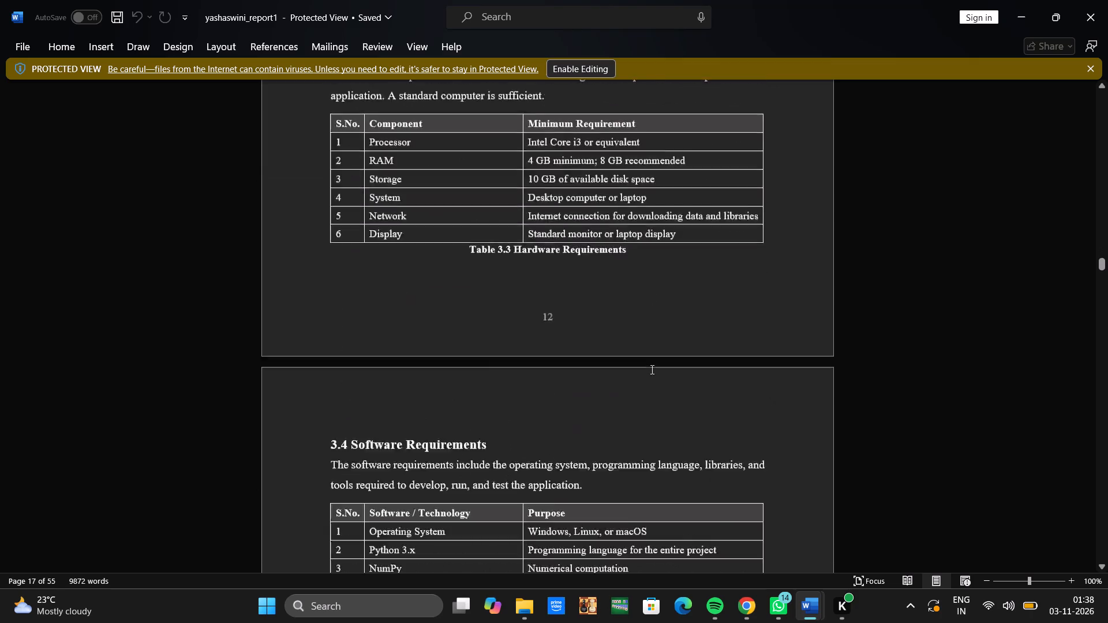
scroll(651, 369, down, 11)
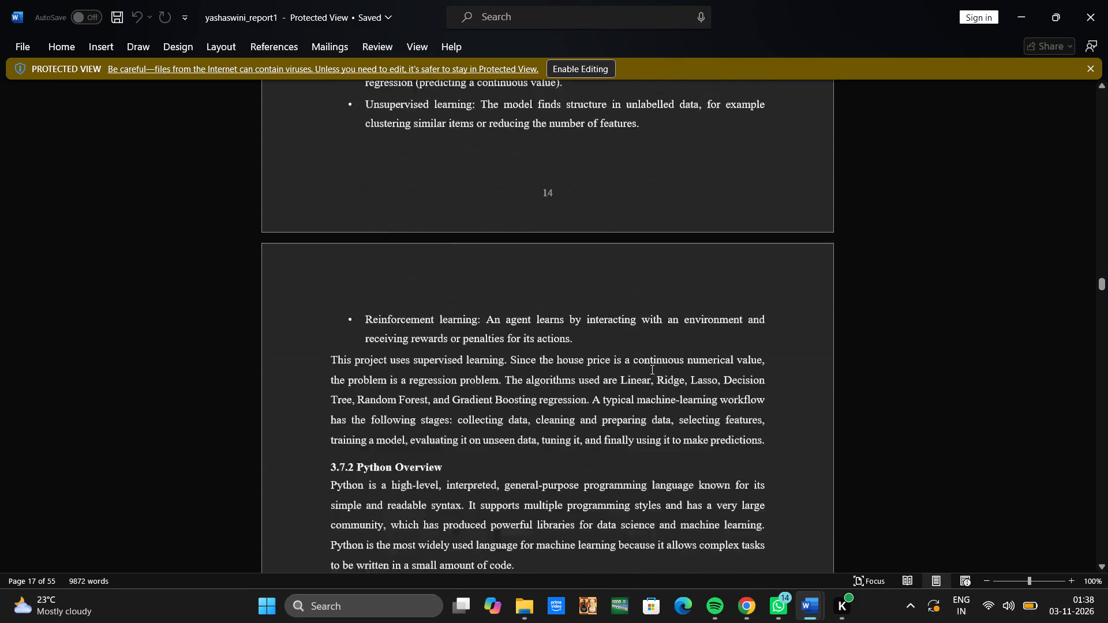
scroll(651, 369, down, 7)
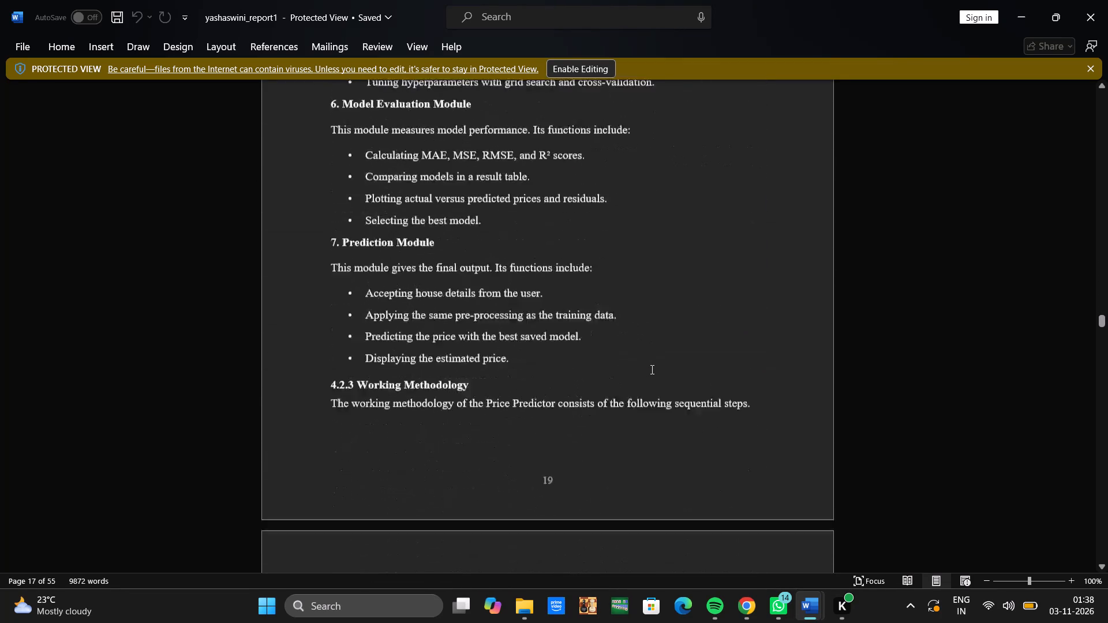
scroll(651, 369, down, 12)
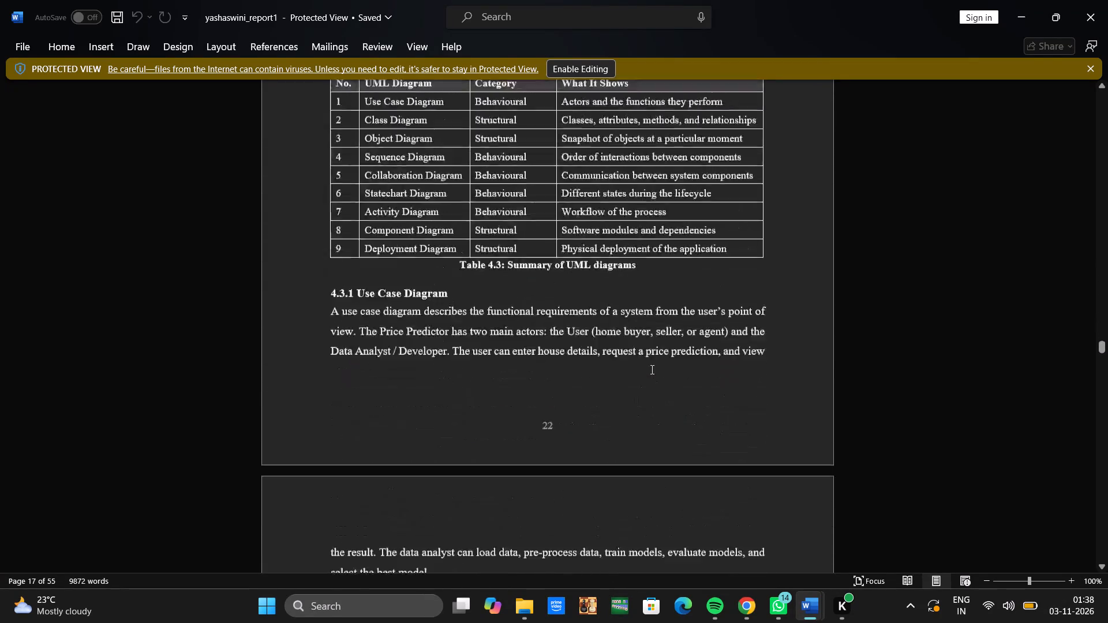
scroll(651, 369, down, 1)
Re-examine the report backwards from the 4.3 UML Diagrams section through the Chapter 4 modules to the Chapter 2 literature survey.
scroll(651, 369, up, 7)
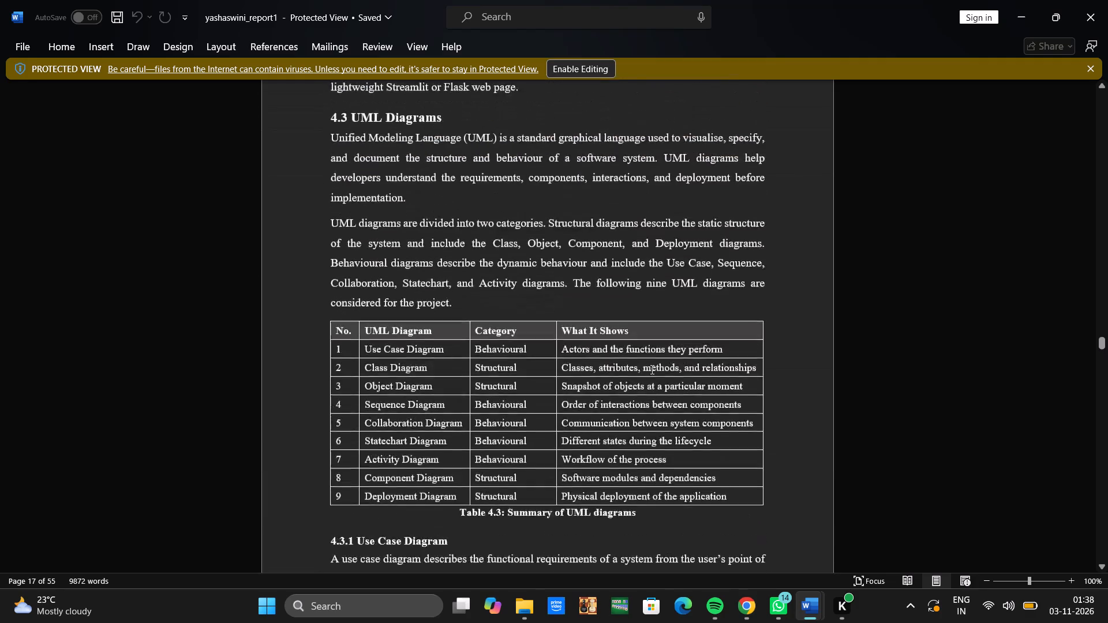
scroll(651, 369, up, 8)
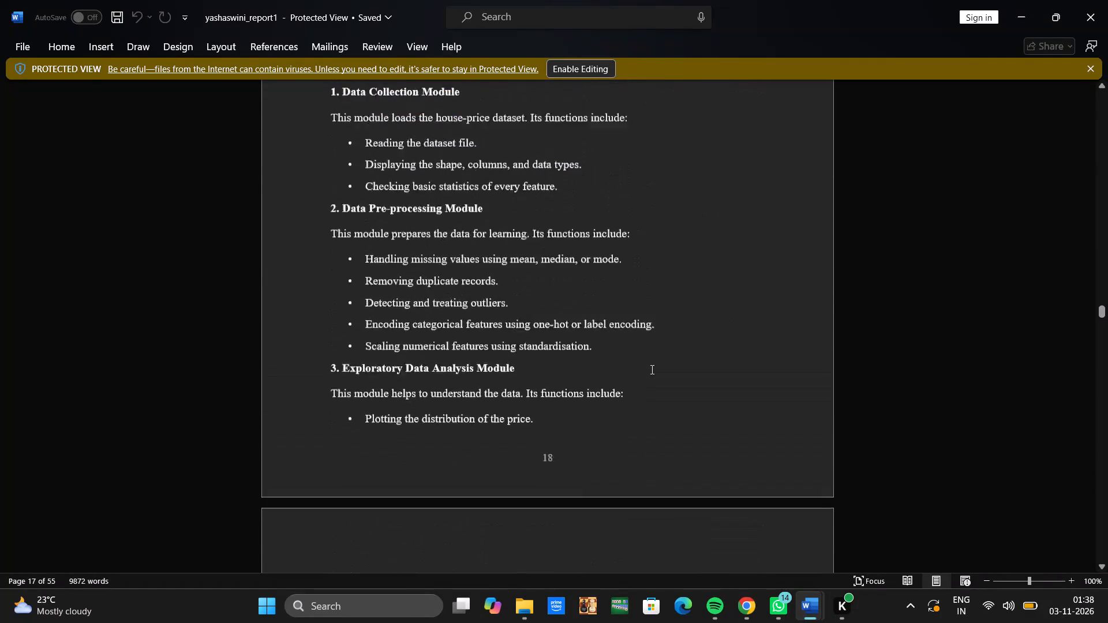
scroll(651, 369, up, 7)
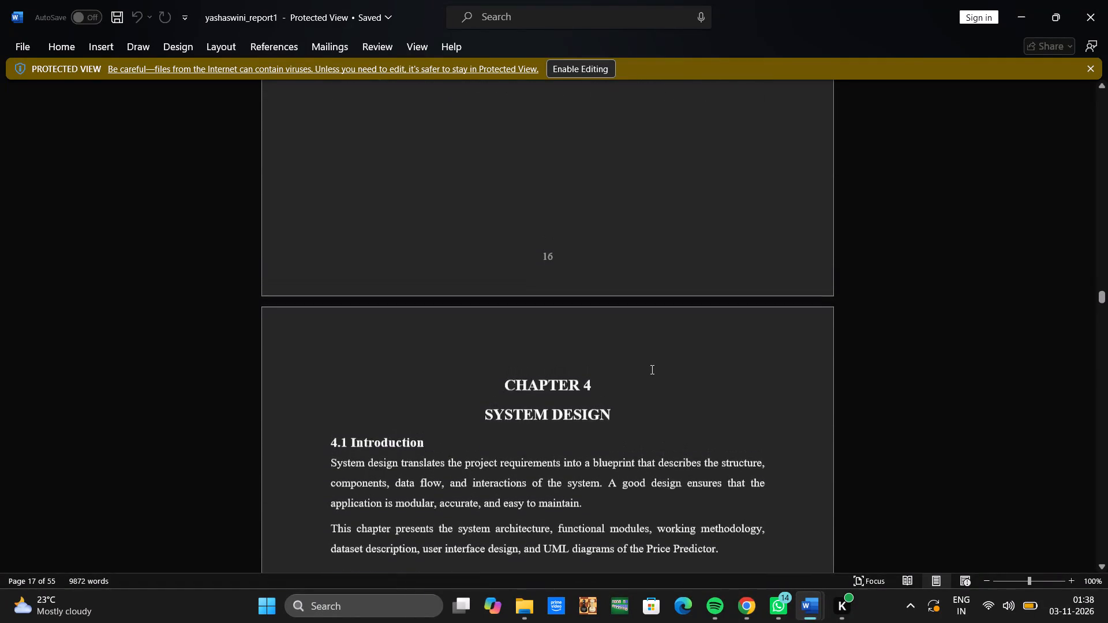
scroll(651, 369, up, 16)
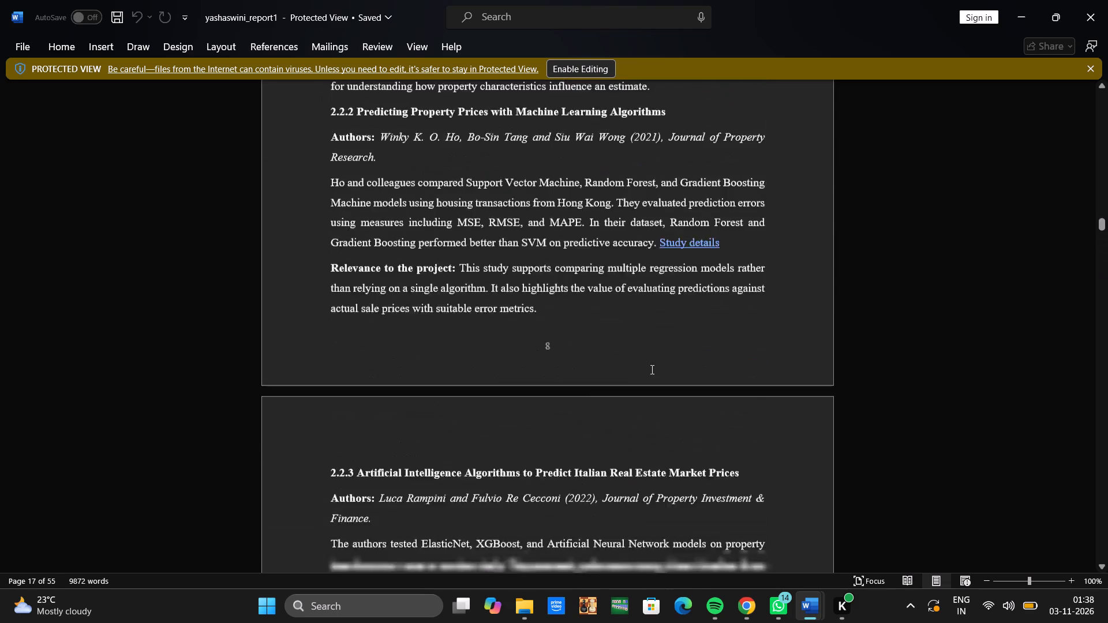
Check the literature survey again, covering the reviewed studies in 2.2.1 to 2.2.5 and the 2.2.6 summary table.
scroll(651, 369, down, 1)
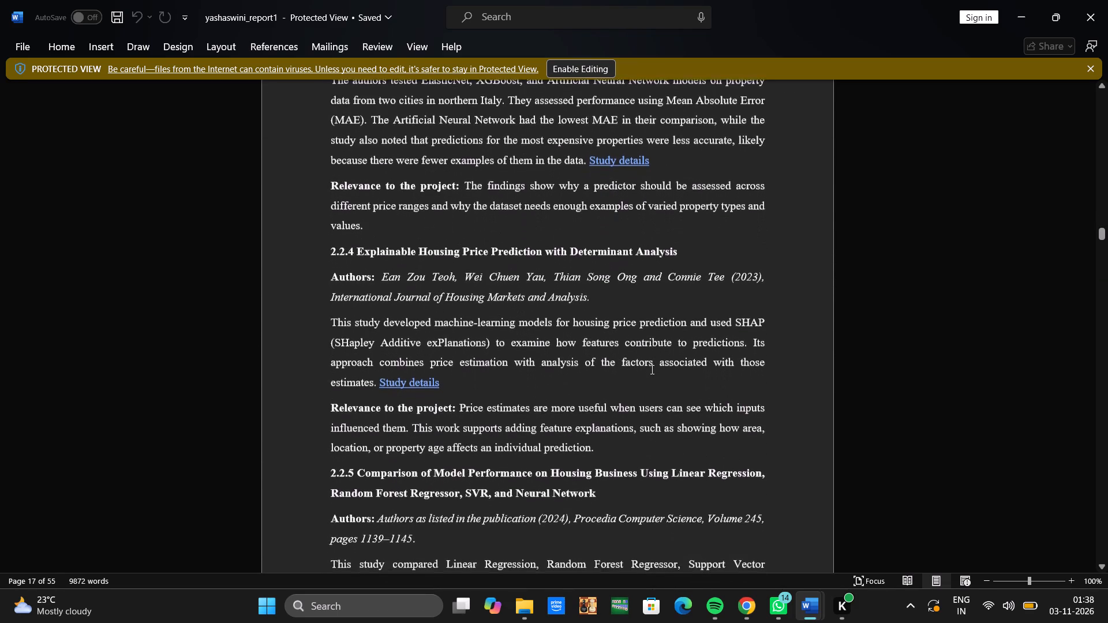
scroll(651, 369, down, 2)
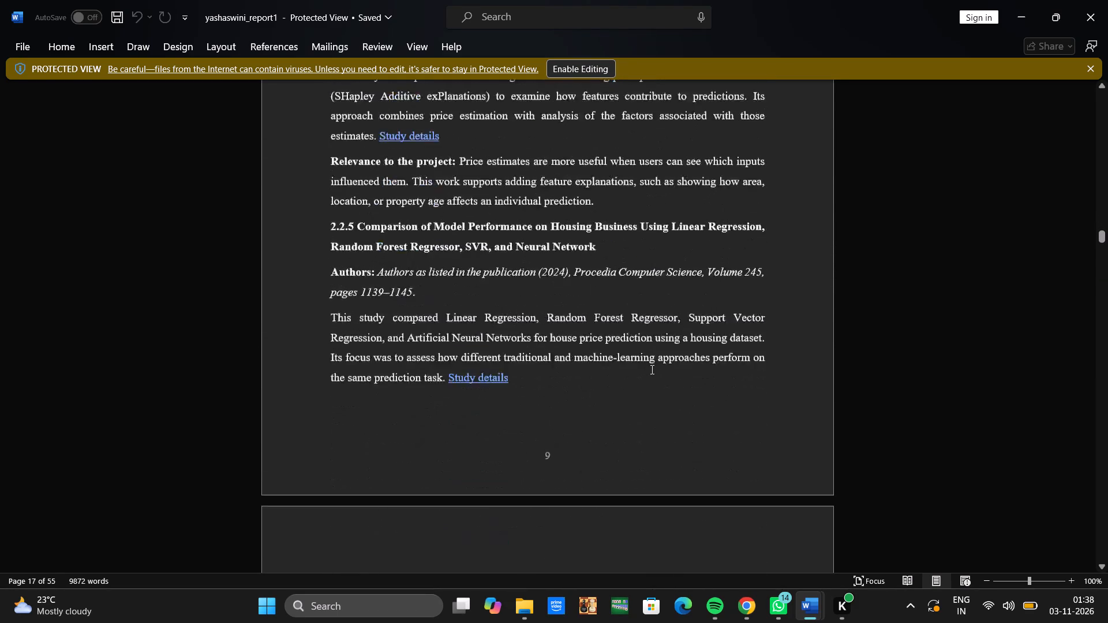
scroll(651, 369, down, 1)
scroll(651, 369, up, 1)
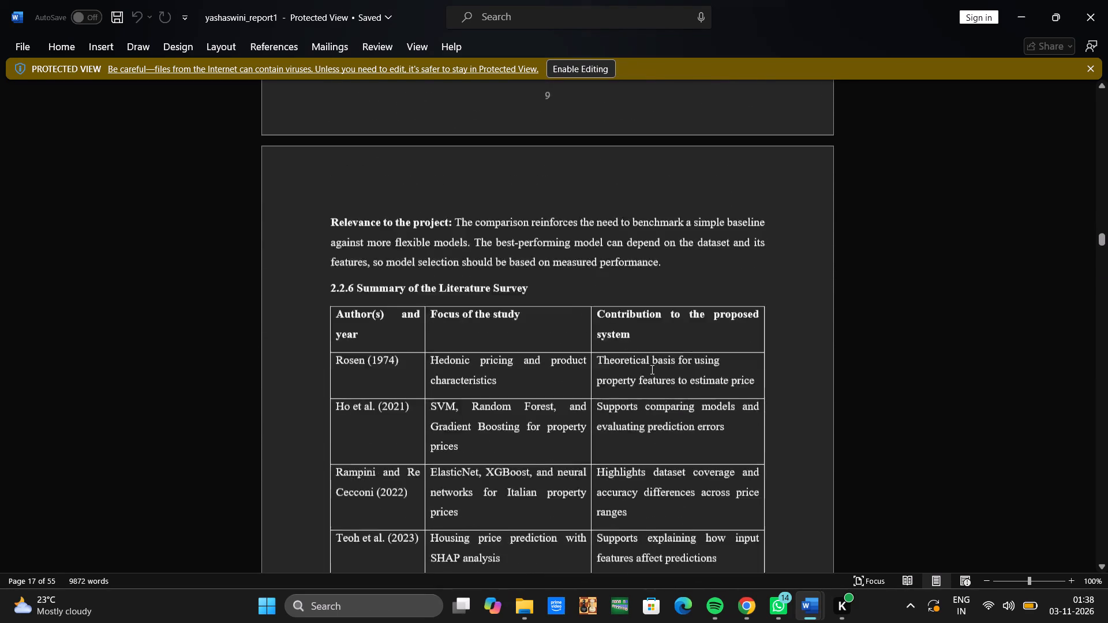
scroll(651, 369, up, 3)
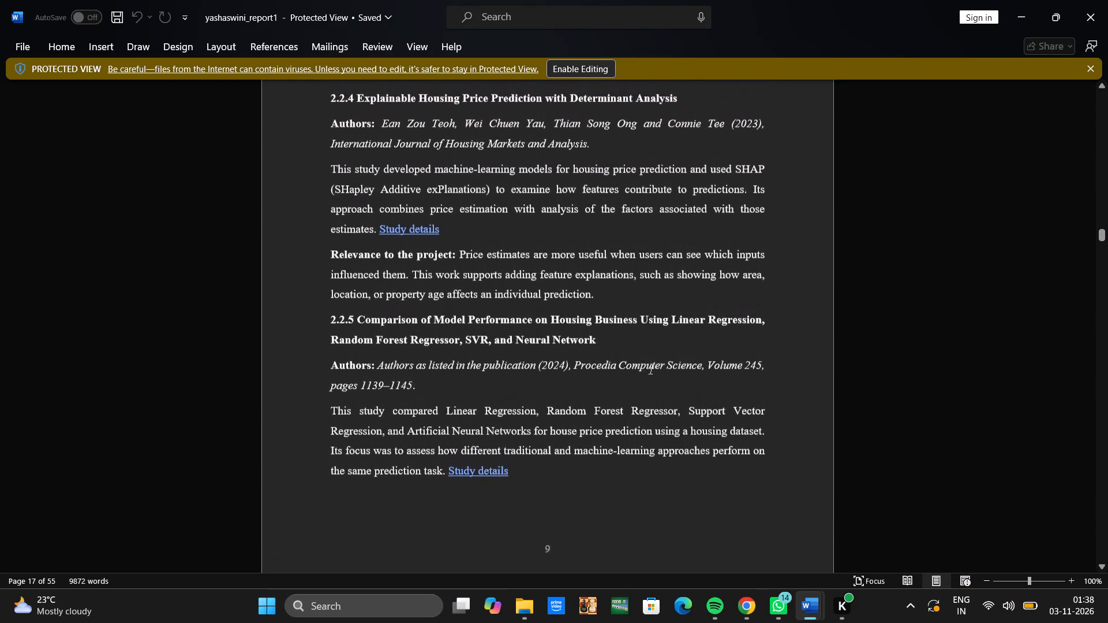
scroll(651, 369, up, 4)
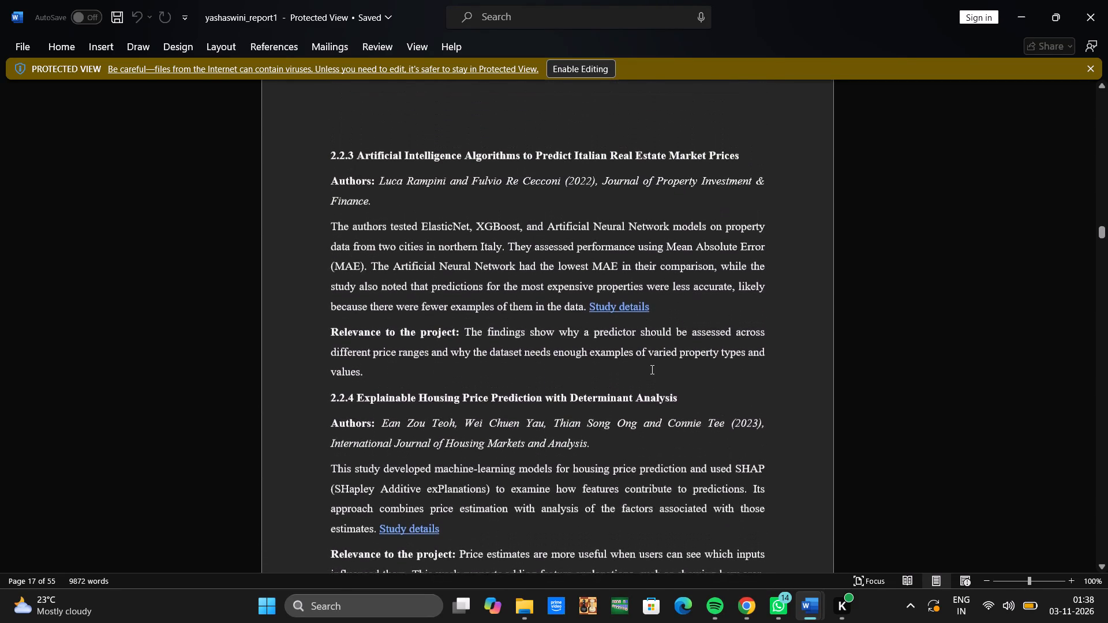
scroll(651, 369, up, 5)
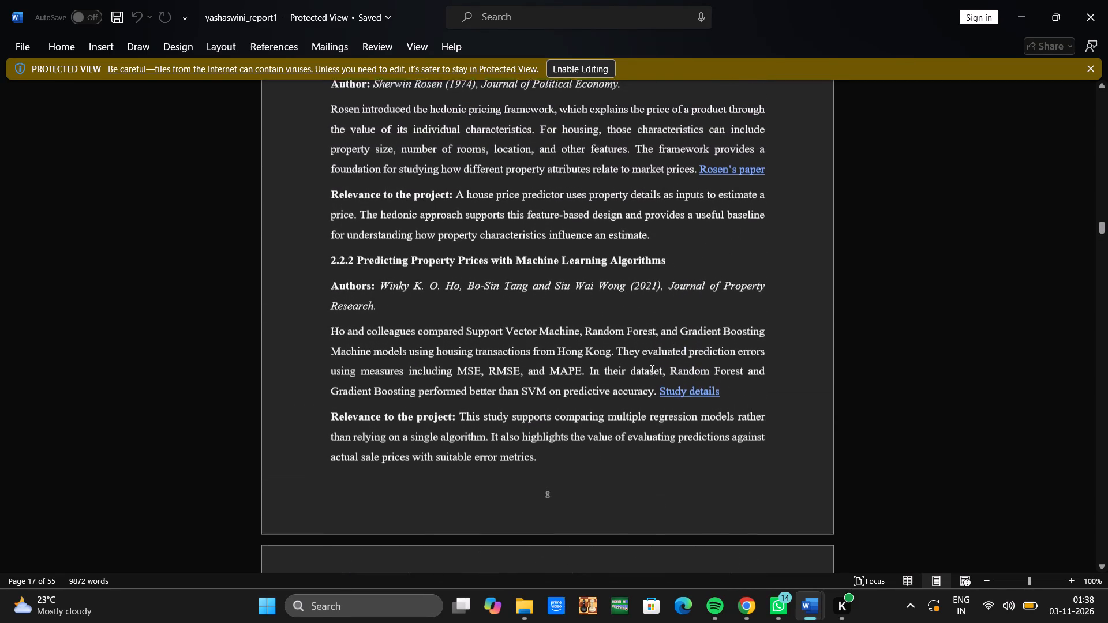
scroll(651, 369, up, 3)
Review the report forward from the literature survey through the functional requirements and Chapter 4 modules to the Table 4.3 UML summary.
scroll(651, 369, down, 5)
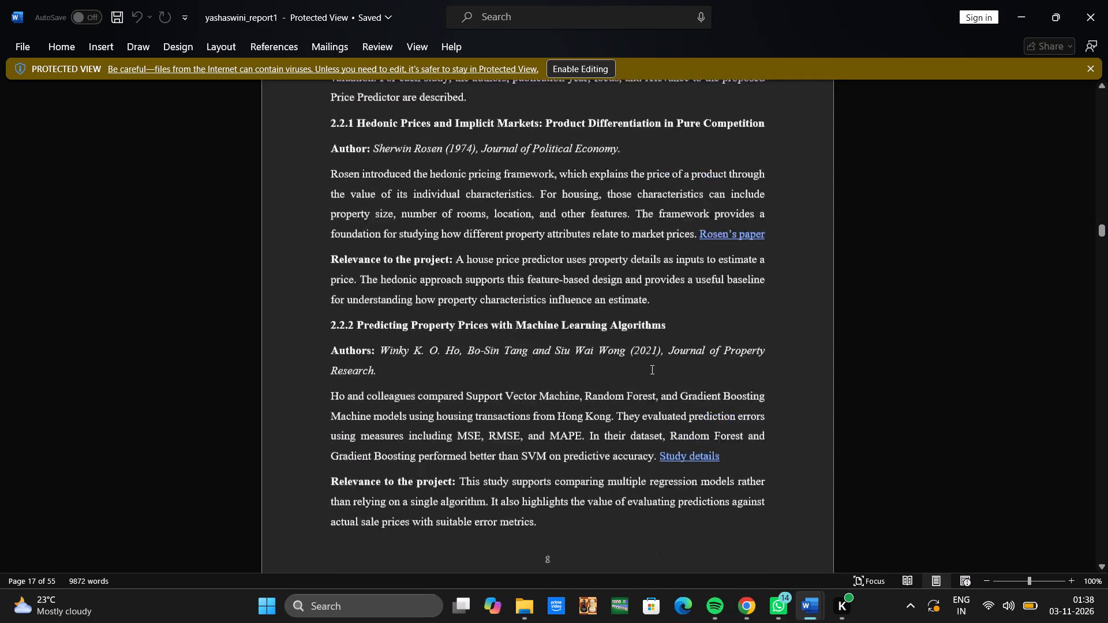
scroll(651, 369, down, 15)
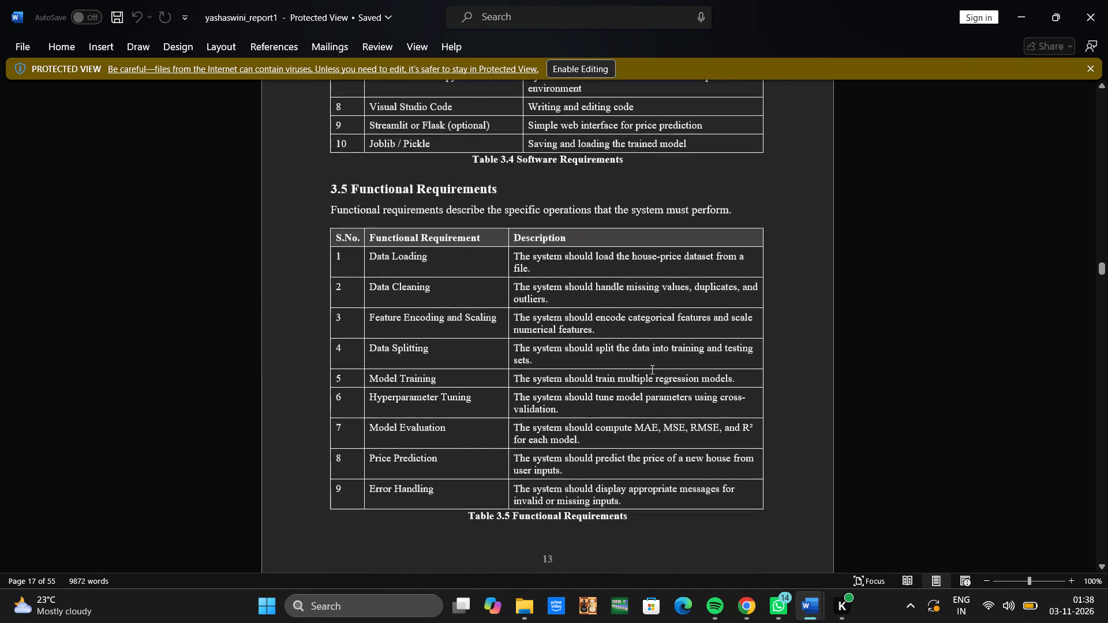
scroll(651, 369, down, 10)
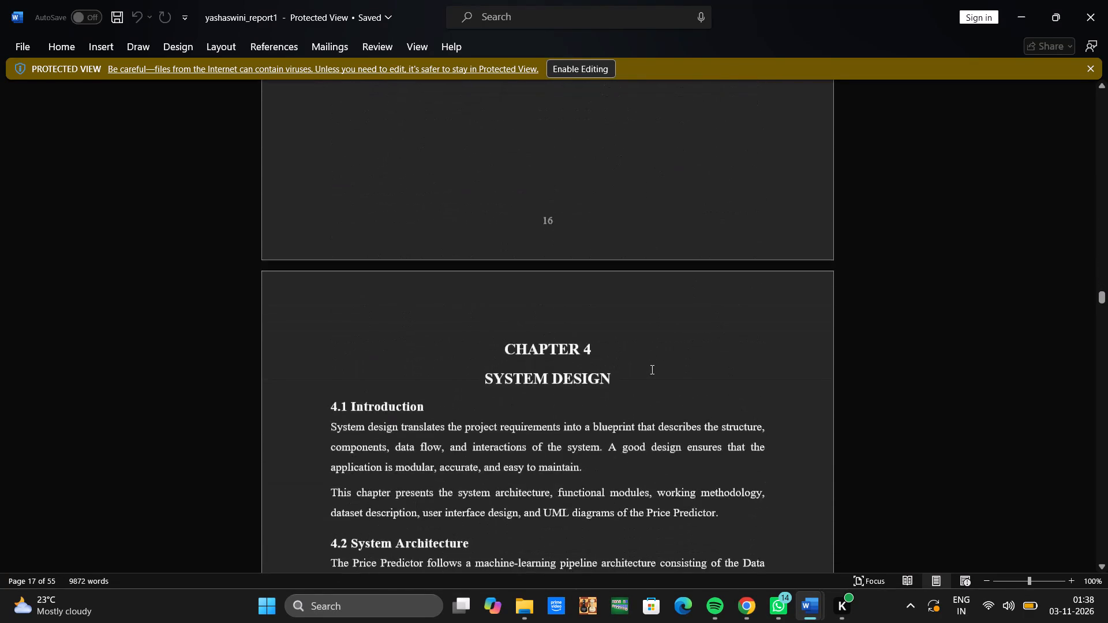
scroll(651, 369, down, 10)
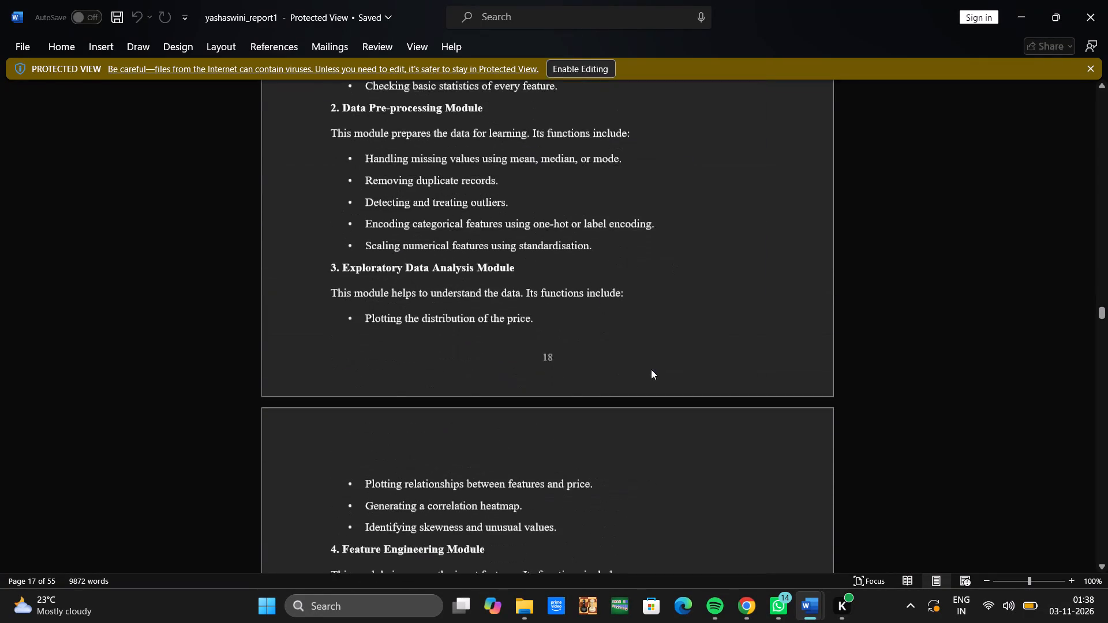
scroll(651, 369, down, 9)
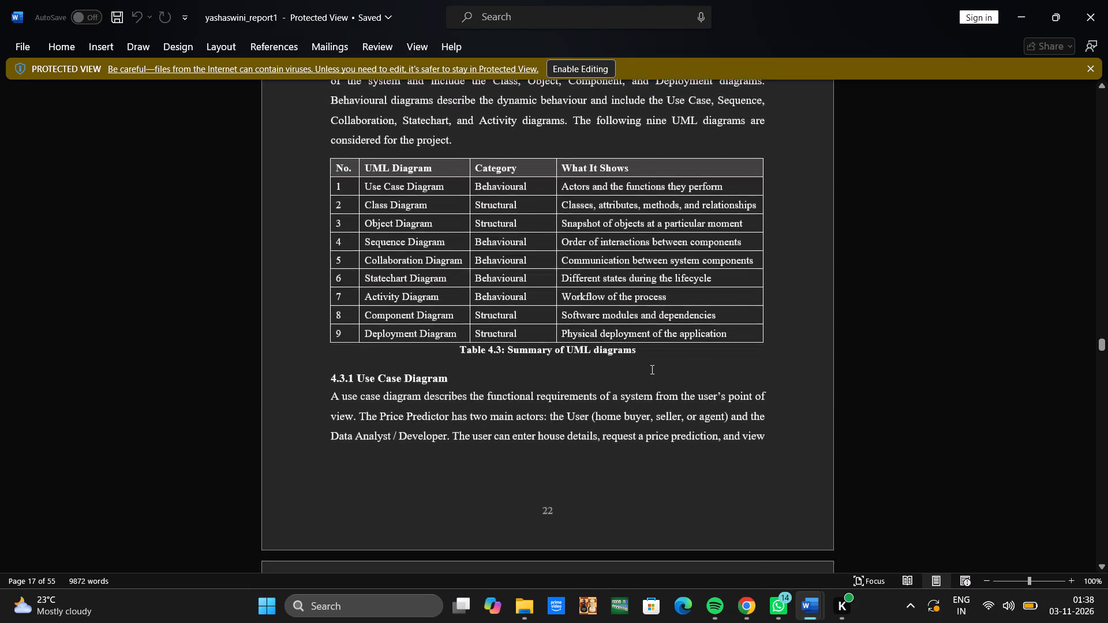
Examine the UML diagram figures and Chapter 5, including performance evaluation, the implementation code, the test cases and the 5.6 Conclusion.
scroll(651, 369, down, 13)
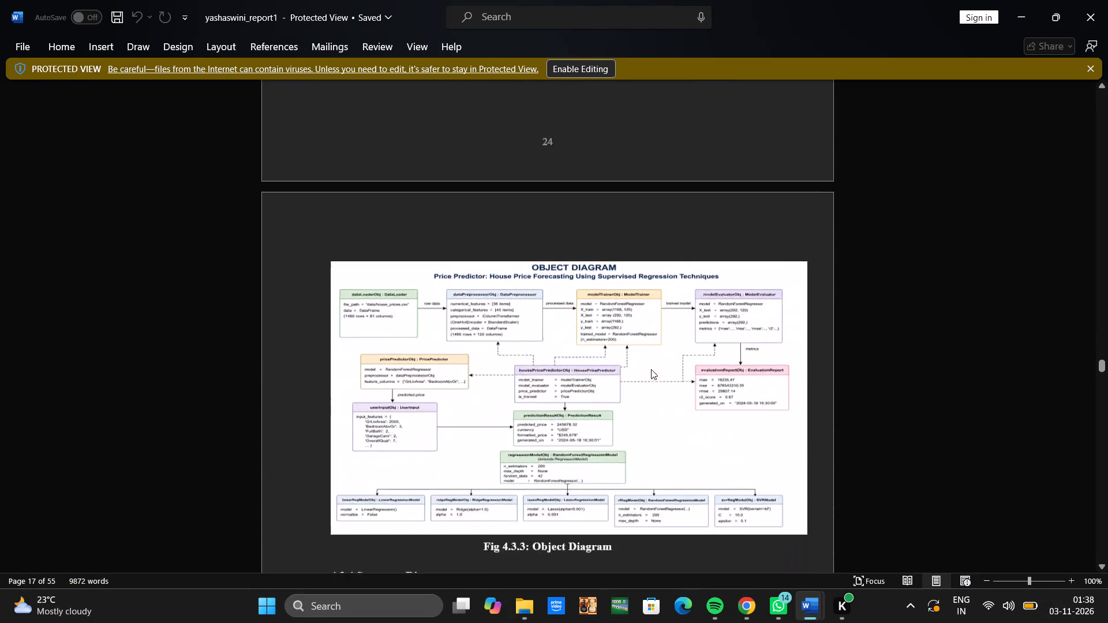
scroll(651, 369, down, 13)
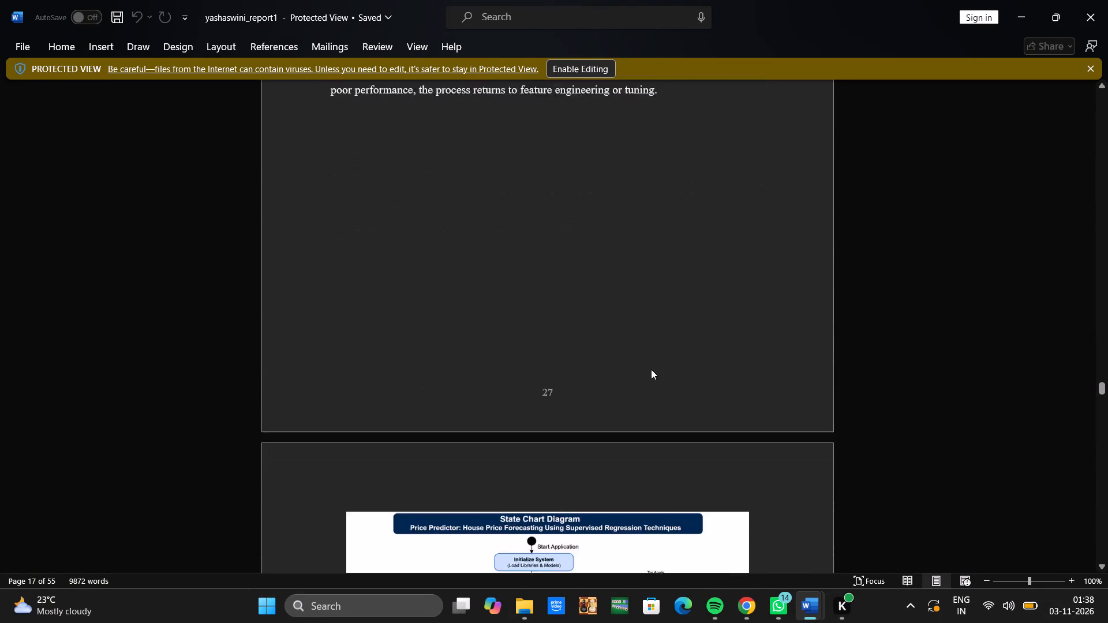
scroll(651, 369, down, 12)
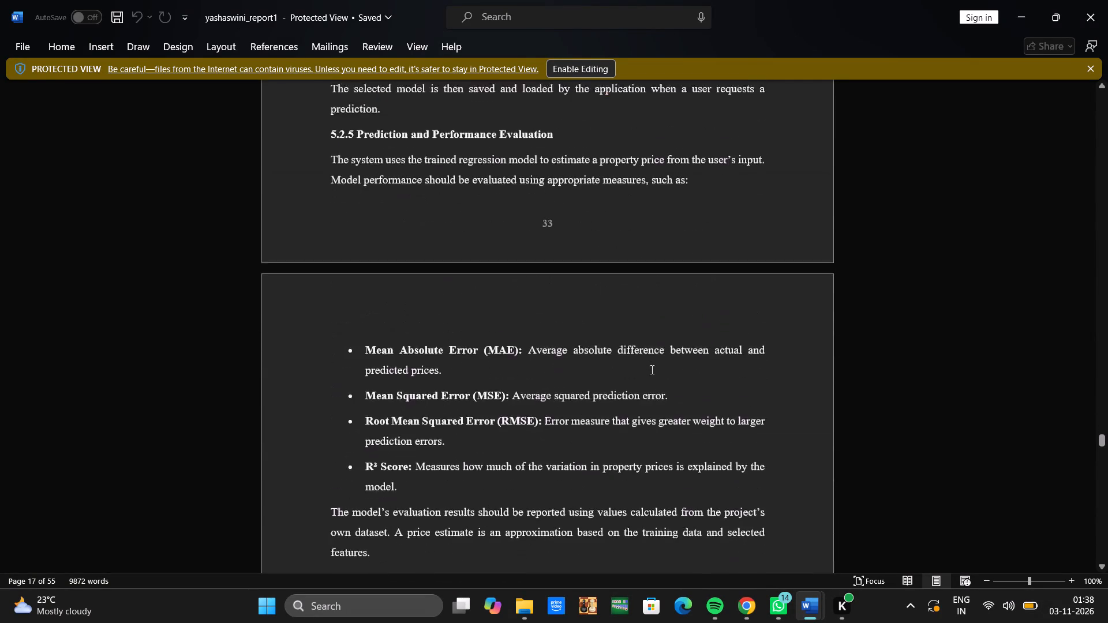
scroll(651, 369, down, 6)
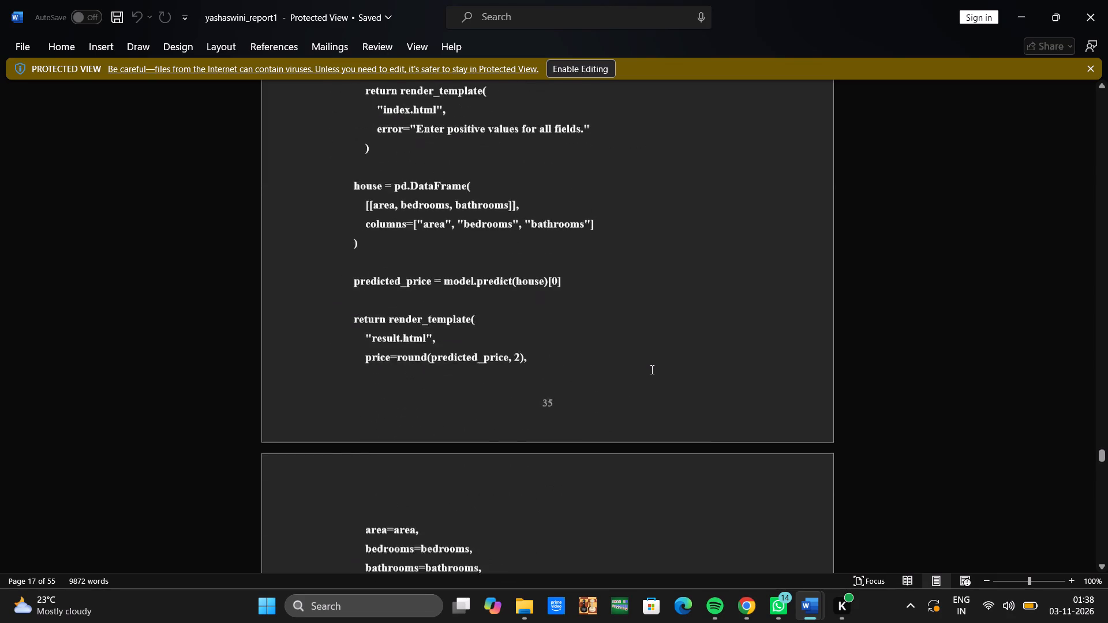
scroll(651, 369, down, 7)
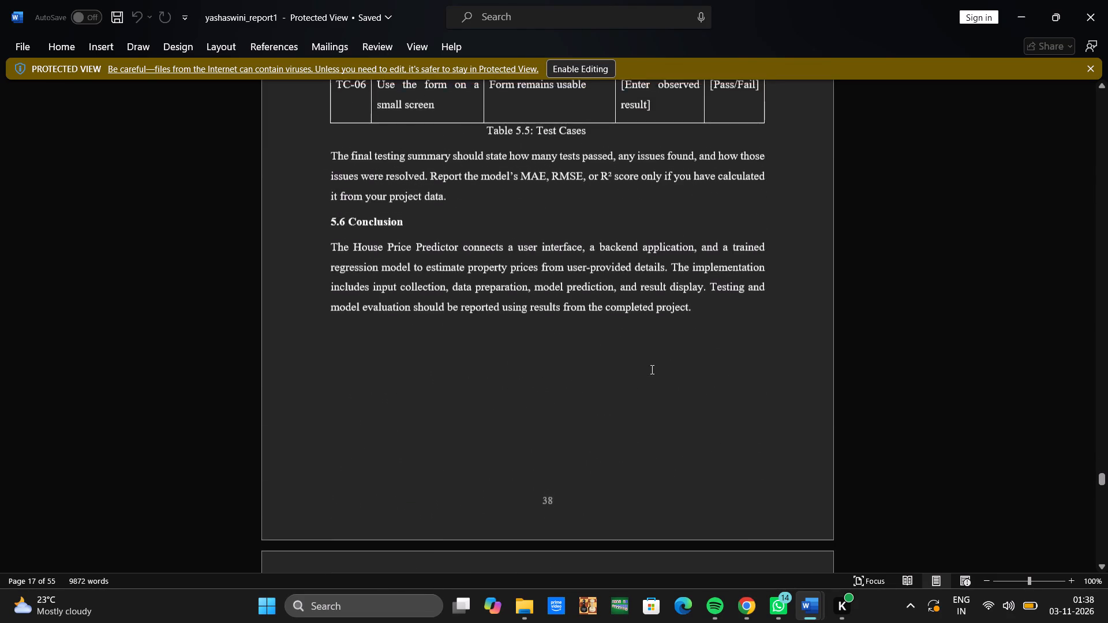
Examine the report's closing part, from the Chapter 6 results through Chapter 7 and the paper abstract, and back to the Chapter 8 references.
scroll(651, 369, down, 6)
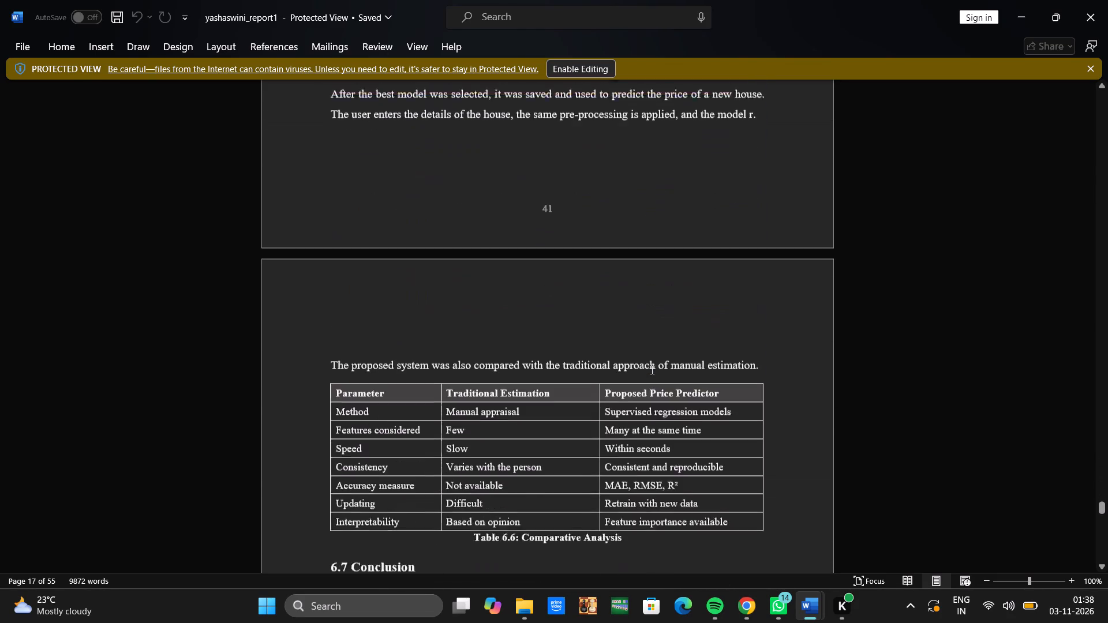
scroll(651, 369, down, 5)
scroll(651, 369, up, 2)
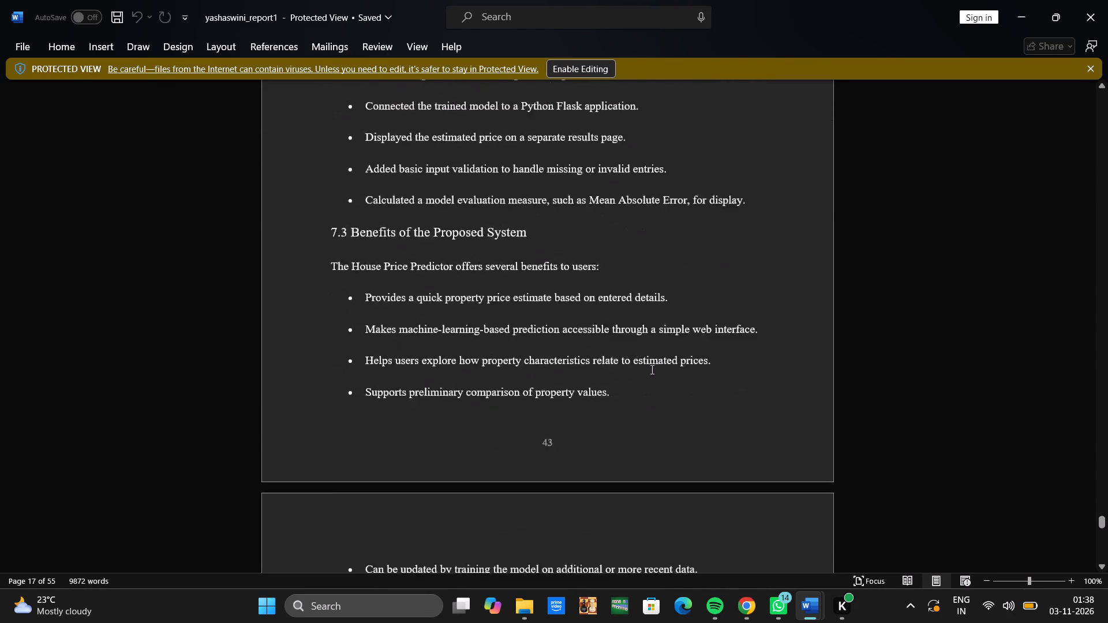
scroll(651, 369, up, 14)
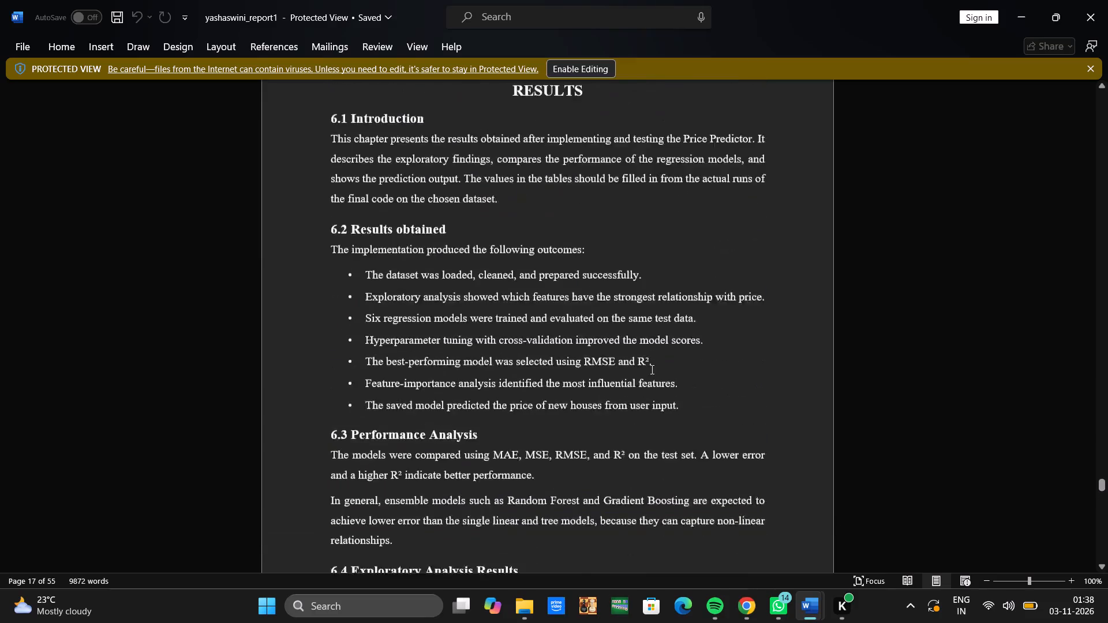
scroll(651, 369, down, 14)
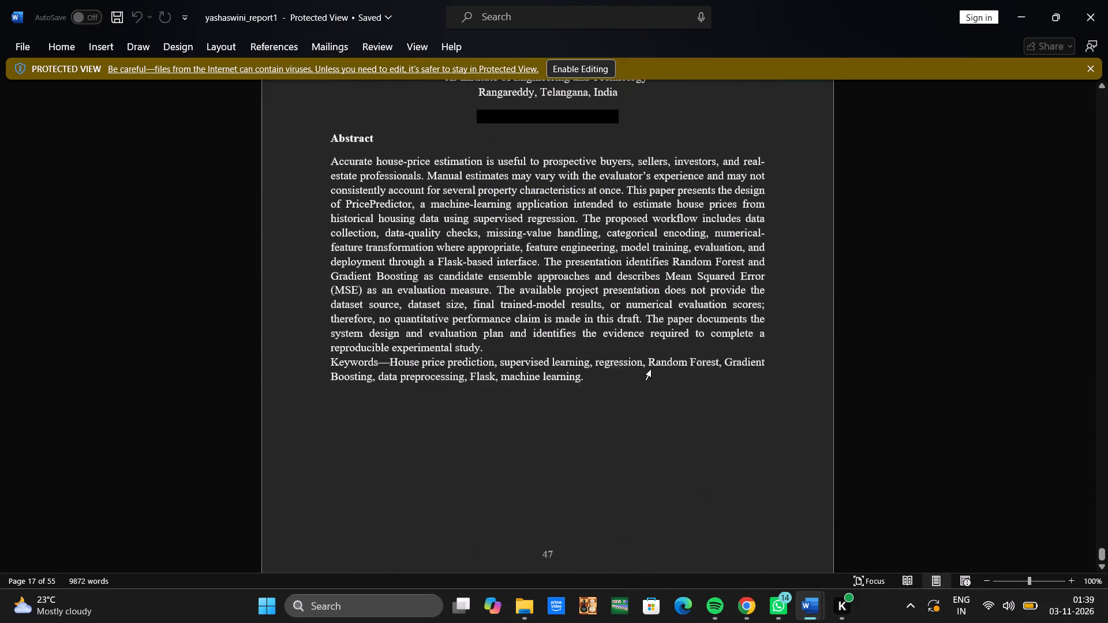
scroll(651, 369, up, 4)
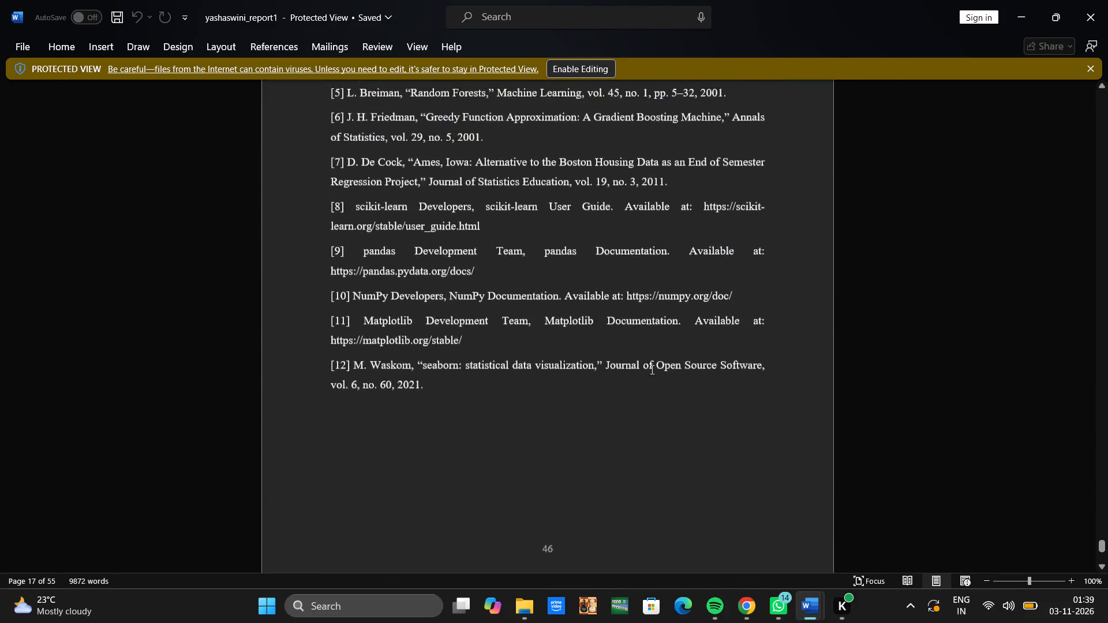
scroll(651, 369, up, 3)
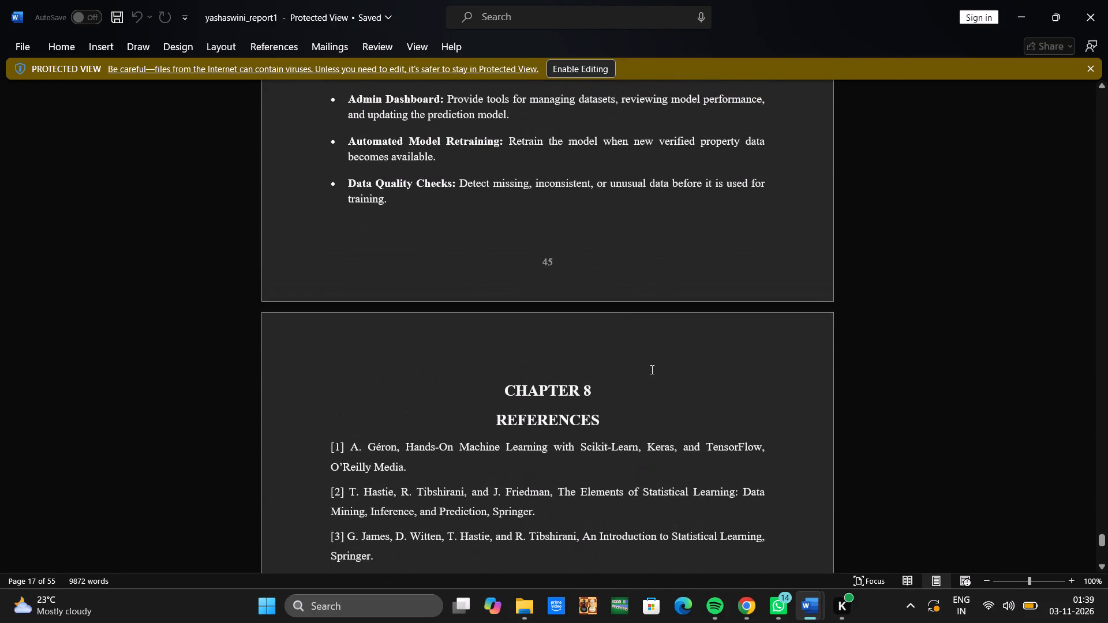
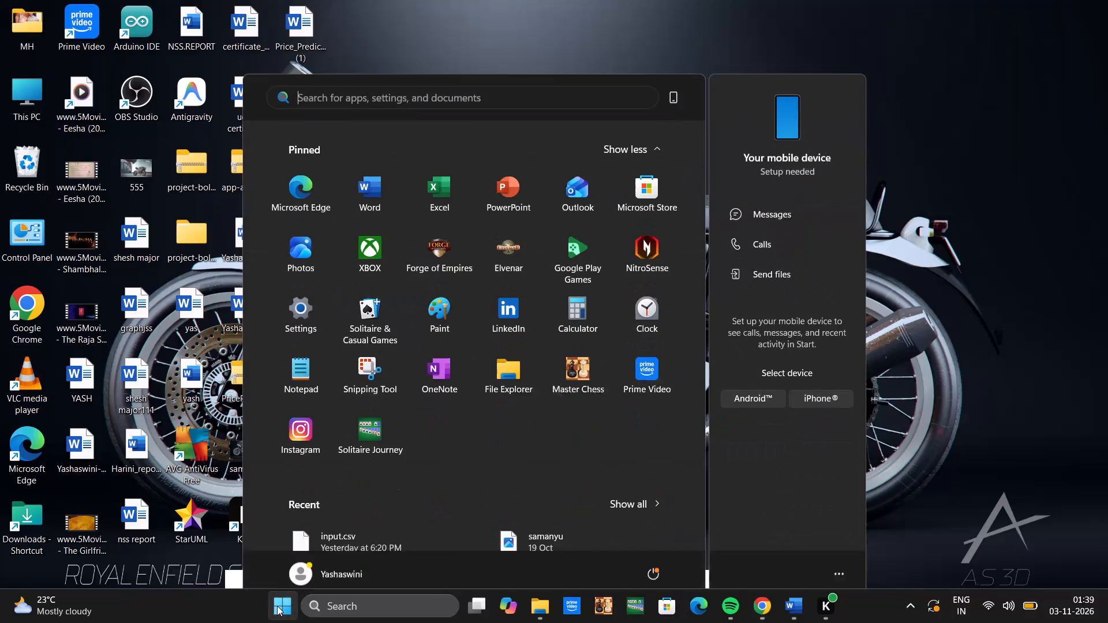
End the computer session through the Windows power options.
click(652, 555)
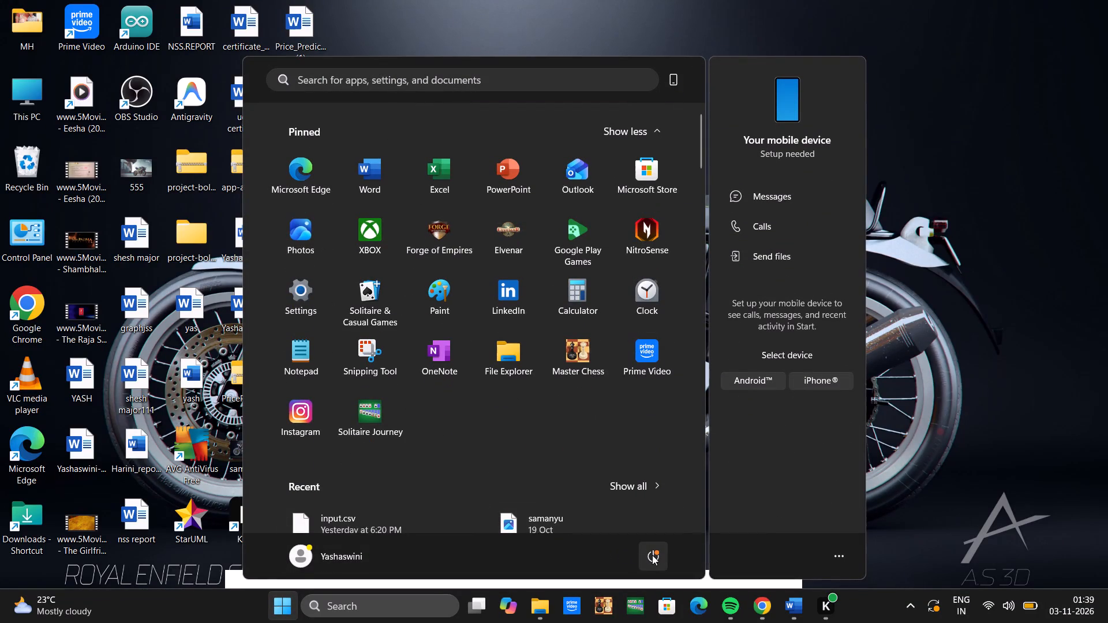
click(647, 476)
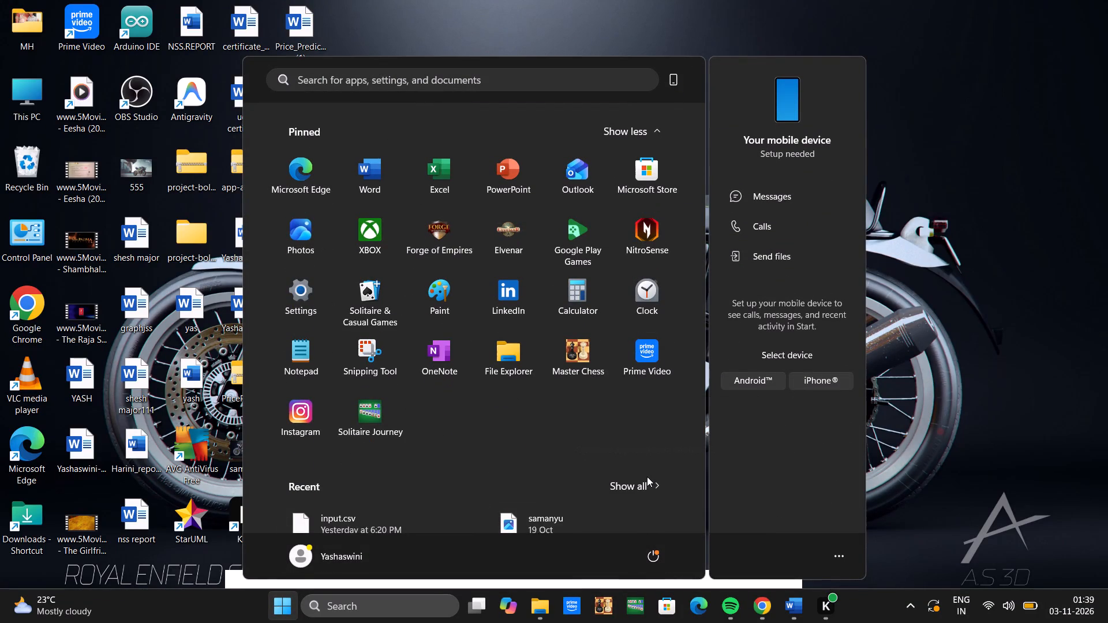